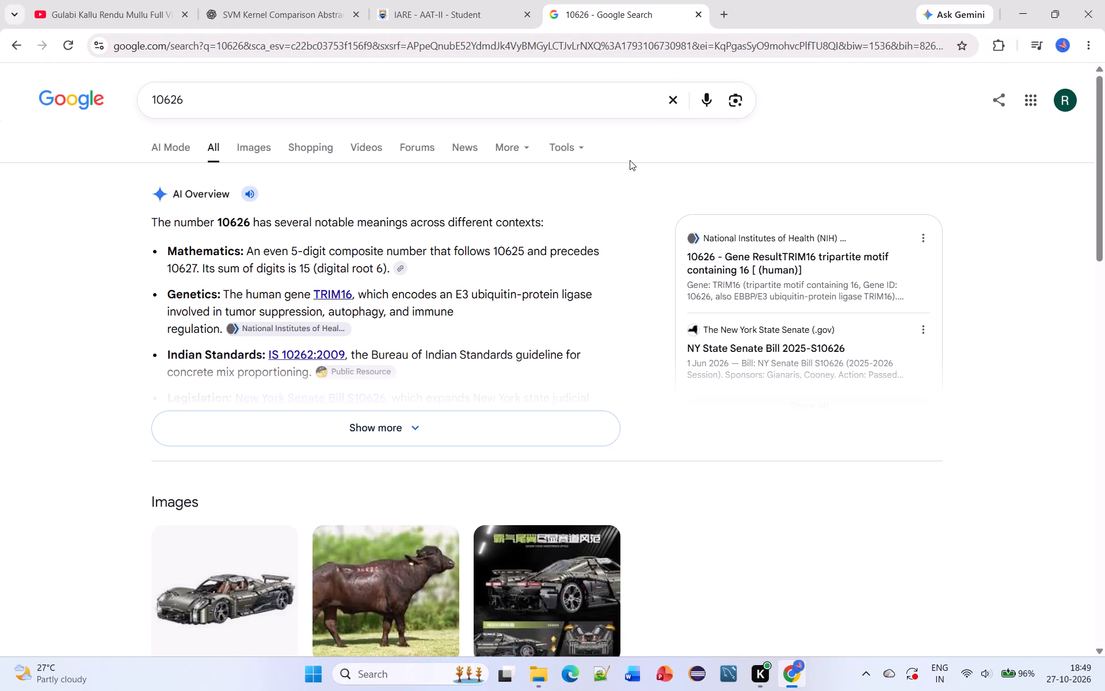
Close the 10626 search page and get the assignment question for ACSD15, Object Oriented Software Engineering.
{"action": "left_click", "coordinate": [701, 15]}
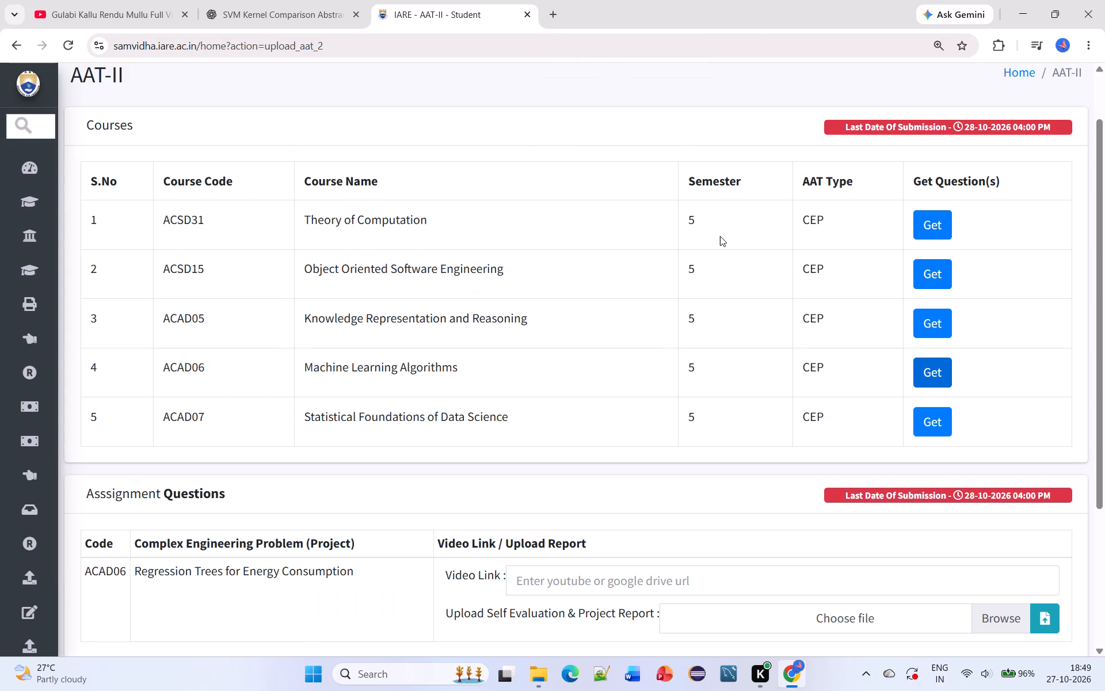
{"action": "left_click", "coordinate": [929, 273]}
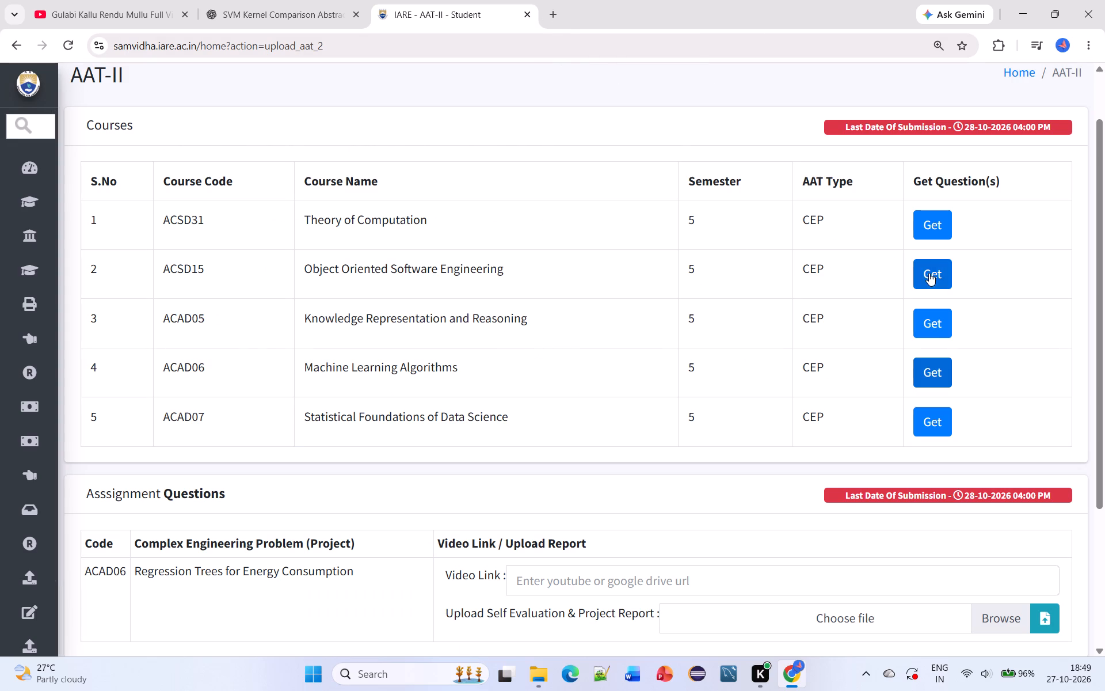
{"action": "left_click", "coordinate": [550, 457]}
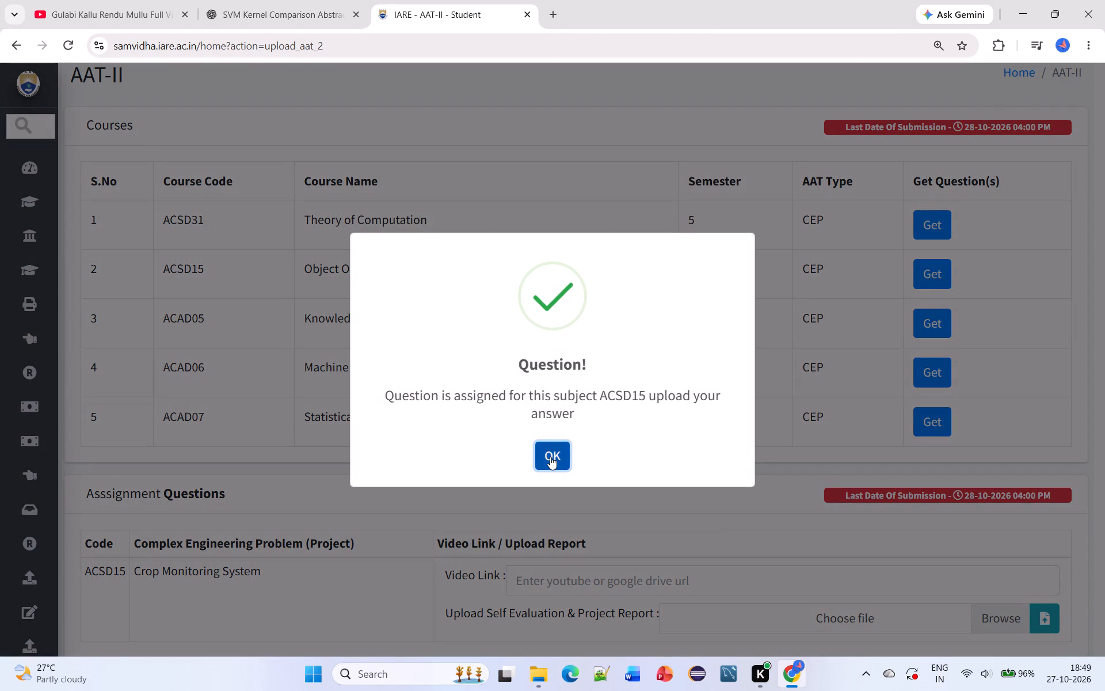
Copy the project title "Crop Monitoring System" from the ACSD15 row of the assignment questions.
{"action": "left_click_drag", "start_coordinate": [286, 569], "coordinate": [185, 566]}
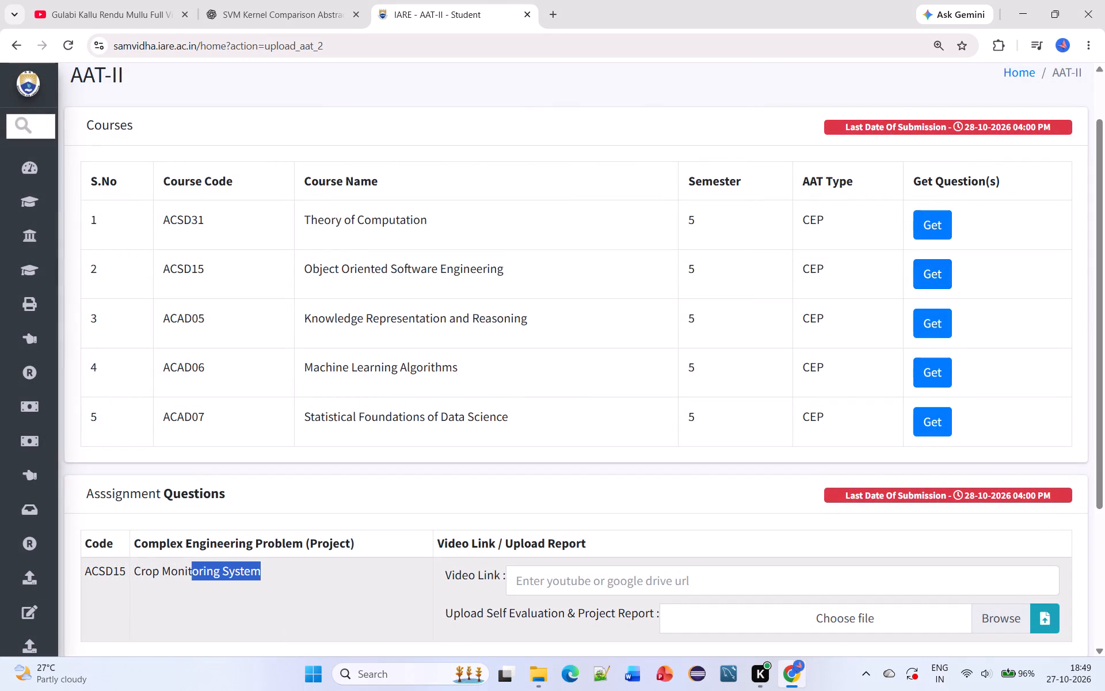
{"action": "left_click_drag", "start_coordinate": [185, 566], "coordinate": [130, 567]}
{"action": "key", "text": "ctrl+c"}
{"action": "left_click", "coordinate": [130, 567], "text": "ctrl"}
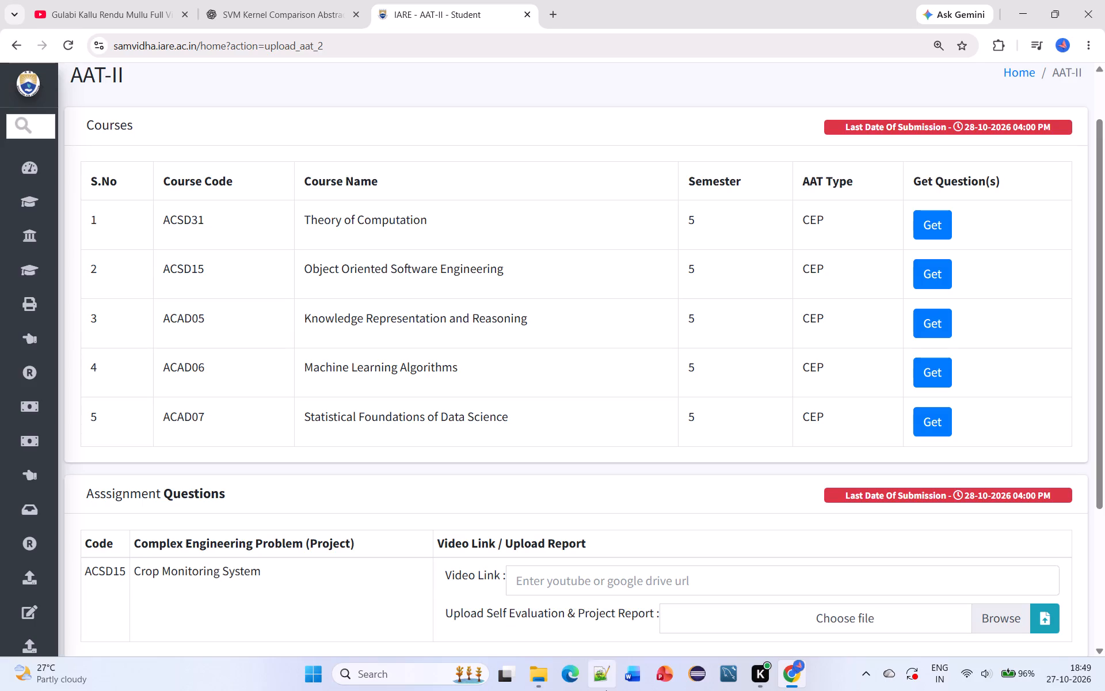
Search the computer for the WhatsApp app by entering "WHAT".
{"action": "left_click", "coordinate": [437, 674]}
{"action": "type", "text": "WHAT"}
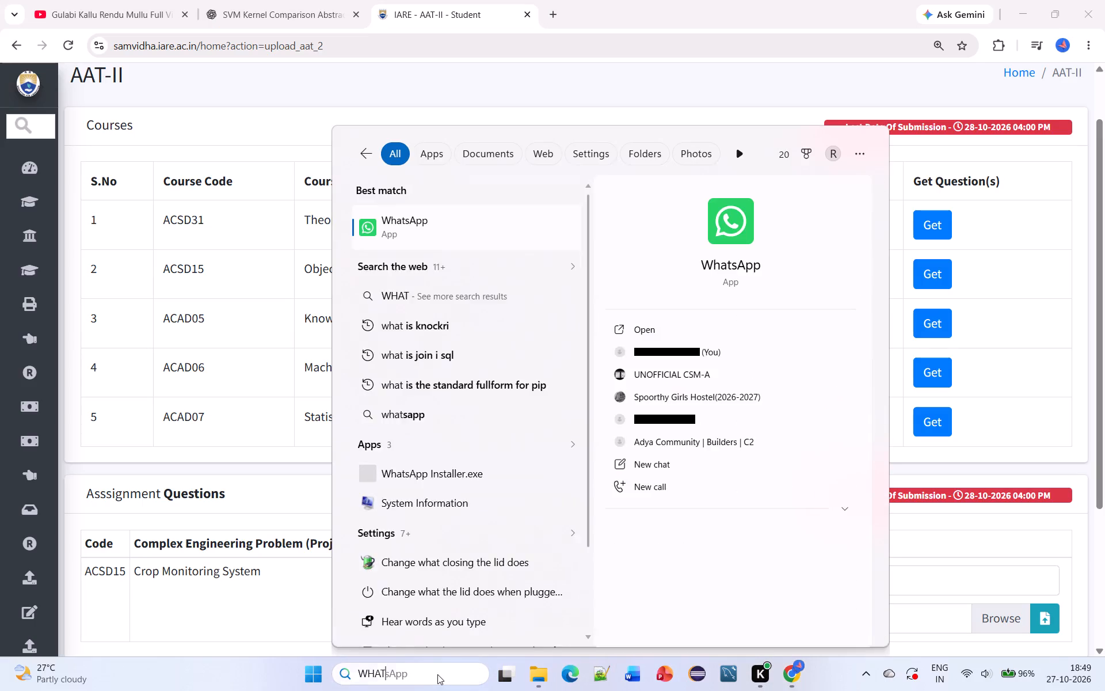
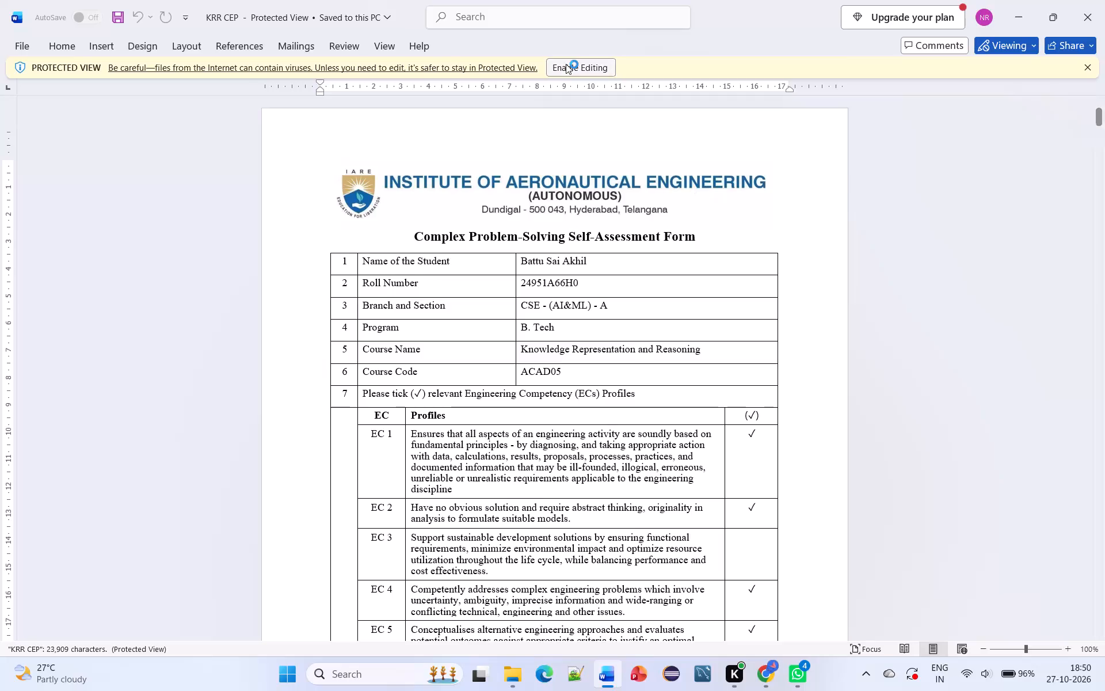
Enable editing for the protected KRR CEP document.
{"action": "left_click", "coordinate": [566, 65]}
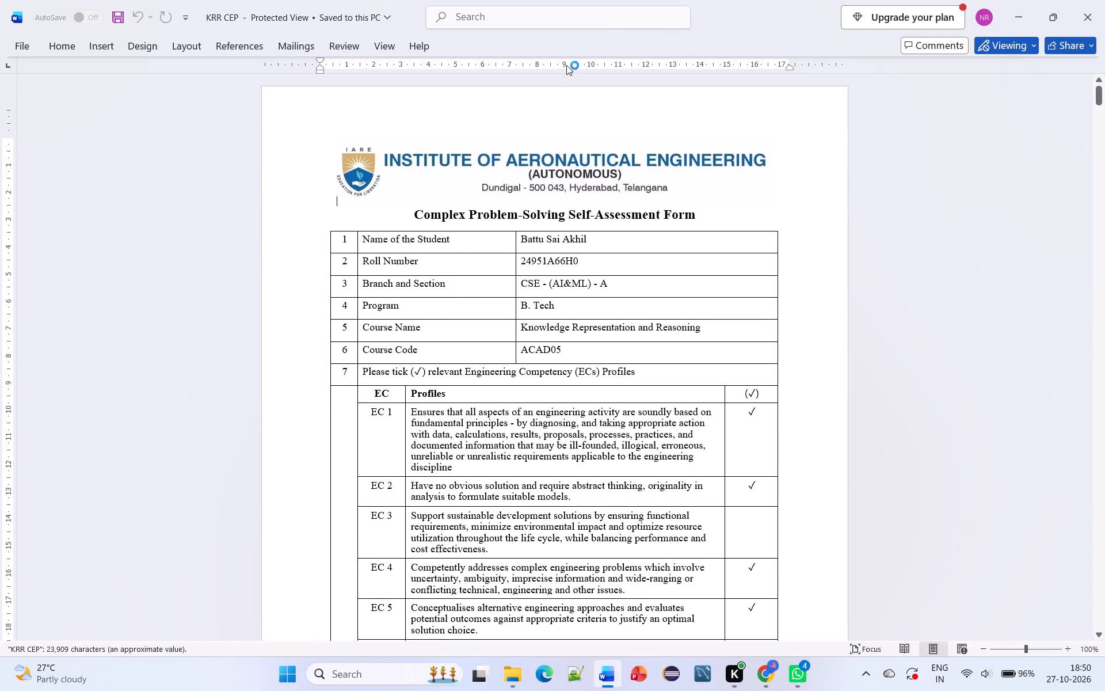
In the Name of the Student row, replace everything after the first word with the new student's name, correcting the doubled letter.
{"action": "left_click", "coordinate": [588, 310]}
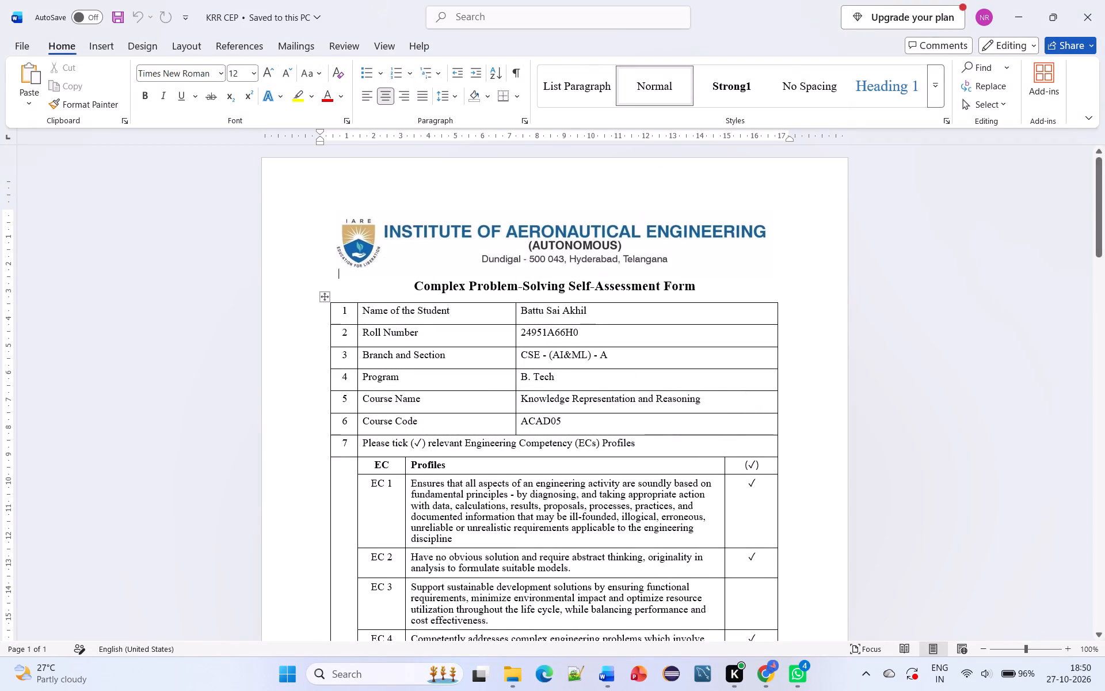
{"action": "key", "text": "BackSpace"}
{"action": "key", "text": "BackSpace"}
{"action": "key", "text": "BackSpace"}
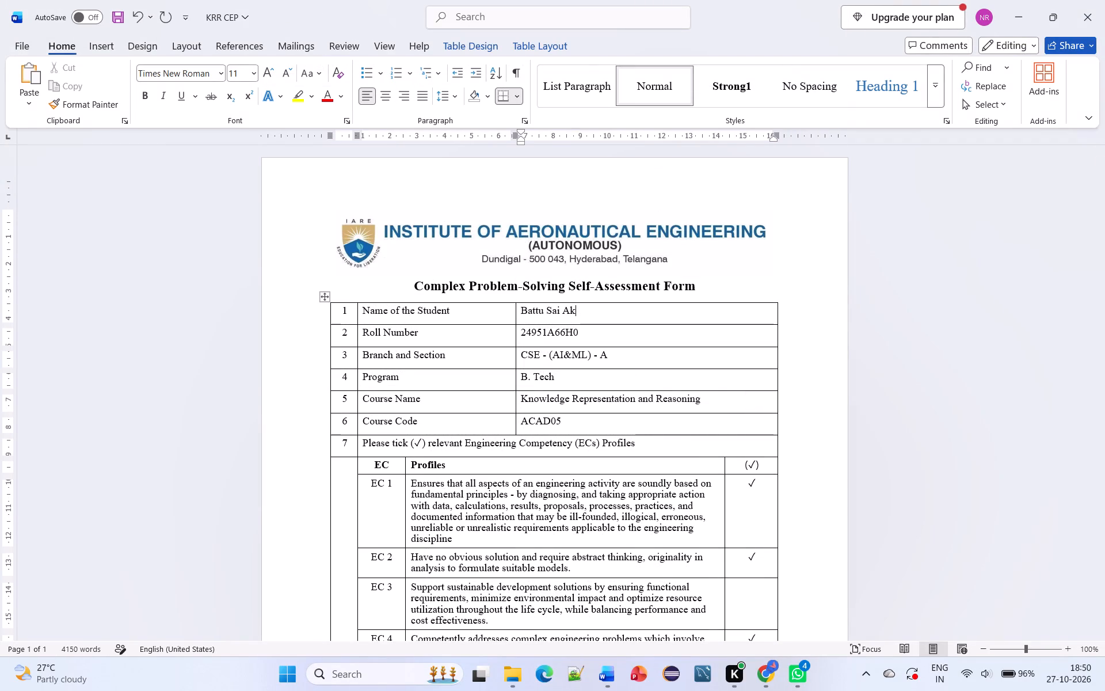
{"action": "key", "text": "BackSpace"}
{"action": "key", "text": "BackSpace"}
{"action": "key", "text": "BackSpace"}
{"action": "key", "text": "BackSpace"}
{"action": "key", "text": "BackSpace"}
{"action": "key", "text": "BackSpace"}
{"action": "key", "text": "shift+n"}
{"action": "key", "text": "BackSpace"}
{"action": "key", "text": "n"}
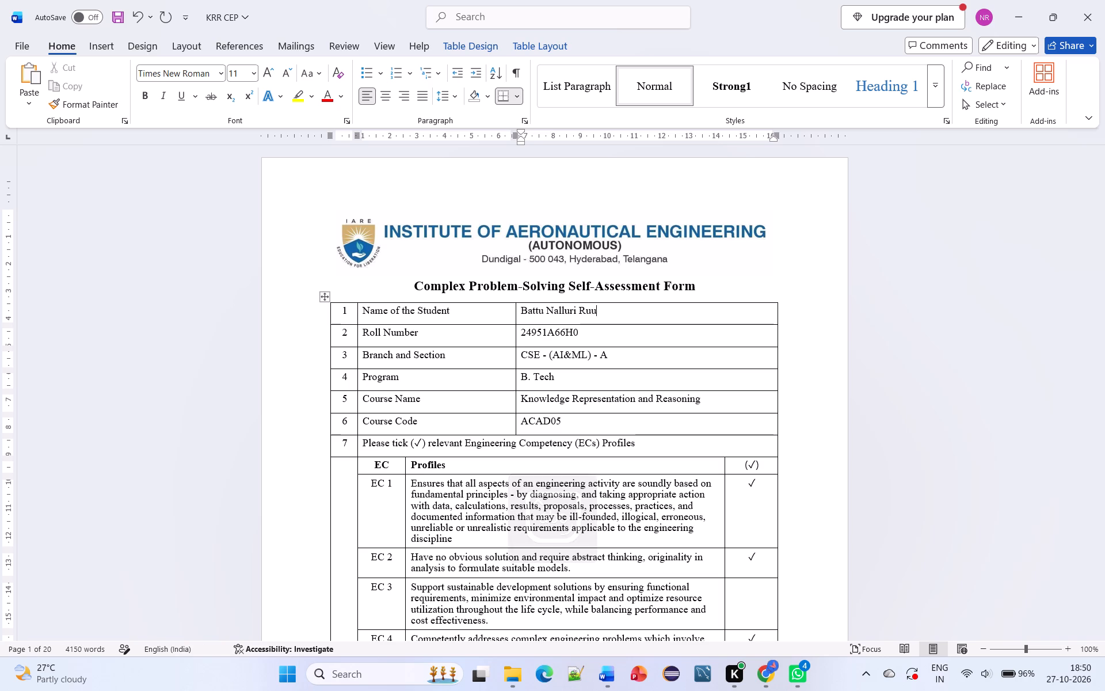
{"action": "key", "text": "Left"}
{"action": "key", "text": "Left"}
{"action": "key", "text": "Left"}
{"action": "key", "text": "Left"}
{"action": "key", "text": "Left"}
{"action": "key", "text": "BackSpace"}
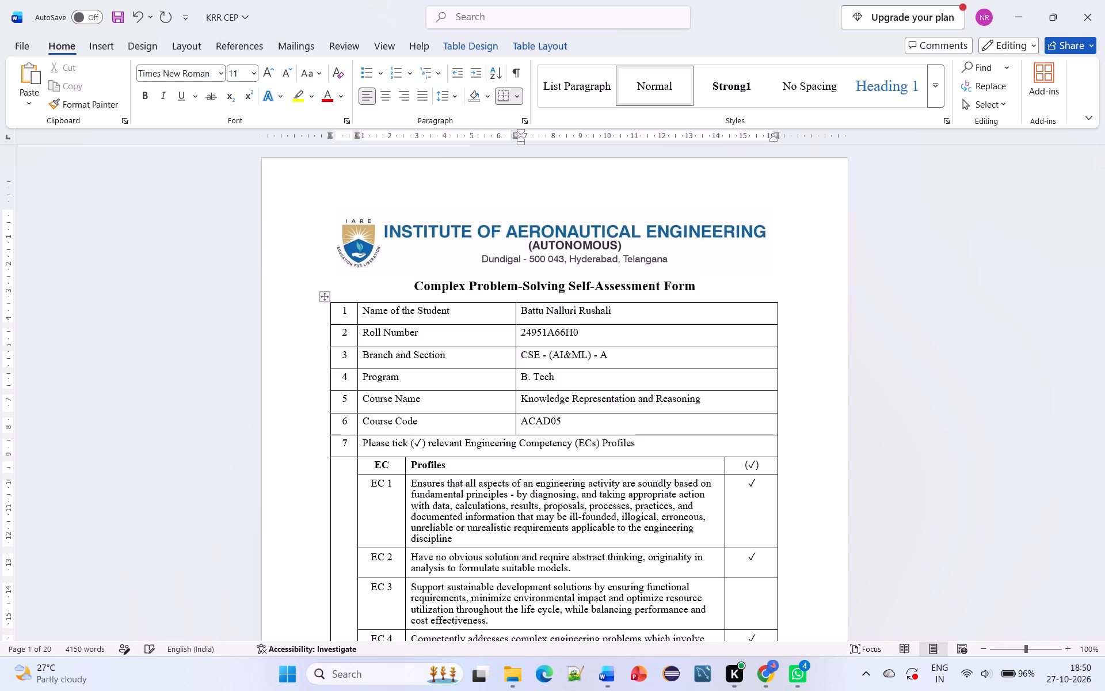
{"action": "left_click", "coordinate": [654, 337]}
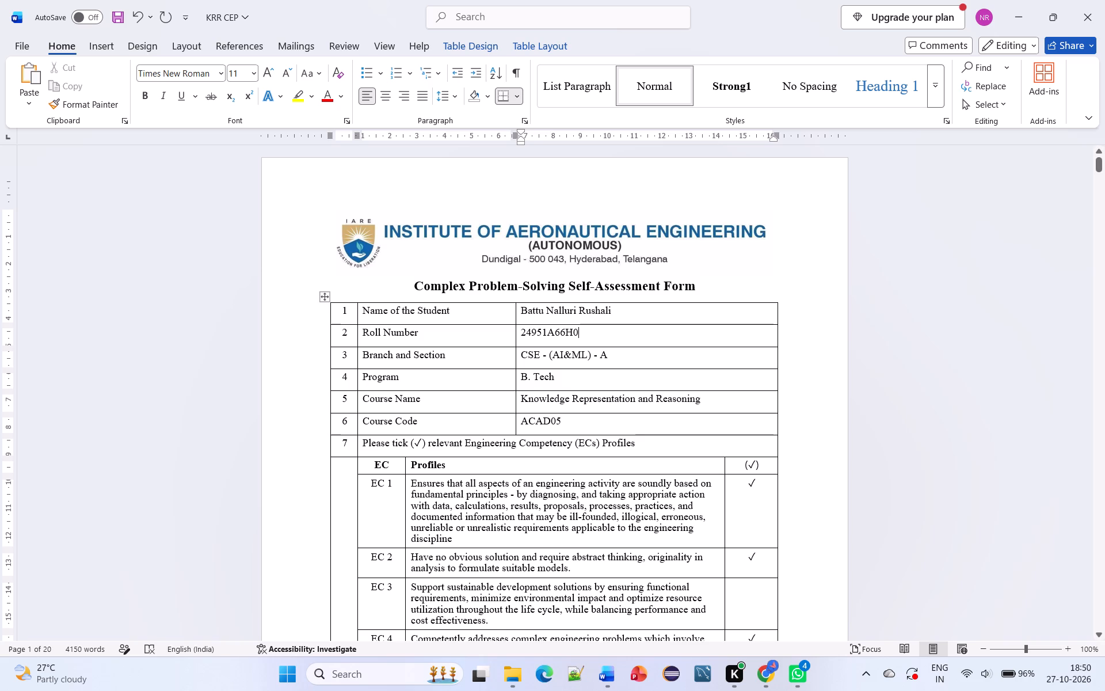
Delete the previous student's leftover first word from the Name of the Student entry.
{"action": "left_click", "coordinate": [544, 312]}
{"action": "key", "text": "Right"}
{"action": "key", "text": "BackSpace"}
{"action": "key", "text": "BackSpace"}
{"action": "key", "text": "BackSpace"}
{"action": "key", "text": "BackSpace"}
{"action": "key", "text": "BackSpace"}
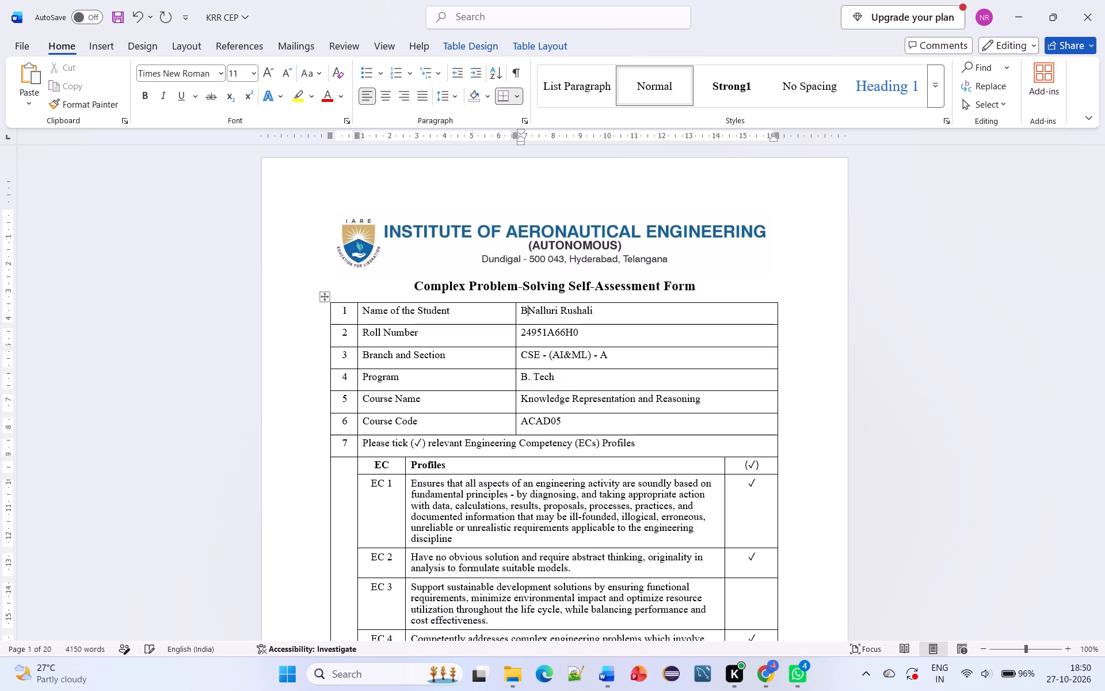
{"action": "key", "text": "BackSpace"}
Replace the last two characters of the Roll Number entry so it holds the new student's roll number.
{"action": "left_click", "coordinate": [587, 337]}
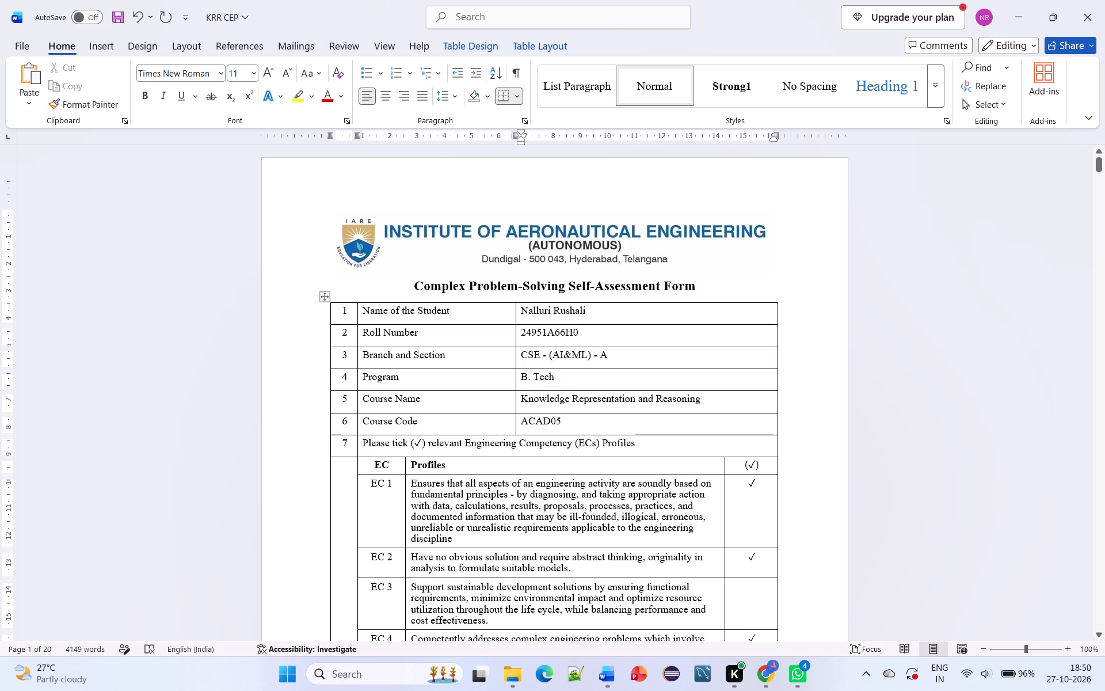
{"action": "key", "text": "BackSpace"}
{"action": "key", "text": "BackSpace"}
{"action": "type", "text": "G2"}
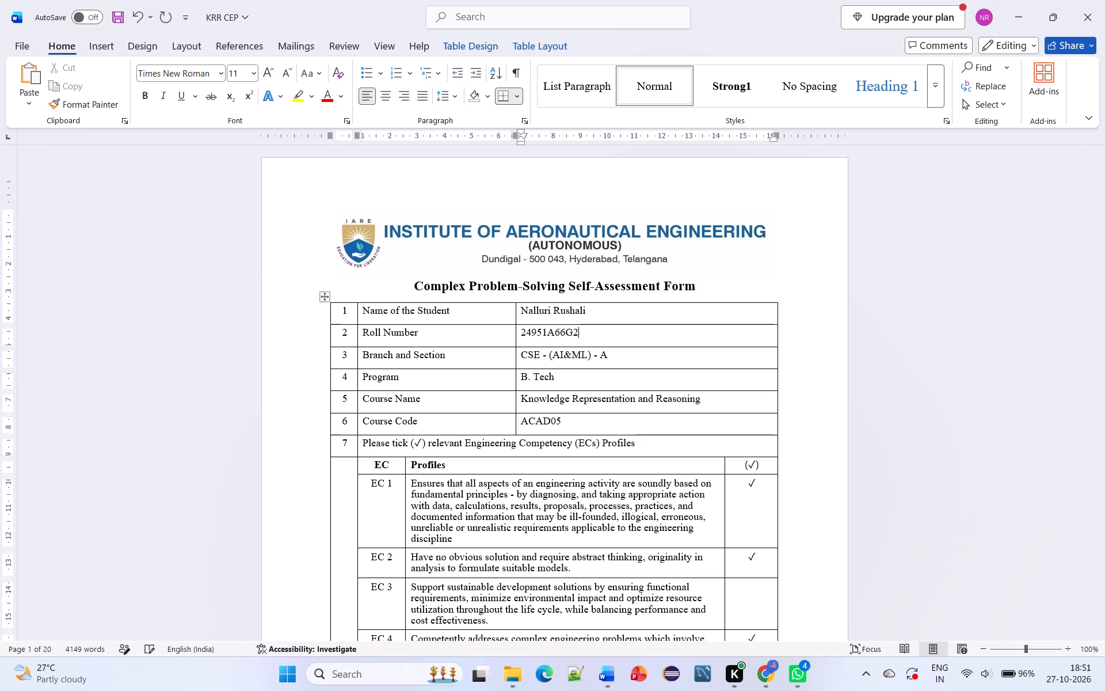
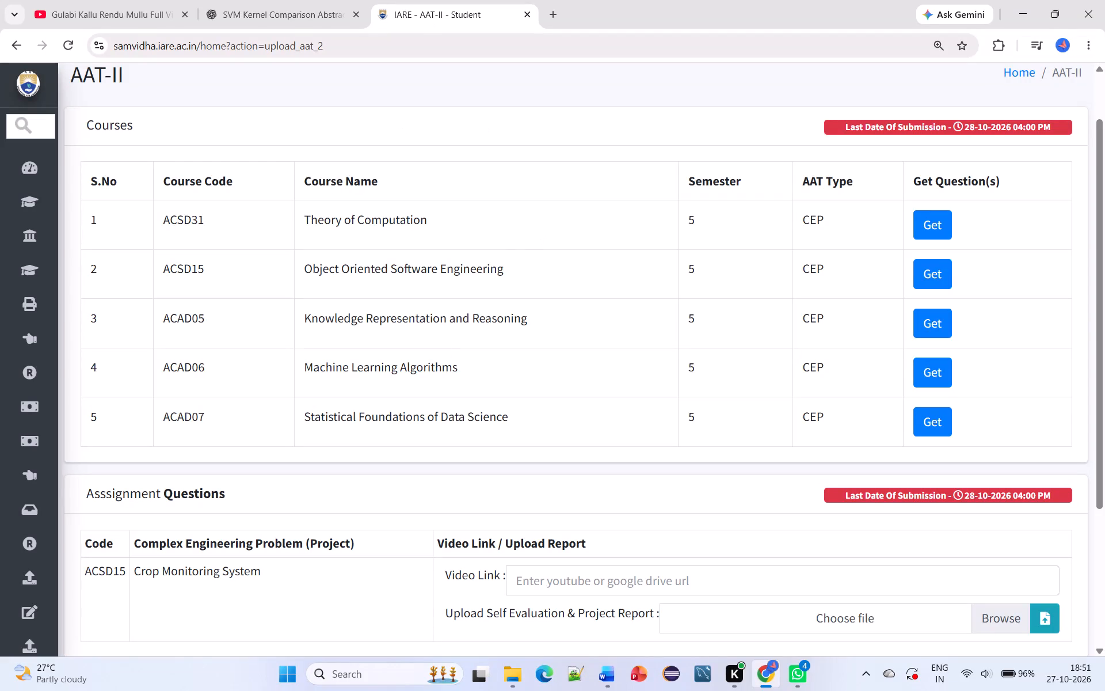
Replace the Course Name entry in the Word form with "Object Oriented Software Engineering" copied from the AAT-II courses page.
{"action": "left_click_drag", "start_coordinate": [515, 265], "coordinate": [306, 264]}
{"action": "key", "text": "ctrl+c"}
{"action": "key", "text": "alt+Tab"}
{"action": "scroll", "coordinate": [531, 312], "scroll_direction": "right", "scroll_amount": 1}
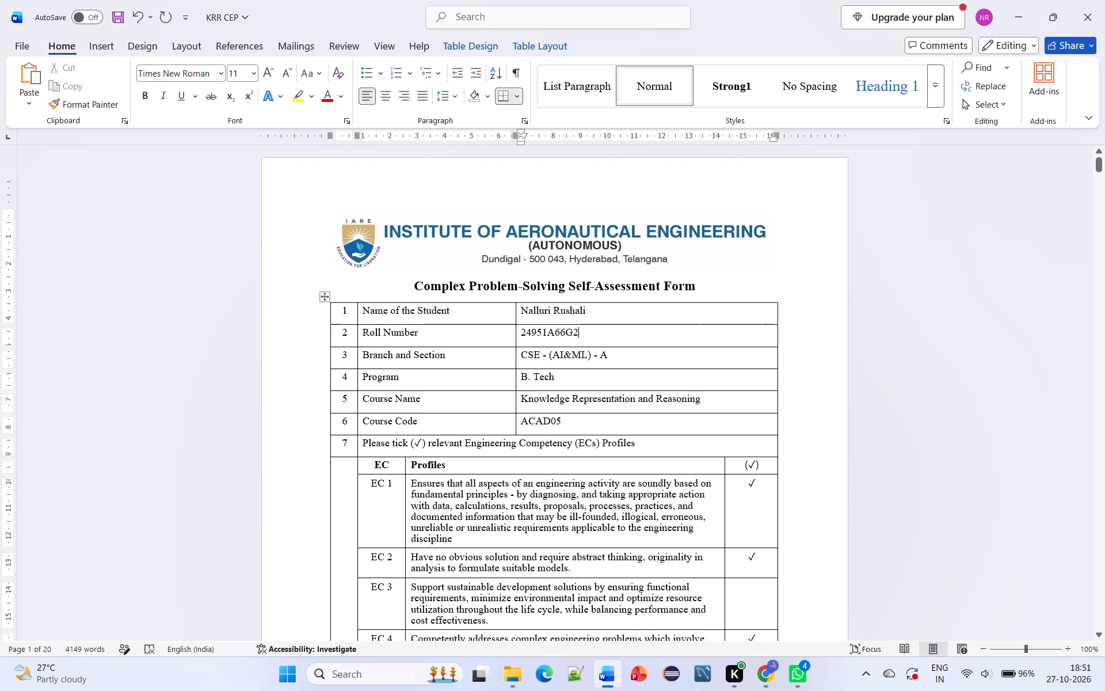
{"action": "left_click_drag", "start_coordinate": [712, 402], "coordinate": [518, 409]}
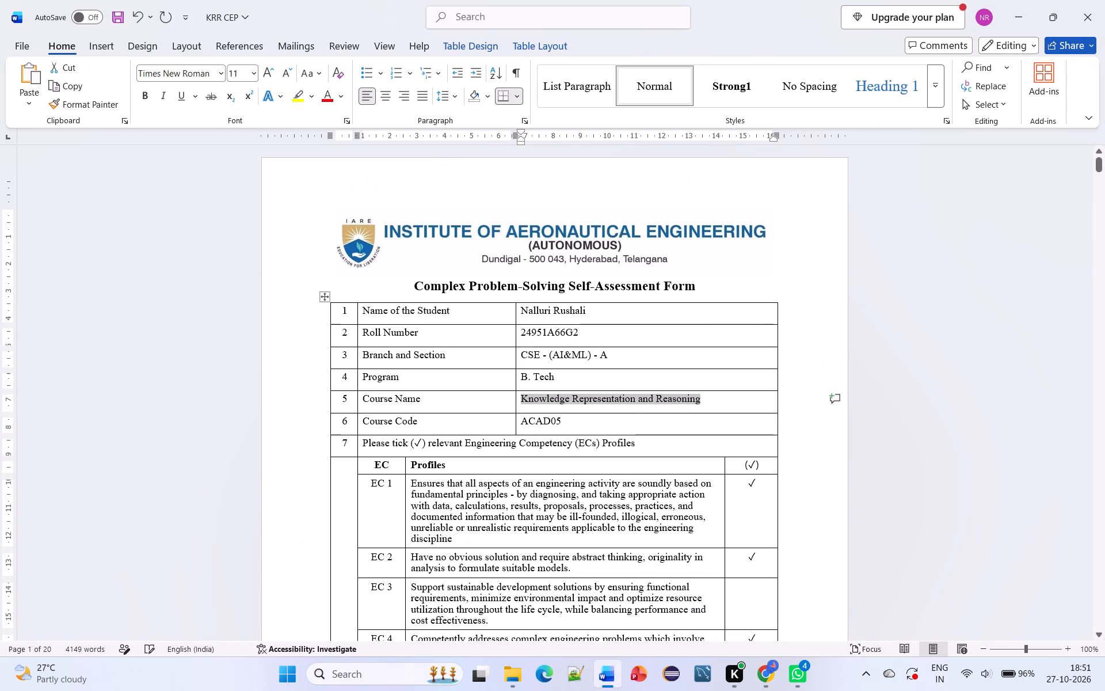
{"action": "key", "text": "ctrl+v"}
Replace the Course Code entry in the form with "ACSD15" copied from the AAT-II courses page.
{"action": "left_click", "coordinate": [681, 418]}
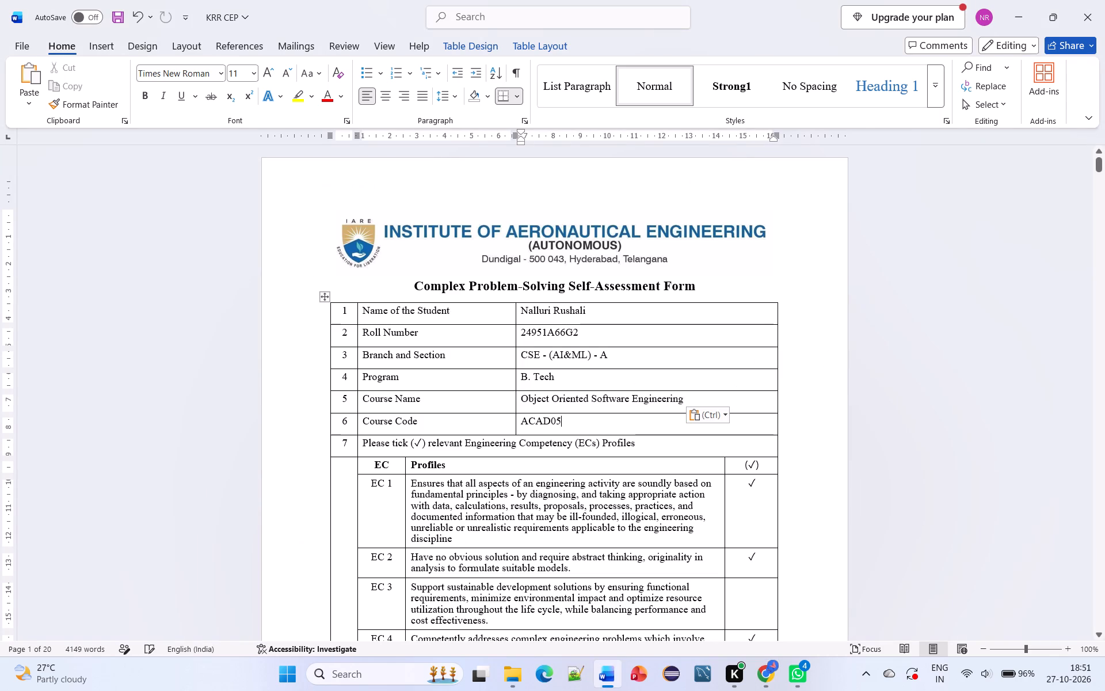
{"action": "key", "text": "alt+Tab"}
{"action": "left_click_drag", "start_coordinate": [266, 287], "coordinate": [242, 275]}
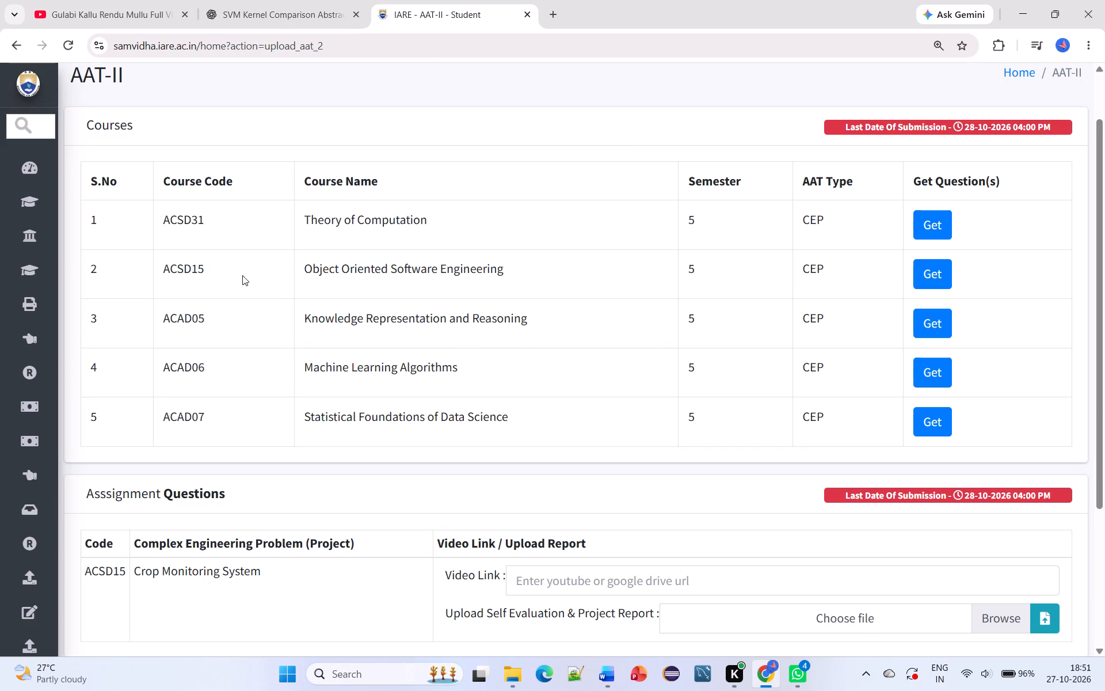
{"action": "left_click_drag", "start_coordinate": [242, 275], "coordinate": [161, 262]}
{"action": "key", "text": "ctrl+c"}
{"action": "key", "text": "alt+Tab"}
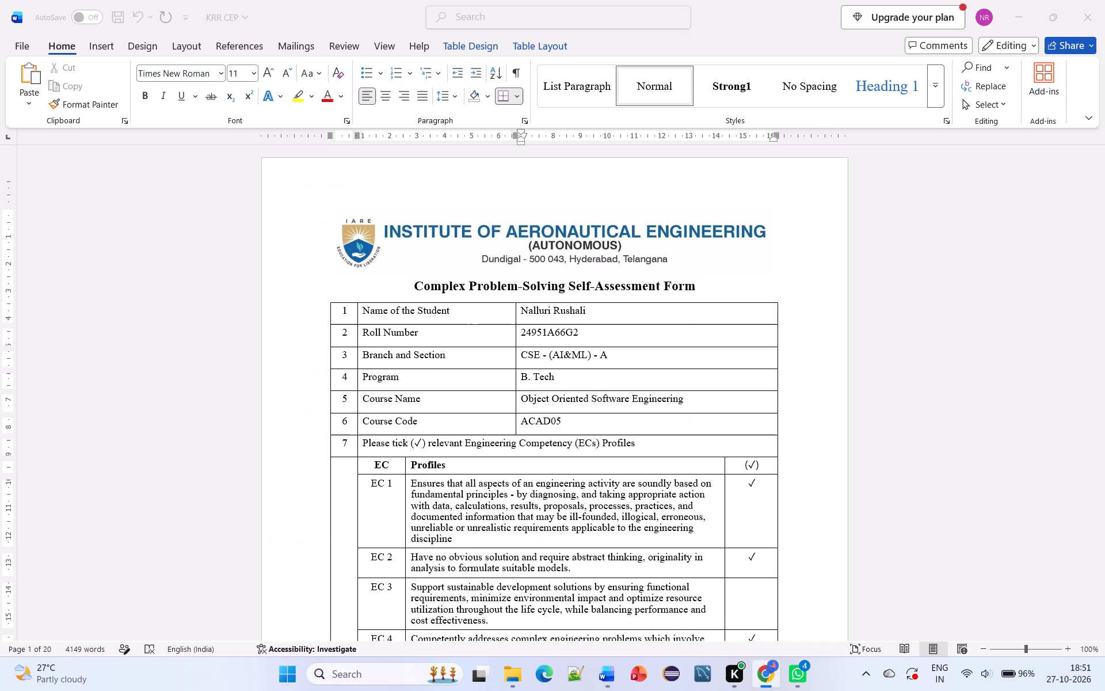
{"action": "left_click_drag", "start_coordinate": [578, 416], "coordinate": [523, 417]}
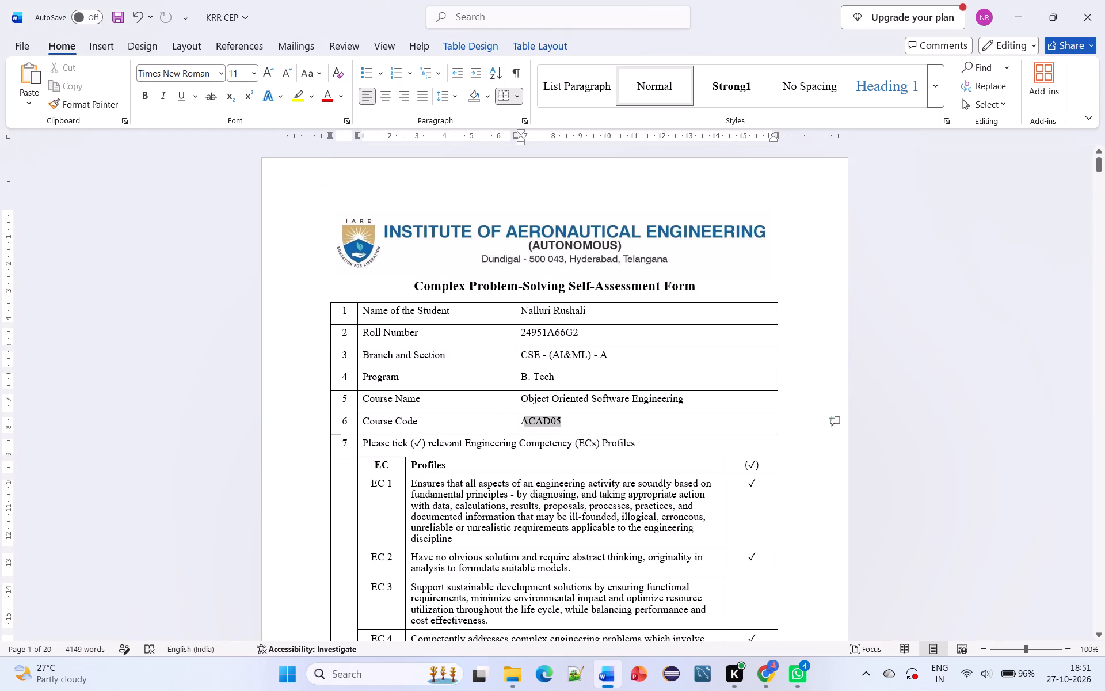
{"action": "left_click_drag", "start_coordinate": [523, 417], "coordinate": [522, 417]}
{"action": "key", "text": "ctrl+v"}
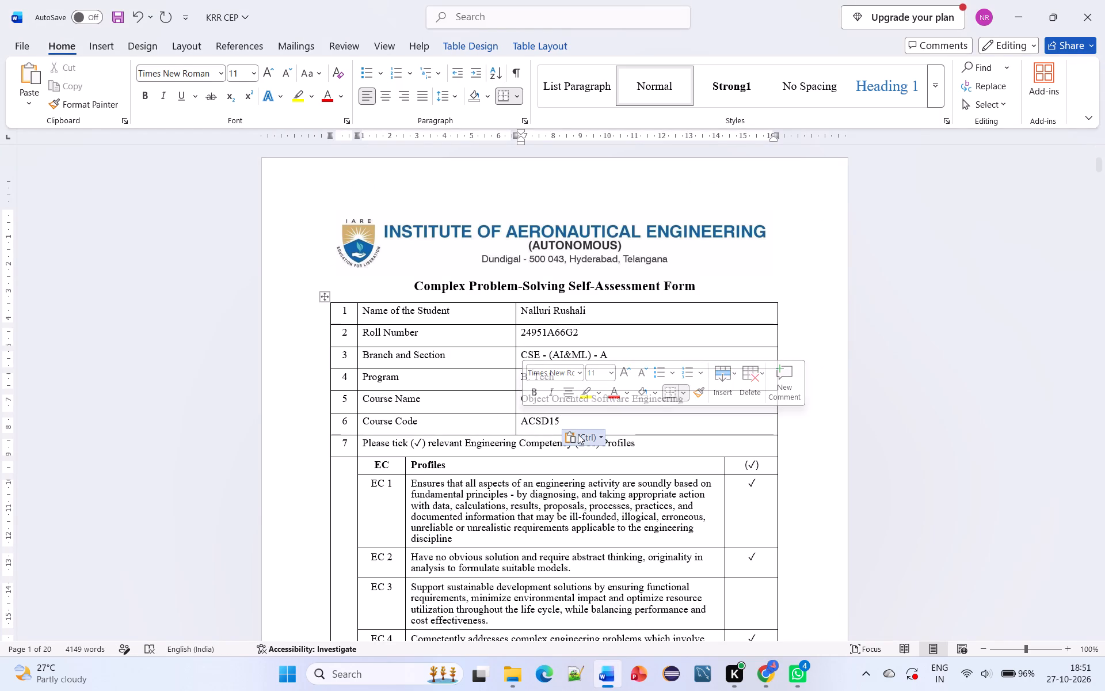
{"action": "left_click", "coordinate": [724, 427]}
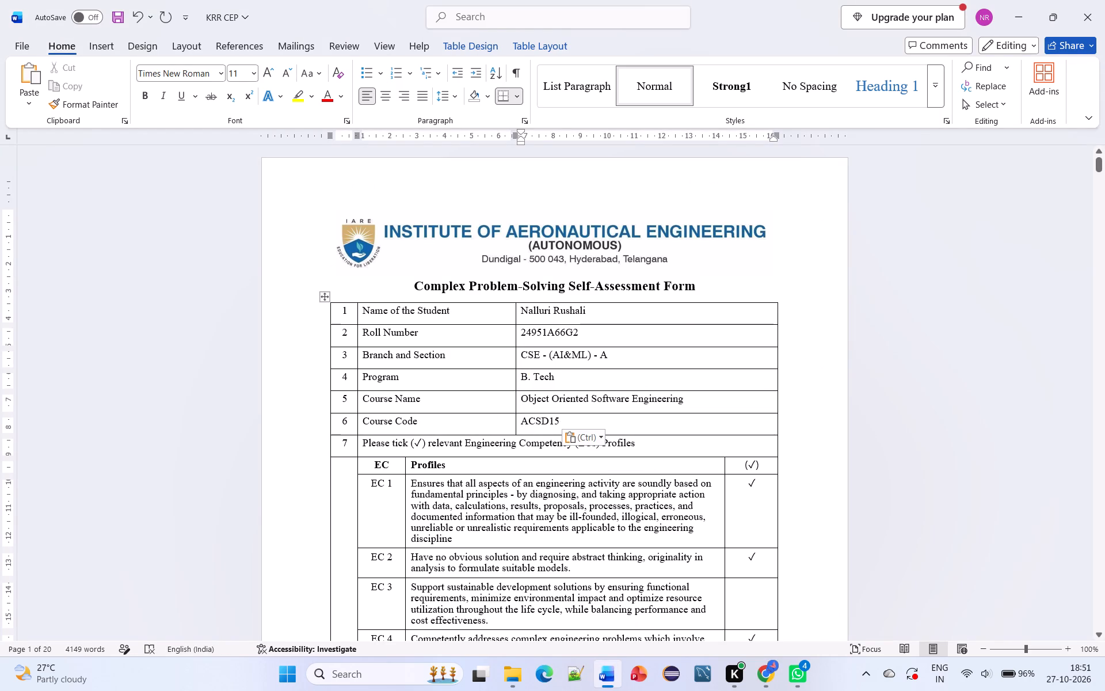
Delete the previous student's signature image above the "Signature of the Student" label.
{"action": "scroll", "coordinate": [724, 427], "scroll_direction": "down", "scroll_amount": 8}
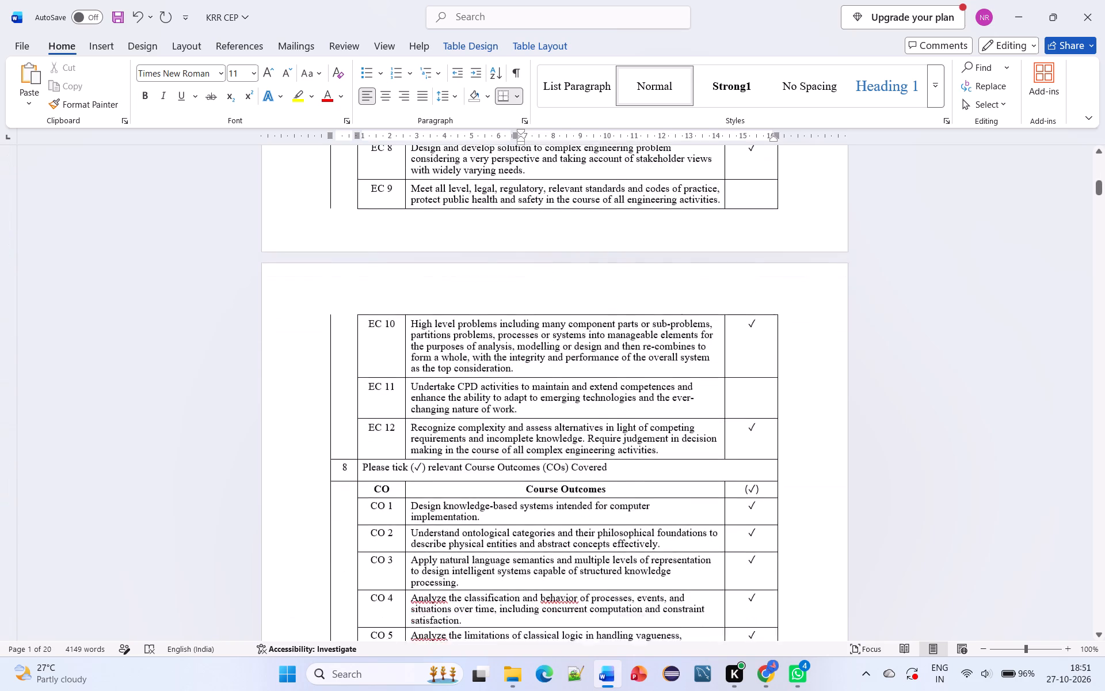
{"action": "scroll", "coordinate": [724, 427], "scroll_direction": "down", "scroll_amount": 3}
{"action": "scroll", "coordinate": [724, 427], "scroll_direction": "up", "scroll_amount": 1}
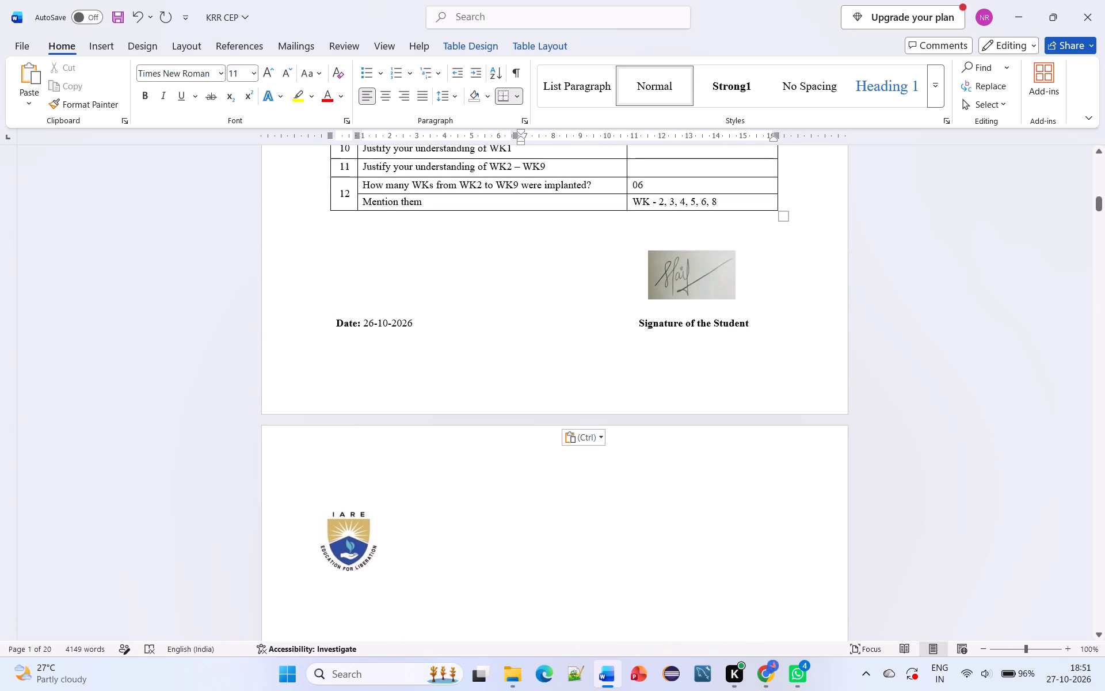
{"action": "left_click", "coordinate": [714, 302]}
{"action": "left_click", "coordinate": [705, 275]}
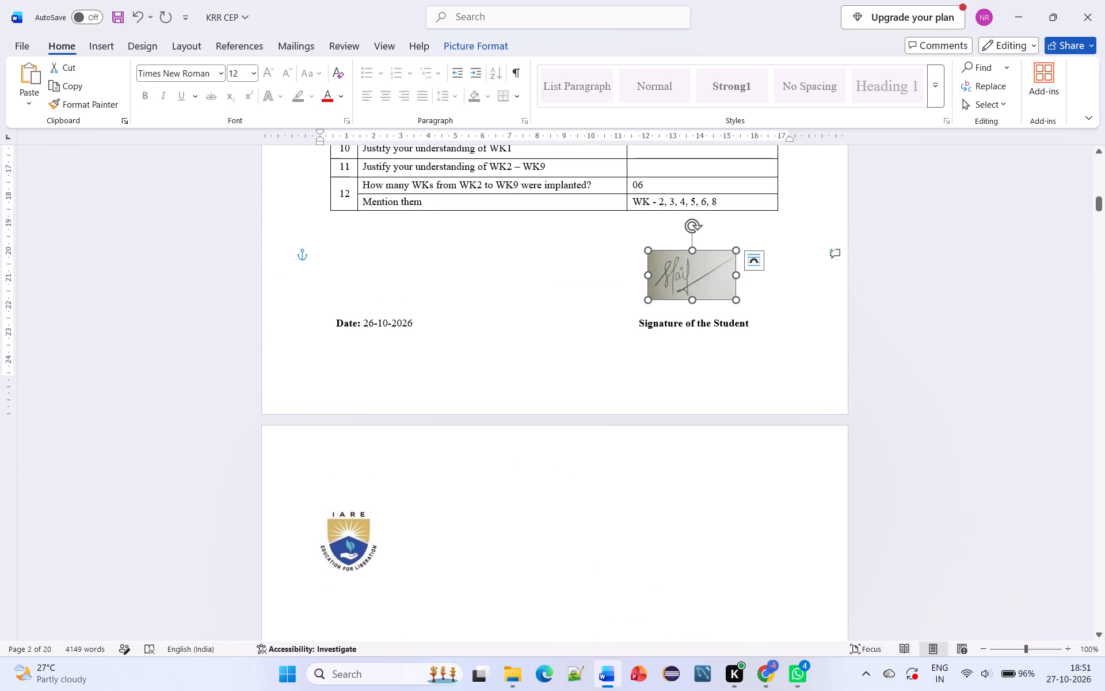
{"action": "key", "text": "shift+super+s"}
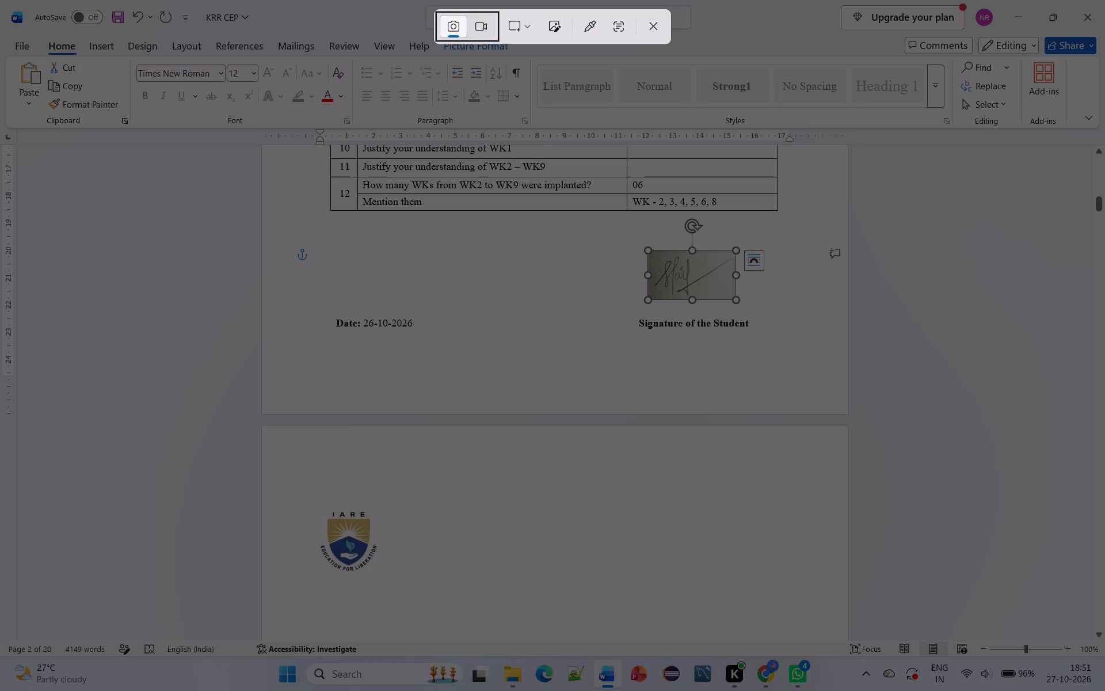
{"action": "left_click", "coordinate": [654, 22]}
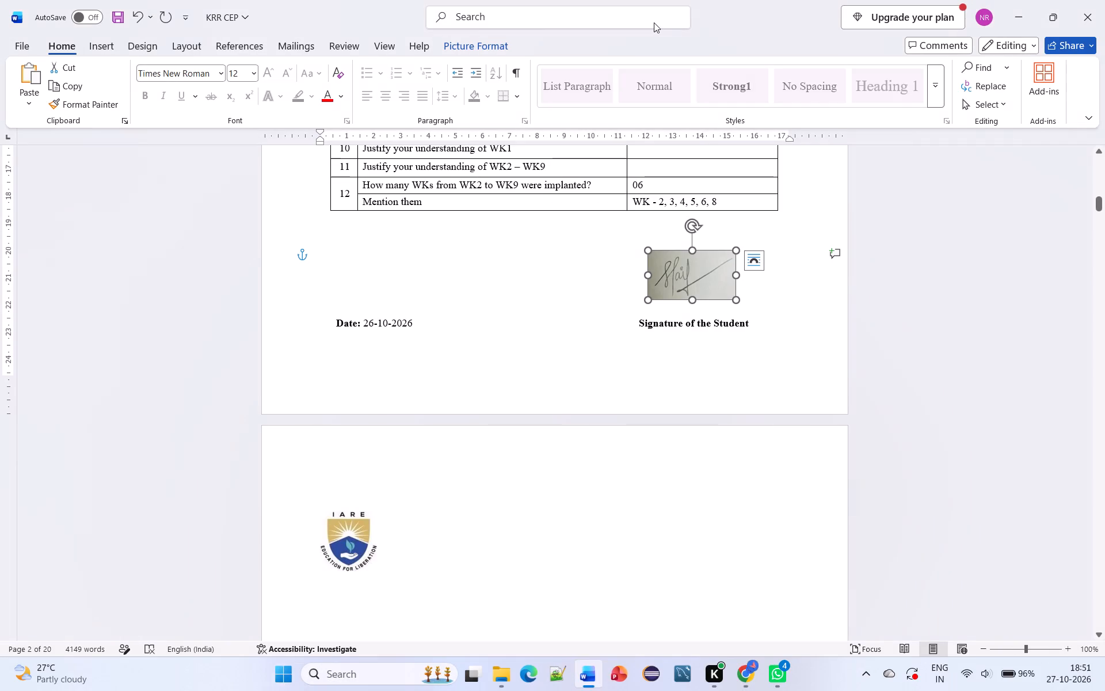
{"action": "left_click", "coordinate": [713, 259]}
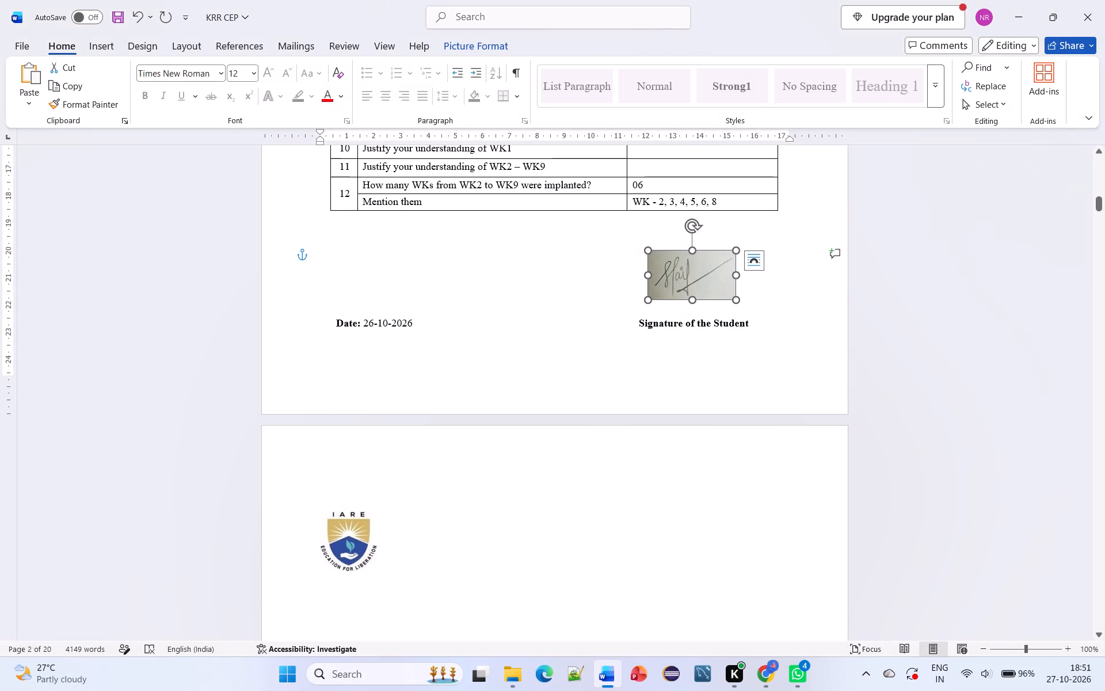
{"action": "key", "text": "Delete"}
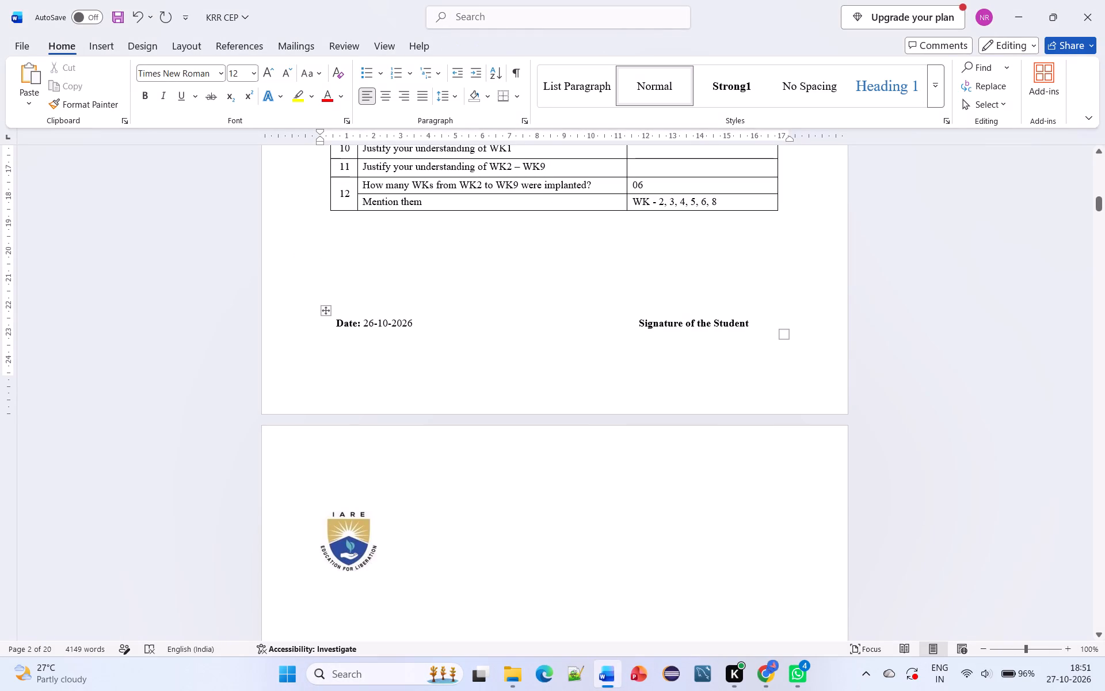
Start inserting a picture from this device and browse the Gallery for the new signature image.
{"action": "left_click", "coordinate": [94, 49]}
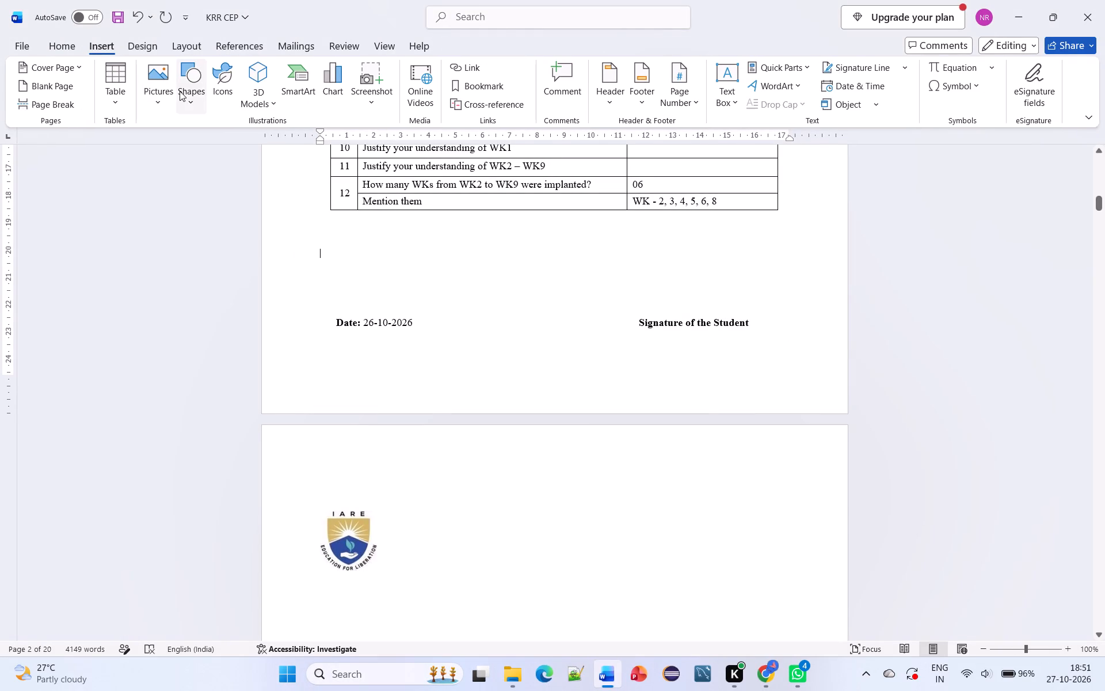
{"action": "left_click", "coordinate": [163, 88]}
{"action": "left_click", "coordinate": [200, 139]}
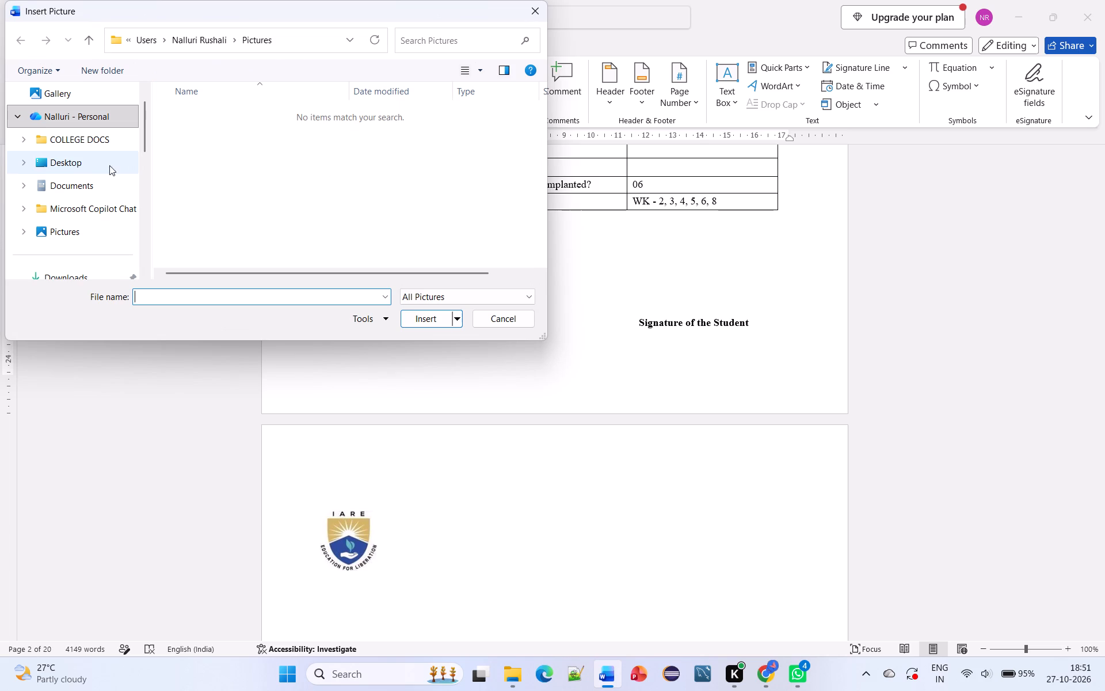
{"action": "left_click", "coordinate": [71, 92]}
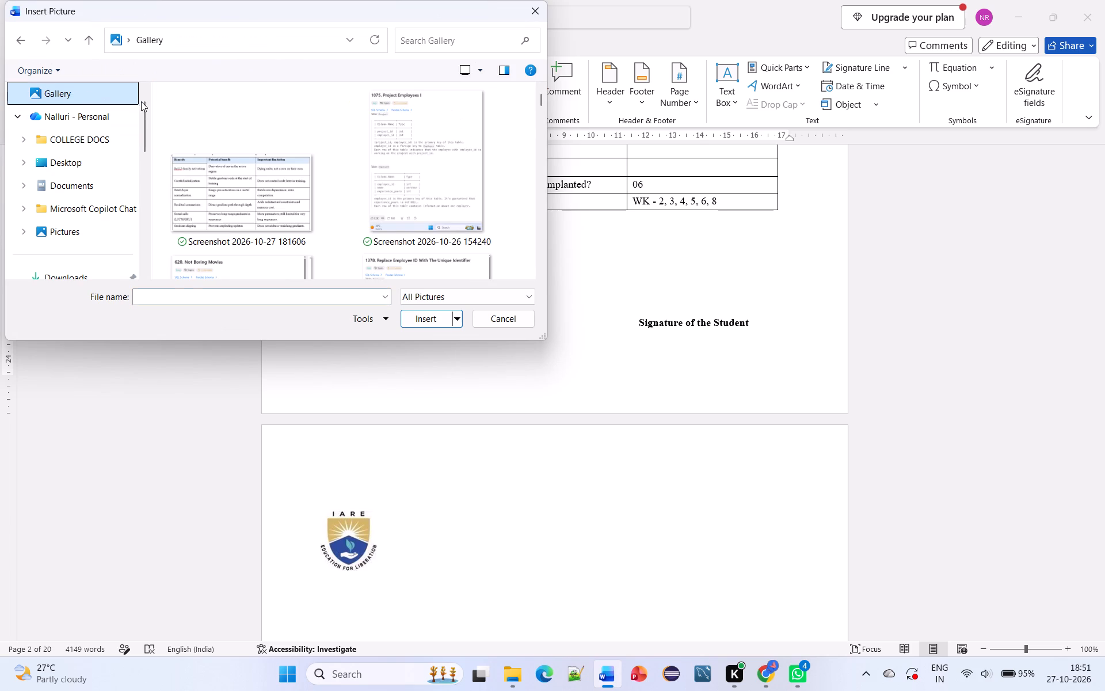
{"action": "scroll", "coordinate": [352, 165], "scroll_direction": "down", "scroll_amount": 10}
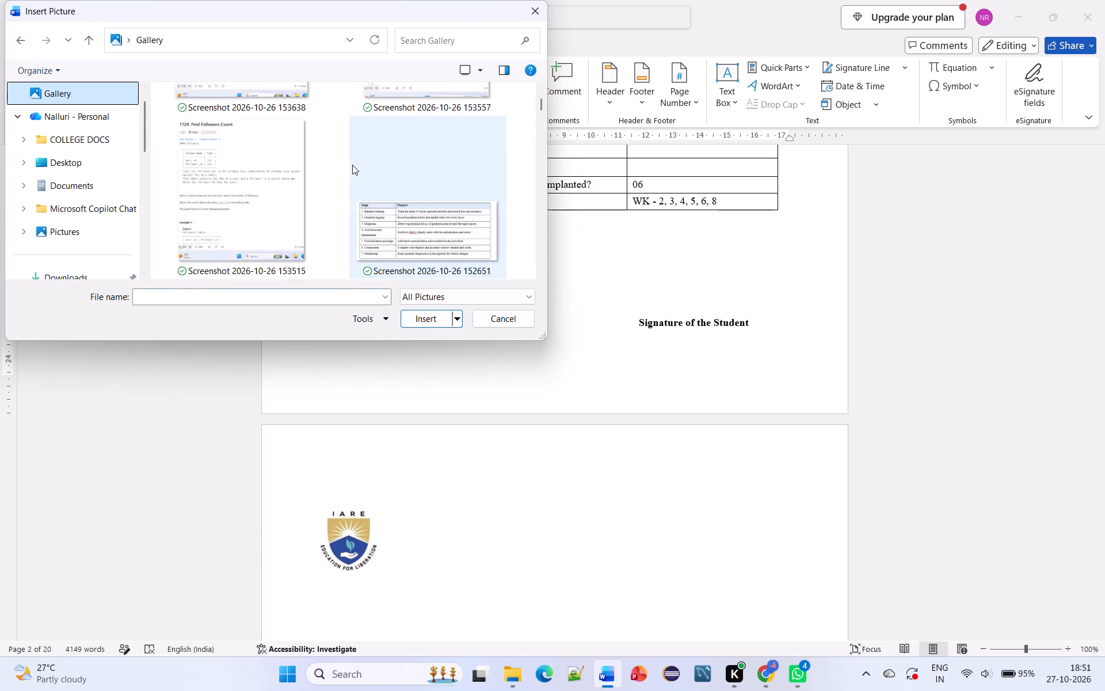
{"action": "scroll", "coordinate": [352, 165], "scroll_direction": "down", "scroll_amount": 20}
{"action": "scroll", "coordinate": [352, 165], "scroll_direction": "down", "scroll_amount": 20}
{"action": "scroll", "coordinate": [352, 165], "scroll_direction": "down", "scroll_amount": 12}
{"action": "scroll", "coordinate": [352, 165], "scroll_direction": "left", "scroll_amount": 1}
{"action": "scroll", "coordinate": [48, 154], "scroll_direction": "up", "scroll_amount": 3}
{"action": "scroll", "coordinate": [49, 151], "scroll_direction": "down", "scroll_amount": 1}
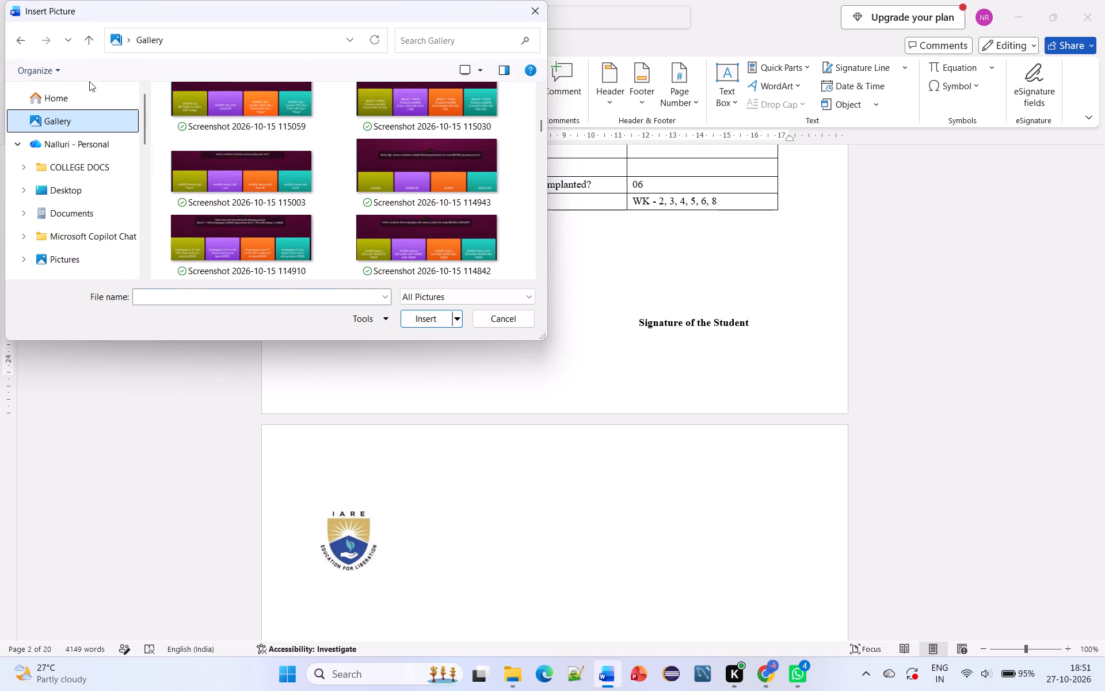
{"action": "left_click", "coordinate": [84, 109]}
{"action": "left_click", "coordinate": [79, 104]}
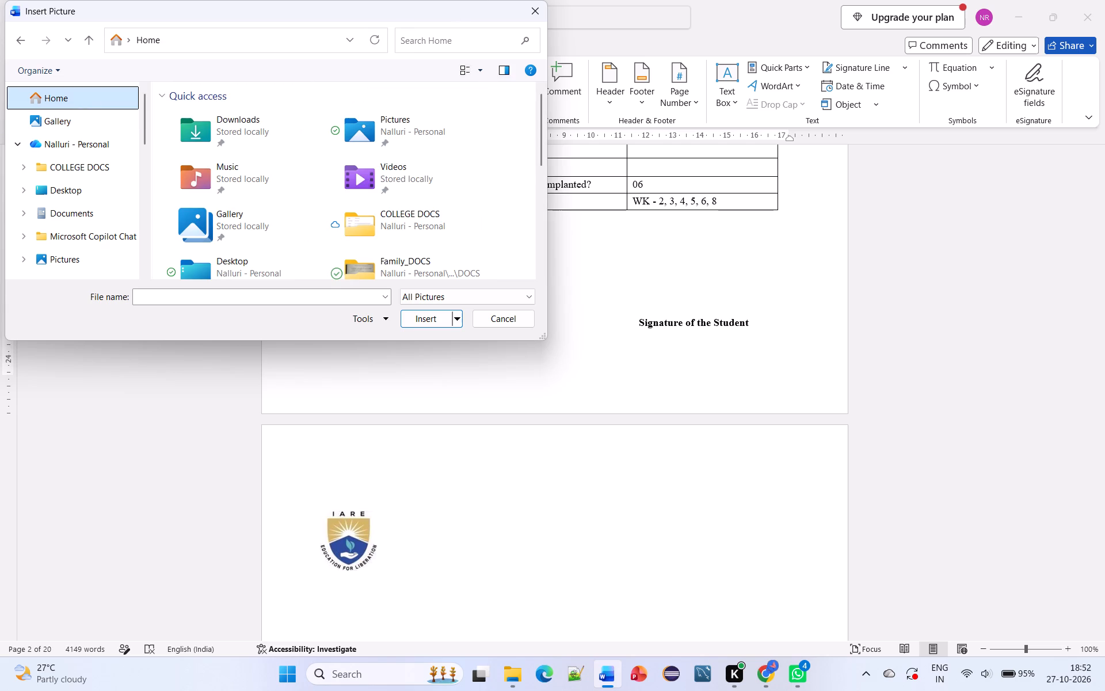
Search the Home location of the picture dialog for "signature" and "sig", and clear the search.
{"action": "left_click", "coordinate": [444, 39]}
{"action": "type", "text": "signa"}
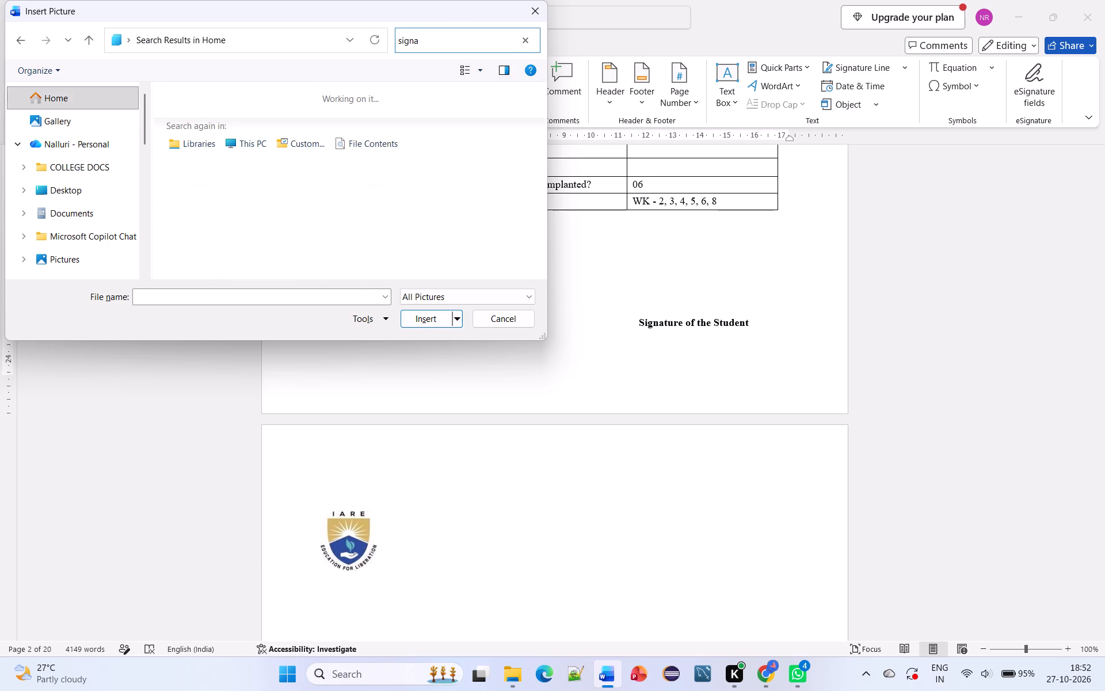
{"action": "type", "text": "ture"}
{"action": "key", "text": "BackSpace"}
{"action": "key", "text": "BackSpace"}
{"action": "key", "text": "BackSpace"}
{"action": "key", "text": "BackSpace"}
{"action": "key", "text": "BackSpace"}
{"action": "key", "text": "BackSpace"}
{"action": "key", "text": "Return"}
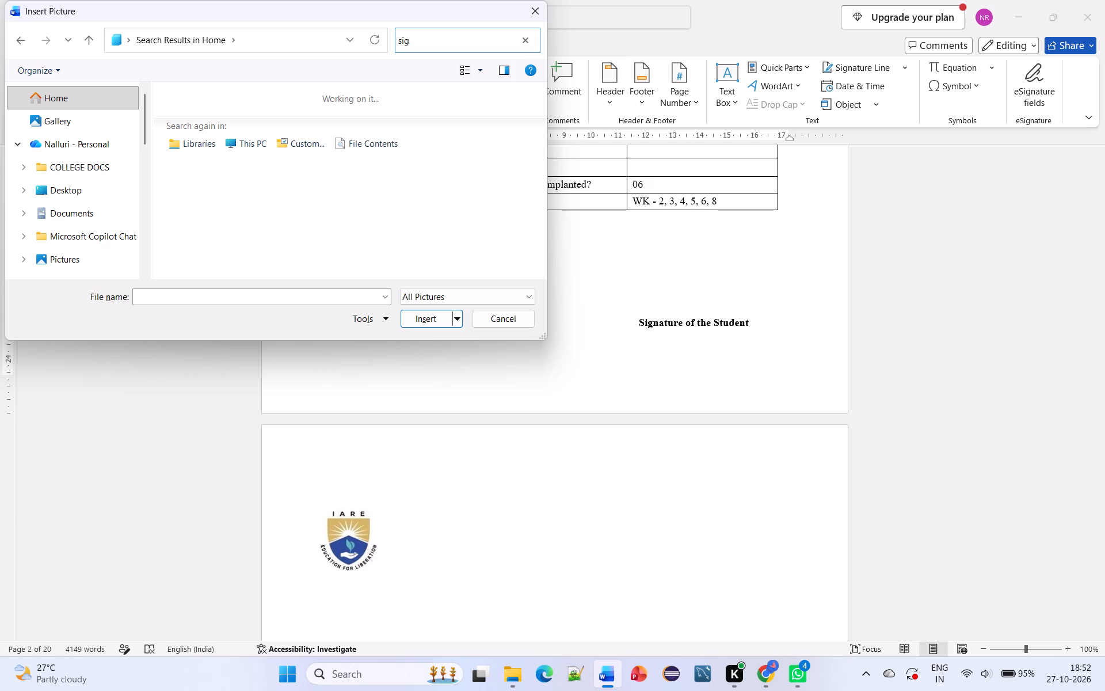
{"action": "key", "text": "Return"}
{"action": "key", "text": "BackSpace"}
{"action": "key", "text": "BackSpace"}
{"action": "key", "text": "BackSpace"}
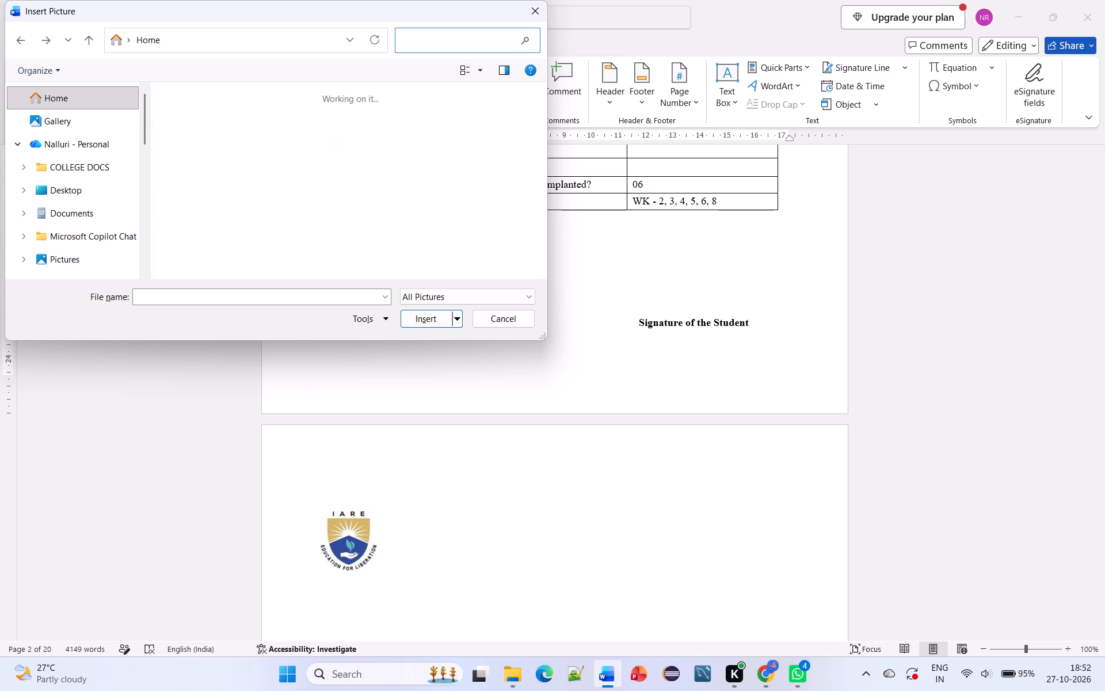
{"action": "scroll", "coordinate": [73, 212], "scroll_direction": "down", "scroll_amount": 3}
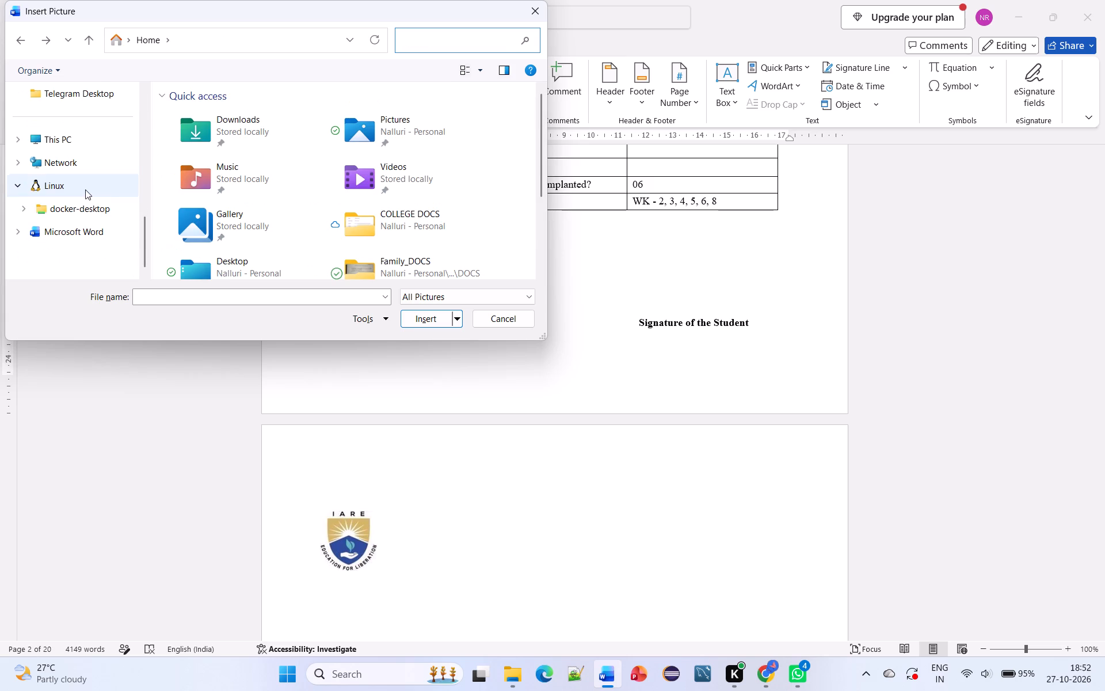
Switch to File Explorer, search the Home location for "sign", and look through the results for the signature image.
{"action": "left_click", "coordinate": [517, 673]}
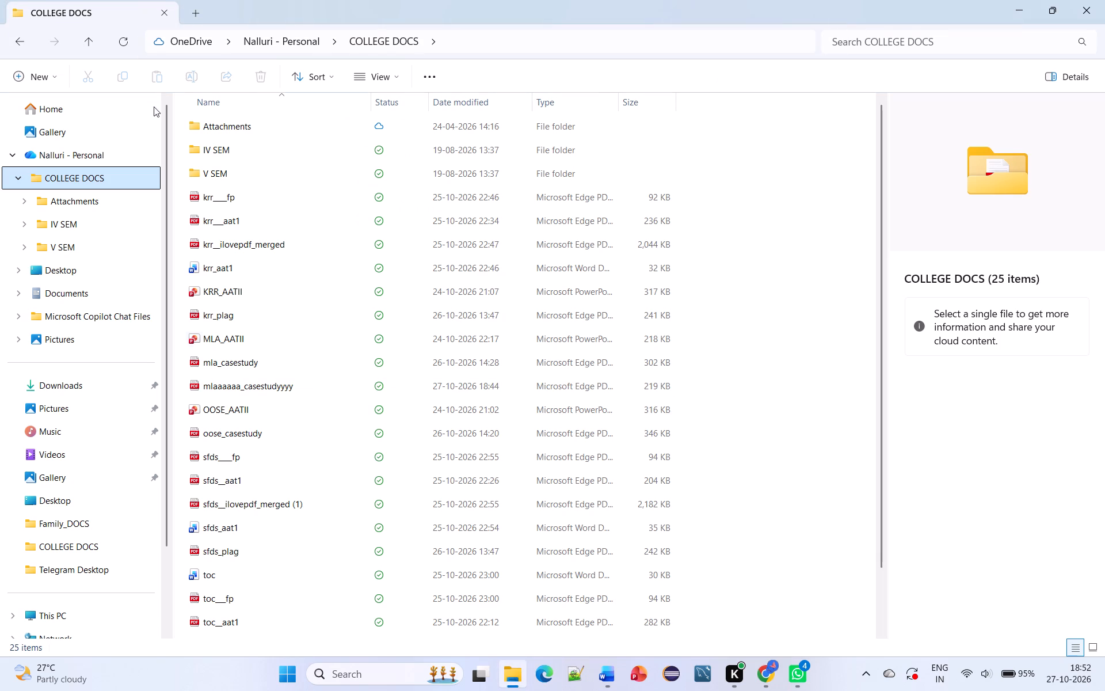
{"action": "left_click", "coordinate": [139, 108]}
{"action": "left_click", "coordinate": [878, 41]}
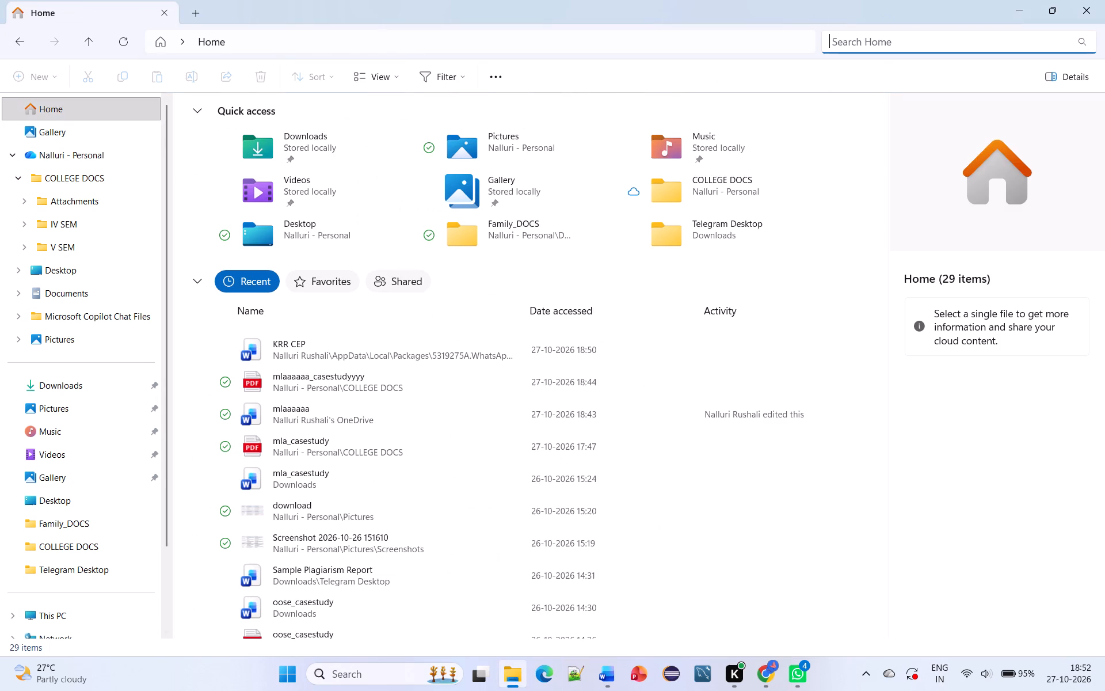
{"action": "type", "text": "sign"}
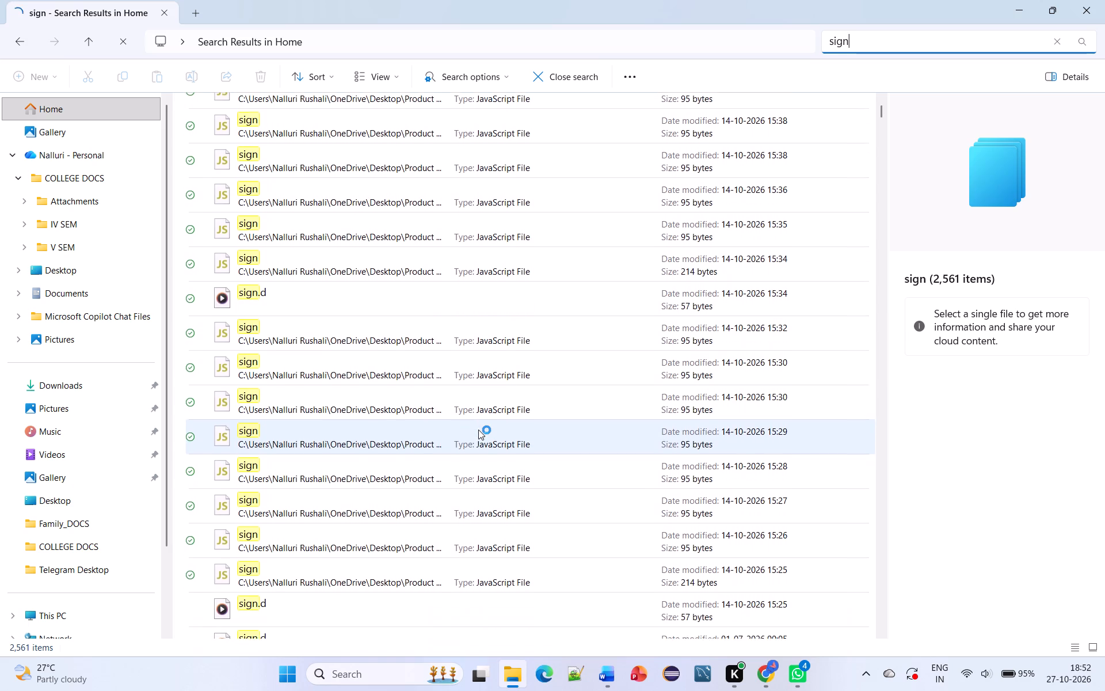
{"action": "scroll", "coordinate": [478, 430], "scroll_direction": "down", "scroll_amount": 5}
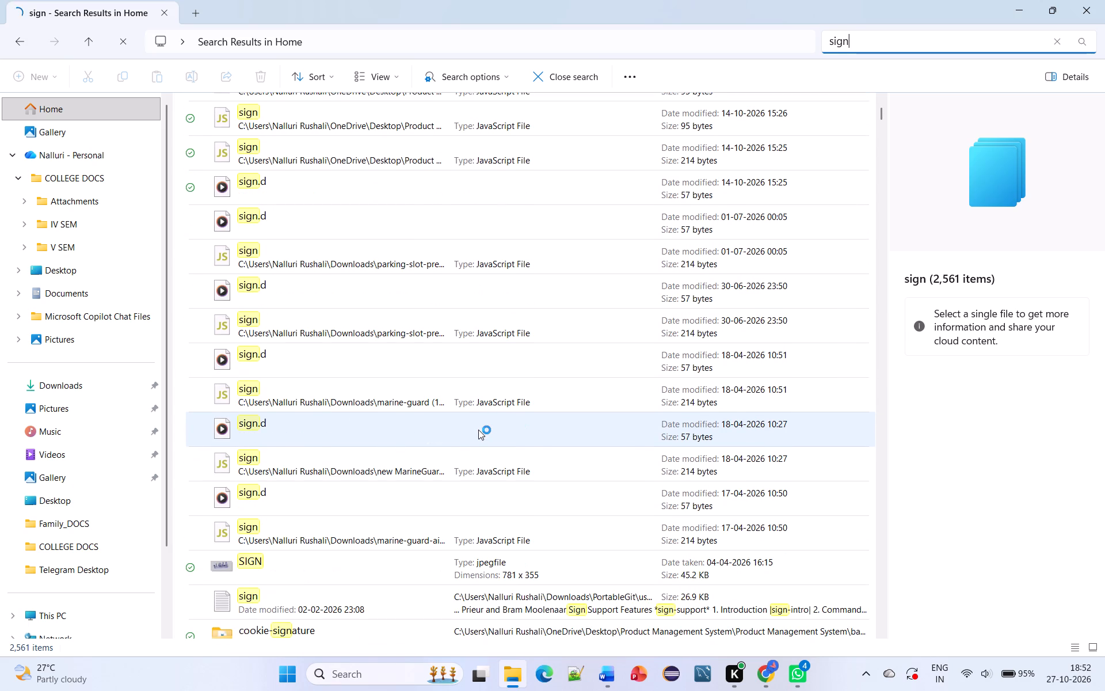
{"action": "scroll", "coordinate": [478, 430], "scroll_direction": "down", "scroll_amount": 4}
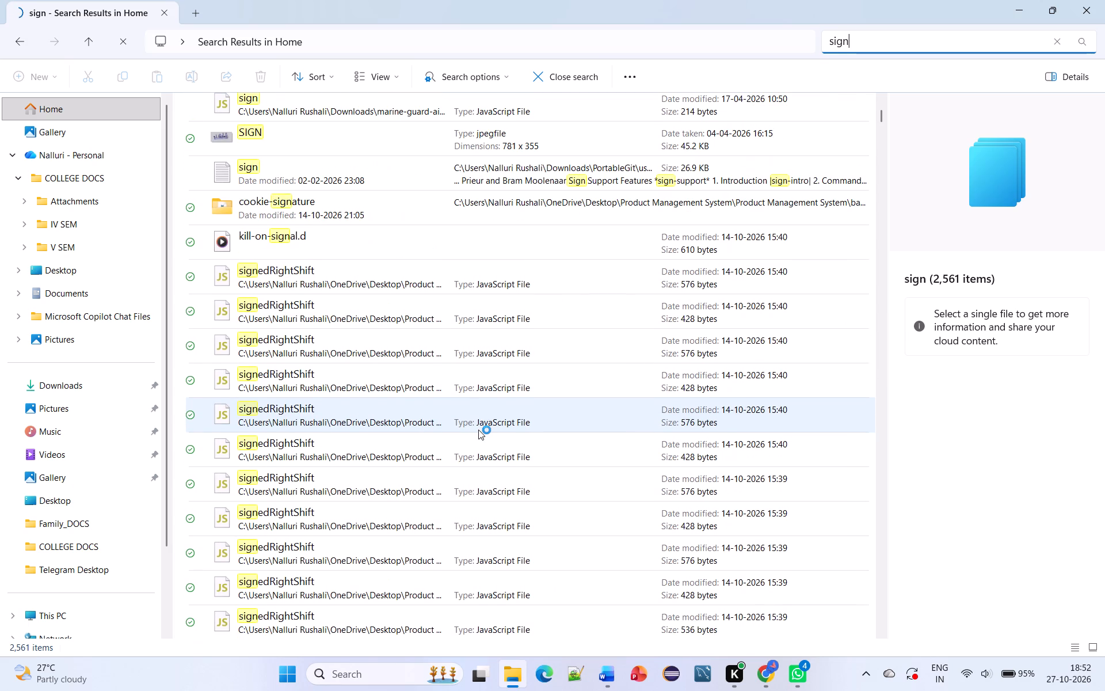
{"action": "scroll", "coordinate": [478, 430], "scroll_direction": "down", "scroll_amount": 2}
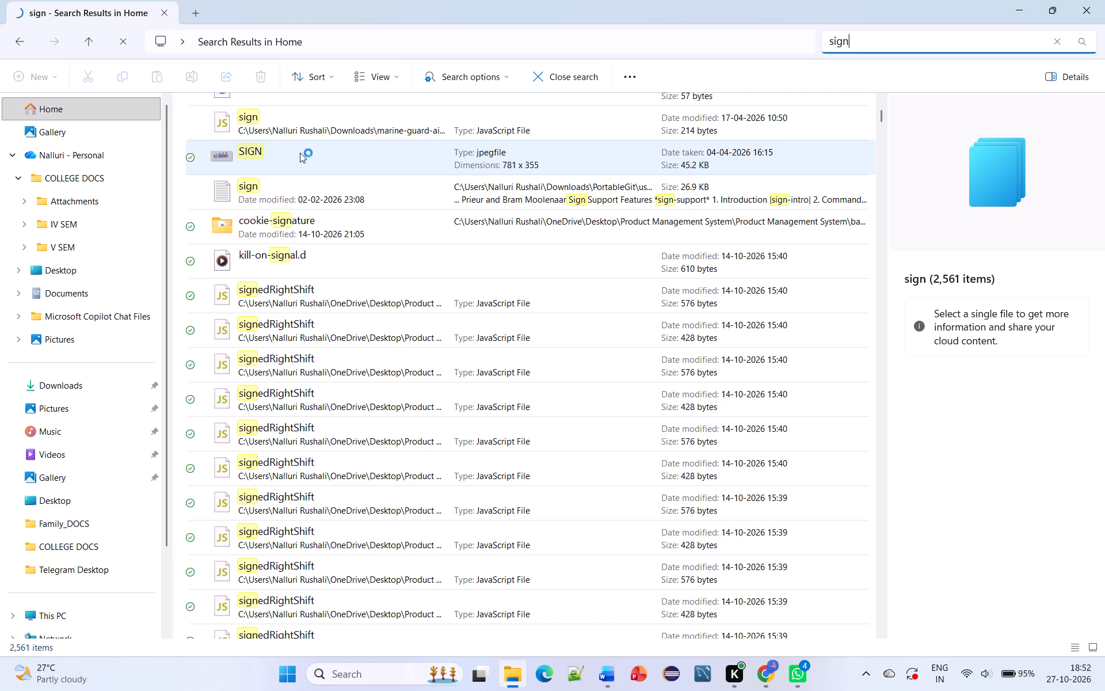
{"action": "scroll", "coordinate": [344, 499], "scroll_direction": "down", "scroll_amount": 13}
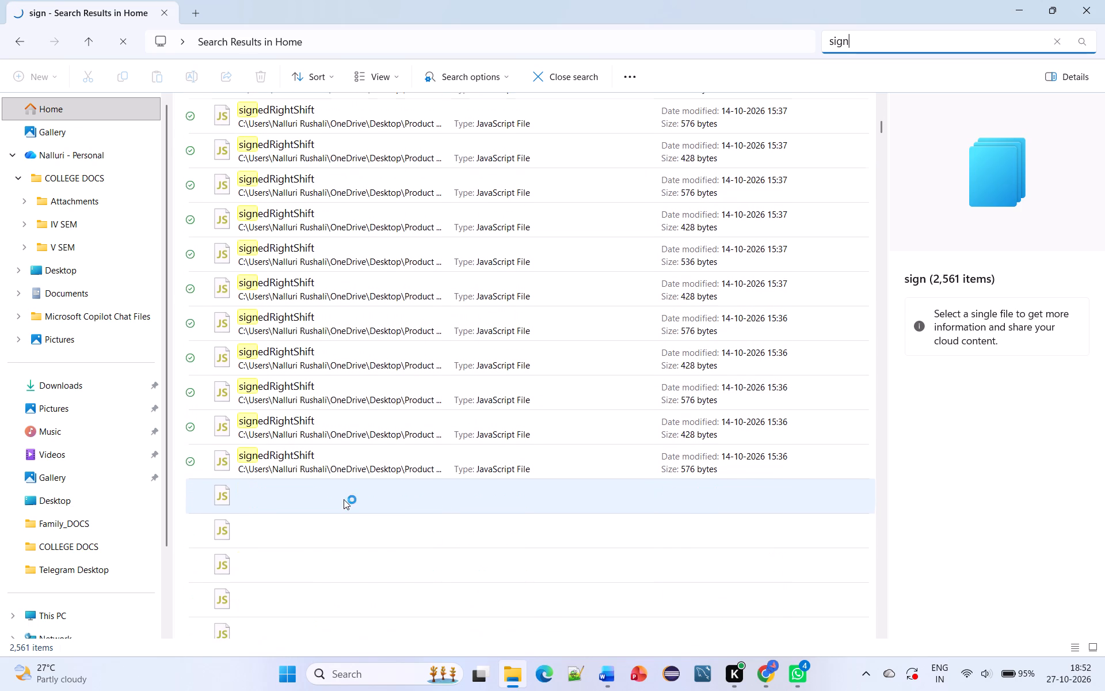
{"action": "scroll", "coordinate": [344, 499], "scroll_direction": "down", "scroll_amount": 10}
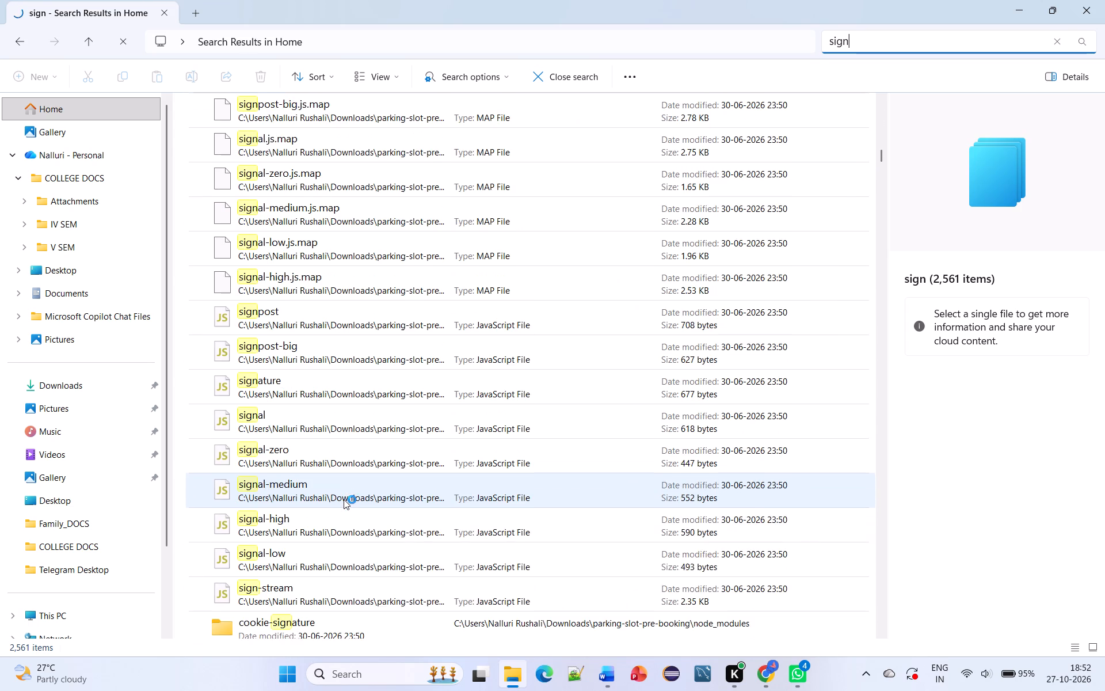
{"action": "scroll", "coordinate": [344, 499], "scroll_direction": "up", "scroll_amount": 4}
{"action": "scroll", "coordinate": [344, 499], "scroll_direction": "down", "scroll_amount": 1}
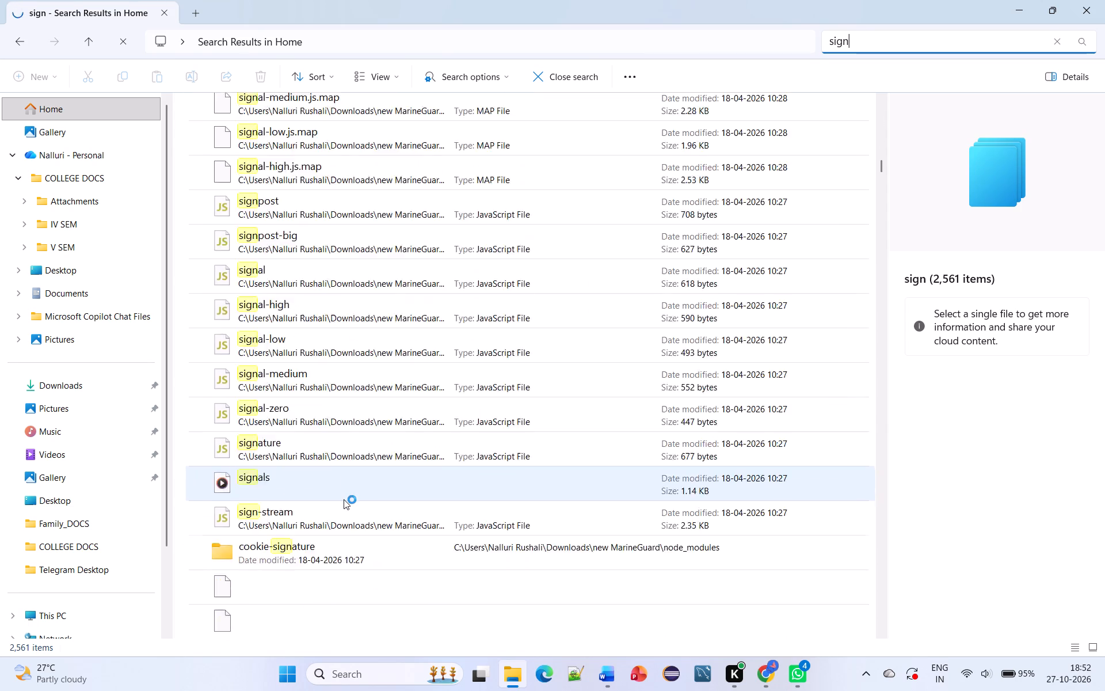
{"action": "scroll", "coordinate": [344, 499], "scroll_direction": "down", "scroll_amount": 19}
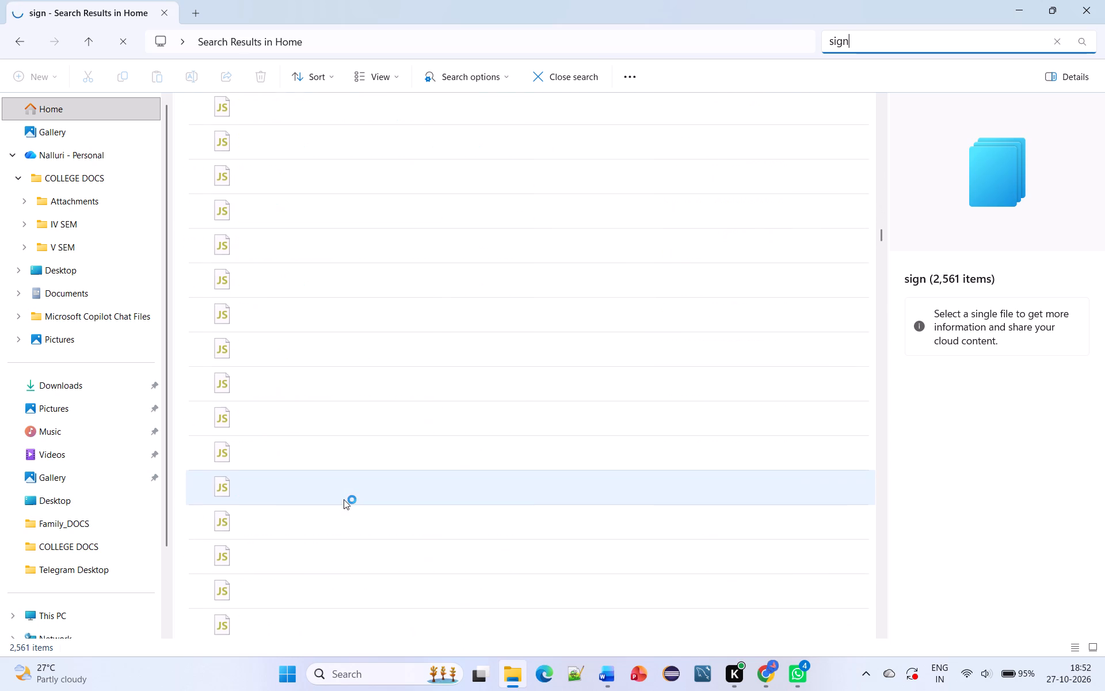
{"action": "scroll", "coordinate": [344, 499], "scroll_direction": "down", "scroll_amount": 11}
{"action": "scroll", "coordinate": [344, 499], "scroll_direction": "down", "scroll_amount": 11}
{"action": "scroll", "coordinate": [344, 499], "scroll_direction": "down", "scroll_amount": 10}
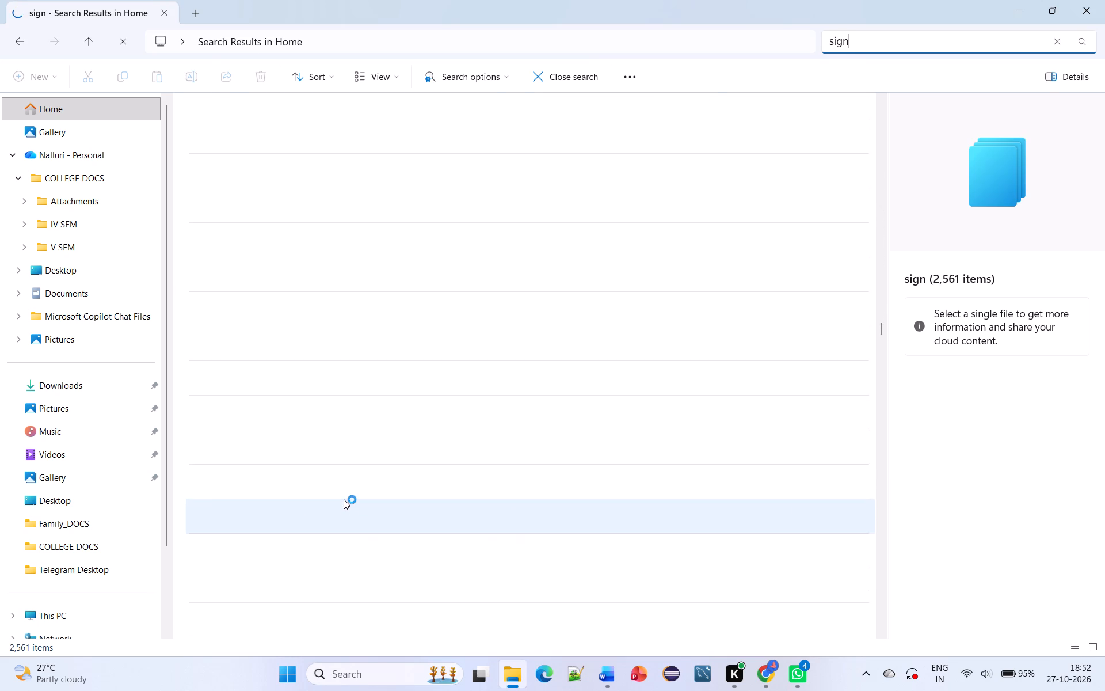
{"action": "scroll", "coordinate": [339, 277], "scroll_direction": "up", "scroll_amount": 20}
{"action": "scroll", "coordinate": [339, 277], "scroll_direction": "up", "scroll_amount": 20}
{"action": "scroll", "coordinate": [339, 277], "scroll_direction": "up", "scroll_amount": 12}
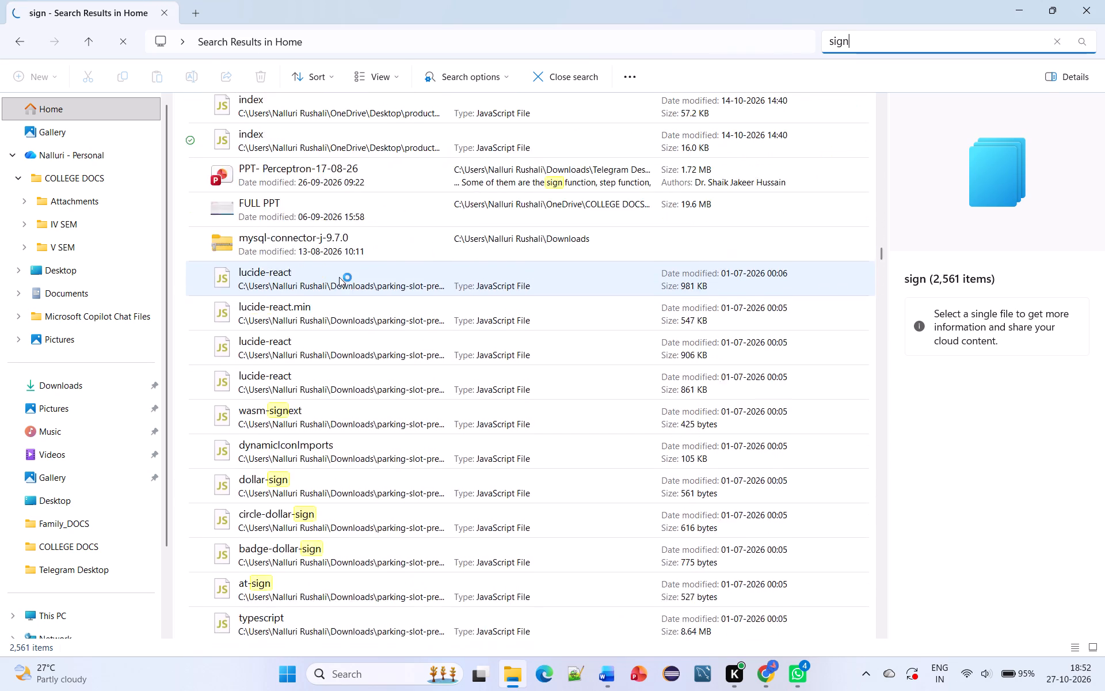
{"action": "scroll", "coordinate": [339, 277], "scroll_direction": "up", "scroll_amount": 7}
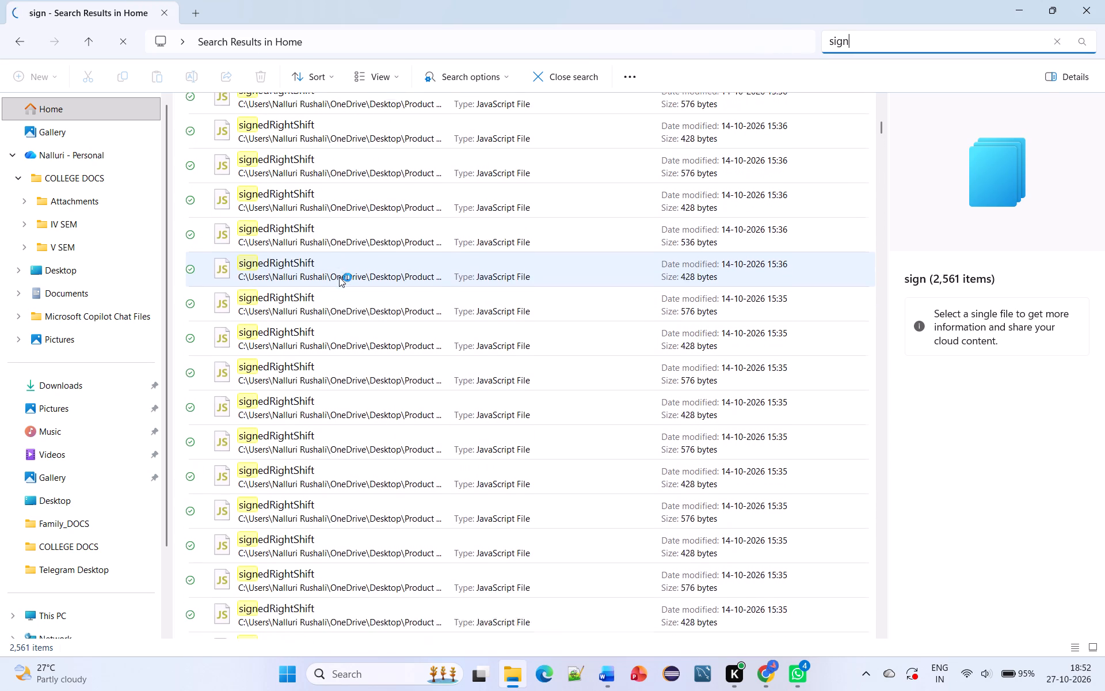
{"action": "scroll", "coordinate": [339, 277], "scroll_direction": "up", "scroll_amount": 17}
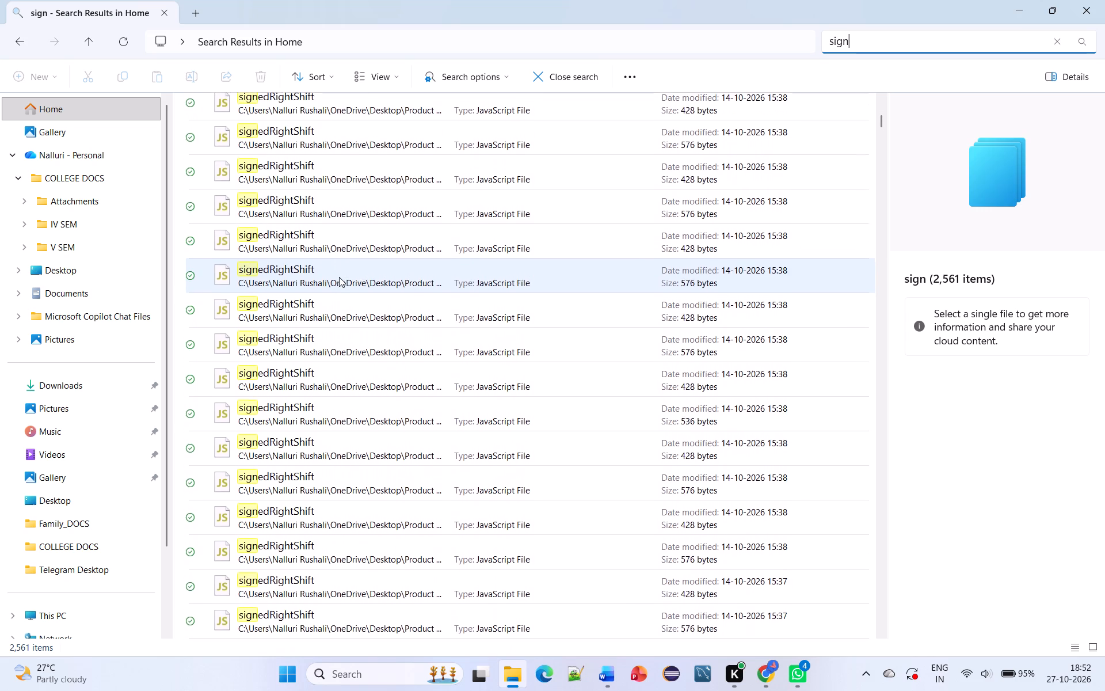
{"action": "scroll", "coordinate": [339, 277], "scroll_direction": "up", "scroll_amount": 4}
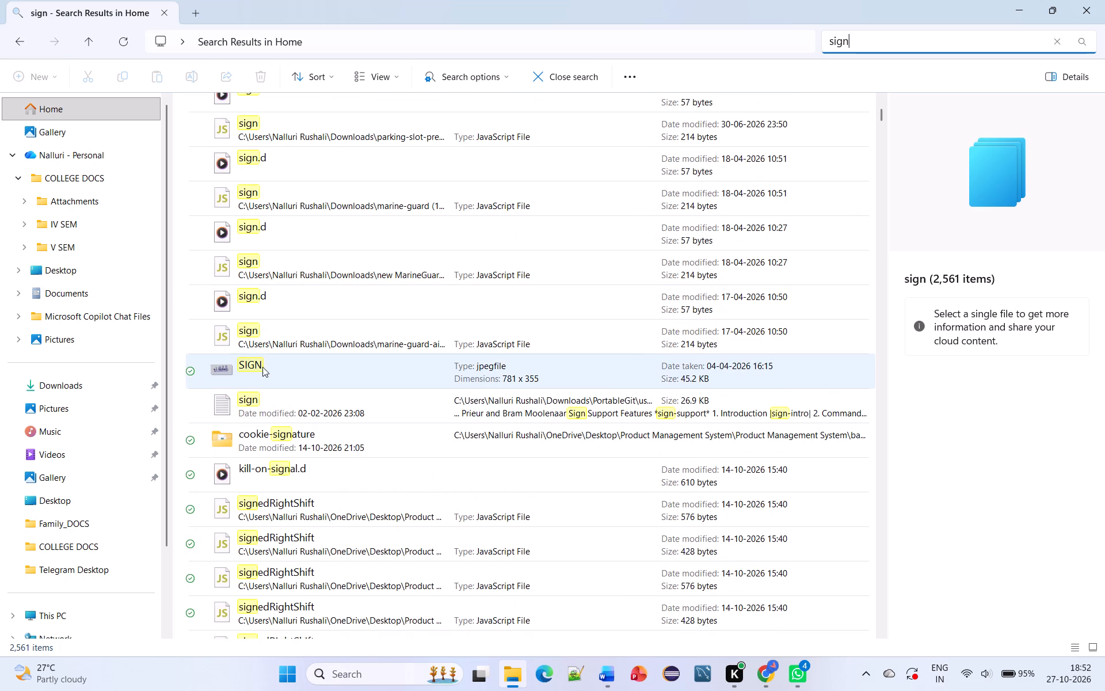
Copy the SIGN JPEG image from the search results.
{"action": "left_click", "coordinate": [267, 369]}
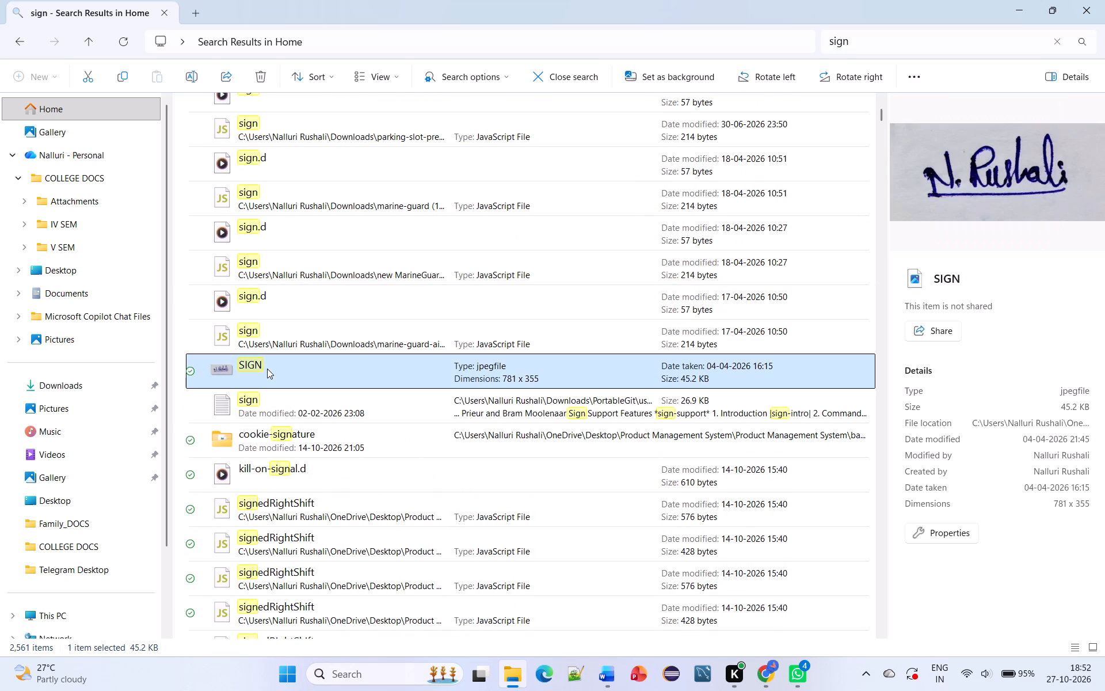
{"action": "key", "text": "ctrl+c"}
Open the Family_DOCS folder and look through the folder tree for a place for the copied image.
{"action": "scroll", "coordinate": [29, 522], "scroll_direction": "down", "scroll_amount": 2}
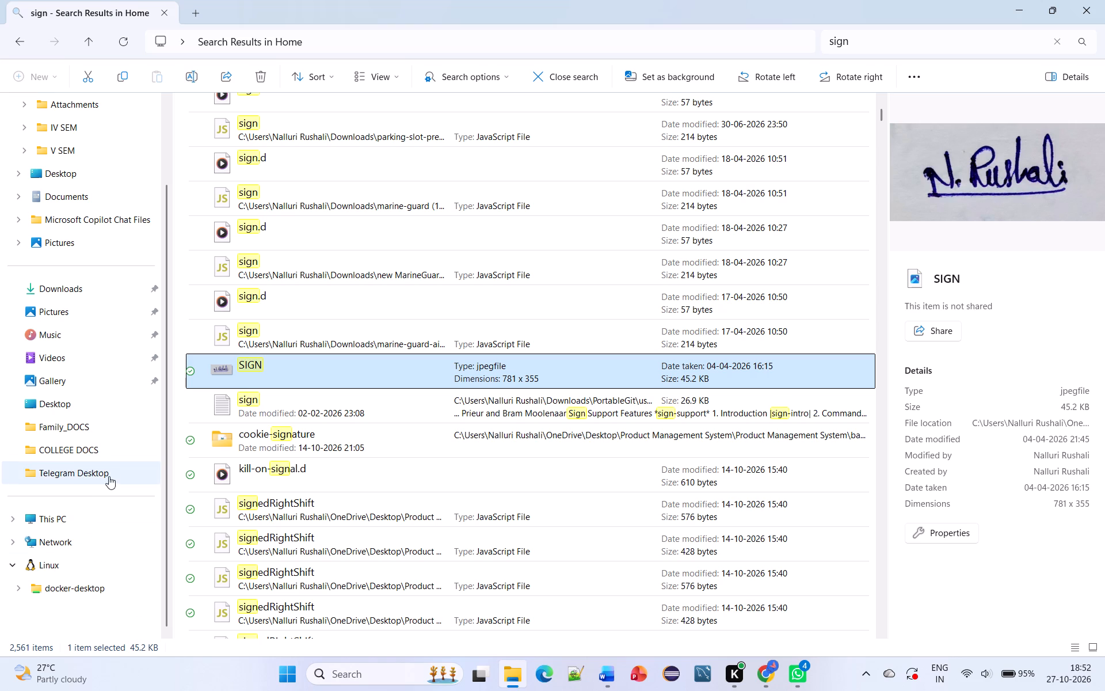
{"action": "double_click", "coordinate": [113, 436]}
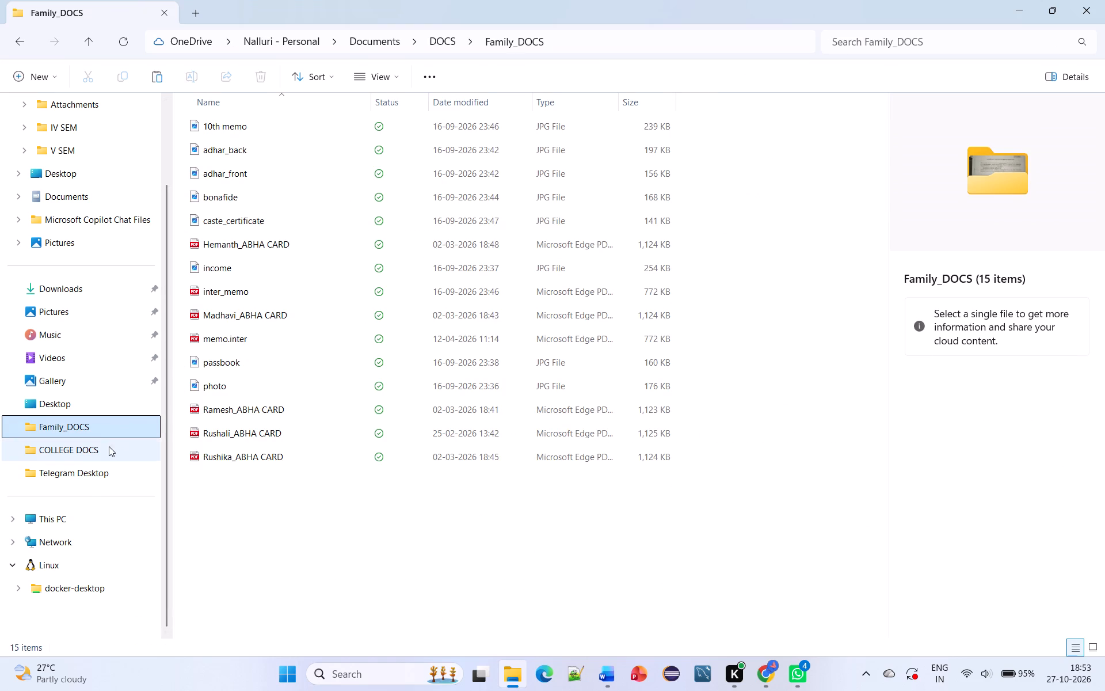
{"action": "scroll", "coordinate": [128, 155], "scroll_direction": "up", "scroll_amount": 4}
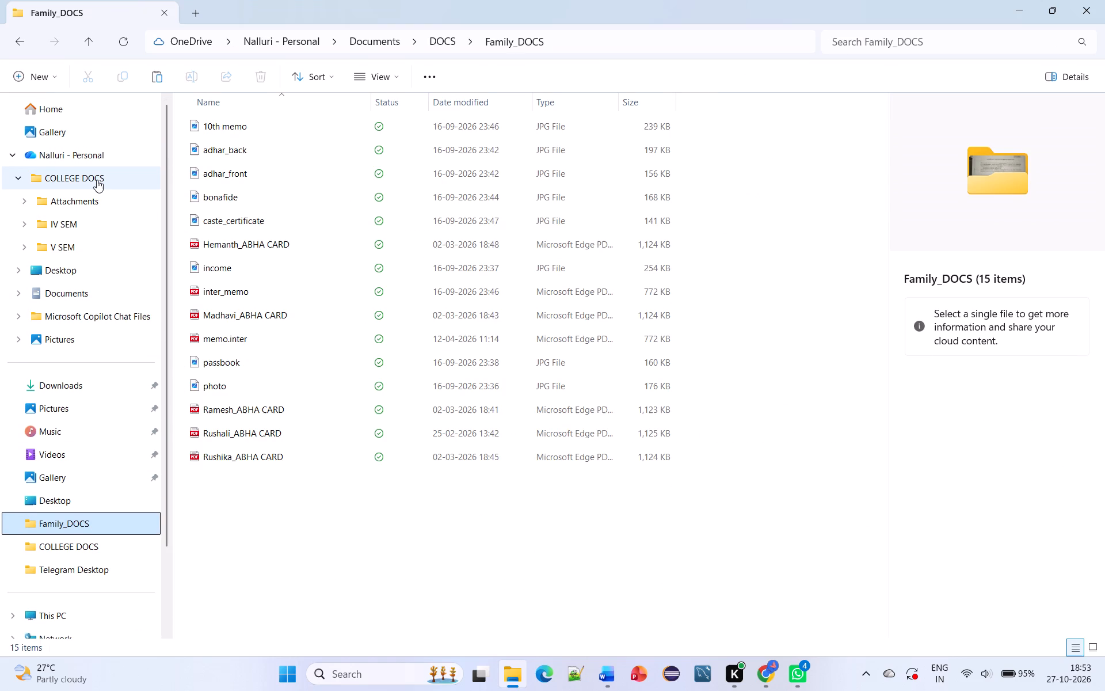
{"action": "scroll", "coordinate": [89, 435], "scroll_direction": "down", "scroll_amount": 1}
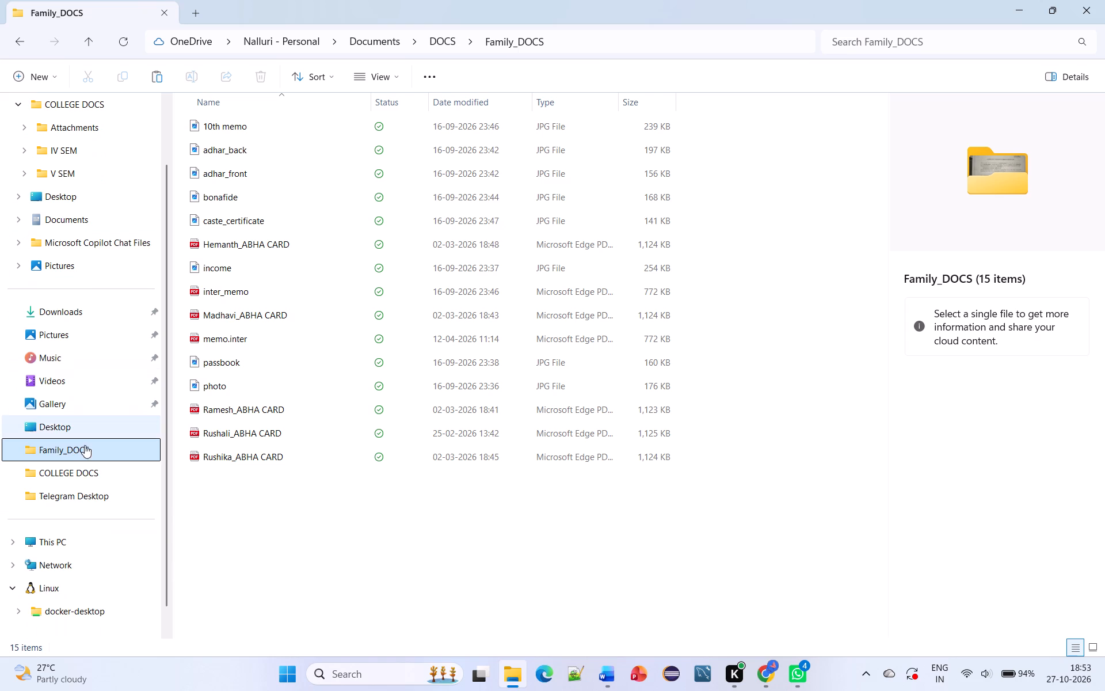
{"action": "scroll", "coordinate": [89, 506], "scroll_direction": "down", "scroll_amount": 2}
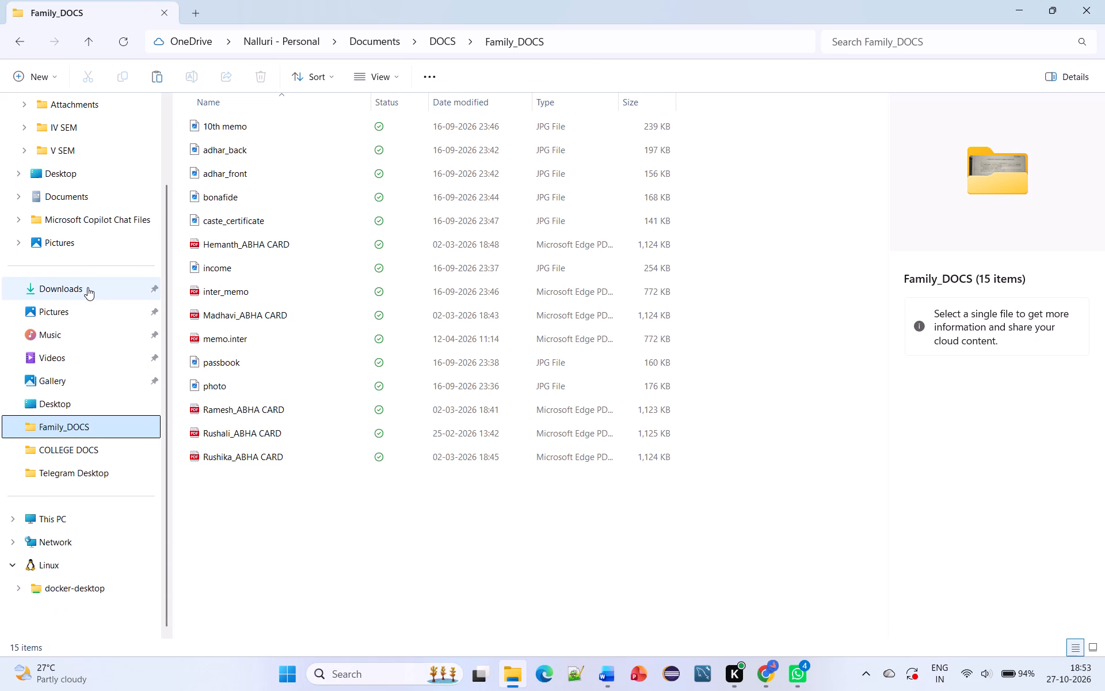
{"action": "scroll", "coordinate": [87, 287], "scroll_direction": "up", "scroll_amount": 2}
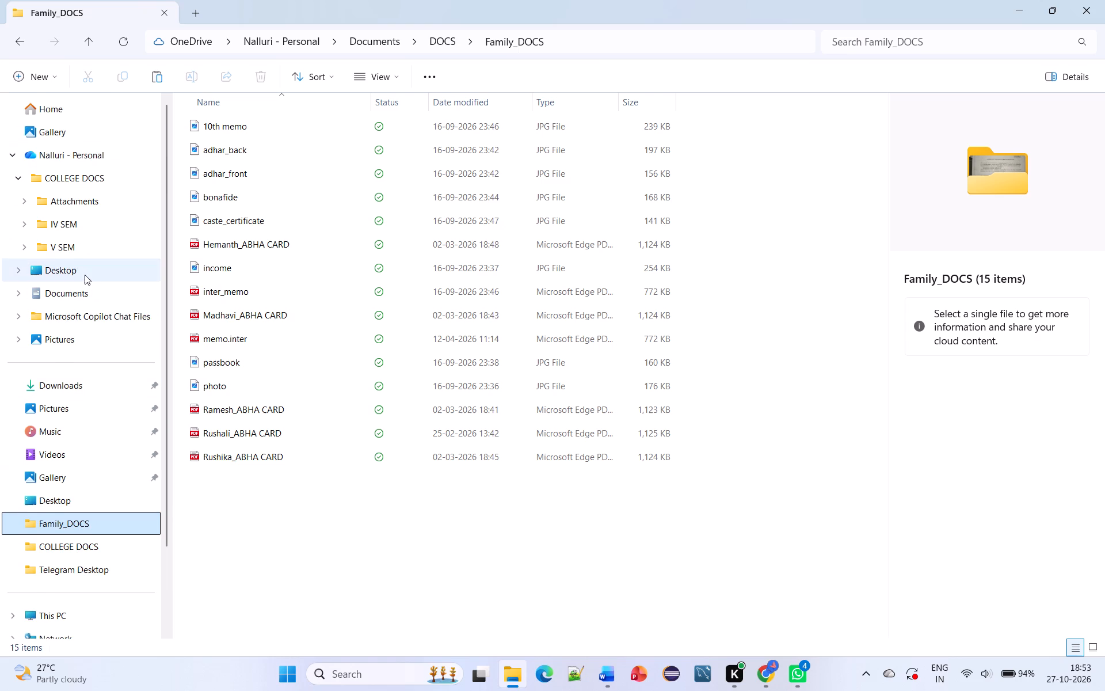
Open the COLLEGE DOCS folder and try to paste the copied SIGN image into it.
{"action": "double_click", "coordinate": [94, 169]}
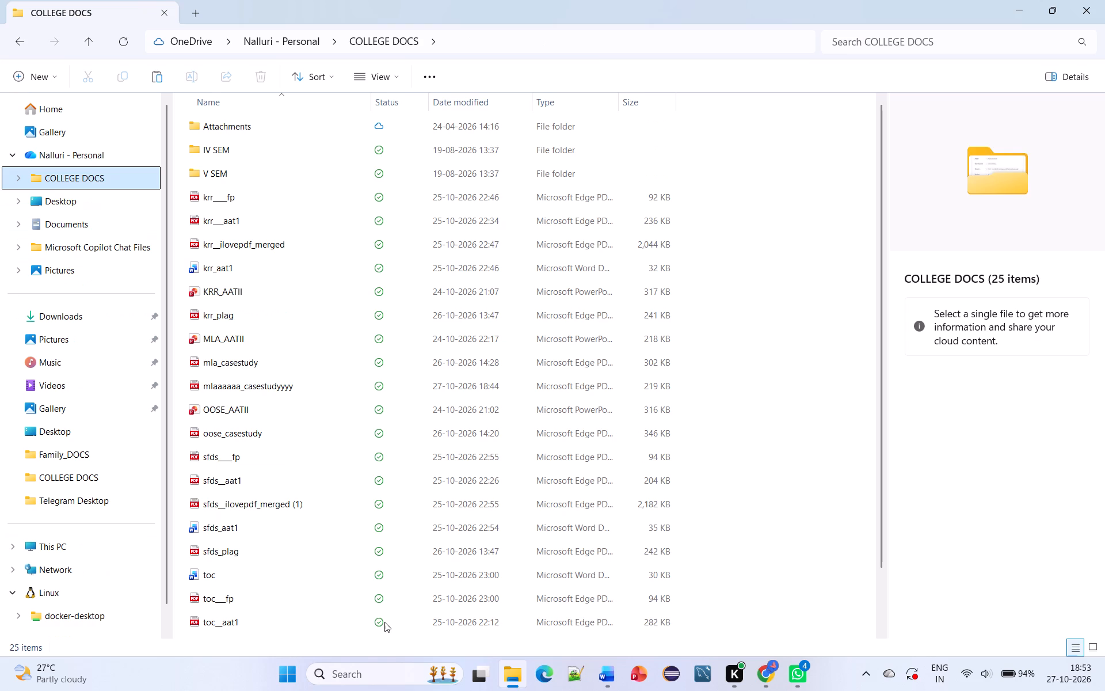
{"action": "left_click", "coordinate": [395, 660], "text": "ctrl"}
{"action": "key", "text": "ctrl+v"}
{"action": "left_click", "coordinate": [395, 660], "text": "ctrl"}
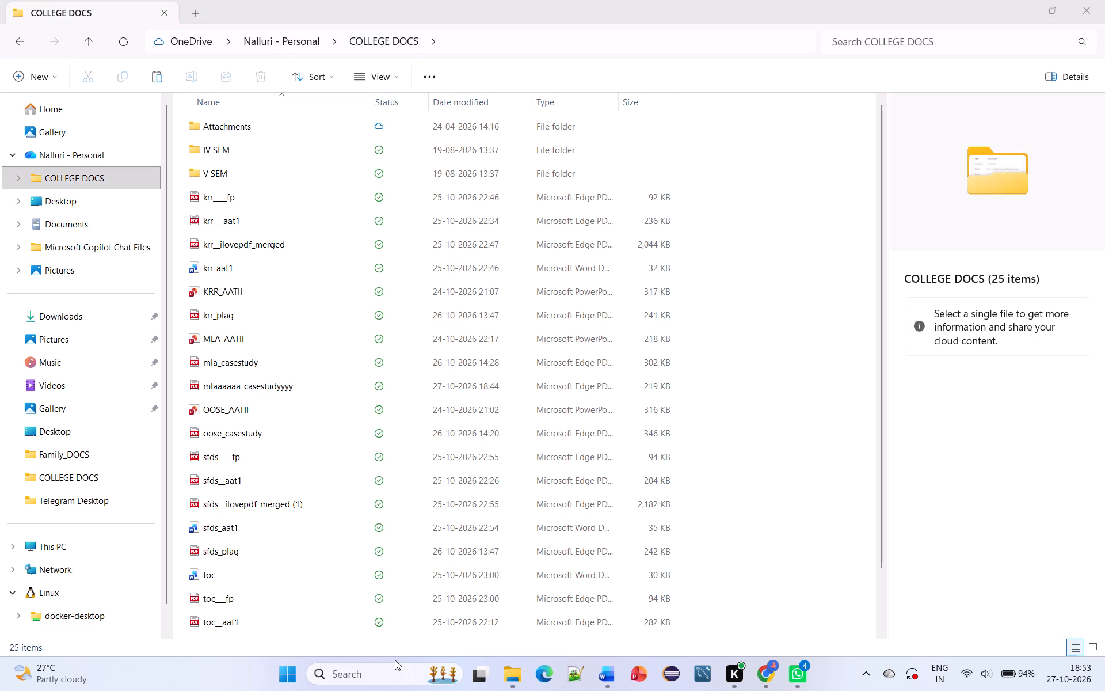
Look for the signature image in COLLEGE DOCS by going through its file list and searching the folder for "sign".
{"action": "scroll", "coordinate": [463, 400], "scroll_direction": "down", "scroll_amount": 2}
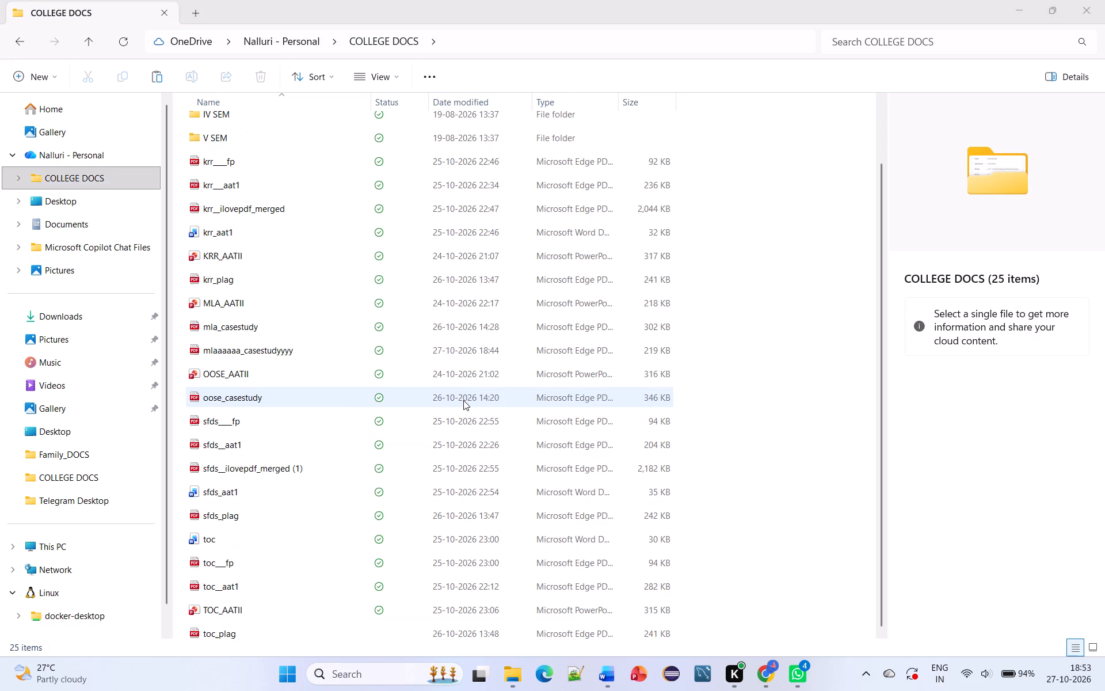
{"action": "scroll", "coordinate": [463, 400], "scroll_direction": "down", "scroll_amount": 15}
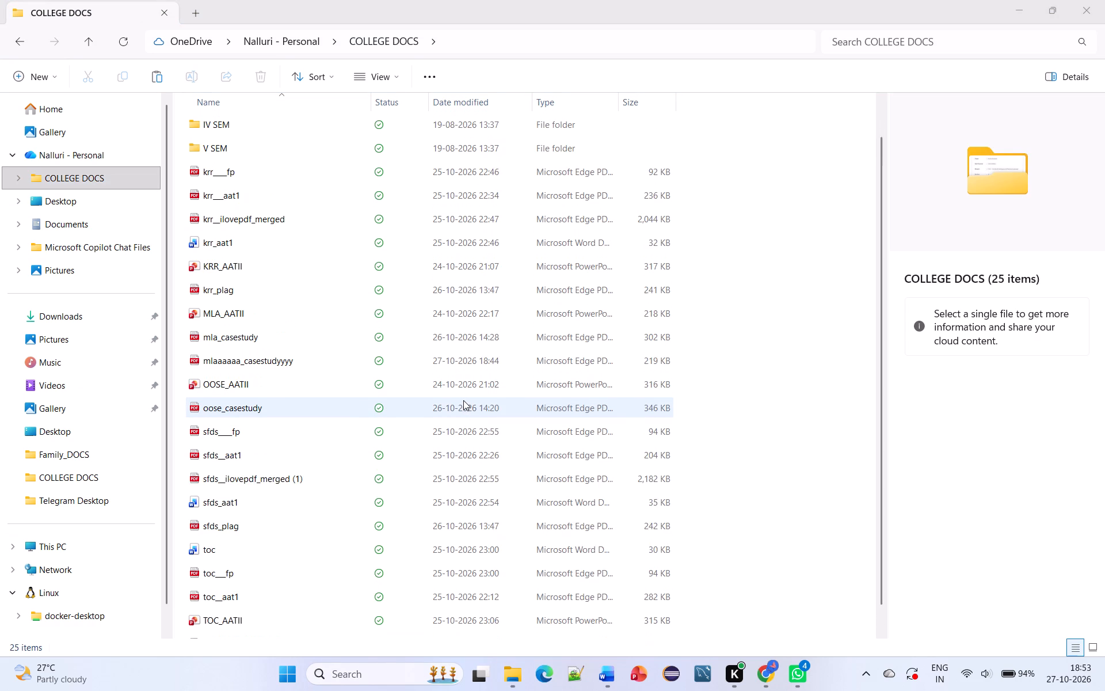
{"action": "scroll", "coordinate": [463, 400], "scroll_direction": "down", "scroll_amount": 12}
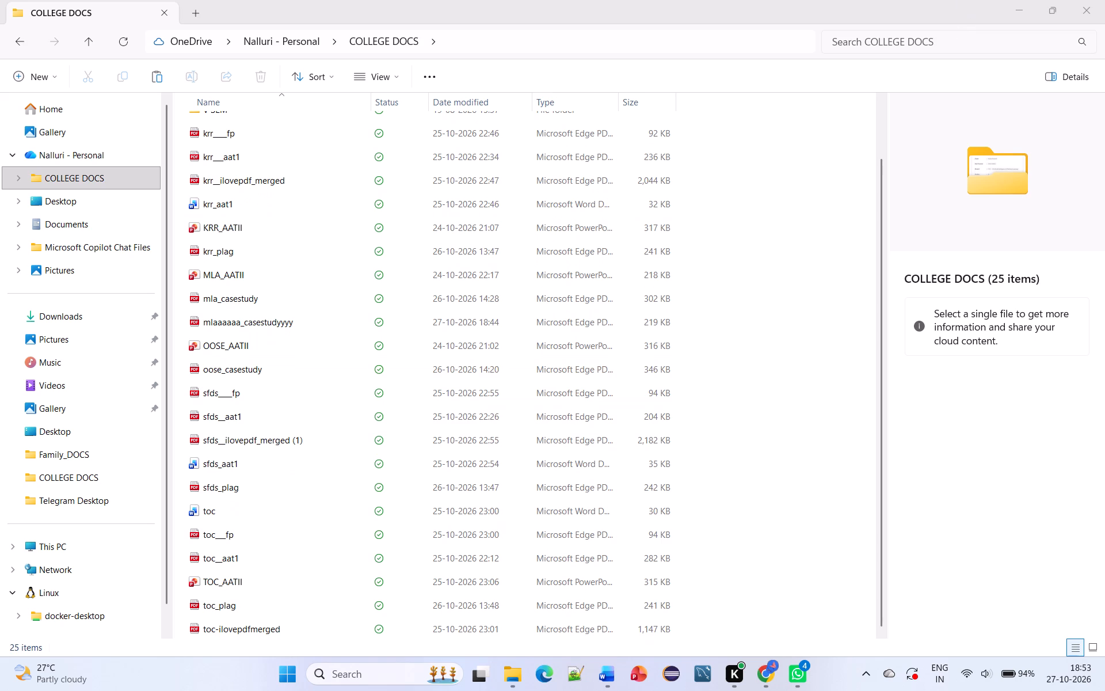
{"action": "left_click", "coordinate": [929, 36]}
{"action": "type", "text": "sign"}
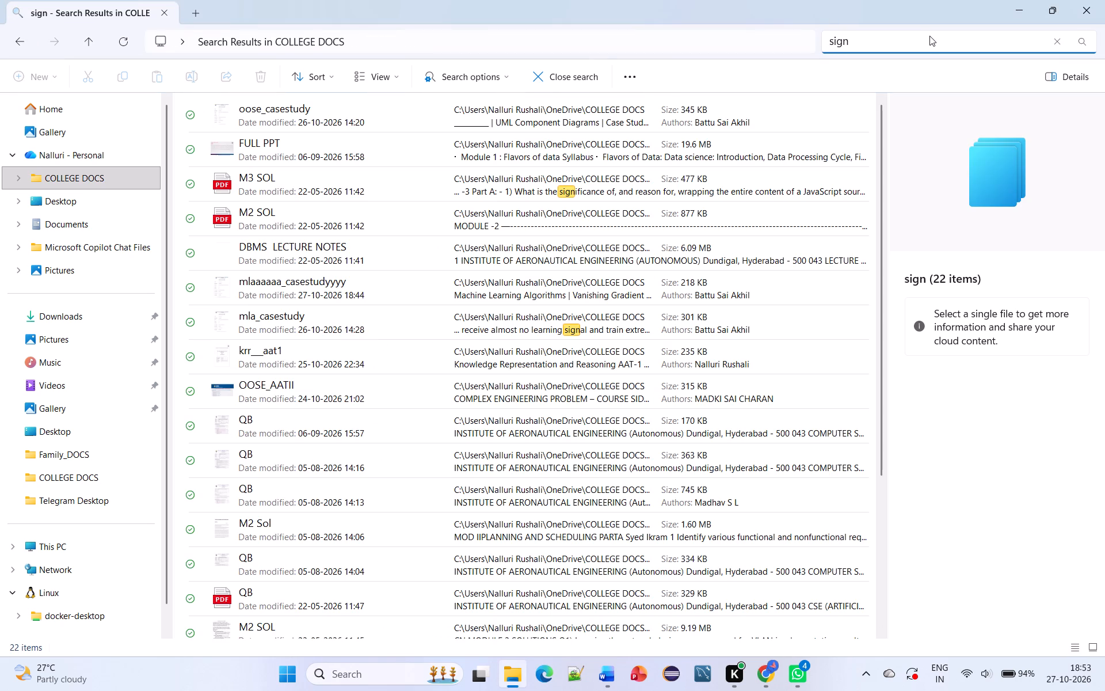
{"action": "scroll", "coordinate": [628, 405], "scroll_direction": "down", "scroll_amount": 6}
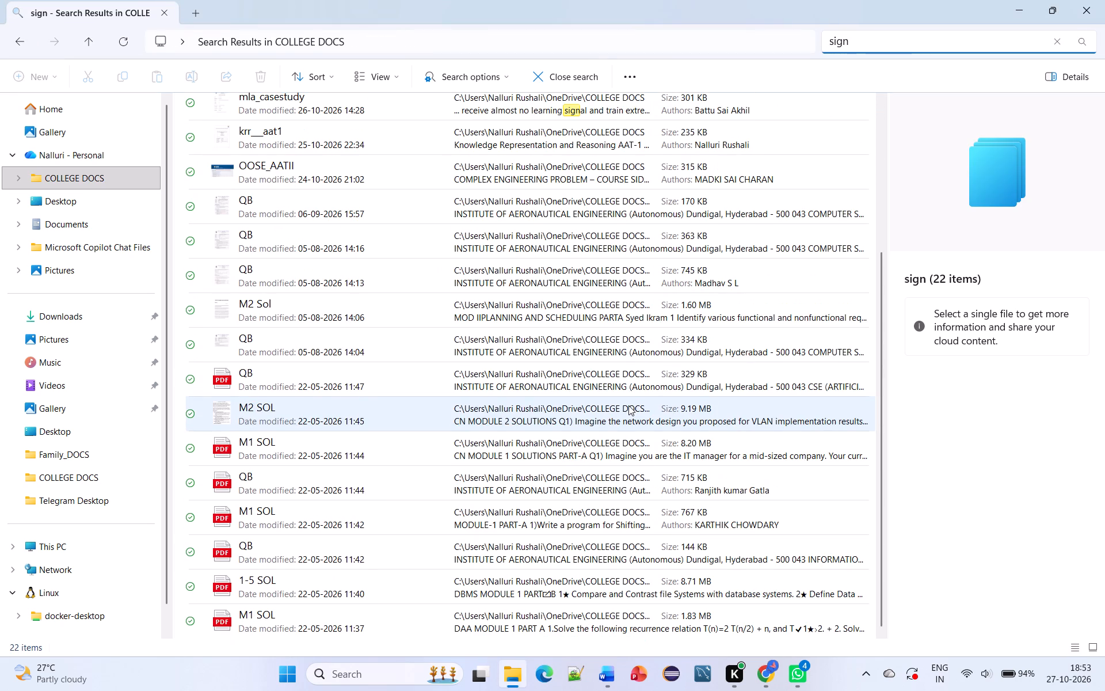
{"action": "scroll", "coordinate": [628, 405], "scroll_direction": "down", "scroll_amount": 6}
{"action": "scroll", "coordinate": [509, 573], "scroll_direction": "down", "scroll_amount": 6}
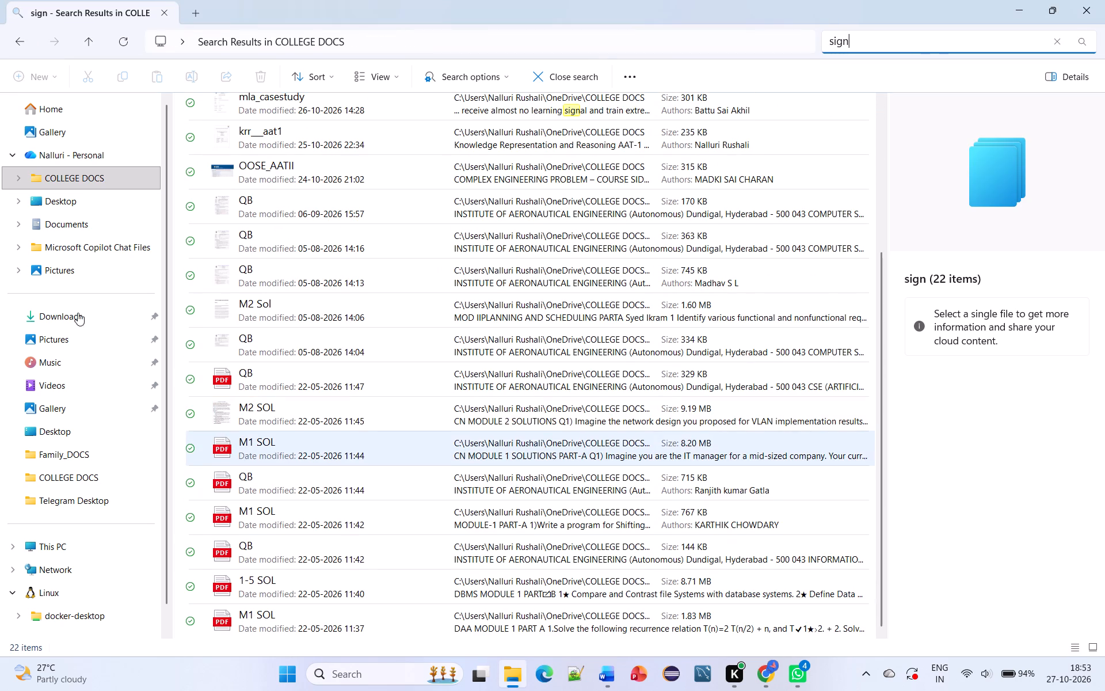
Open the Gallery in File Explorer and look through its pictures and the folder tree for the signature image.
{"action": "left_click", "coordinate": [68, 130]}
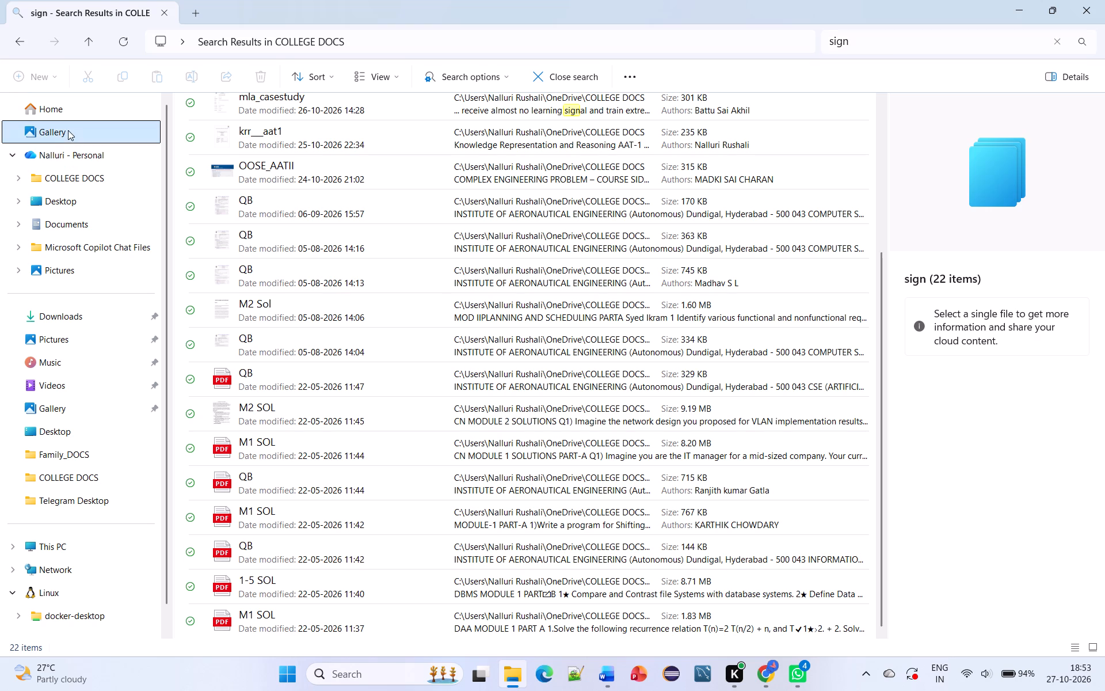
{"action": "scroll", "coordinate": [540, 540], "scroll_direction": "down", "scroll_amount": 15}
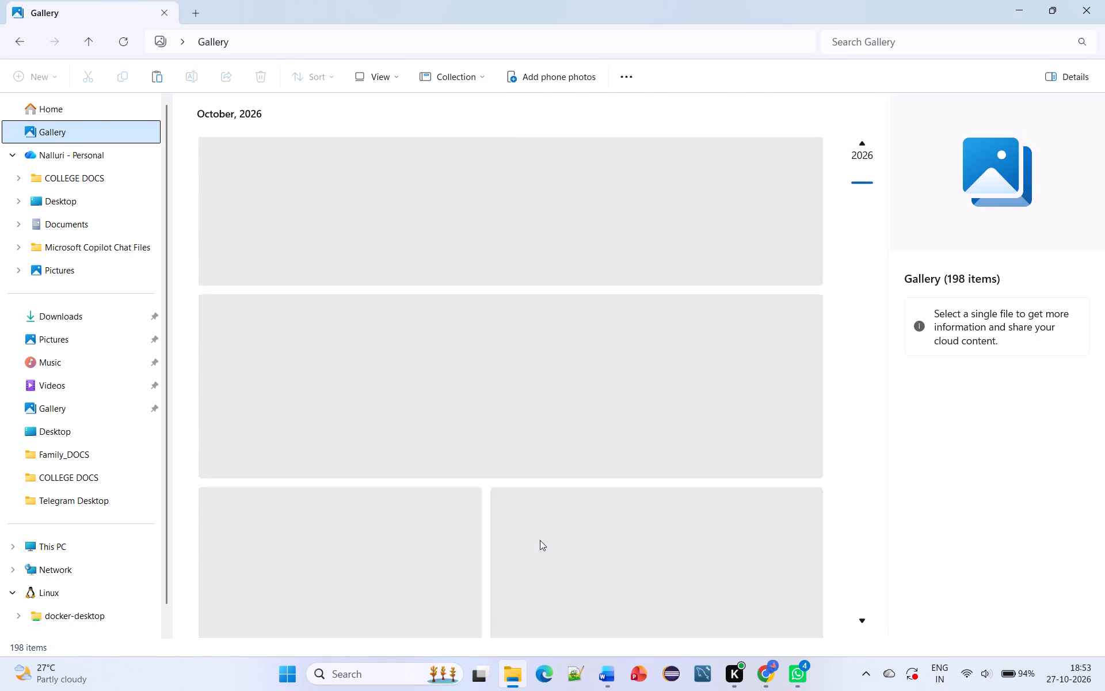
{"action": "scroll", "coordinate": [540, 540], "scroll_direction": "down", "scroll_amount": 15}
{"action": "scroll", "coordinate": [35, 486], "scroll_direction": "down", "scroll_amount": 3}
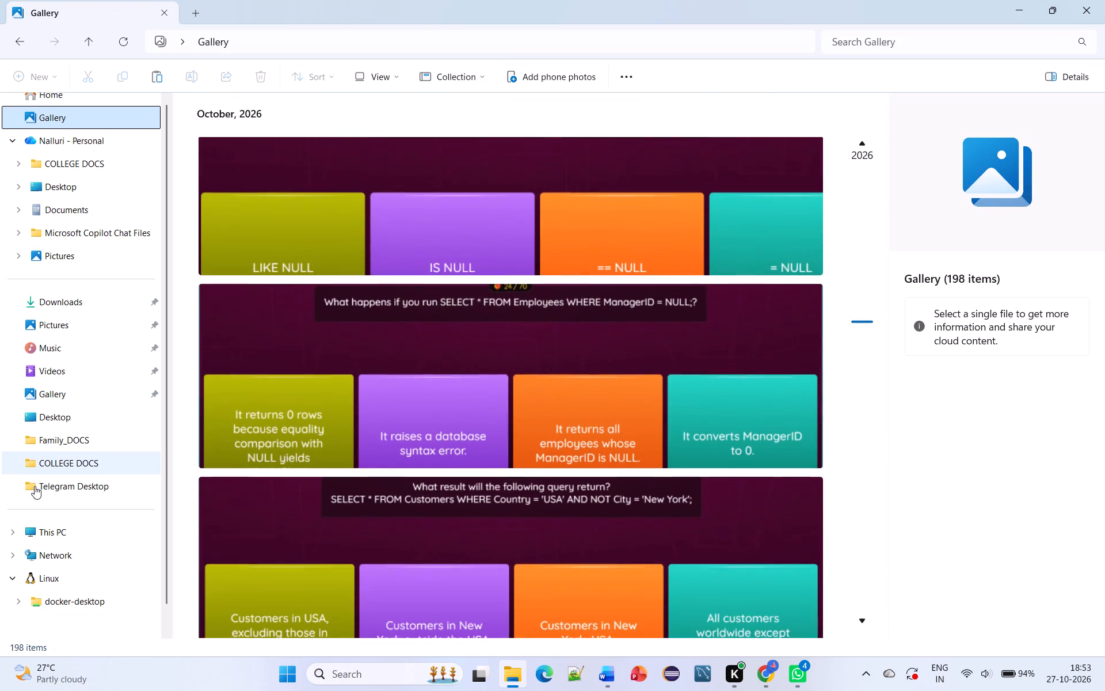
{"action": "scroll", "coordinate": [35, 486], "scroll_direction": "down", "scroll_amount": 3}
{"action": "left_click", "coordinate": [389, 679]}
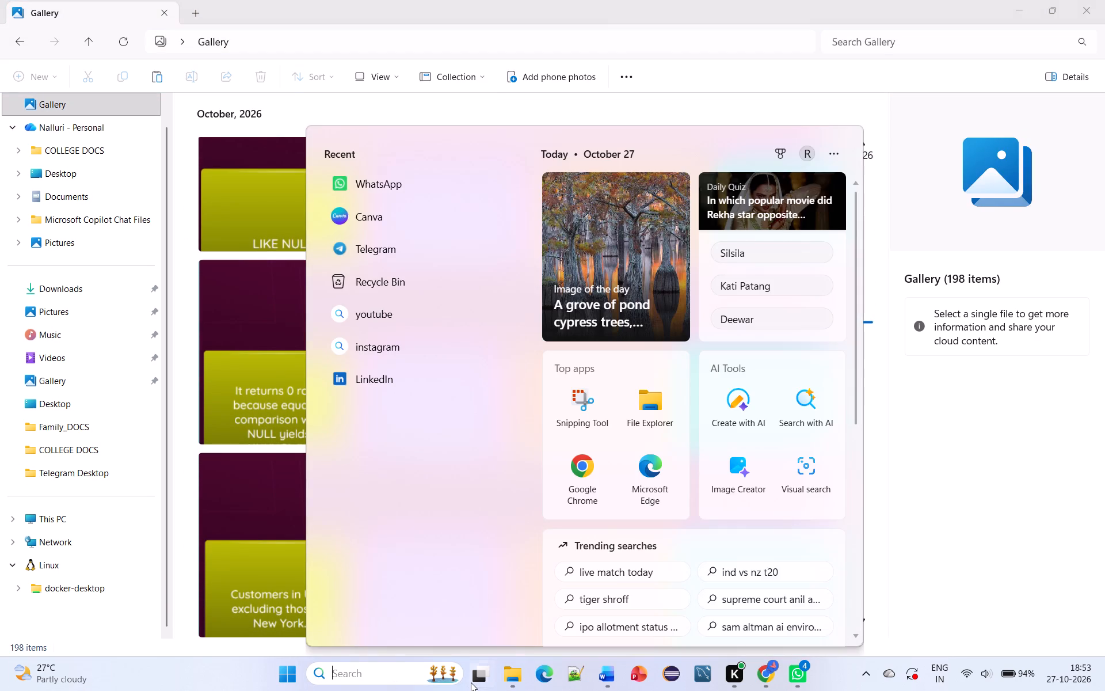
{"action": "left_click", "coordinate": [517, 678]}
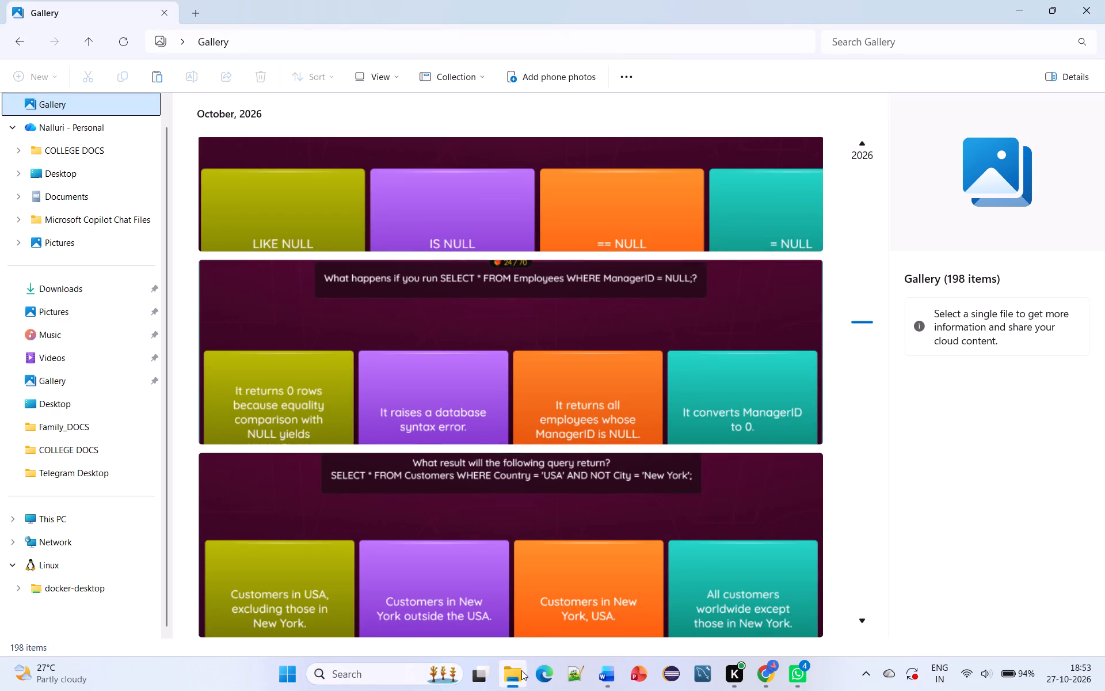
Switch to Word and dismiss the Insert Picture dialog without inserting a picture.
{"action": "left_click", "coordinate": [521, 670]}
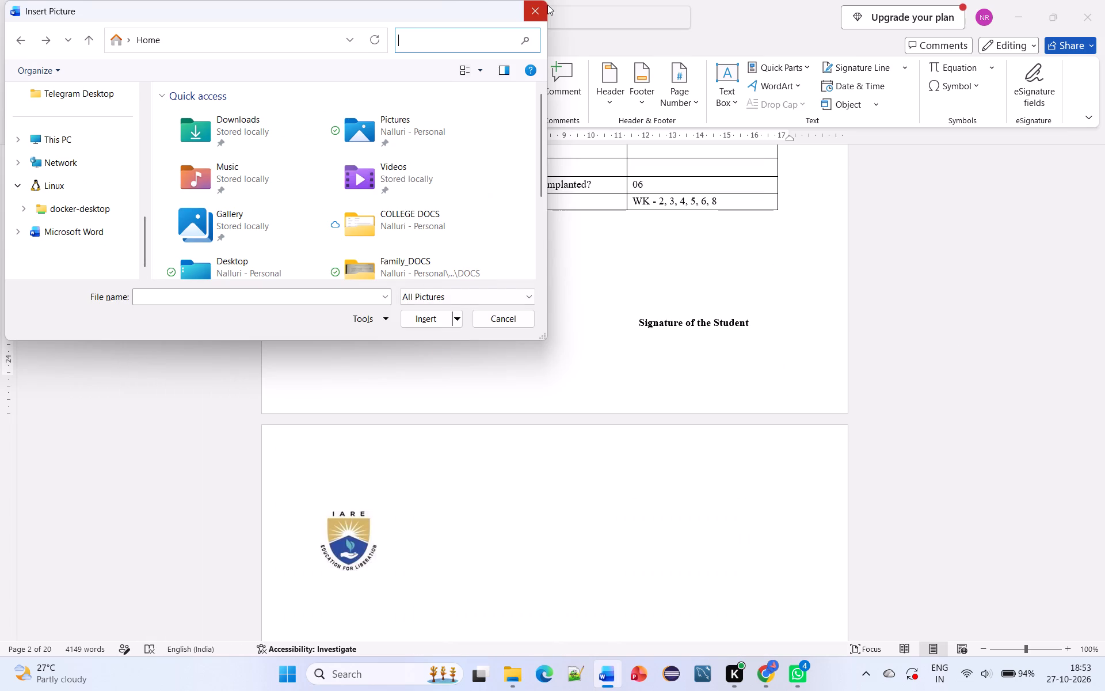
{"action": "left_click", "coordinate": [547, 5]}
Return to File Explorer, go back to the COLLEGE DOCS folder and look through its file list for the signature image.
{"action": "left_click", "coordinate": [521, 684]}
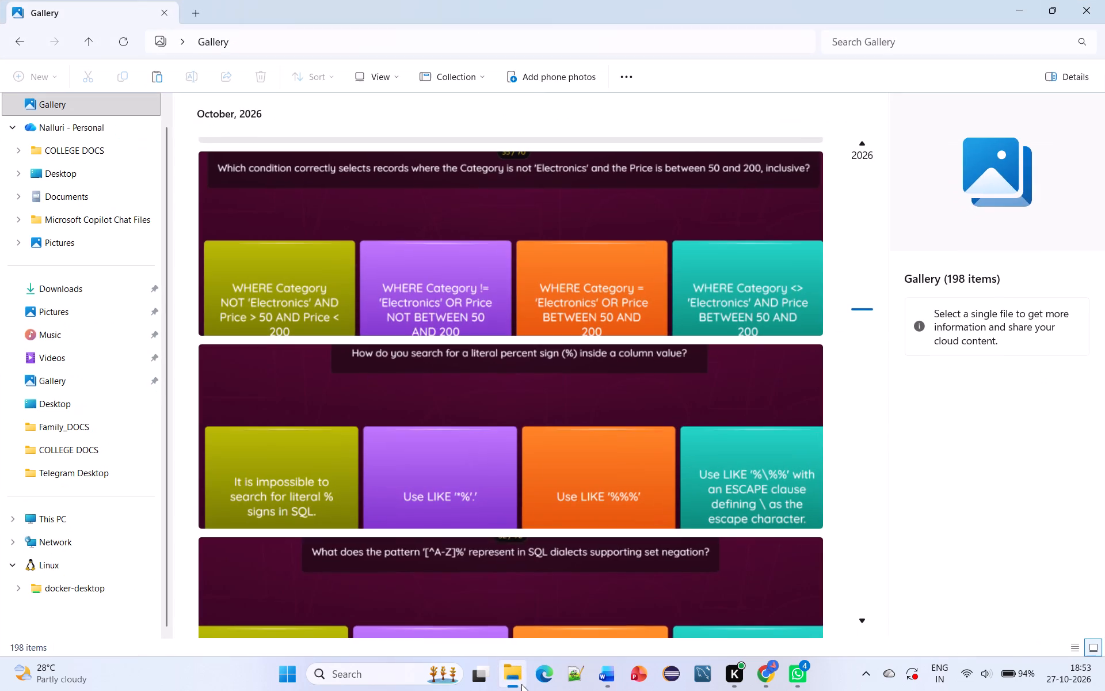
{"action": "left_click", "coordinate": [17, 37]}
{"action": "left_click", "coordinate": [17, 37]}
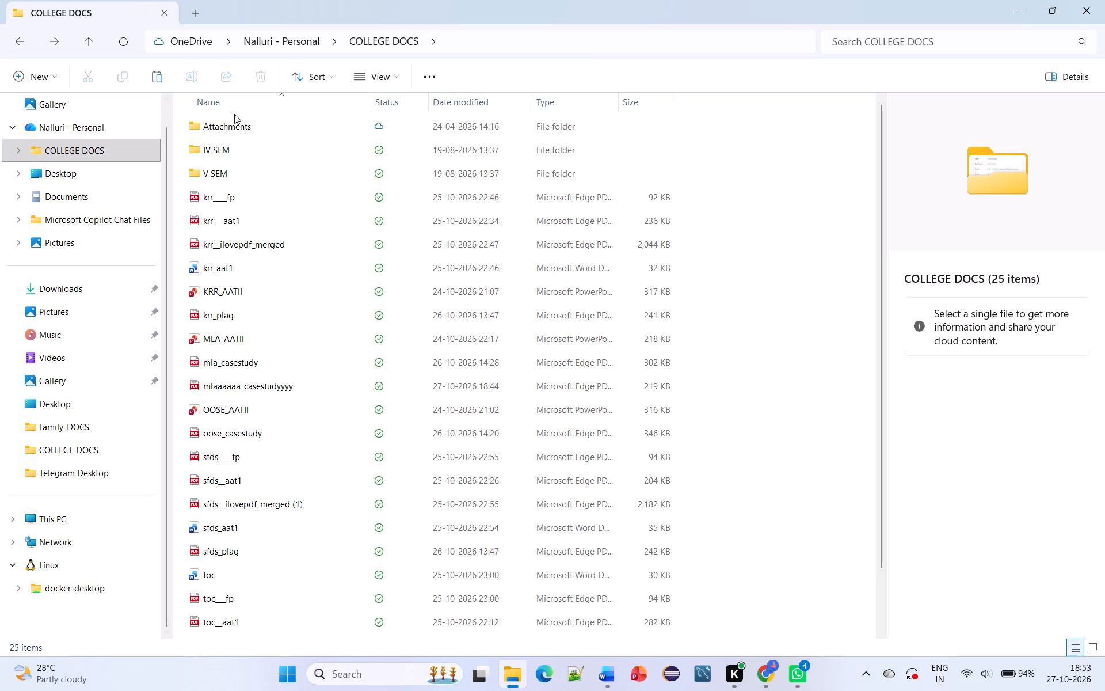
{"action": "scroll", "coordinate": [262, 480], "scroll_direction": "down", "scroll_amount": 7}
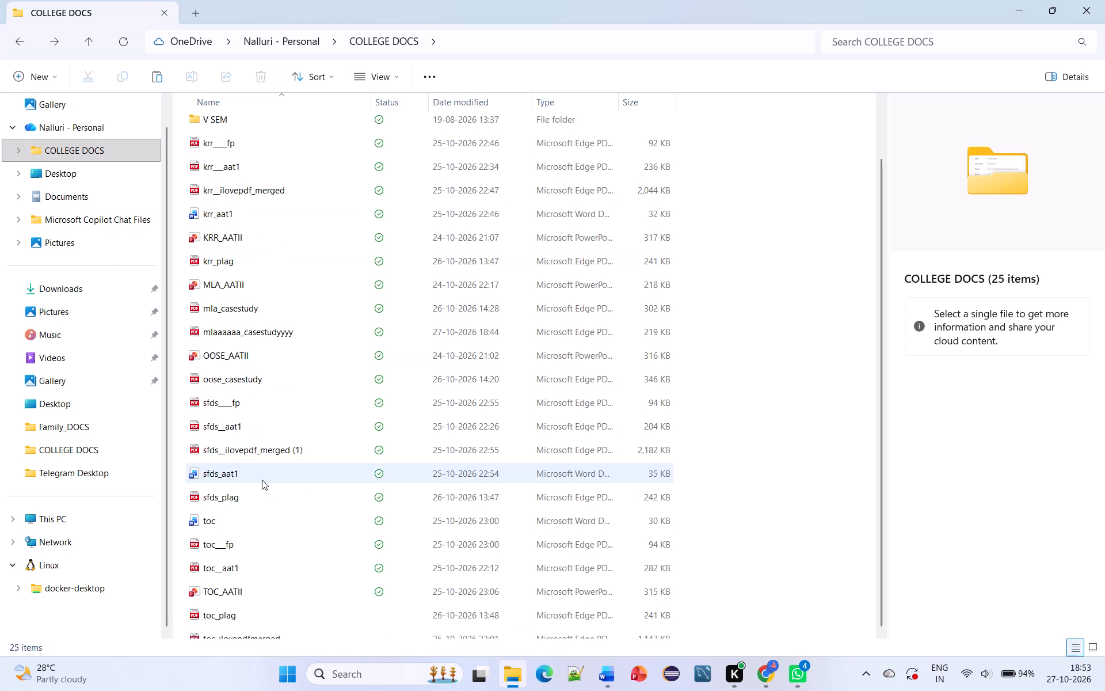
{"action": "scroll", "coordinate": [92, 690], "scroll_direction": "down", "scroll_amount": 6}
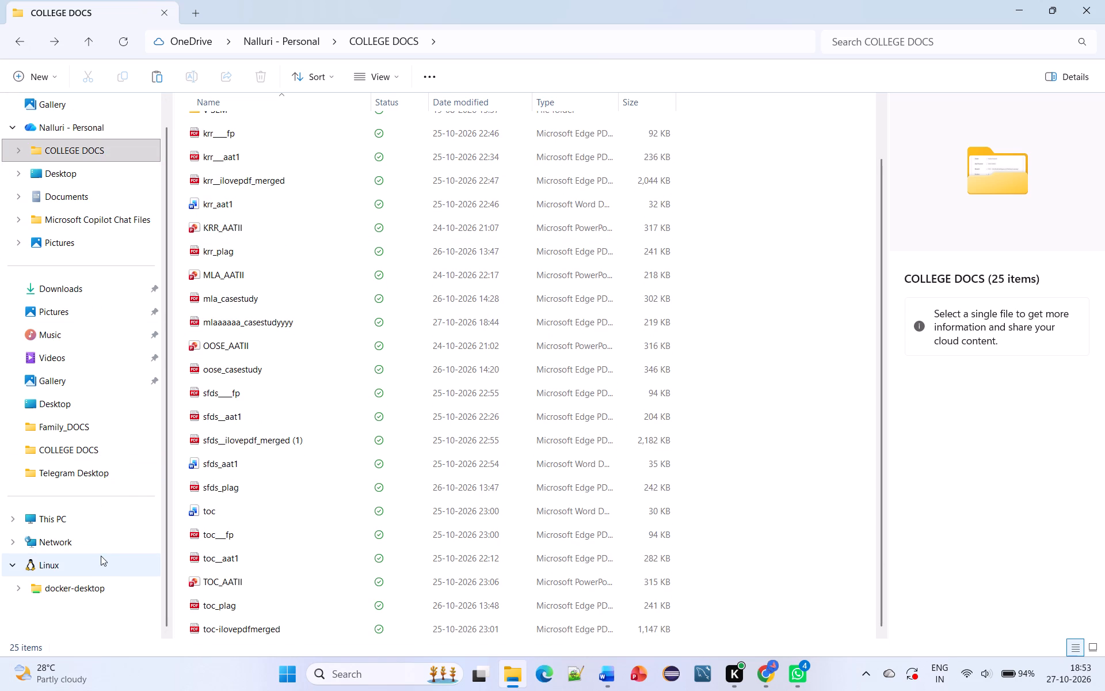
Look for the signature image at the top level of the Windows-SSD (C:) and Local Disk (D:) drives and in Network.
{"action": "left_click", "coordinate": [71, 520]}
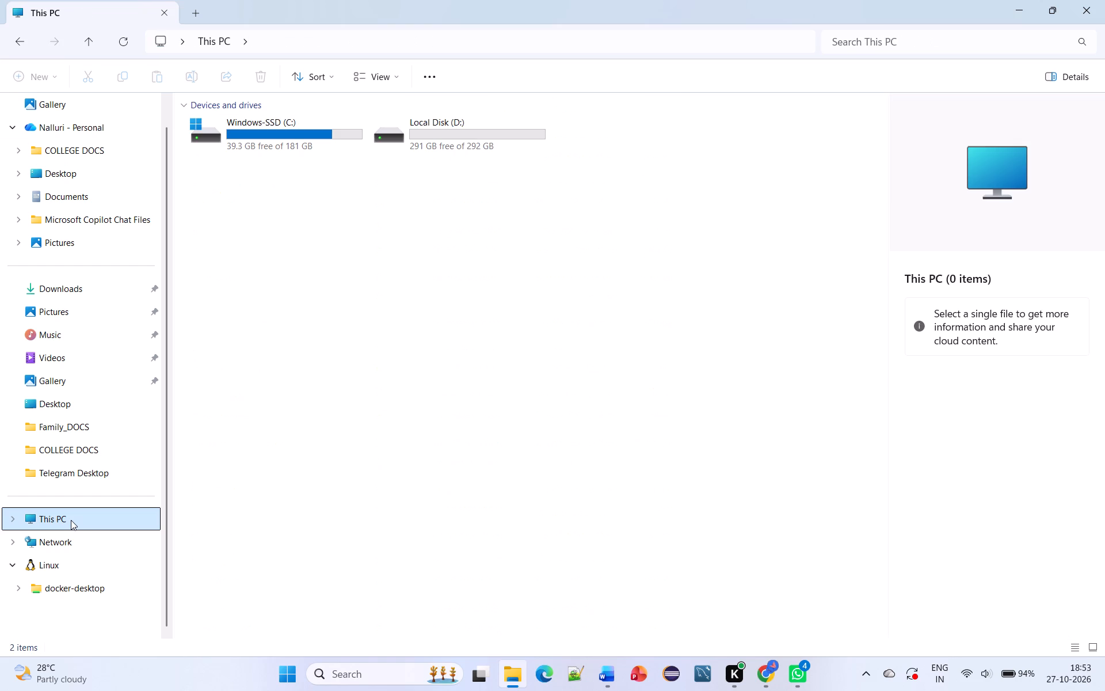
{"action": "double_click", "coordinate": [354, 124]}
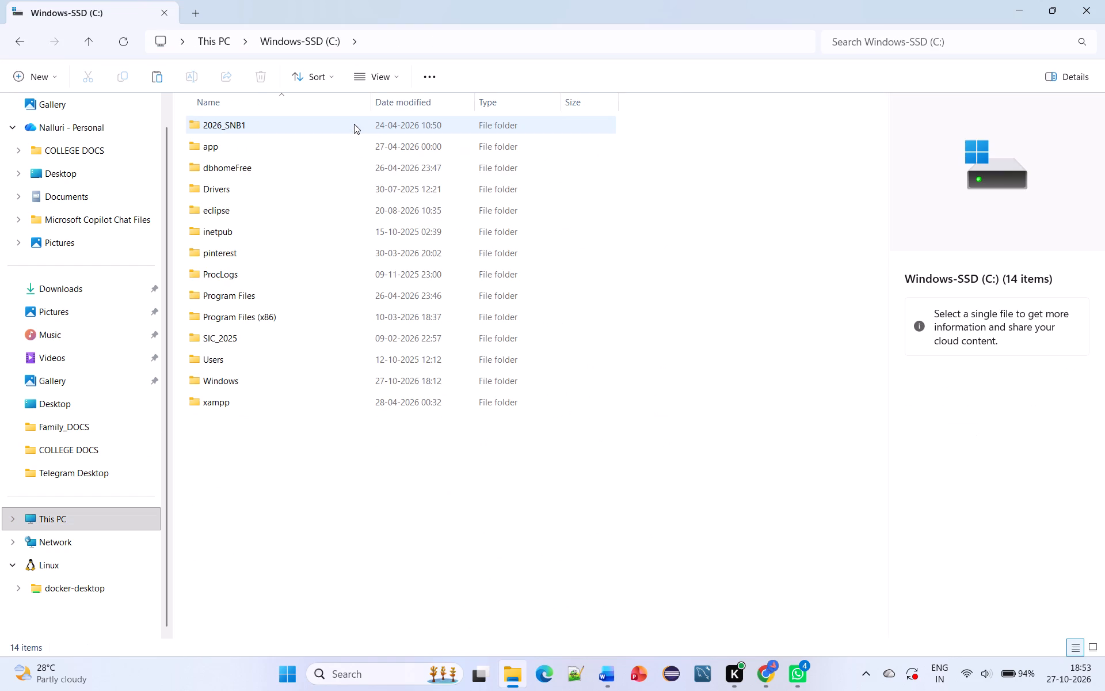
{"action": "left_click", "coordinate": [21, 37]}
{"action": "left_click_drag", "start_coordinate": [468, 158], "coordinate": [451, 136]}
{"action": "double_click", "coordinate": [451, 136]}
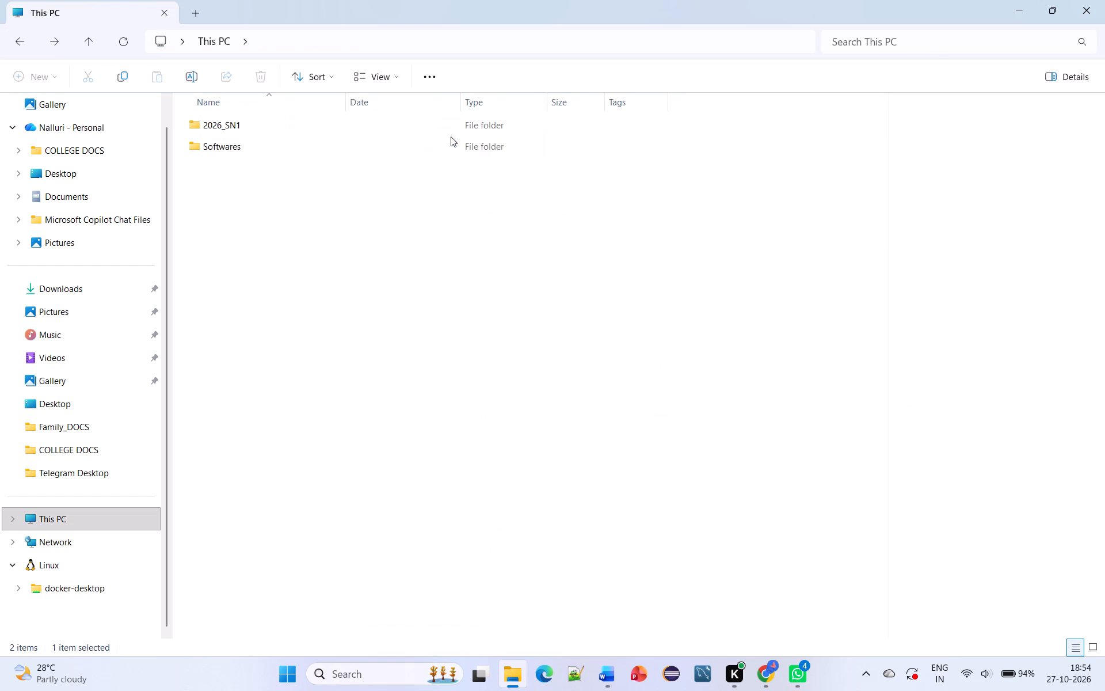
{"action": "left_click", "coordinate": [16, 47]}
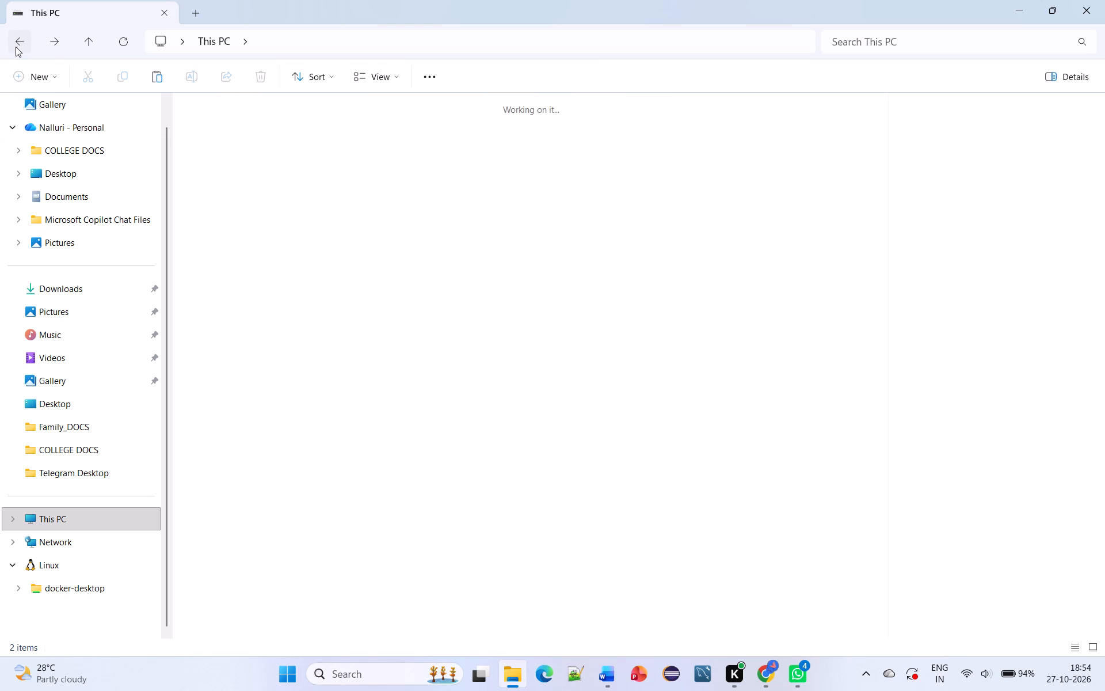
{"action": "left_click", "coordinate": [94, 533]}
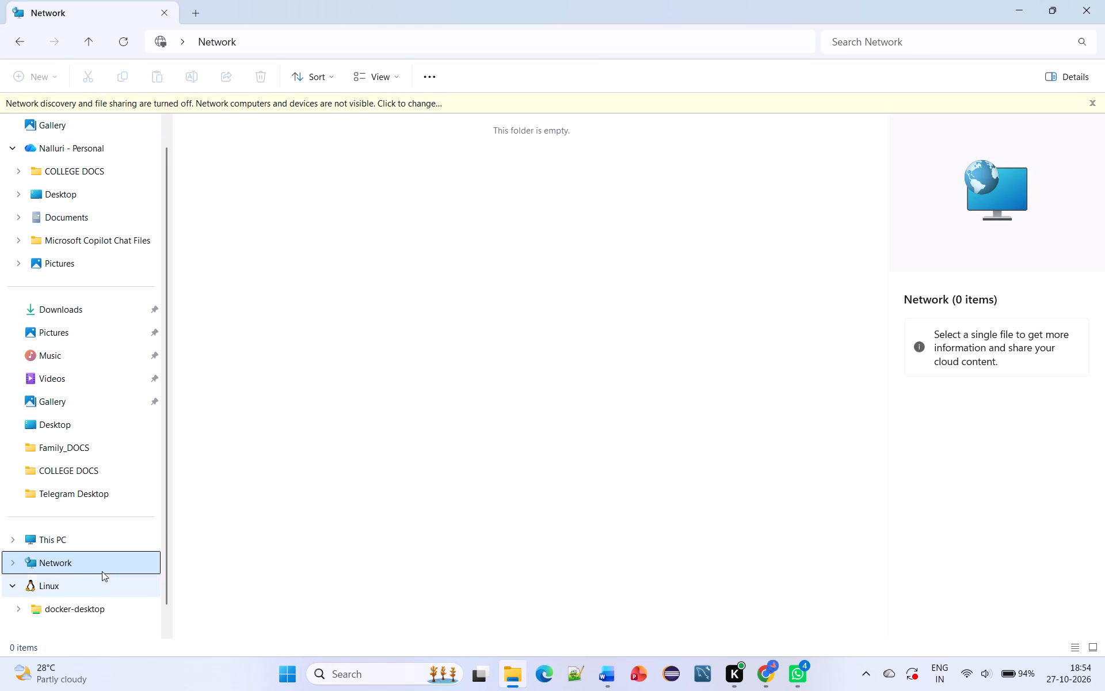
Check the Telegram Desktop, COLLEGE DOCS, Family_DOCS and Desktop folders for the signature image, going through the Desktop file list.
{"action": "double_click", "coordinate": [120, 488]}
{"action": "double_click", "coordinate": [122, 446]}
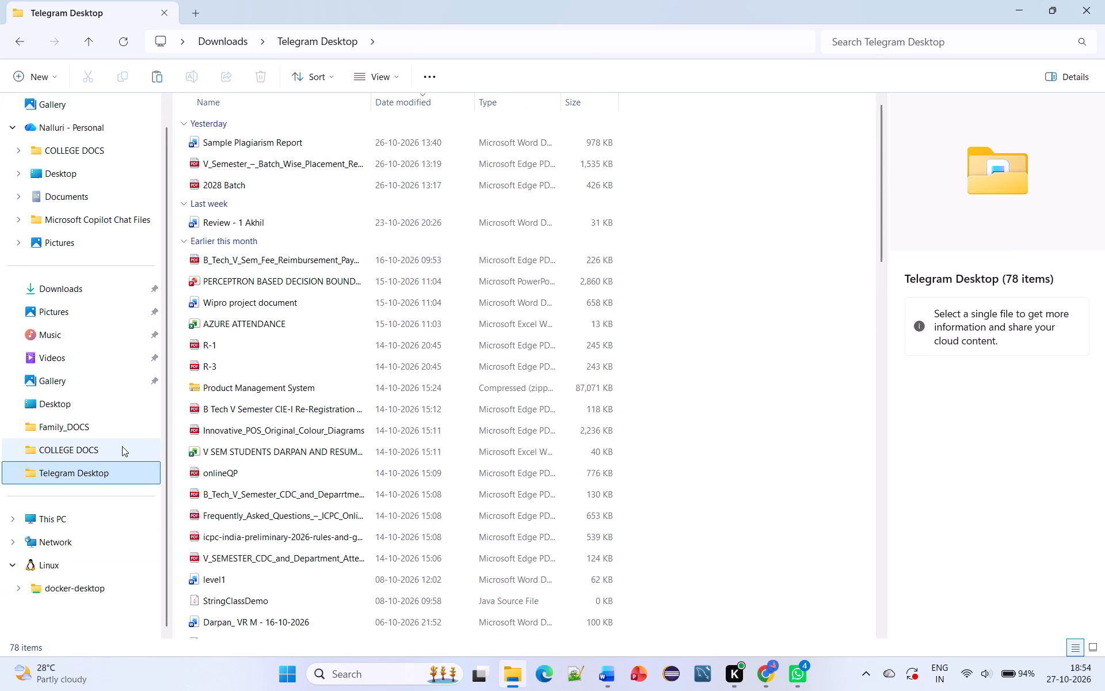
{"action": "double_click", "coordinate": [118, 431]}
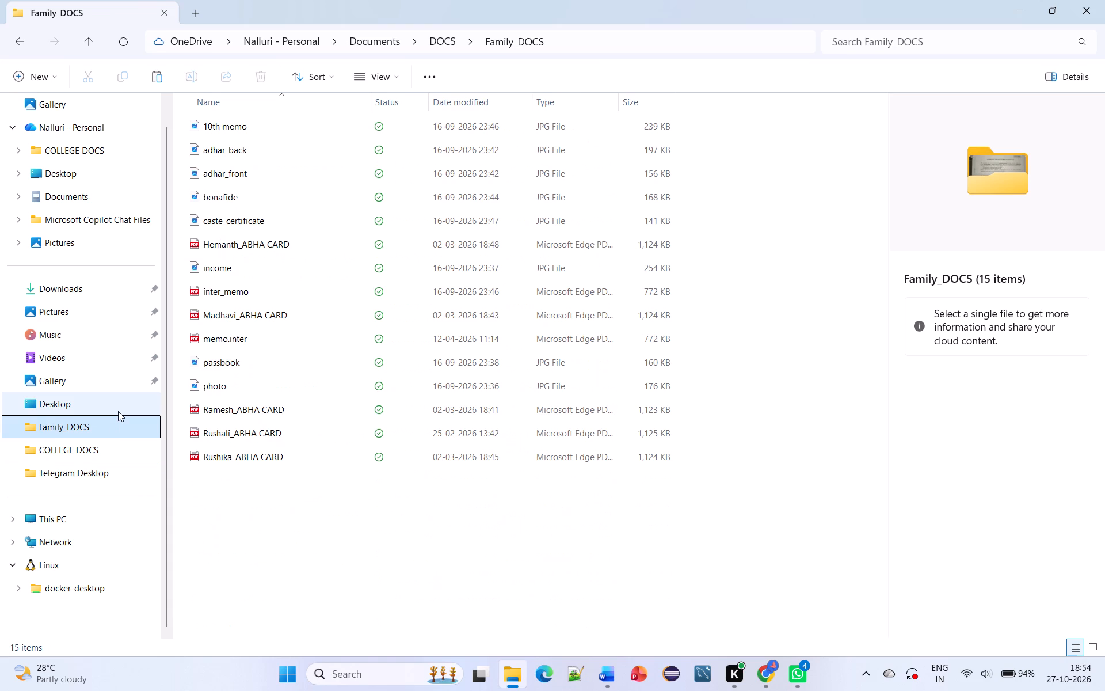
{"action": "double_click", "coordinate": [113, 401]}
{"action": "scroll", "coordinate": [204, 558], "scroll_direction": "down", "scroll_amount": 2}
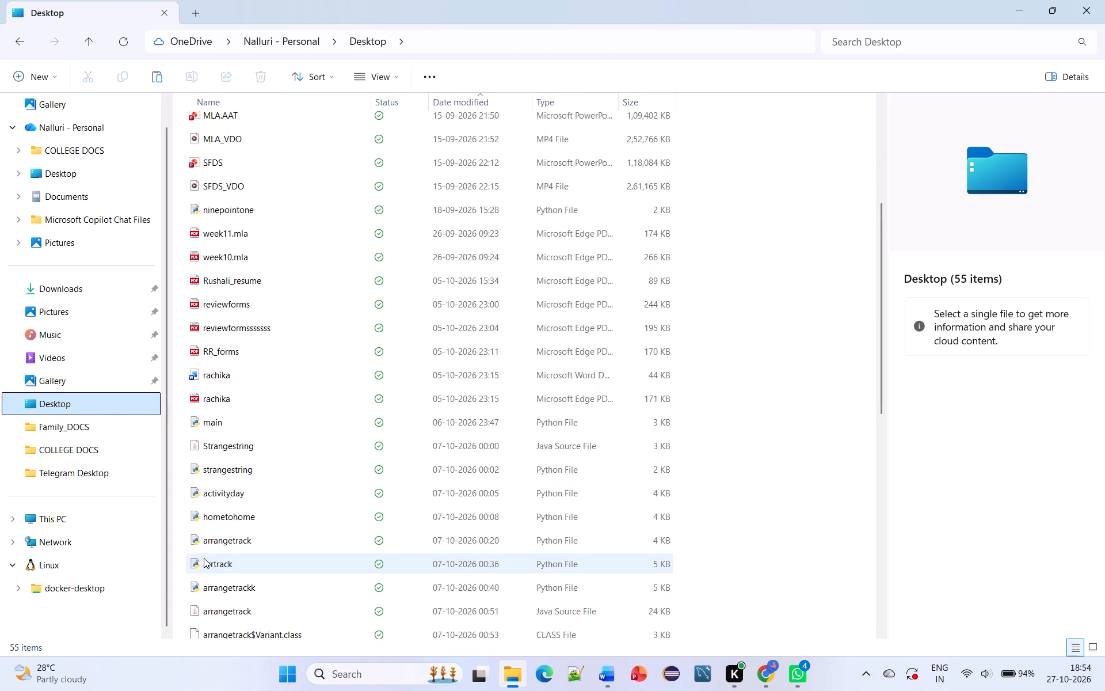
{"action": "scroll", "coordinate": [204, 558], "scroll_direction": "down", "scroll_amount": 9}
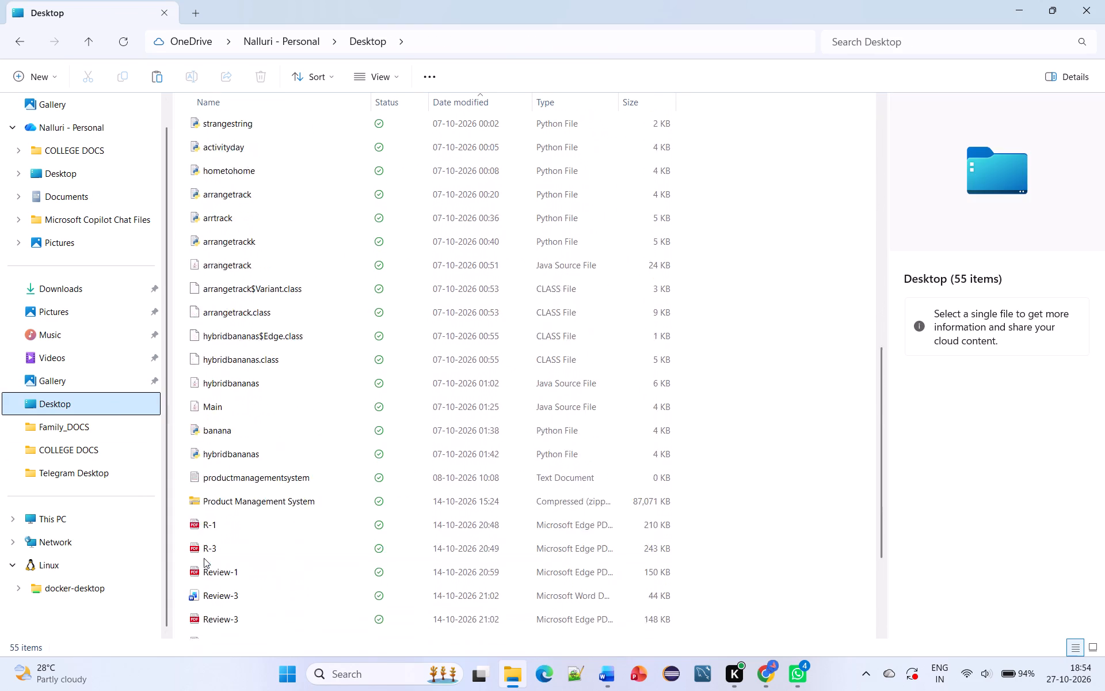
{"action": "scroll", "coordinate": [204, 558], "scroll_direction": "up", "scroll_amount": 16}
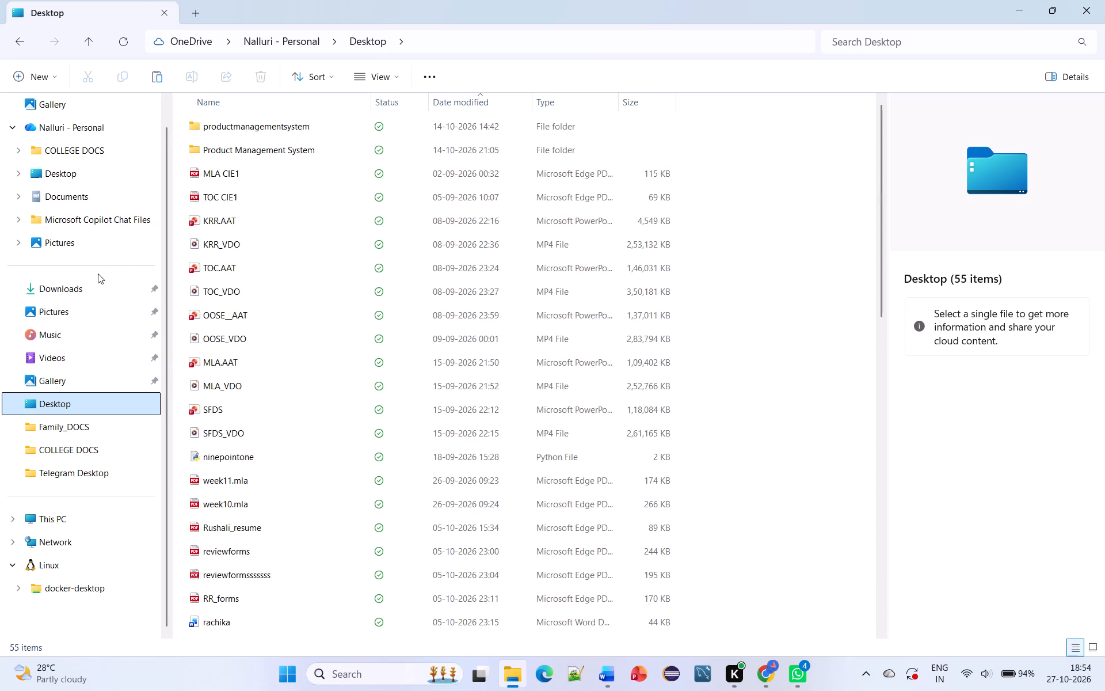
Browse the personal OneDrive folder and search Home for "personal" to locate the folder holding the signature image.
{"action": "double_click", "coordinate": [138, 131]}
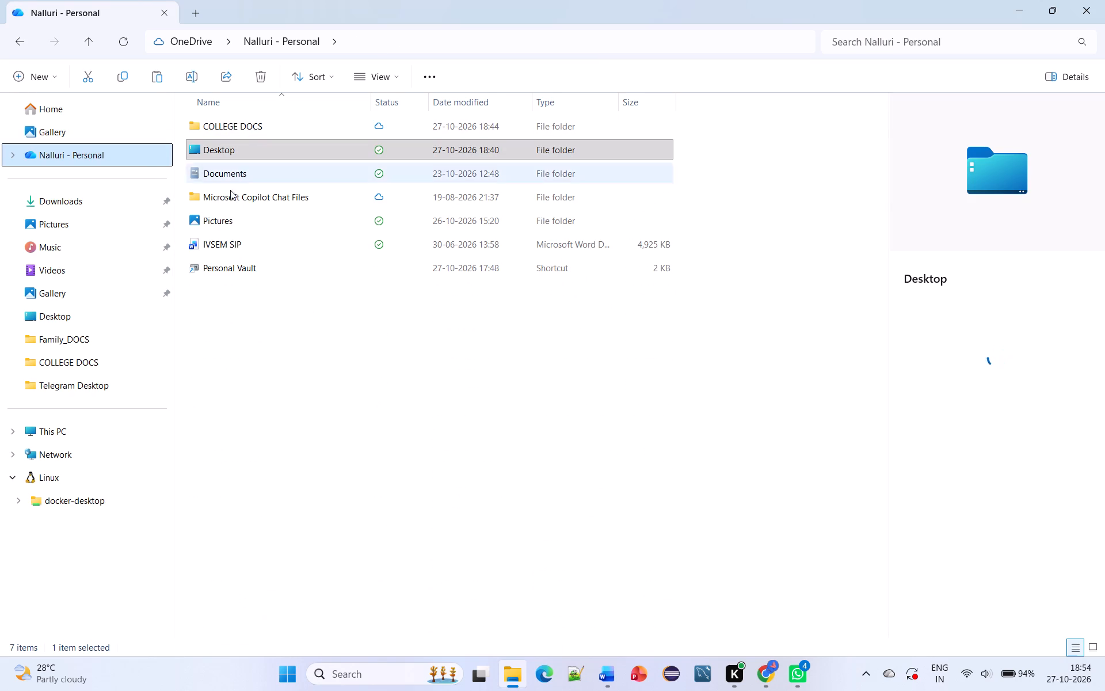
{"action": "left_click", "coordinate": [116, 107]}
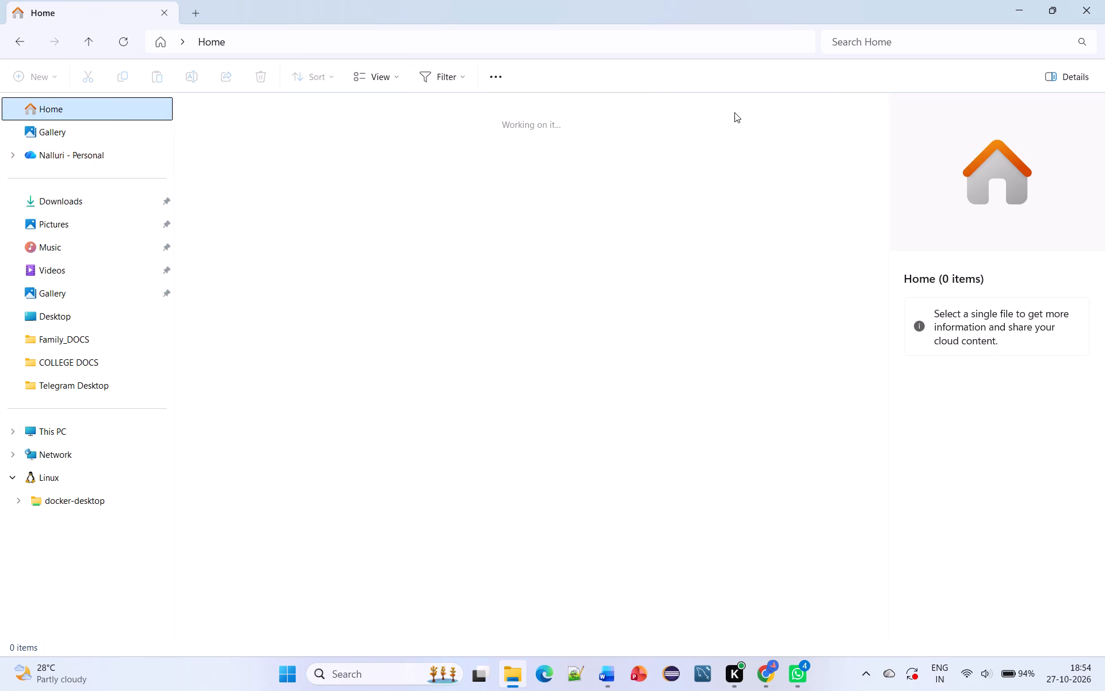
{"action": "left_click", "coordinate": [863, 32]}
{"action": "type", "text": "personal"}
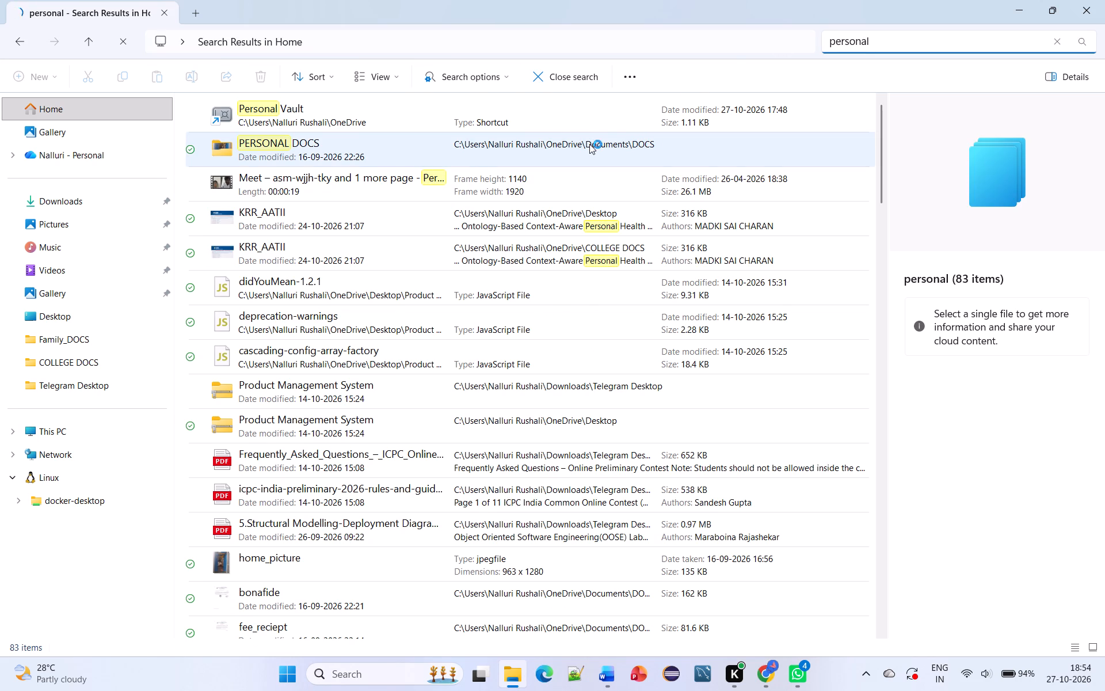
{"action": "left_click", "coordinate": [16, 39]}
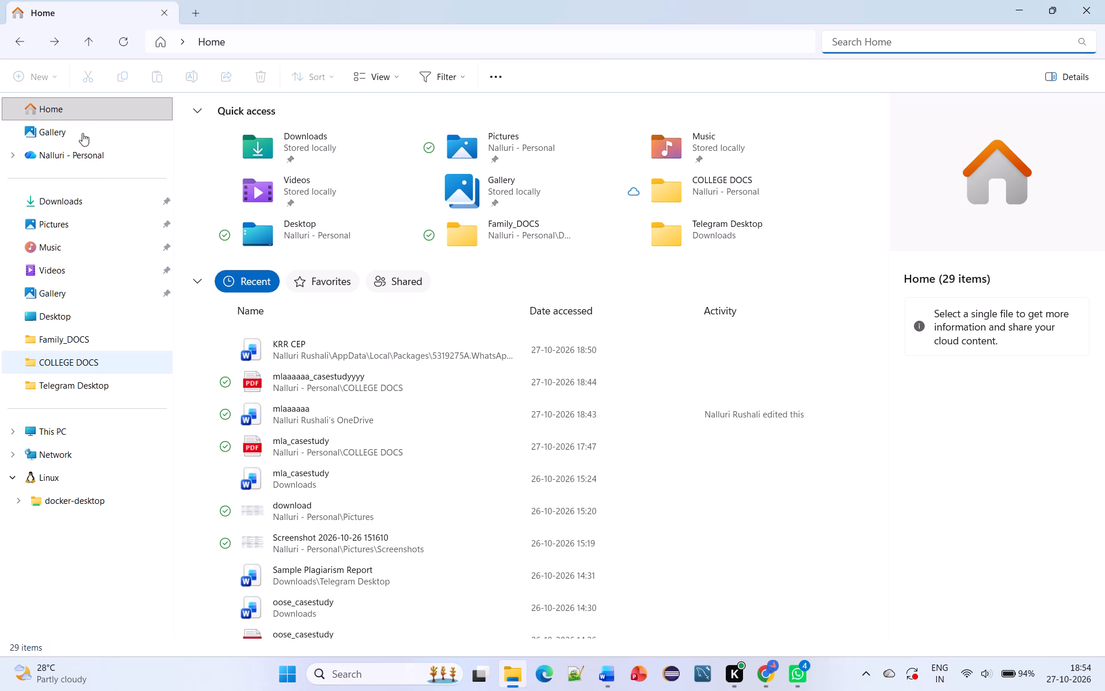
Copy the SIGN image from the PERSONAL DOCS folder under Documents > DOCS into the COLLEGE DOCS folder.
{"action": "left_click", "coordinate": [9, 48]}
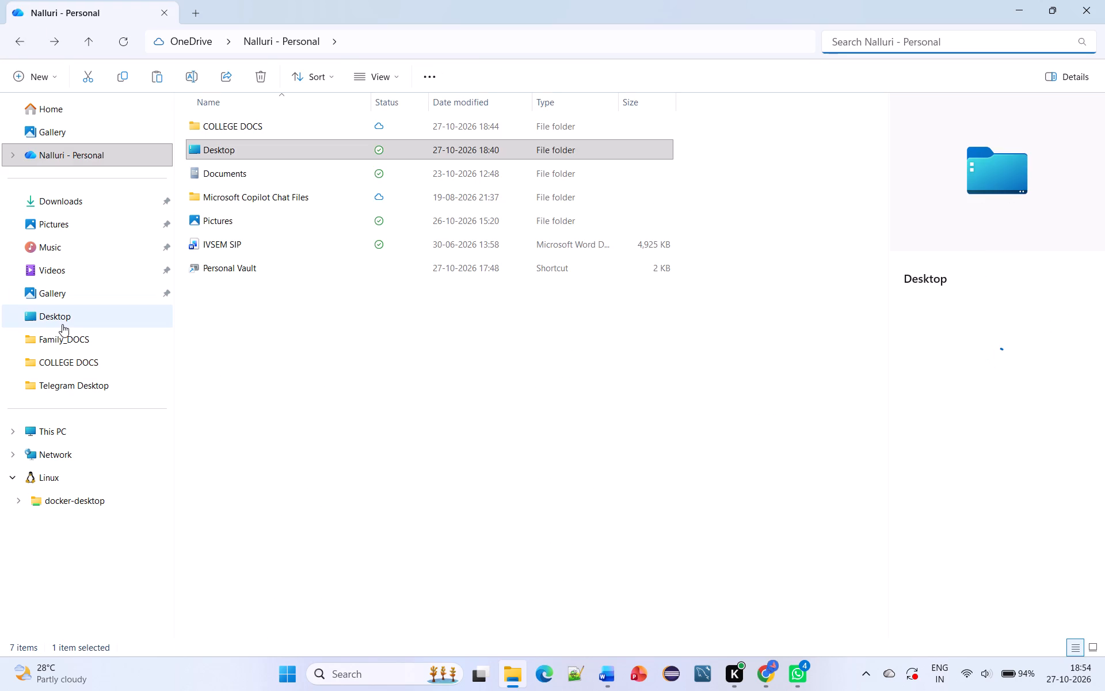
{"action": "scroll", "coordinate": [62, 324], "scroll_direction": "up", "scroll_amount": 6}
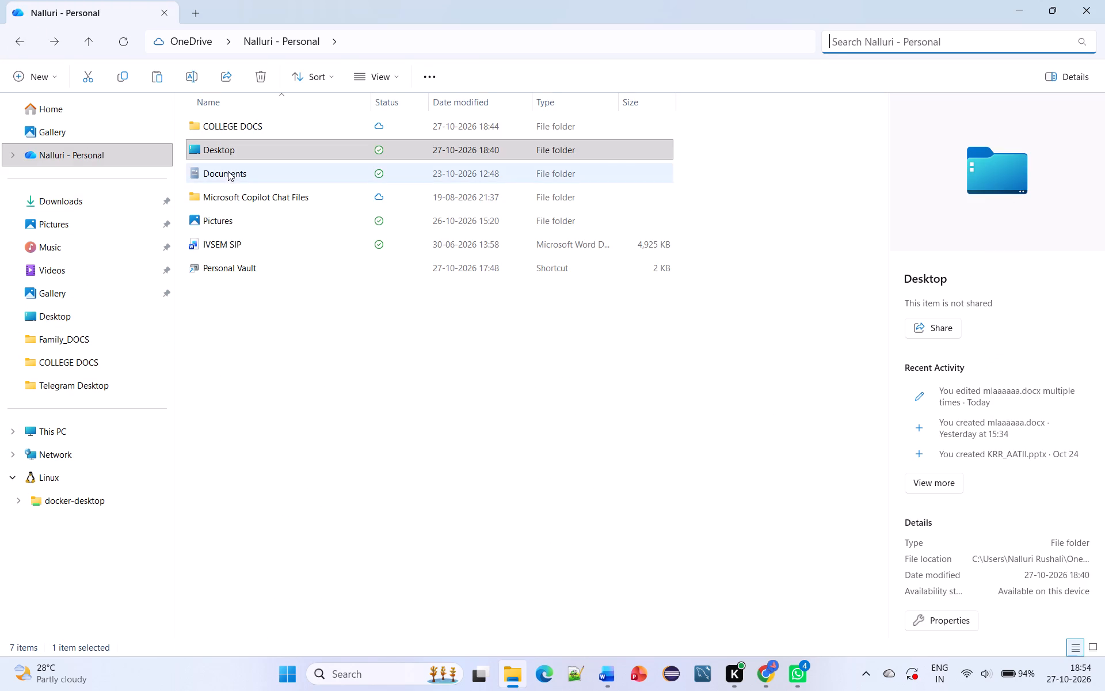
{"action": "left_click", "coordinate": [228, 170]}
{"action": "double_click", "coordinate": [228, 170]}
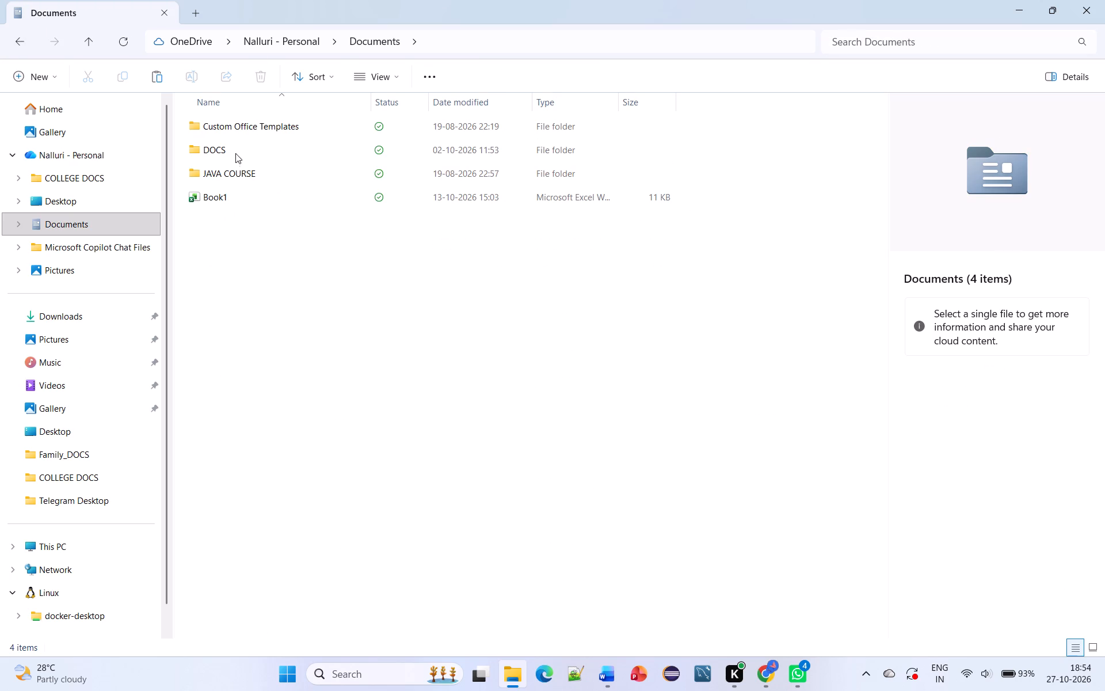
{"action": "double_click", "coordinate": [236, 148]}
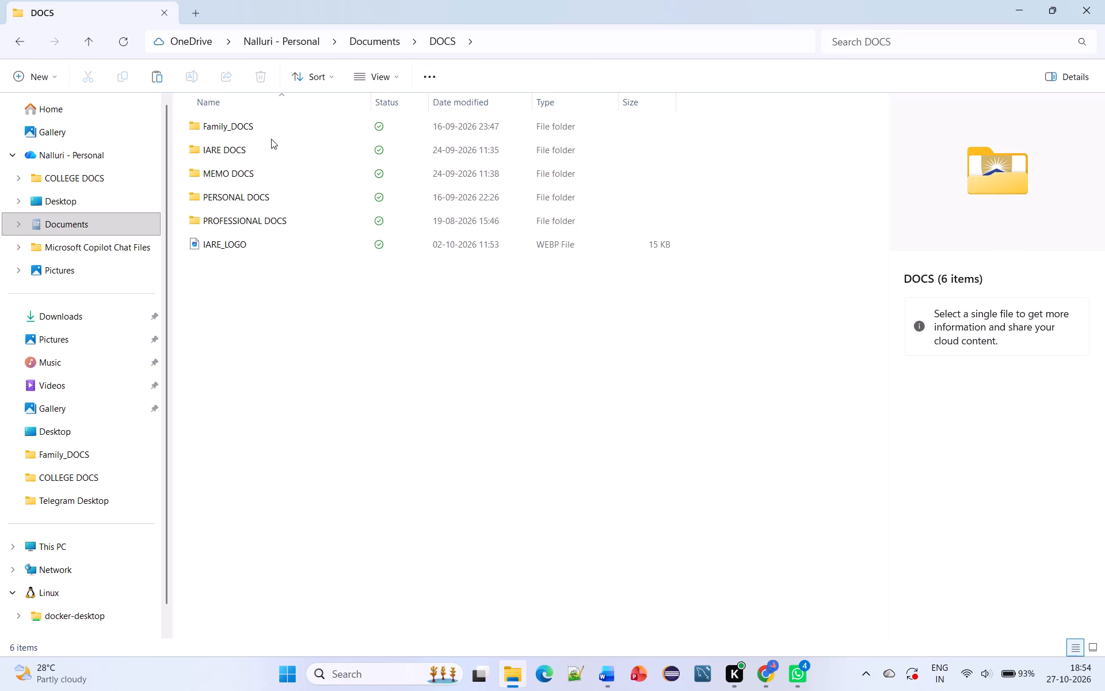
{"action": "double_click", "coordinate": [258, 191]}
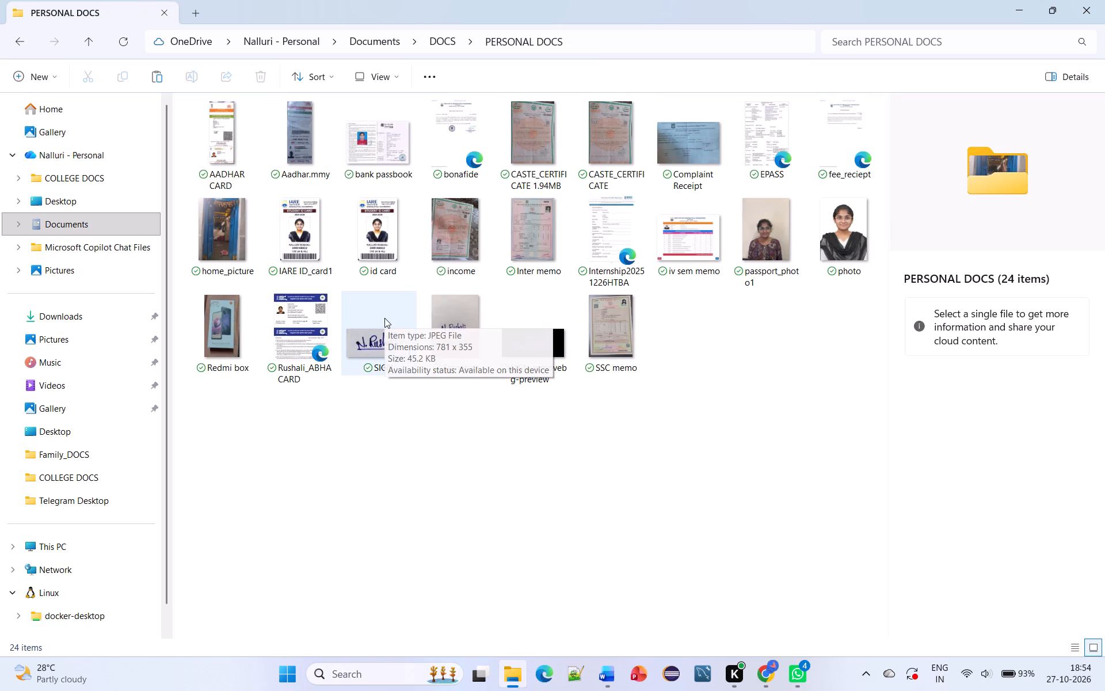
{"action": "left_click", "coordinate": [385, 350]}
{"action": "key", "text": "ctrl+c"}
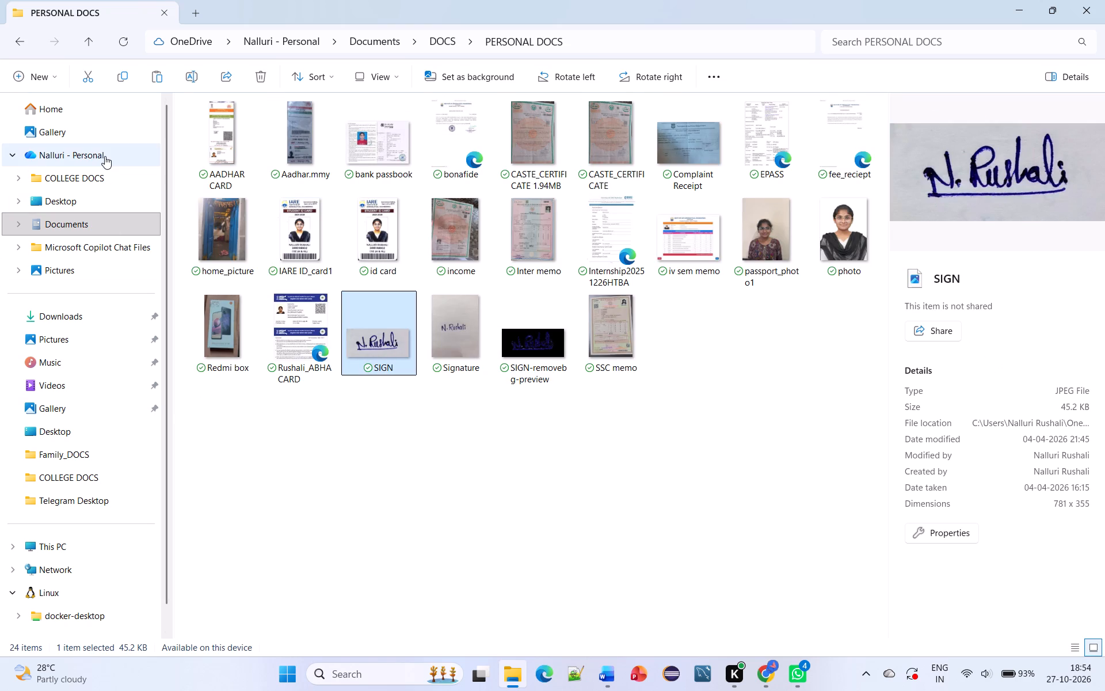
{"action": "left_click", "coordinate": [111, 182]}
{"action": "key", "text": "ctrl+v"}
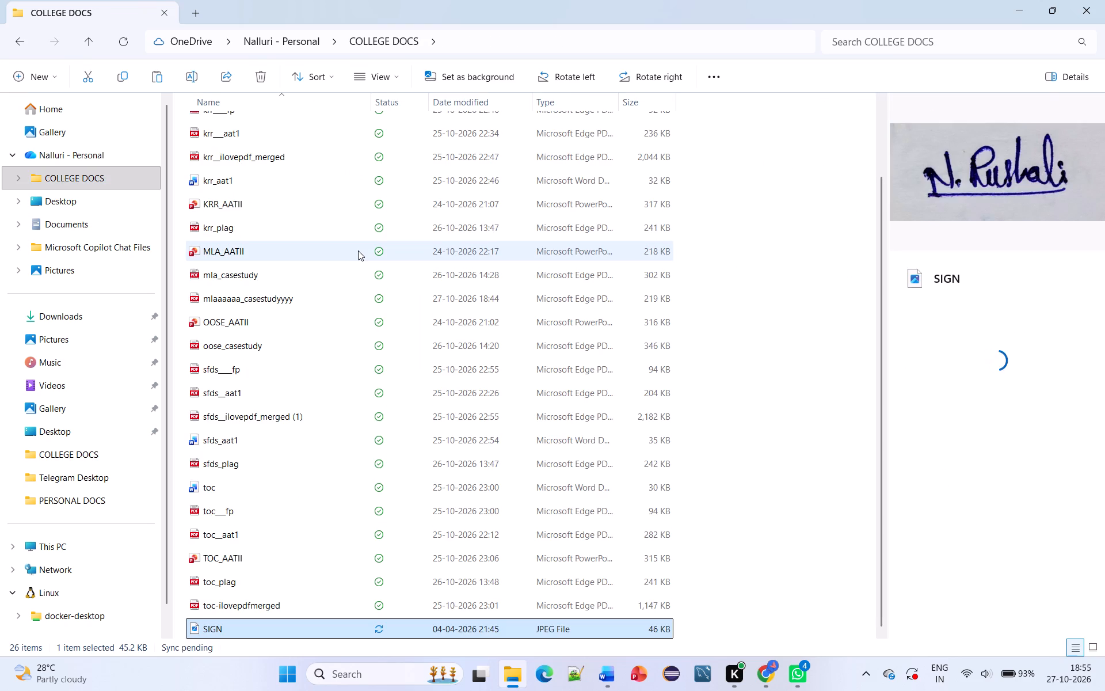
{"action": "key", "text": "ctrl+s"}
{"action": "key", "text": "Tab"}
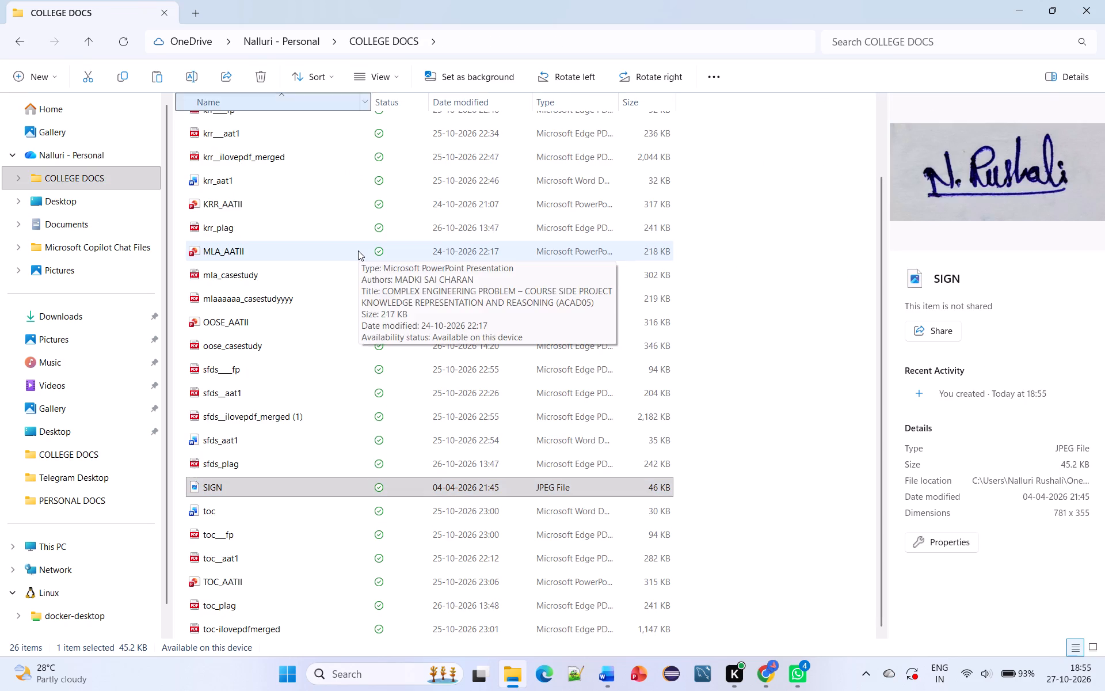
Switch to Word and indent the empty line directly above "Signature of the Student" with ten tabs.
{"action": "key", "text": "alt+Tab"}
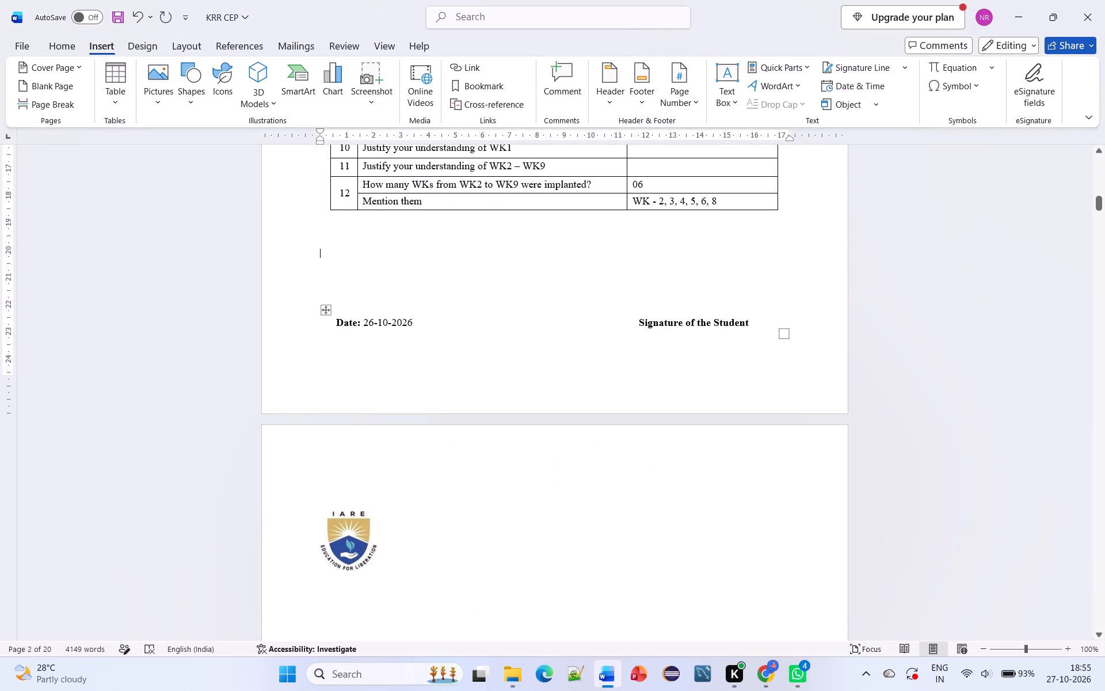
{"action": "left_click", "coordinate": [695, 290]}
{"action": "left_click", "coordinate": [694, 298]}
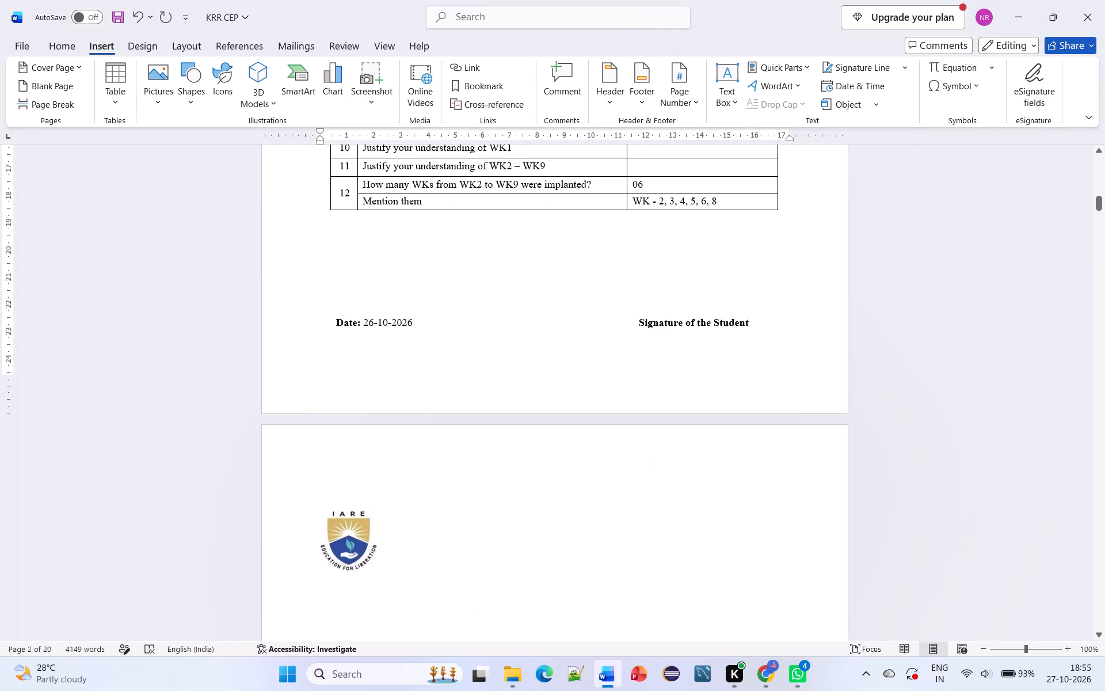
{"action": "key", "text": "Tab"}
{"action": "key", "text": "Tab"}
{"action": "key", "text": "Tab"}
{"action": "key", "text": "Tab"}
{"action": "key", "text": "Tab"}
{"action": "key", "text": "Tab"}
{"action": "key", "text": "Tab"}
{"action": "key", "text": "Tab"}
{"action": "key", "text": "Tab"}
{"action": "key", "text": "Tab"}
Insert the SIGN picture from the COLLEGE DOCS folder on the indented line above "Signature of the Student".
{"action": "left_click", "coordinate": [166, 82]}
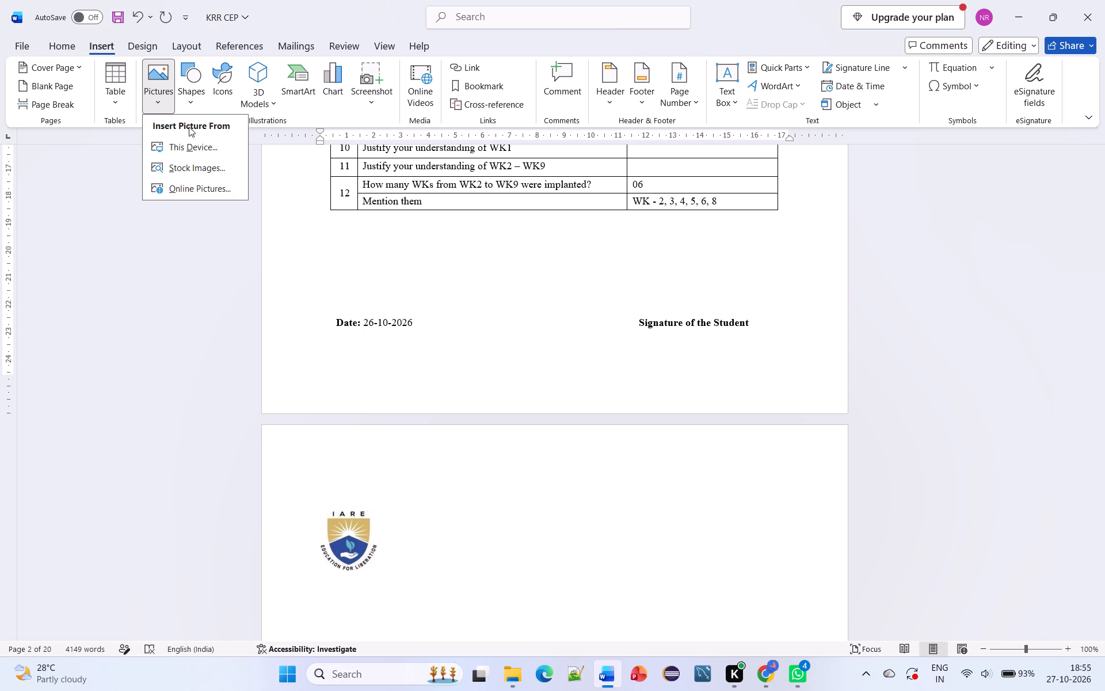
{"action": "left_click", "coordinate": [195, 141]}
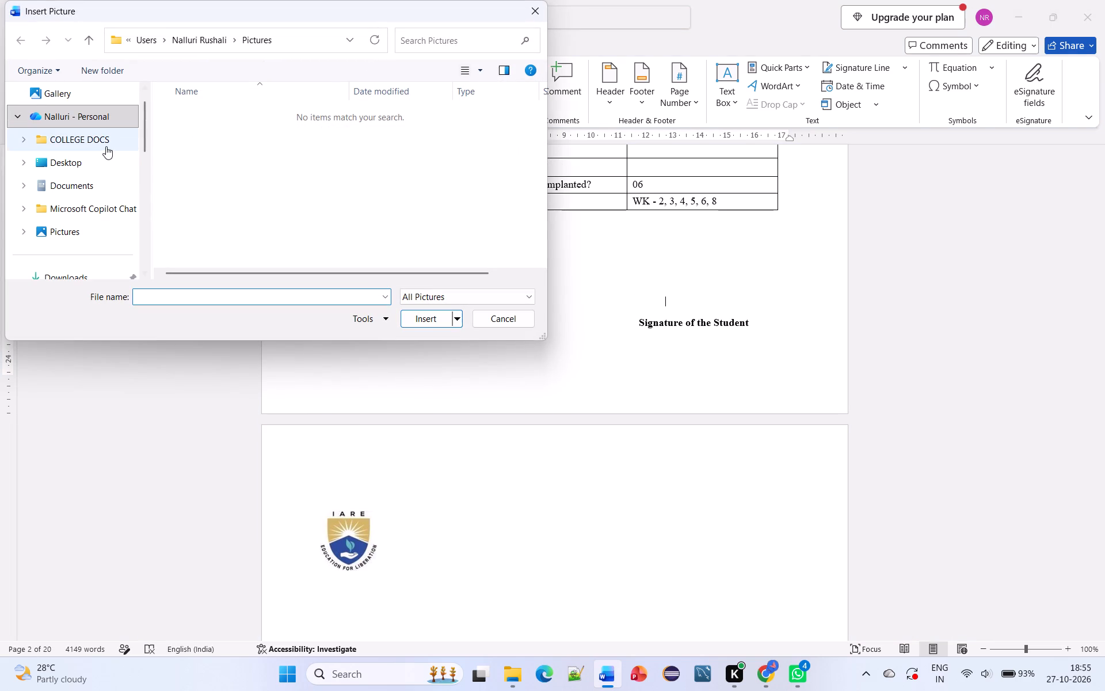
{"action": "double_click", "coordinate": [101, 138]}
{"action": "left_click", "coordinate": [221, 192]}
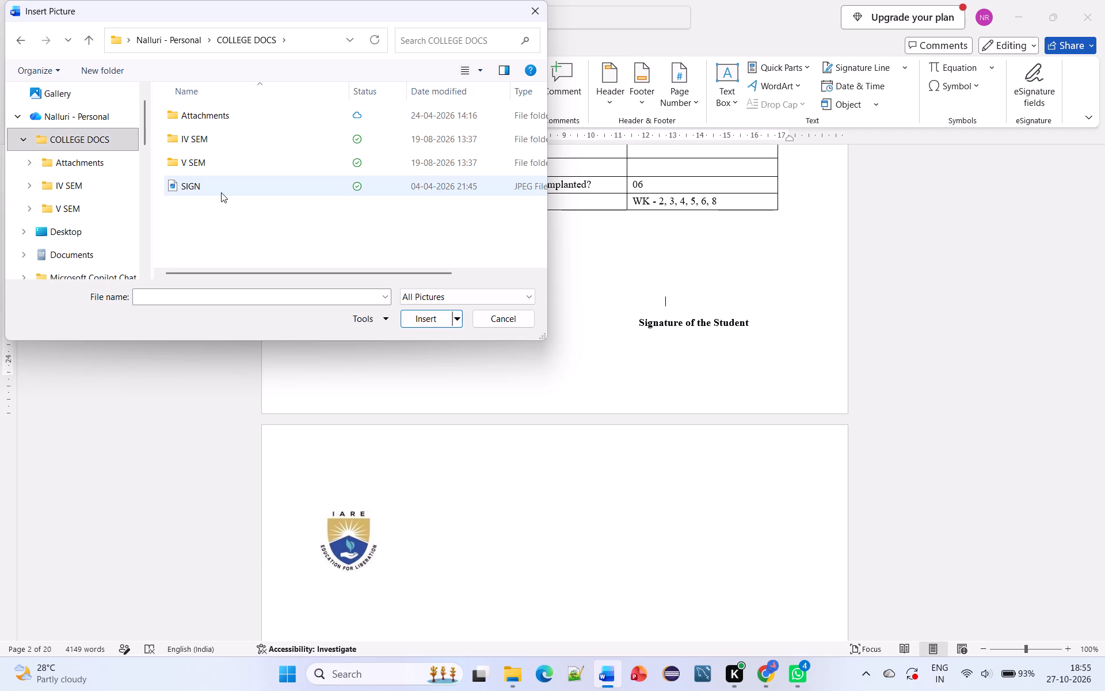
{"action": "left_click", "coordinate": [417, 316]}
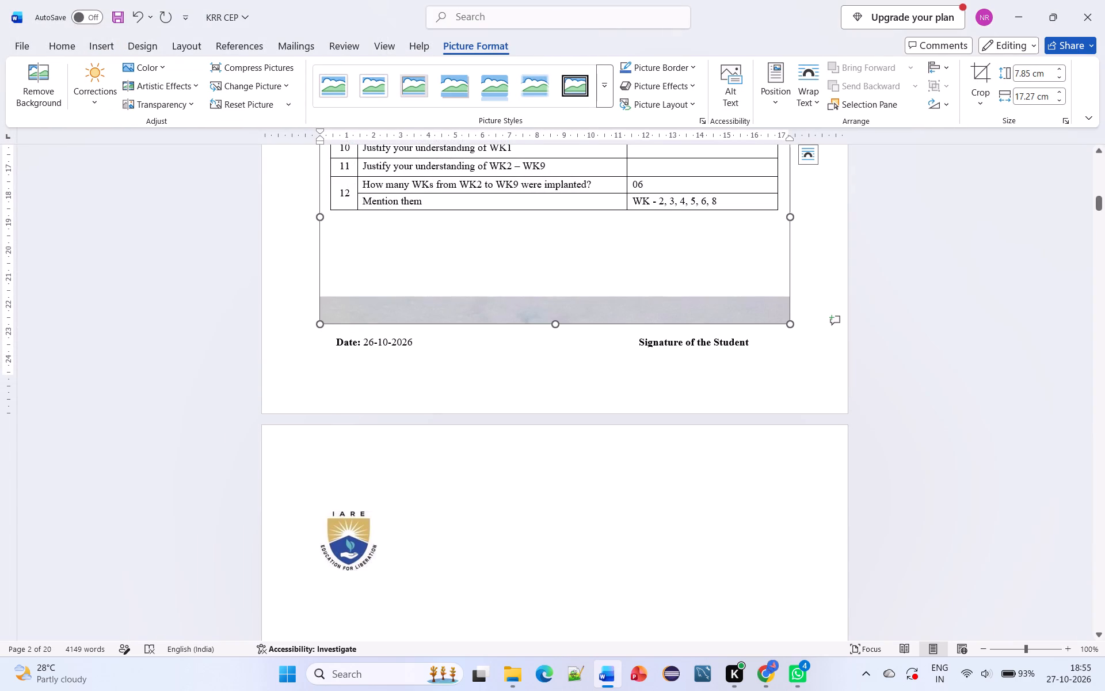
Shrink the inserted signature picture to about 0.83 cm high and 14.69 cm wide.
{"action": "scroll", "coordinate": [429, 304], "scroll_direction": "up", "scroll_amount": 1}
{"action": "scroll", "coordinate": [439, 408], "scroll_direction": "down", "scroll_amount": 1}
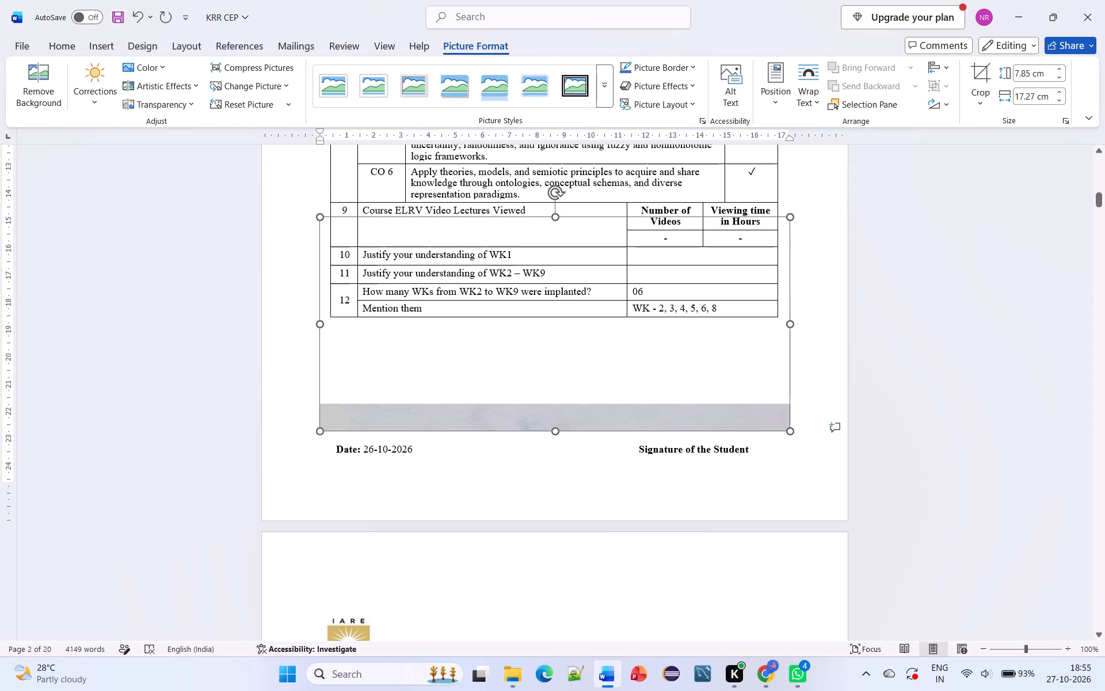
{"action": "left_click_drag", "start_coordinate": [556, 435], "coordinate": [551, 336]}
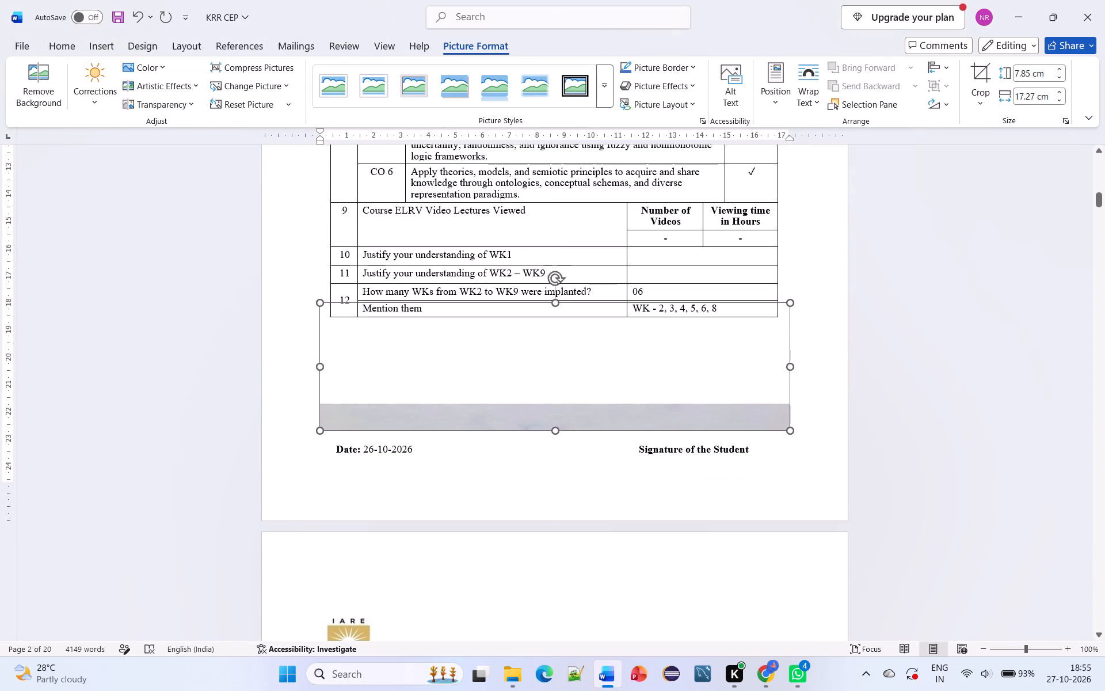
{"action": "left_click_drag", "start_coordinate": [551, 336], "coordinate": [603, 244]}
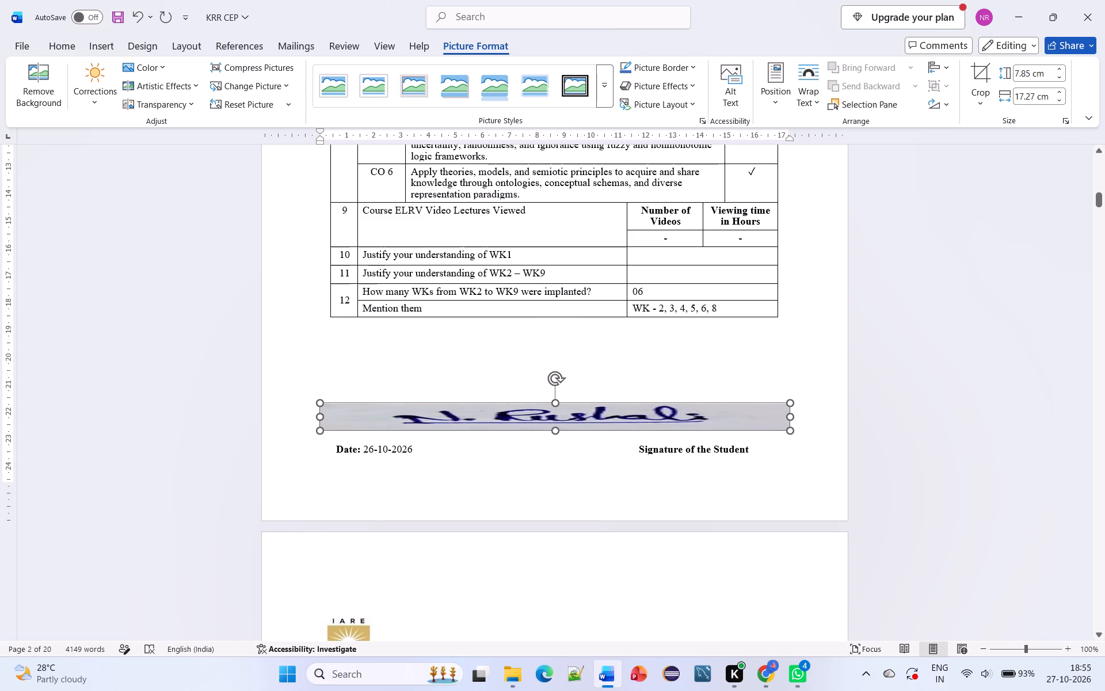
{"action": "left_click_drag", "start_coordinate": [603, 244], "coordinate": [586, 230]}
{"action": "left_click_drag", "start_coordinate": [790, 413], "coordinate": [745, 407]}
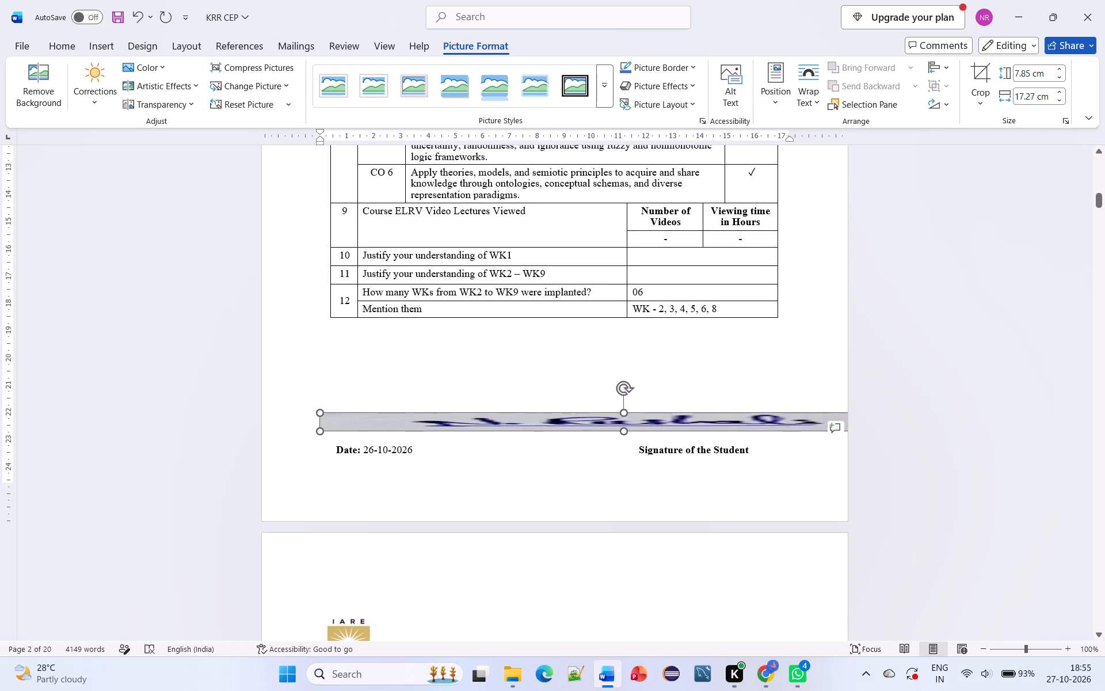
{"action": "left_click_drag", "start_coordinate": [745, 407], "coordinate": [832, 430]}
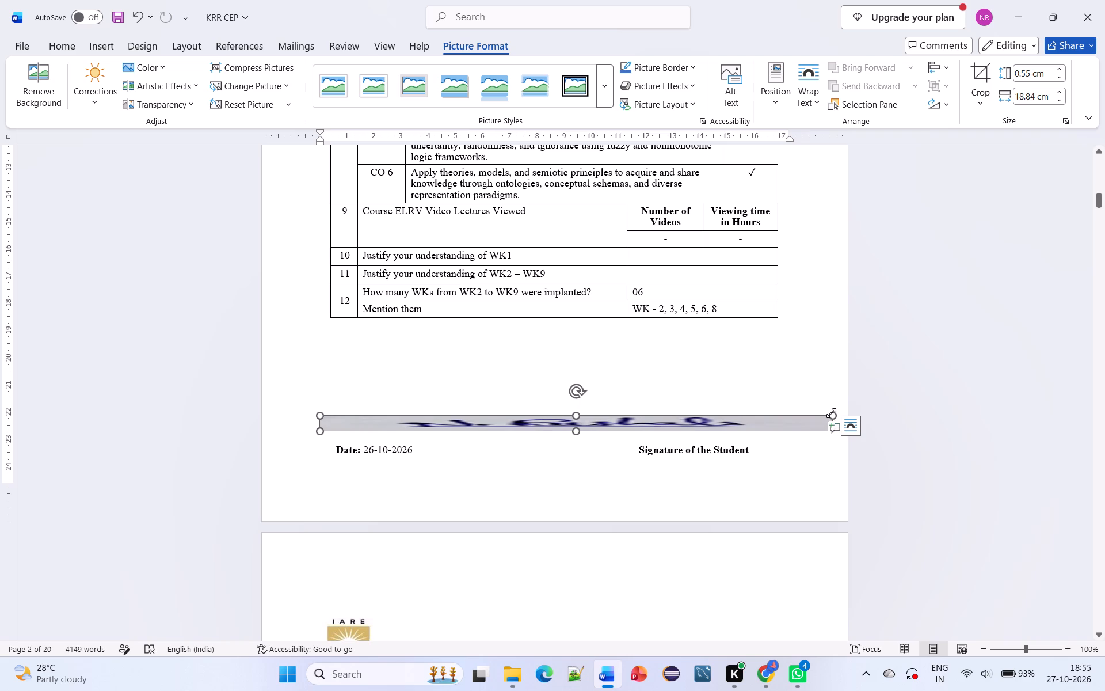
{"action": "left_click_drag", "start_coordinate": [831, 413], "coordinate": [775, 405]}
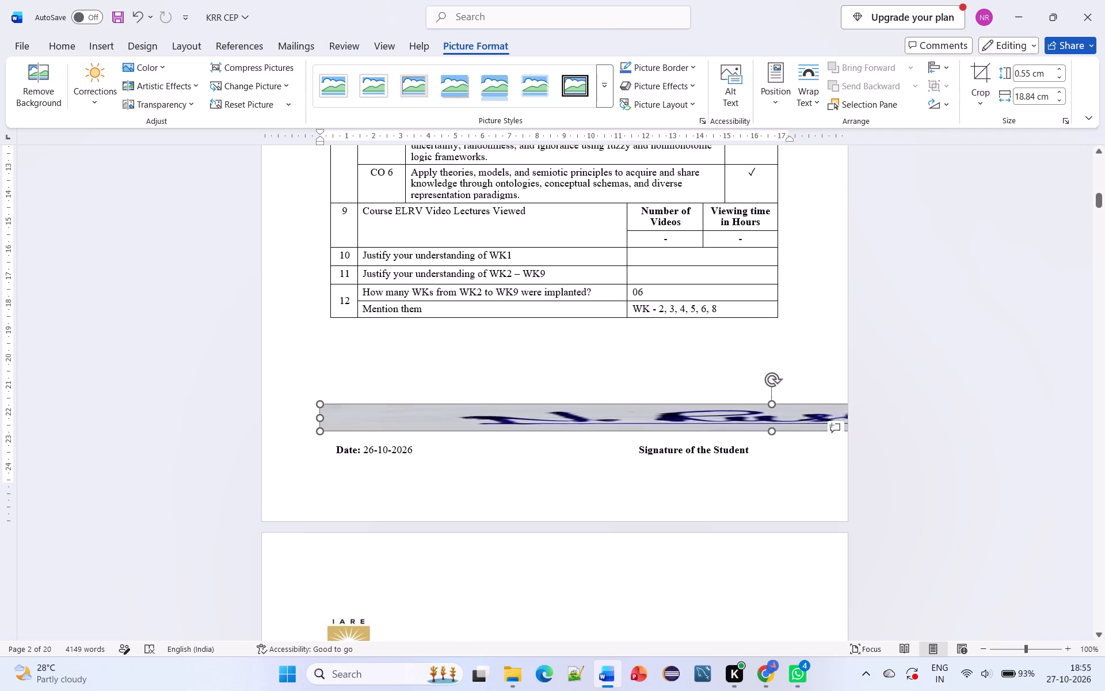
{"action": "left_click_drag", "start_coordinate": [775, 405], "coordinate": [721, 427]}
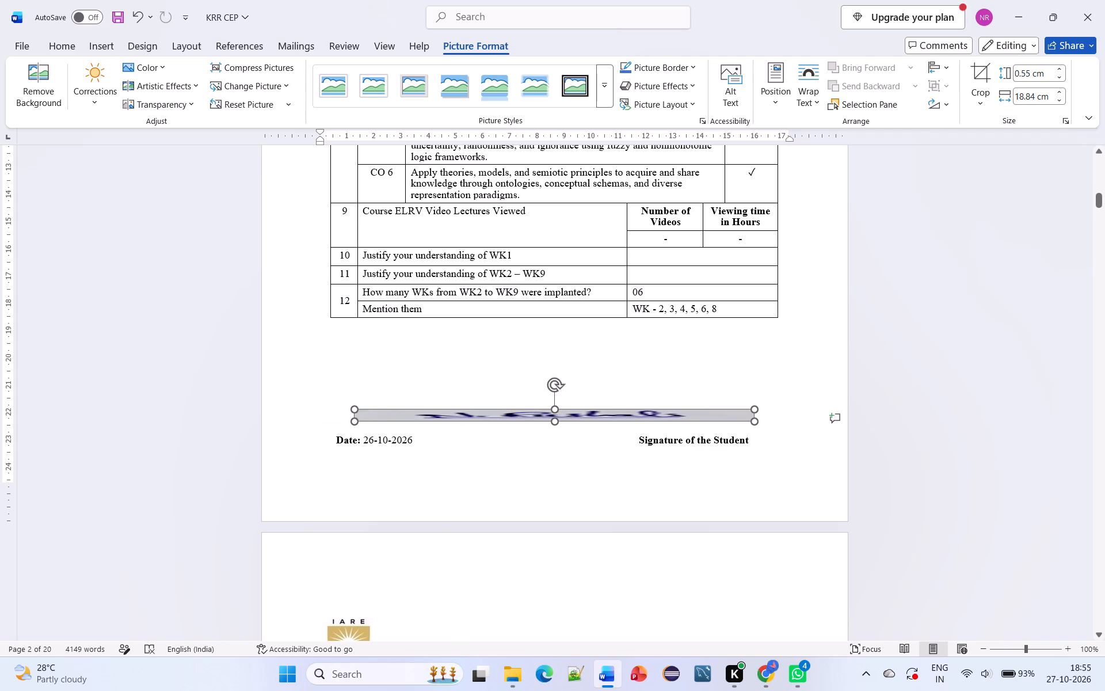
{"action": "left_click_drag", "start_coordinate": [555, 407], "coordinate": [553, 394]}
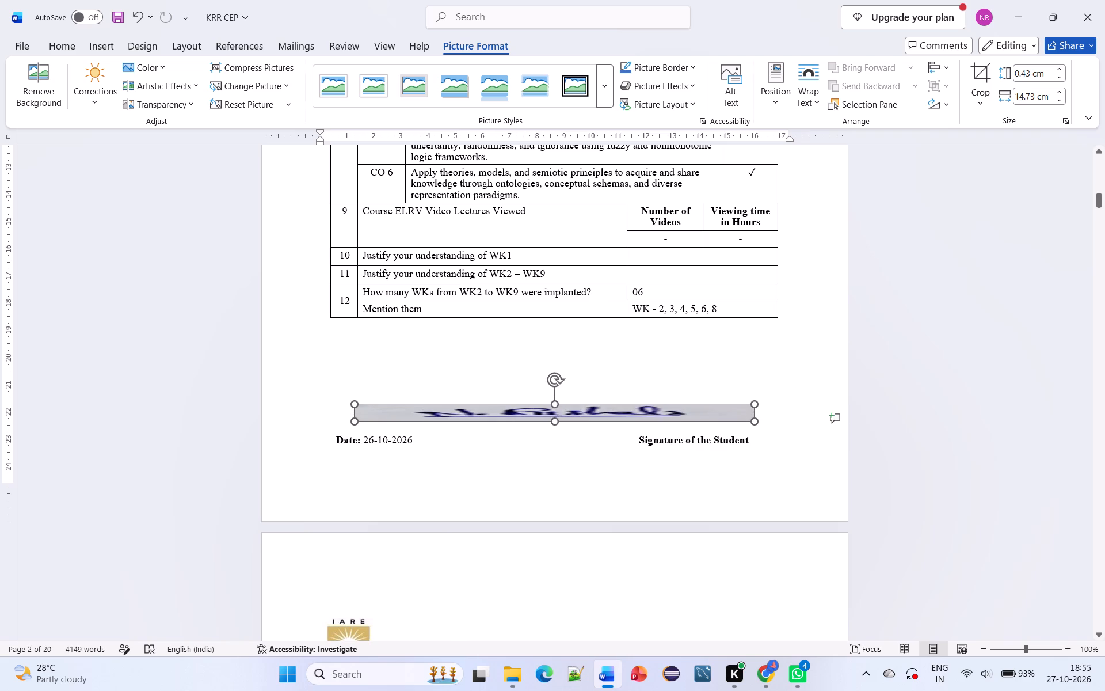
{"action": "left_click_drag", "start_coordinate": [553, 394], "coordinate": [550, 400]}
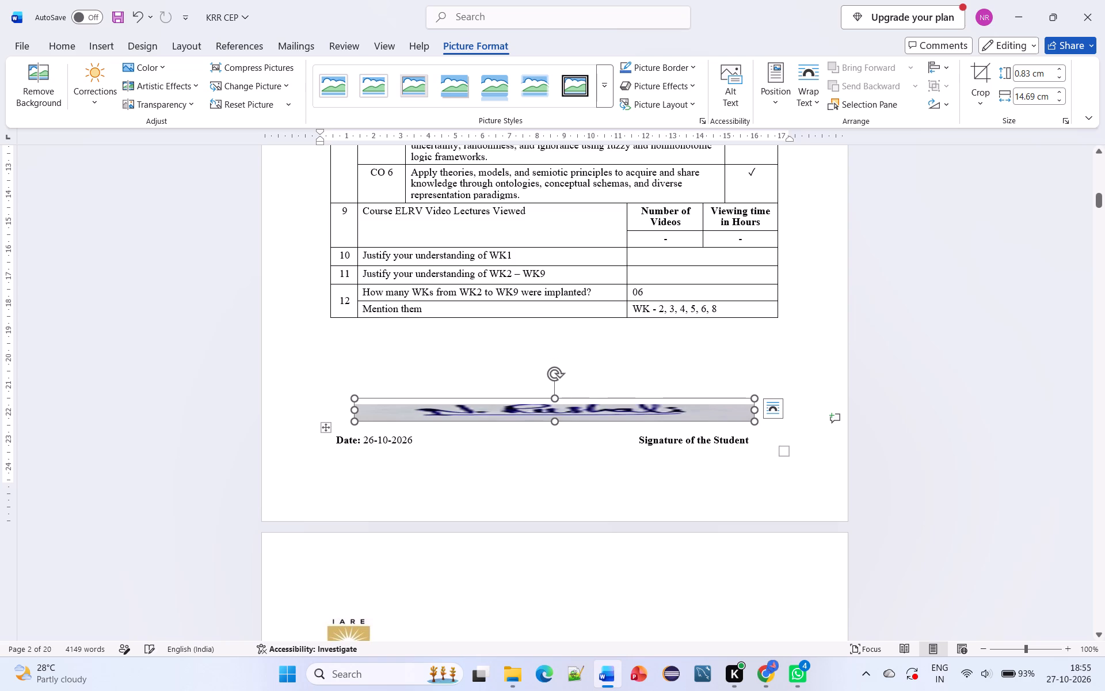
Narrow the signature picture to about 4.71 cm wide, keeping its height.
{"action": "left_click_drag", "start_coordinate": [755, 410], "coordinate": [717, 415]}
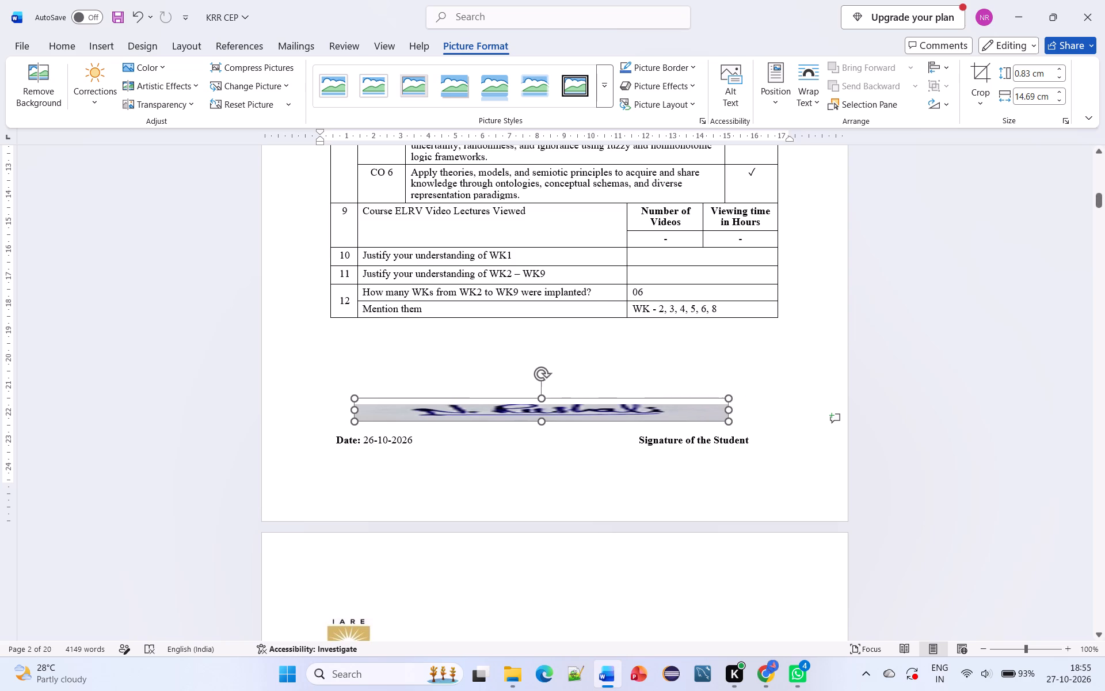
{"action": "left_click_drag", "start_coordinate": [717, 415], "coordinate": [477, 417]}
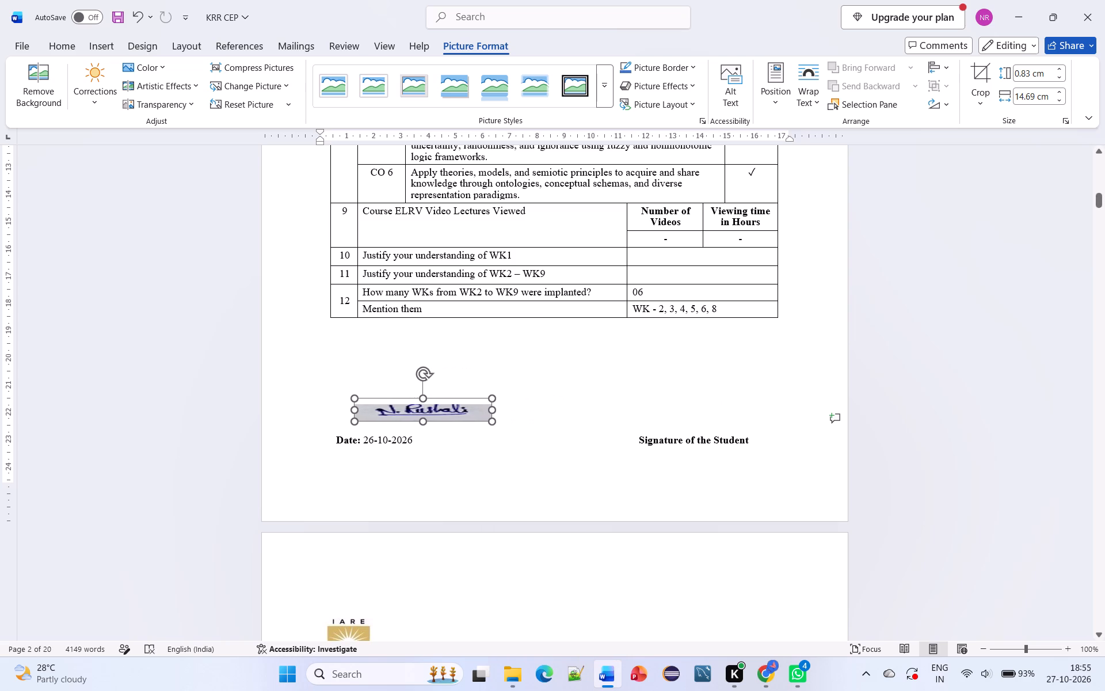
{"action": "left_click_drag", "start_coordinate": [477, 417], "coordinate": [518, 424]}
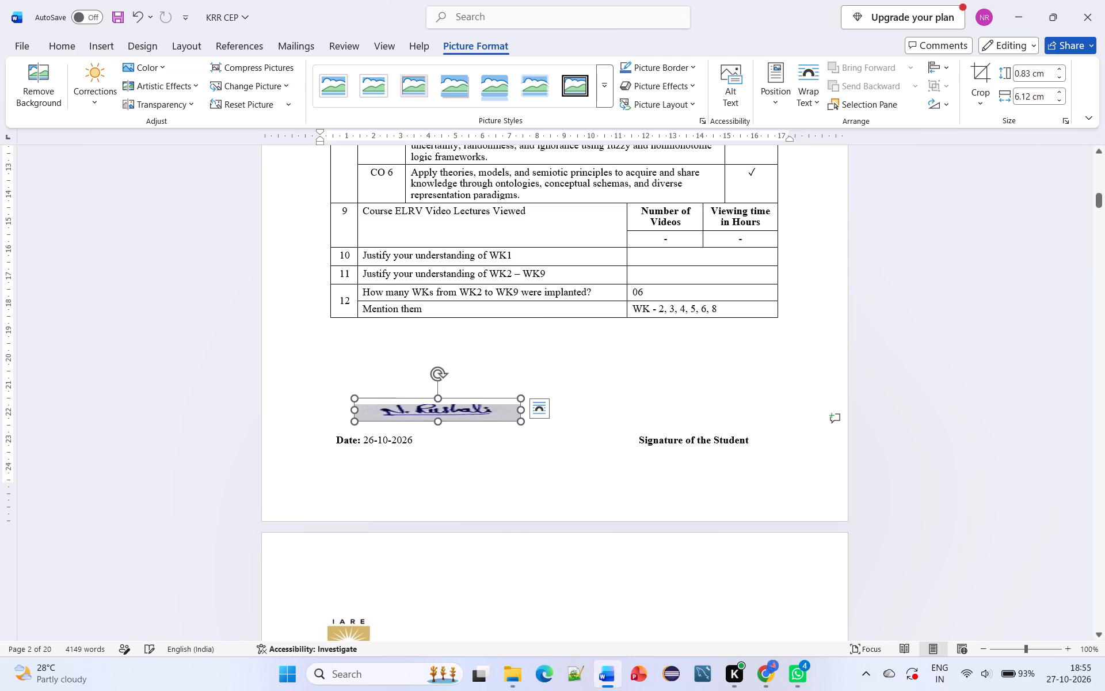
{"action": "left_click_drag", "start_coordinate": [355, 409], "coordinate": [382, 408]}
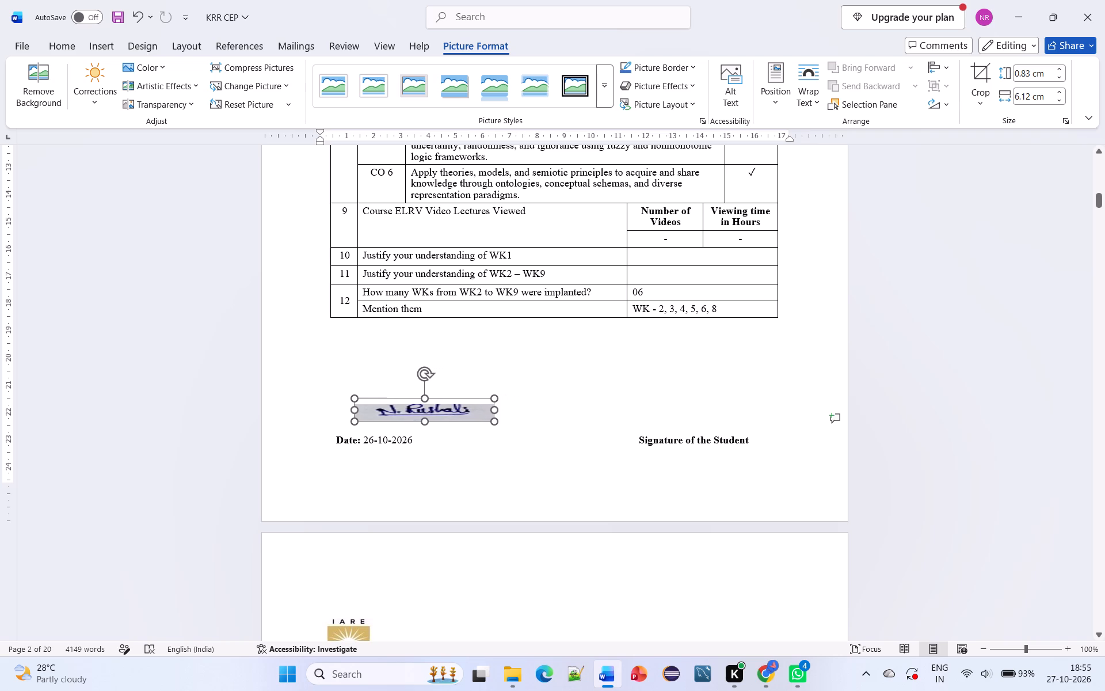
{"action": "left_click_drag", "start_coordinate": [382, 408], "coordinate": [393, 409]}
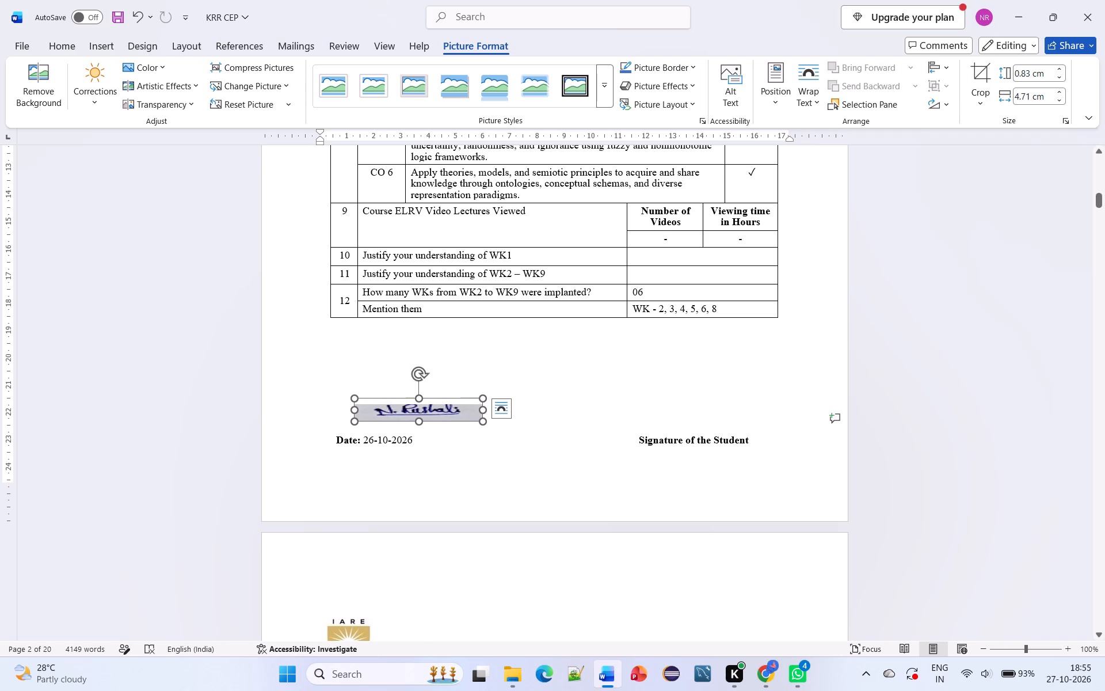
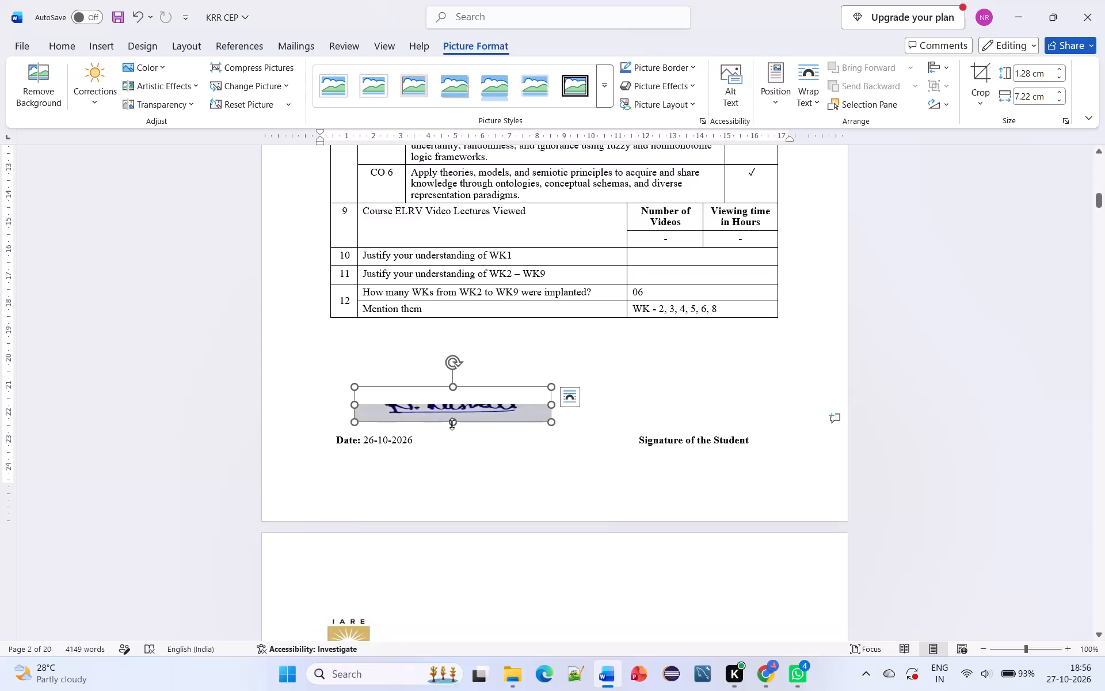
Resize the signature picture to about 0.62 cm high and 5.03 cm wide.
{"action": "left_click_drag", "start_coordinate": [452, 424], "coordinate": [458, 407]}
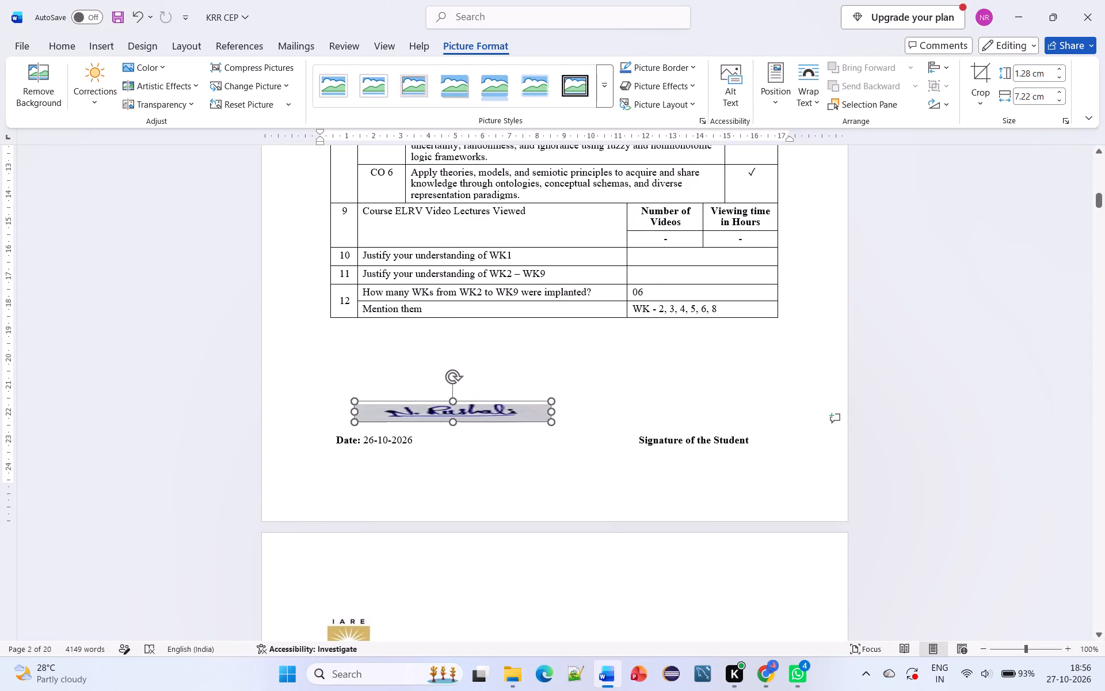
{"action": "left_click_drag", "start_coordinate": [458, 407], "coordinate": [457, 404]}
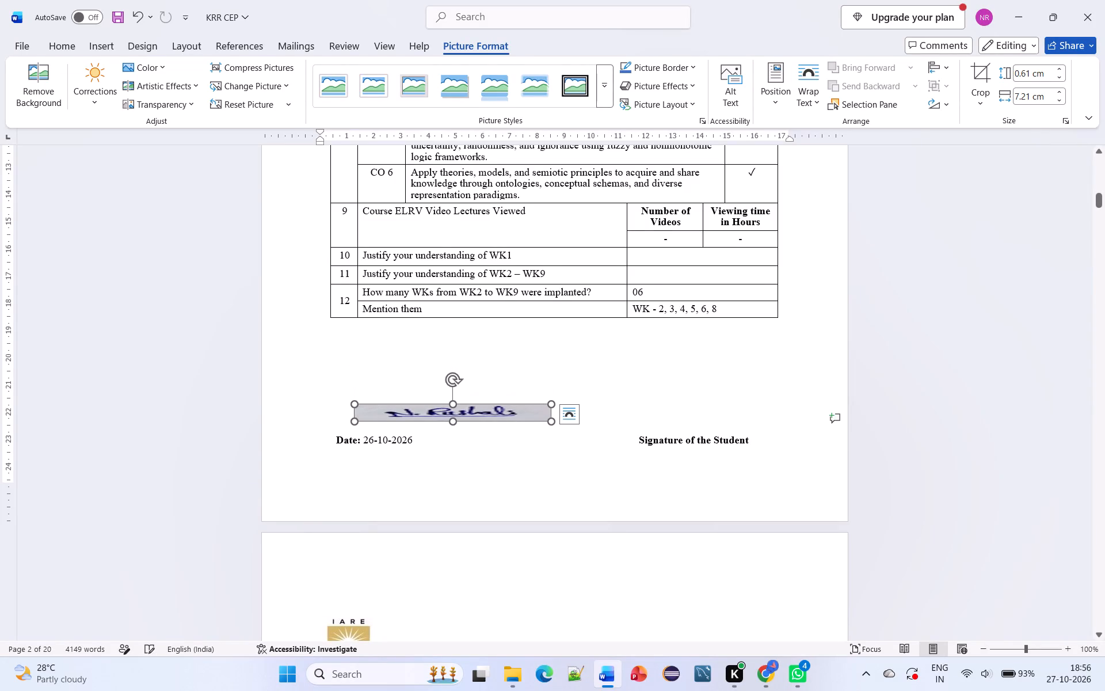
{"action": "left_click", "coordinate": [353, 411]}
{"action": "left_click", "coordinate": [353, 411]}
{"action": "left_click_drag", "start_coordinate": [353, 411], "coordinate": [379, 409]}
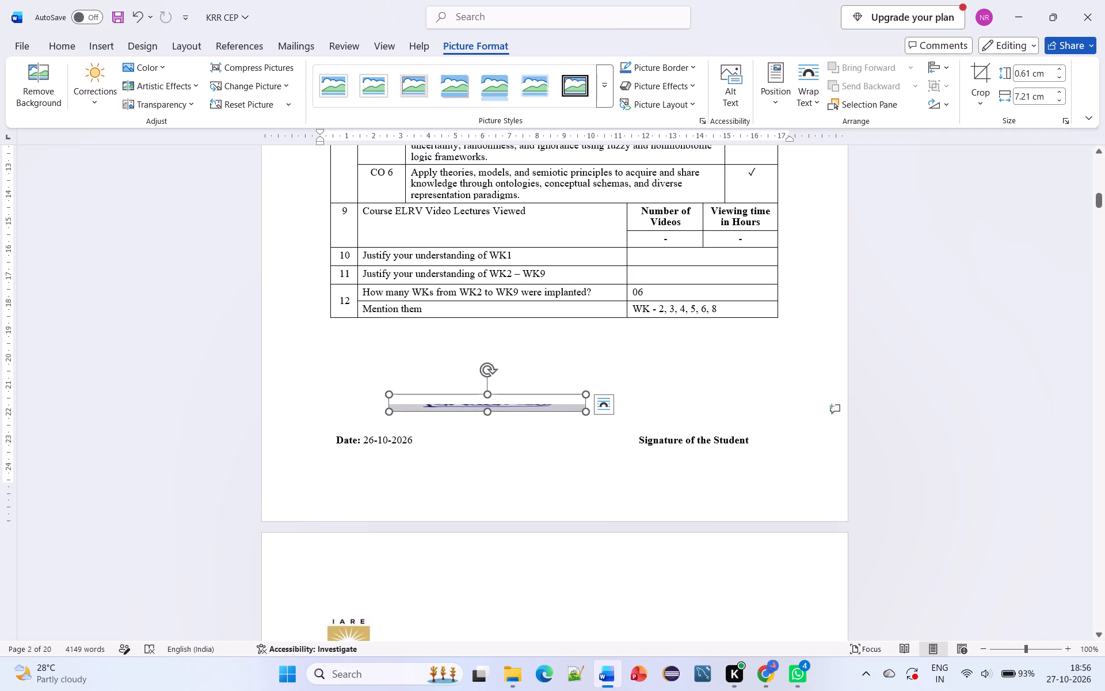
{"action": "key", "text": "ctrl+z"}
{"action": "left_click_drag", "start_coordinate": [354, 419], "coordinate": [435, 413]}
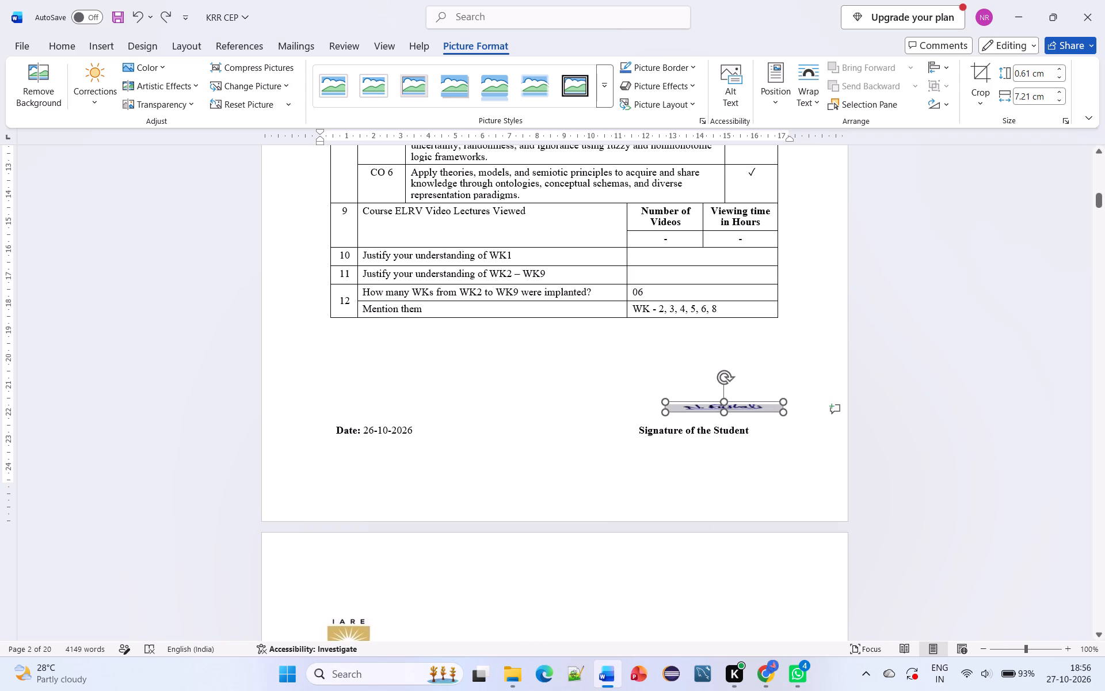
{"action": "left_click_drag", "start_coordinate": [435, 413], "coordinate": [413, 415]}
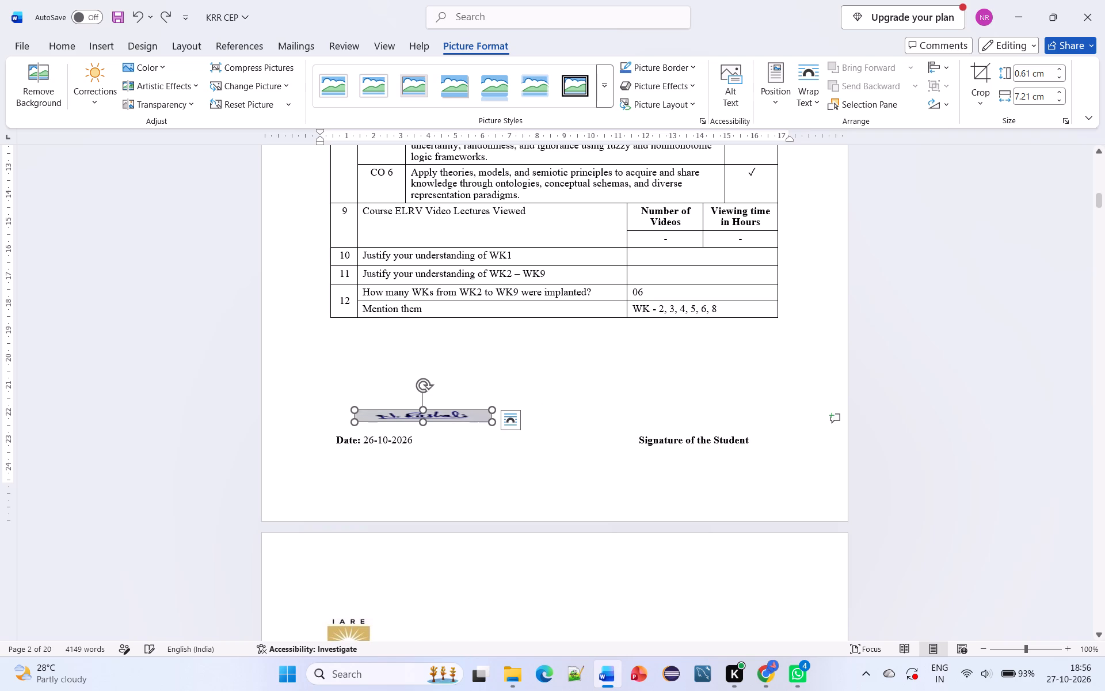
{"action": "left_click", "coordinate": [423, 408]}
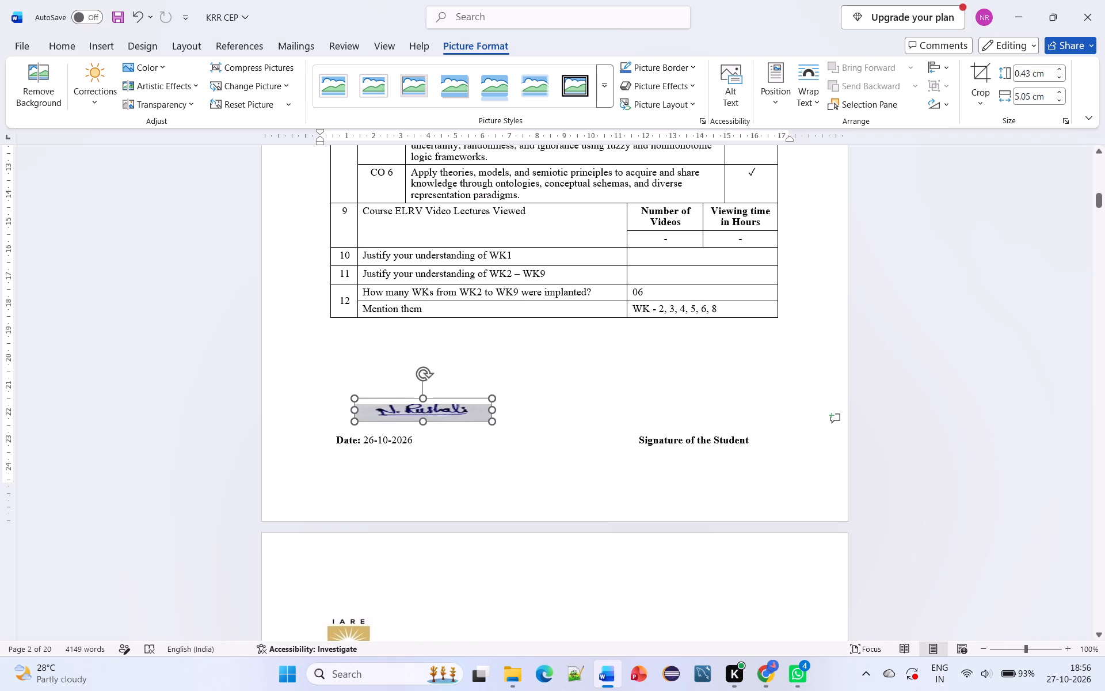
{"action": "left_click", "coordinate": [462, 378]}
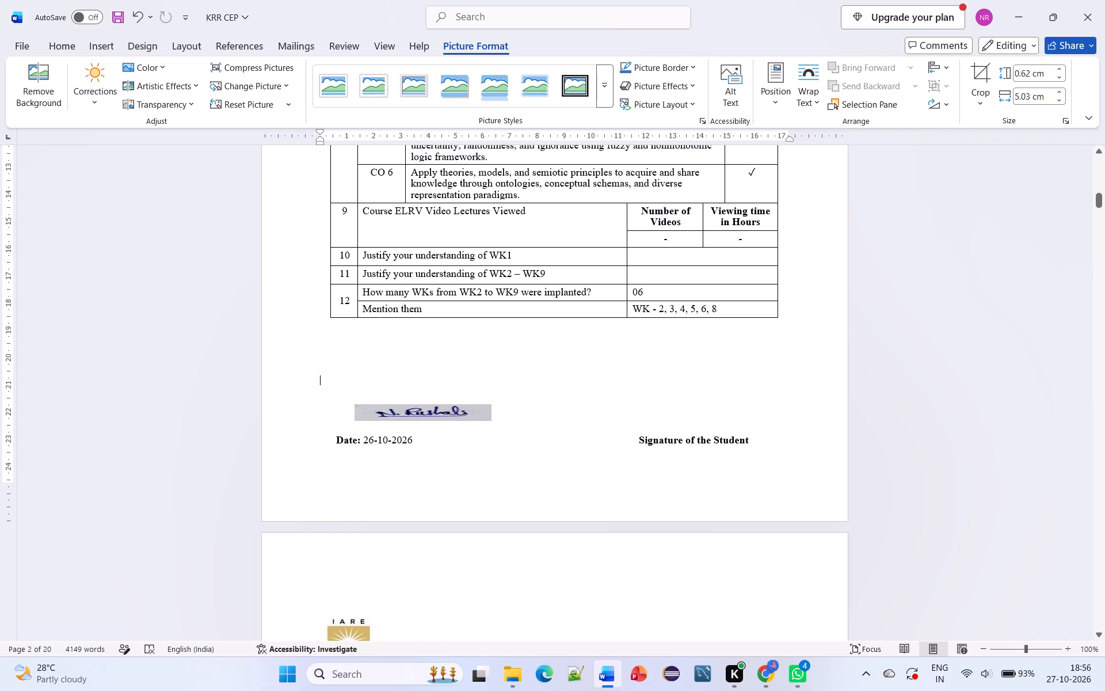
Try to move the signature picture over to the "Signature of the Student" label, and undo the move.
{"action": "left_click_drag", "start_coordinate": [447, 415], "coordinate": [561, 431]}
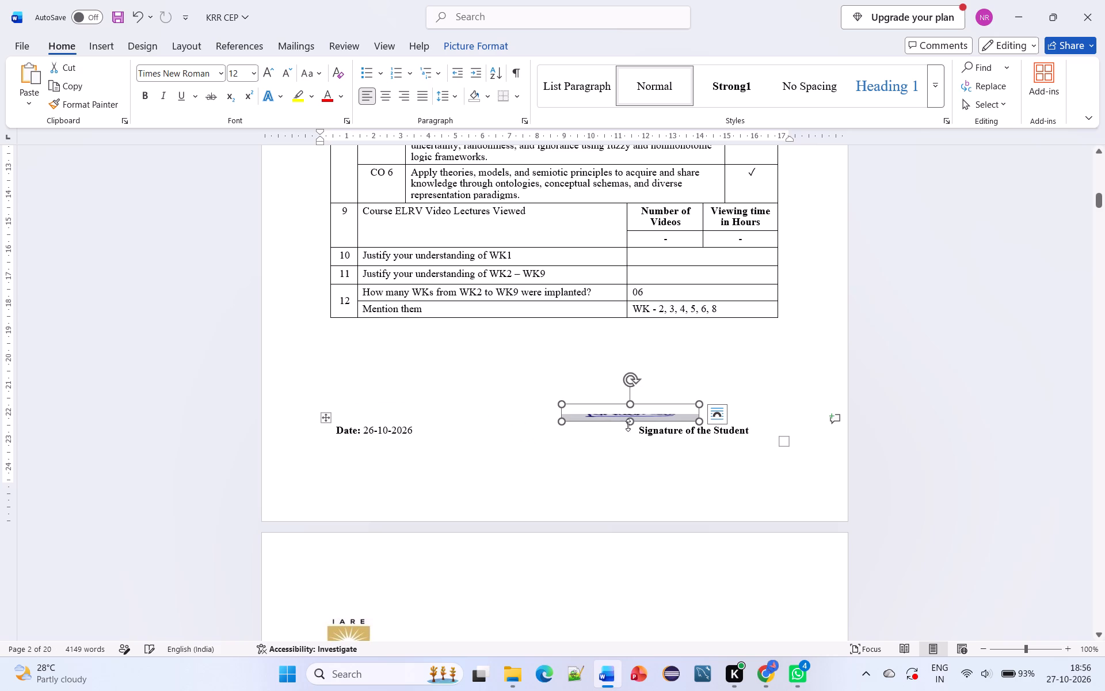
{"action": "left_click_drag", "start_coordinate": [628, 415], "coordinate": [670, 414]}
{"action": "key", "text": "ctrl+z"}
Set the signature picture's text wrapping to Square and place it directly above "Signature of the Student".
{"action": "left_click", "coordinate": [517, 412]}
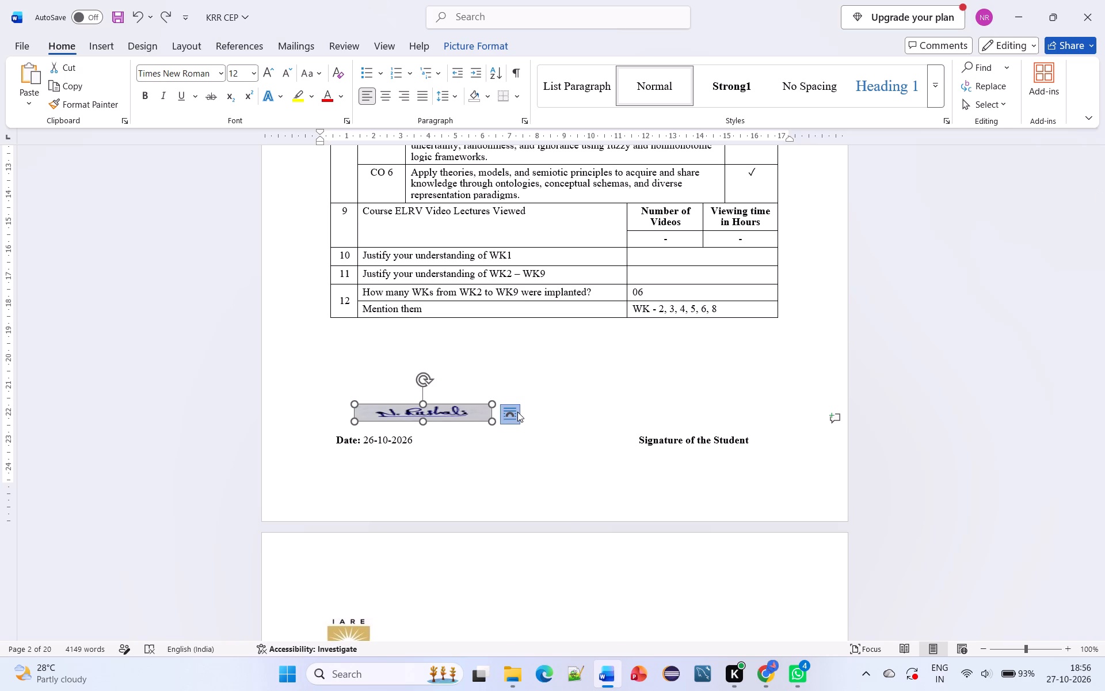
{"action": "left_click", "coordinate": [546, 527]}
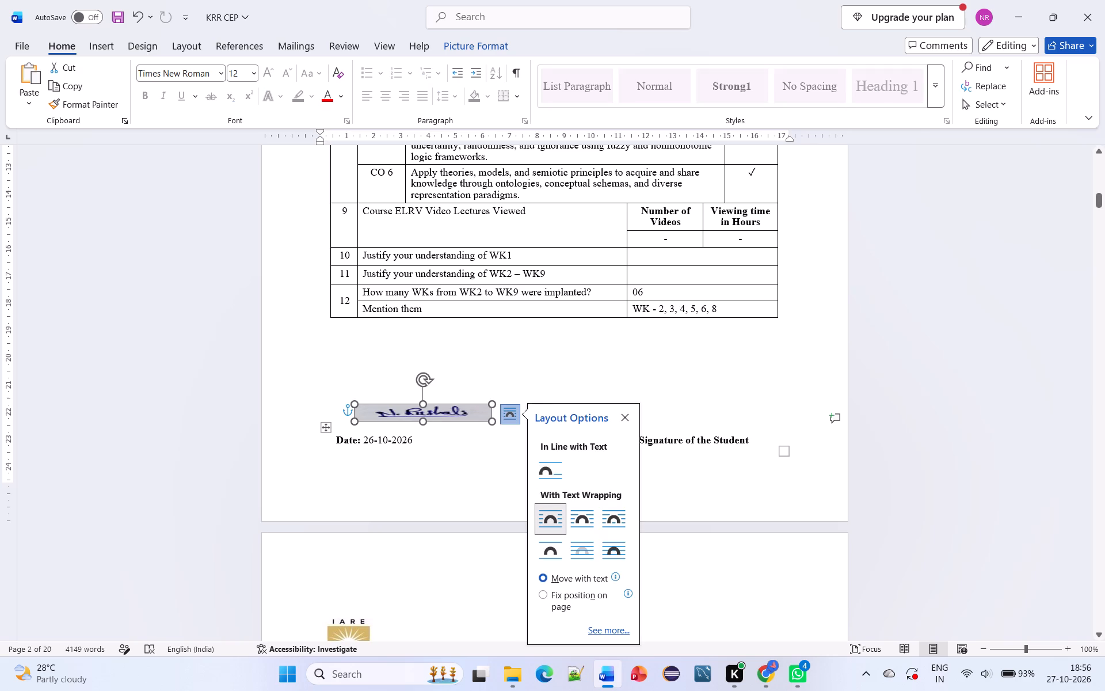
{"action": "left_click_drag", "start_coordinate": [462, 405], "coordinate": [732, 412]}
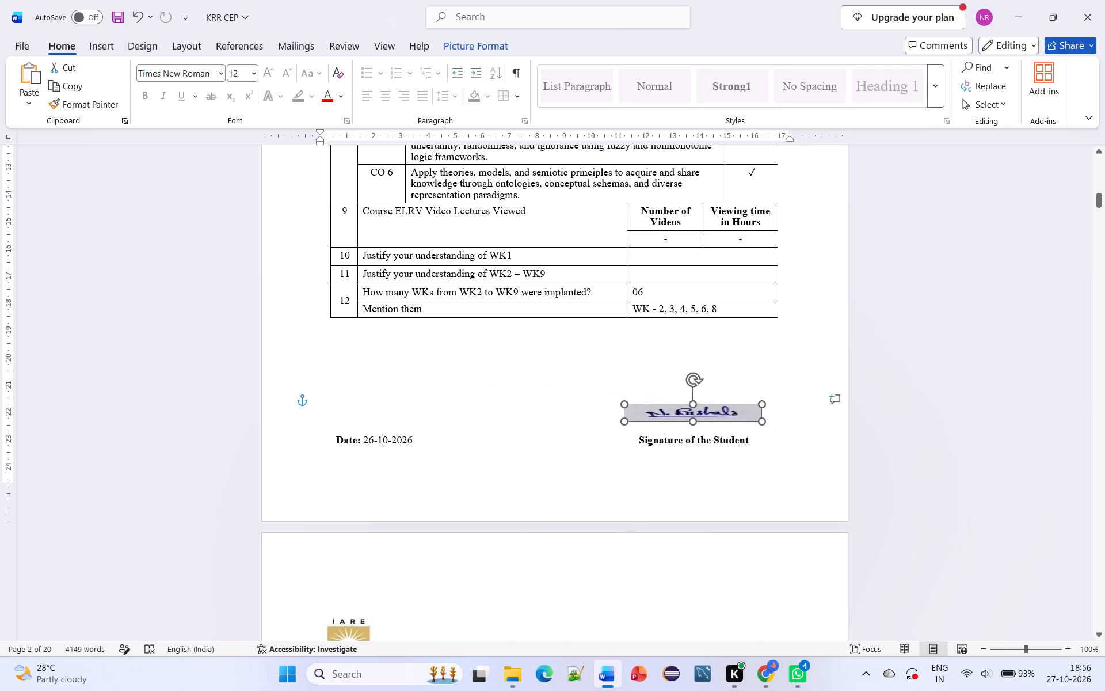
{"action": "left_click_drag", "start_coordinate": [732, 412], "coordinate": [733, 418]}
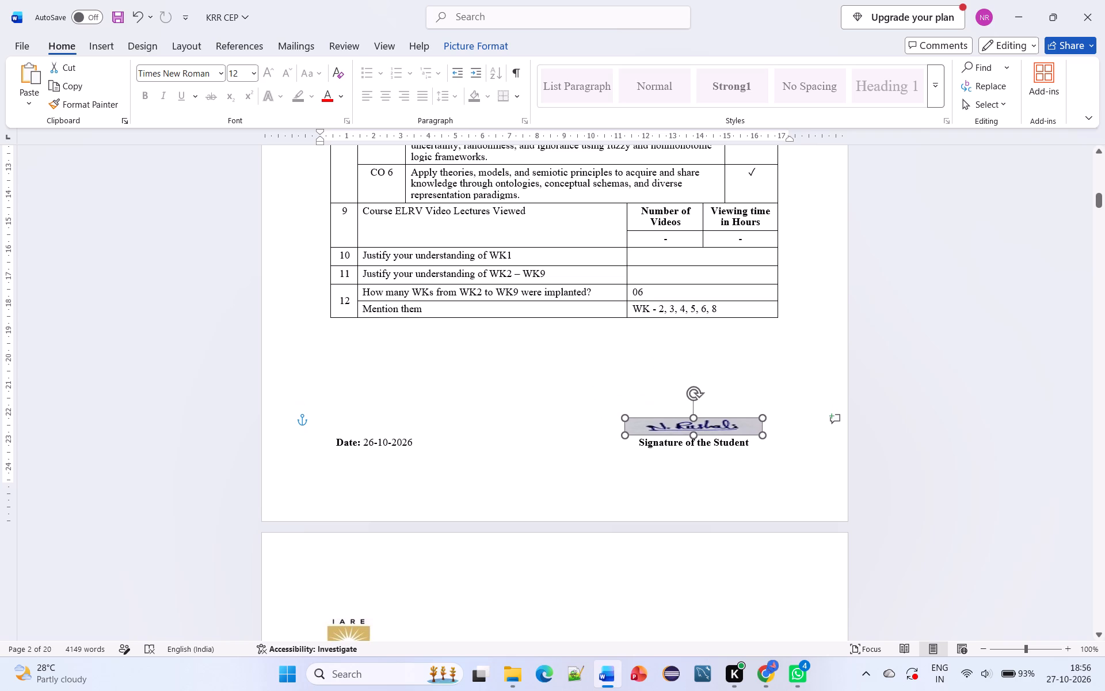
{"action": "left_click_drag", "start_coordinate": [733, 418], "coordinate": [733, 413]}
{"action": "left_click", "coordinate": [741, 343]}
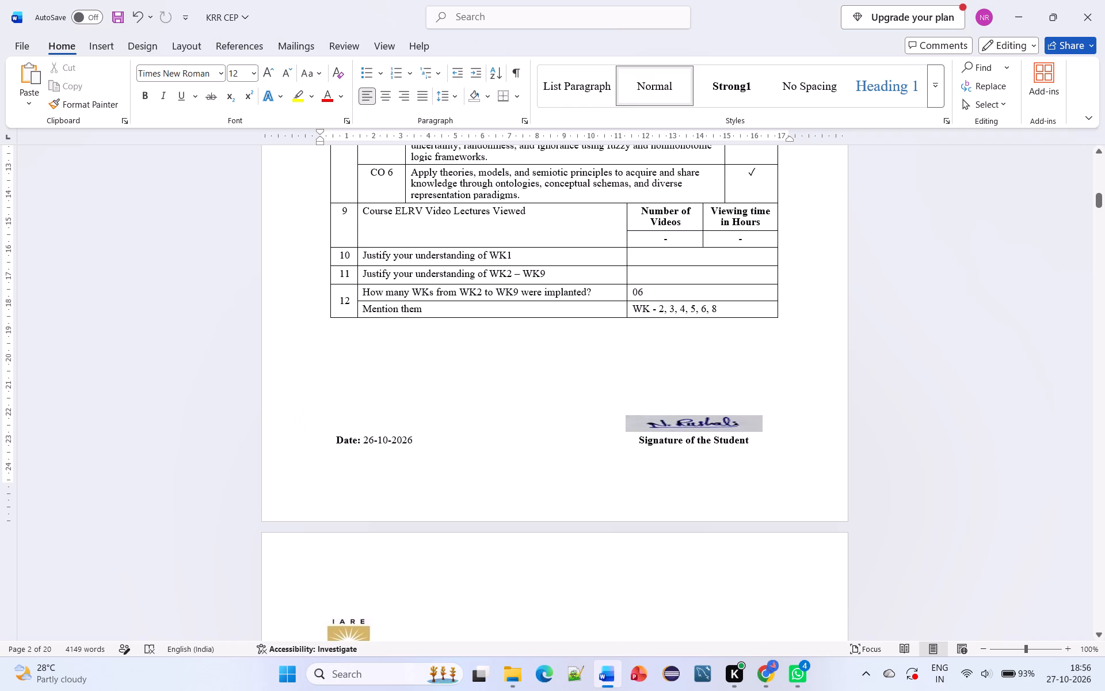
Look through the pages after the self-assessment form to locate the project title page.
{"action": "scroll", "coordinate": [491, 504], "scroll_direction": "down", "scroll_amount": 1}
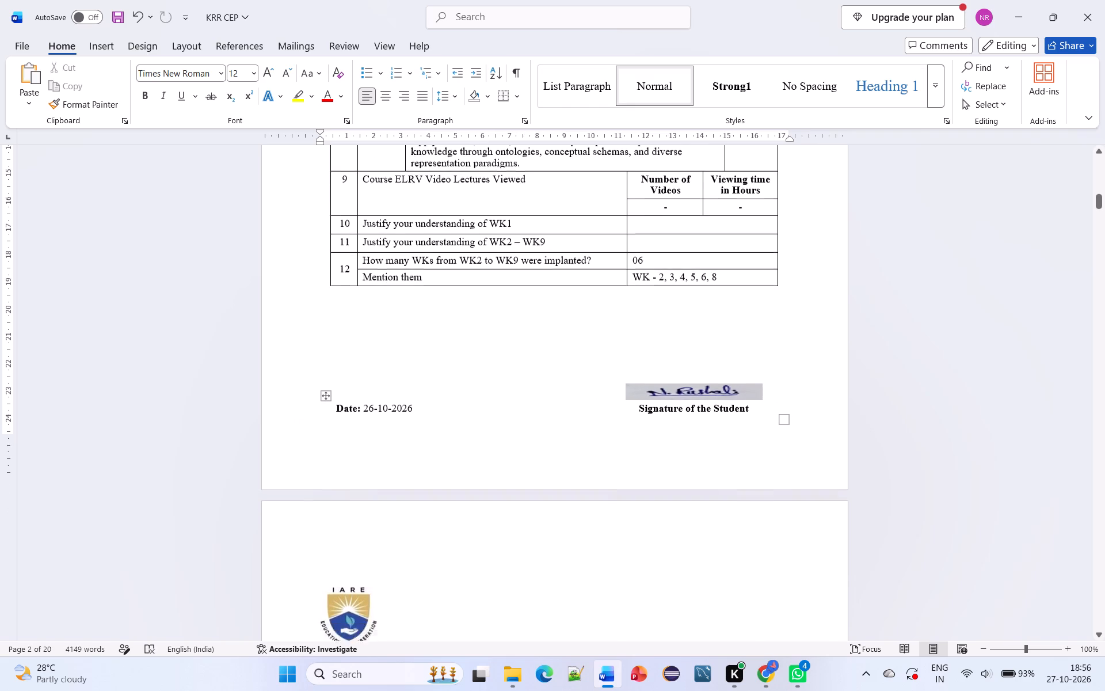
{"action": "scroll", "coordinate": [491, 504], "scroll_direction": "down", "scroll_amount": 5}
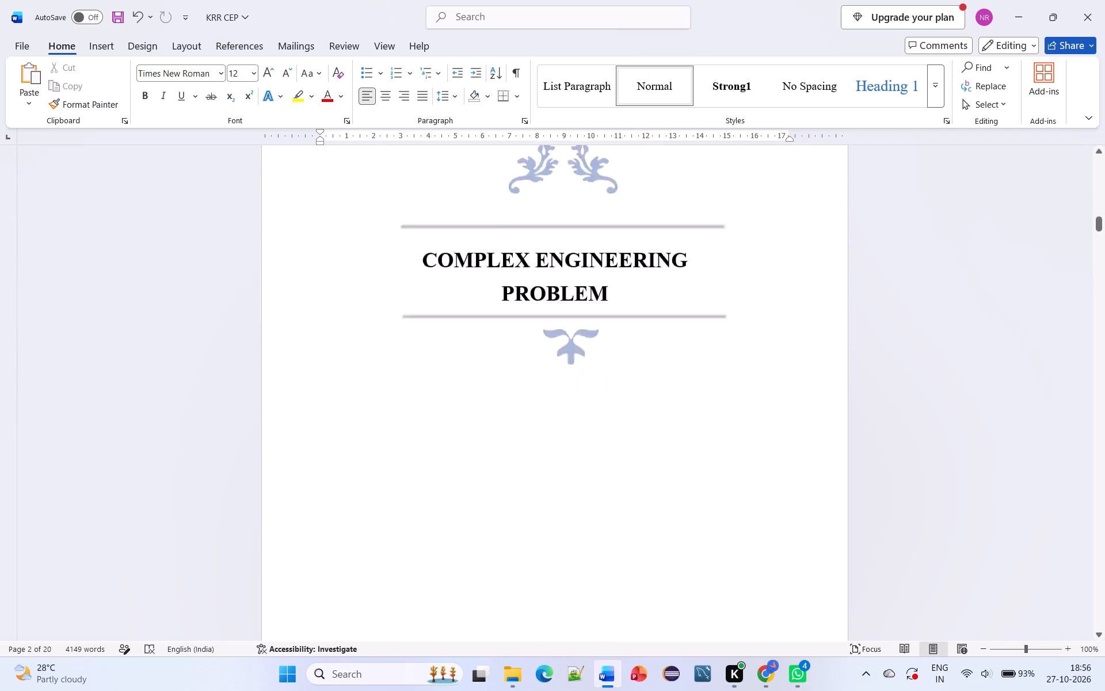
{"action": "scroll", "coordinate": [491, 504], "scroll_direction": "down", "scroll_amount": 3}
{"action": "scroll", "coordinate": [491, 504], "scroll_direction": "up", "scroll_amount": 3}
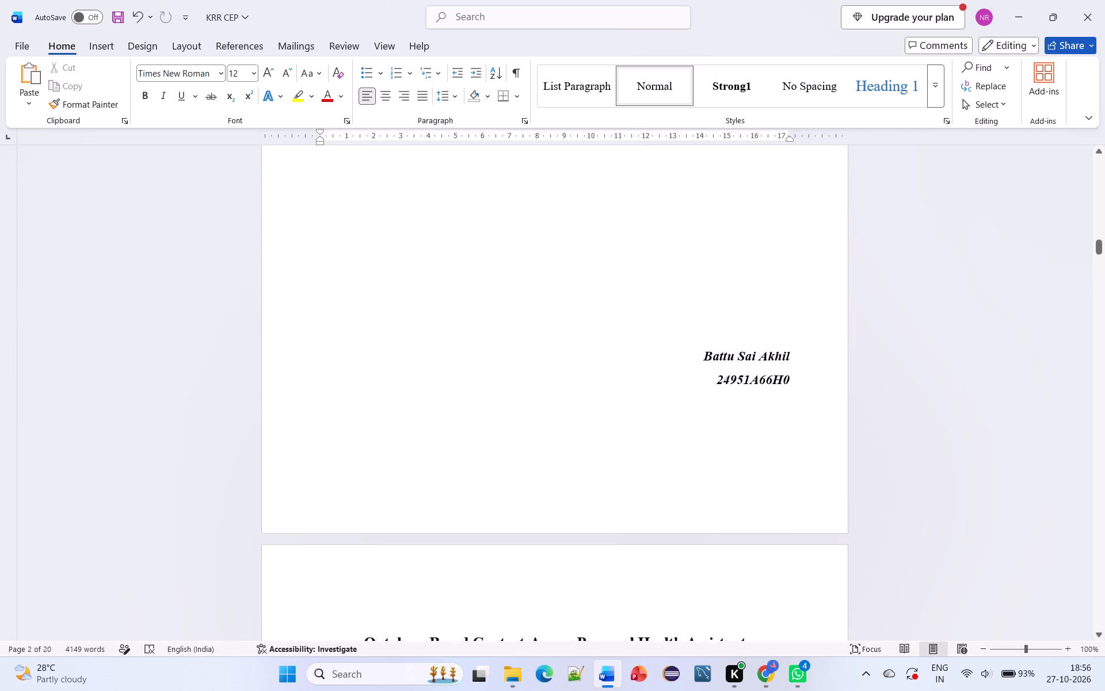
{"action": "scroll", "coordinate": [491, 504], "scroll_direction": "up", "scroll_amount": 1}
Switch to the COLLEGE DOCS folder window and close it.
{"action": "key", "text": "alt+Tab"}
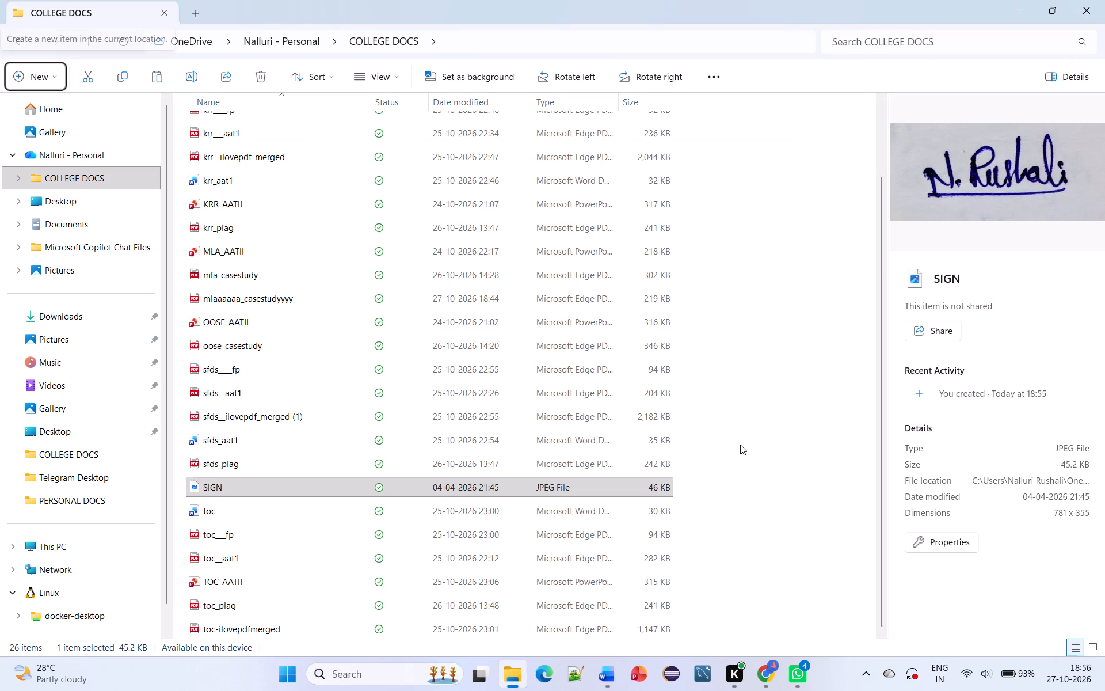
{"action": "left_click", "coordinate": [1104, 0]}
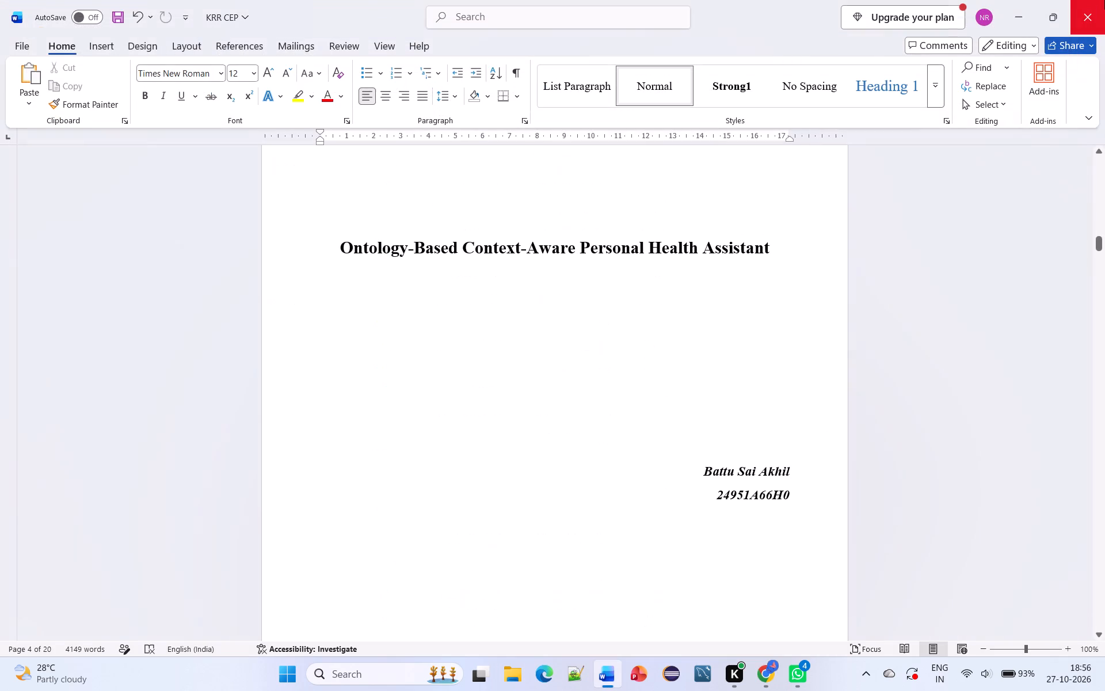
Copy the project title "Crop Monitoring System" from the AAT-II page in Chrome and return to the Word document.
{"action": "key", "text": "alt+Tab"}
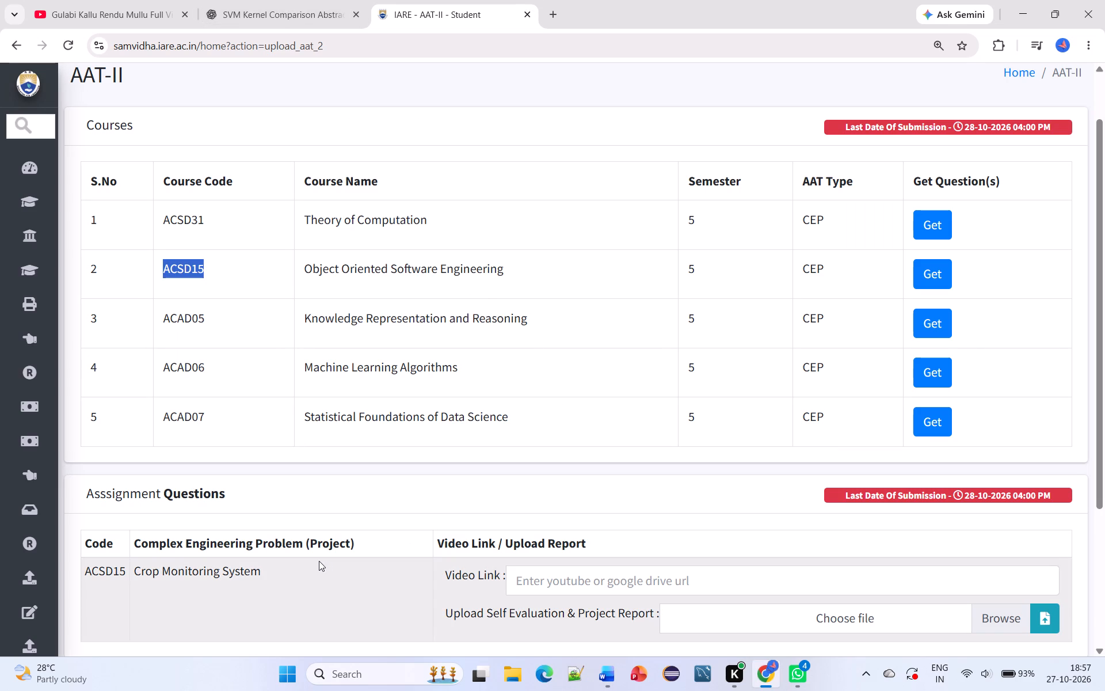
{"action": "left_click_drag", "start_coordinate": [319, 561], "coordinate": [136, 563]}
{"action": "left_click", "coordinate": [136, 563], "text": "ctrl"}
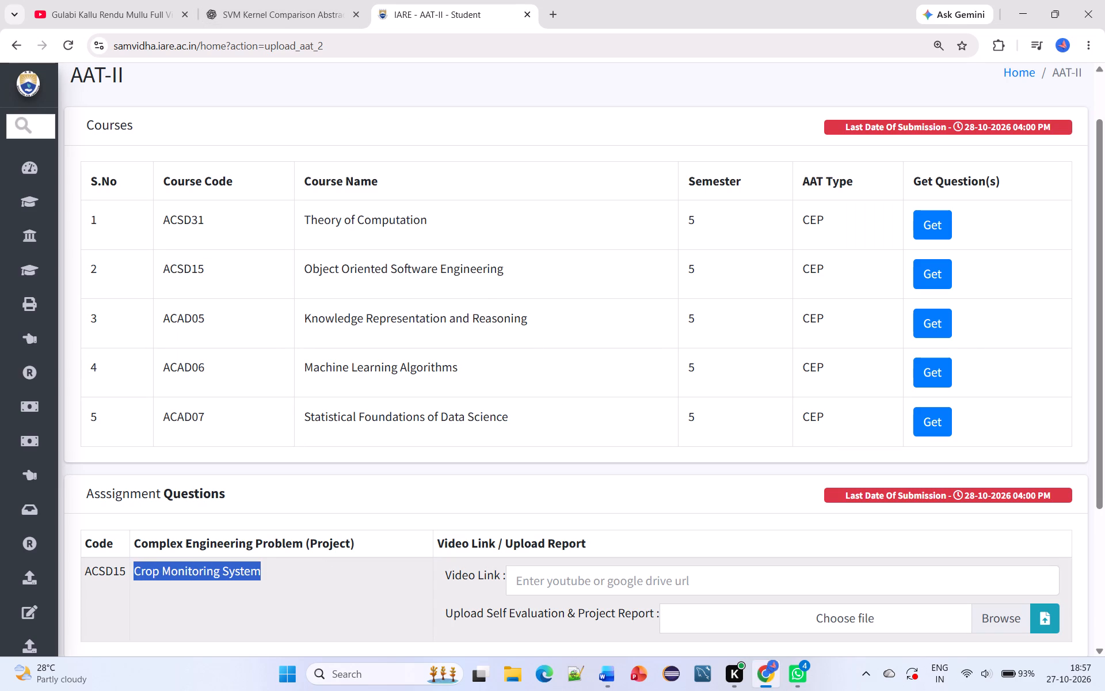
{"action": "key", "text": "ctrl+c"}
{"action": "key", "text": "alt+Tab"}
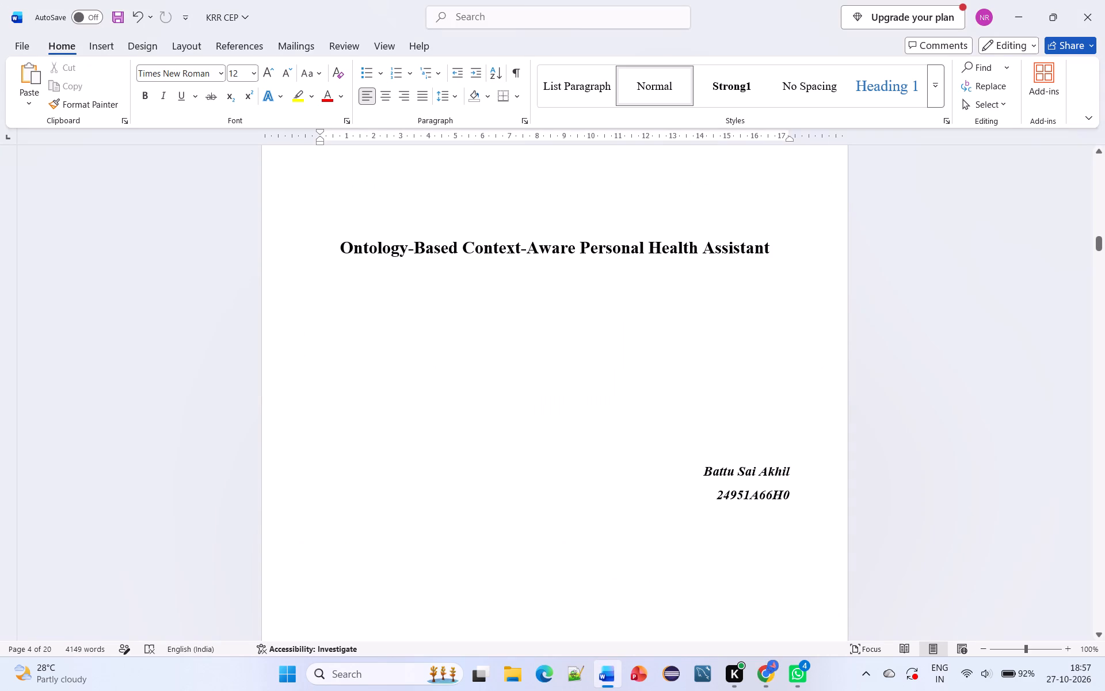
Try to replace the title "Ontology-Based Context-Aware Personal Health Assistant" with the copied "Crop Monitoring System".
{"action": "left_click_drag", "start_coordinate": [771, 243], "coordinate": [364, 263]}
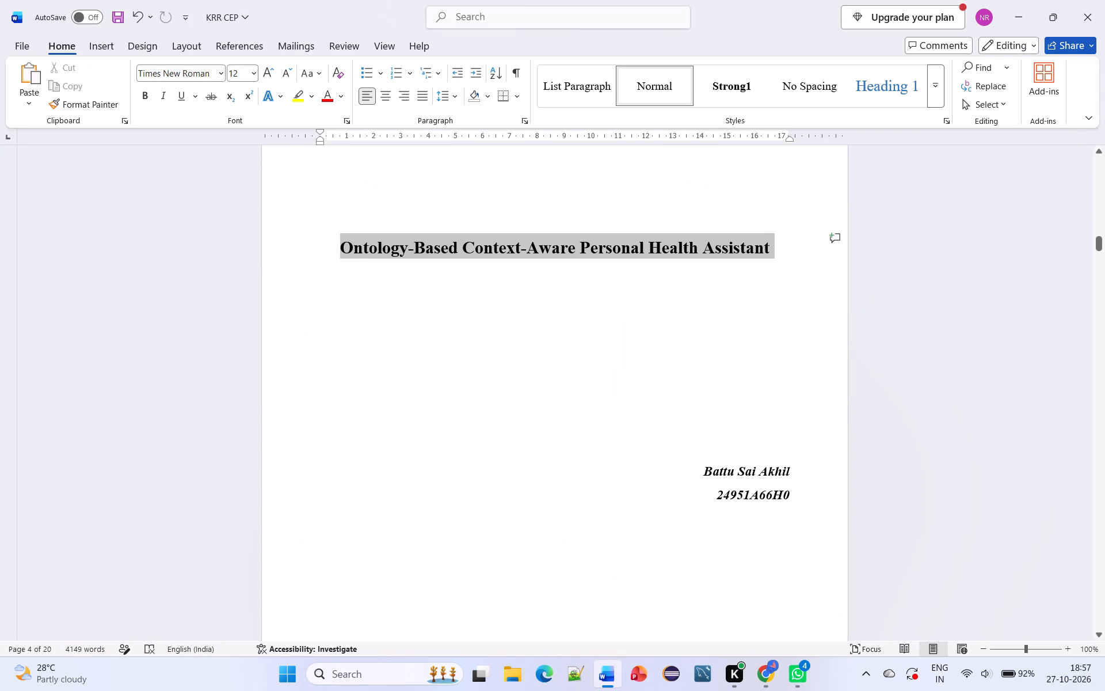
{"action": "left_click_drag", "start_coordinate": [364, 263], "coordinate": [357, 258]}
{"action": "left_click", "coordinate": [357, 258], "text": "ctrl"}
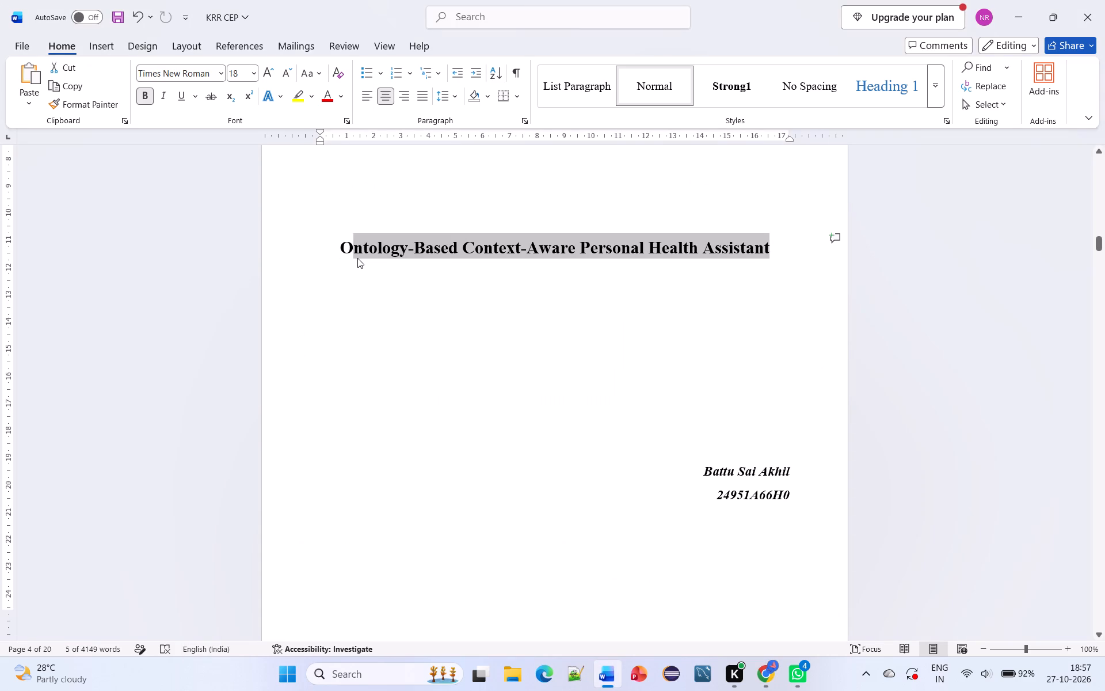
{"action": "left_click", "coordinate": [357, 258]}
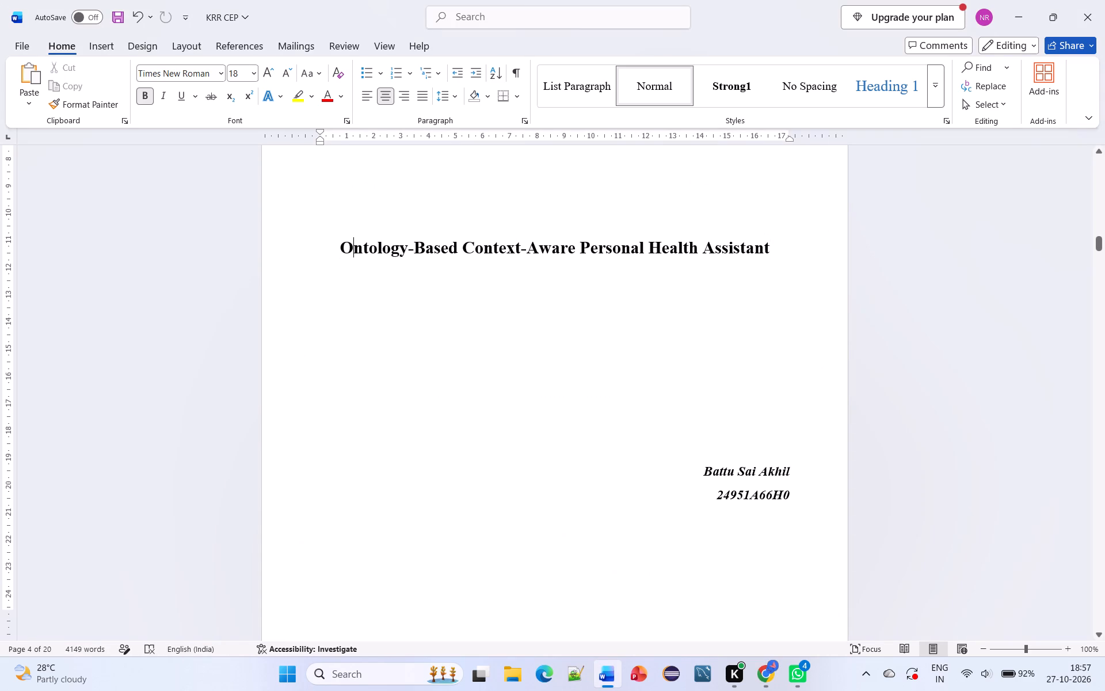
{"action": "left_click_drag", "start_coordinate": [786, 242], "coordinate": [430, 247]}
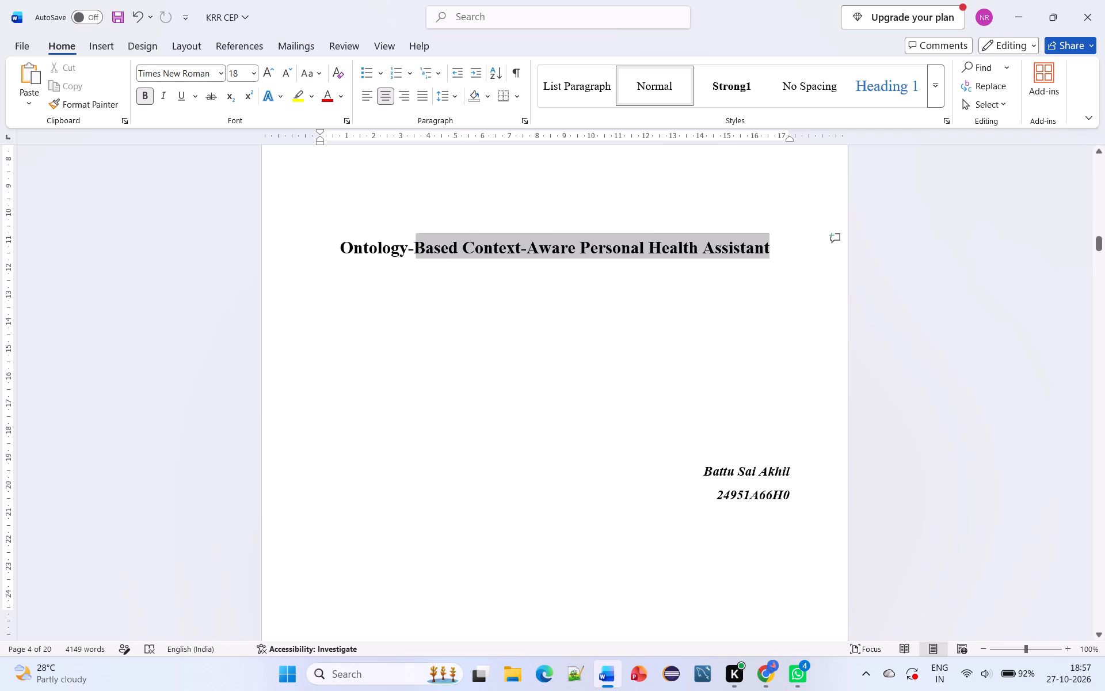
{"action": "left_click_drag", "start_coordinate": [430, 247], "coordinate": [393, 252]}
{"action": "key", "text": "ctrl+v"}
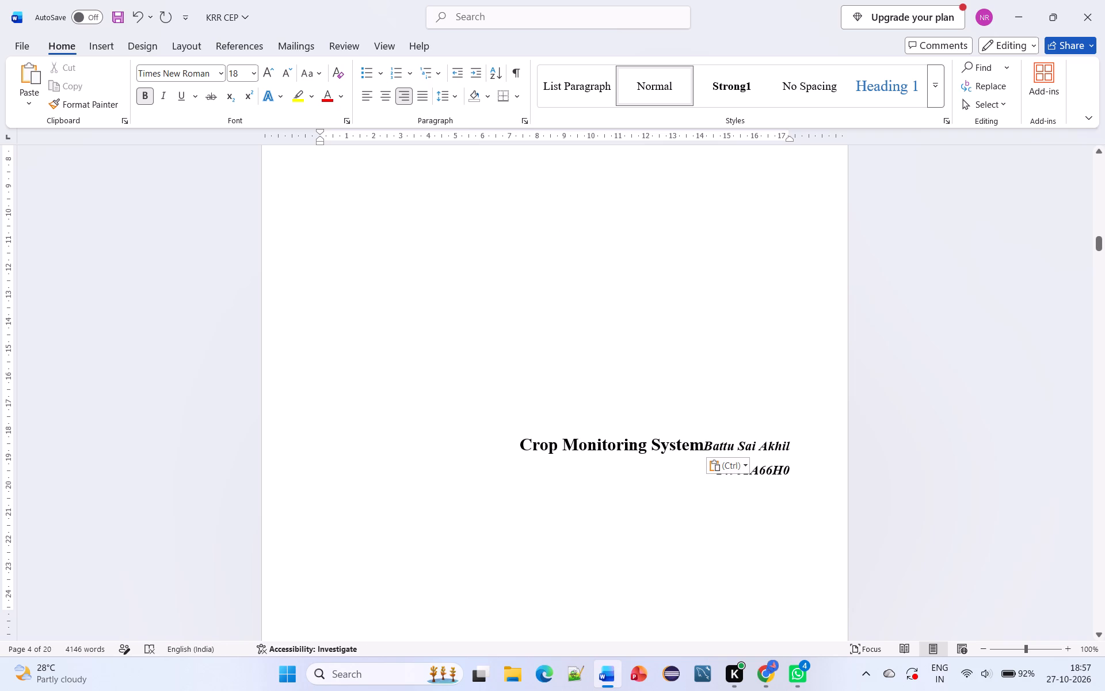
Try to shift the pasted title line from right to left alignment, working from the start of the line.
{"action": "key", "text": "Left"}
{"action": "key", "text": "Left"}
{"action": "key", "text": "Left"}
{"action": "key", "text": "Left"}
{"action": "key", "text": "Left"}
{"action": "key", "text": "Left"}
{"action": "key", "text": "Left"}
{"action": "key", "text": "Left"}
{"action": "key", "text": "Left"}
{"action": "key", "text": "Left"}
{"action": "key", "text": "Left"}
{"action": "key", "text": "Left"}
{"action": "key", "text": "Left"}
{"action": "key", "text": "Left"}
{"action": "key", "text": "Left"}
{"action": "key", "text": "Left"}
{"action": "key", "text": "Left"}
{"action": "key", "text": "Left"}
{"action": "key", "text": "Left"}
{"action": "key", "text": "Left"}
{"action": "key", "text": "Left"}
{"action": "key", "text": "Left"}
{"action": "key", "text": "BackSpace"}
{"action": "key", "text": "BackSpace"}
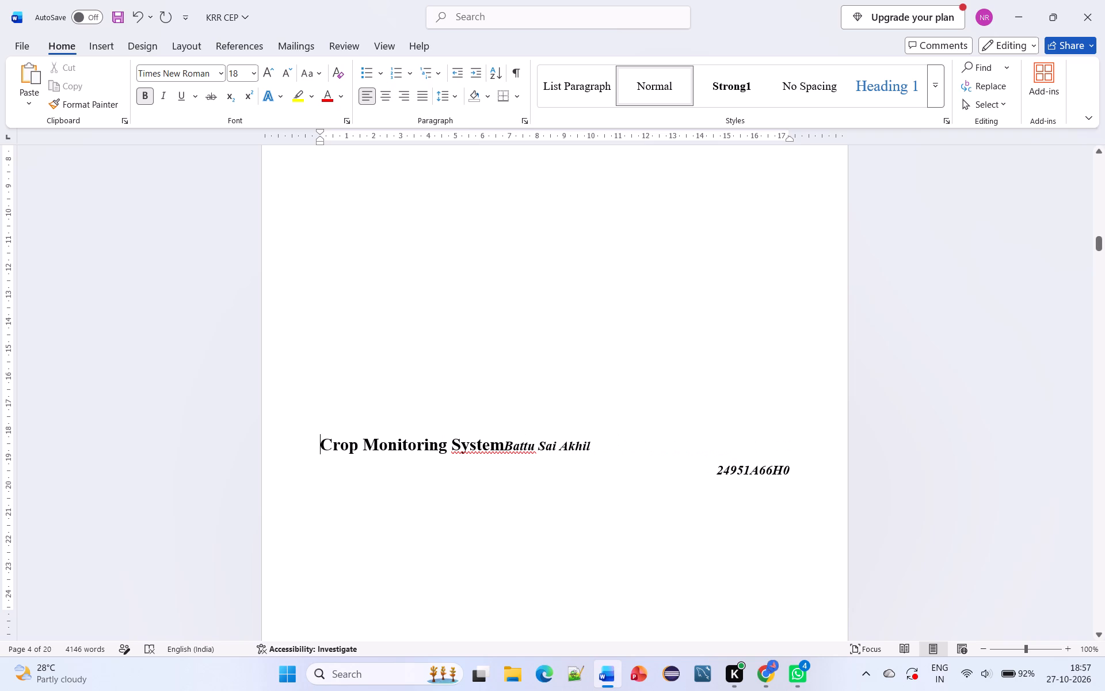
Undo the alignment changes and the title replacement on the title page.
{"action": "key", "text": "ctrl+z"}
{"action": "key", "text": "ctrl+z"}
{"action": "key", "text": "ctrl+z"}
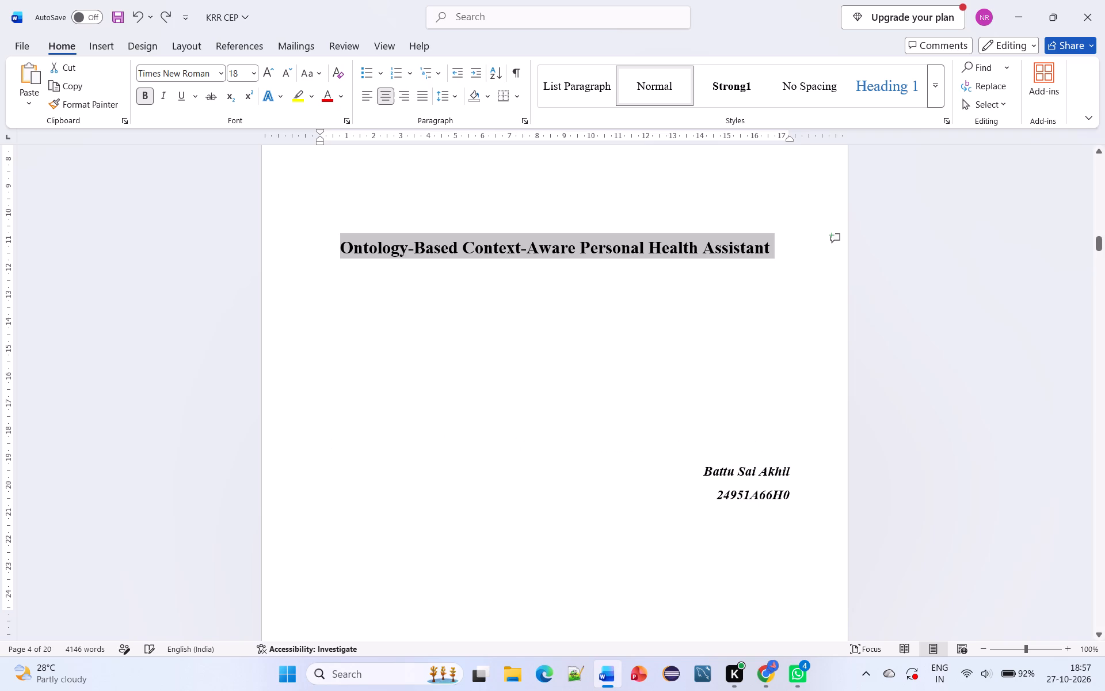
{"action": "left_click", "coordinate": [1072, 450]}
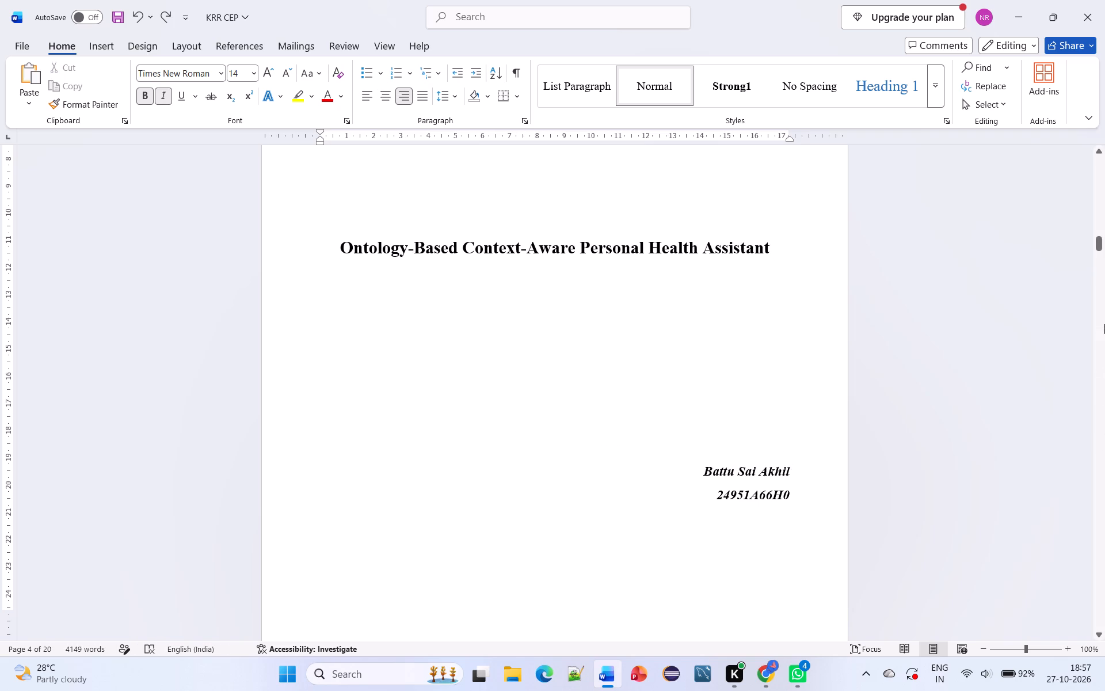
Add a space and the copied "Crop Monitoring System" after the existing project title.
{"action": "left_click", "coordinate": [768, 244]}
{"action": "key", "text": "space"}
{"action": "key", "text": "ctrl+v"}
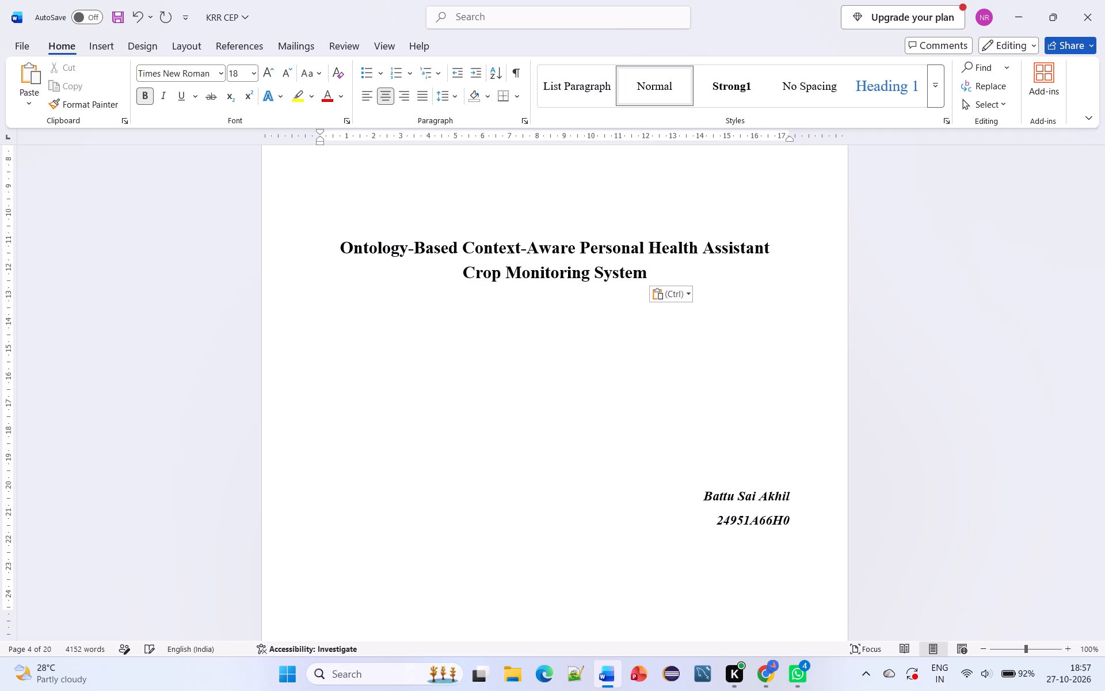
Delete the old health assistant title so that only "Crop Monitoring System" remains on the title page.
{"action": "left_click_drag", "start_coordinate": [774, 251], "coordinate": [710, 250]}
{"action": "left_click_drag", "start_coordinate": [710, 250], "coordinate": [351, 248]}
{"action": "key", "text": "BackSpace"}
{"action": "key", "text": "BackSpace"}
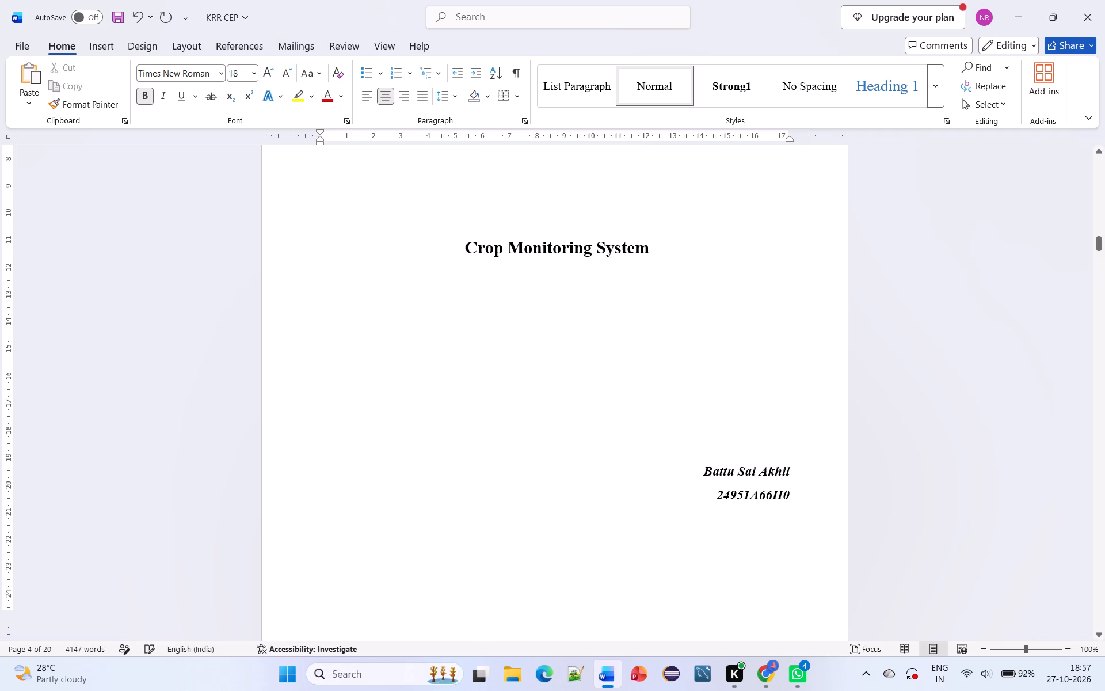
Replace the previous author's name below the title with the student's full name.
{"action": "left_click", "coordinate": [791, 470]}
{"action": "key", "text": "BackSpace"}
{"action": "key", "text": "BackSpace"}
{"action": "key", "text": "BackSpace"}
{"action": "key", "text": "BackSpace"}
{"action": "key", "text": "BackSpace"}
{"action": "key", "text": "BackSpace"}
{"action": "key", "text": "BackSpace"}
{"action": "key", "text": "BackSpace"}
{"action": "key", "text": "BackSpace"}
{"action": "key", "text": "BackSpace"}
{"action": "key", "text": "BackSpace"}
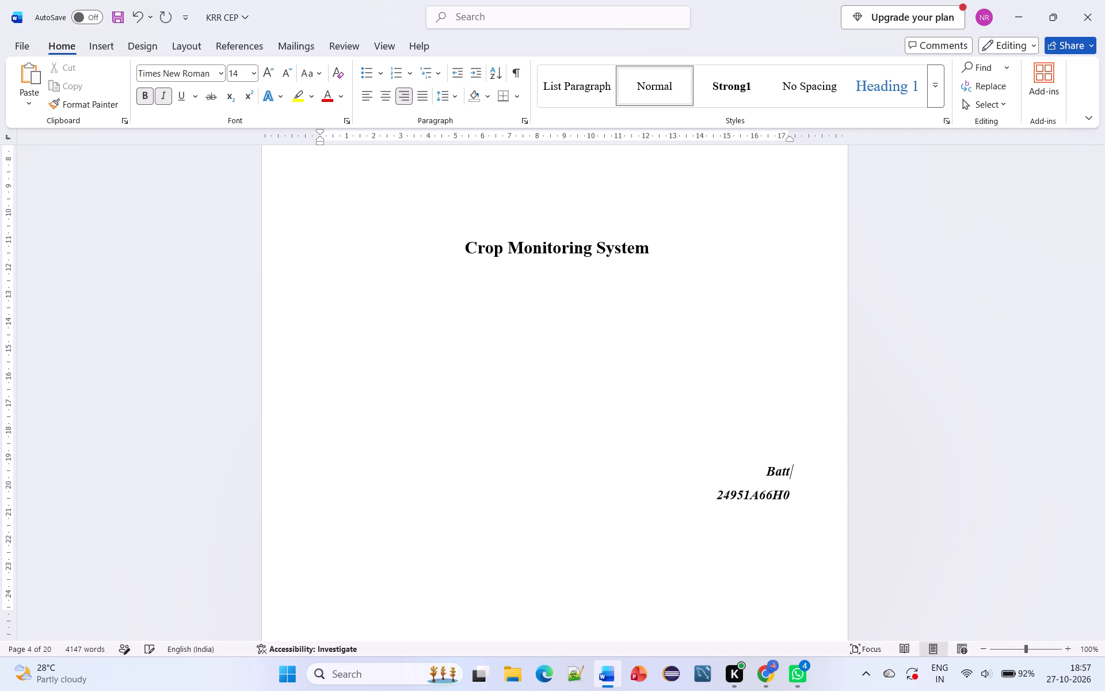
{"action": "key", "text": "BackSpace"}
{"action": "key", "text": "BackSpace"}
{"action": "key", "text": "BackSpace"}
{"action": "key", "text": "BackSpace"}
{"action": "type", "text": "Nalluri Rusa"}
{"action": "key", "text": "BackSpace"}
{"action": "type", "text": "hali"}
Update the last two characters of the roll number under the name to match the student's own.
{"action": "left_click", "coordinate": [792, 495]}
{"action": "key", "text": "BackSpace"}
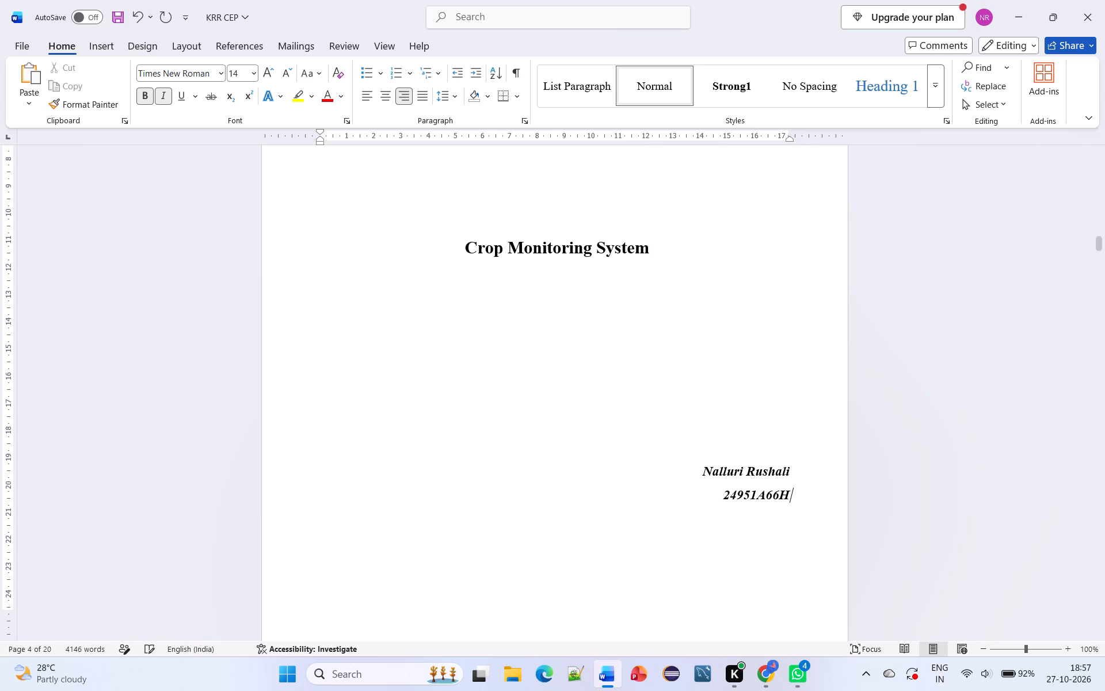
{"action": "key", "text": "BackSpace"}
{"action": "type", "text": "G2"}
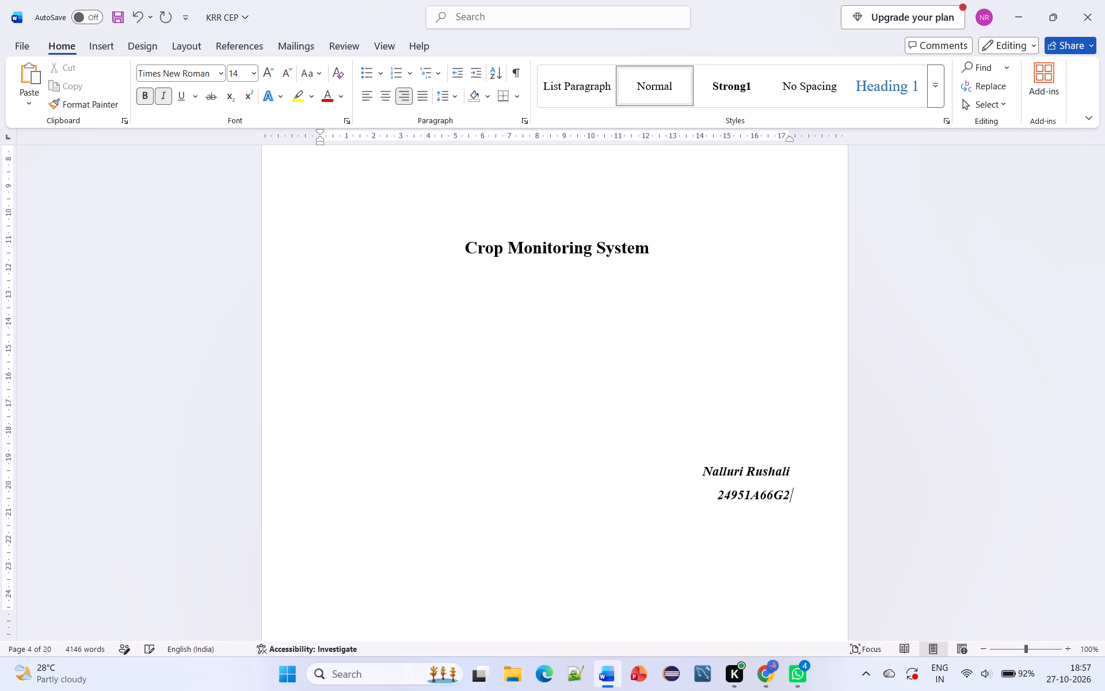
Adjust the start of the roll number line with four spaces to shift the number under the student's name.
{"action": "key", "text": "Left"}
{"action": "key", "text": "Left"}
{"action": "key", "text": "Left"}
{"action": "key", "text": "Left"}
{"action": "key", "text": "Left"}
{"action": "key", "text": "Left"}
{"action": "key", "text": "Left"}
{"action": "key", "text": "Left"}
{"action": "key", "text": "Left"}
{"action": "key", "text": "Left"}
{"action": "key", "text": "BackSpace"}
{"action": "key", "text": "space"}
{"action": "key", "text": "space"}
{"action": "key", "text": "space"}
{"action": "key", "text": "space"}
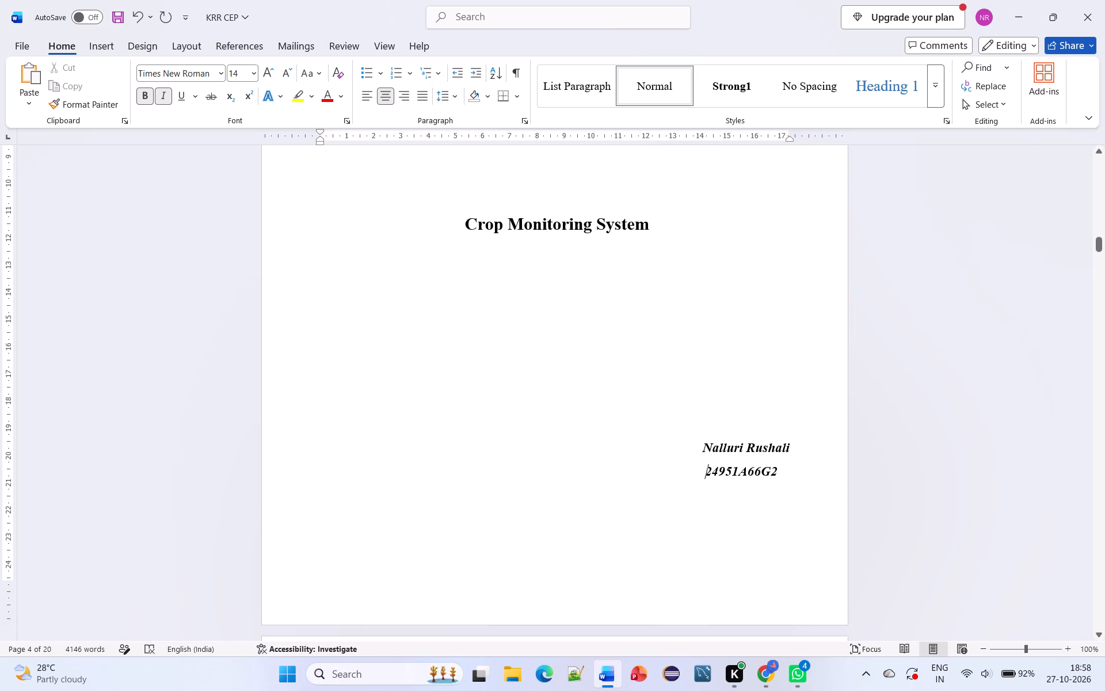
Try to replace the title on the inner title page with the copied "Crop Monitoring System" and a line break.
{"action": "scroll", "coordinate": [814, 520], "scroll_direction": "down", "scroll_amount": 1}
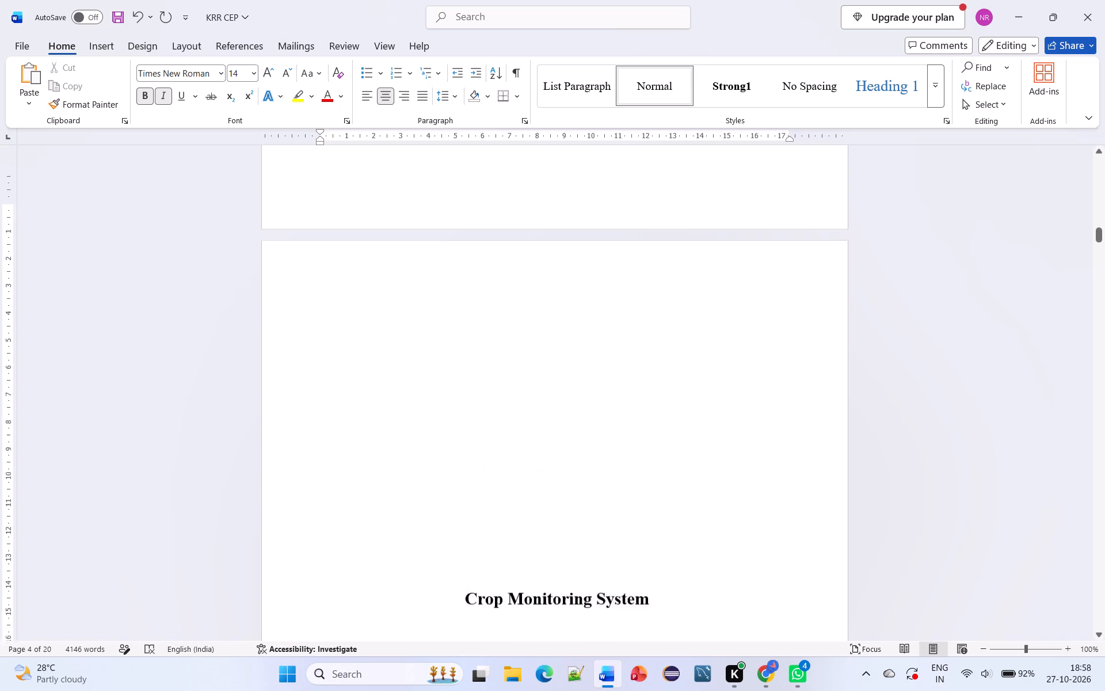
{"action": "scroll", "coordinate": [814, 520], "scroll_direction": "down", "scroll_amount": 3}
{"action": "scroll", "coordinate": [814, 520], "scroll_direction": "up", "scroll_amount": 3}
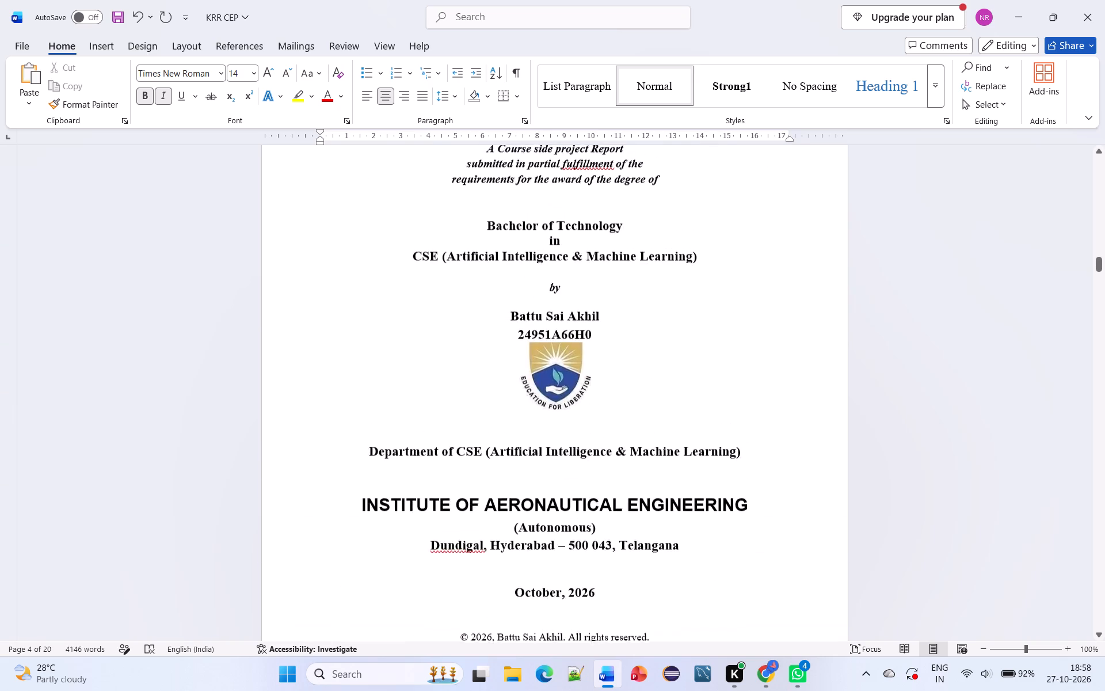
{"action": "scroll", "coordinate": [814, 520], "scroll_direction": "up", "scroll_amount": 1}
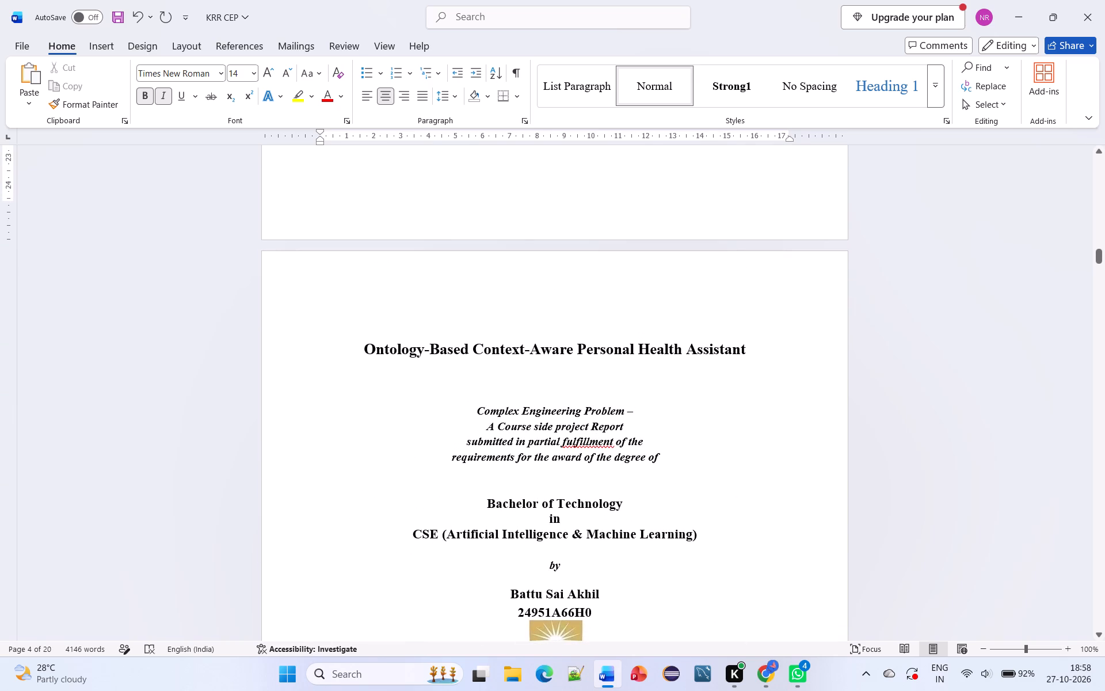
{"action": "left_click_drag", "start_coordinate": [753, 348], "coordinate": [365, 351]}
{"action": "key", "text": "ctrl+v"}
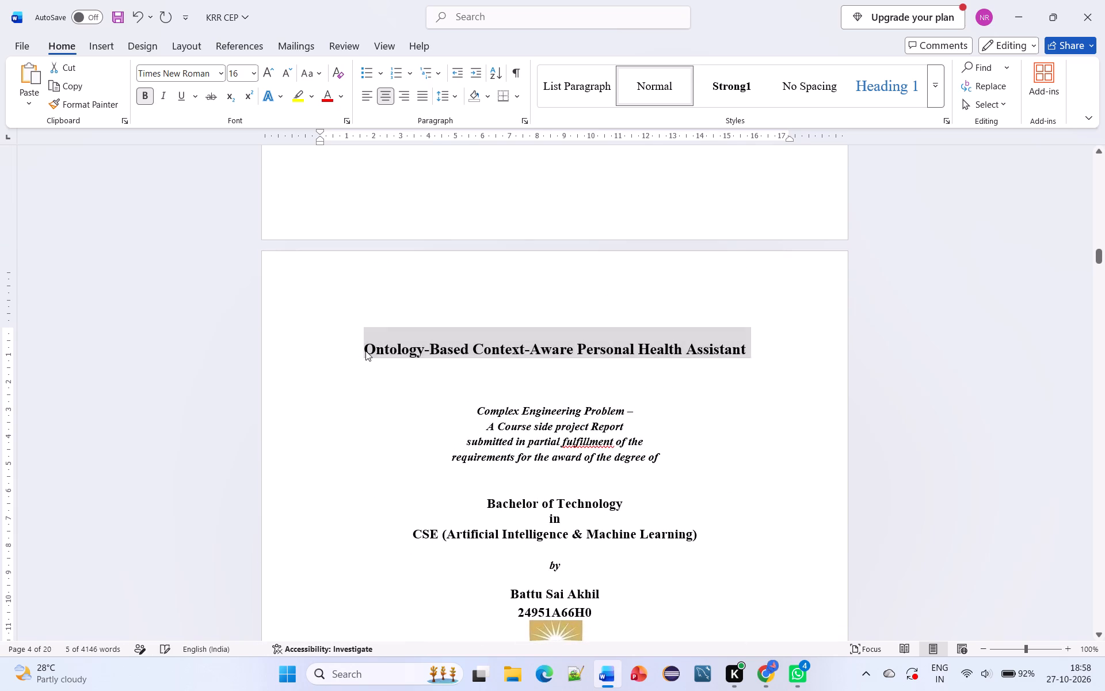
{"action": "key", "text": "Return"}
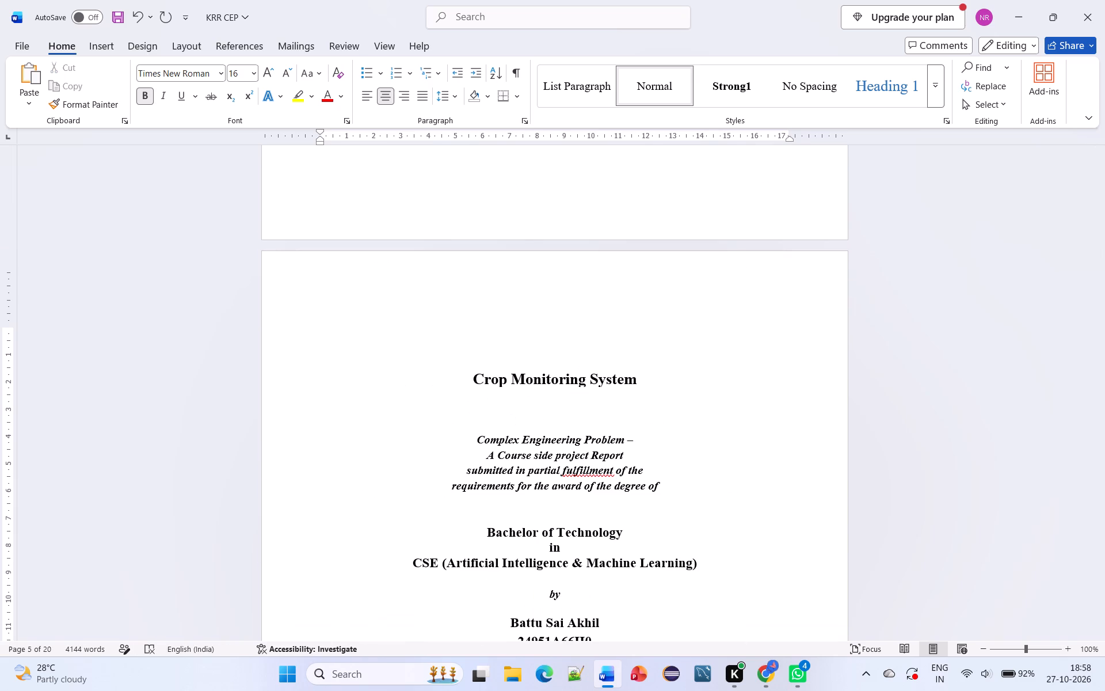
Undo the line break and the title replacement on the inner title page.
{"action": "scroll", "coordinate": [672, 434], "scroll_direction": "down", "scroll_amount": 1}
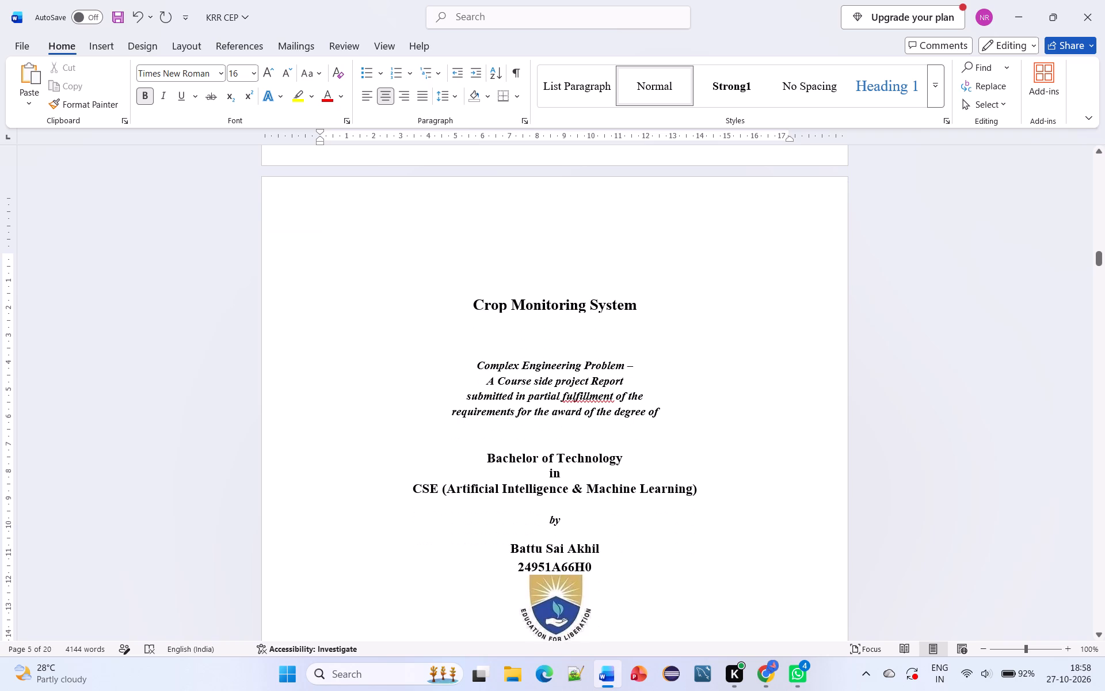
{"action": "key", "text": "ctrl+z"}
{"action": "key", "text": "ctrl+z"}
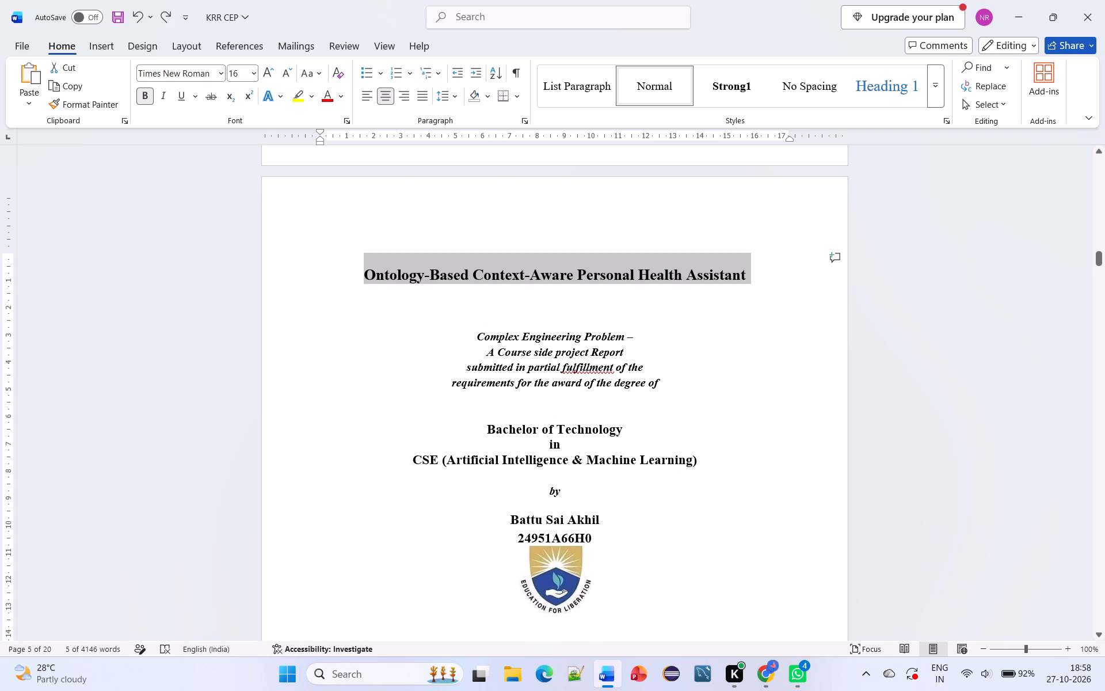
Replace the selected inner title page heading with the copied "Crop Monitoring System", followed by a line break.
{"action": "key", "text": "ctrl+v"}
{"action": "key", "text": "Return"}
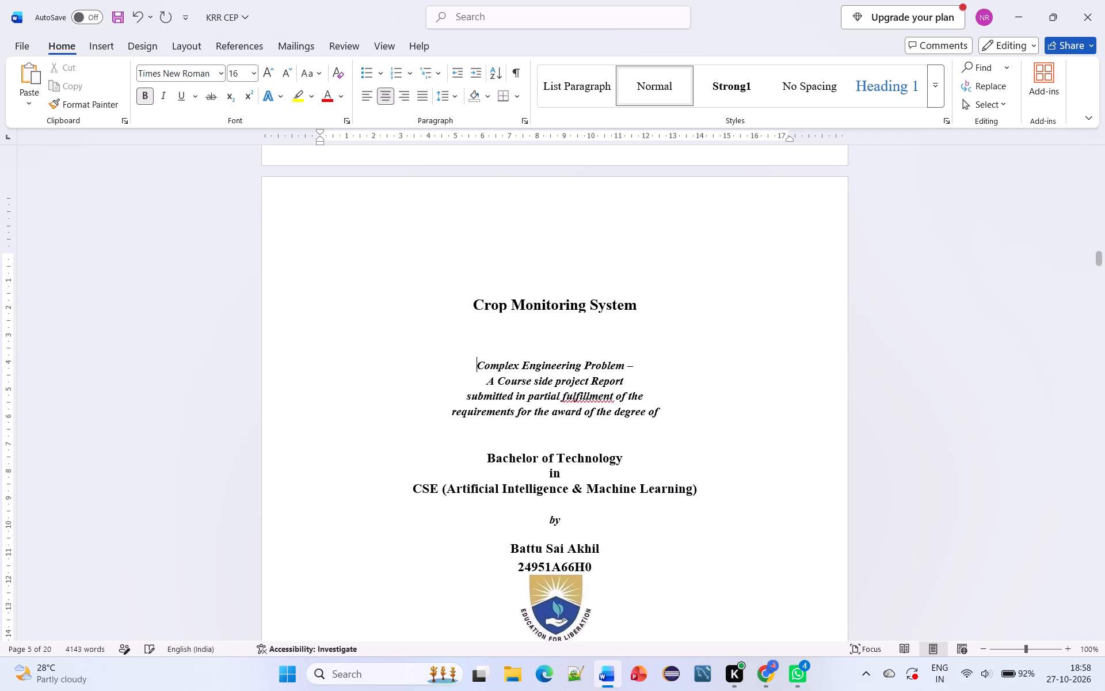
Replace the previous author's name under "by" on the inner title page with the student's full name.
{"action": "scroll", "coordinate": [672, 434], "scroll_direction": "down", "scroll_amount": 1}
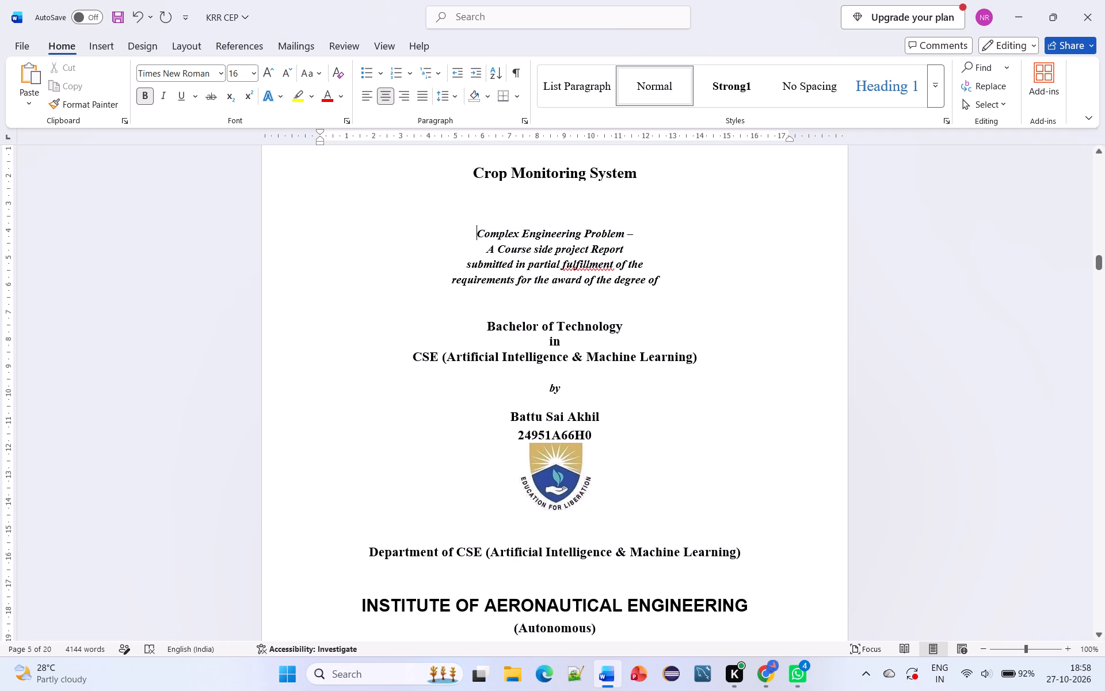
{"action": "left_click", "coordinate": [607, 416]}
{"action": "key", "text": "BackSpace"}
{"action": "key", "text": "BackSpace"}
{"action": "key", "text": "BackSpace"}
{"action": "key", "text": "BackSpace"}
{"action": "key", "text": "BackSpace"}
{"action": "key", "text": "BackSpace"}
{"action": "key", "text": "BackSpace"}
{"action": "key", "text": "BackSpace"}
{"action": "key", "text": "BackSpace"}
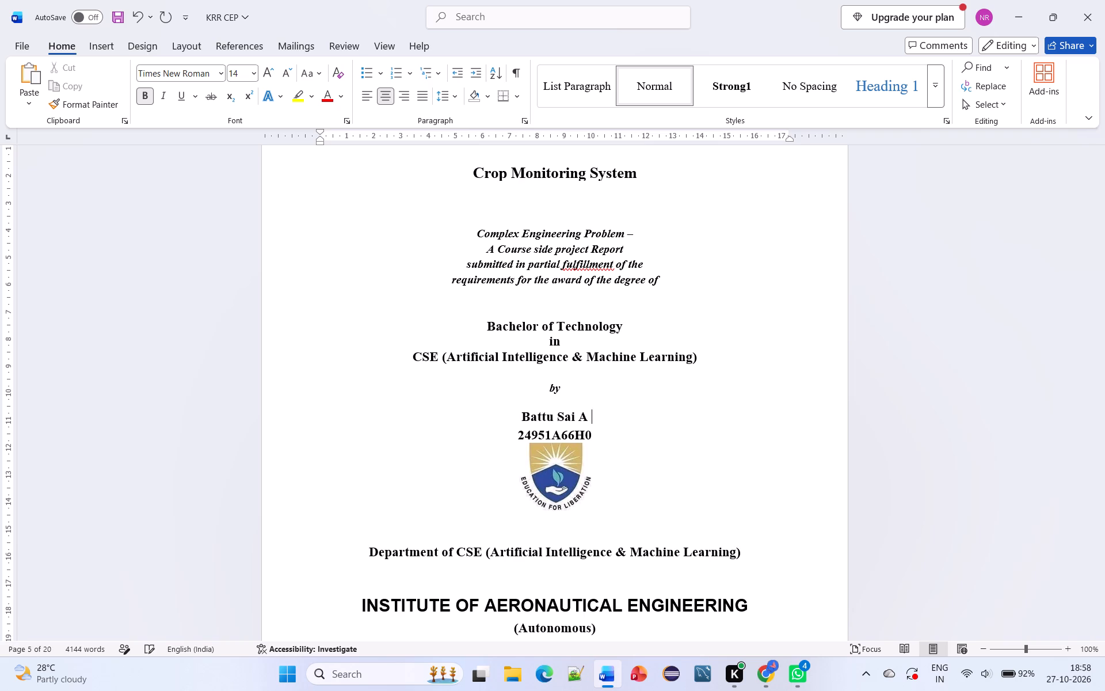
{"action": "key", "text": "BackSpace"}
{"action": "key", "text": "BackSpace"}
{"action": "key", "text": "BackSpace"}
{"action": "key", "text": "BackSpace"}
{"action": "key", "text": "BackSpace"}
{"action": "key", "text": "BackSpace"}
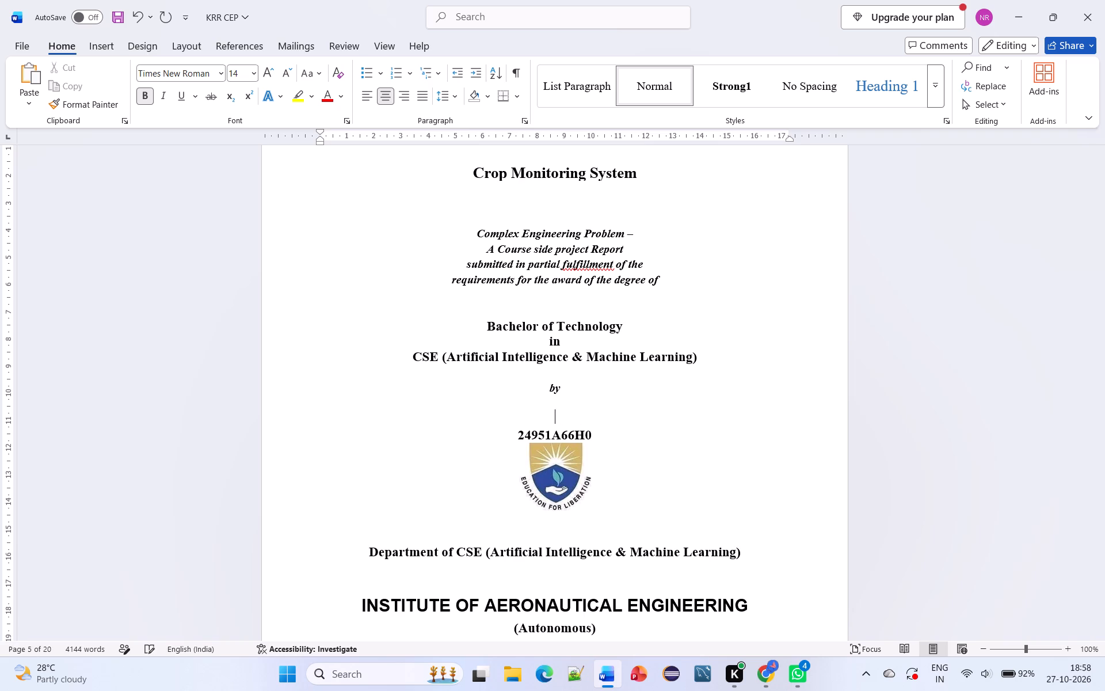
{"action": "left_click", "coordinate": [607, 416], "text": "shift"}
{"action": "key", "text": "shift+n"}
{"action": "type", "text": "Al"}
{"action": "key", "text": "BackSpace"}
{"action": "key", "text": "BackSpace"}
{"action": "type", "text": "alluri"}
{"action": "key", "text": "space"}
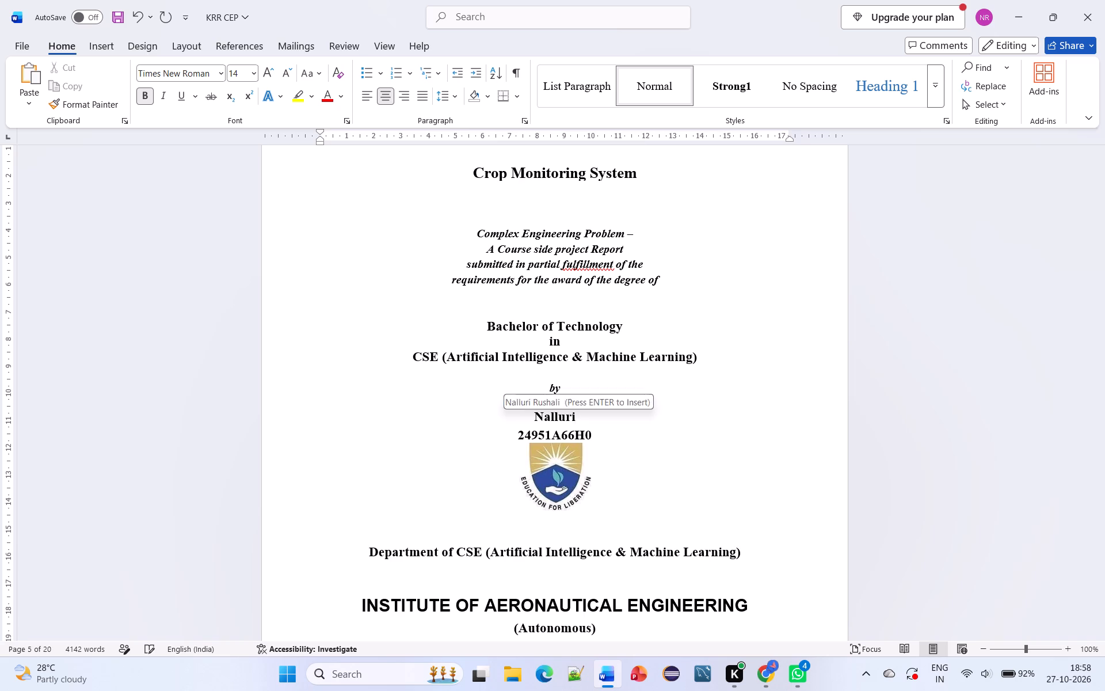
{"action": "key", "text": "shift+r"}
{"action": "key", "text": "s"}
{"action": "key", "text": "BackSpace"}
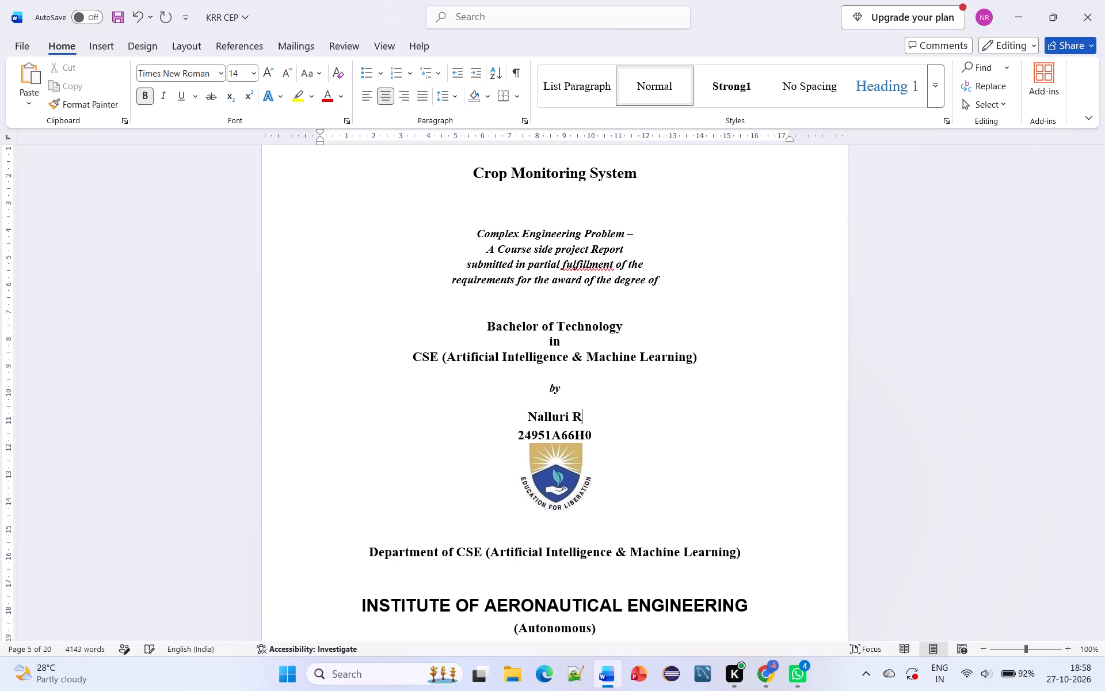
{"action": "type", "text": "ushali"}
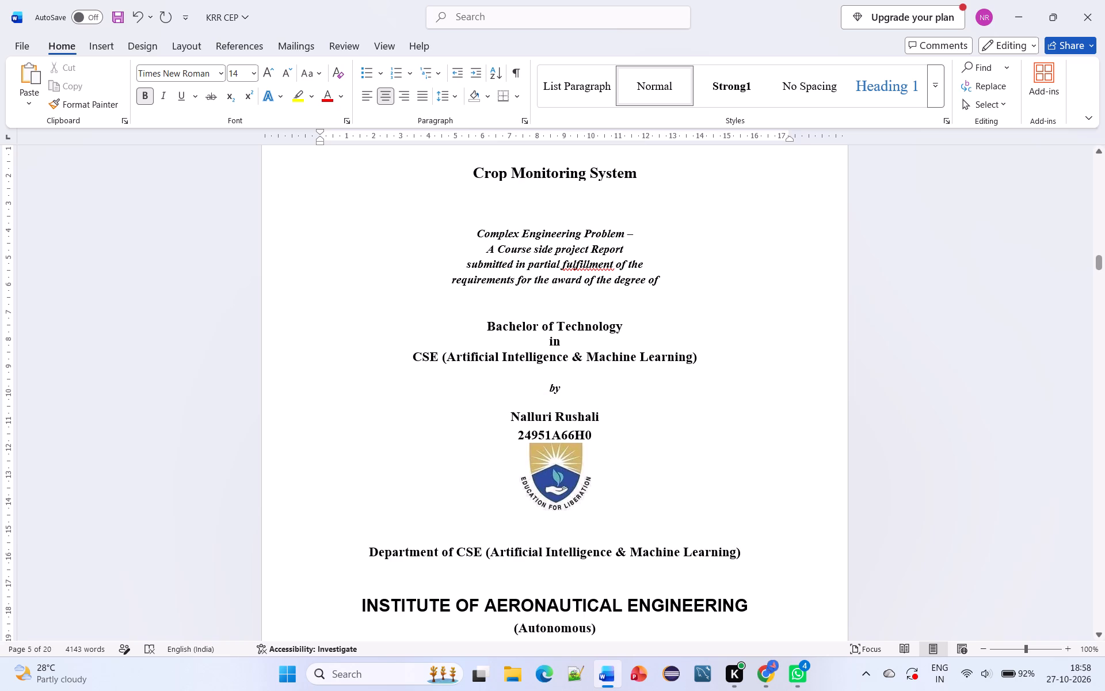
Update the last two characters of the roll number above the institute logo to match the student's own.
{"action": "left_click", "coordinate": [605, 434]}
{"action": "key", "text": "BackSpace"}
{"action": "key", "text": "BackSpace"}
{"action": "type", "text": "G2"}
Replace the name in the "© 2026" copyright line with the student's full name.
{"action": "scroll", "coordinate": [605, 434], "scroll_direction": "down", "scroll_amount": 3}
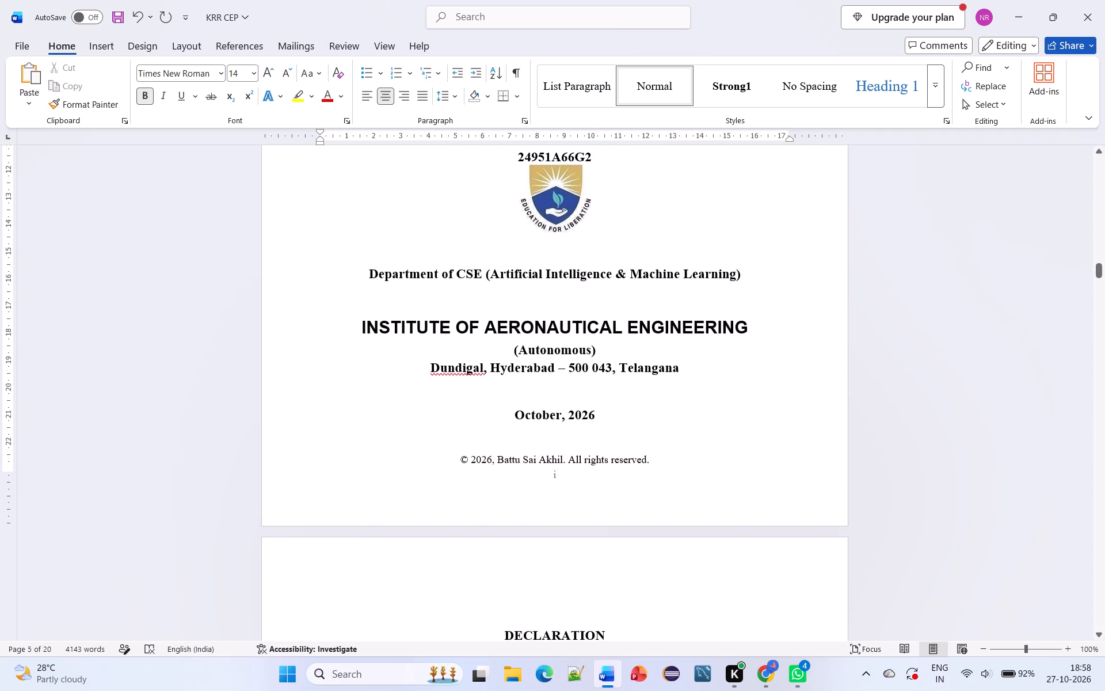
{"action": "left_click", "coordinate": [563, 461]}
{"action": "key", "text": "BackSpace"}
{"action": "key", "text": "BackSpace"}
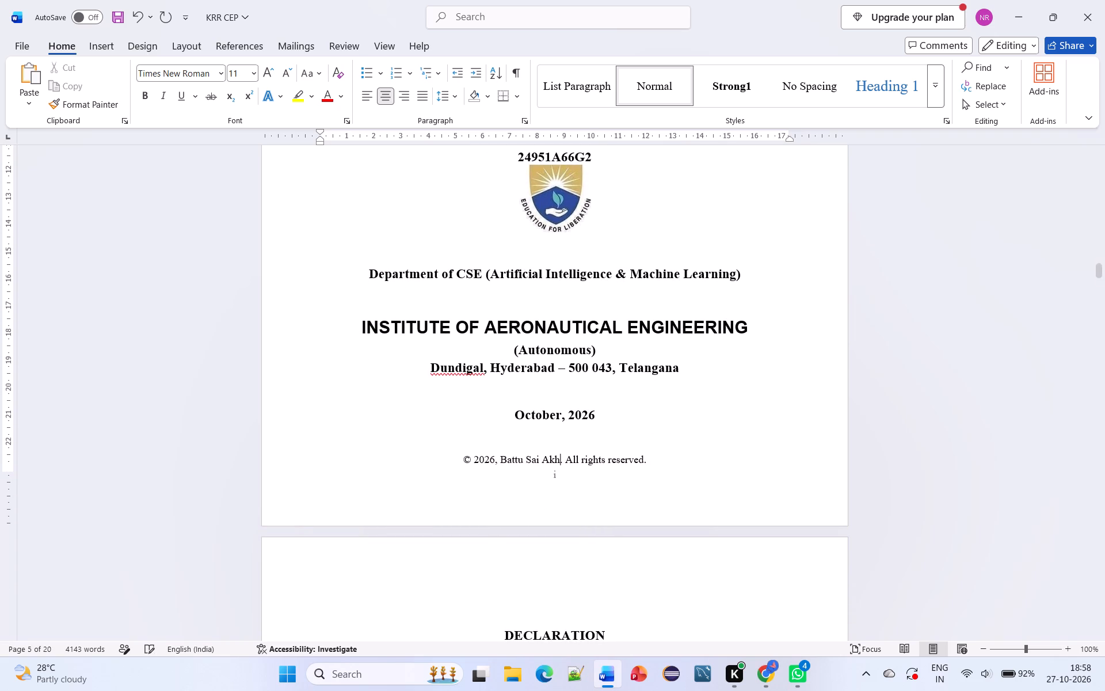
{"action": "key", "text": "BackSpace"}
{"action": "key", "text": "BackSpace"}
{"action": "key", "text": "BackSpace"}
{"action": "key", "text": "BackSpace"}
{"action": "key", "text": "BackSpace"}
{"action": "key", "text": "BackSpace"}
{"action": "key", "text": "BackSpace"}
{"action": "key", "text": "BackSpace"}
{"action": "key", "text": "BackSpace"}
{"action": "key", "text": "BackSpace"}
{"action": "key", "text": "BackSpace"}
{"action": "key", "text": "BackSpace"}
{"action": "key", "text": "BackSpace"}
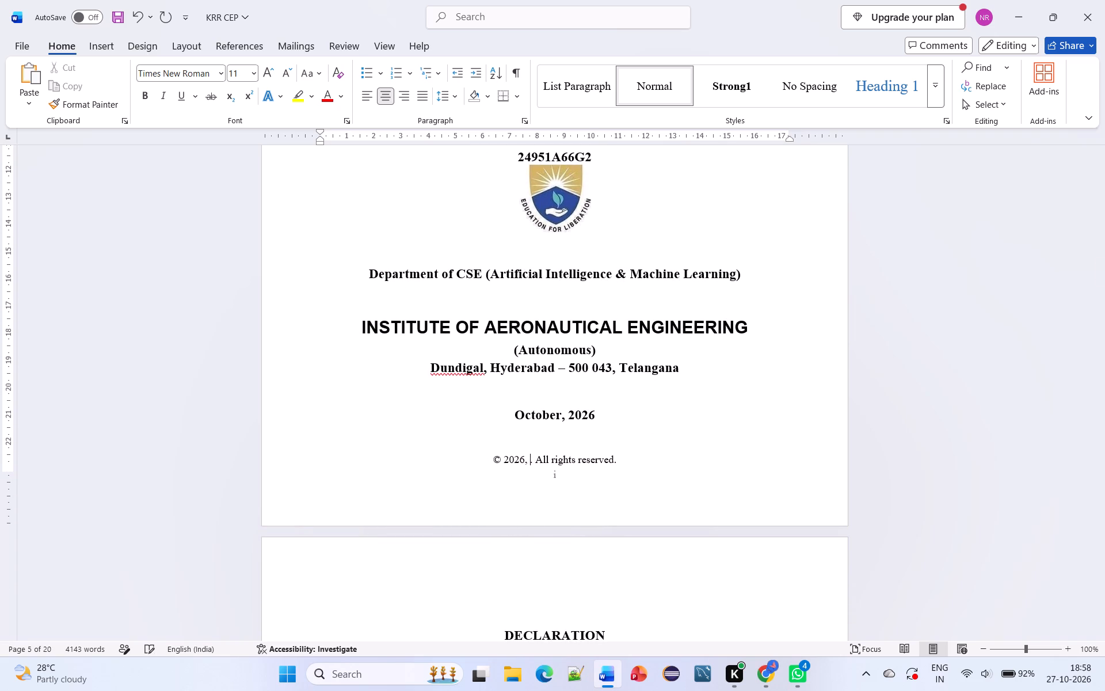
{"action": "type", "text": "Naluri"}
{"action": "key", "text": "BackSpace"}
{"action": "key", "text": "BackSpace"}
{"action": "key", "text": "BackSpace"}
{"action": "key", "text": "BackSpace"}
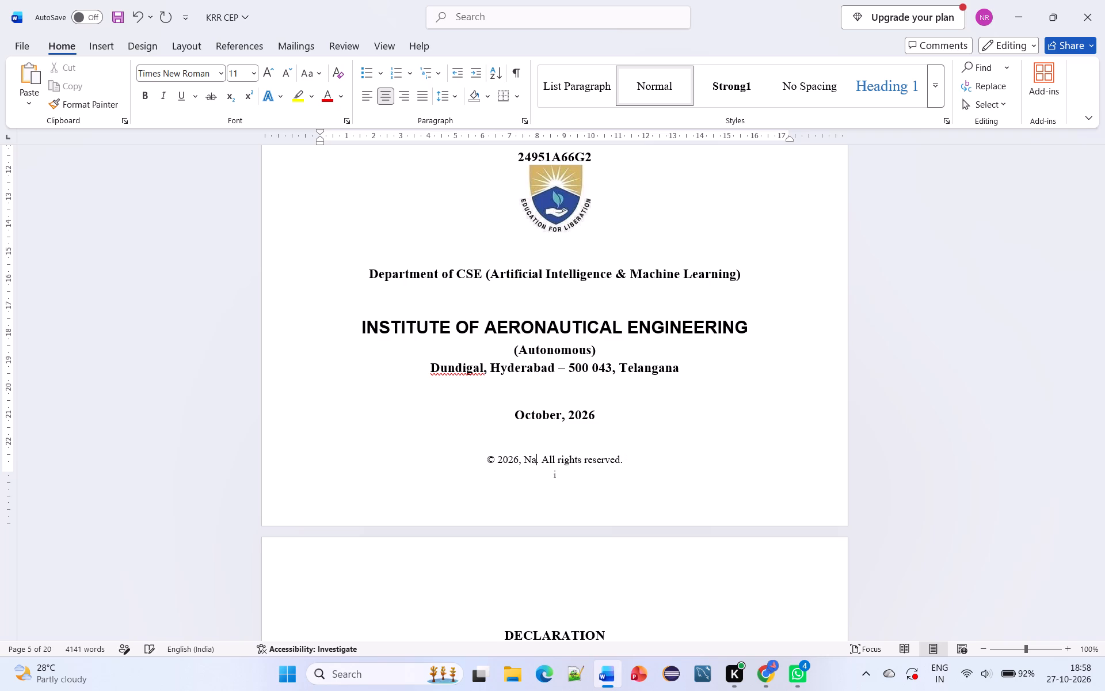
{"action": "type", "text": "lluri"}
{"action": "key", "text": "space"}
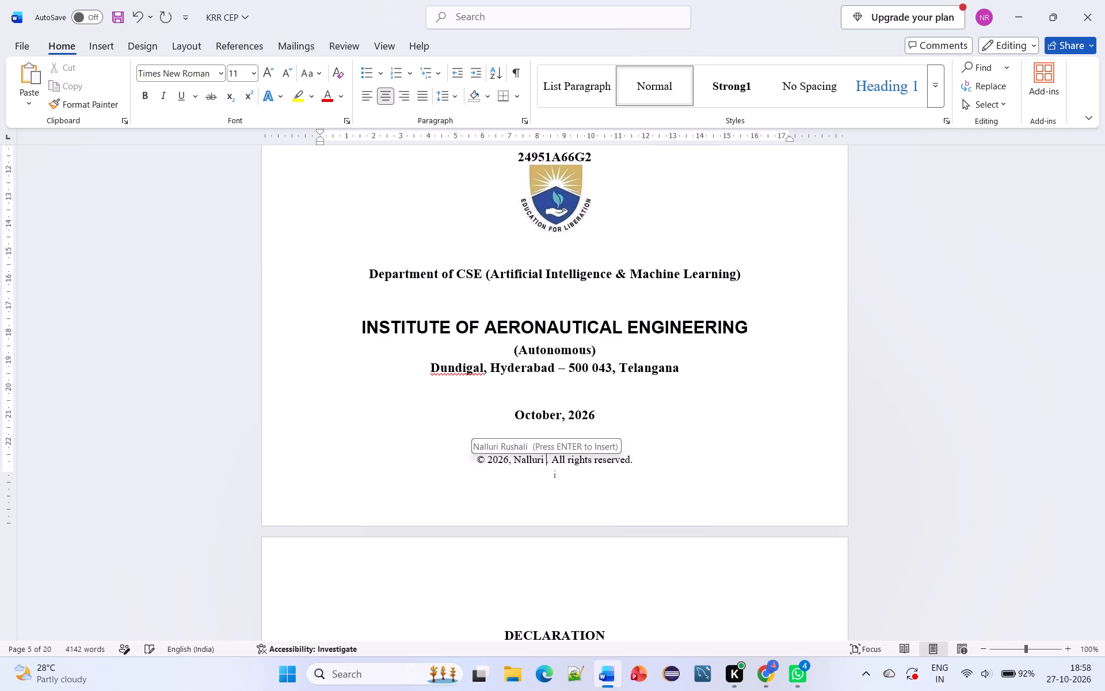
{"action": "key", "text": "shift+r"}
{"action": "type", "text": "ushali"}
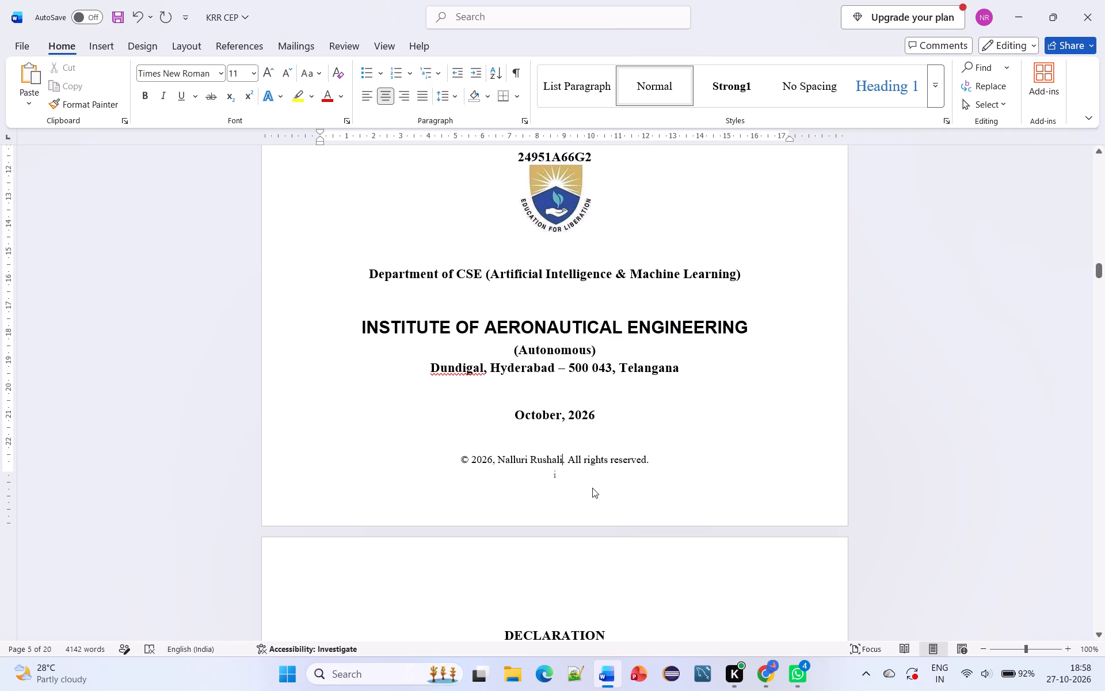
Copy the student's signature picture from above "Signature of the Student" on the page before the COMPLEX ENGINEERING PROBLEM cover.
{"action": "scroll", "coordinate": [589, 503], "scroll_direction": "down", "scroll_amount": 3}
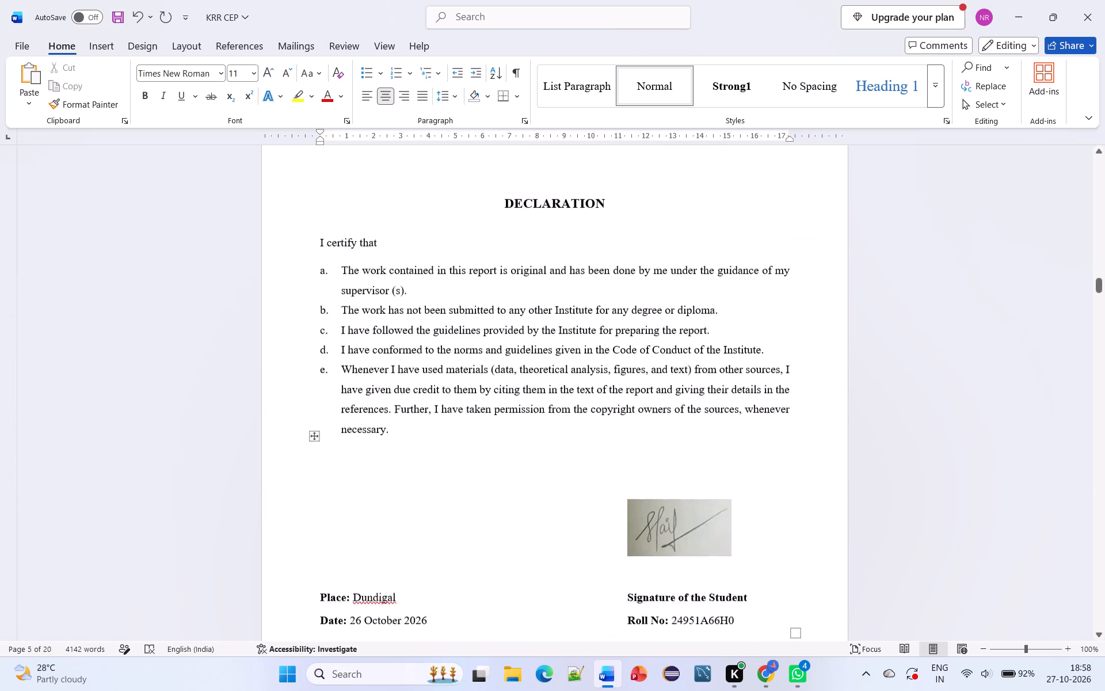
{"action": "scroll", "coordinate": [589, 503], "scroll_direction": "down", "scroll_amount": 1}
{"action": "left_click", "coordinate": [688, 412]}
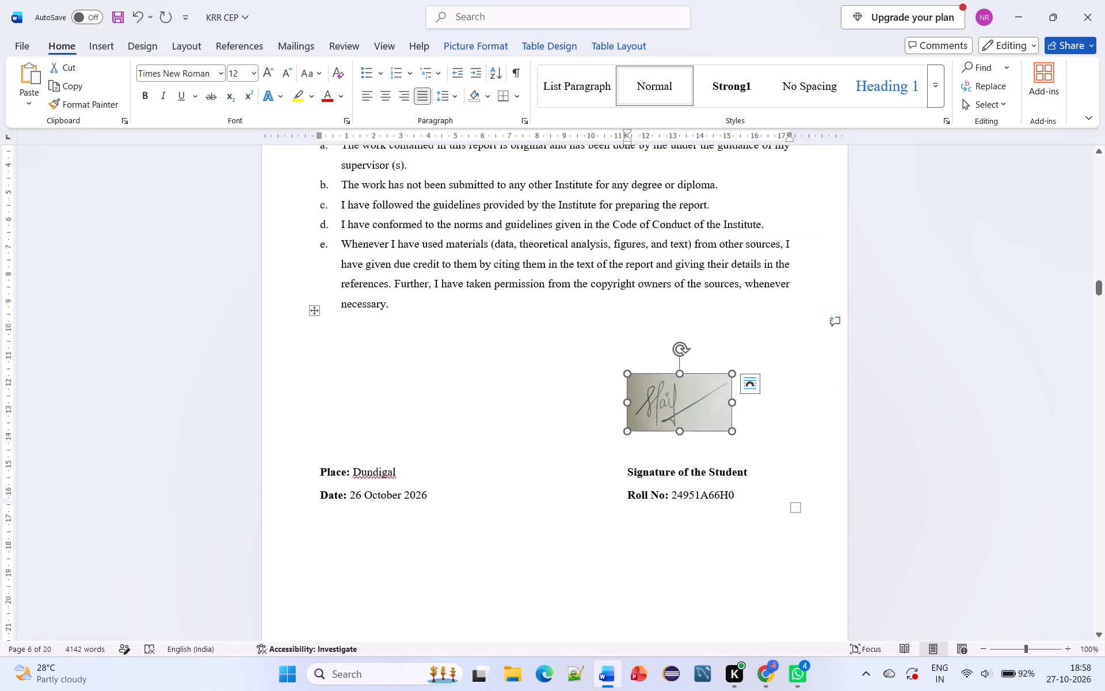
{"action": "scroll", "coordinate": [716, 273], "scroll_direction": "up", "scroll_amount": 5}
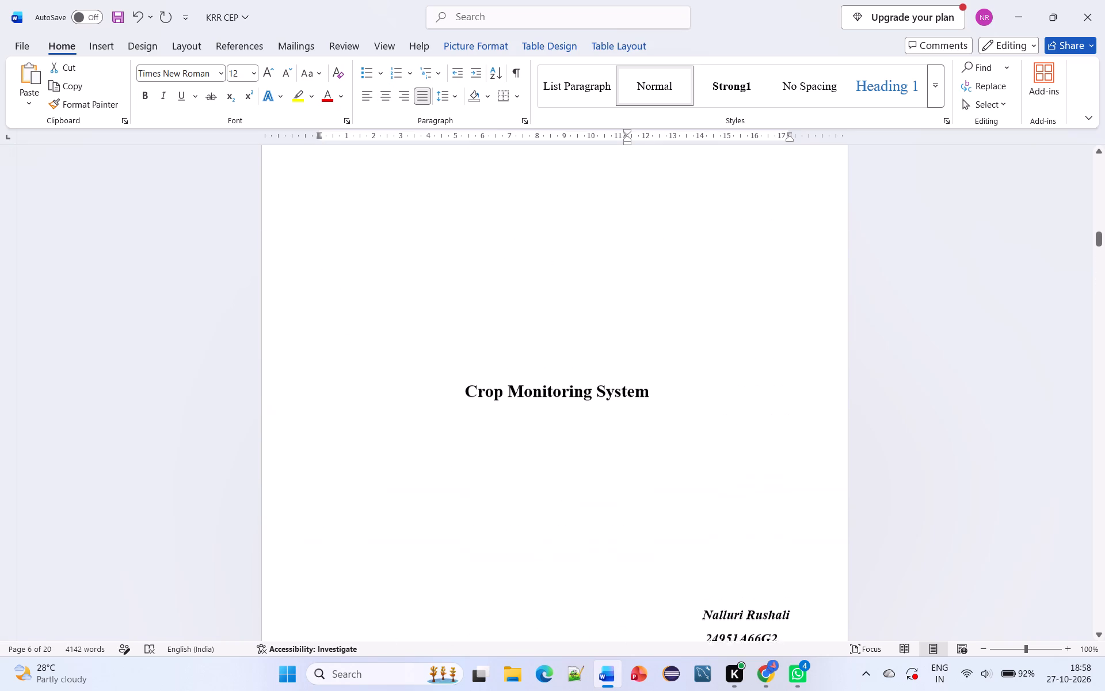
{"action": "scroll", "coordinate": [716, 273], "scroll_direction": "up", "scroll_amount": 5}
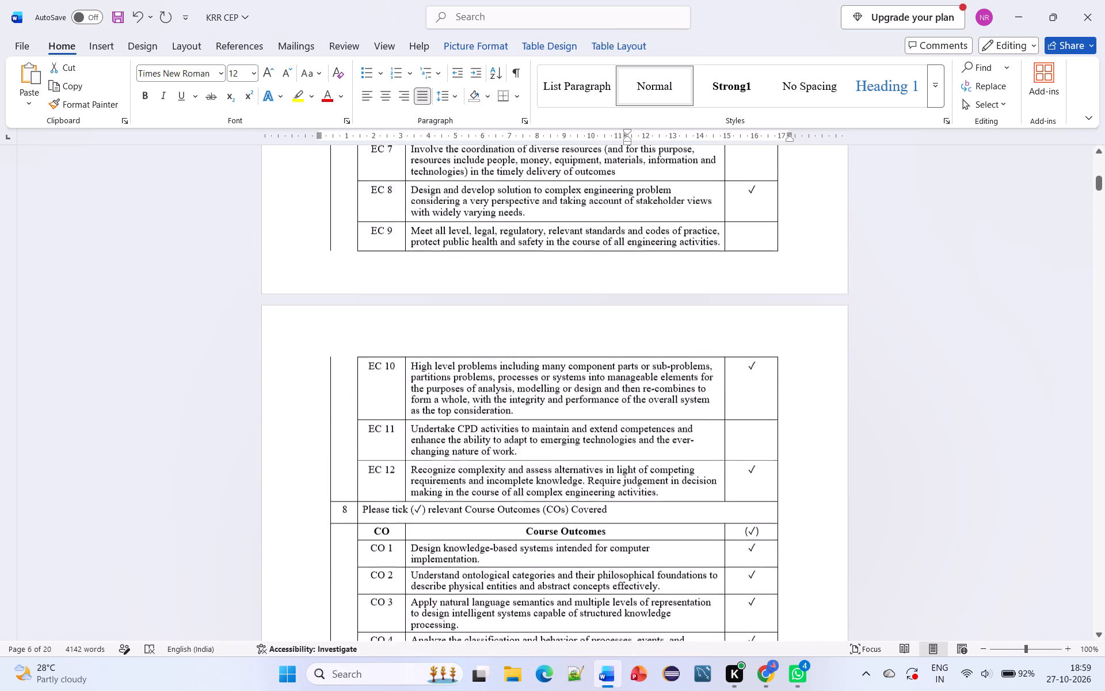
{"action": "scroll", "coordinate": [716, 273], "scroll_direction": "down", "scroll_amount": 6}
{"action": "left_click", "coordinate": [695, 256]}
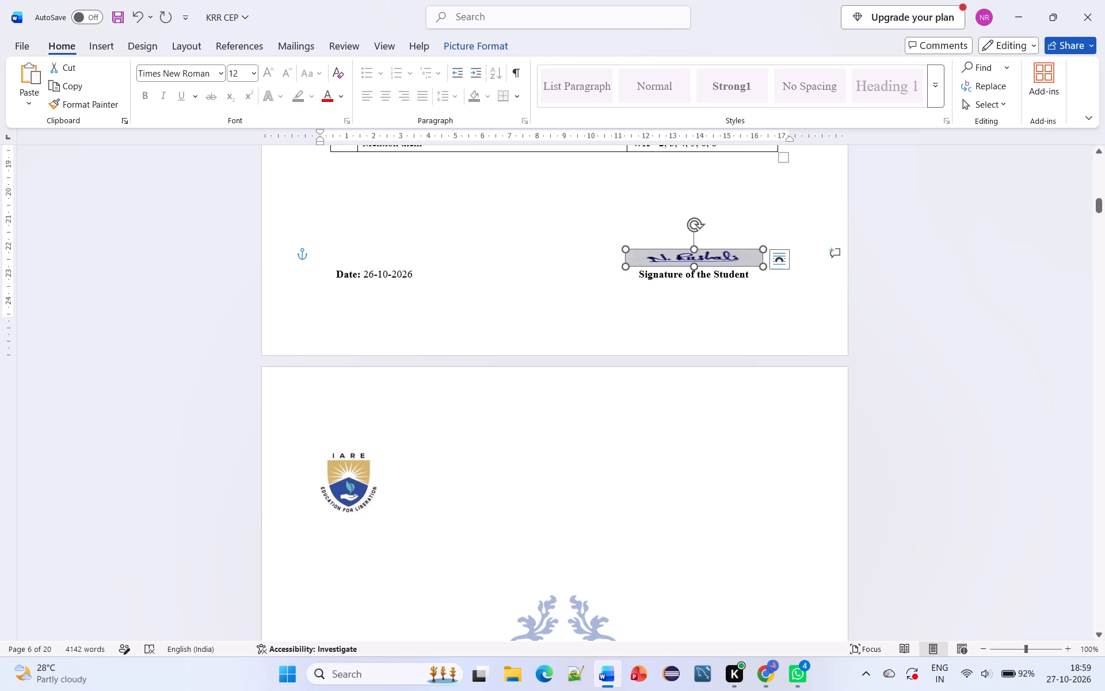
{"action": "key", "text": "ctrl+c"}
Replace the previous author's signature picture on the DECLARATION page with the copied student signature.
{"action": "left_click", "coordinate": [747, 419]}
{"action": "scroll", "coordinate": [747, 419], "scroll_direction": "down", "scroll_amount": 4}
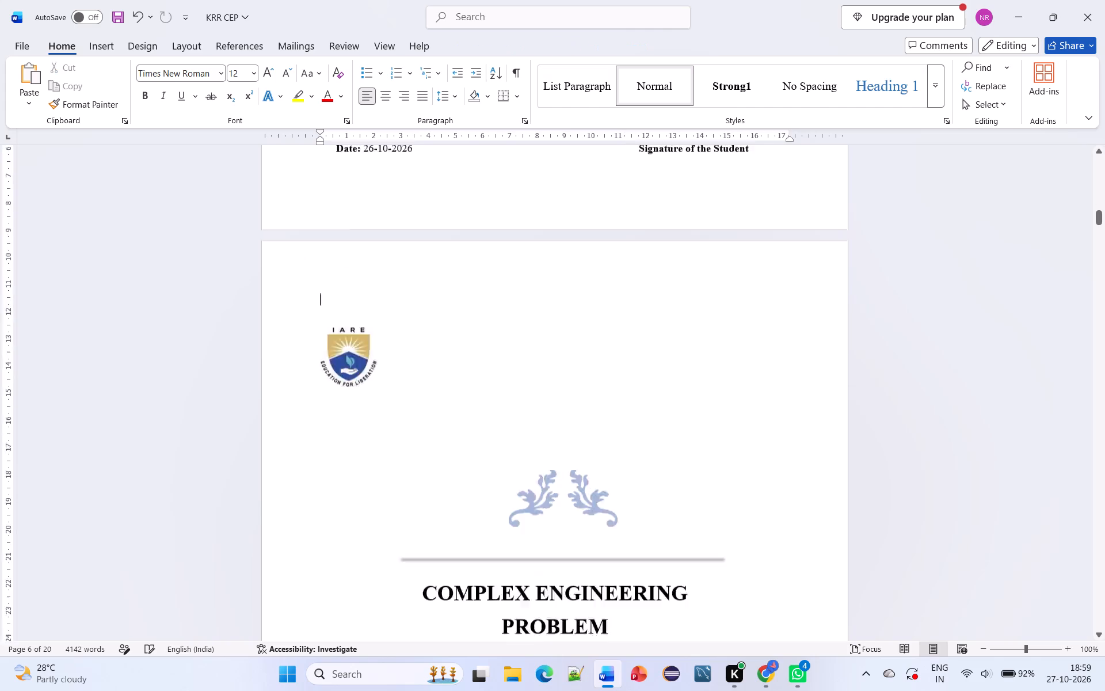
{"action": "scroll", "coordinate": [747, 419], "scroll_direction": "down", "scroll_amount": 4}
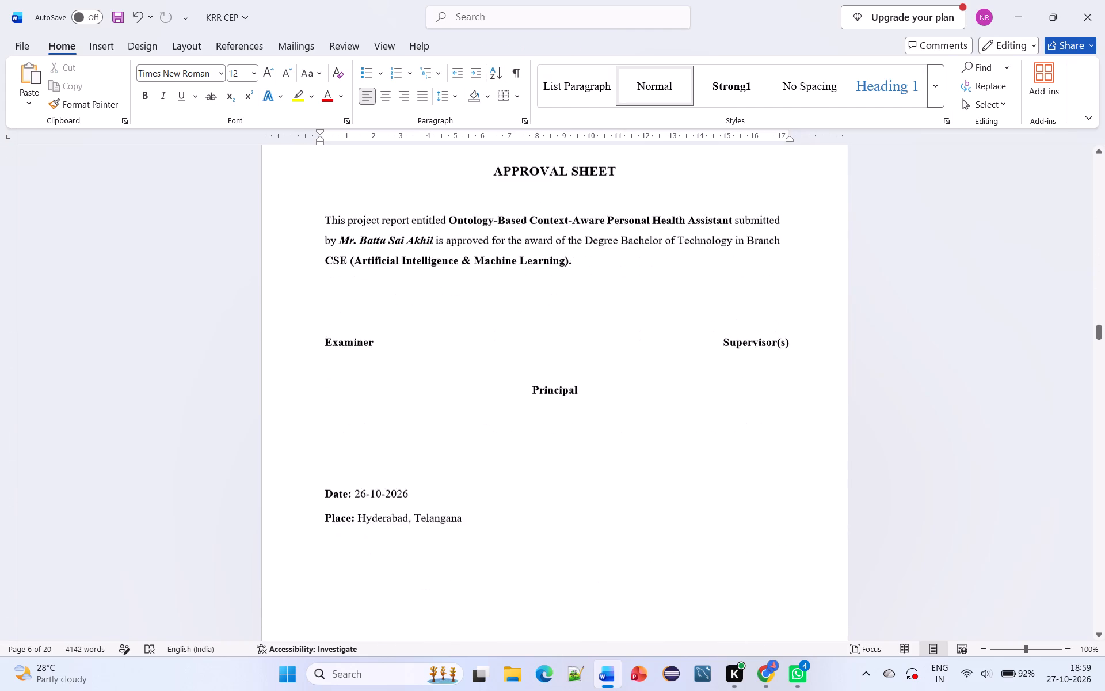
{"action": "scroll", "coordinate": [747, 419], "scroll_direction": "up", "scroll_amount": 8}
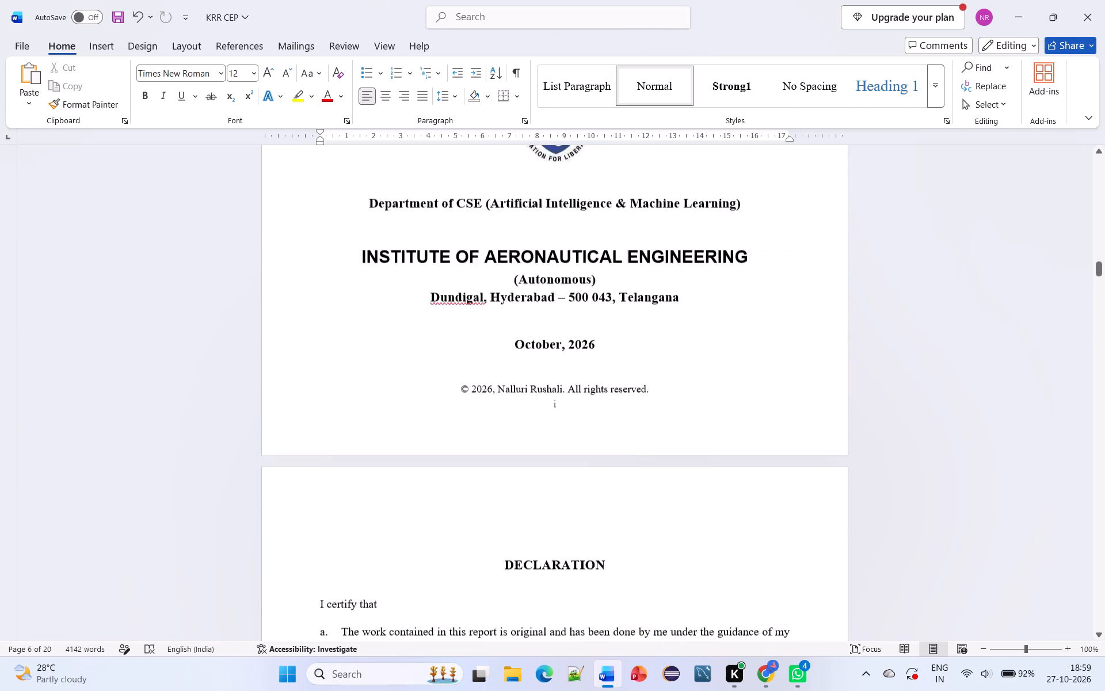
{"action": "scroll", "coordinate": [747, 419], "scroll_direction": "down", "scroll_amount": 4}
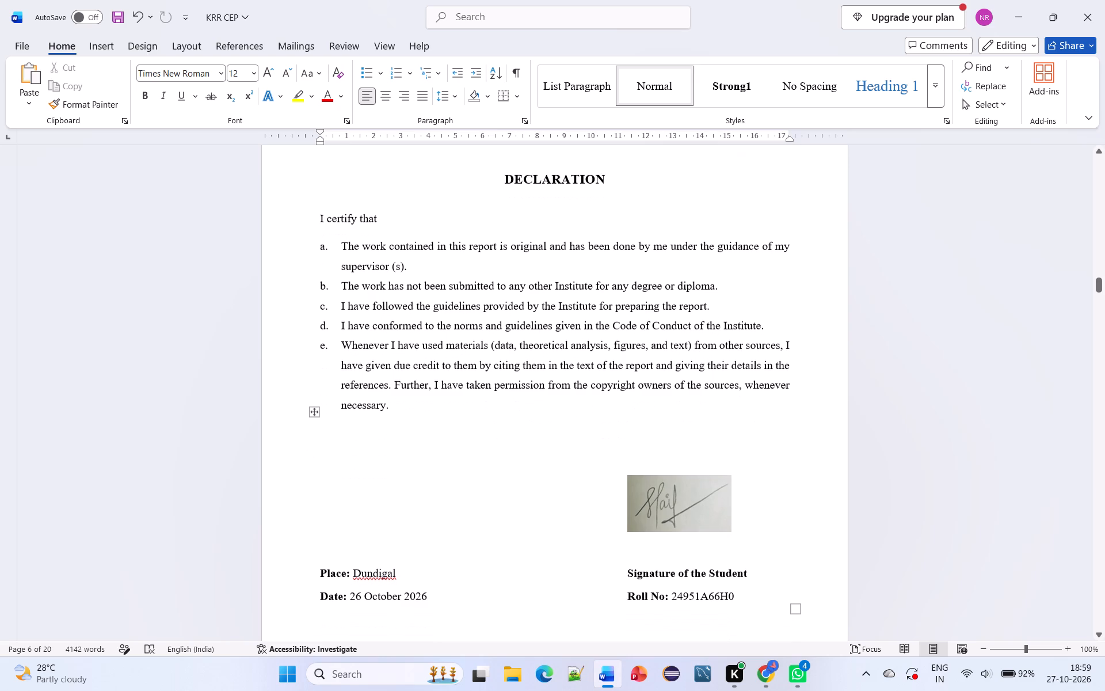
{"action": "left_click", "coordinate": [696, 502]}
{"action": "key", "text": "ctrl+v"}
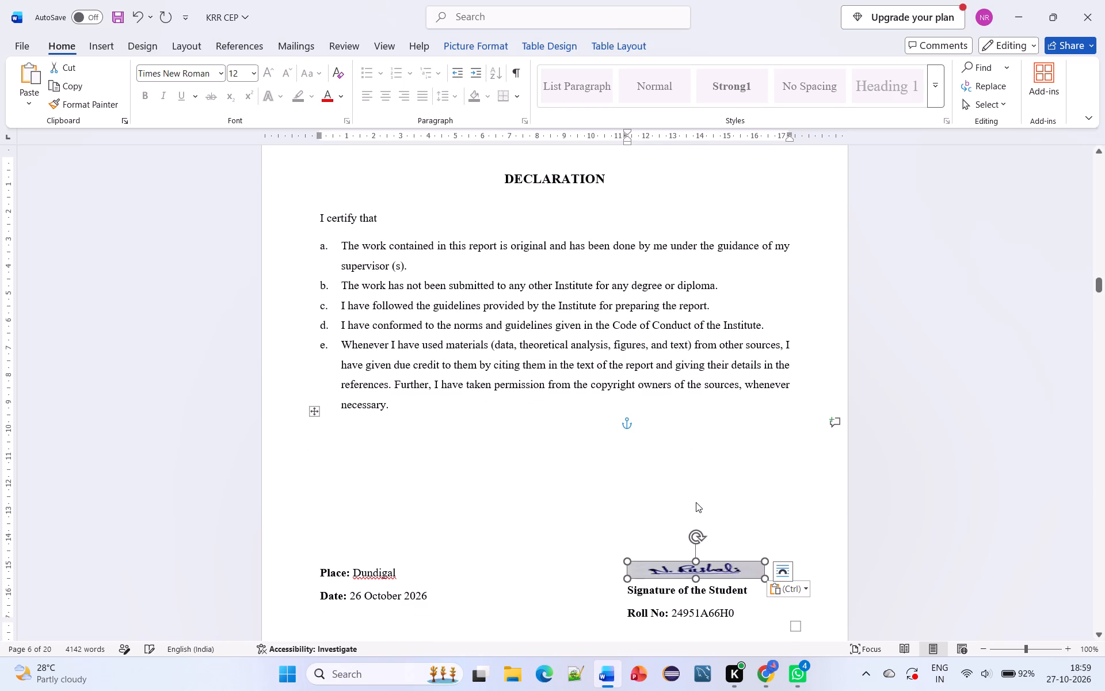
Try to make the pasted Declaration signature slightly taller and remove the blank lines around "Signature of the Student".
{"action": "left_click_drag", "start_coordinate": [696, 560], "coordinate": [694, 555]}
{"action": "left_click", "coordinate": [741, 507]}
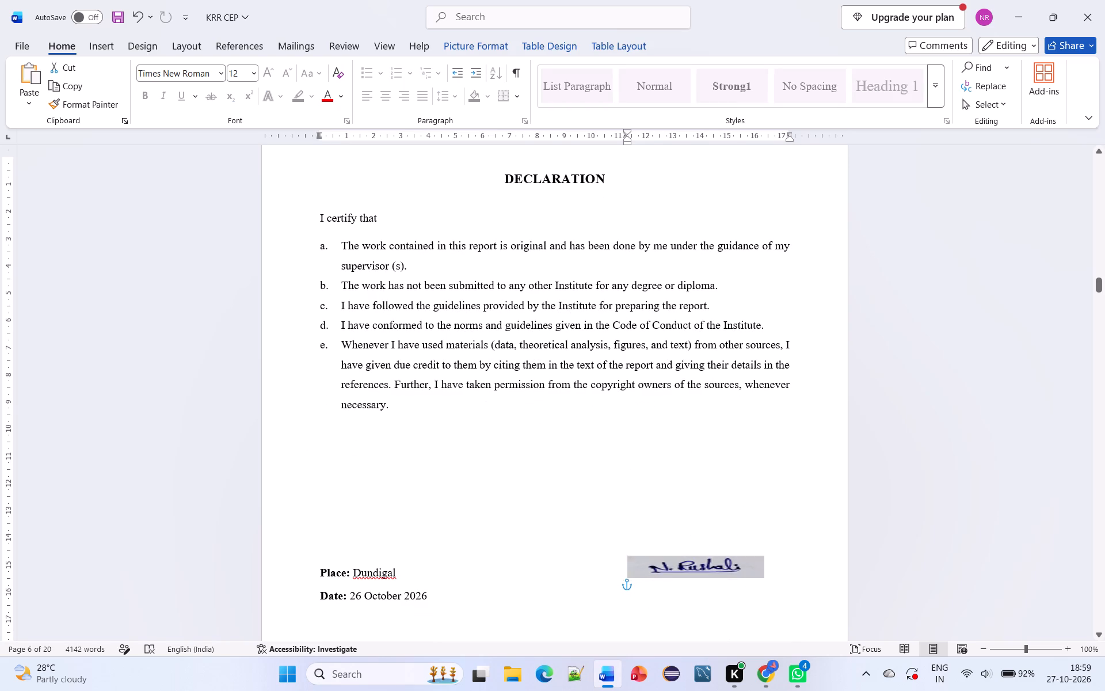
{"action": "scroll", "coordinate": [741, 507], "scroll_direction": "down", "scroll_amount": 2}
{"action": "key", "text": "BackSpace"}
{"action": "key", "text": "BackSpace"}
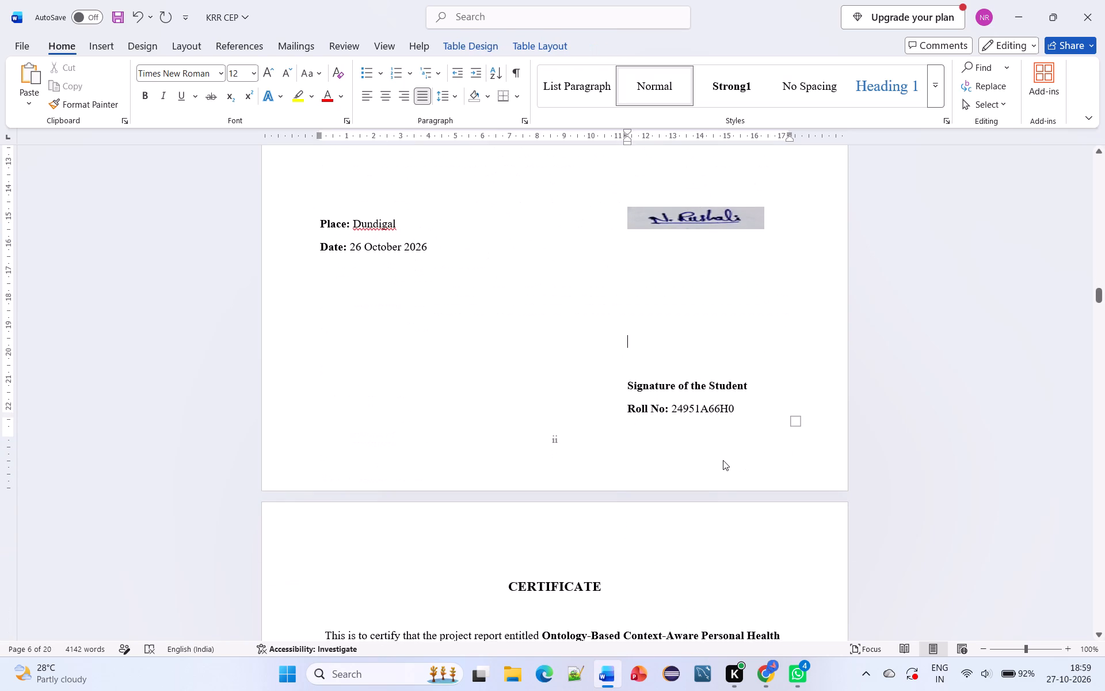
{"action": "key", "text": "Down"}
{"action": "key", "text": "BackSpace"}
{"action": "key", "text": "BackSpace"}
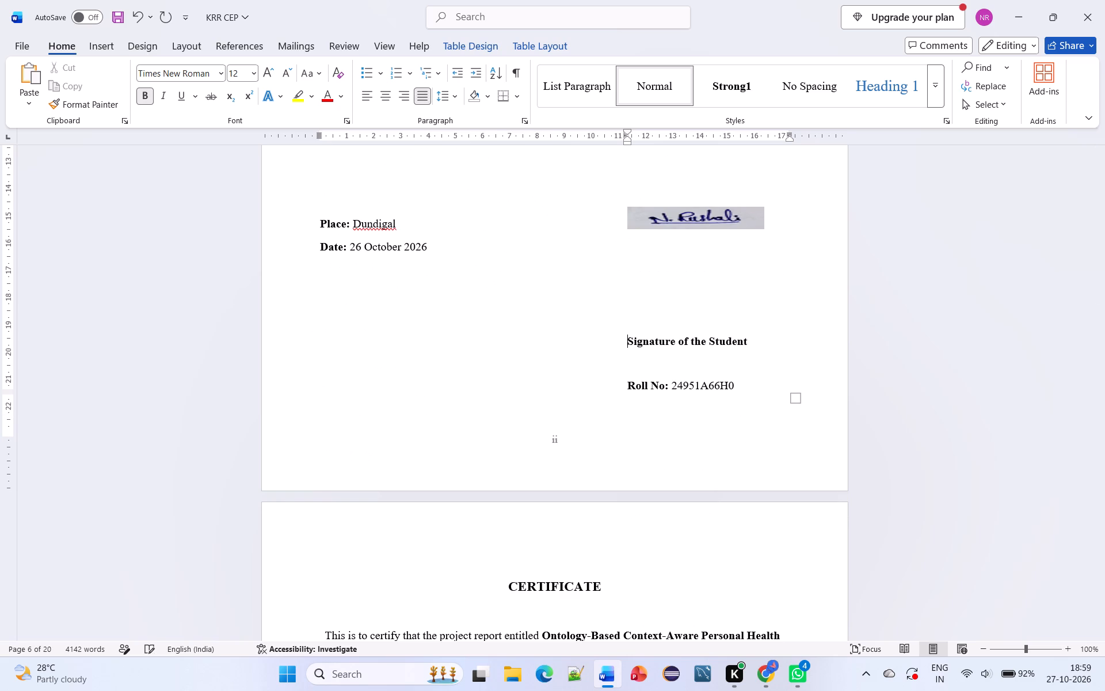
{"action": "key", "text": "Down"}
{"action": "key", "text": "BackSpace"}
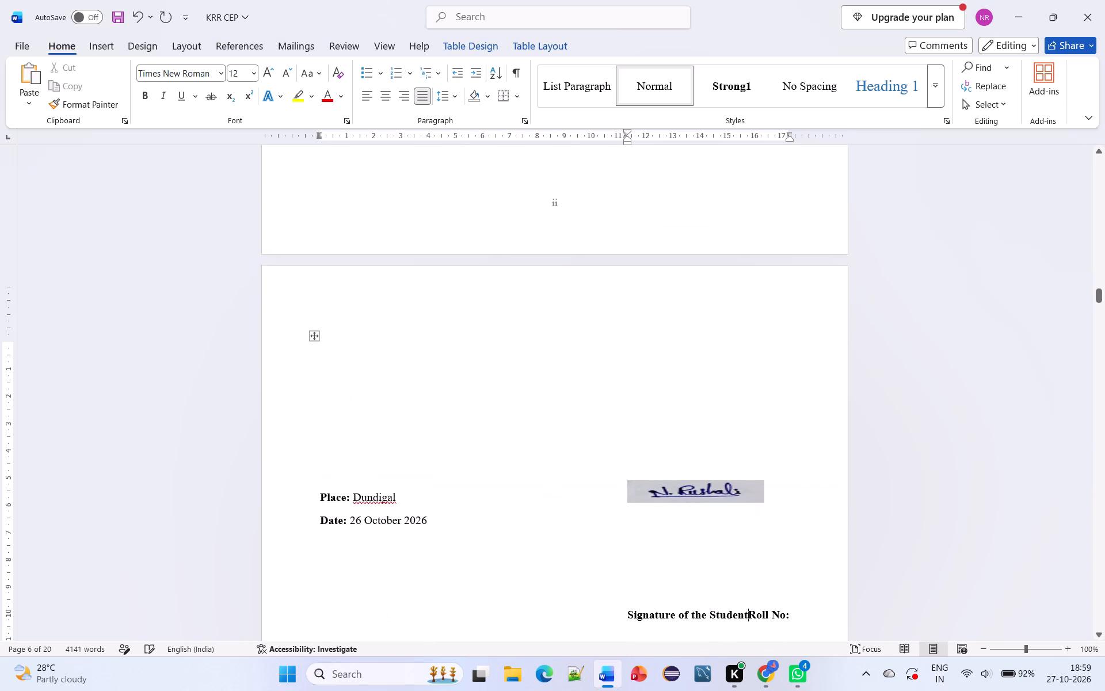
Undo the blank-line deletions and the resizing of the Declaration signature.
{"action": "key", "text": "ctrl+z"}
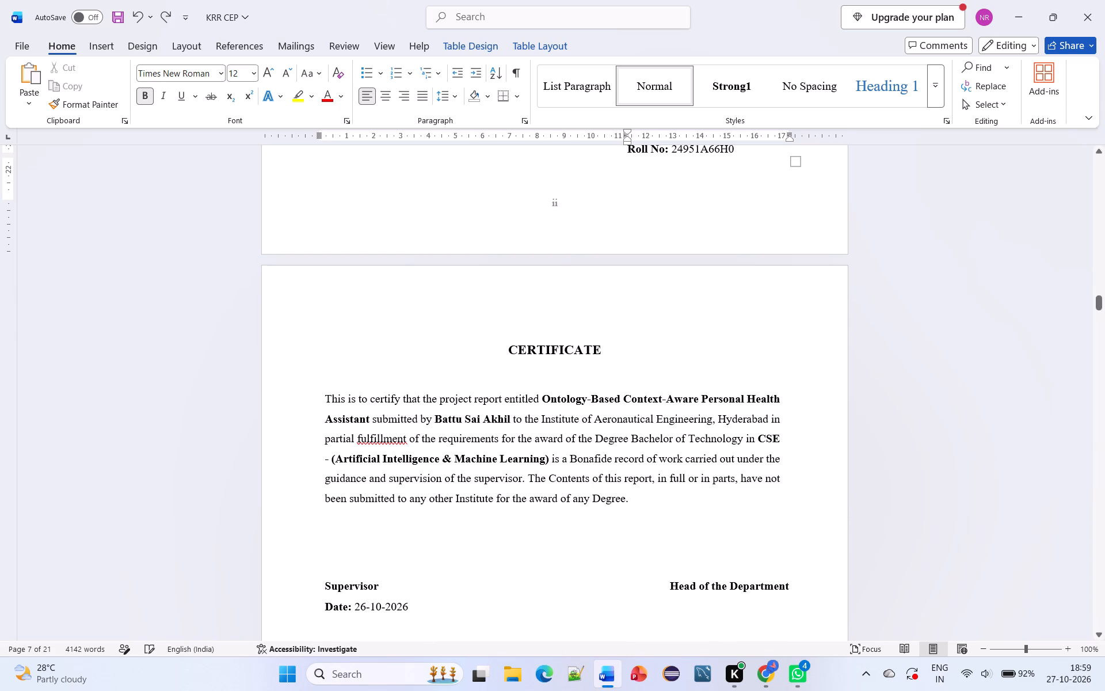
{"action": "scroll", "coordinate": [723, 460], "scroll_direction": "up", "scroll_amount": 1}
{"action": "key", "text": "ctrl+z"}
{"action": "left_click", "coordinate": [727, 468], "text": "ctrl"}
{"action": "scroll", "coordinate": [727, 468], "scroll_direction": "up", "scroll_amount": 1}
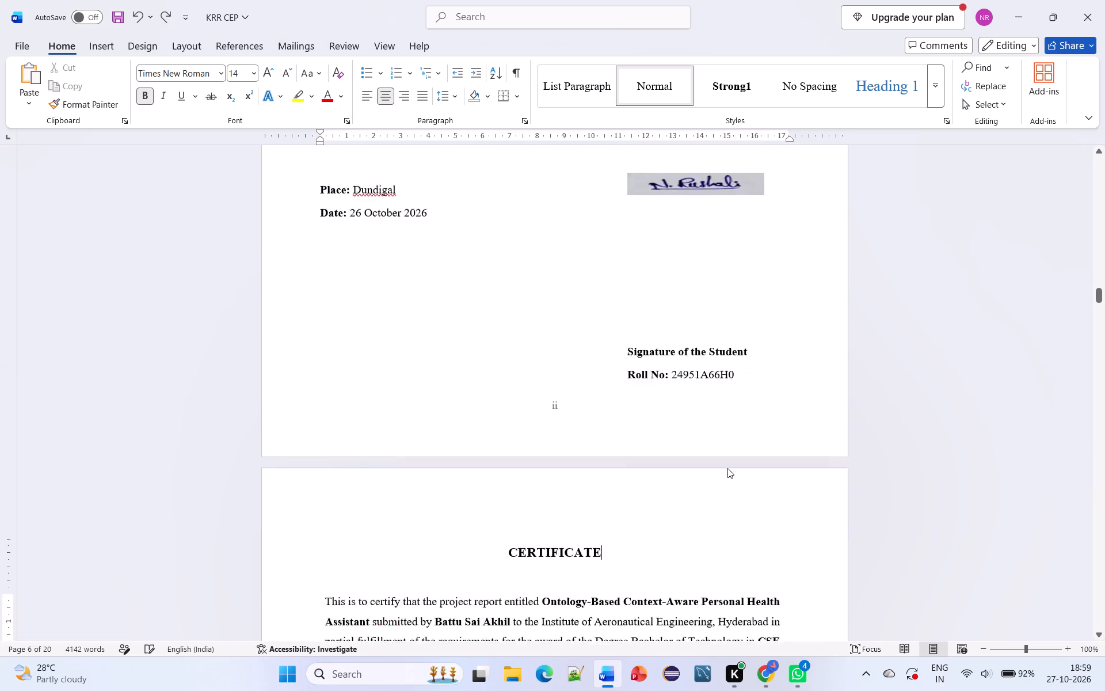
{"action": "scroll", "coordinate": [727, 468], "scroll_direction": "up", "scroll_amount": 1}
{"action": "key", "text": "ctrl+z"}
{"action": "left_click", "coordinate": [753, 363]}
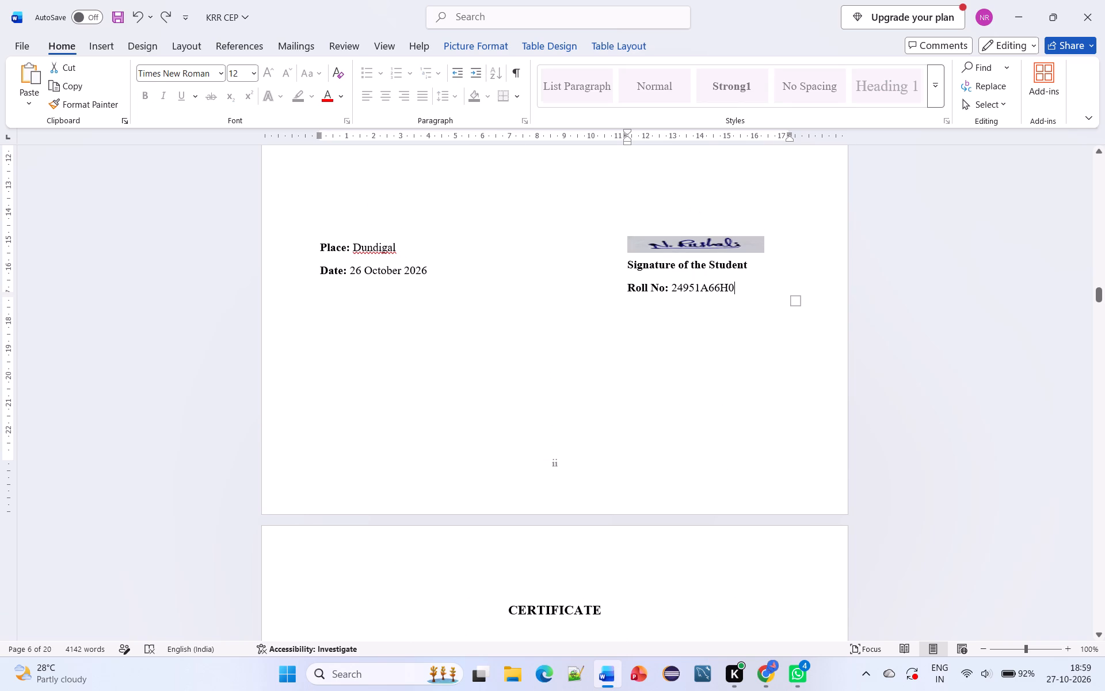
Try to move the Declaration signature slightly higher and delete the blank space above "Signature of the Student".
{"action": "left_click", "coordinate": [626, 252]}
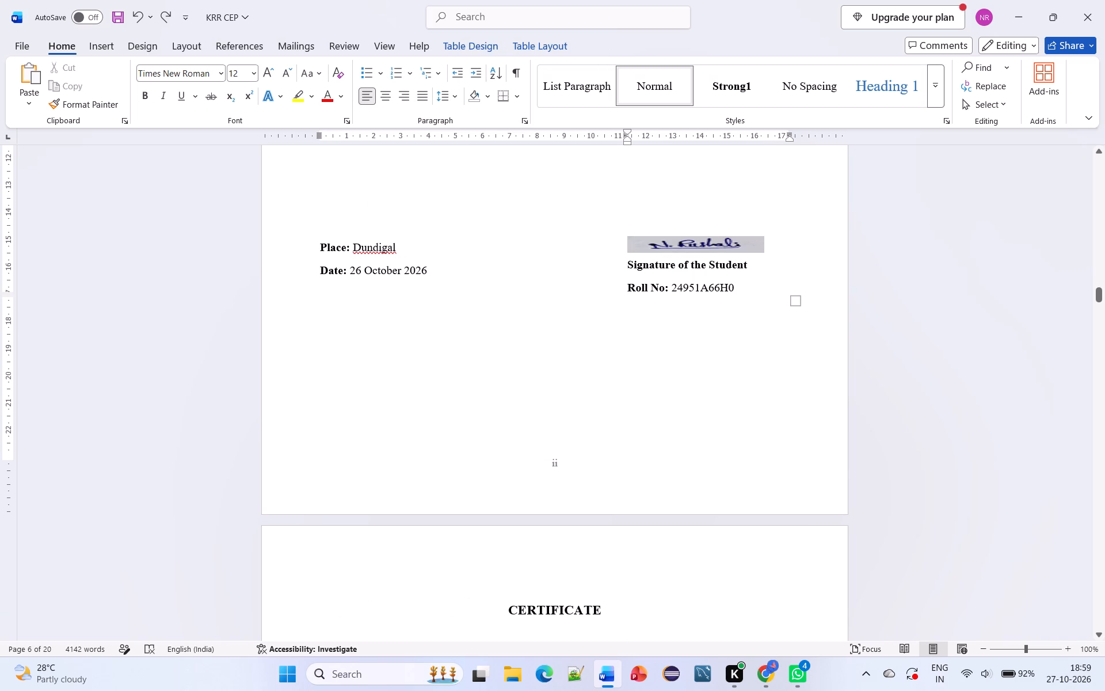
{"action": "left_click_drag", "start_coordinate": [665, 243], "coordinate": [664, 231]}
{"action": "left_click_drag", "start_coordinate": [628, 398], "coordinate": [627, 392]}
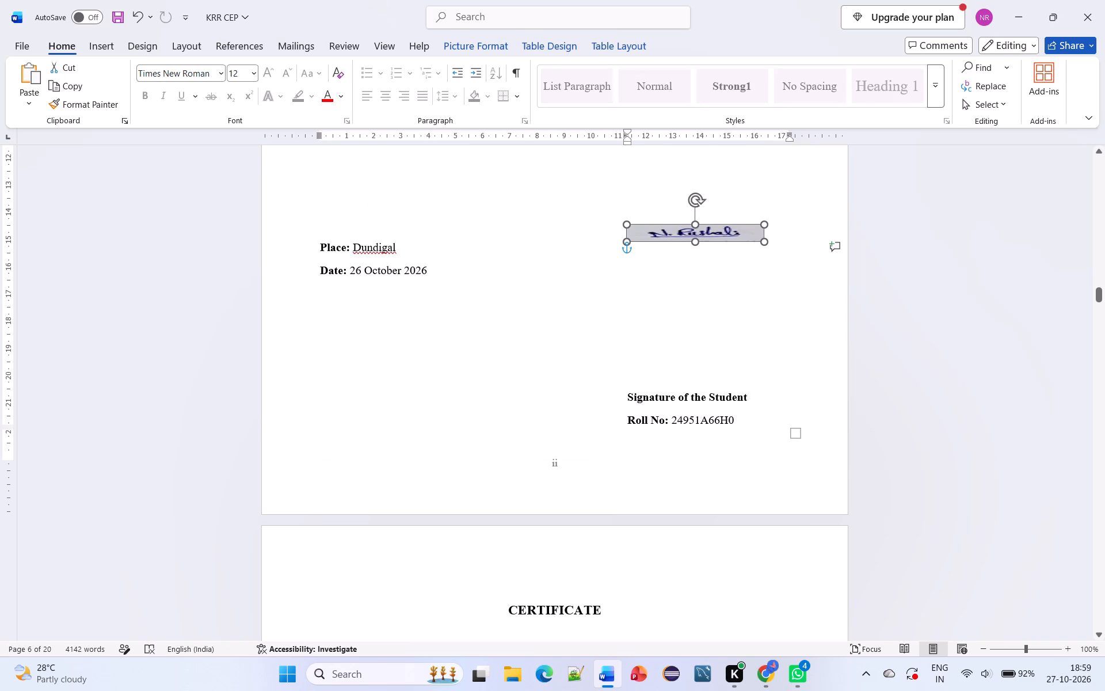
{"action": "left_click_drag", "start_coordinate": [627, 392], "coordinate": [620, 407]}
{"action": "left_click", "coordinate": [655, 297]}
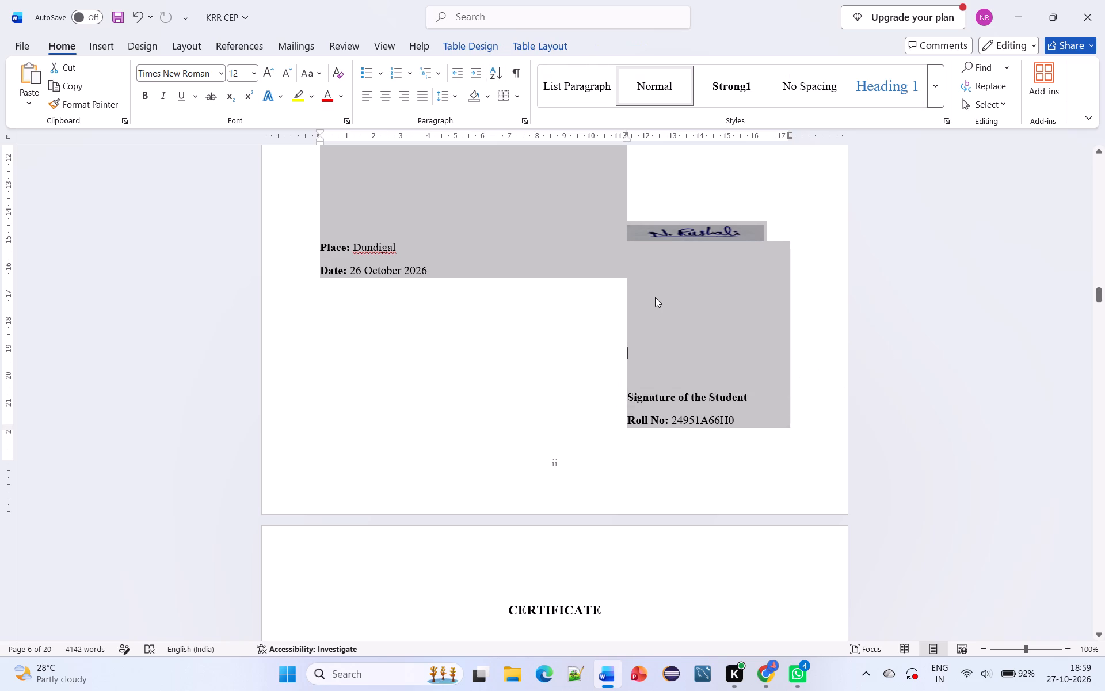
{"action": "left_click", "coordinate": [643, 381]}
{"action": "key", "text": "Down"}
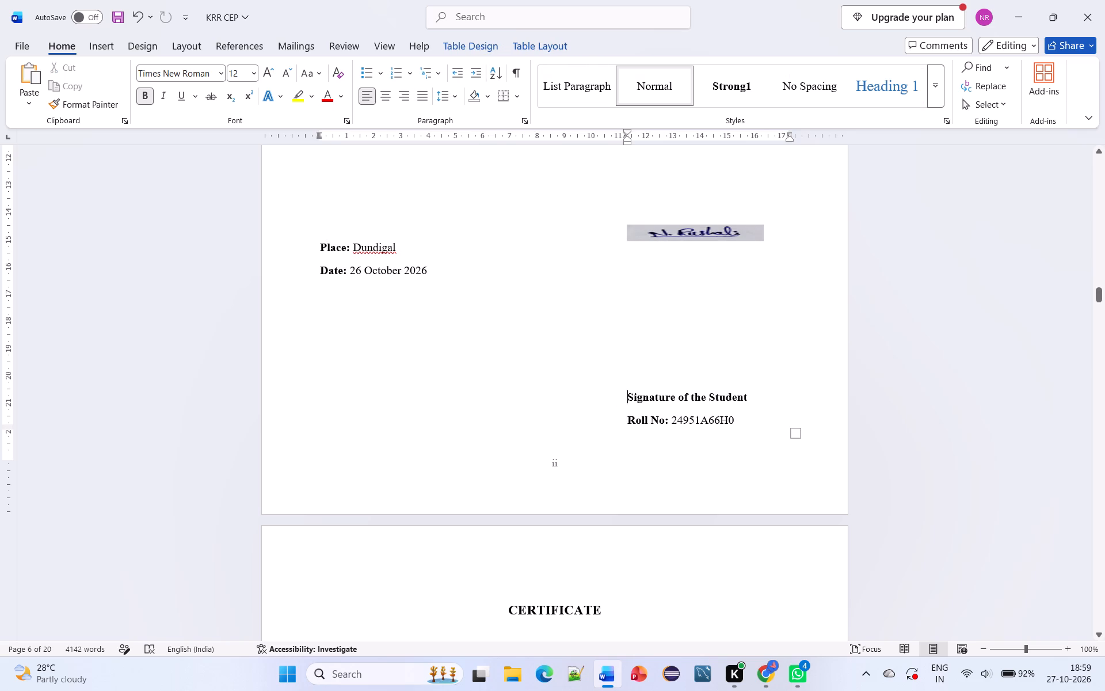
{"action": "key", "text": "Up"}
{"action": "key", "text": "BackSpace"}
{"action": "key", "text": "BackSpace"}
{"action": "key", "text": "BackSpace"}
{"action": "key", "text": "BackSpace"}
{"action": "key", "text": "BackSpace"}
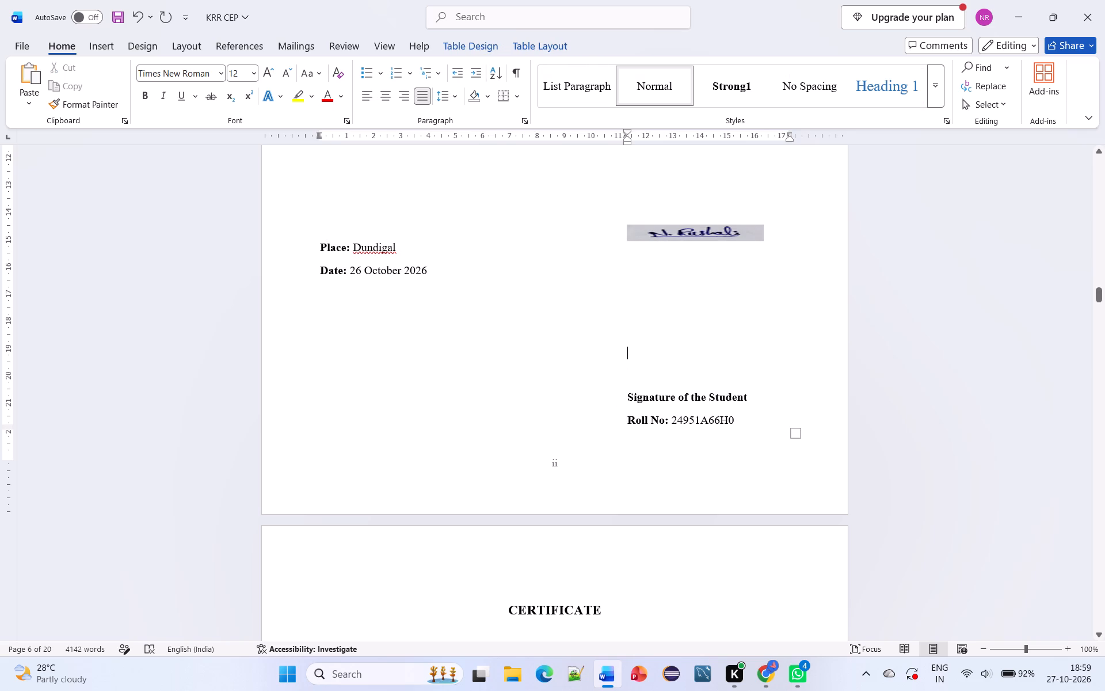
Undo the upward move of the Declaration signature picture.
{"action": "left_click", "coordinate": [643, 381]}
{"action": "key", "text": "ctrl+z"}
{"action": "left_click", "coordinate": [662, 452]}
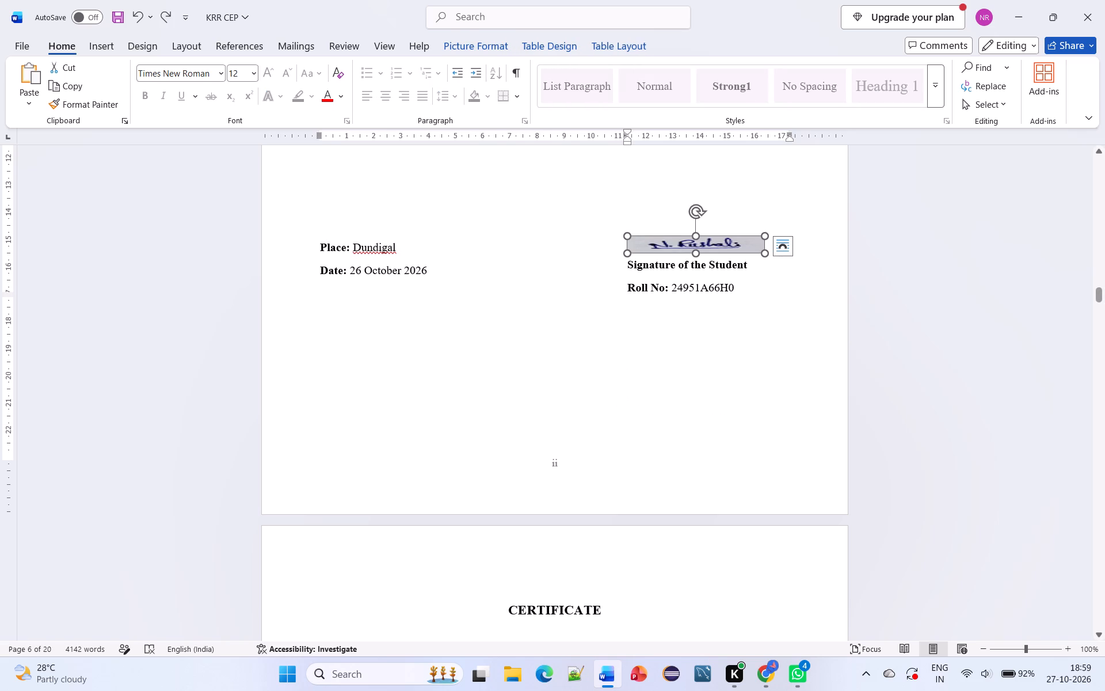
Insert one blank line above "Place: Dundigal" on the DECLARATION page to lower the place and date lines.
{"action": "scroll", "coordinate": [396, 275], "scroll_direction": "up", "scroll_amount": 1}
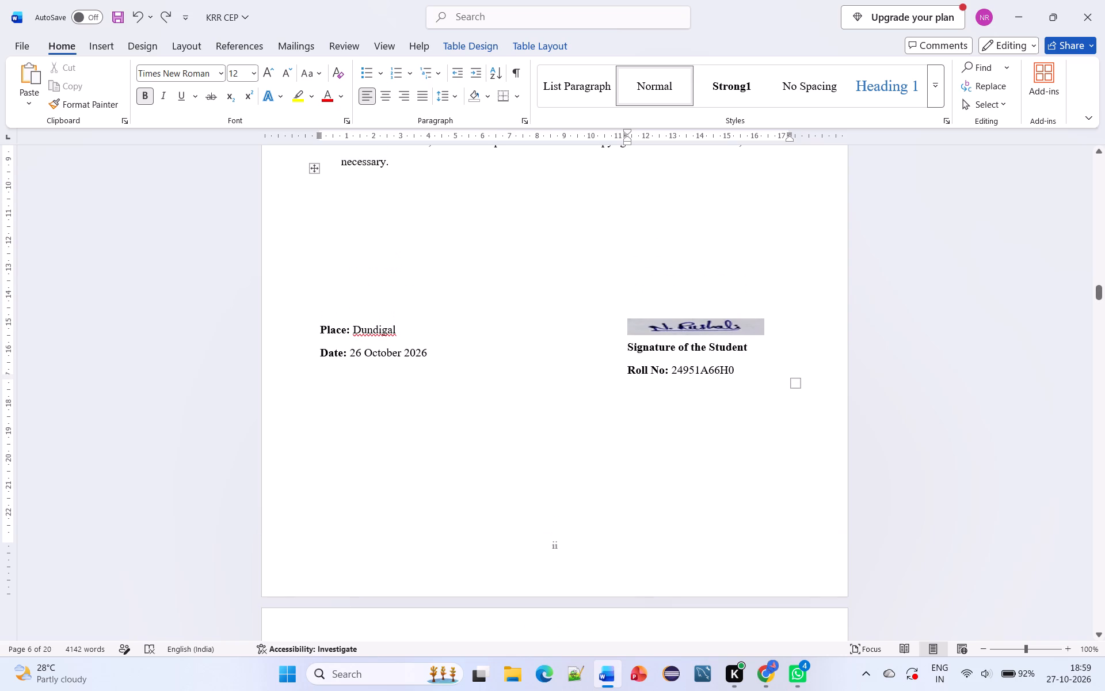
{"action": "left_click", "coordinate": [319, 323]}
{"action": "left_click", "coordinate": [321, 328]}
{"action": "key", "text": "Return"}
{"action": "left_click", "coordinate": [540, 438]}
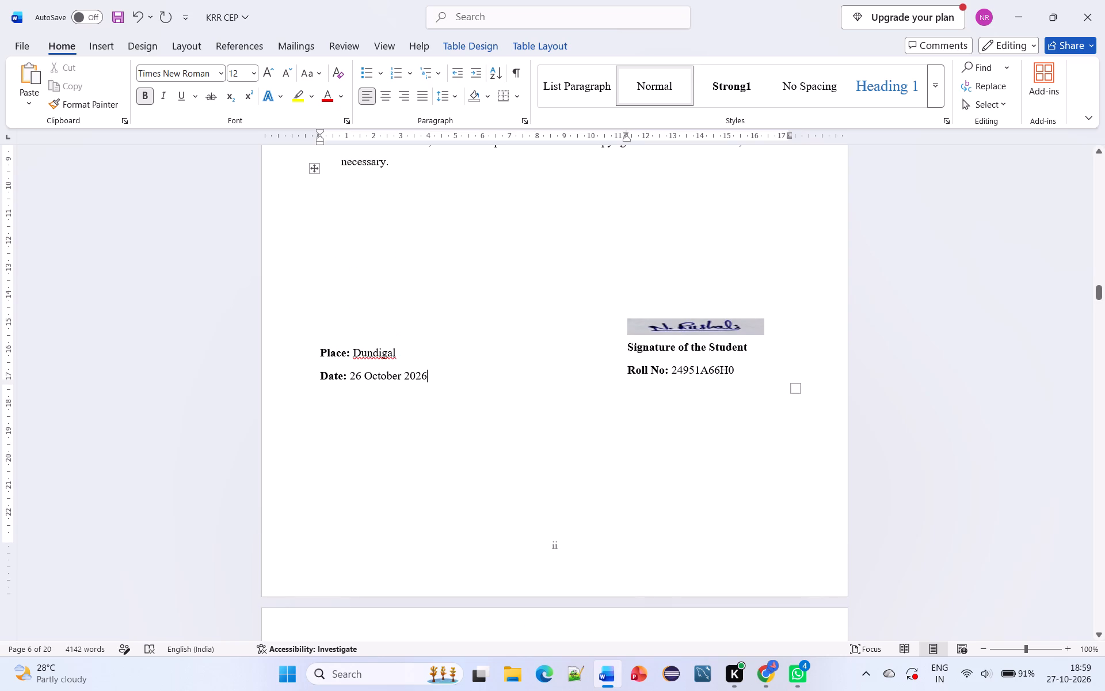
Reposition the Declaration signature picture just above "Signature of the Student", roughly level with the Place line.
{"action": "scroll", "coordinate": [540, 438], "scroll_direction": "up", "scroll_amount": 2}
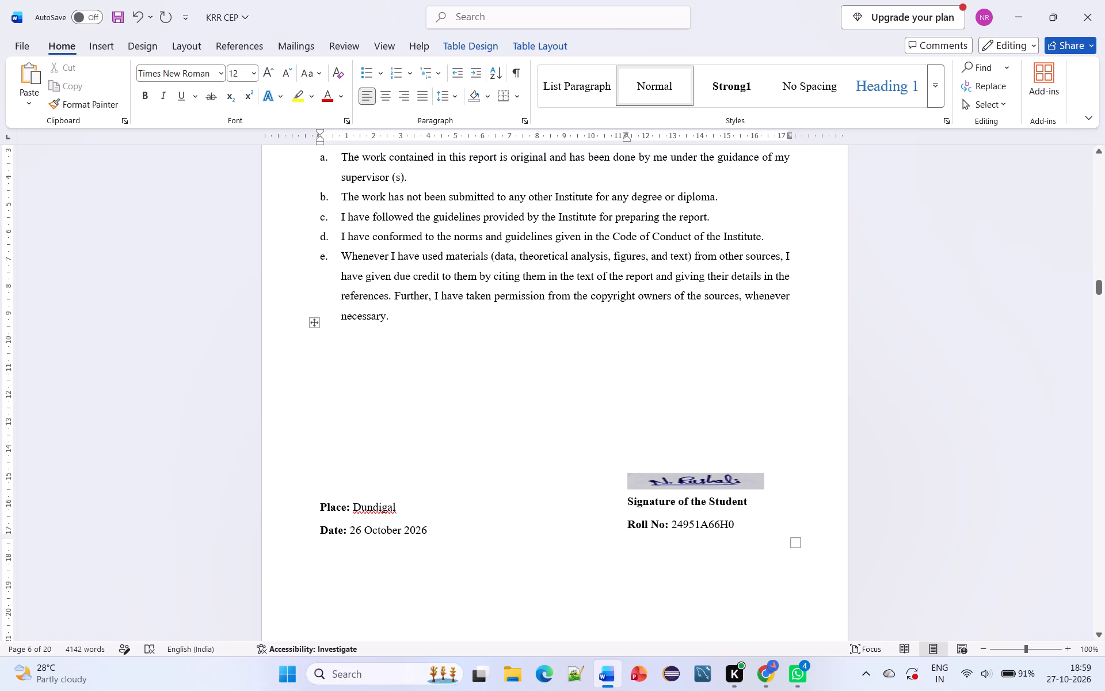
{"action": "scroll", "coordinate": [542, 433], "scroll_direction": "down", "scroll_amount": 1}
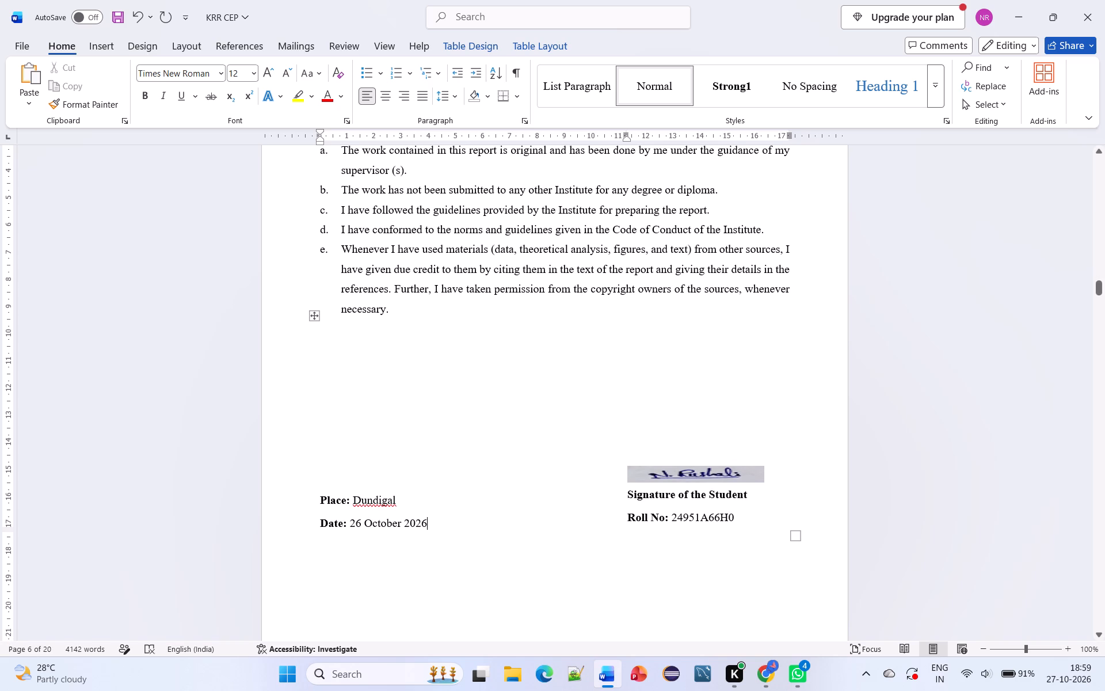
{"action": "left_click", "coordinate": [689, 469]}
{"action": "left_click_drag", "start_coordinate": [689, 469], "coordinate": [684, 386]}
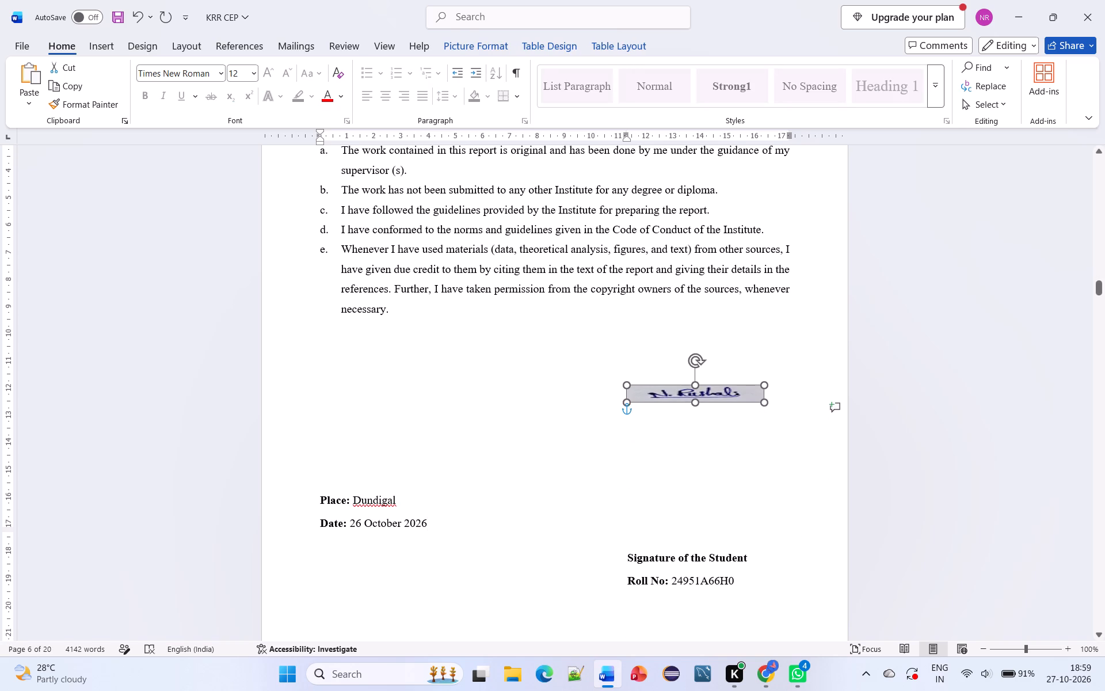
{"action": "left_click_drag", "start_coordinate": [684, 386], "coordinate": [665, 420]}
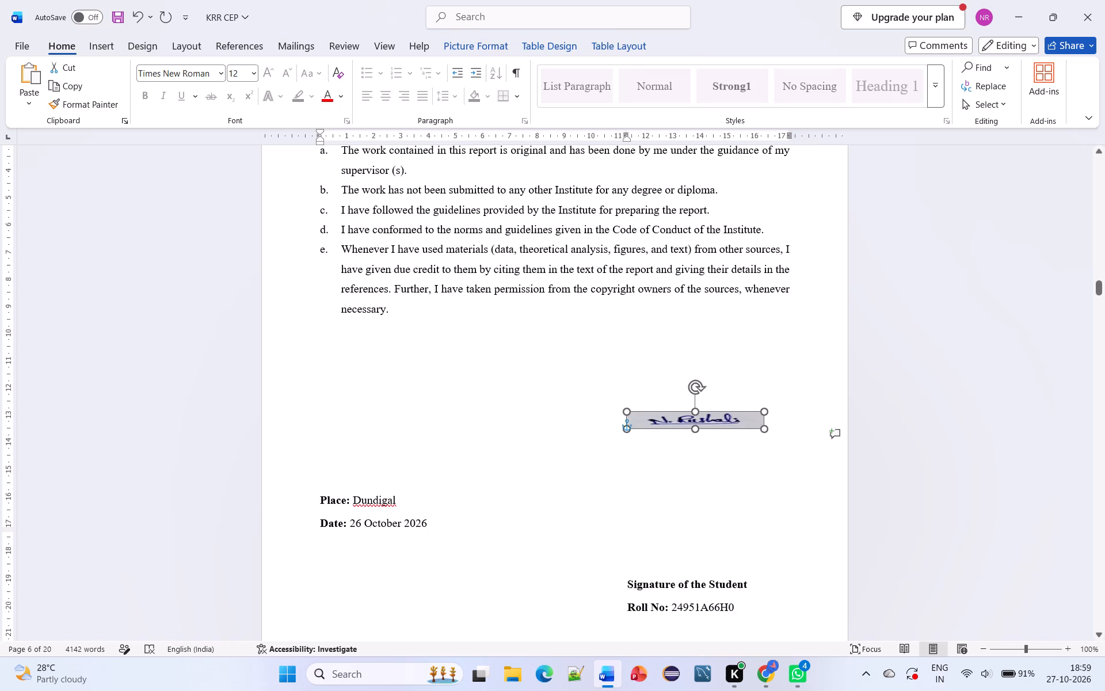
{"action": "left_click_drag", "start_coordinate": [665, 420], "coordinate": [660, 487]}
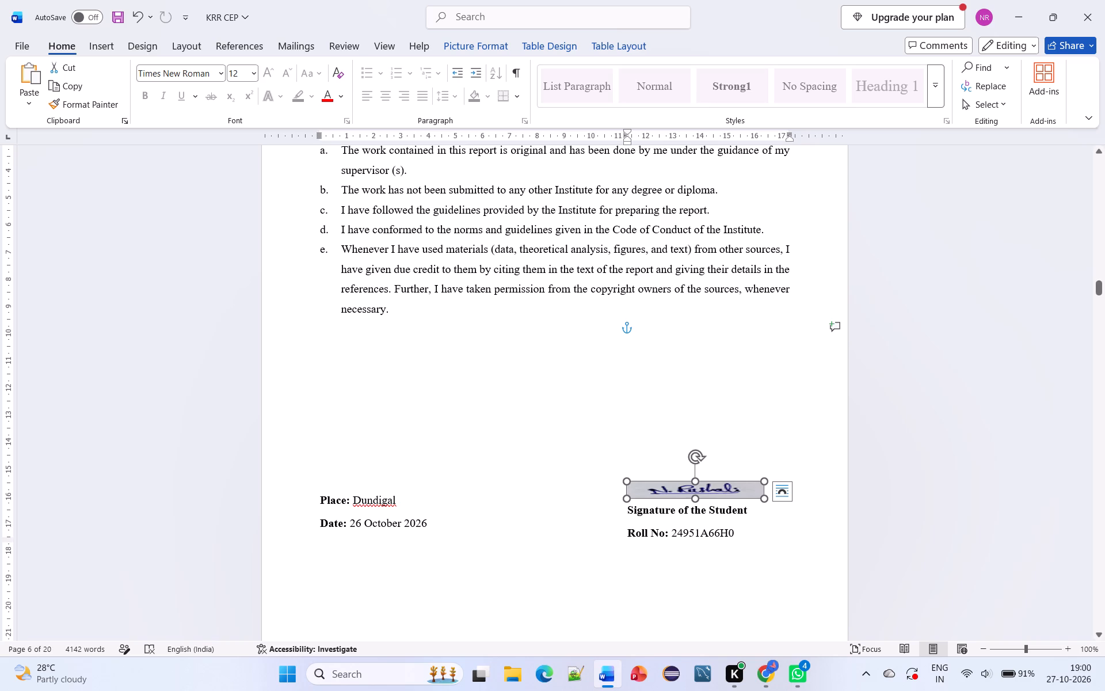
{"action": "left_click", "coordinate": [776, 400]}
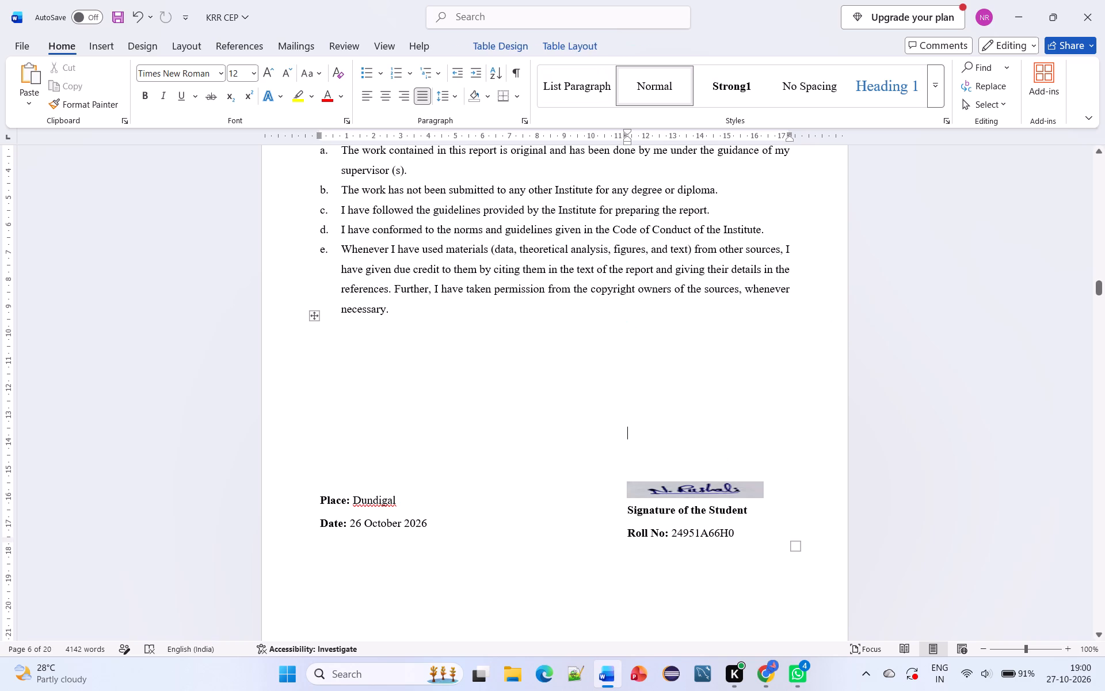
Update the last two characters of the roll number under the Declaration signature to match the student's own.
{"action": "scroll", "coordinate": [744, 568], "scroll_direction": "down", "scroll_amount": 1}
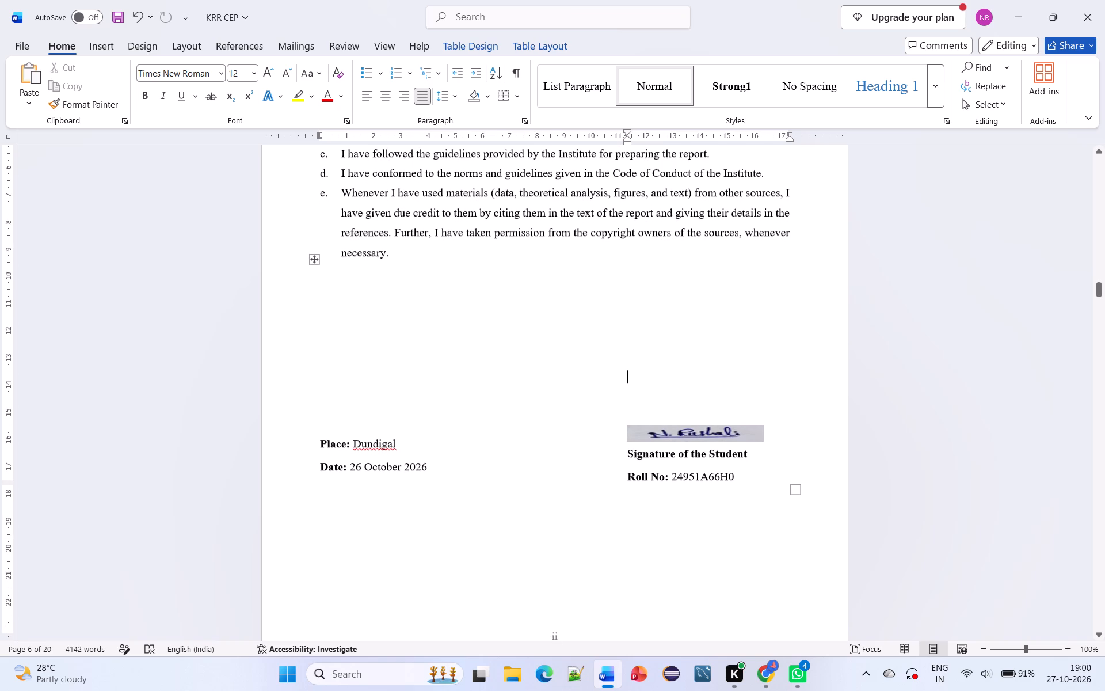
{"action": "left_click", "coordinate": [750, 461]}
{"action": "left_click", "coordinate": [745, 484]}
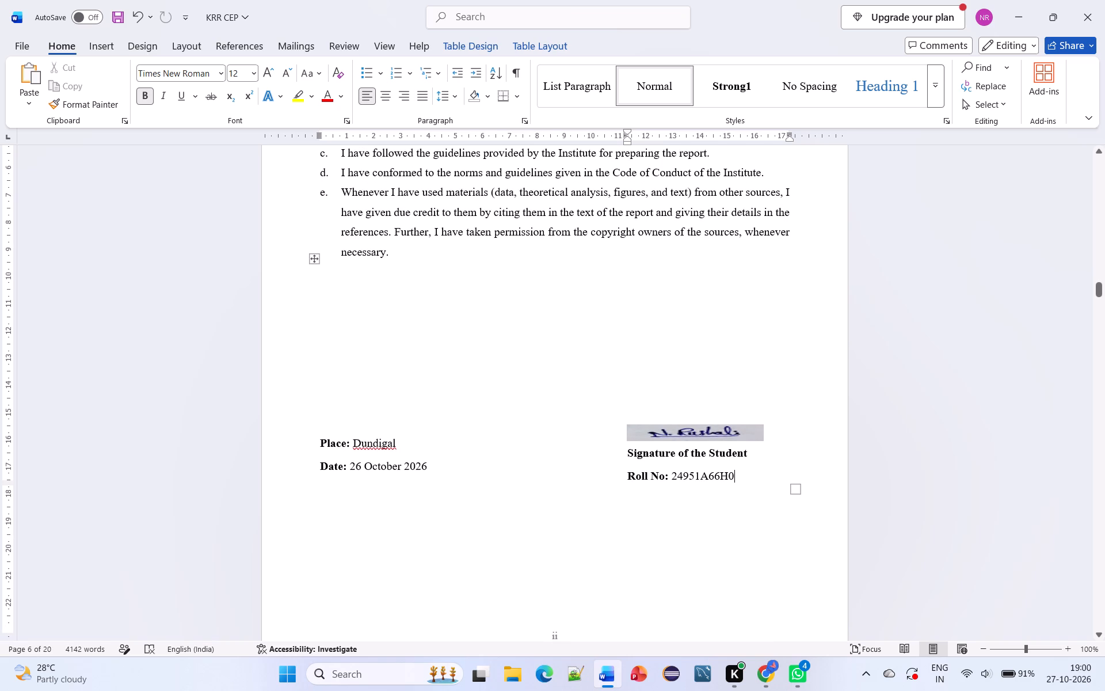
{"action": "key", "text": "BackSpace"}
{"action": "key", "text": "BackSpace"}
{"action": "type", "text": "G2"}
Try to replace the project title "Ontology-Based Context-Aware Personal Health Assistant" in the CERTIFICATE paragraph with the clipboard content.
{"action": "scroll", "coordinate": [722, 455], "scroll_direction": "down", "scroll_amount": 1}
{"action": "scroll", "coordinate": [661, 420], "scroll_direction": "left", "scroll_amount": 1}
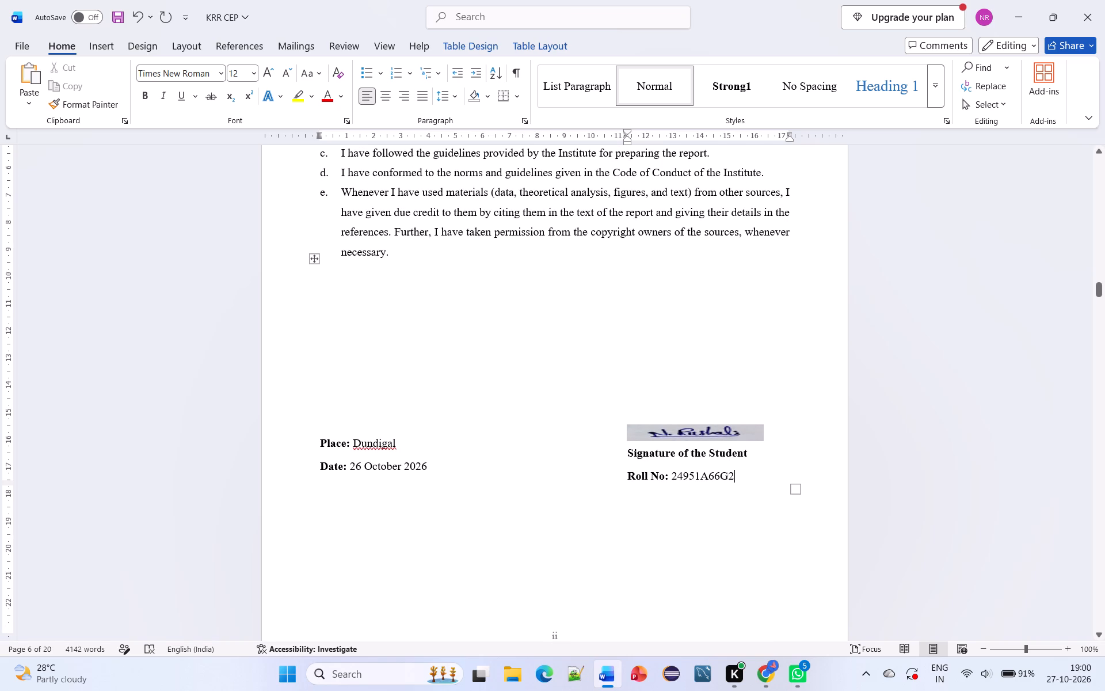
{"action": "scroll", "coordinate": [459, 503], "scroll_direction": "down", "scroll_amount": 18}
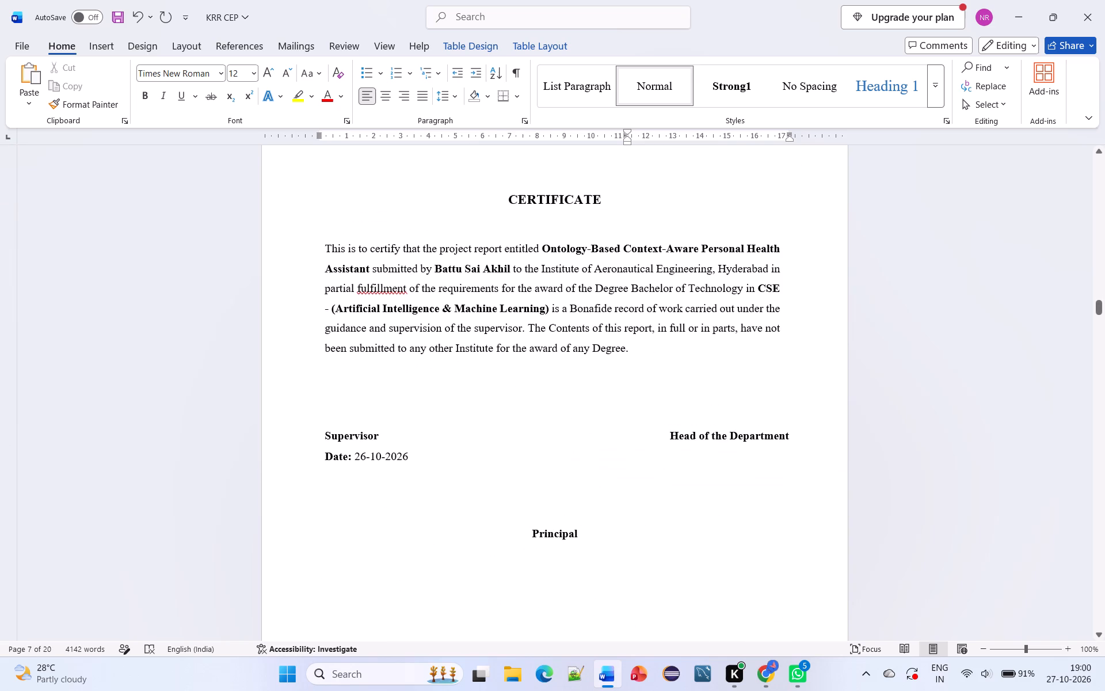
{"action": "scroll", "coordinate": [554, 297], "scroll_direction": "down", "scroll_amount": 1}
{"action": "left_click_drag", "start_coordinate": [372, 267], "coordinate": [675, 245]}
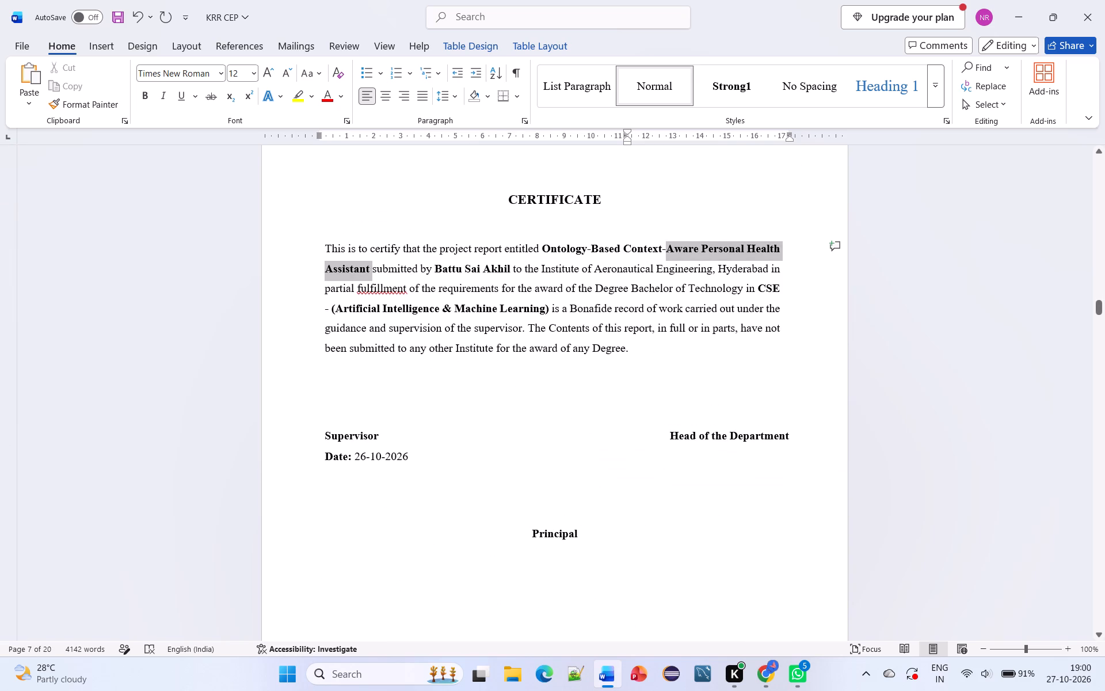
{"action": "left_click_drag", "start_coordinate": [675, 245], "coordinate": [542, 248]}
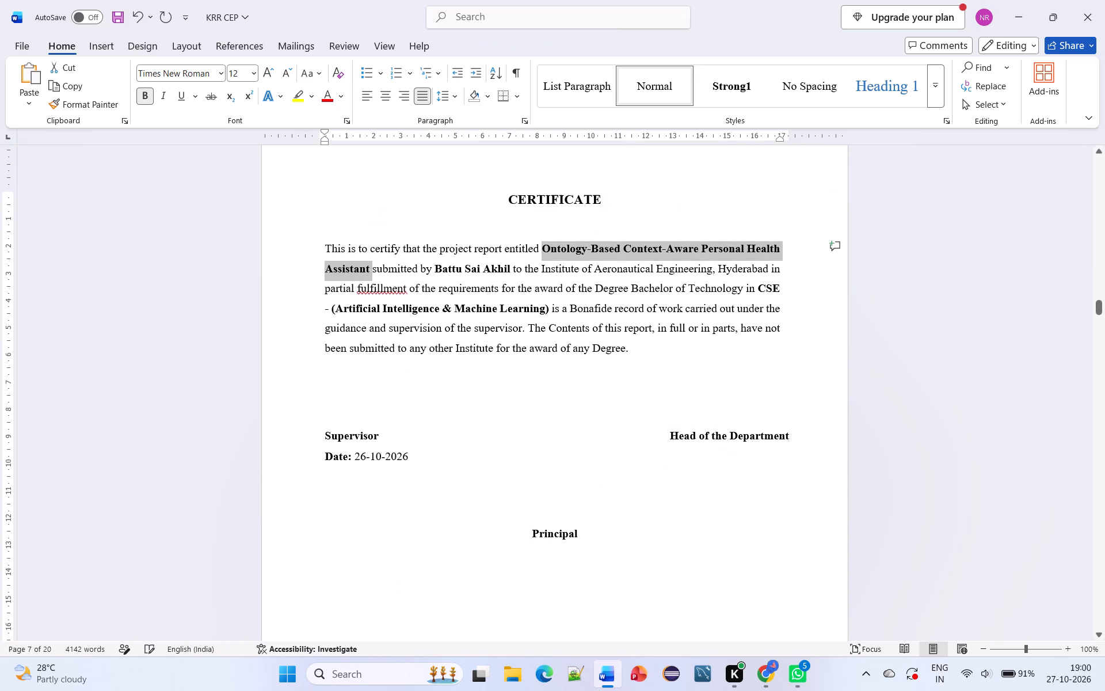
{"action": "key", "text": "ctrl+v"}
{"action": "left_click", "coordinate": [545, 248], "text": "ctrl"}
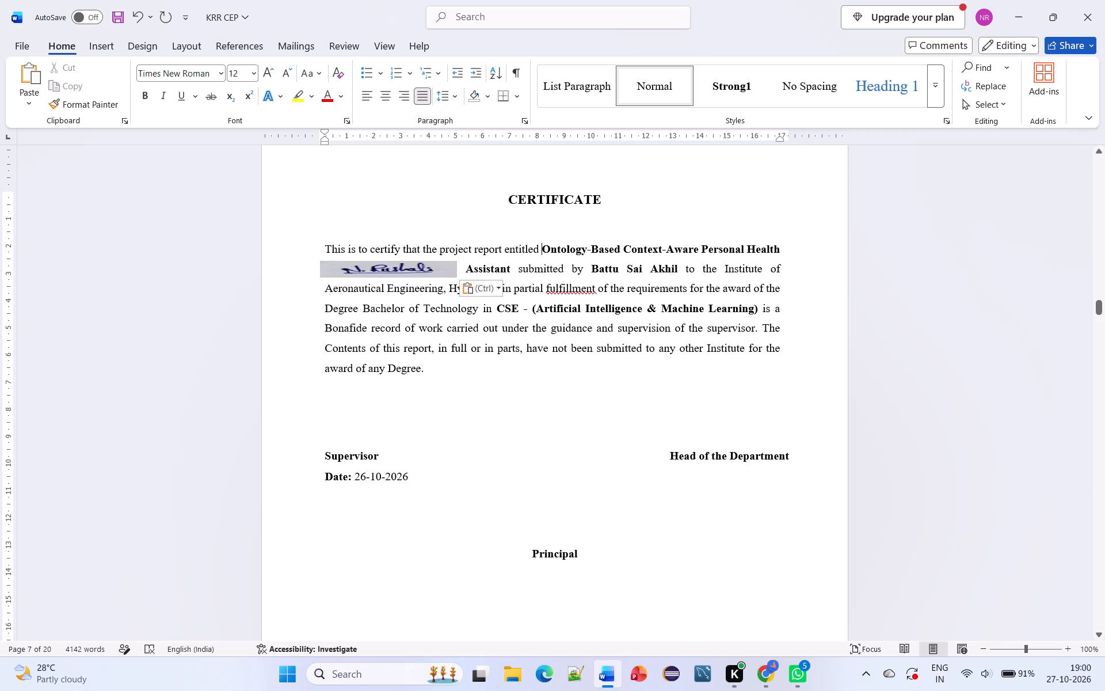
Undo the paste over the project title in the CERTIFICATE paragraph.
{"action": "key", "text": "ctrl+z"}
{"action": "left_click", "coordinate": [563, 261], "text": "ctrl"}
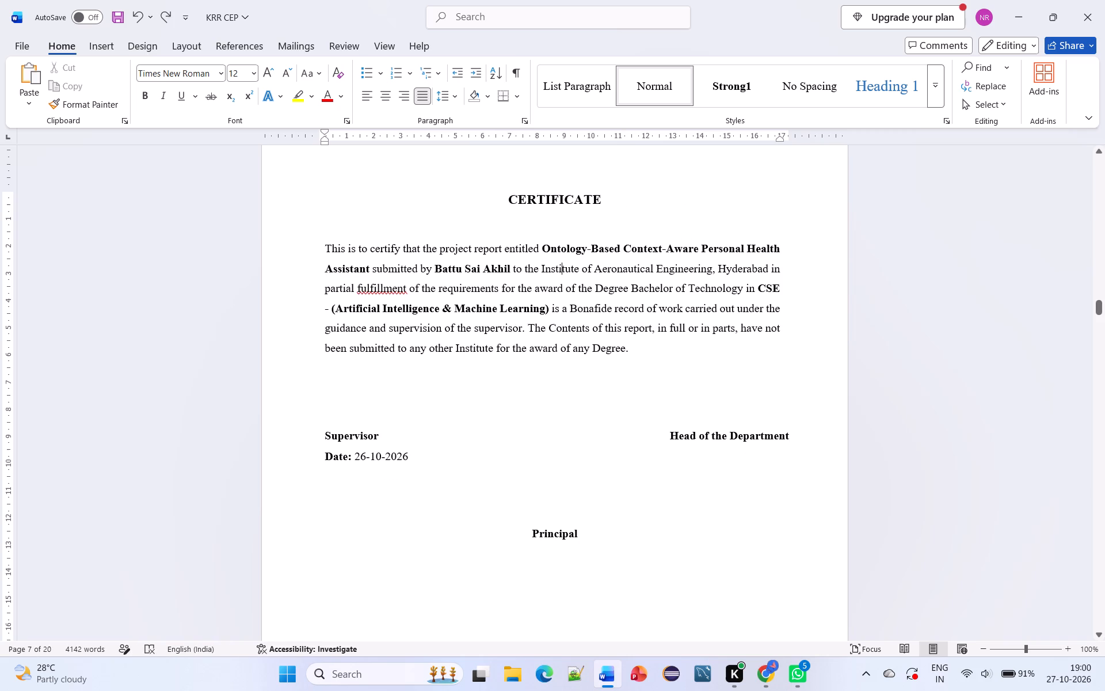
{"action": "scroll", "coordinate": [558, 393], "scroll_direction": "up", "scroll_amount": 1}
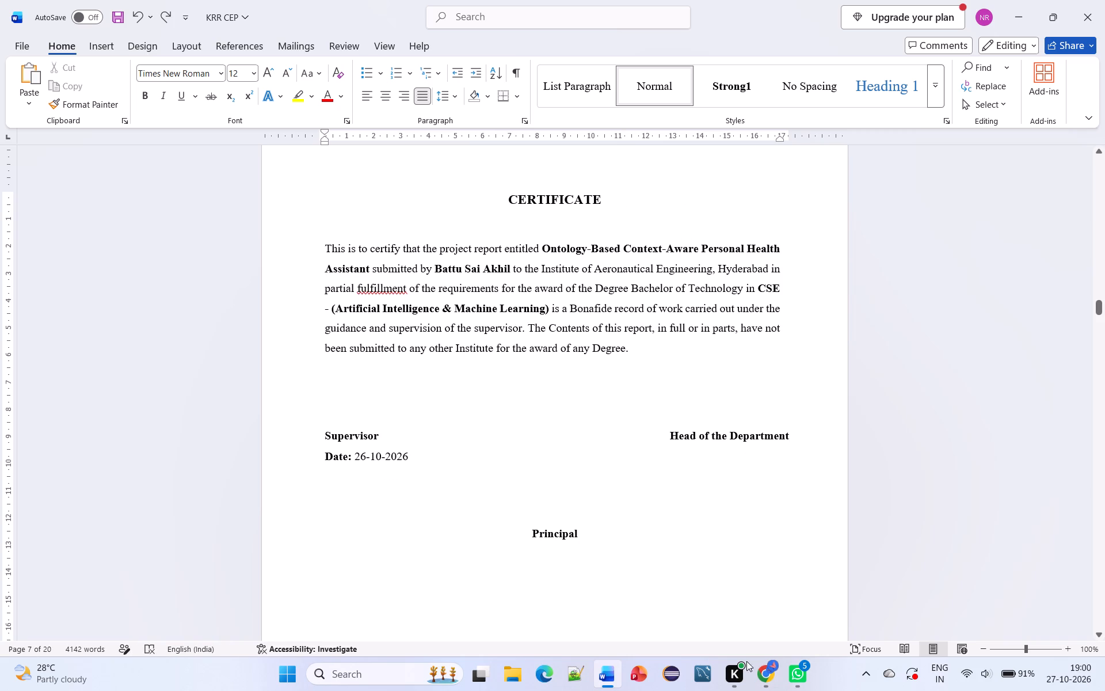
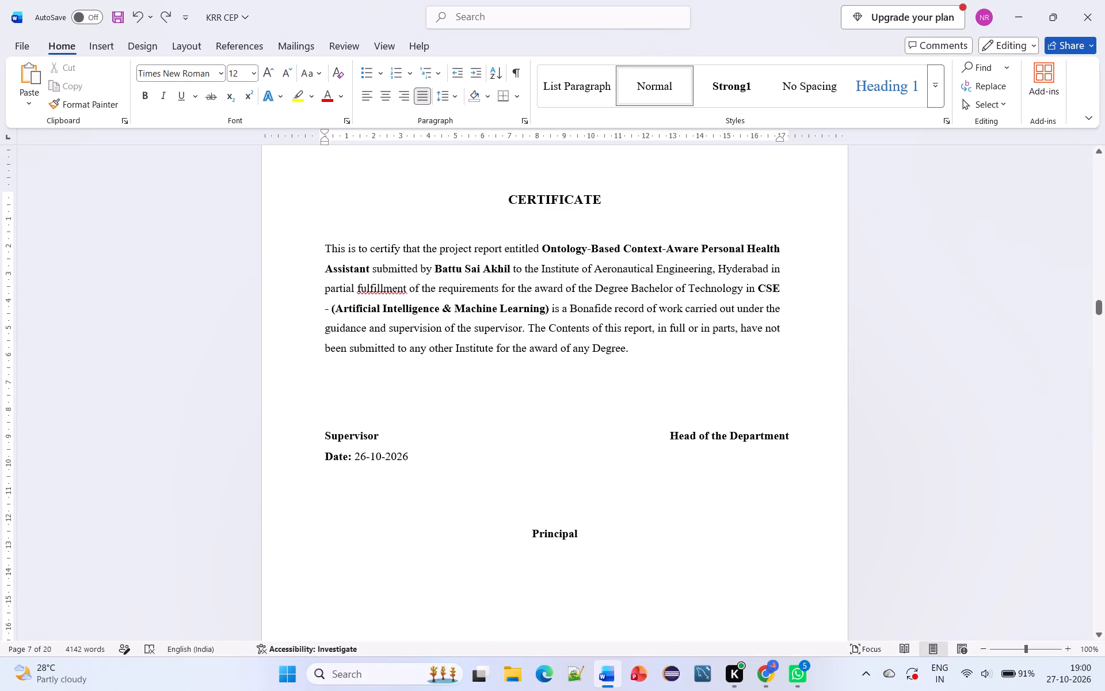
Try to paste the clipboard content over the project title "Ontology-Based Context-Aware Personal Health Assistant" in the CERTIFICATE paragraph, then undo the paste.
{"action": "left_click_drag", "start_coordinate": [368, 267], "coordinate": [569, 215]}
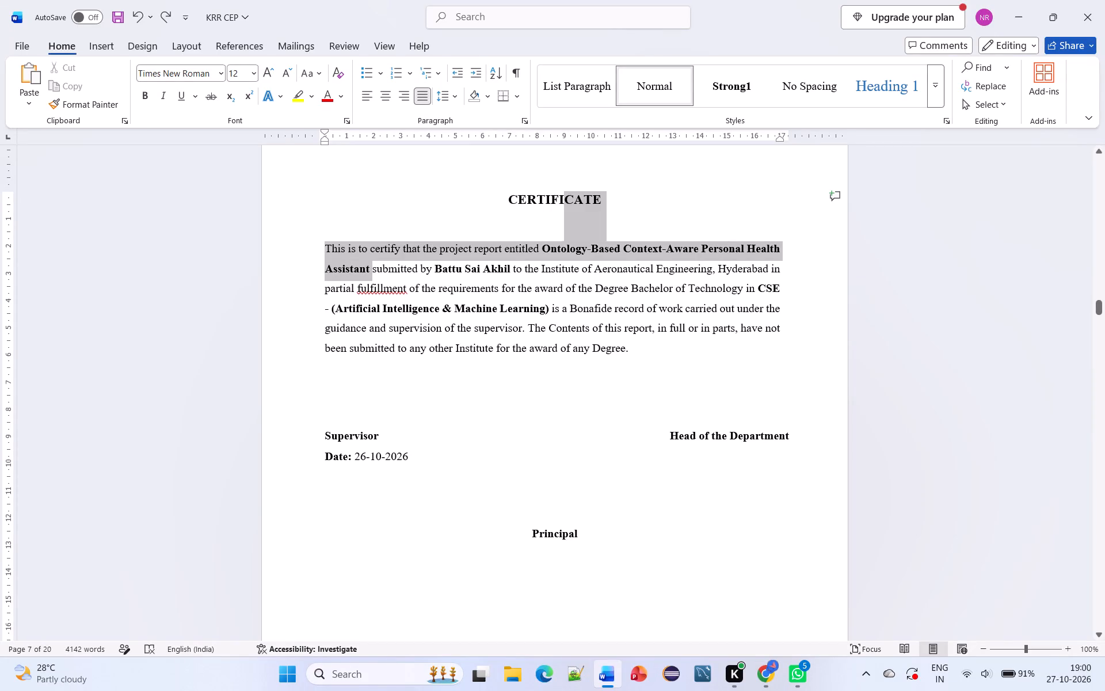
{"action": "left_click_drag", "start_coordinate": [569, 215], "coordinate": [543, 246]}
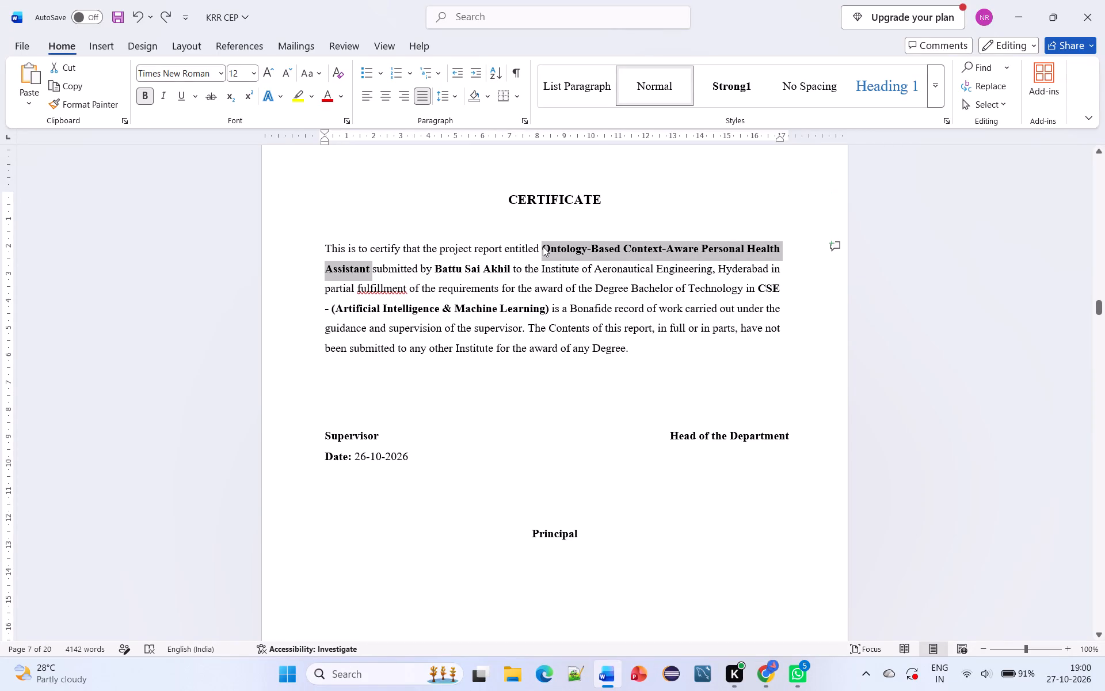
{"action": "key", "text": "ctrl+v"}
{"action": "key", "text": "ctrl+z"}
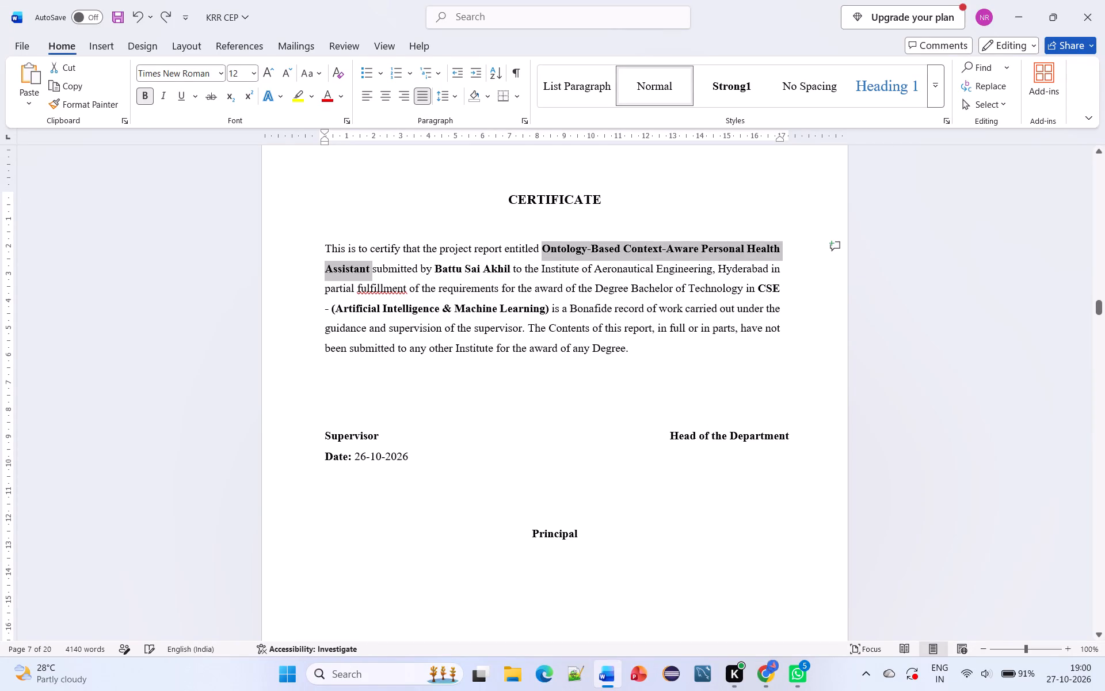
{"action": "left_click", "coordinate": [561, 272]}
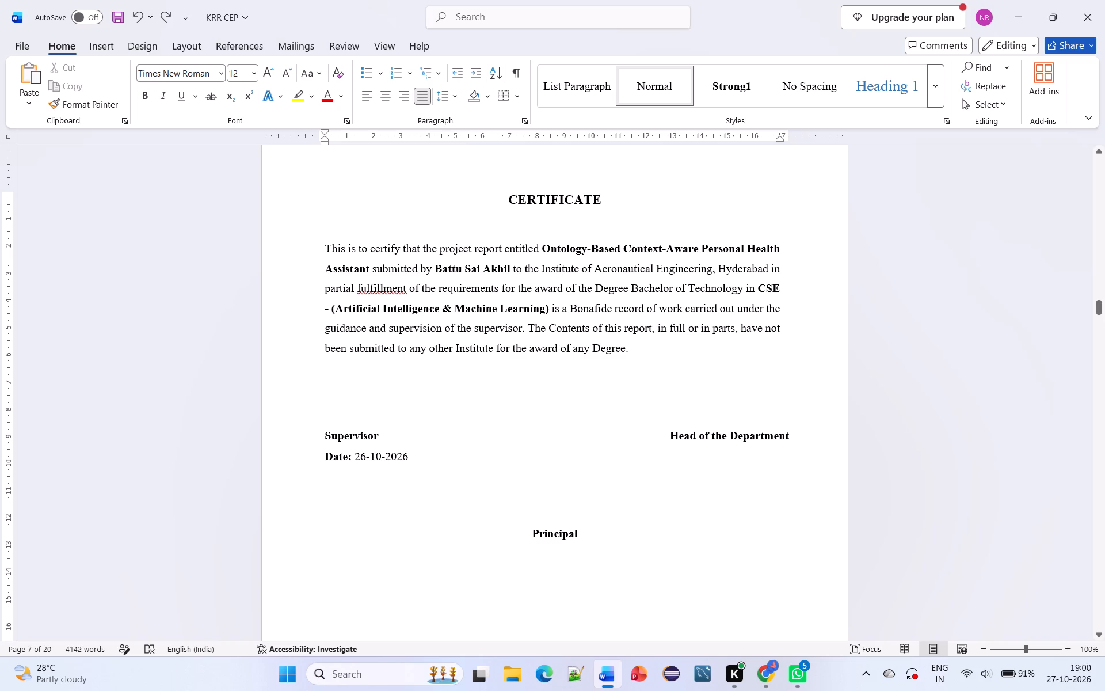
Delete the old project title "Ontology-Based Context-Aware Personal Health Assistant" character by character from the CERTIFICATE paragraph.
{"action": "left_click", "coordinate": [371, 268]}
{"action": "key", "text": "BackSpace"}
{"action": "key", "text": "BackSpace"}
{"action": "key", "text": "BackSpace"}
{"action": "key", "text": "BackSpace"}
{"action": "key", "text": "BackSpace"}
{"action": "key", "text": "BackSpace"}
{"action": "key", "text": "BackSpace"}
{"action": "key", "text": "BackSpace"}
{"action": "key", "text": "BackSpace"}
{"action": "key", "text": "BackSpace"}
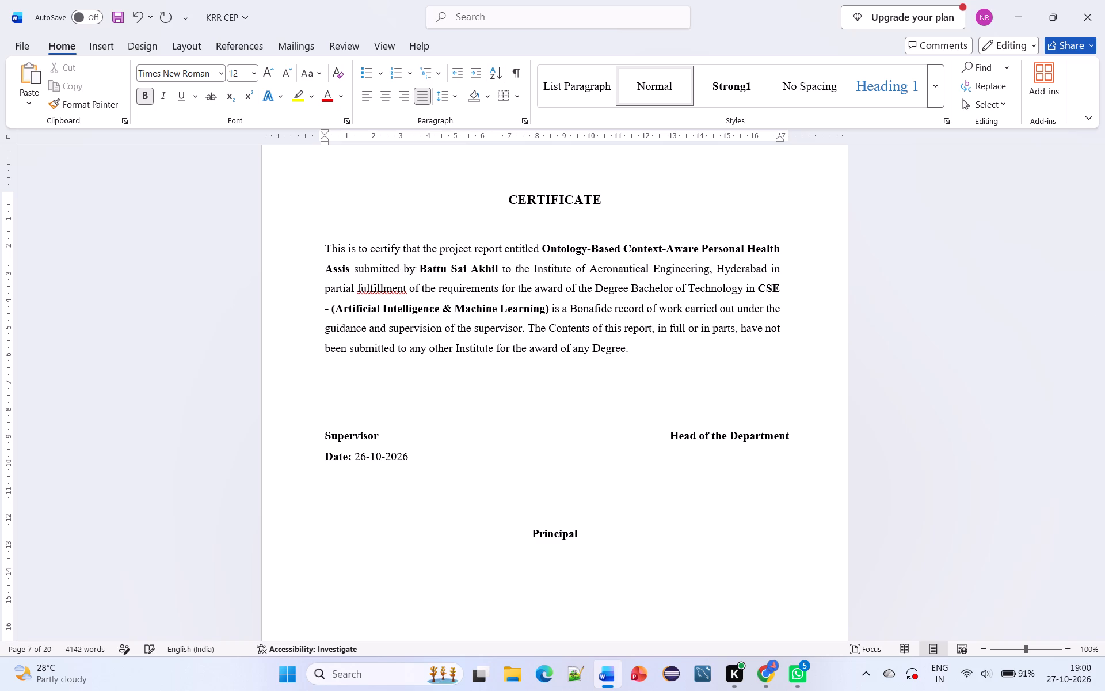
{"action": "key", "text": "BackSpace"}
{"action": "key", "text": "BackSpace"}
{"action": "key", "text": "BackSpace"}
{"action": "key", "text": "BackSpace"}
{"action": "key", "text": "BackSpace"}
{"action": "key", "text": "BackSpace"}
{"action": "key", "text": "BackSpace"}
{"action": "key", "text": "BackSpace"}
{"action": "key", "text": "BackSpace"}
{"action": "key", "text": "BackSpace"}
{"action": "key", "text": "BackSpace"}
{"action": "key", "text": "BackSpace"}
{"action": "key", "text": "BackSpace"}
{"action": "key", "text": "BackSpace"}
{"action": "key", "text": "BackSpace"}
{"action": "key", "text": "BackSpace"}
{"action": "key", "text": "BackSpace"}
{"action": "key", "text": "BackSpace"}
{"action": "key", "text": "BackSpace"}
{"action": "key", "text": "BackSpace"}
{"action": "key", "text": "BackSpace"}
{"action": "key", "text": "BackSpace"}
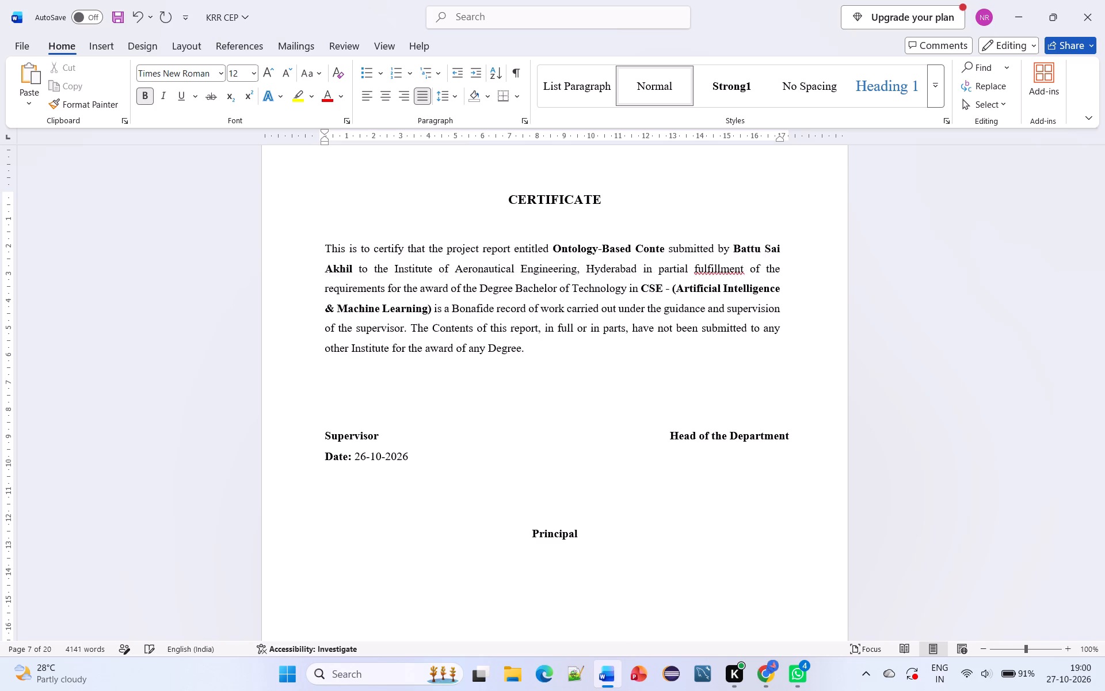
{"action": "key", "text": "BackSpace"}
{"action": "key", "text": "BackSpace"}
{"action": "key", "text": "BackSpace"}
{"action": "key", "text": "BackSpace"}
{"action": "key", "text": "BackSpace"}
{"action": "key", "text": "BackSpace"}
{"action": "key", "text": "BackSpace"}
{"action": "key", "text": "BackSpace"}
{"action": "key", "text": "BackSpace"}
{"action": "key", "text": "BackSpace"}
{"action": "key", "text": "BackSpace"}
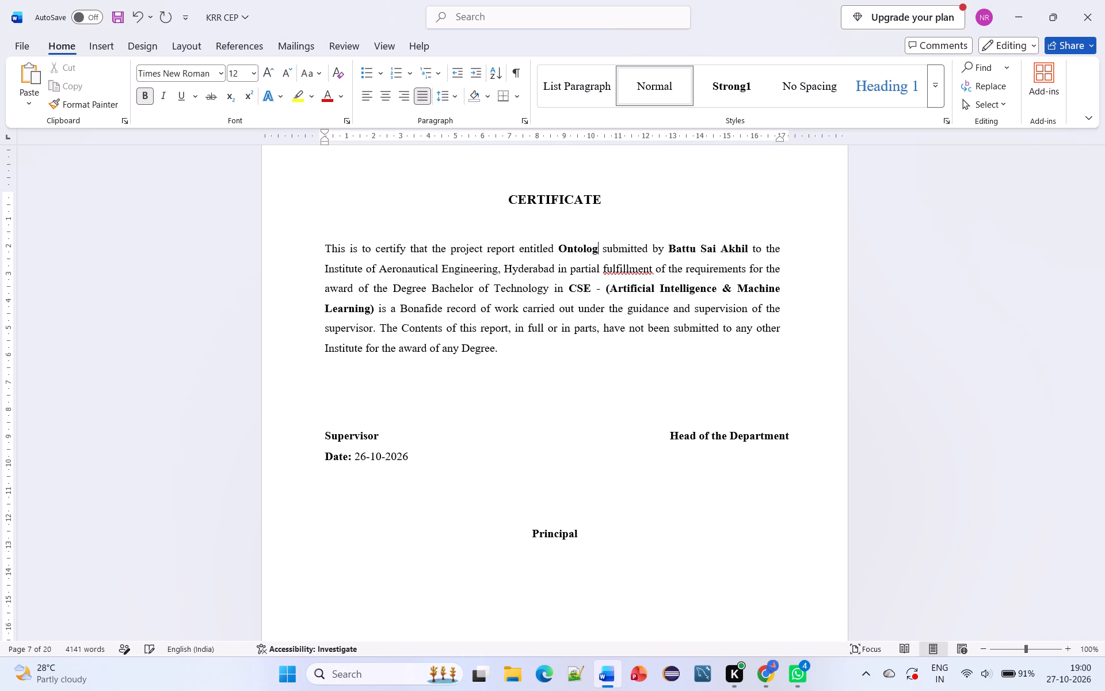
{"action": "key", "text": "BackSpace"}
{"action": "key", "text": "BackSpace"}
{"action": "key", "text": "BackSpace"}
{"action": "key", "text": "BackSpace"}
{"action": "key", "text": "BackSpace"}
{"action": "key", "text": "BackSpace"}
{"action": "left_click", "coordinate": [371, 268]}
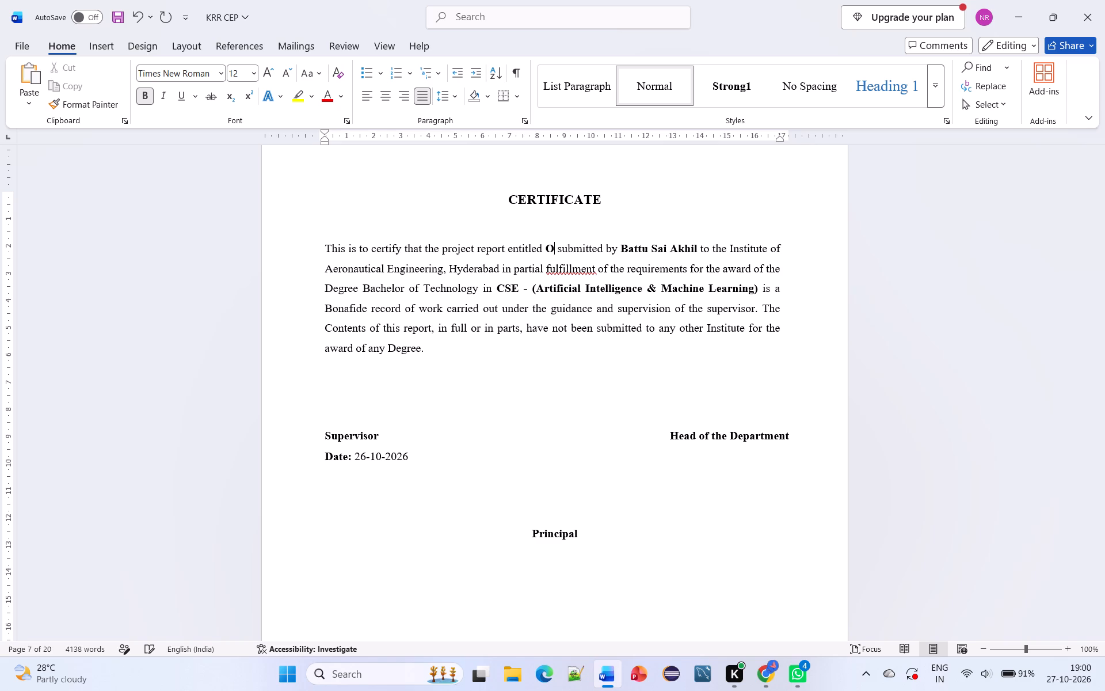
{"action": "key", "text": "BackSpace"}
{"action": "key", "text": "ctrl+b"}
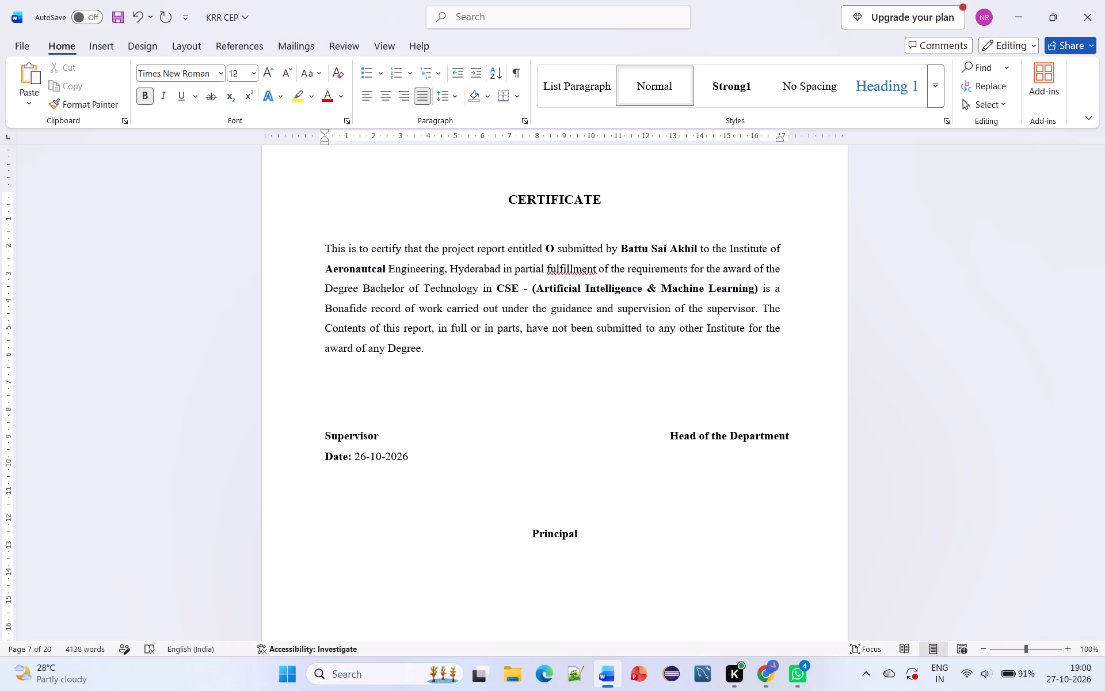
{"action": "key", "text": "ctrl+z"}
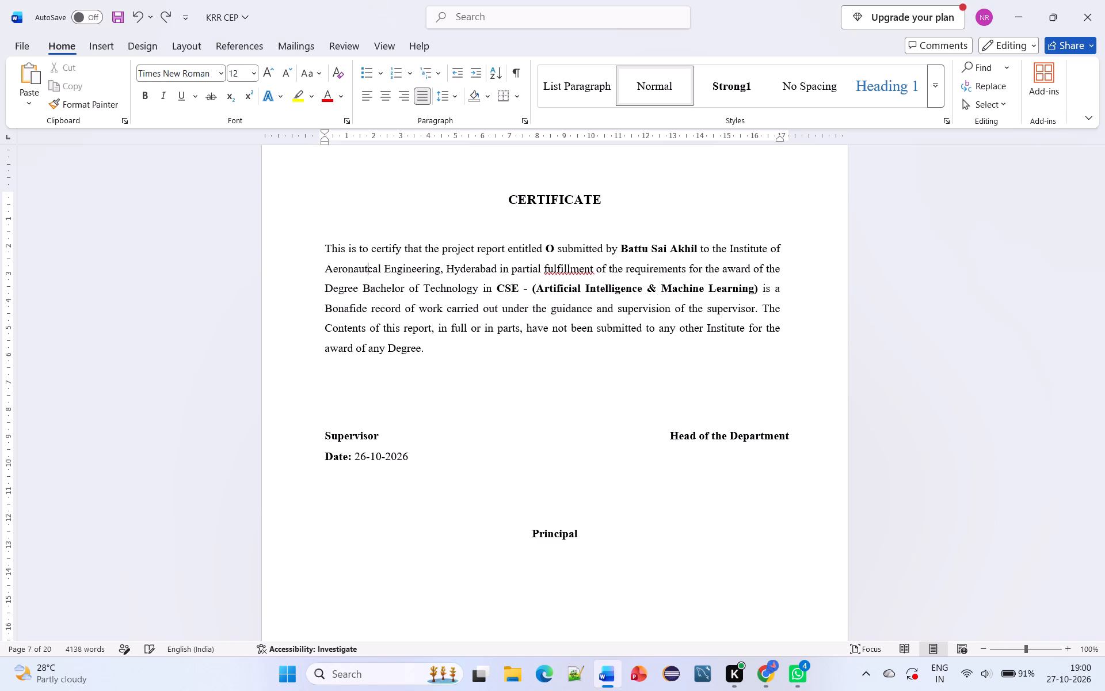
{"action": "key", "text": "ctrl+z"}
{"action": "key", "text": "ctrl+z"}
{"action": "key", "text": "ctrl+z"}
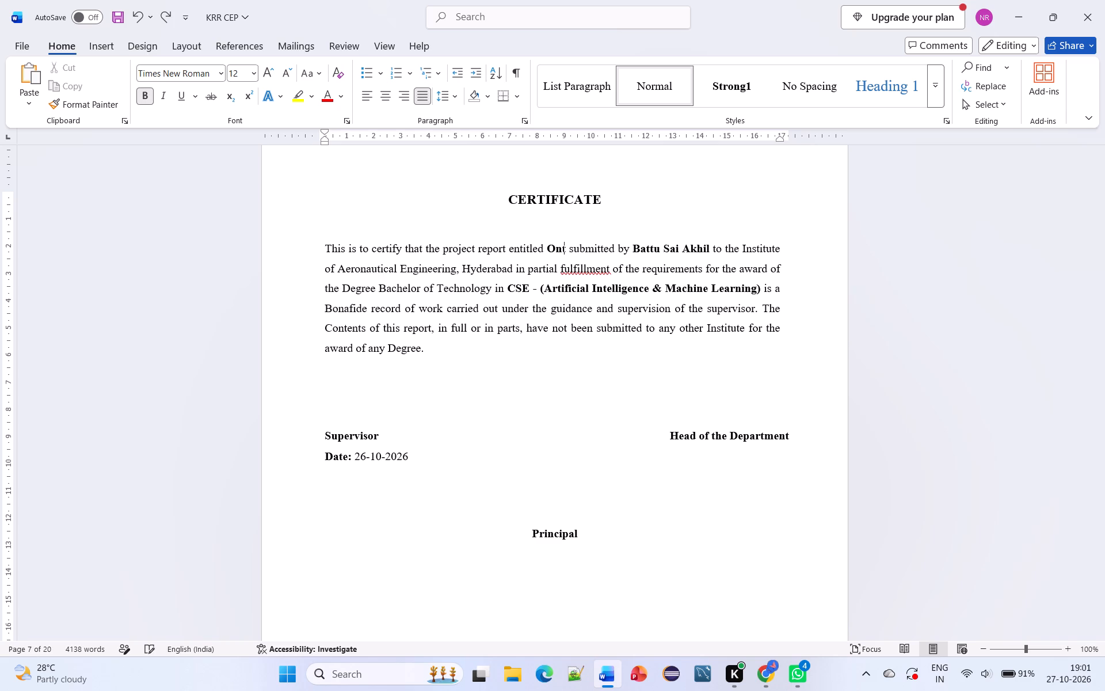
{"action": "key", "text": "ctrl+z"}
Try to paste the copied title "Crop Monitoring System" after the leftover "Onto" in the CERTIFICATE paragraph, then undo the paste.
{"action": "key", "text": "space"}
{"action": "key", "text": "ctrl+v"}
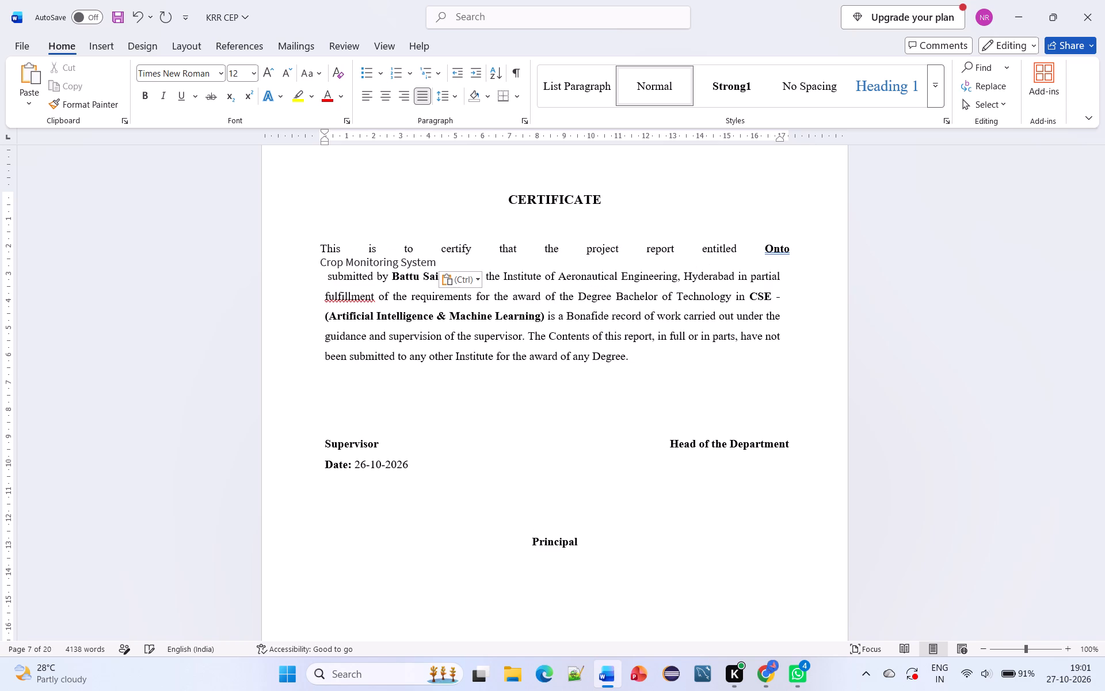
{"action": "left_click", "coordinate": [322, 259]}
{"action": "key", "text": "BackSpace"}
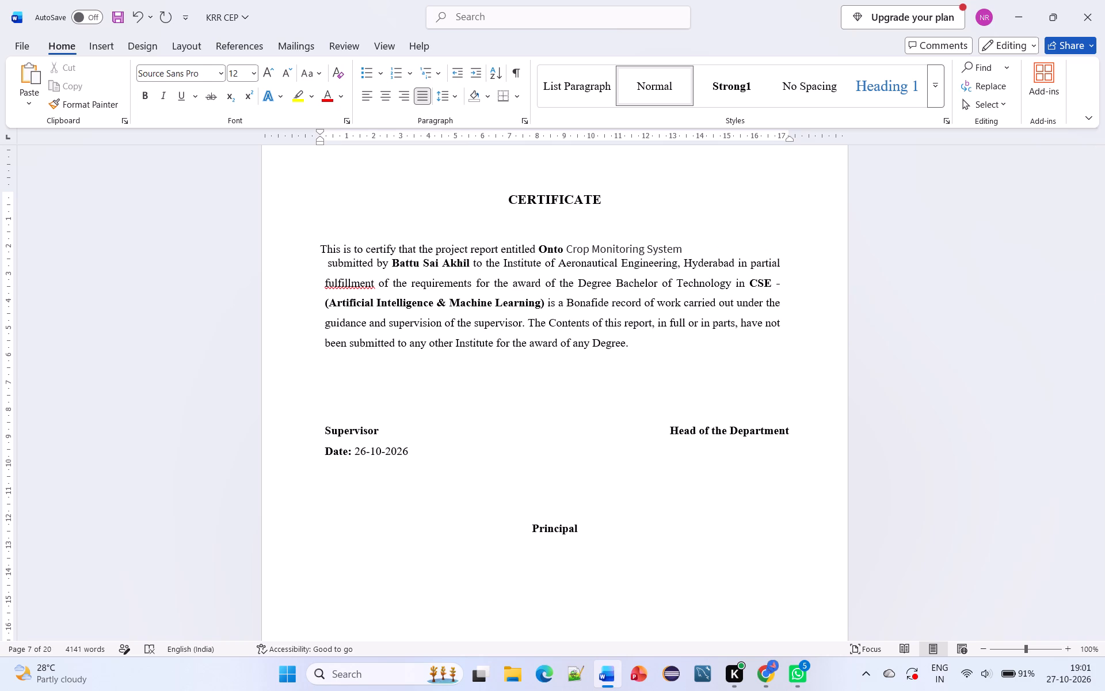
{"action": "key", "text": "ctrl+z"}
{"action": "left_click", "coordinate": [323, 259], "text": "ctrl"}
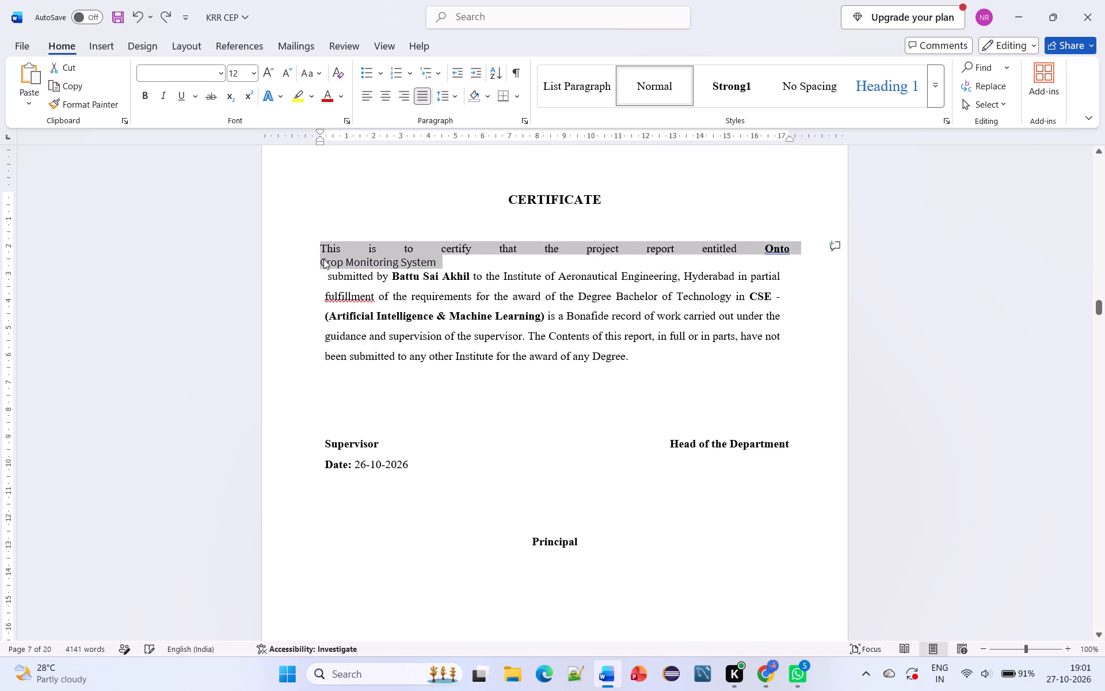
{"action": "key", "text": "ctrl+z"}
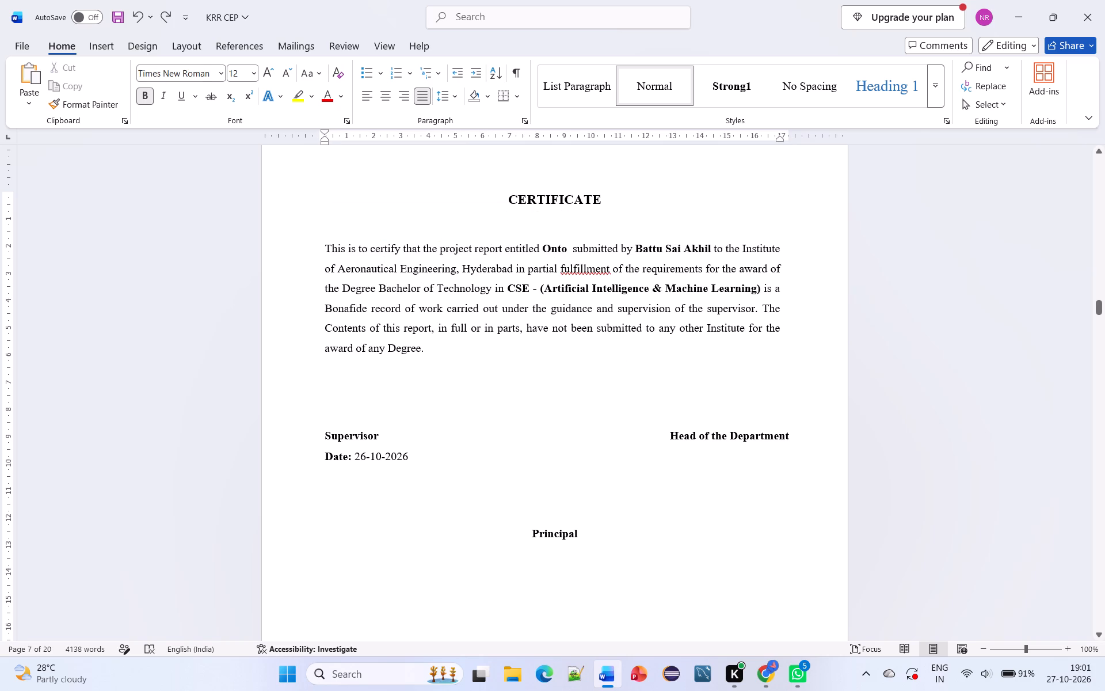
Enter "Crop Monitoring System" as the bold project title in the CERTIFICATE paragraph and remove the leftover "Onto" before it.
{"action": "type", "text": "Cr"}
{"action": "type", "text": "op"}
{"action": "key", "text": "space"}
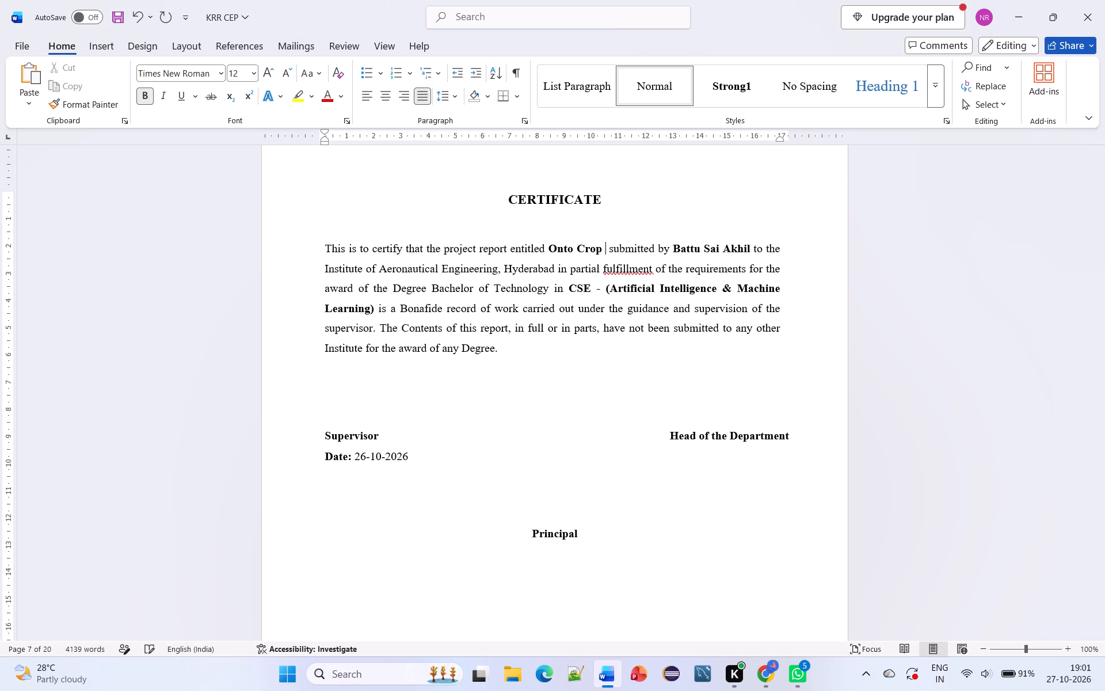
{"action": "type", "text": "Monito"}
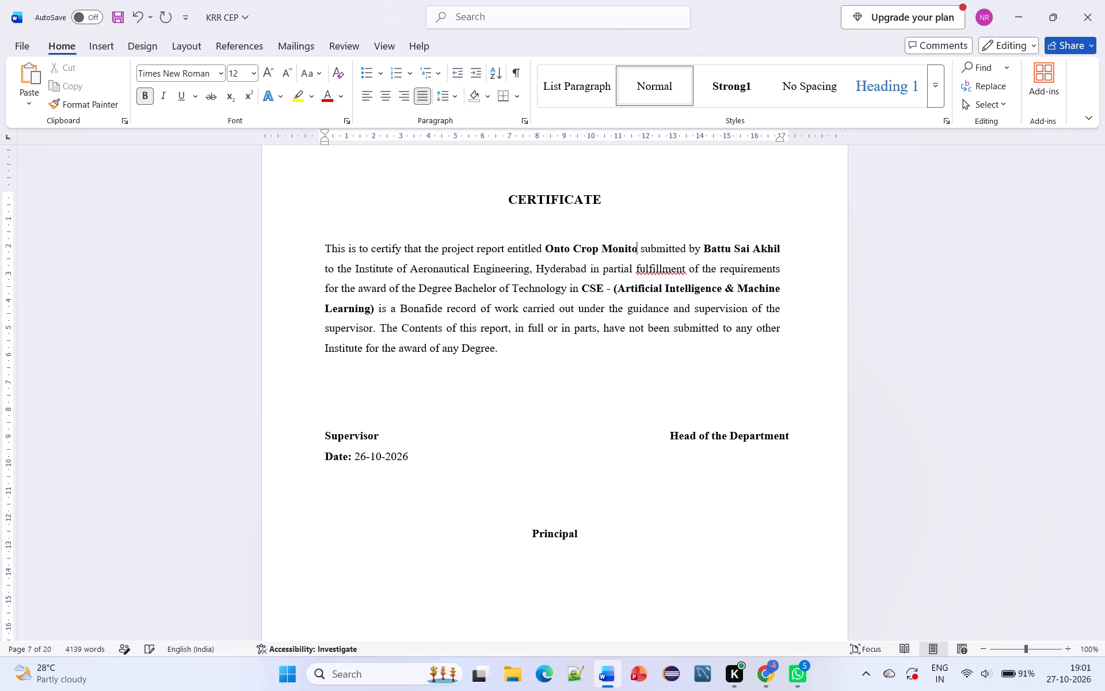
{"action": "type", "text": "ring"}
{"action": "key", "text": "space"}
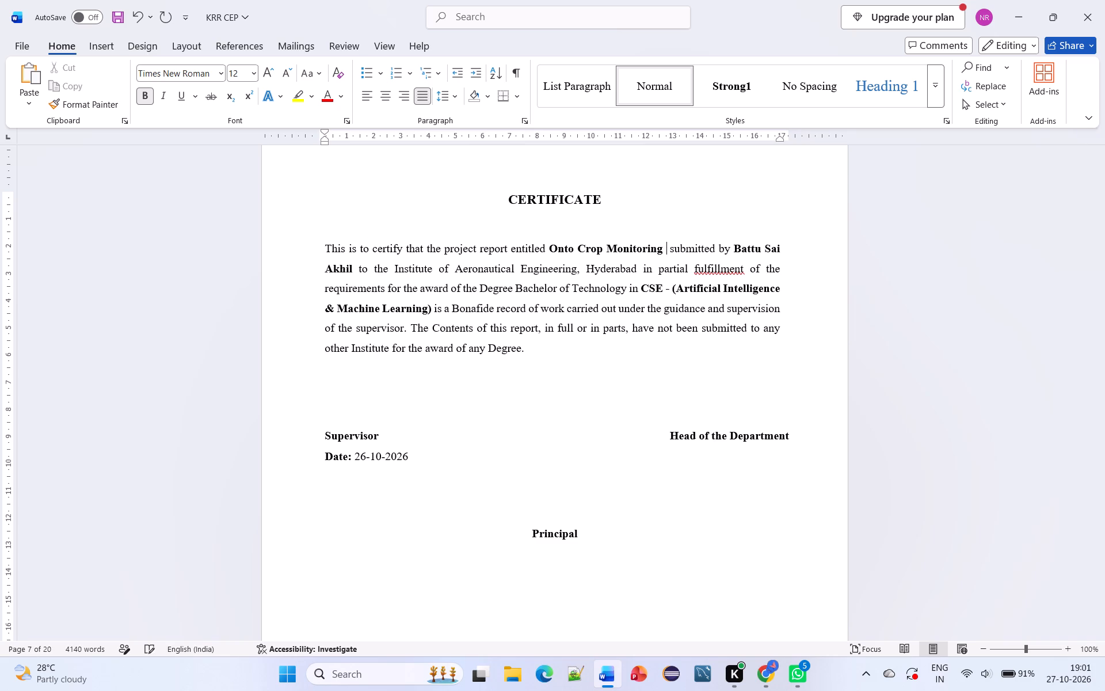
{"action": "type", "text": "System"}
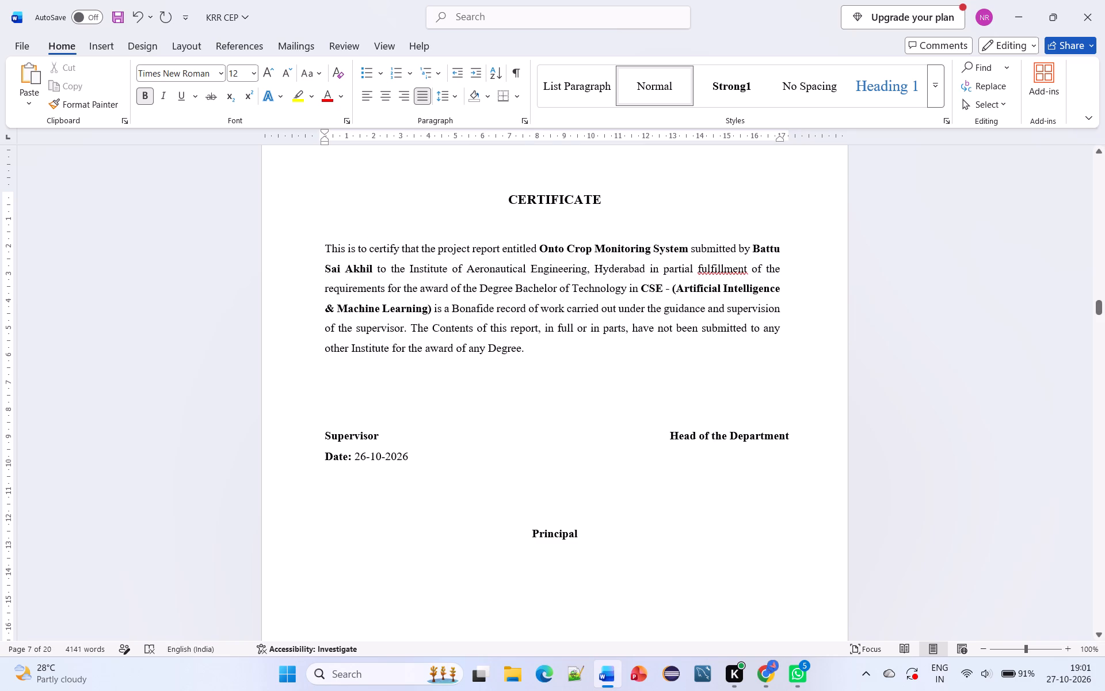
{"action": "left_click", "coordinate": [568, 245]}
{"action": "key", "text": "BackSpace"}
{"action": "key", "text": "BackSpace"}
{"action": "key", "text": "BackSpace"}
{"action": "key", "text": "BackSpace"}
{"action": "key", "text": "BackSpace"}
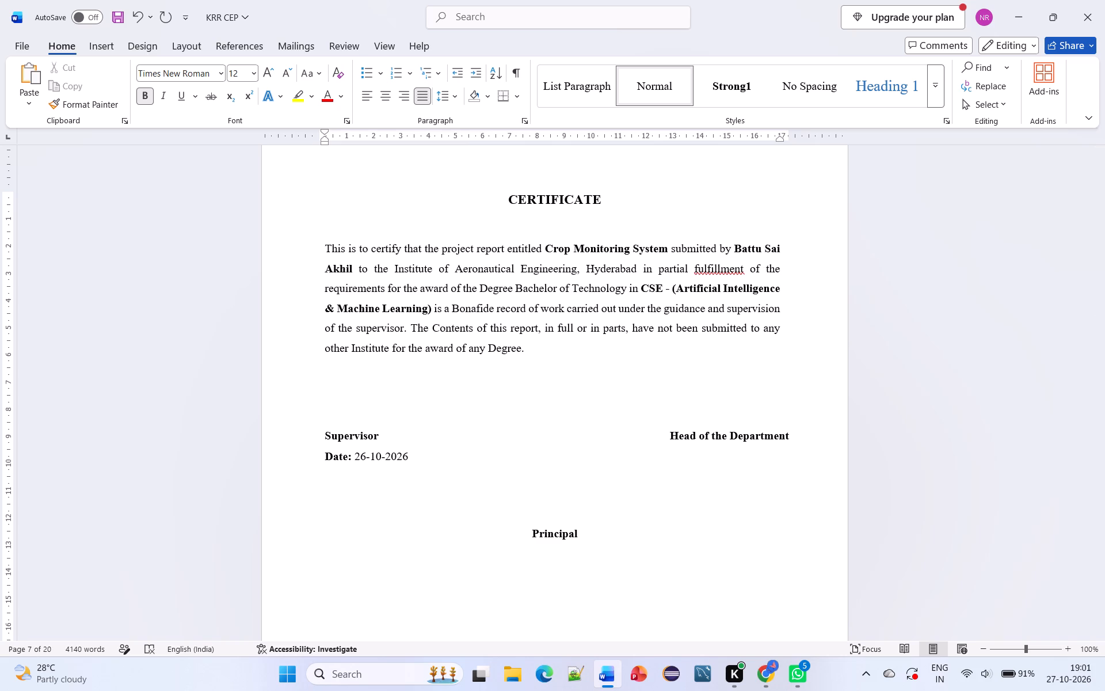
Replace the previous student's name after "submitted by" in the CERTIFICATE paragraph with the student's own name in bold.
{"action": "left_click", "coordinate": [356, 265]}
{"action": "key", "text": "BackSpace"}
{"action": "key", "text": "BackSpace"}
{"action": "key", "text": "BackSpace"}
{"action": "key", "text": "BackSpace"}
{"action": "key", "text": "BackSpace"}
{"action": "key", "text": "BackSpace"}
{"action": "key", "text": "BackSpace"}
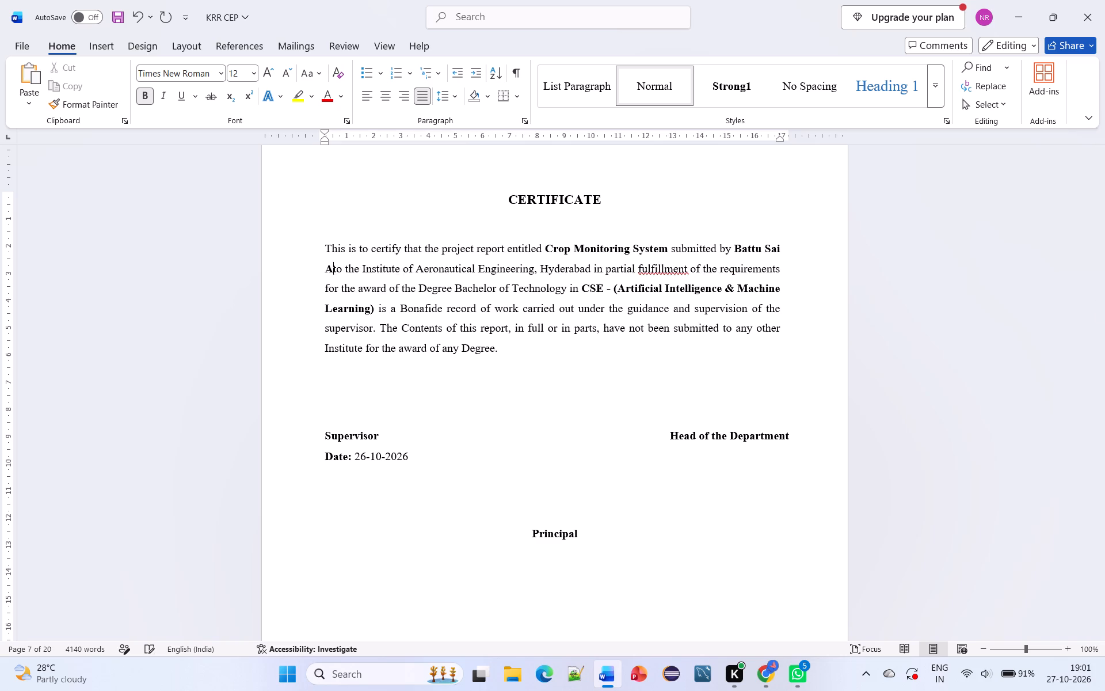
{"action": "key", "text": "BackSpace"}
{"action": "key", "text": "BackSpace"}
{"action": "key", "text": "BackSpace"}
{"action": "key", "text": "BackSpace"}
{"action": "key", "text": "BackSpace"}
{"action": "key", "text": "BackSpace"}
{"action": "key", "text": "BackSpace"}
{"action": "key", "text": "BackSpace"}
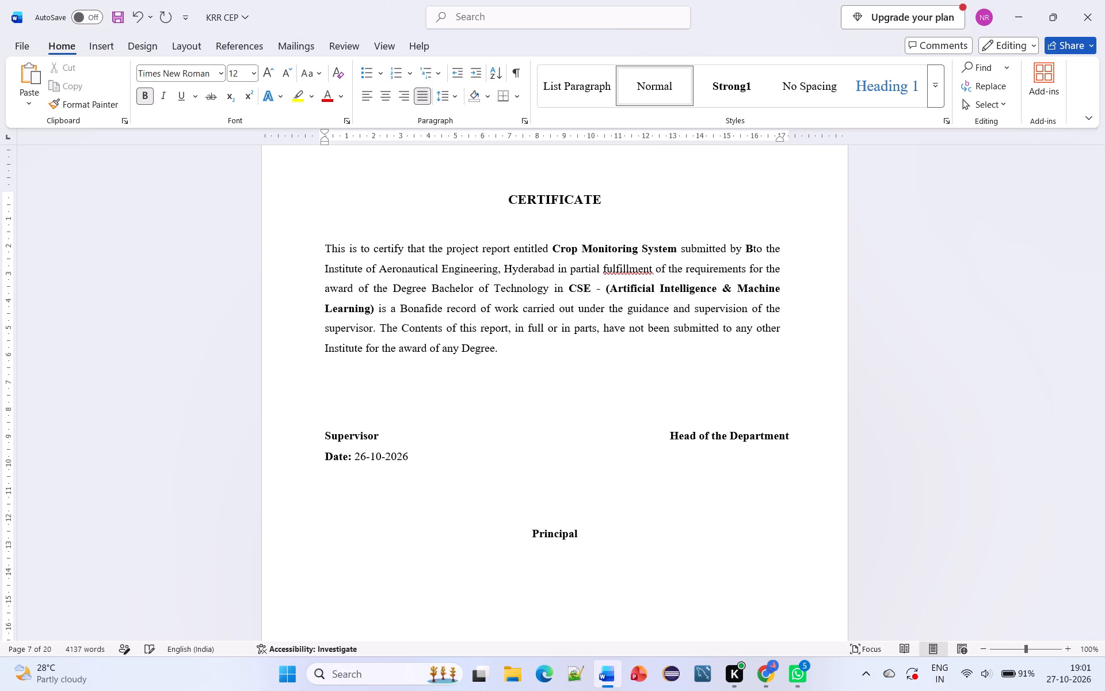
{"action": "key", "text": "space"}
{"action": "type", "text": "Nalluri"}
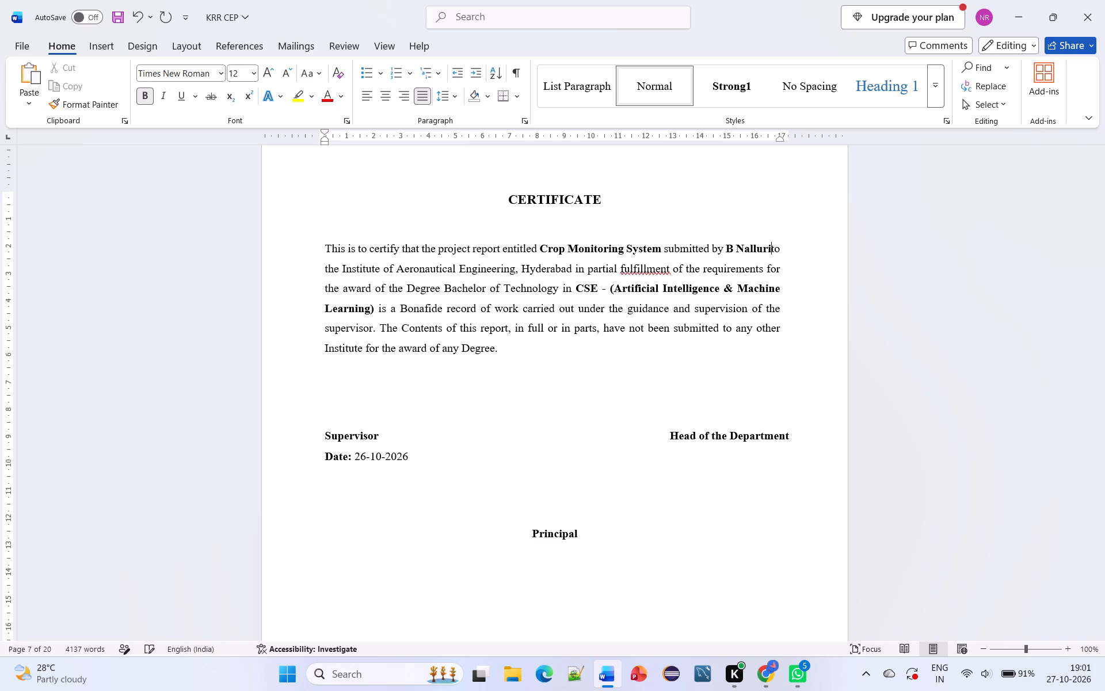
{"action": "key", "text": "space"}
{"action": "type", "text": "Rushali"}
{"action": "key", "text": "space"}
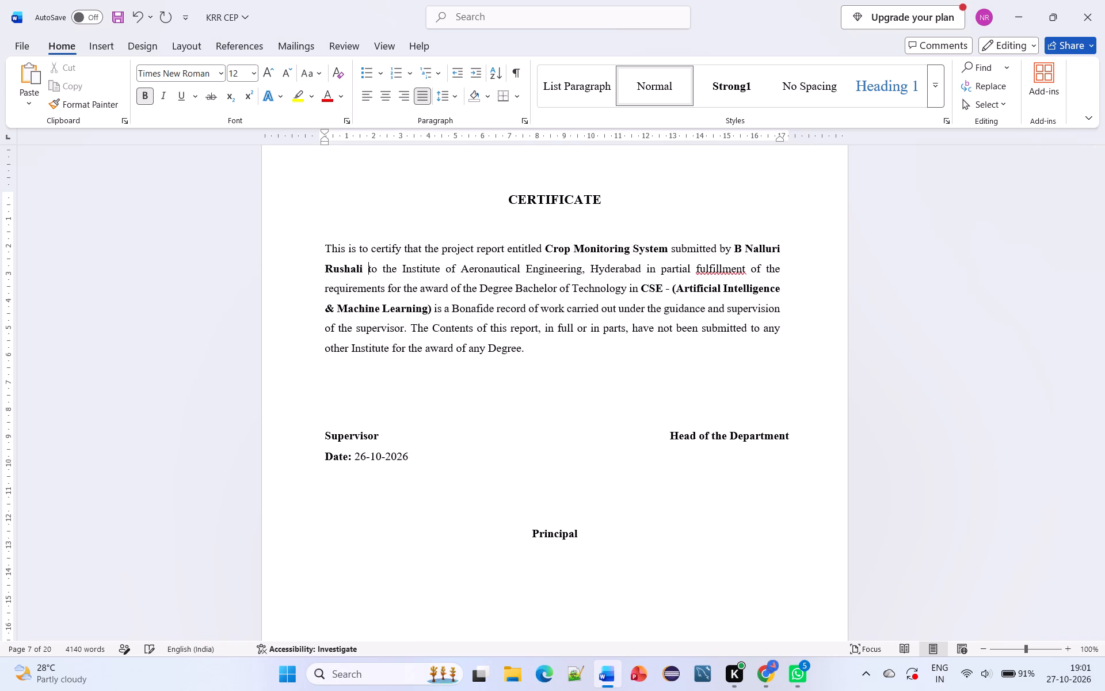
{"action": "left_click", "coordinate": [741, 244]}
{"action": "key", "text": "BackSpace"}
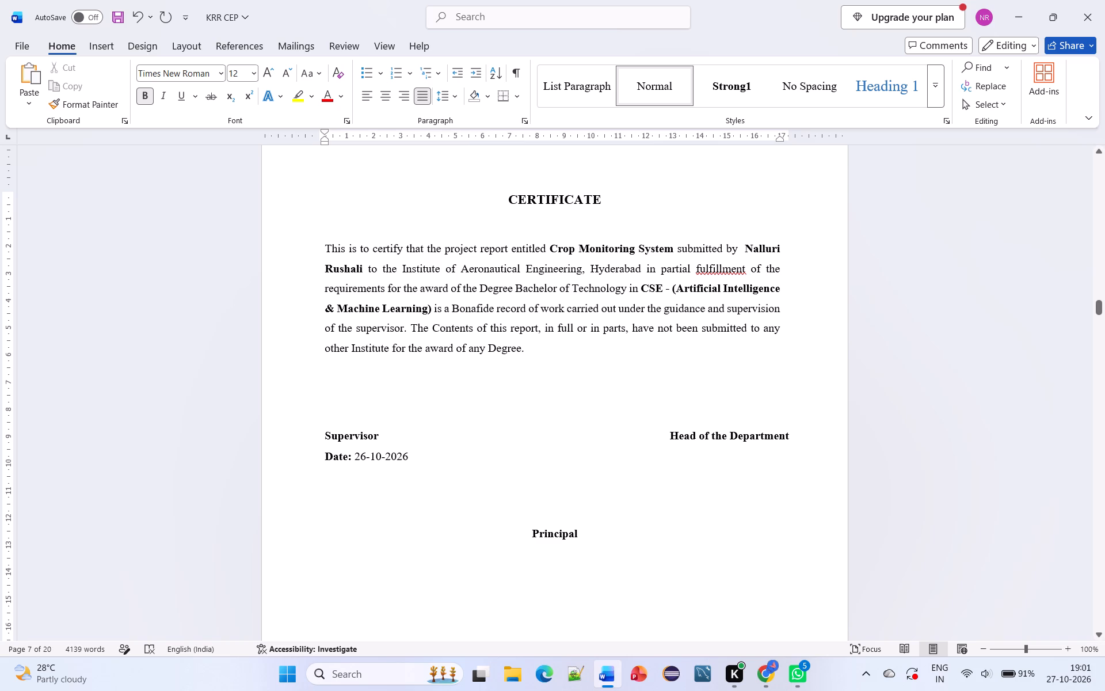
{"action": "key", "text": "BackSpace"}
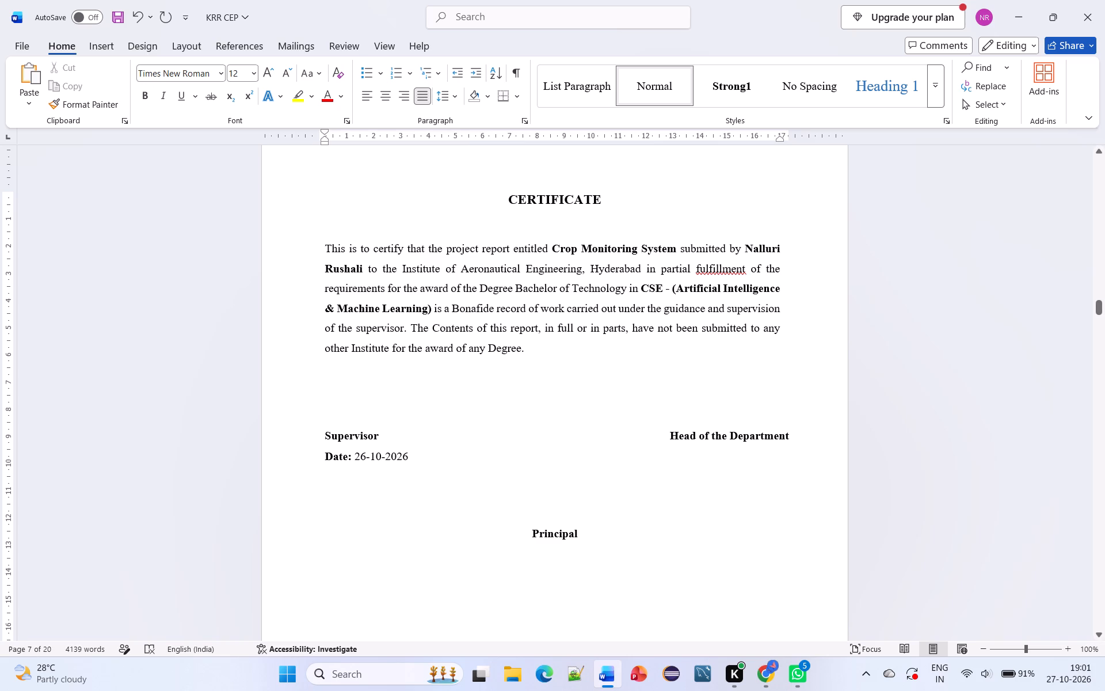
Examine the APPROVAL SHEET page for the project title and student name that need replacing.
{"action": "scroll", "coordinate": [676, 285], "scroll_direction": "up", "scroll_amount": 1}
{"action": "scroll", "coordinate": [664, 412], "scroll_direction": "down", "scroll_amount": 5}
{"action": "scroll", "coordinate": [651, 411], "scroll_direction": "left", "scroll_amount": 1}
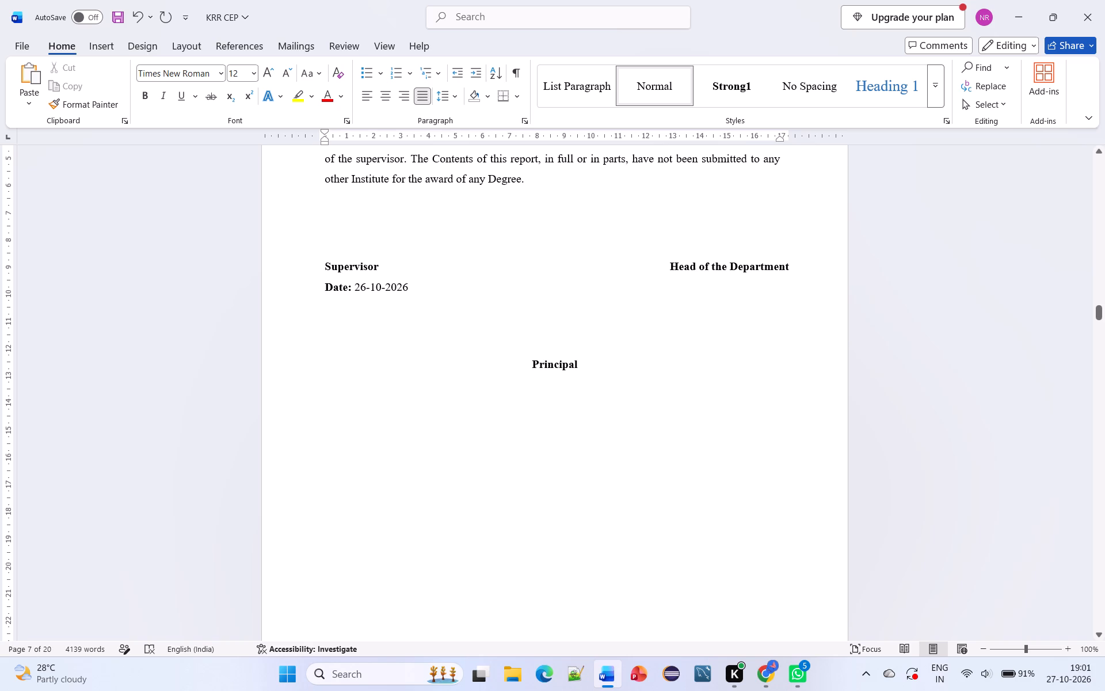
{"action": "scroll", "coordinate": [552, 388], "scroll_direction": "left", "scroll_amount": 1}
{"action": "scroll", "coordinate": [536, 370], "scroll_direction": "down", "scroll_amount": 15}
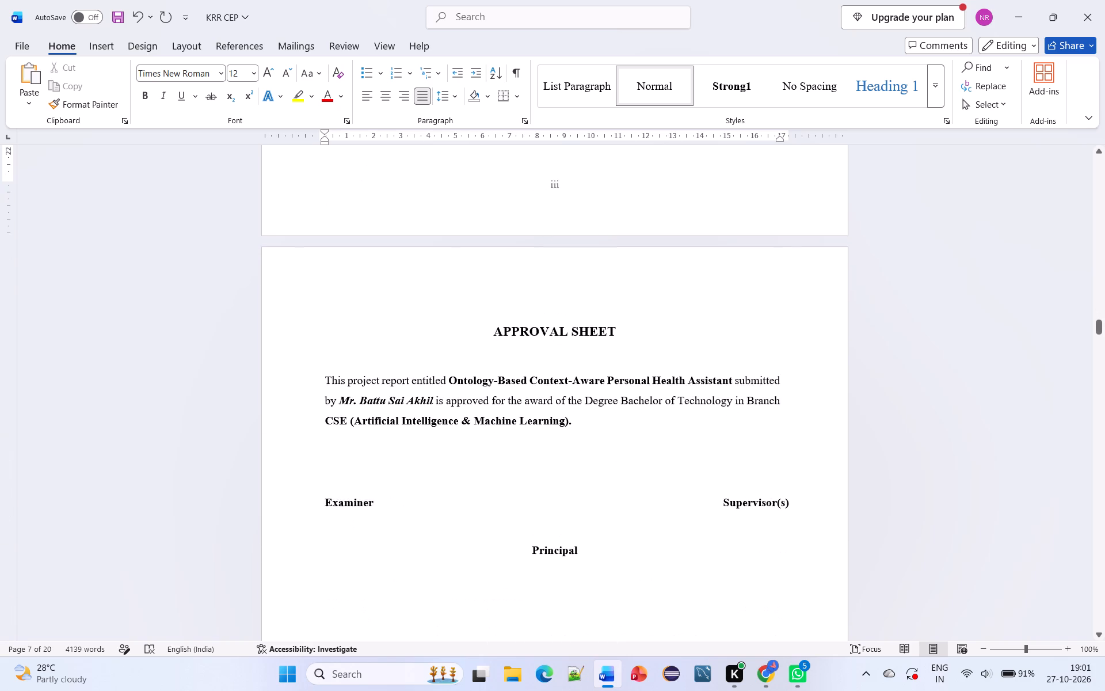
{"action": "scroll", "coordinate": [536, 370], "scroll_direction": "down", "scroll_amount": 2}
{"action": "scroll", "coordinate": [534, 388], "scroll_direction": "right", "scroll_amount": 1}
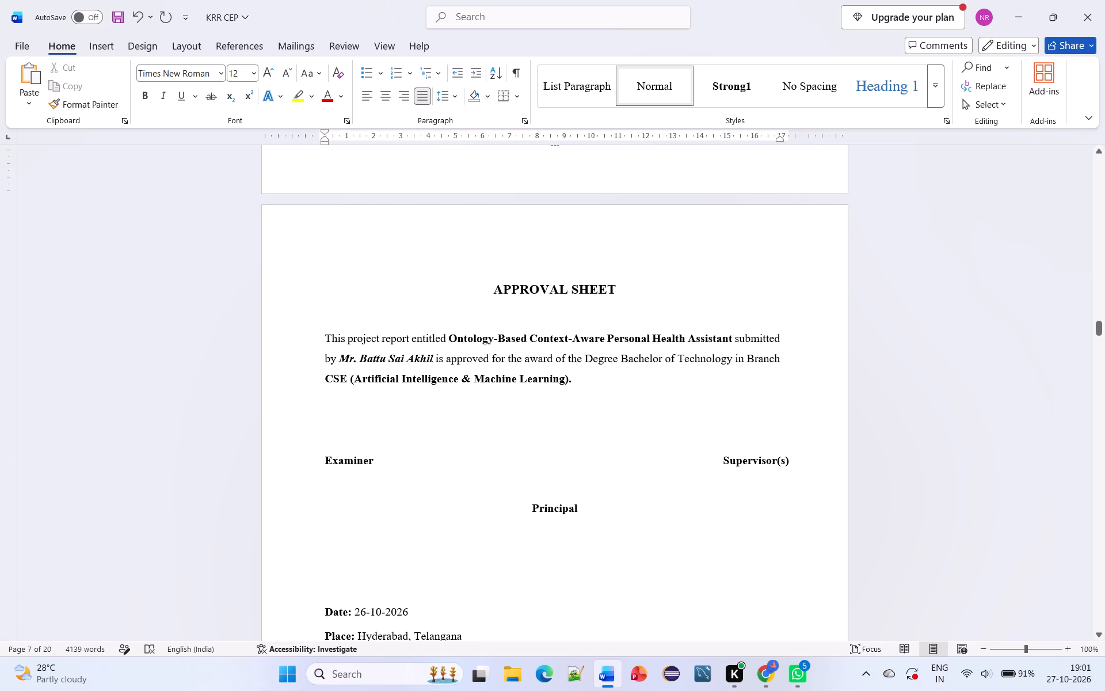
{"action": "scroll", "coordinate": [539, 365], "scroll_direction": "right", "scroll_amount": 1}
Copy the title "Crop Monitoring System" from the CERTIFICATE paragraph and paste it over the old project title wording in the APPROVAL SHEET paragraph.
{"action": "scroll", "coordinate": [722, 335], "scroll_direction": "up", "scroll_amount": 4}
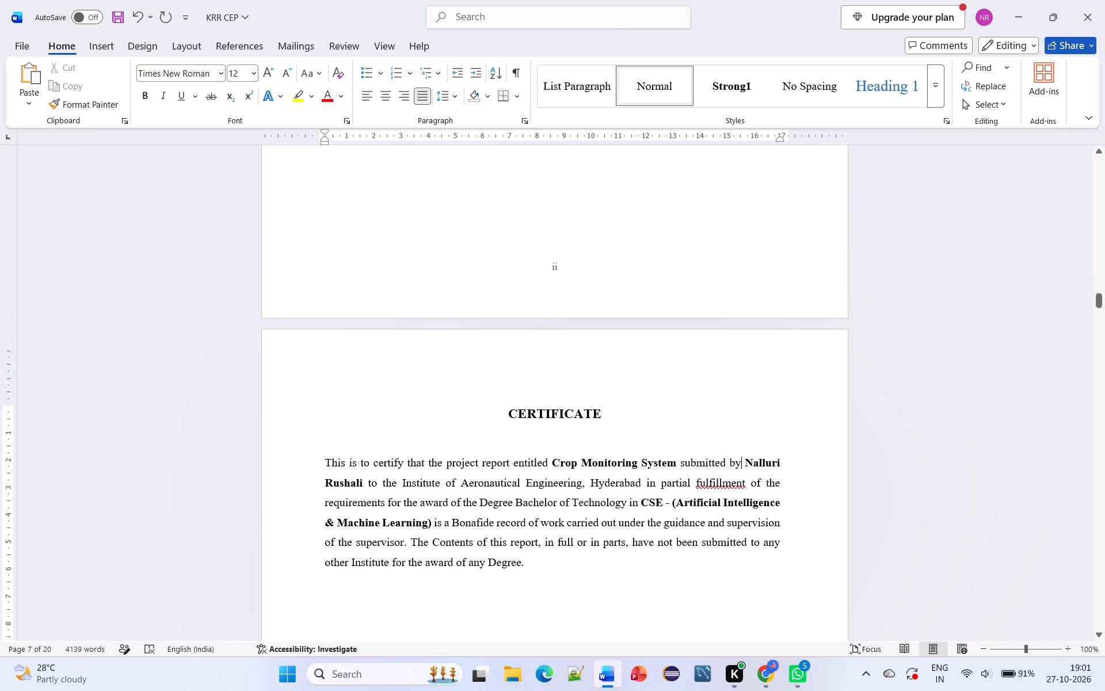
{"action": "left_click_drag", "start_coordinate": [676, 462], "coordinate": [564, 462]}
{"action": "key", "text": "ctrl+c"}
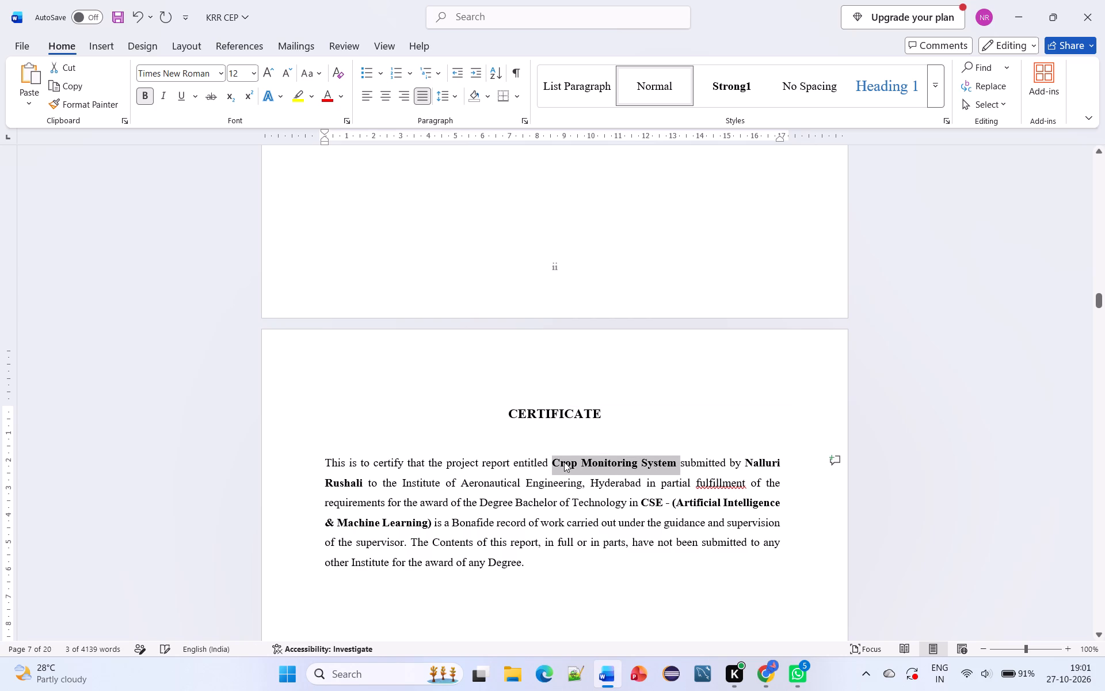
{"action": "left_click", "coordinate": [653, 559]}
{"action": "scroll", "coordinate": [653, 559], "scroll_direction": "down", "scroll_amount": 2}
{"action": "scroll", "coordinate": [663, 465], "scroll_direction": "down", "scroll_amount": 2}
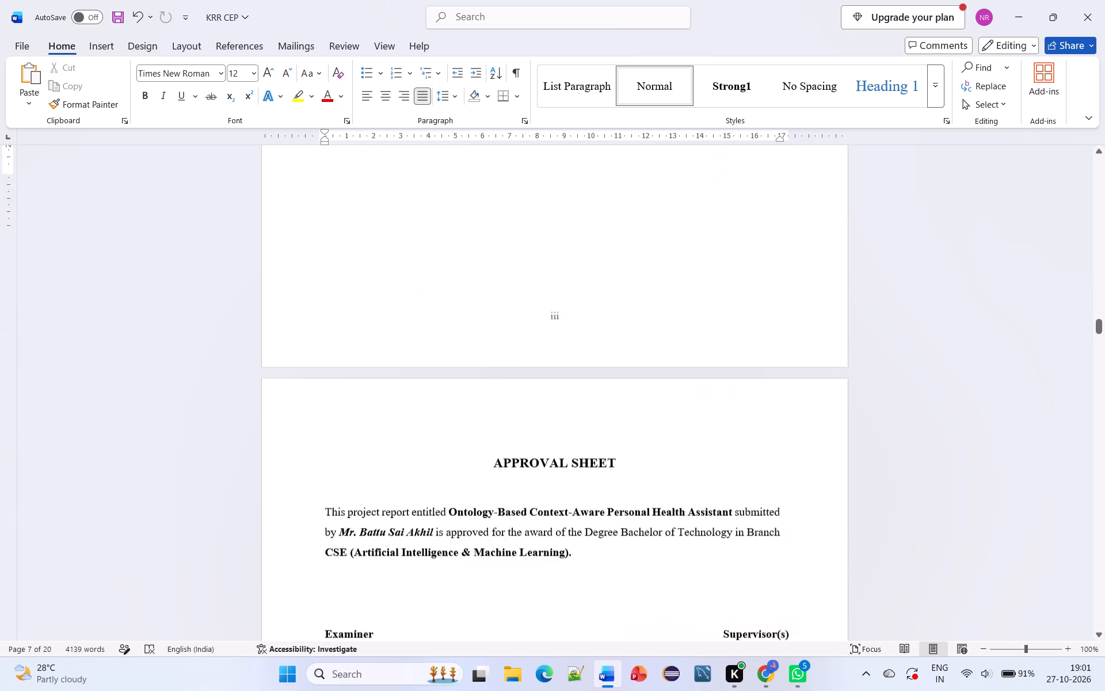
{"action": "left_click_drag", "start_coordinate": [733, 297], "coordinate": [728, 297]}
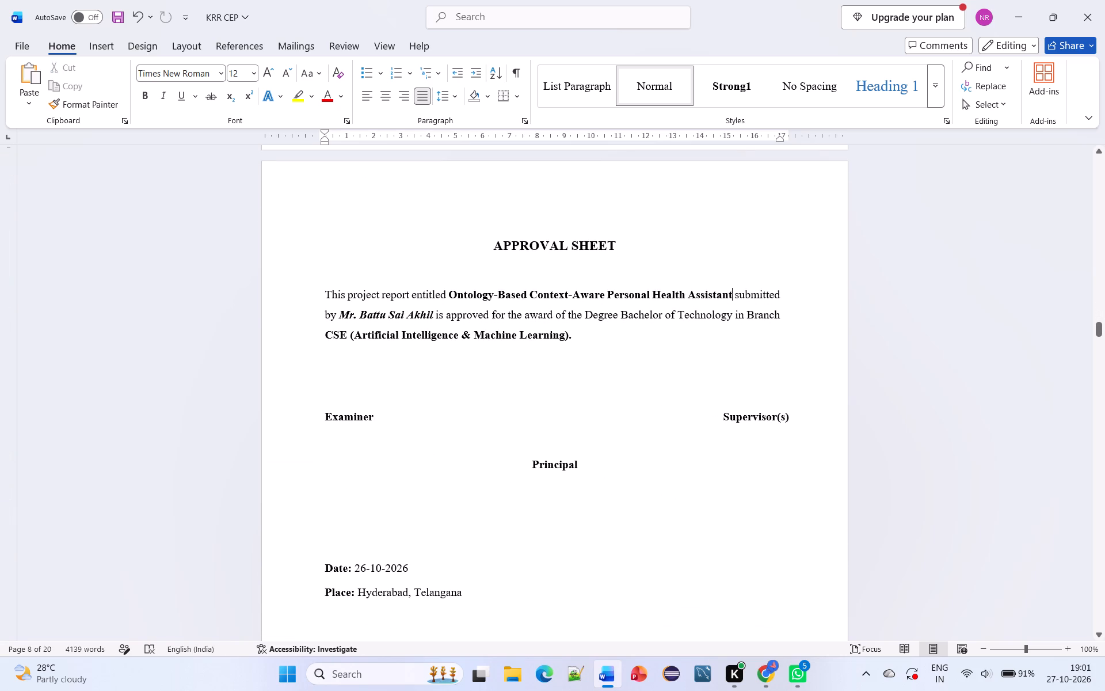
{"action": "left_click_drag", "start_coordinate": [728, 297], "coordinate": [449, 296]}
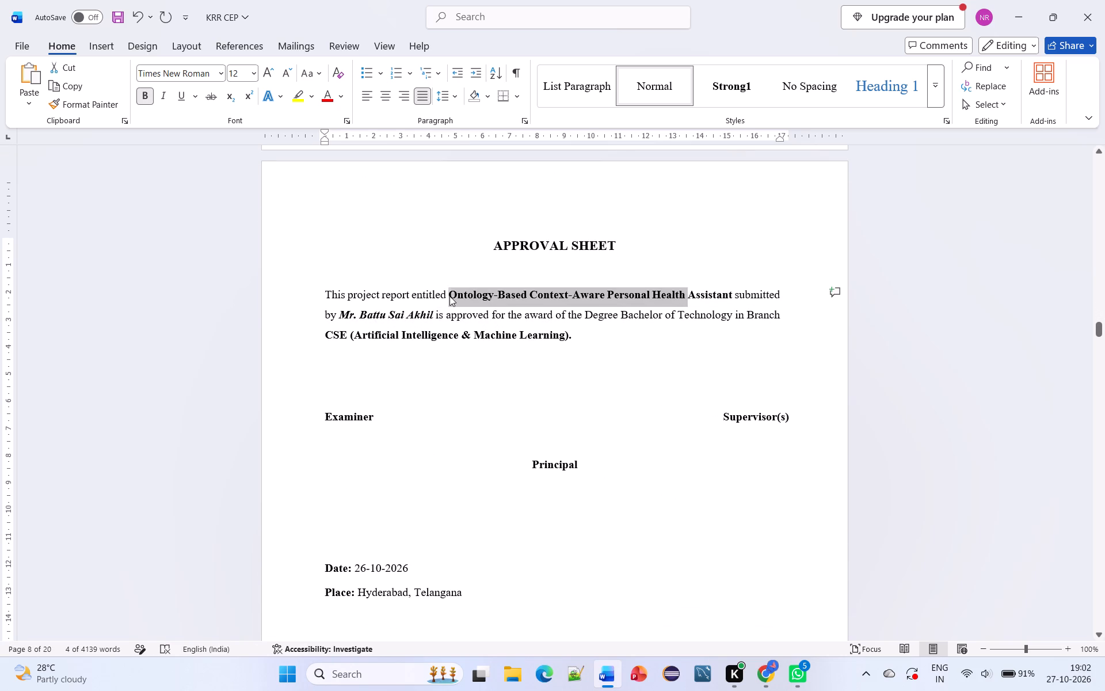
{"action": "key", "text": "ctrl+v"}
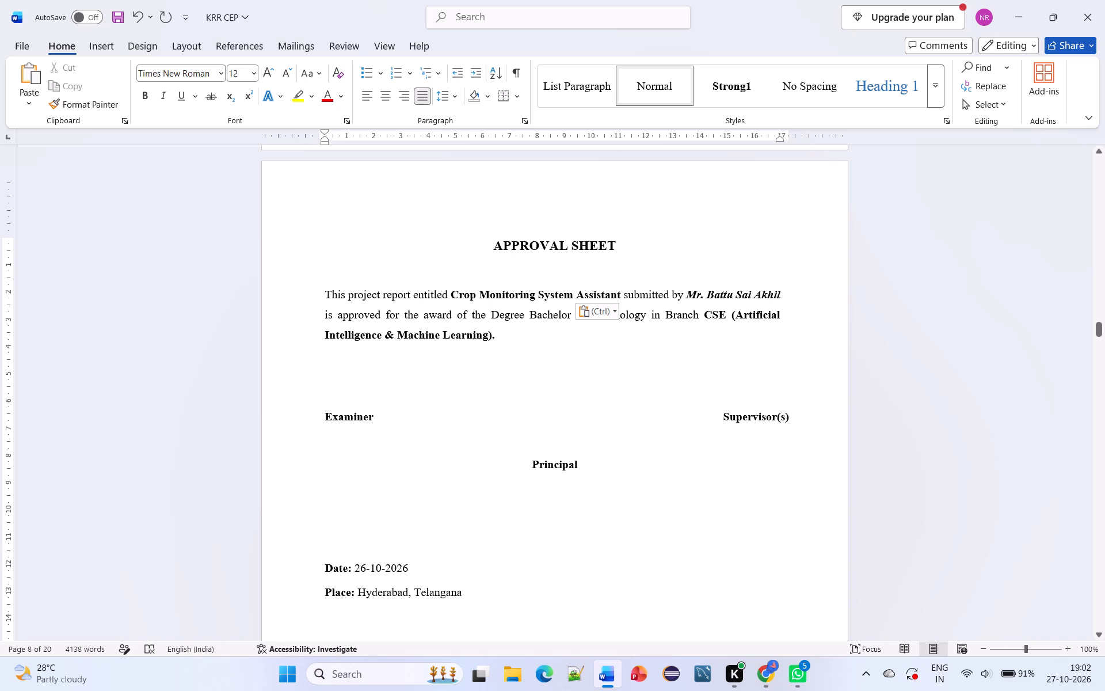
Remove the leftover word "Assistant" after "Crop Monitoring System" in the APPROVAL SHEET paragraph.
{"action": "left_click", "coordinate": [622, 295]}
{"action": "key", "text": "BackSpace"}
{"action": "key", "text": "BackSpace"}
{"action": "key", "text": "BackSpace"}
{"action": "key", "text": "BackSpace"}
{"action": "key", "text": "BackSpace"}
{"action": "key", "text": "BackSpace"}
{"action": "key", "text": "BackSpace"}
{"action": "key", "text": "BackSpace"}
{"action": "key", "text": "BackSpace"}
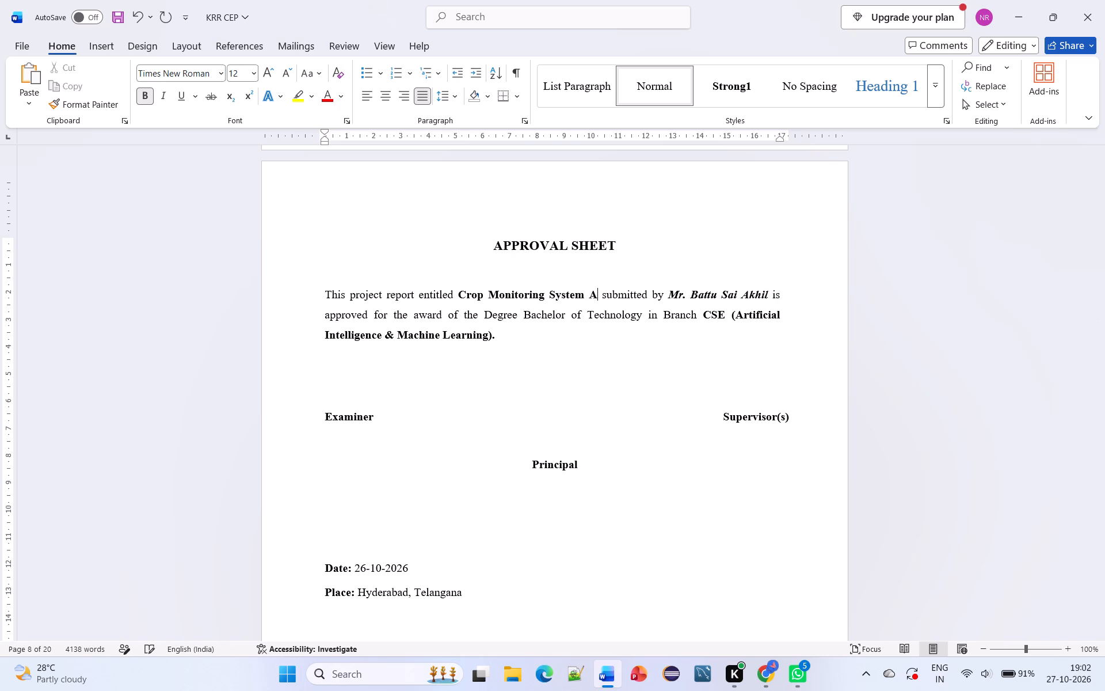
{"action": "key", "text": "BackSpace"}
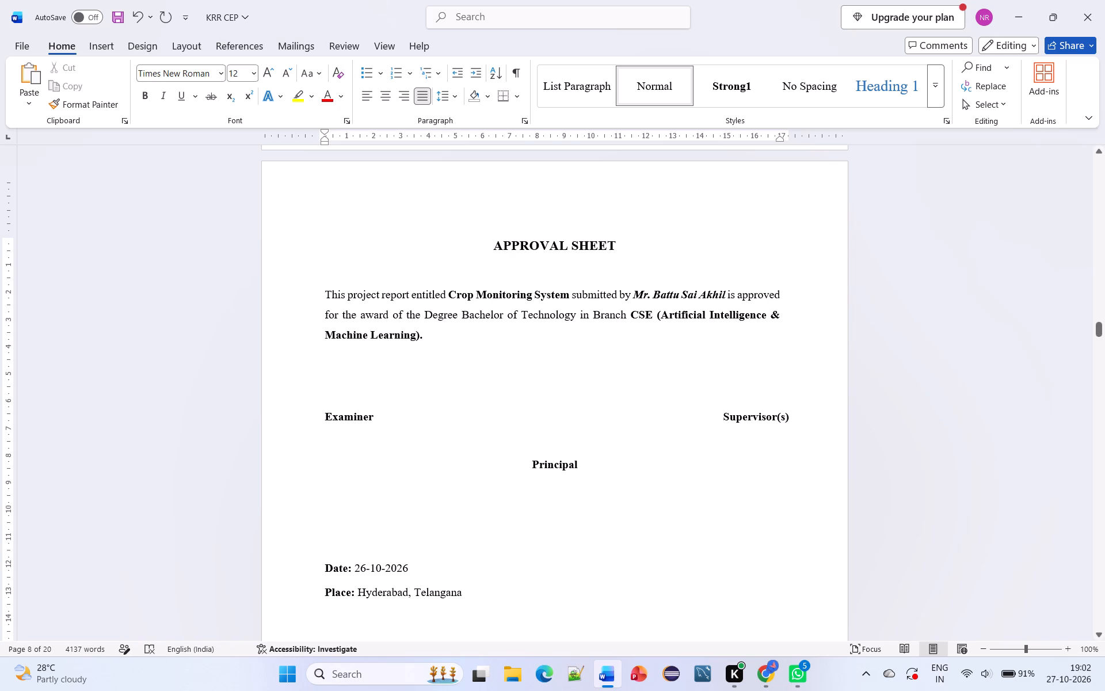
Replace the previous student's title and name after "submitted by" in the APPROVAL SHEET paragraph with "Ms." and the student's own name.
{"action": "left_click", "coordinate": [726, 295]}
{"action": "key", "text": "BackSpace"}
{"action": "key", "text": "BackSpace"}
{"action": "key", "text": "BackSpace"}
{"action": "key", "text": "BackSpace"}
{"action": "key", "text": "BackSpace"}
{"action": "key", "text": "BackSpace"}
{"action": "key", "text": "BackSpace"}
{"action": "key", "text": "BackSpace"}
{"action": "key", "text": "BackSpace"}
{"action": "key", "text": "BackSpace"}
{"action": "key", "text": "BackSpace"}
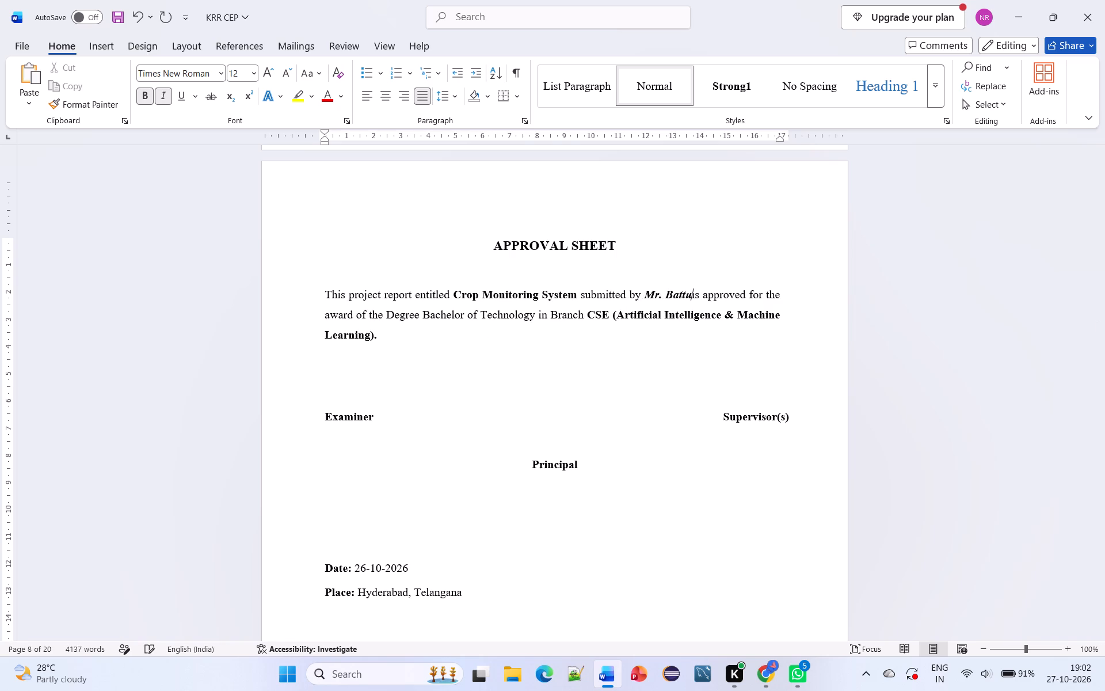
{"action": "key", "text": "BackSpace"}
{"action": "key", "text": "BackSpace"}
{"action": "key", "text": "BackSpace"}
{"action": "key", "text": "BackSpace"}
{"action": "key", "text": "BackSpace"}
{"action": "key", "text": "BackSpace"}
{"action": "key", "text": "BackSpace"}
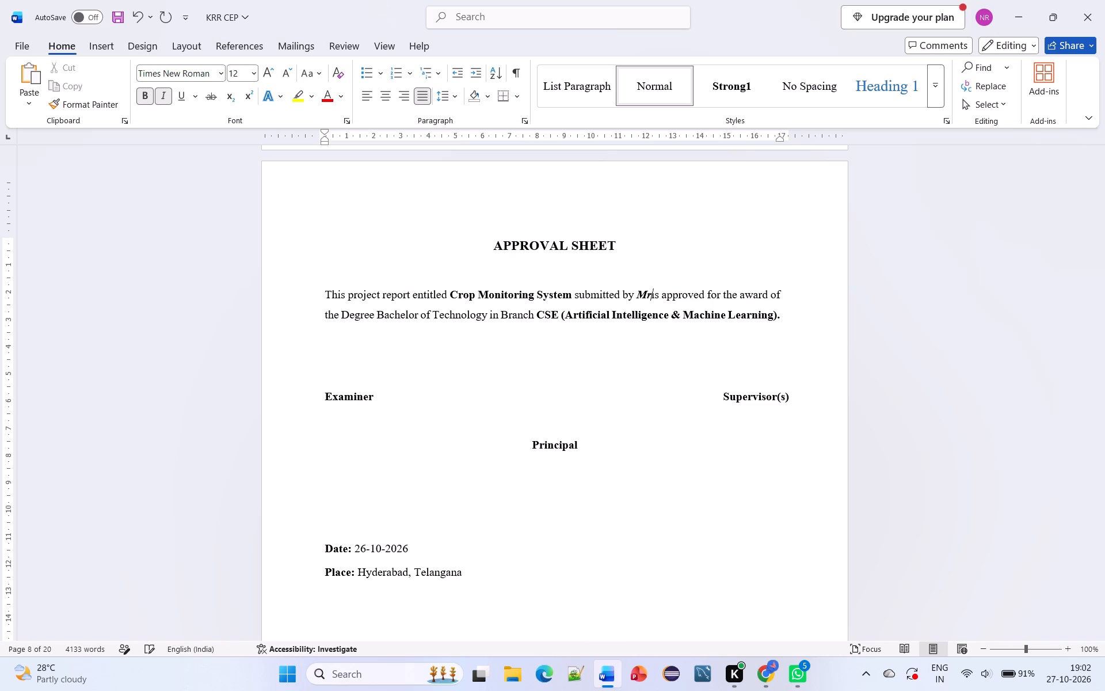
{"action": "key", "text": "BackSpace"}
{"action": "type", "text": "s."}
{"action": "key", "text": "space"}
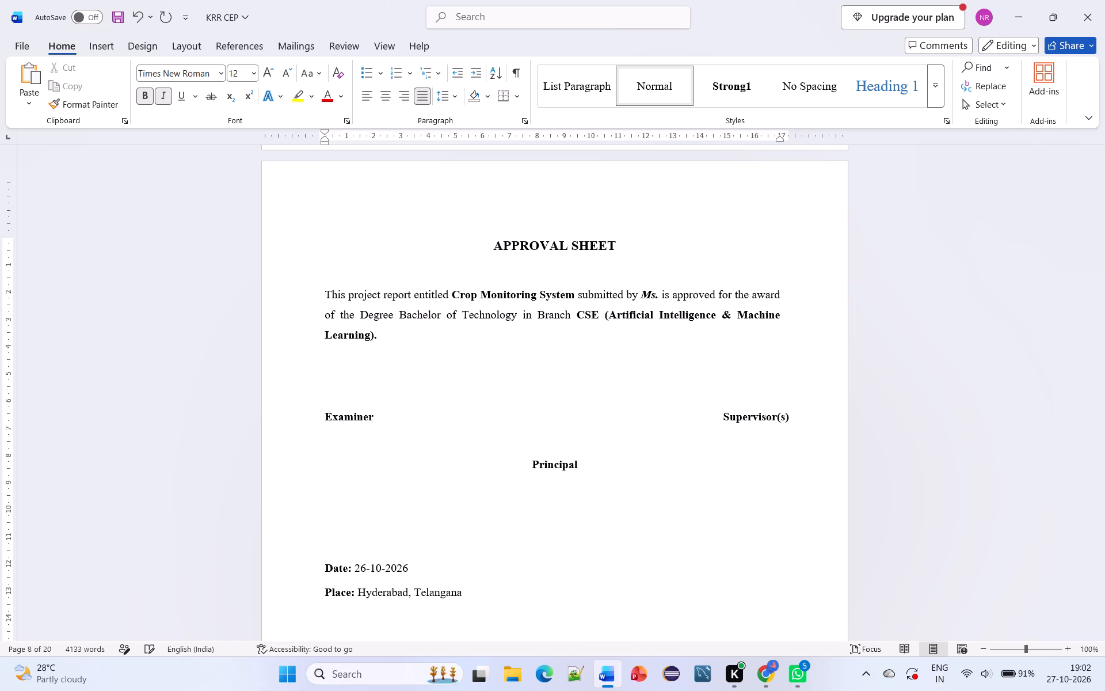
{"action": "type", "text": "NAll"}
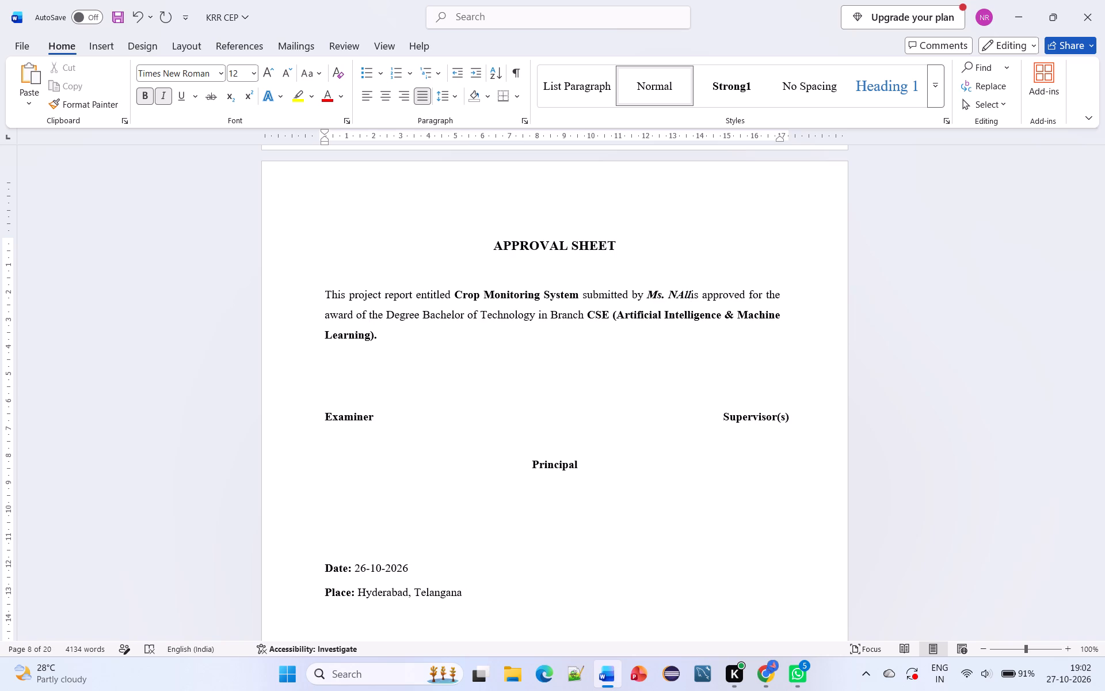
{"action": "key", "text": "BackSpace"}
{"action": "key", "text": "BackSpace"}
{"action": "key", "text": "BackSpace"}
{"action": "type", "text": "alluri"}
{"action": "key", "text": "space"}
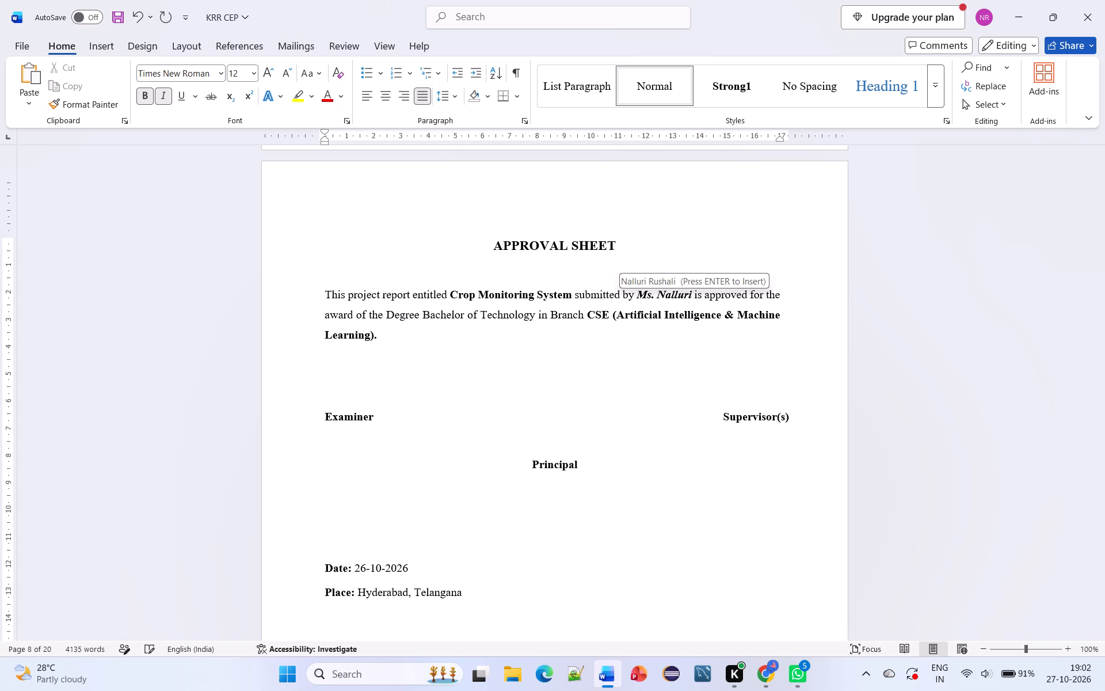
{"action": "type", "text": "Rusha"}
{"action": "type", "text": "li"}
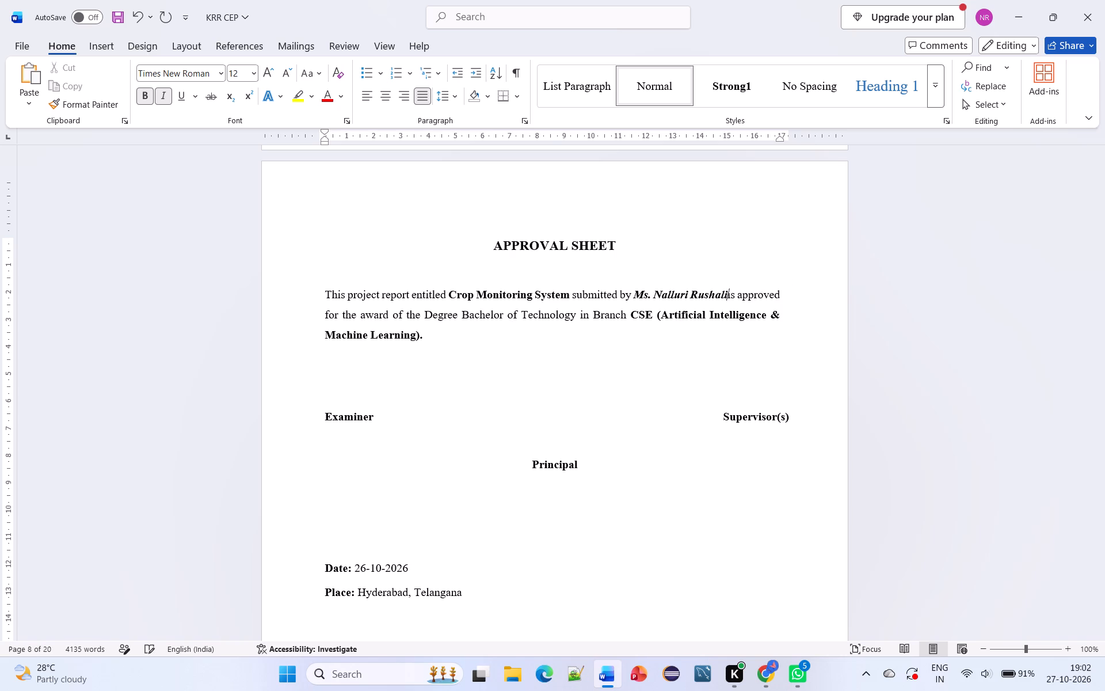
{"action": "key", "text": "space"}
Examine the rest of the APPROVAL SHEET page and the ACKNOWLEDGEMENT page for details that need replacing.
{"action": "scroll", "coordinate": [787, 394], "scroll_direction": "down", "scroll_amount": 2}
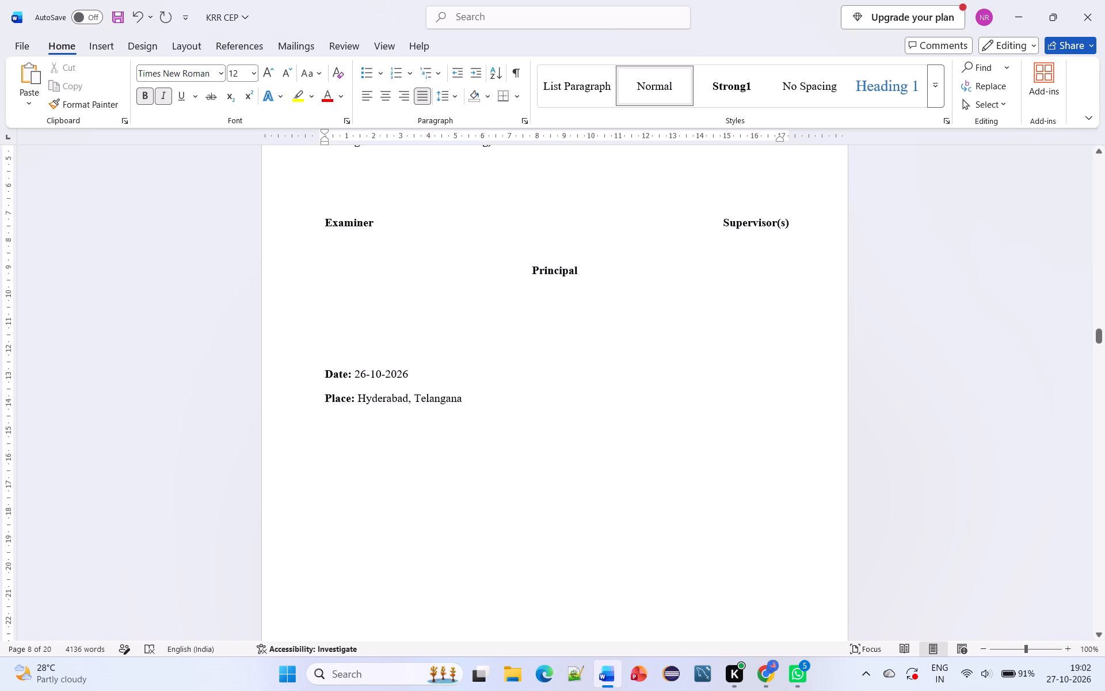
{"action": "scroll", "coordinate": [787, 394], "scroll_direction": "down", "scroll_amount": 2}
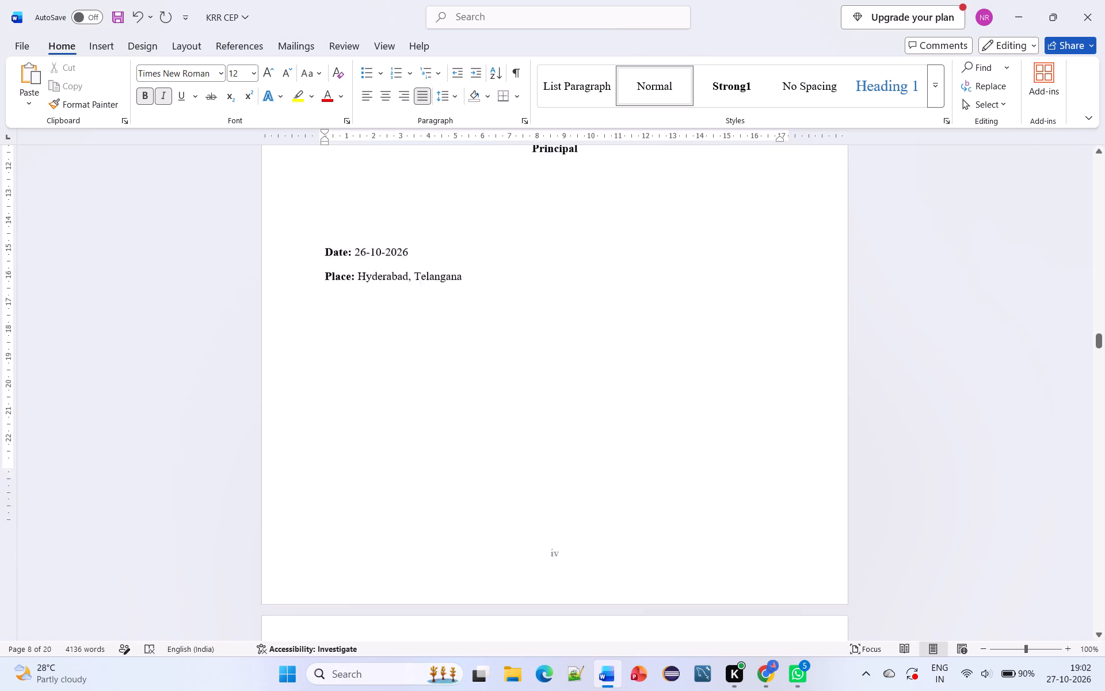
{"action": "scroll", "coordinate": [787, 394], "scroll_direction": "down", "scroll_amount": 2}
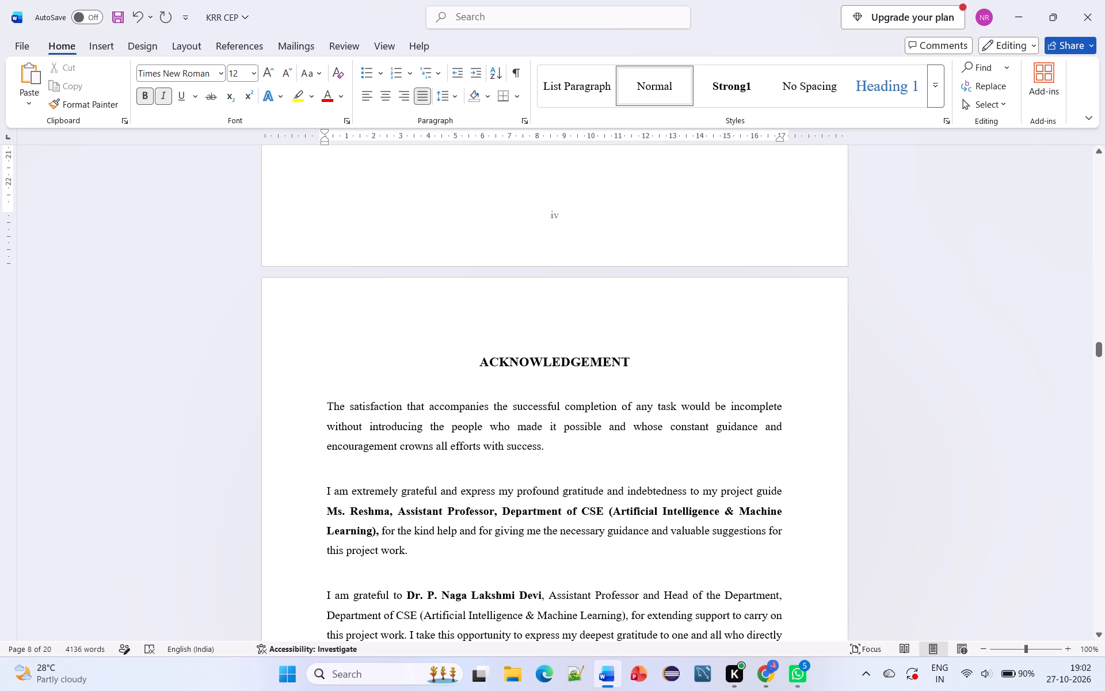
{"action": "scroll", "coordinate": [787, 394], "scroll_direction": "down", "scroll_amount": 1}
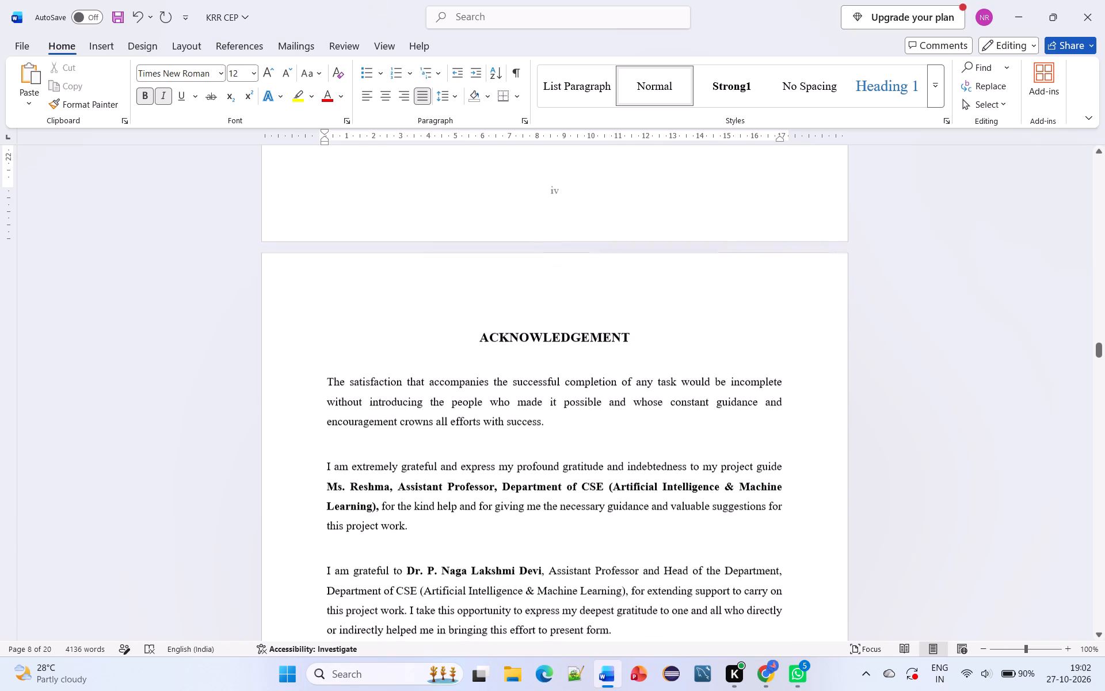
{"action": "scroll", "coordinate": [787, 394], "scroll_direction": "down", "scroll_amount": 1}
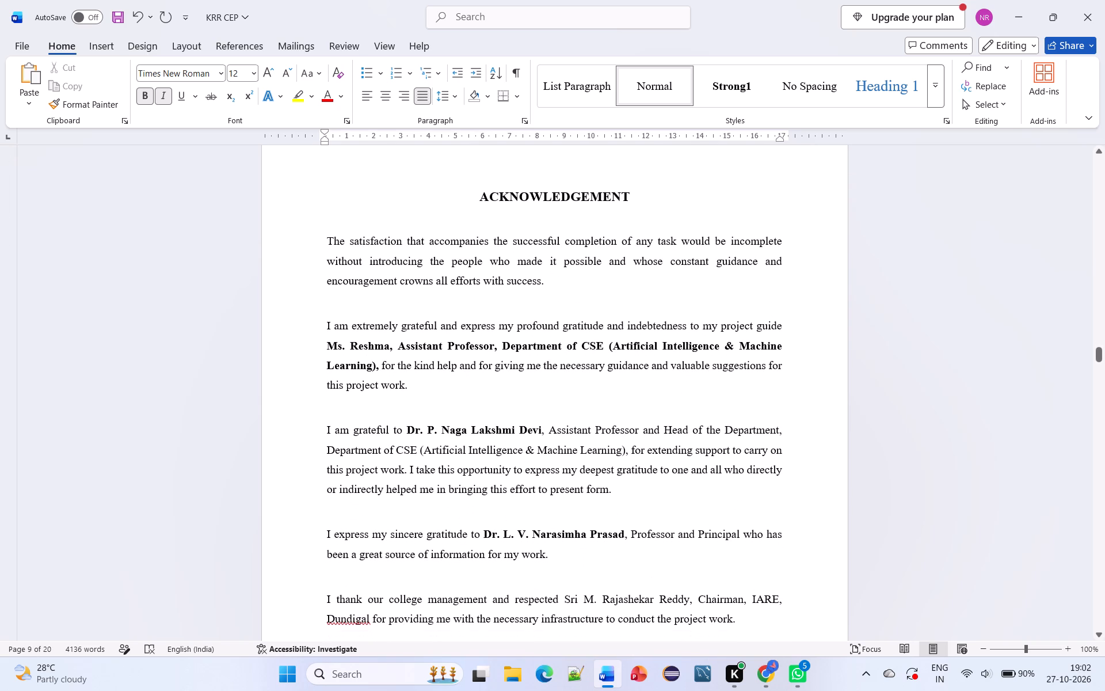
{"action": "scroll", "coordinate": [787, 394], "scroll_direction": "down", "scroll_amount": 4}
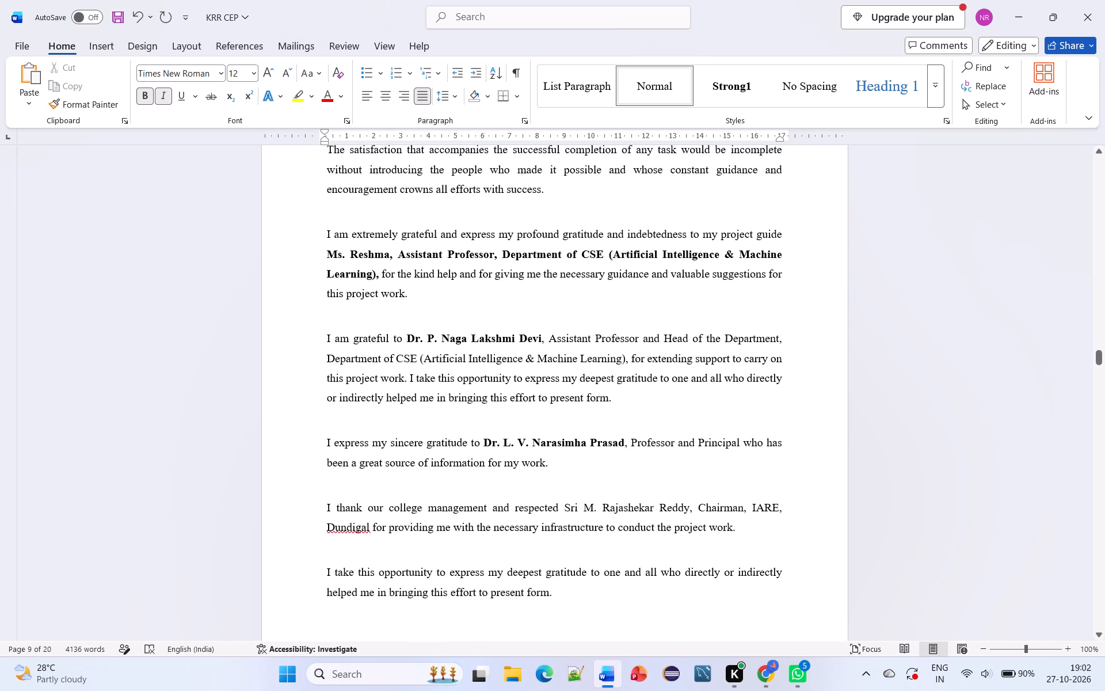
{"action": "scroll", "coordinate": [787, 394], "scroll_direction": "down", "scroll_amount": 1}
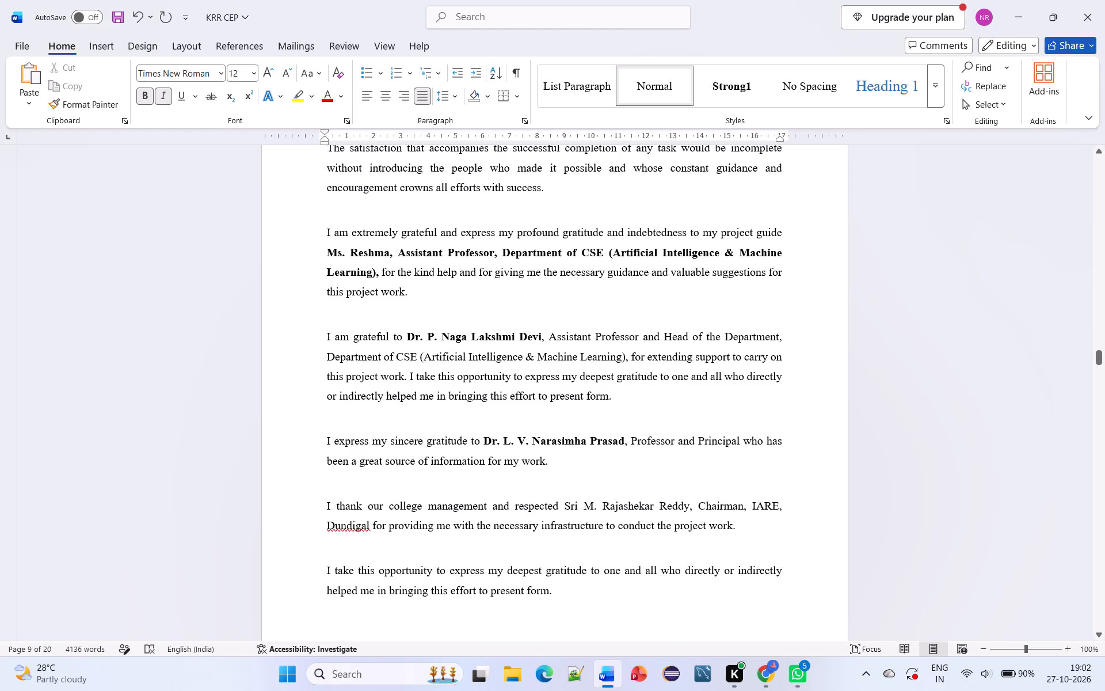
Delete the previous project guide's title and name in the ACKNOWLEDGEMENT's second paragraph and enter "Mr." in their place.
{"action": "scroll", "coordinate": [520, 258], "scroll_direction": "up", "scroll_amount": 2}
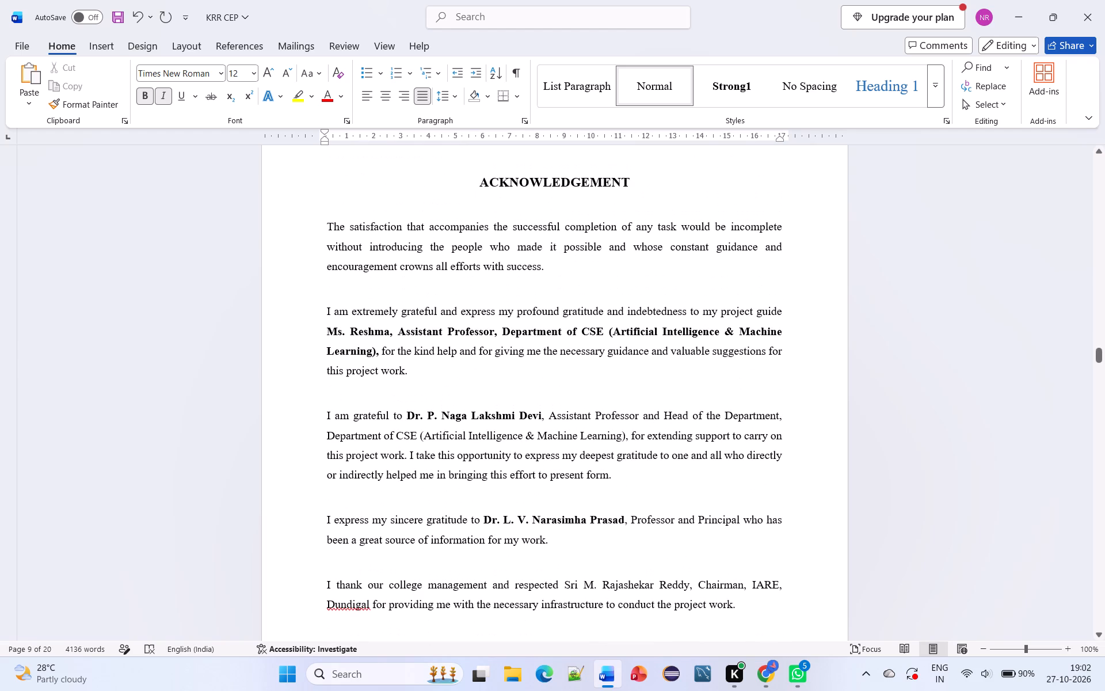
{"action": "scroll", "coordinate": [510, 293], "scroll_direction": "down", "scroll_amount": 1}
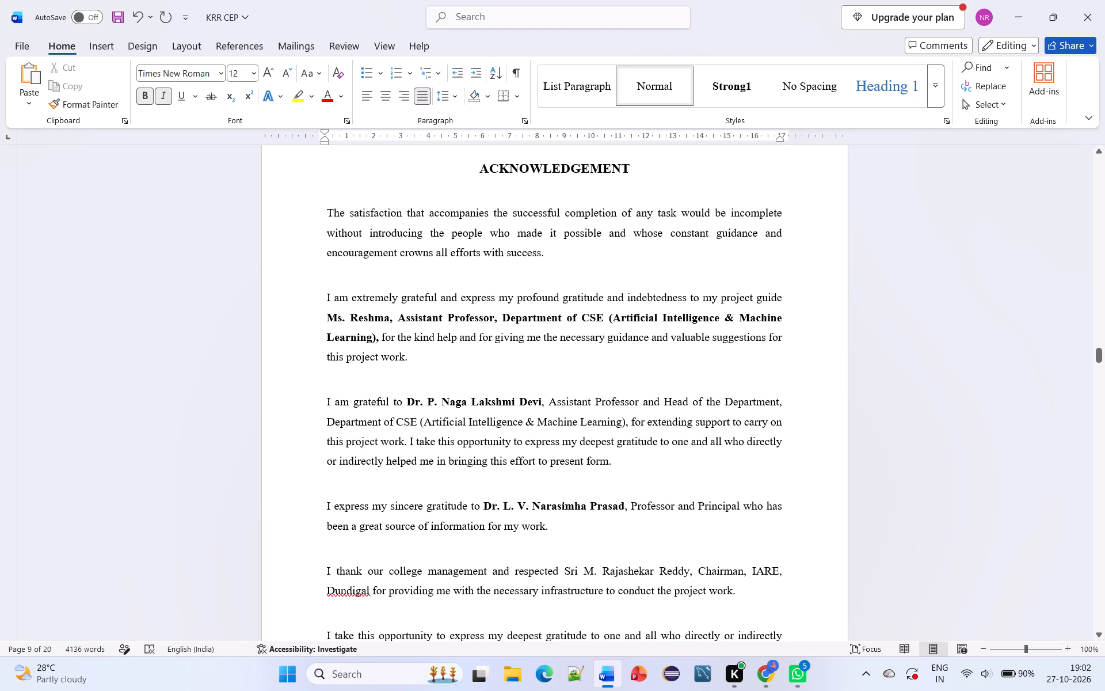
{"action": "scroll", "coordinate": [508, 396], "scroll_direction": "down", "scroll_amount": 1}
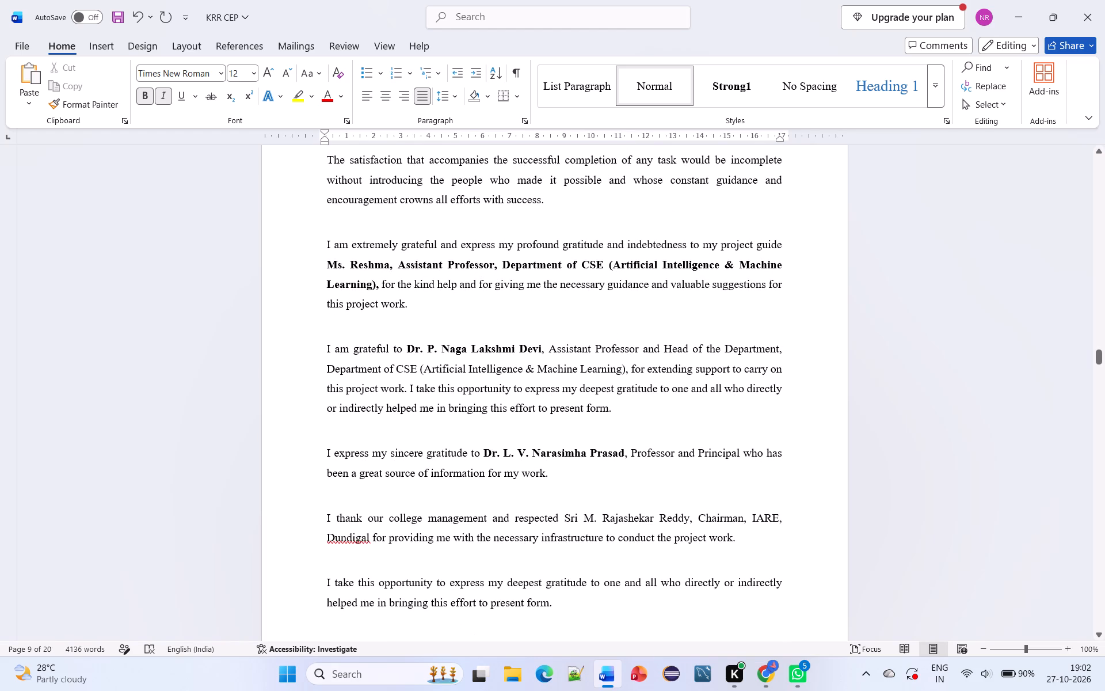
{"action": "left_click", "coordinate": [388, 262]}
{"action": "key", "text": "BackSpace"}
{"action": "key", "text": "BackSpace"}
{"action": "key", "text": "BackSpace"}
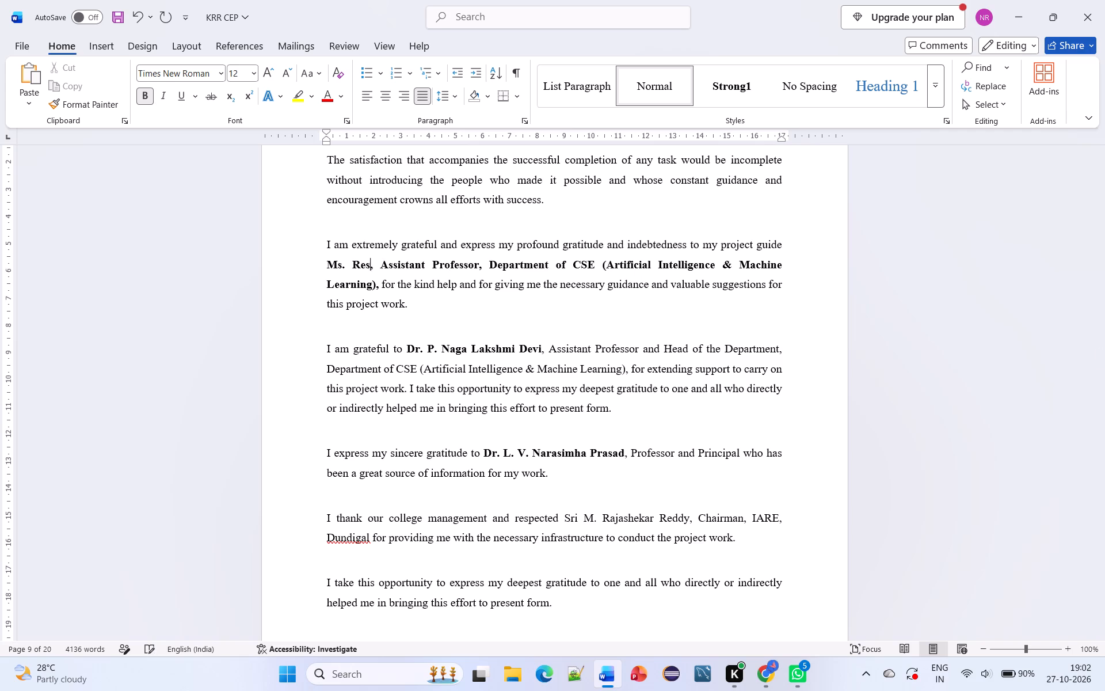
{"action": "key", "text": "BackSpace"}
{"action": "key", "text": "BackSpace"}
{"action": "key", "text": "BackSpace"}
{"action": "key", "text": "BackSpace"}
{"action": "key", "text": "BackSpace"}
{"action": "key", "text": "BackSpace"}
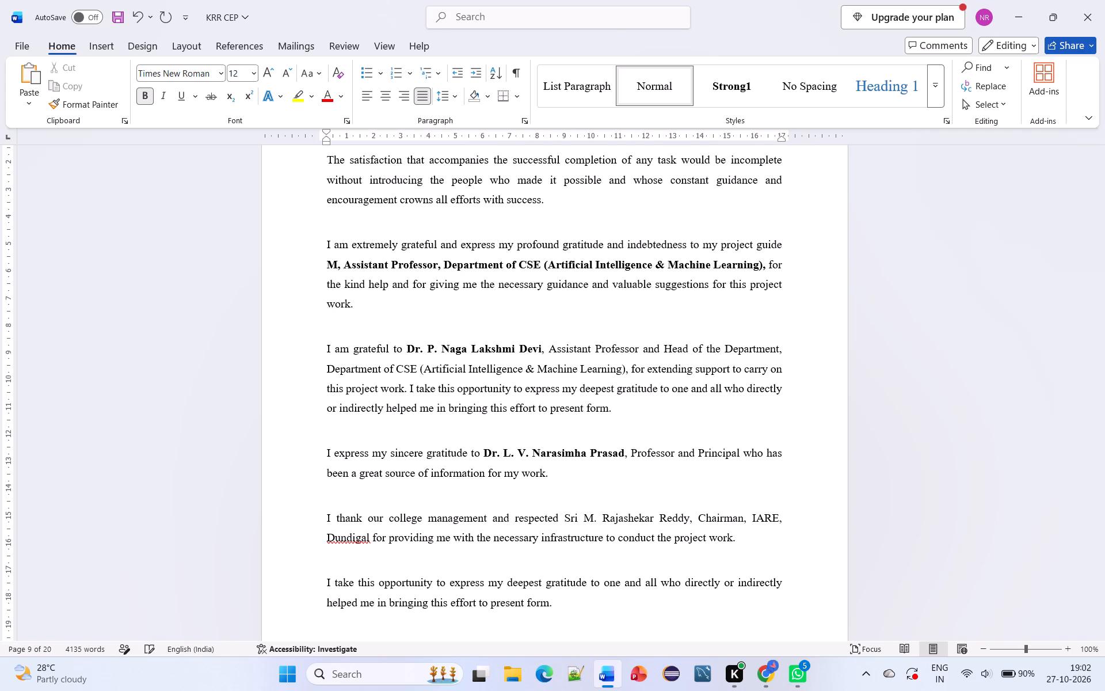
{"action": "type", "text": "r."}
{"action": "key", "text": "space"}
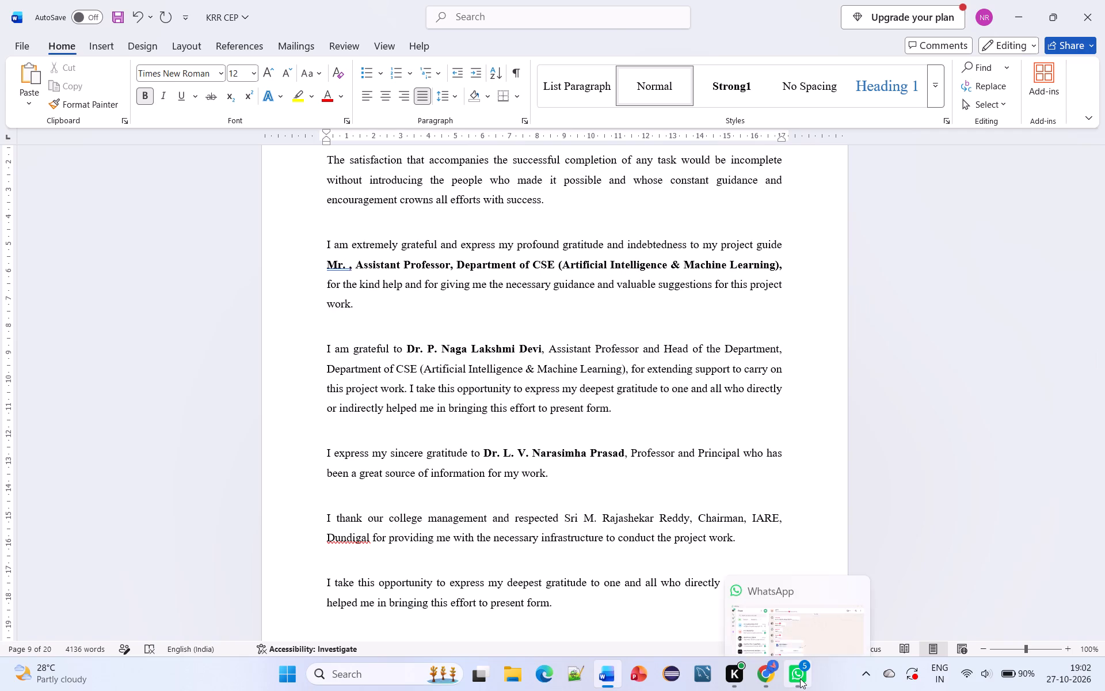
In Chrome, search the web for the new project guide's name with "iare", open the IARE faculty profile and copy the full name with title.
{"action": "left_click", "coordinate": [775, 675]}
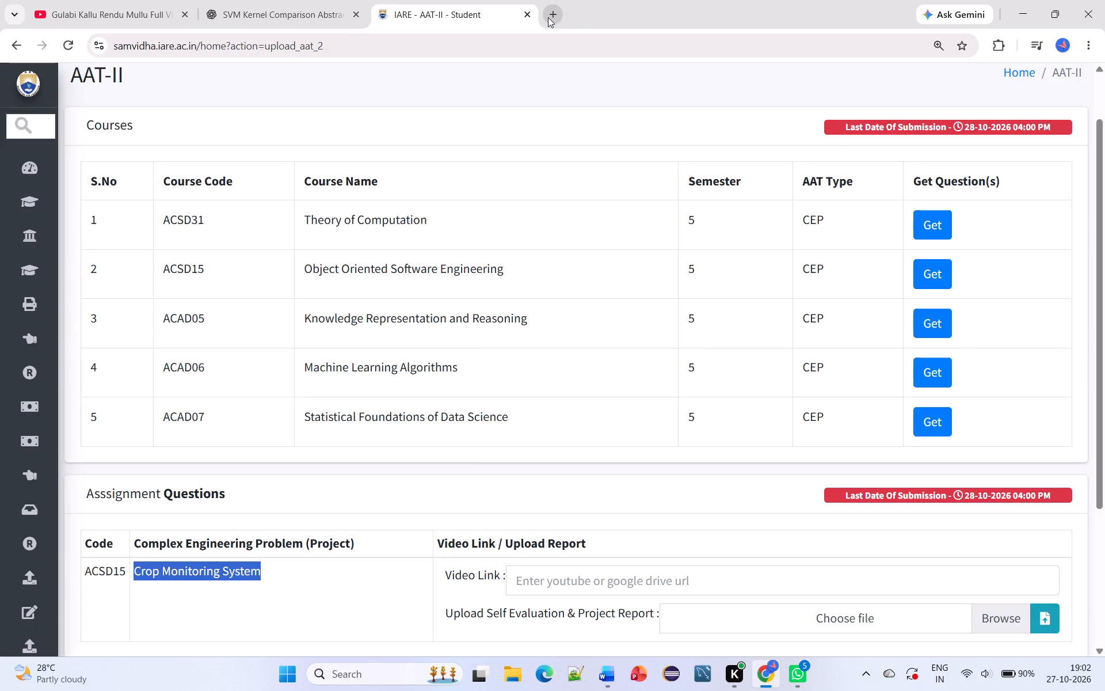
{"action": "left_click", "coordinate": [548, 17]}
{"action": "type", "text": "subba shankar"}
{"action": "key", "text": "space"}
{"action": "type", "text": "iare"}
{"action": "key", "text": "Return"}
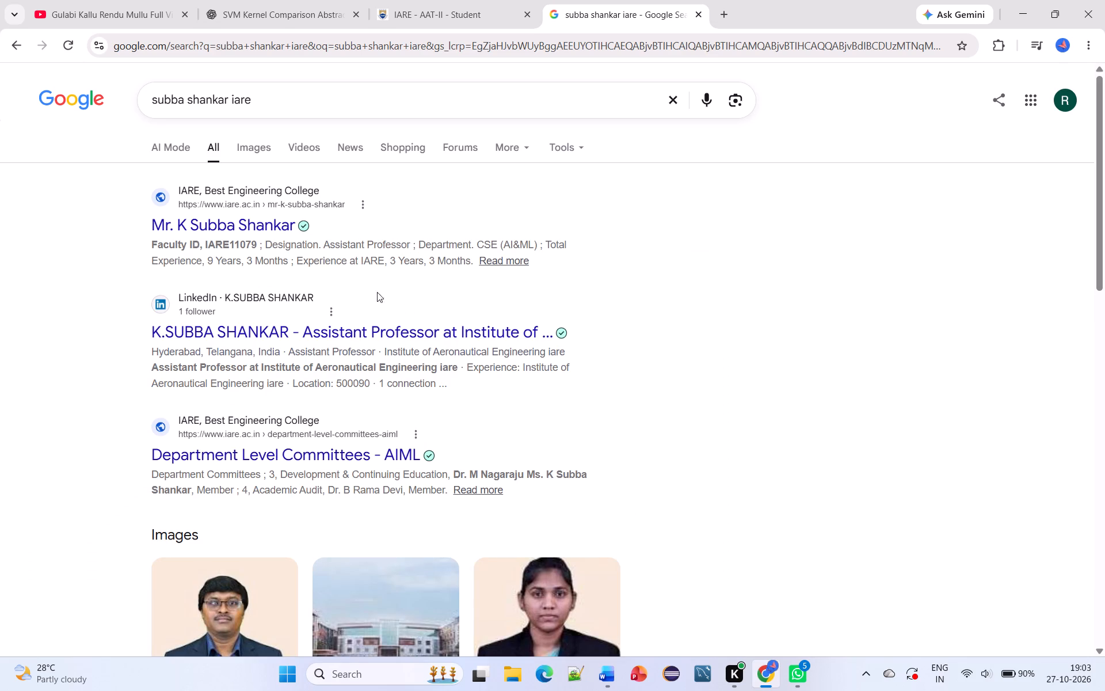
{"action": "left_click", "coordinate": [285, 229]}
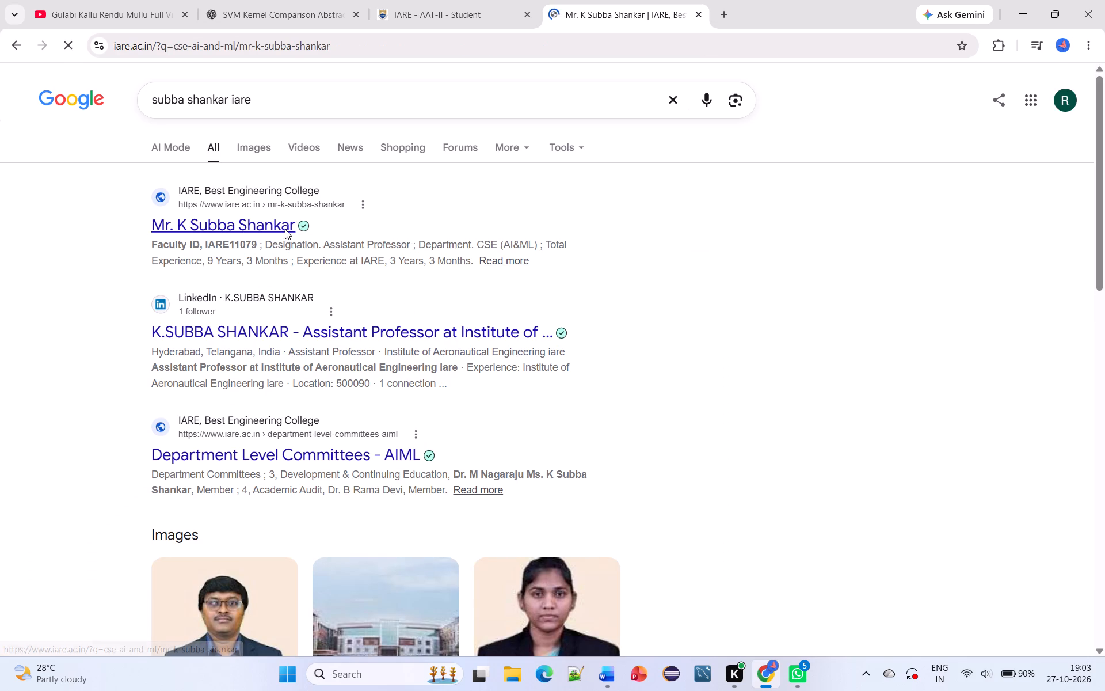
{"action": "scroll", "coordinate": [463, 433], "scroll_direction": "down", "scroll_amount": 1}
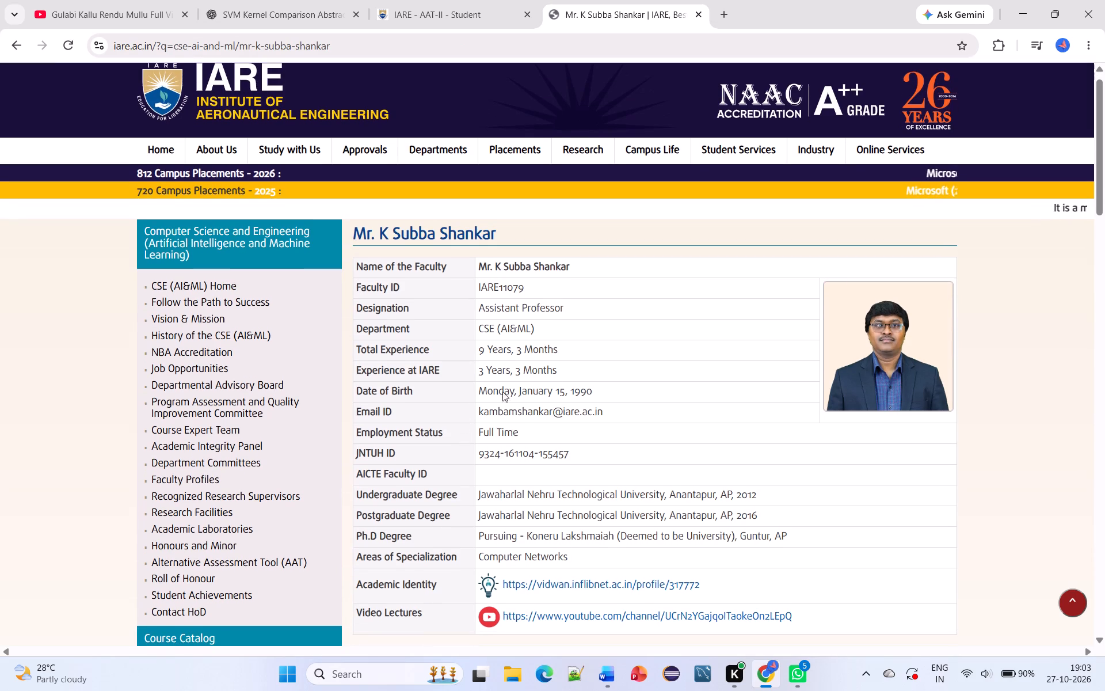
{"action": "left_click_drag", "start_coordinate": [581, 265], "coordinate": [478, 267]}
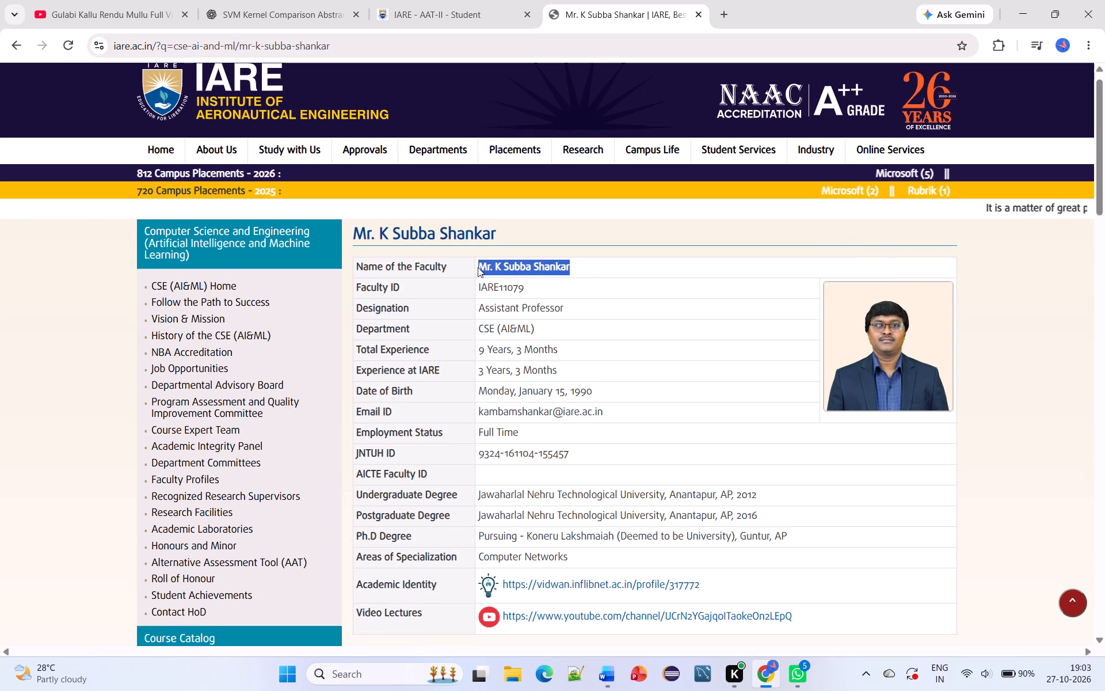
{"action": "key", "text": "ctrl+c"}
Back in Word, paste the guide's copied name before "Assistant Professor" in the ACKNOWLEDGEMENT and remove the duplicate "Mr.".
{"action": "key", "text": "alt+Tab"}
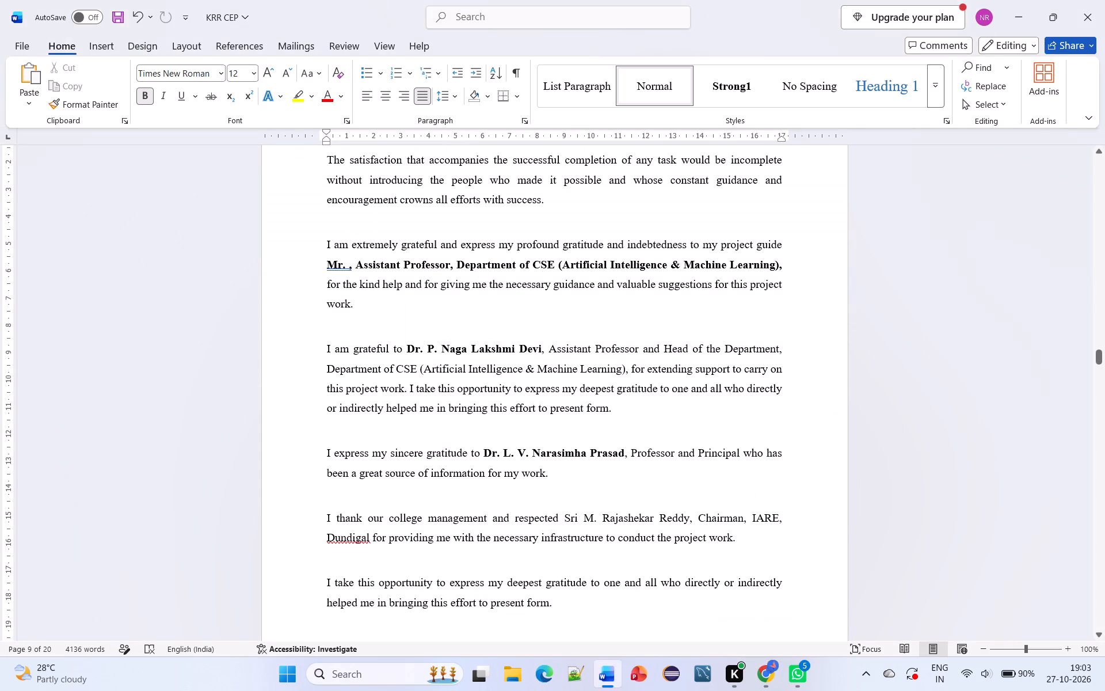
{"action": "key", "text": "ctrl+v"}
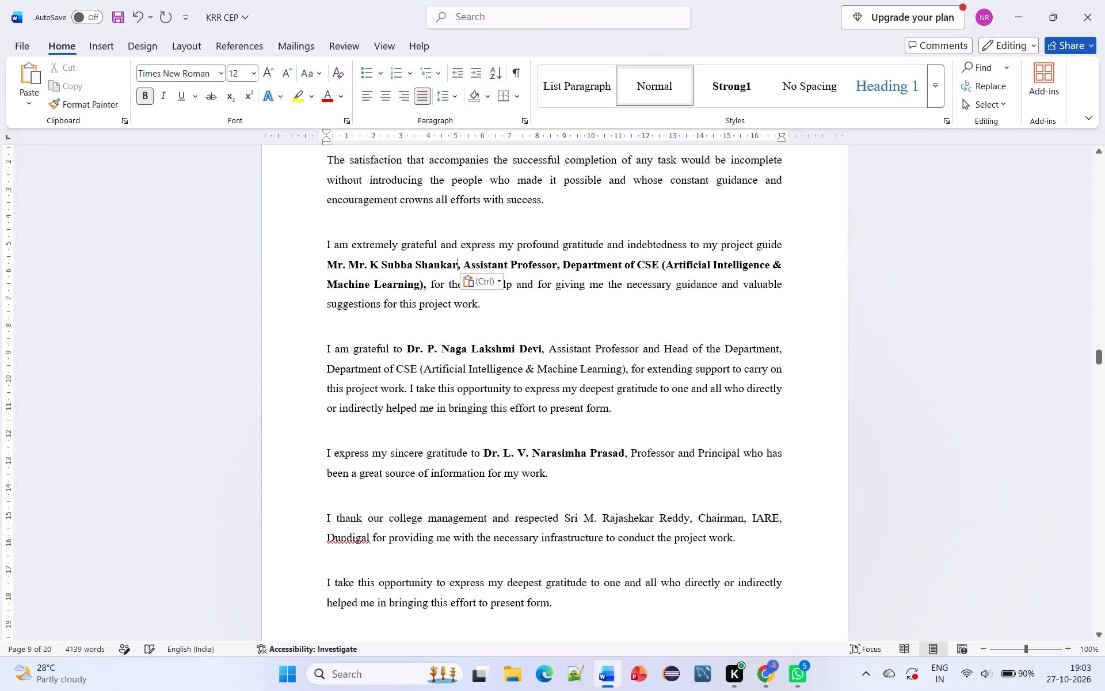
{"action": "left_click", "coordinate": [369, 265]}
{"action": "left_click", "coordinate": [352, 265]}
{"action": "key", "text": "BackSpace"}
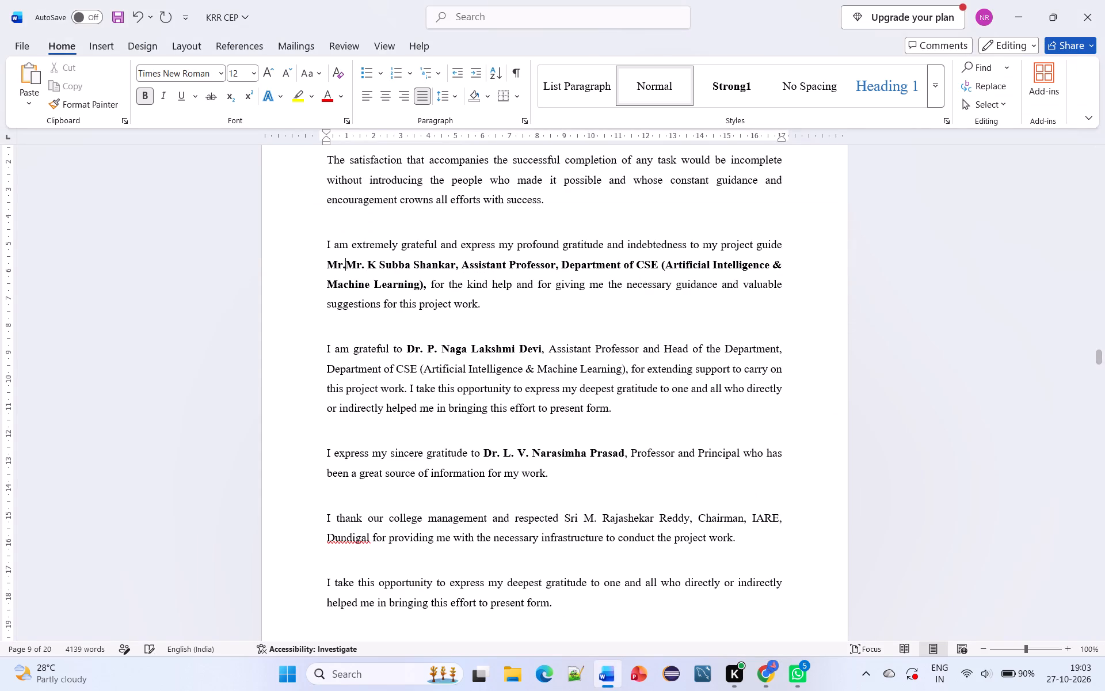
{"action": "key", "text": "BackSpace"}
{"action": "key", "text": "BackSpace"}
{"action": "key", "text": "BackSpace"}
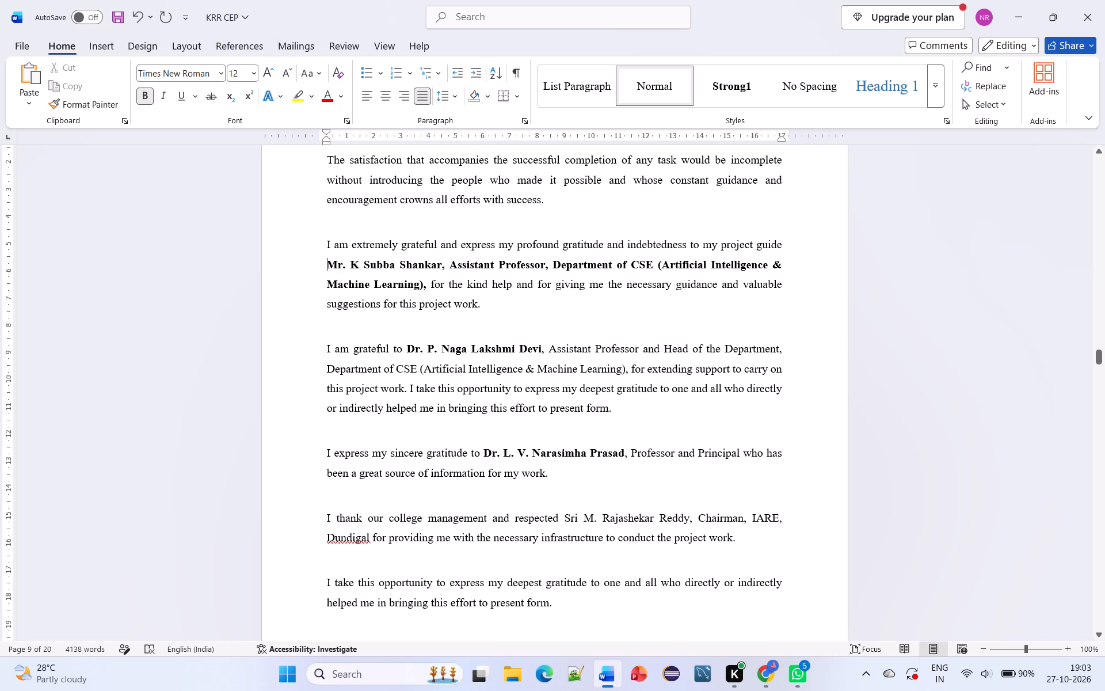
Compare the guide's name, designation and department on the IARE profile in Chrome with the ACKNOWLEDGEMENT wording in Word.
{"action": "key", "text": "alt+Tab"}
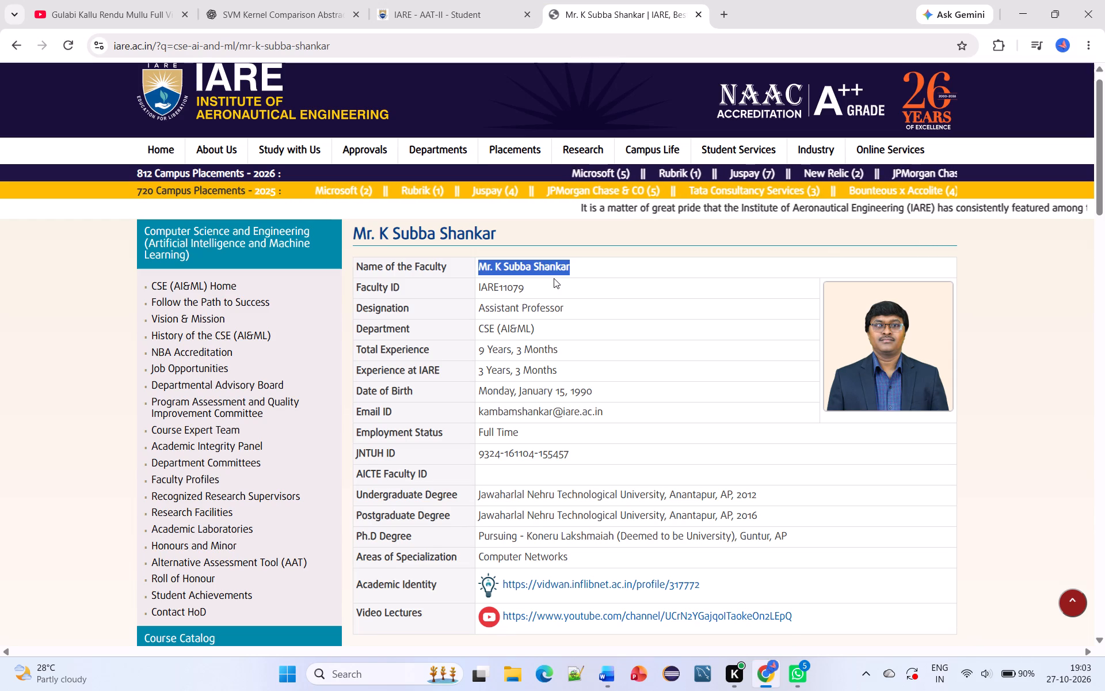
{"action": "key", "text": "alt+Tab"}
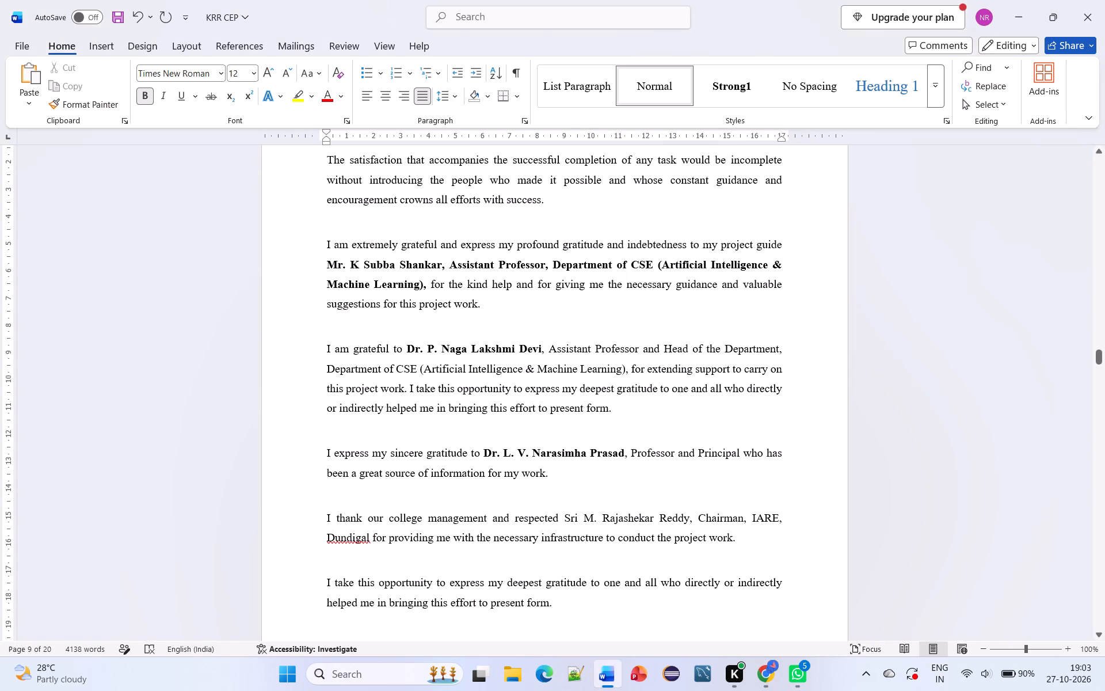
{"action": "key", "text": "alt+Tab"}
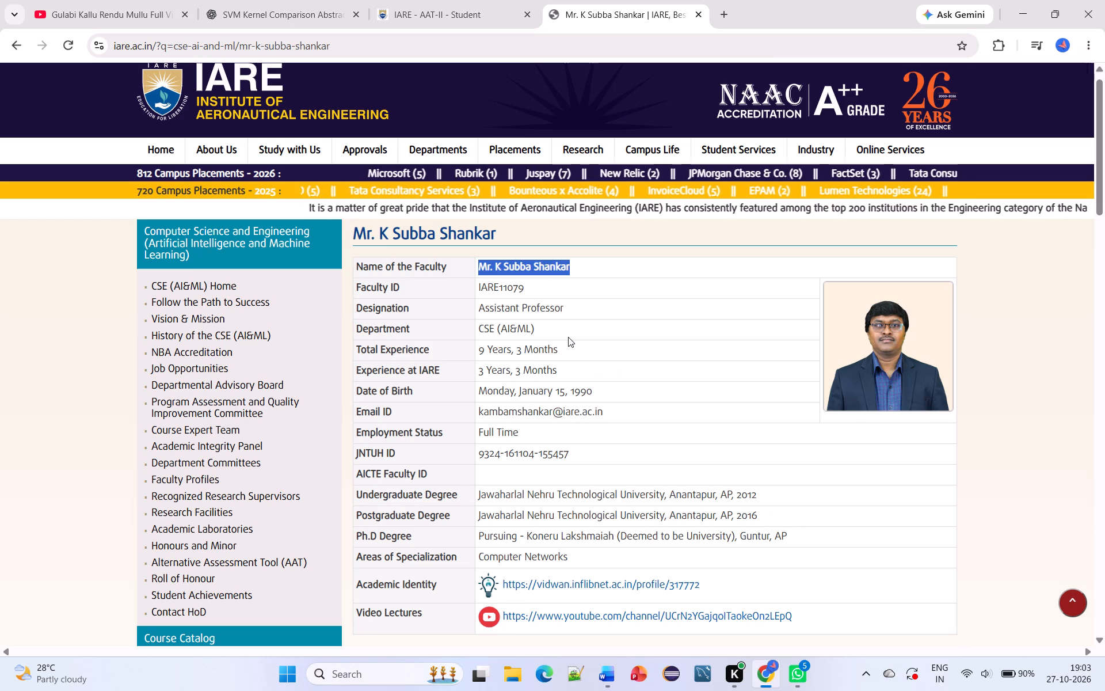
{"action": "key", "text": "alt+Tab"}
{"action": "key", "text": "alt+Tab"}
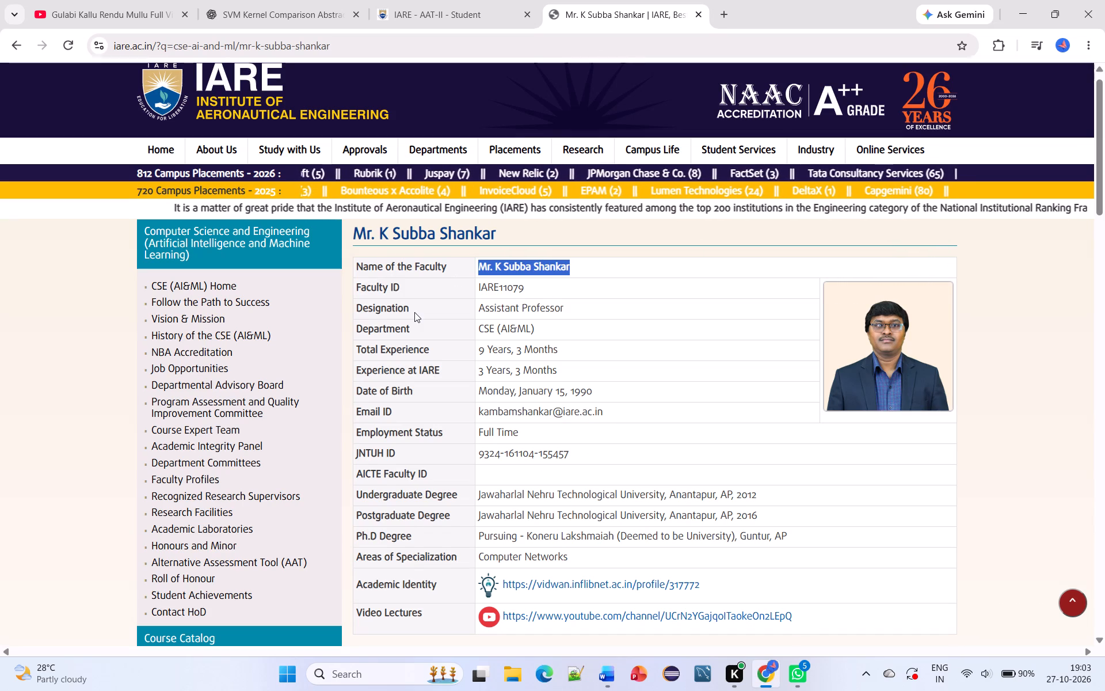
{"action": "scroll", "coordinate": [447, 335], "scroll_direction": "down", "scroll_amount": 1}
{"action": "scroll", "coordinate": [447, 335], "scroll_direction": "up", "scroll_amount": 2}
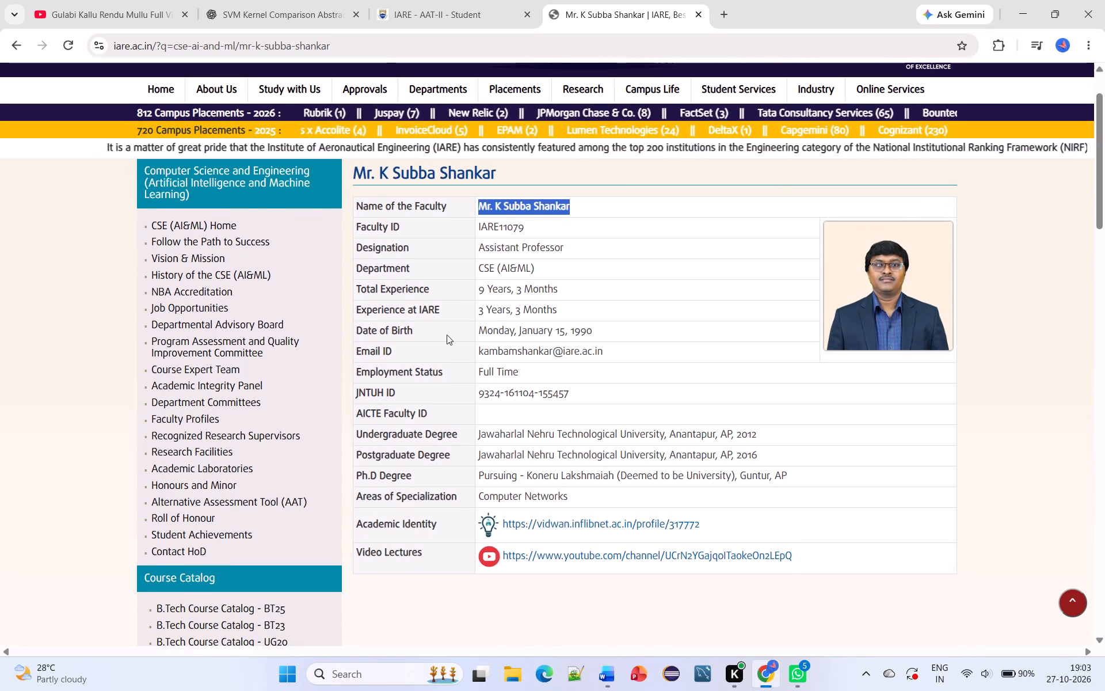
{"action": "scroll", "coordinate": [447, 335], "scroll_direction": "up", "scroll_amount": 1}
Search the web for another CSE (AI&ML) professor by name, view the IARE faculty profile, and return to the guide's profile.
{"action": "left_click", "coordinate": [721, 12]}
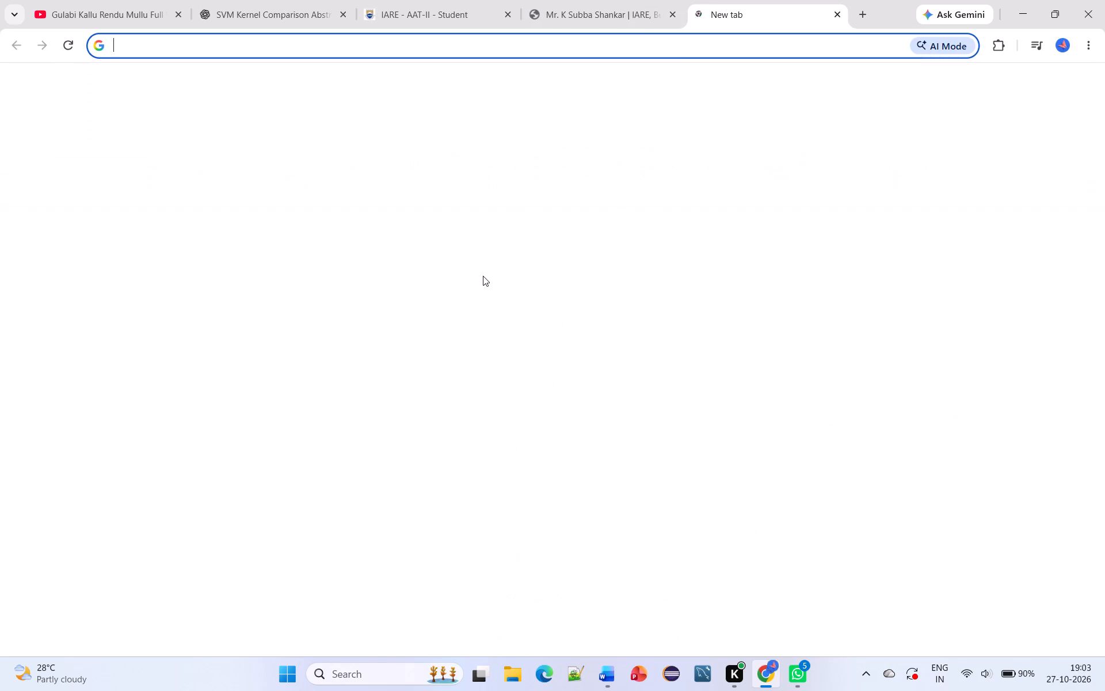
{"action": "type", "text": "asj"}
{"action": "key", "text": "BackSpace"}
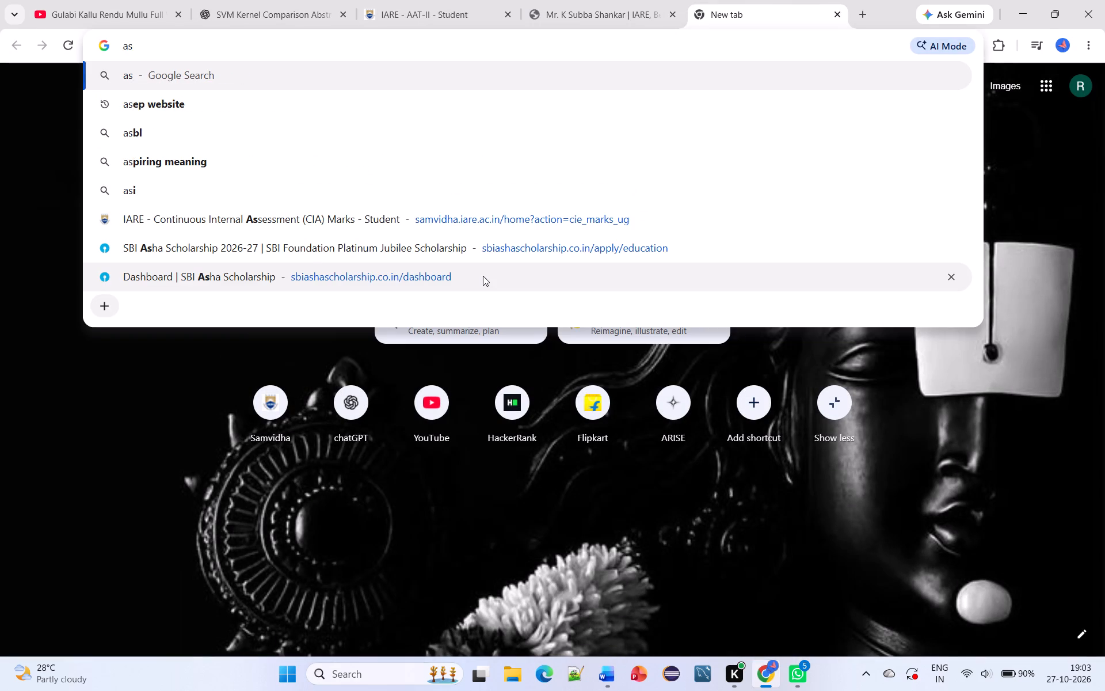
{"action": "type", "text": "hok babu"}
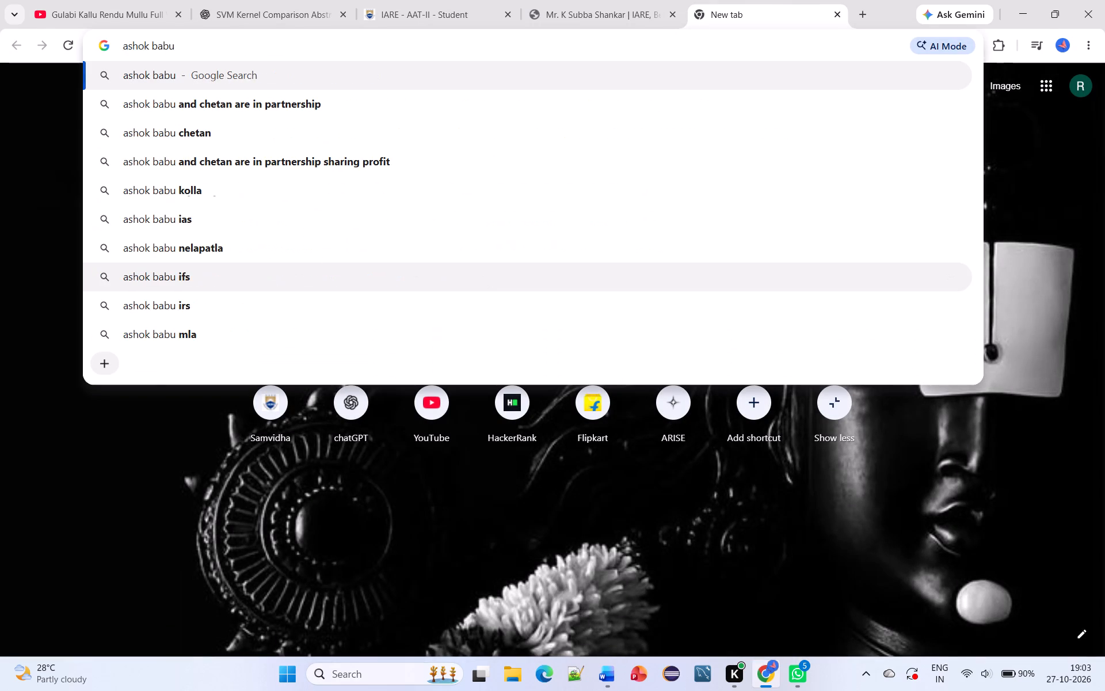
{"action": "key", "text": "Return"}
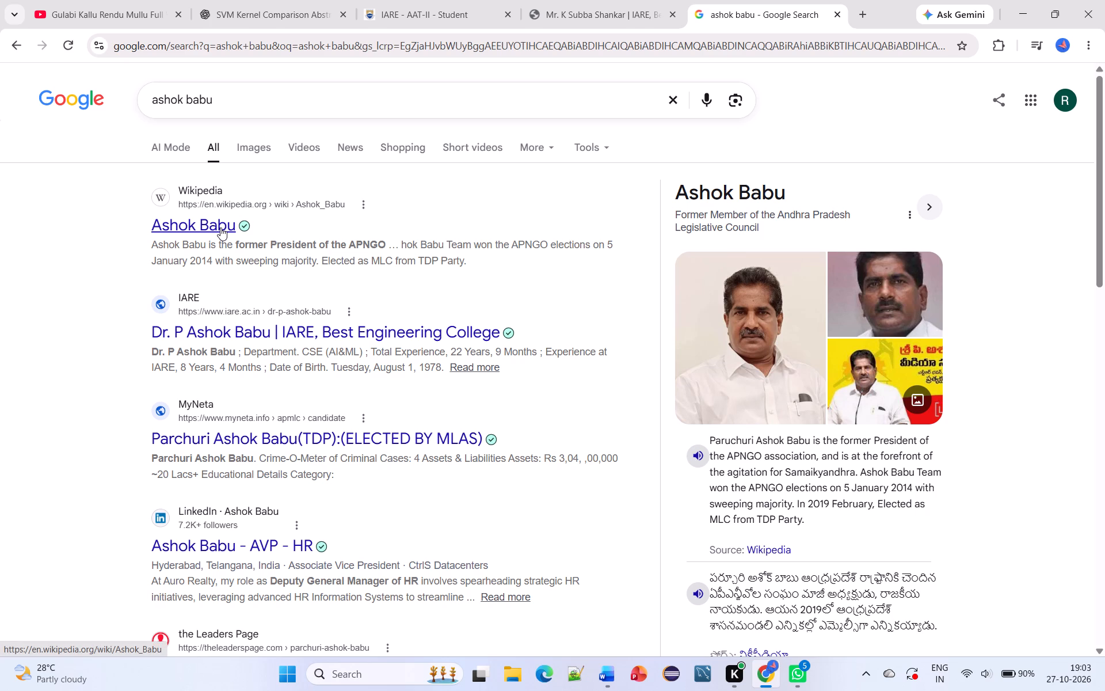
{"action": "left_click", "coordinate": [229, 332]}
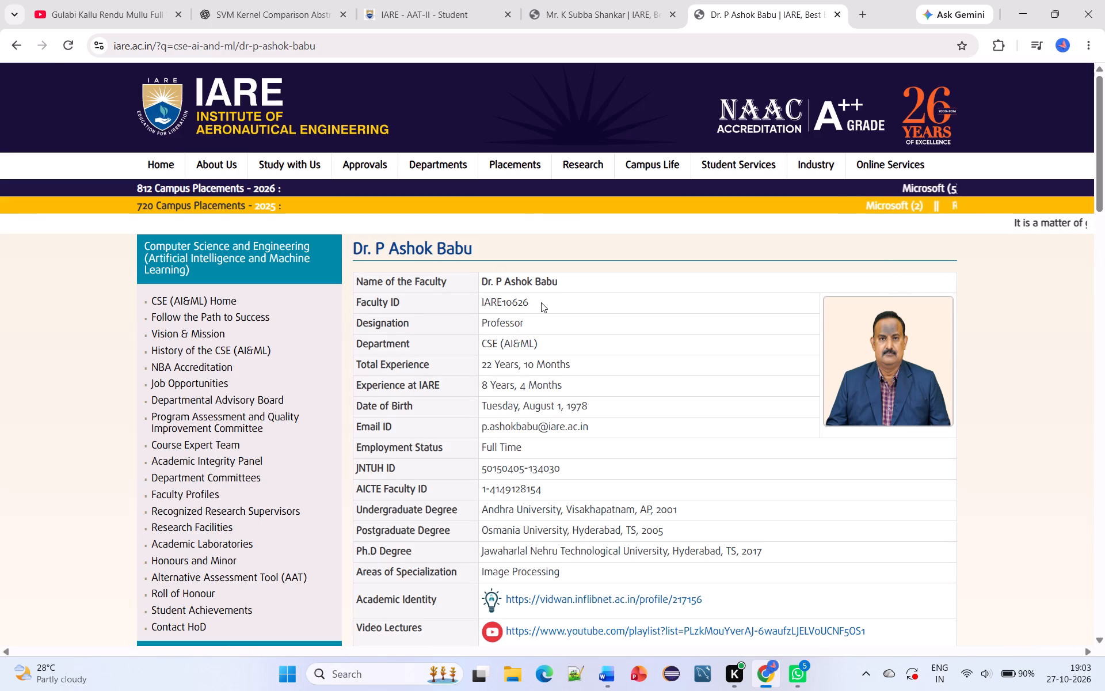
{"action": "left_click", "coordinate": [616, 0]}
Switch to Word and look over the end of the ACKNOWLEDGEMENT and the ABSTRACT page that follows it.
{"action": "key", "text": "alt+Tab"}
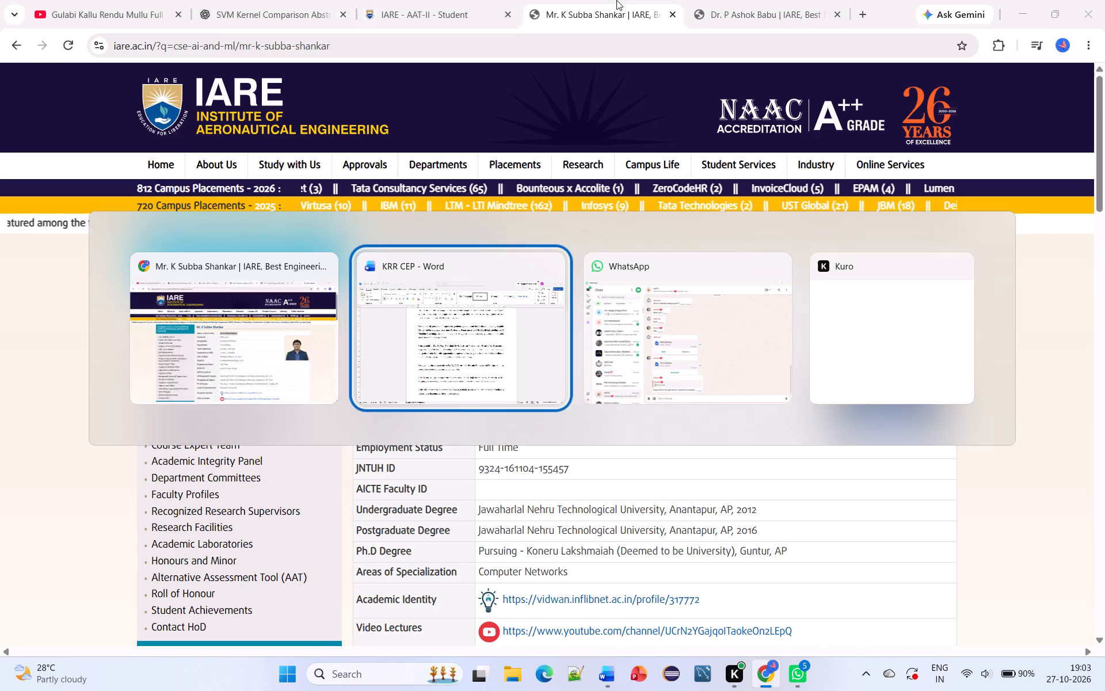
{"action": "scroll", "coordinate": [629, 56], "scroll_direction": "up", "scroll_amount": 1}
{"action": "scroll", "coordinate": [606, 219], "scroll_direction": "down", "scroll_amount": 7}
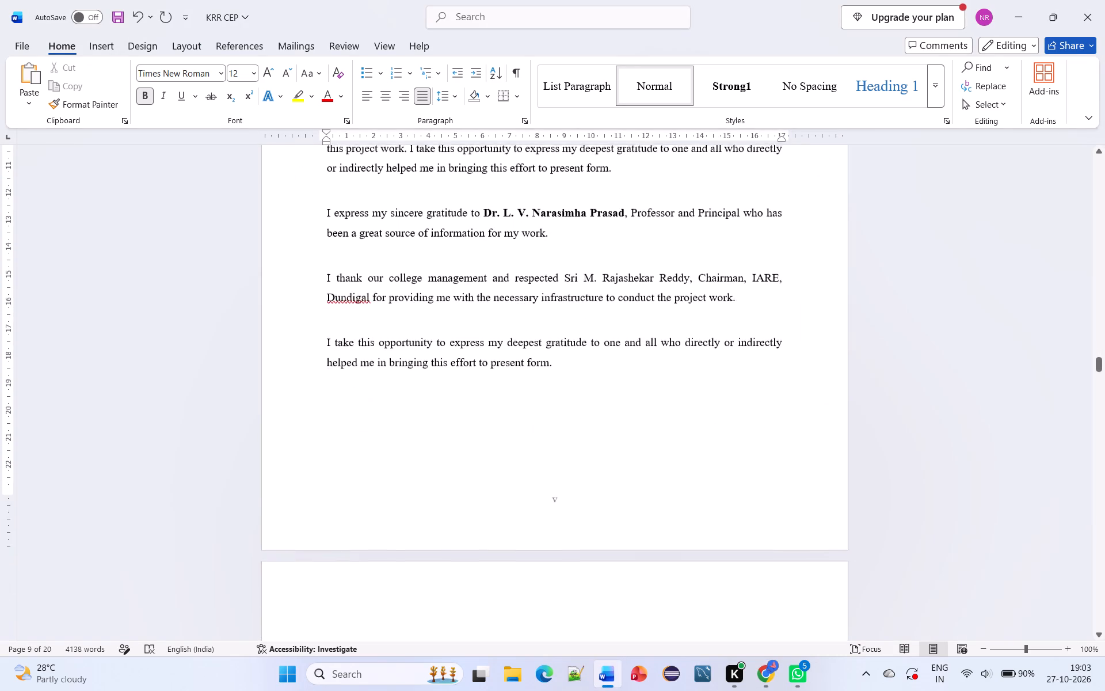
{"action": "scroll", "coordinate": [606, 219], "scroll_direction": "down", "scroll_amount": 2}
{"action": "scroll", "coordinate": [606, 219], "scroll_direction": "up", "scroll_amount": 1}
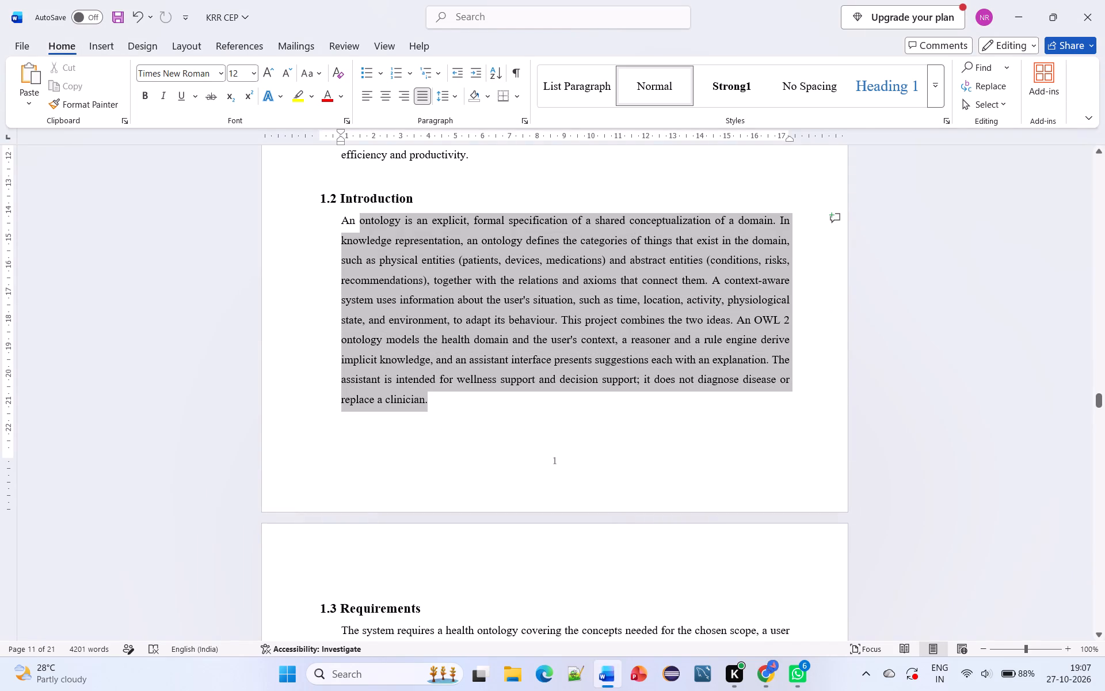
{"action": "left_click_drag", "start_coordinate": [365, 229], "coordinate": [347, 222]}
{"action": "key", "text": "ctrl+v"}
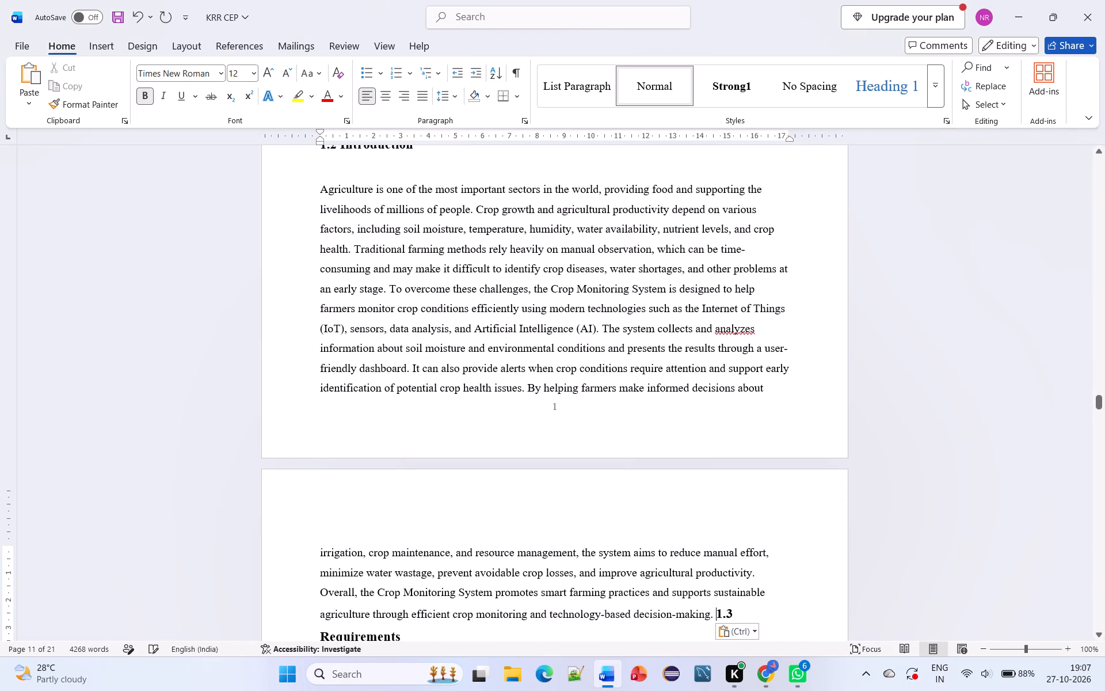
Put the heading "1.3 Requirements" on its own line below the pasted introduction.
{"action": "scroll", "coordinate": [453, 339], "scroll_direction": "down", "scroll_amount": 1}
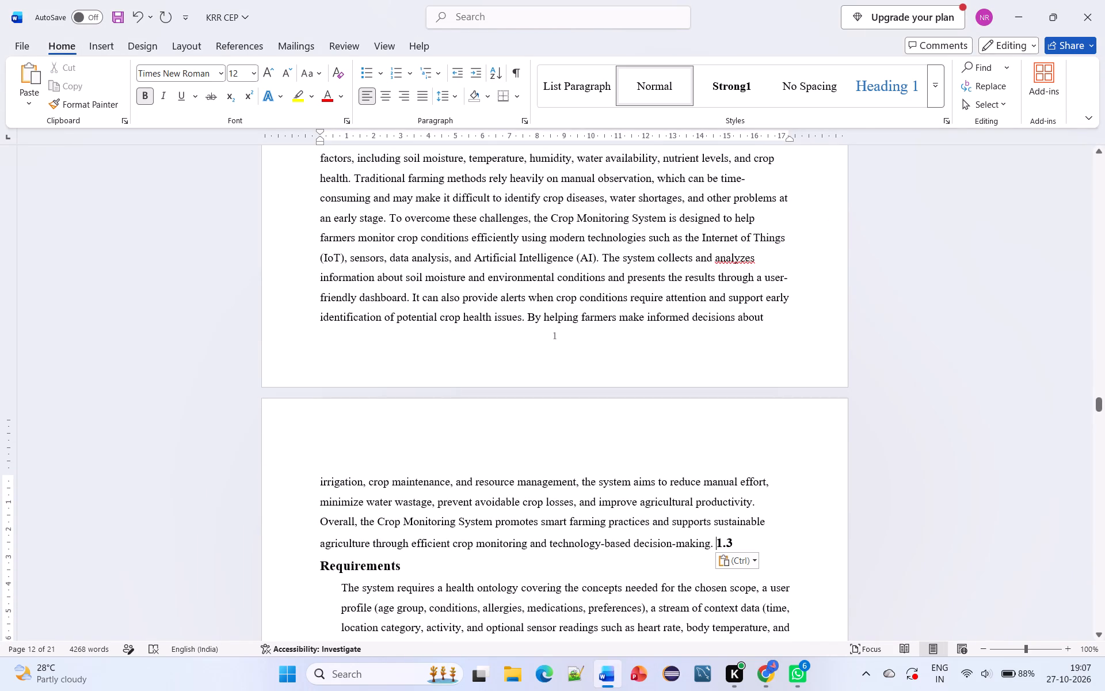
{"action": "key", "text": "Return"}
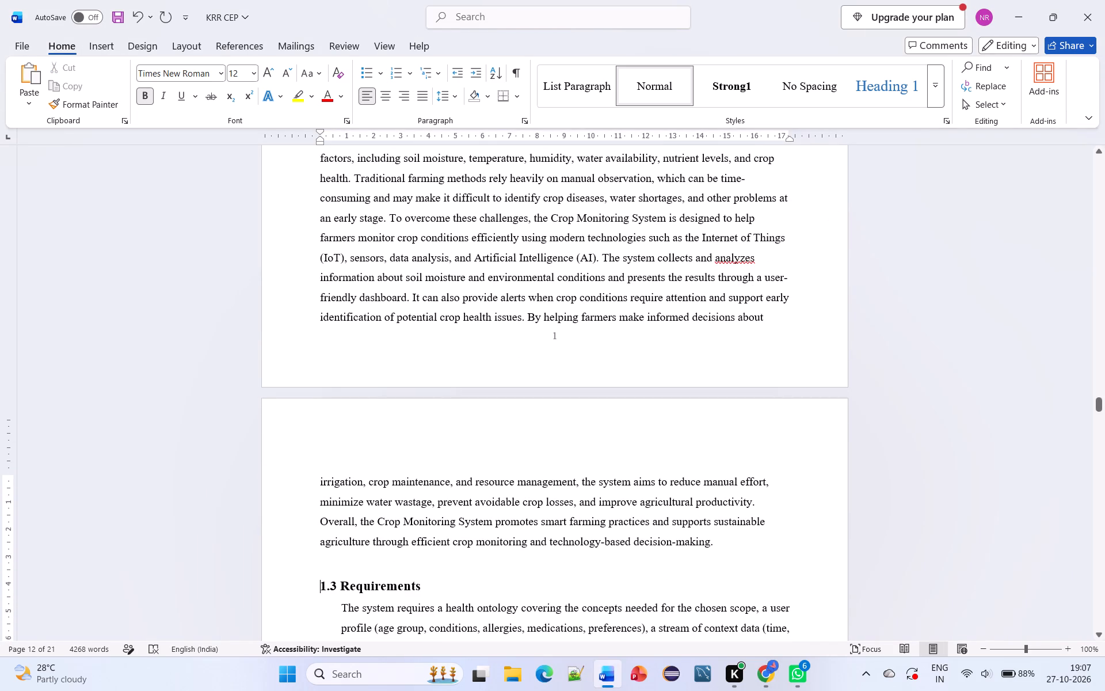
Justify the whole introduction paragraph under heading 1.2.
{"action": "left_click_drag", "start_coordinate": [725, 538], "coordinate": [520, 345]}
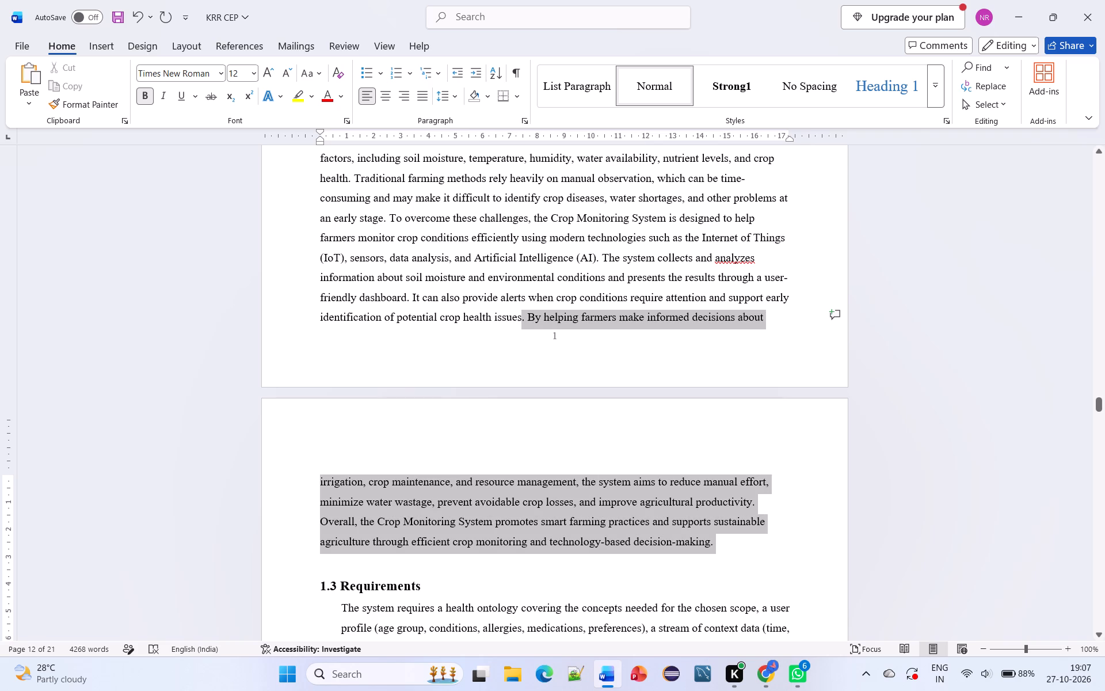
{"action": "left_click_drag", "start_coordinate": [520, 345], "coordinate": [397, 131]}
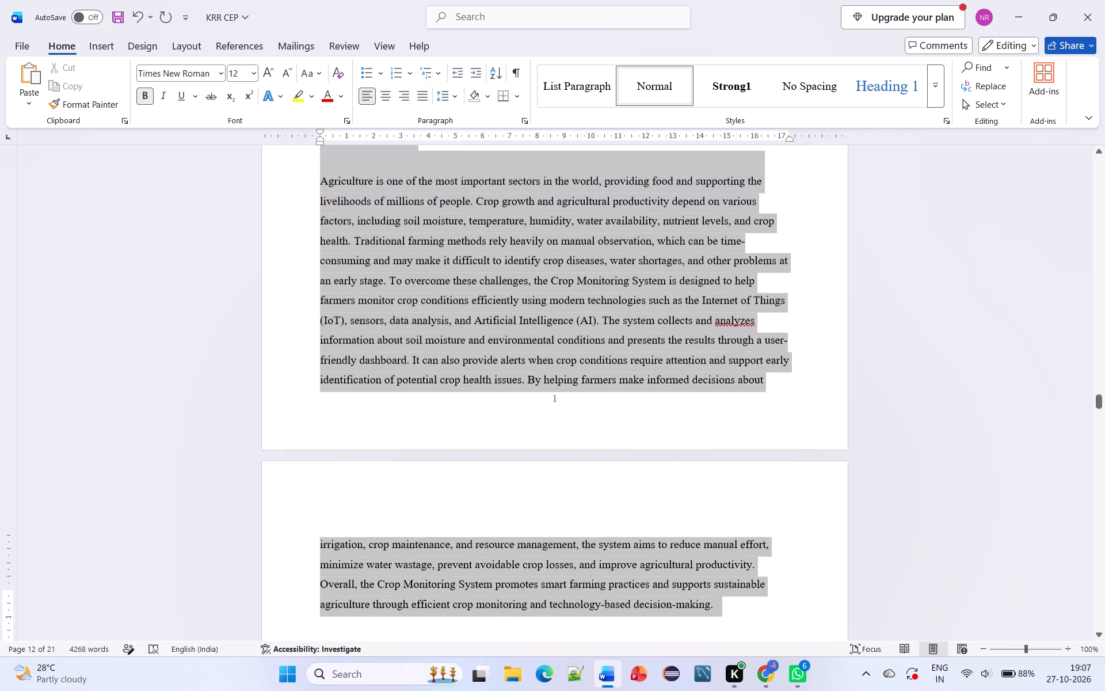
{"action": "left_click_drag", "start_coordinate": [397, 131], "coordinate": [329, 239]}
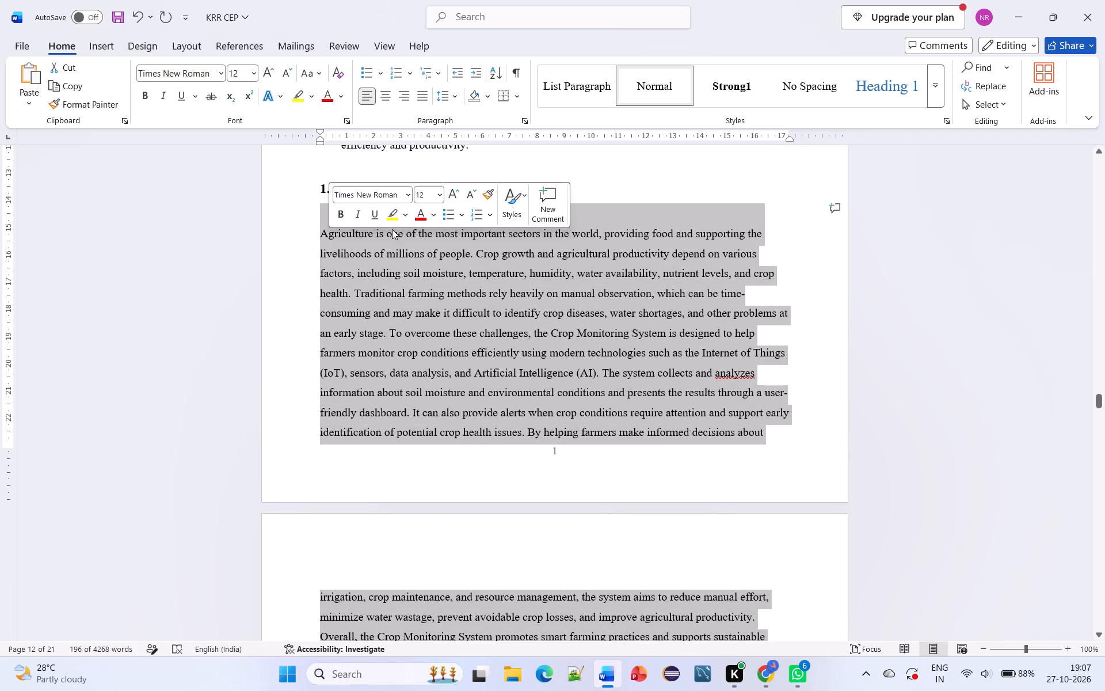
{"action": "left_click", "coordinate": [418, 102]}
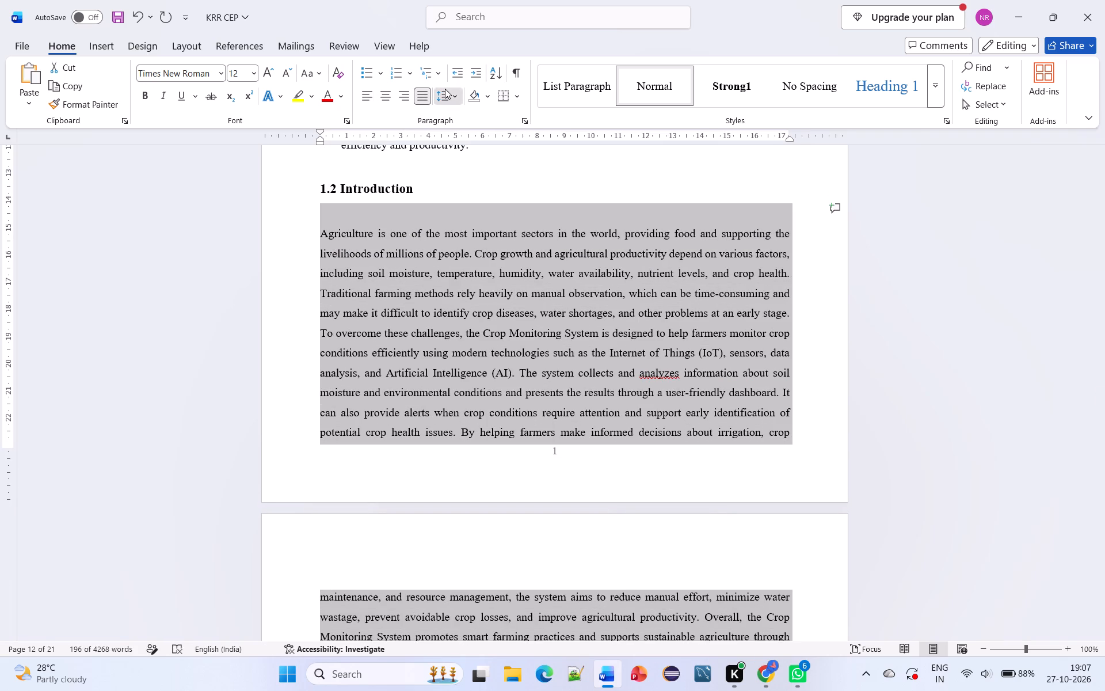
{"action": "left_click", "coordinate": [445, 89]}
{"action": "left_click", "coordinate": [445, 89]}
Delete the end of the introduction from "By helping farmers make informed decisions" through "technology-based decision-making.".
{"action": "left_click", "coordinate": [571, 441]}
{"action": "left_click_drag", "start_coordinate": [460, 426], "coordinate": [631, 565]}
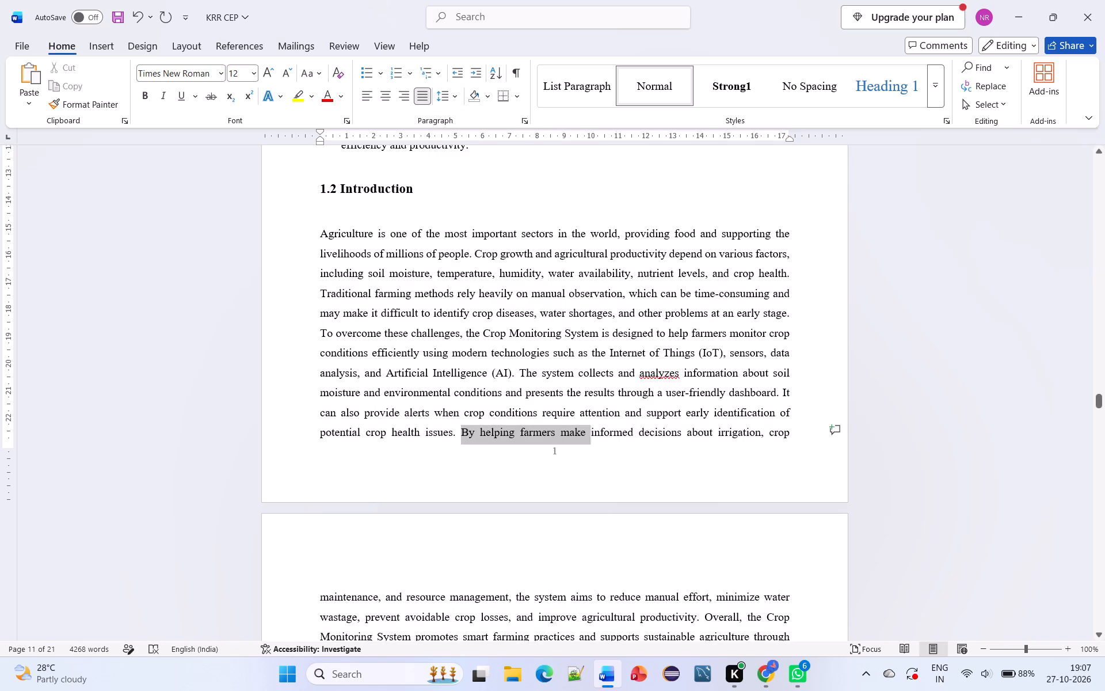
{"action": "left_click_drag", "start_coordinate": [631, 565], "coordinate": [623, 432]}
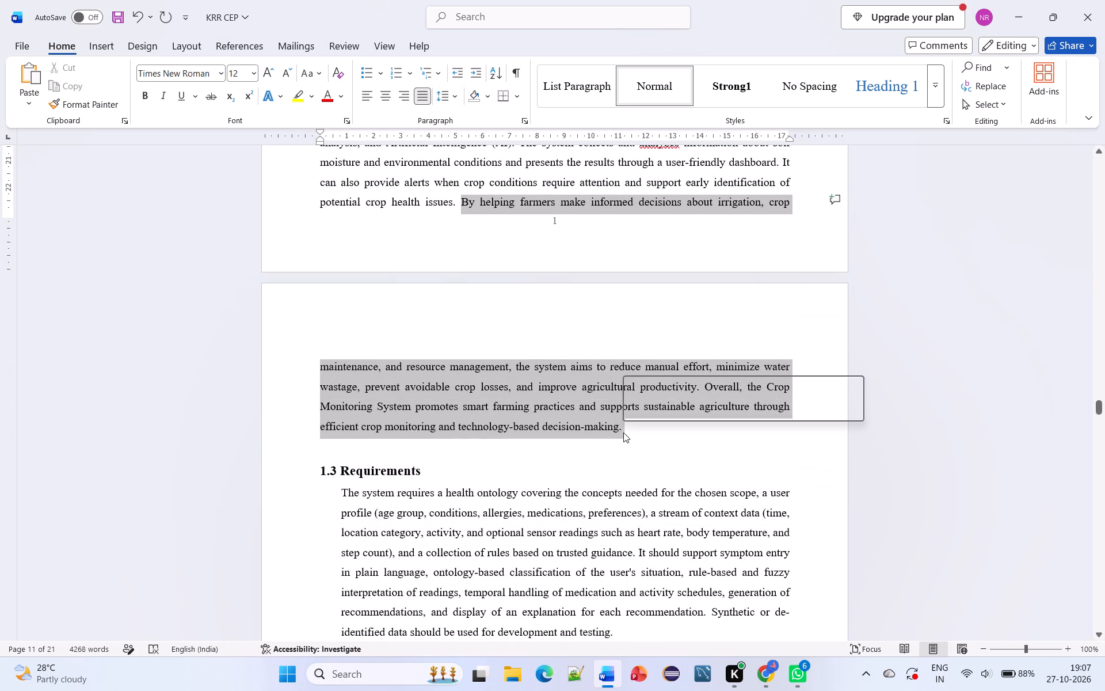
{"action": "key", "text": "BackSpace"}
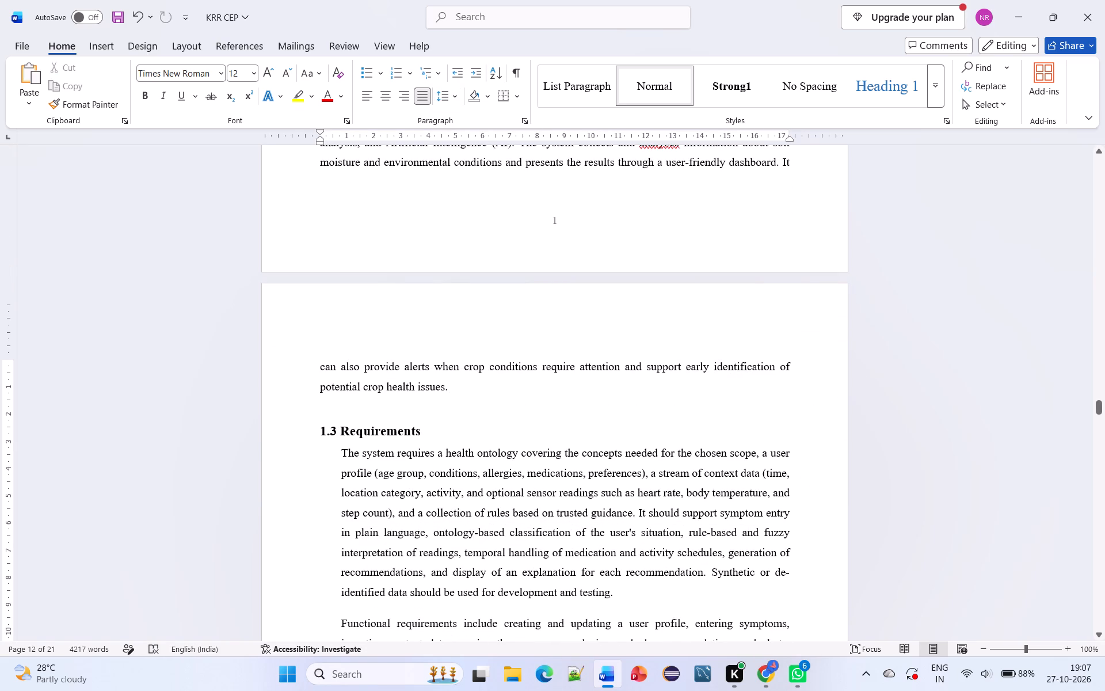
Delete the introduction's last sentence, "It can also provide alerts… potential crop health issues.", so the paragraph ends with "user-friendly dashboard.".
{"action": "left_click_drag", "start_coordinate": [462, 396], "coordinate": [425, 368]}
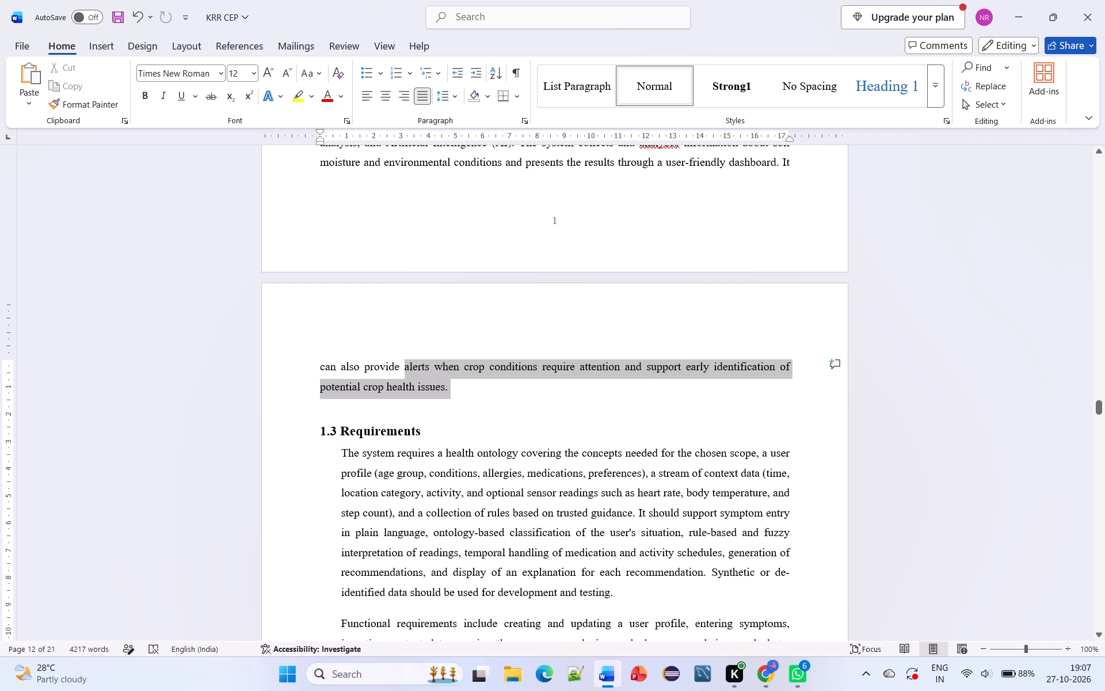
{"action": "left_click_drag", "start_coordinate": [425, 368], "coordinate": [485, 384]}
{"action": "left_click", "coordinate": [485, 384]}
{"action": "left_click", "coordinate": [315, 368]}
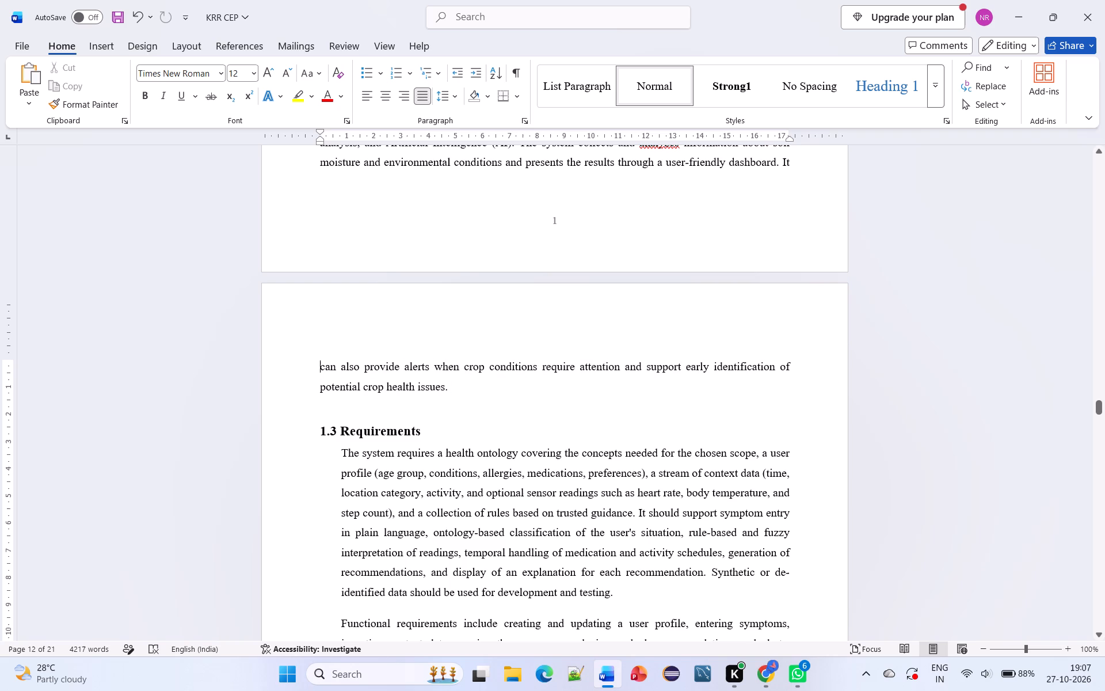
{"action": "key", "text": "BackSpace"}
{"action": "key", "text": "BackSpace"}
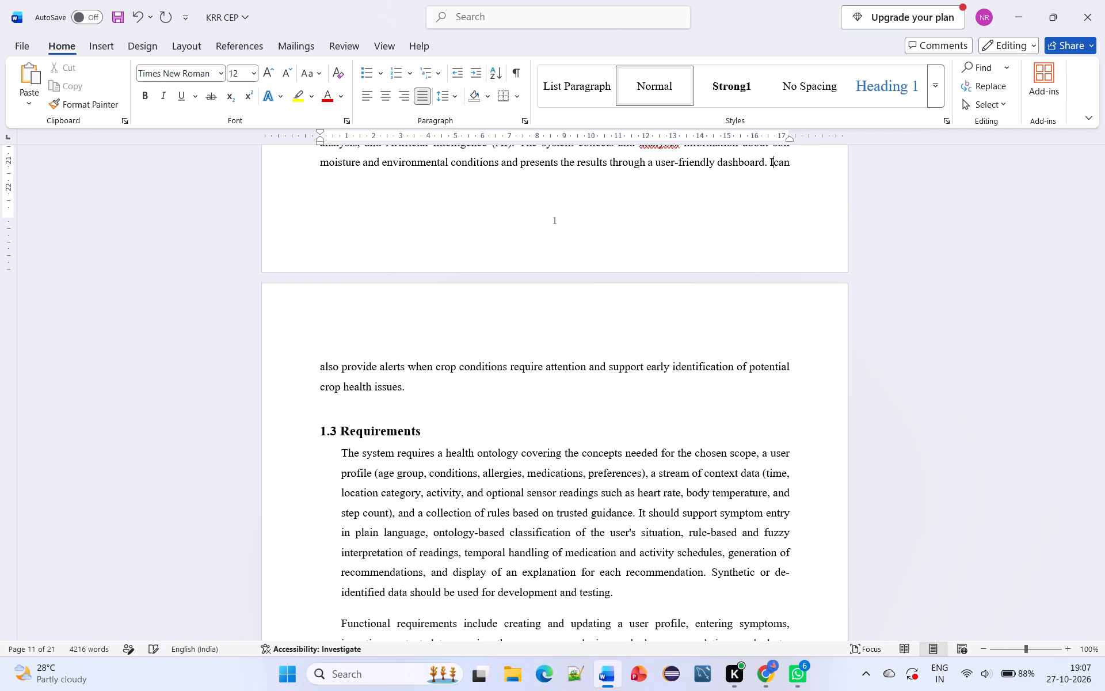
{"action": "left_click_drag", "start_coordinate": [403, 393], "coordinate": [571, 276]}
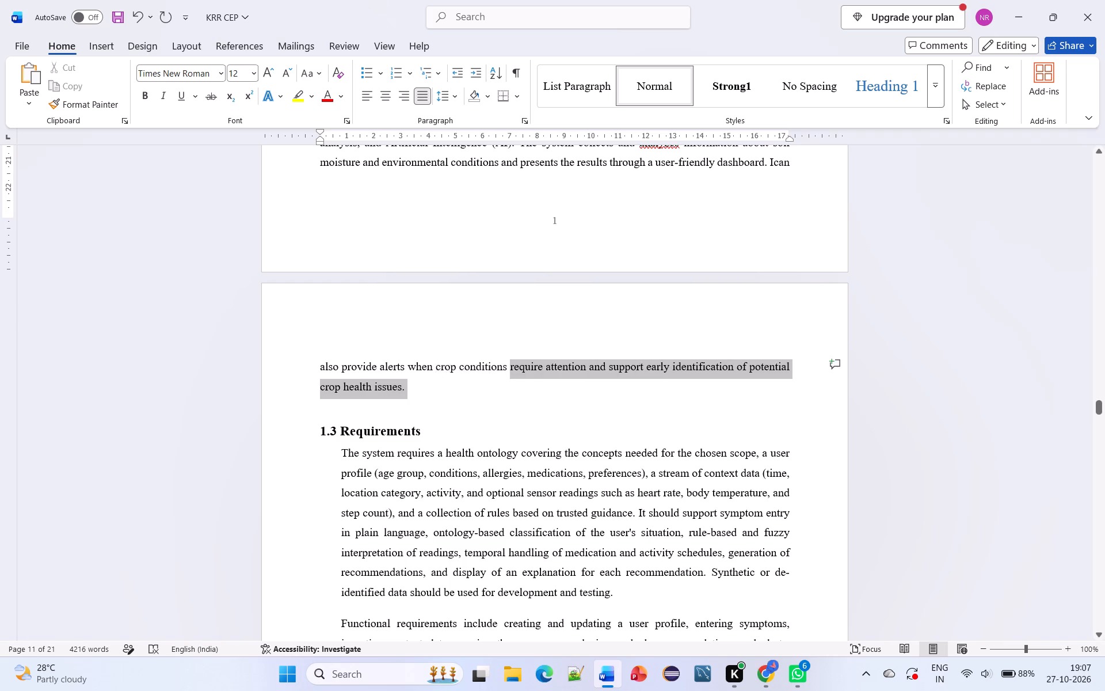
{"action": "left_click_drag", "start_coordinate": [571, 276], "coordinate": [743, 392]}
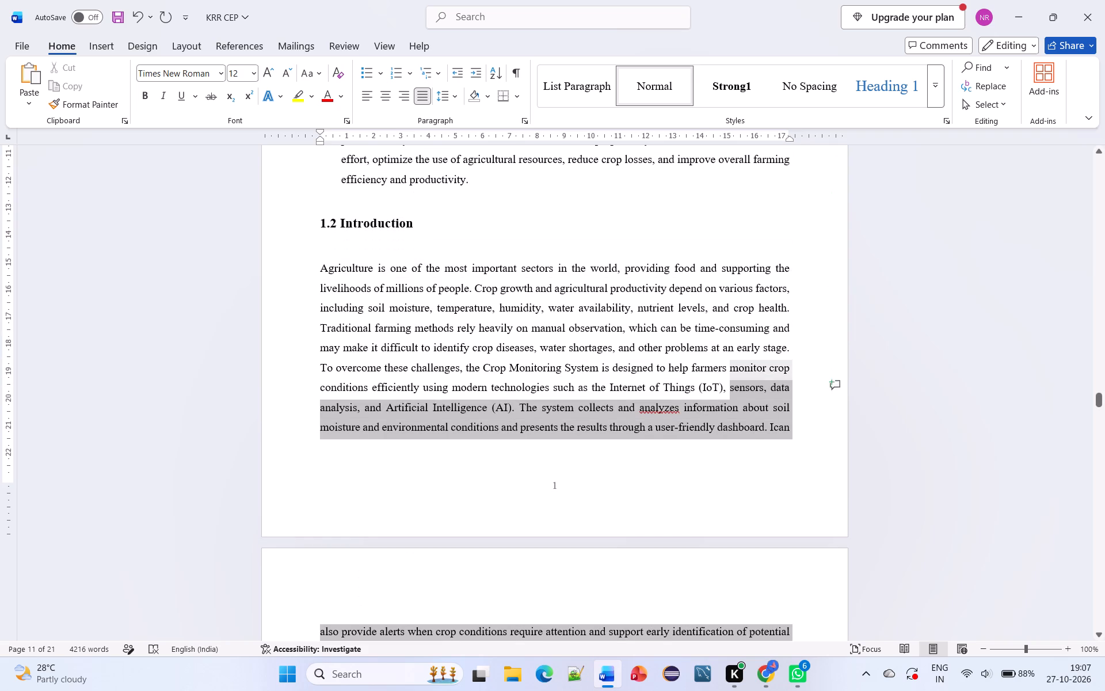
{"action": "left_click_drag", "start_coordinate": [743, 392], "coordinate": [770, 426]}
{"action": "key", "text": "BackSpace"}
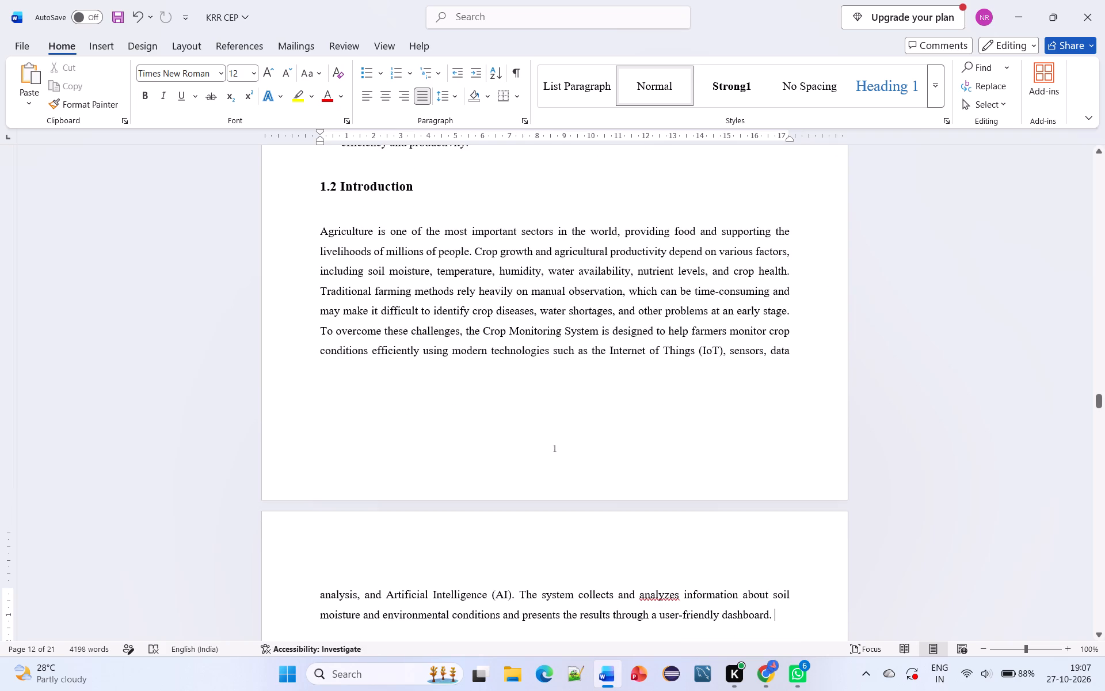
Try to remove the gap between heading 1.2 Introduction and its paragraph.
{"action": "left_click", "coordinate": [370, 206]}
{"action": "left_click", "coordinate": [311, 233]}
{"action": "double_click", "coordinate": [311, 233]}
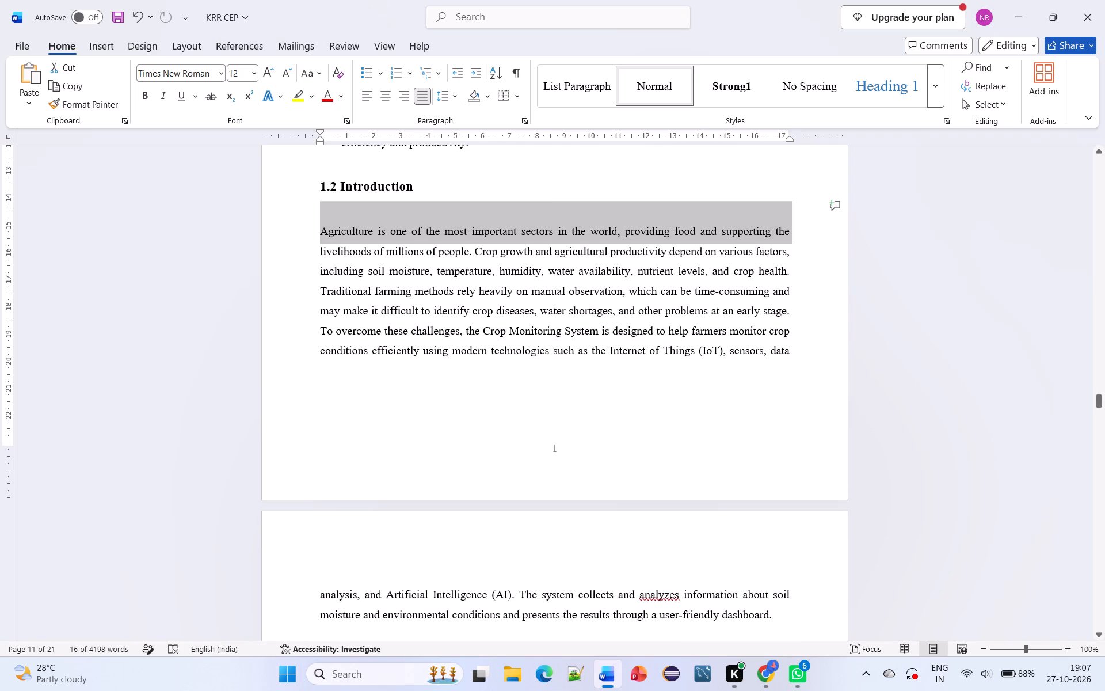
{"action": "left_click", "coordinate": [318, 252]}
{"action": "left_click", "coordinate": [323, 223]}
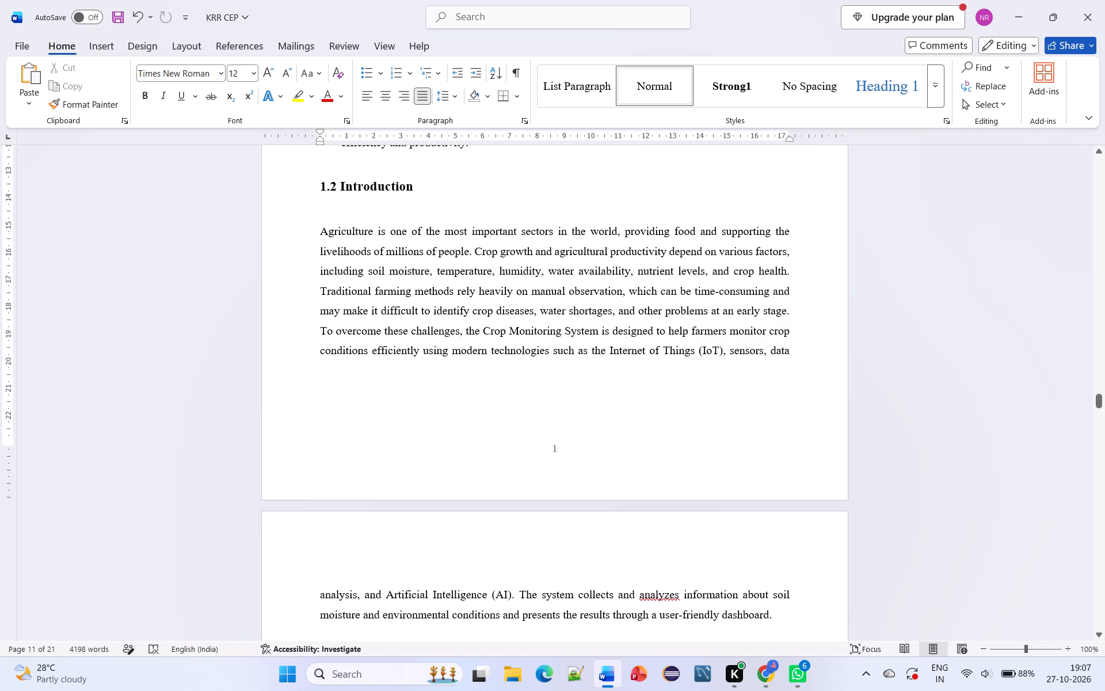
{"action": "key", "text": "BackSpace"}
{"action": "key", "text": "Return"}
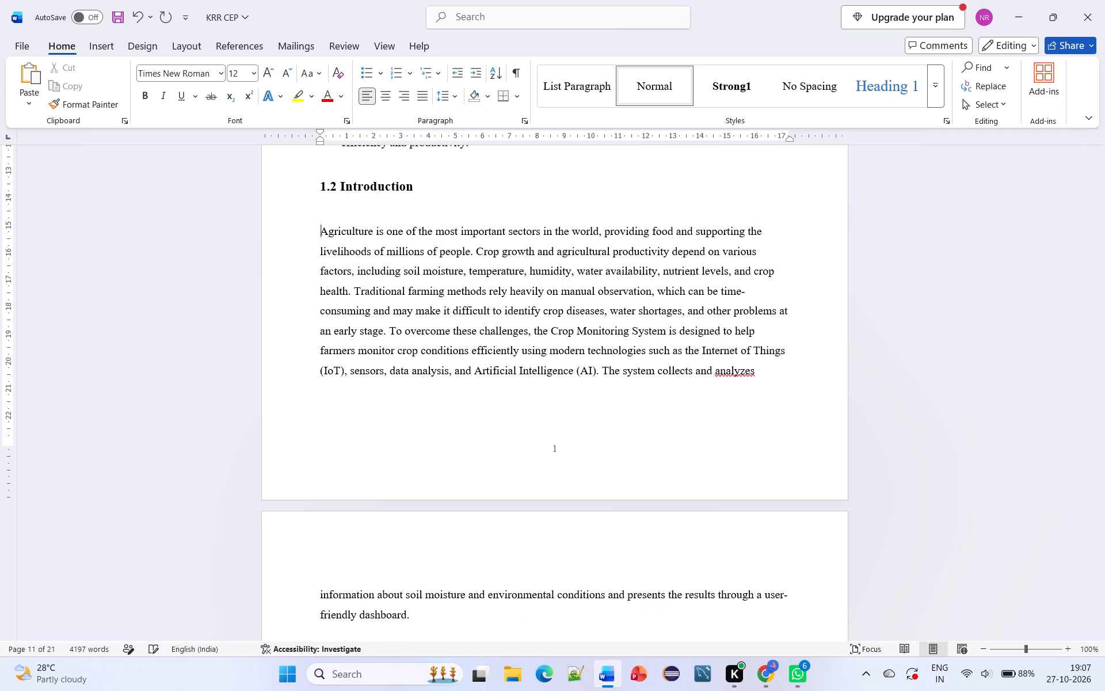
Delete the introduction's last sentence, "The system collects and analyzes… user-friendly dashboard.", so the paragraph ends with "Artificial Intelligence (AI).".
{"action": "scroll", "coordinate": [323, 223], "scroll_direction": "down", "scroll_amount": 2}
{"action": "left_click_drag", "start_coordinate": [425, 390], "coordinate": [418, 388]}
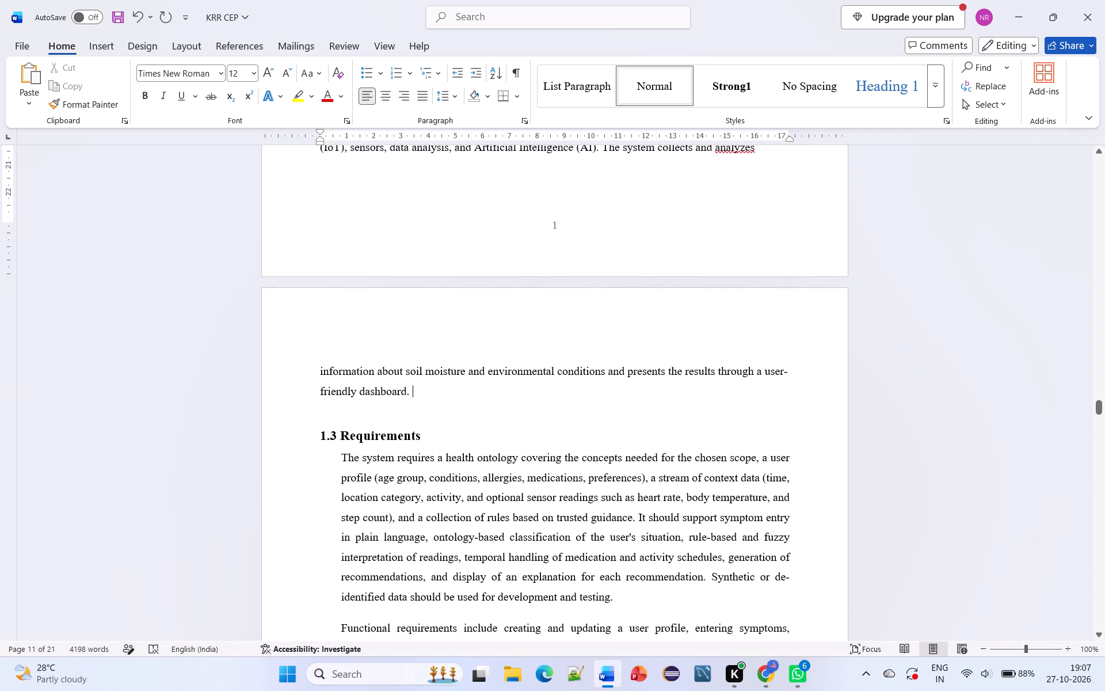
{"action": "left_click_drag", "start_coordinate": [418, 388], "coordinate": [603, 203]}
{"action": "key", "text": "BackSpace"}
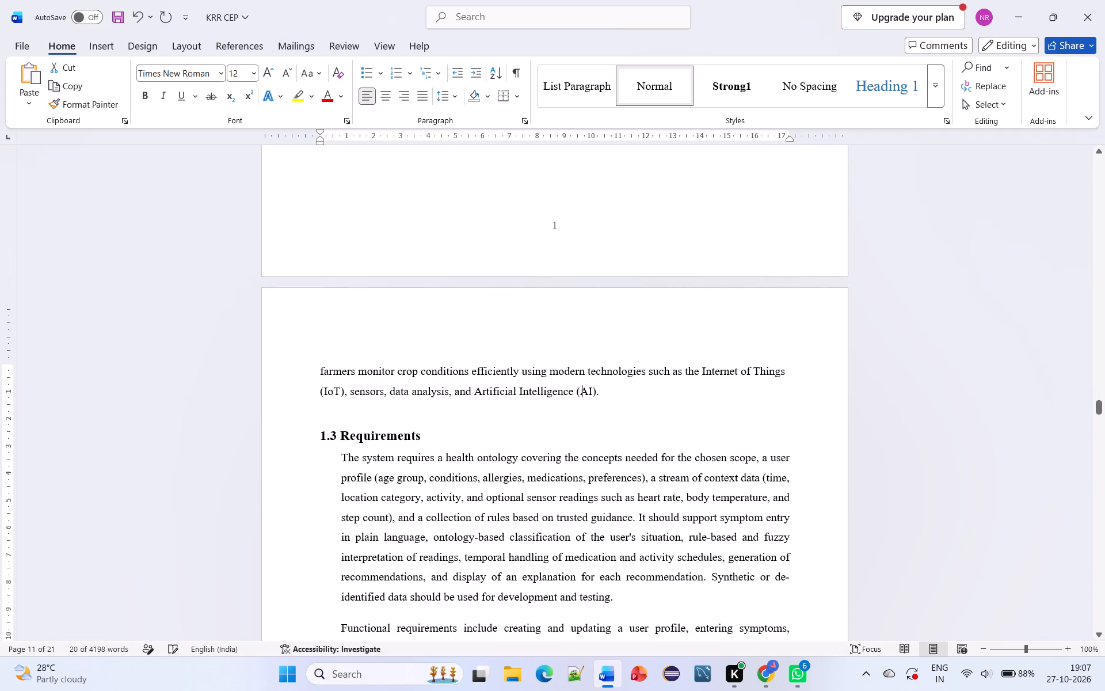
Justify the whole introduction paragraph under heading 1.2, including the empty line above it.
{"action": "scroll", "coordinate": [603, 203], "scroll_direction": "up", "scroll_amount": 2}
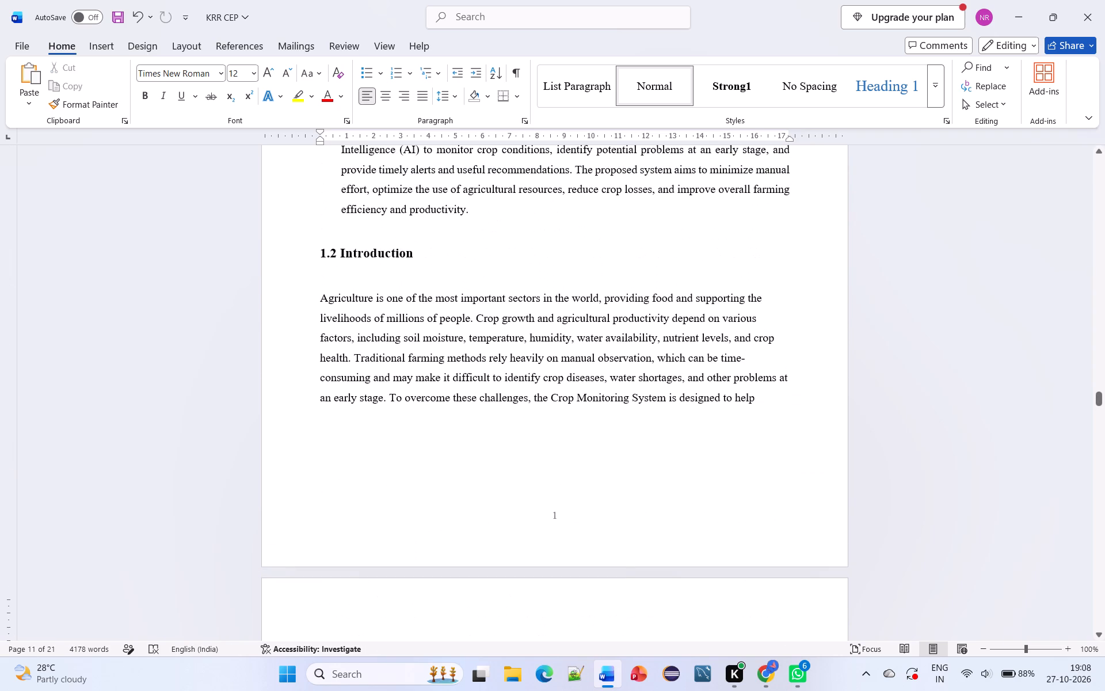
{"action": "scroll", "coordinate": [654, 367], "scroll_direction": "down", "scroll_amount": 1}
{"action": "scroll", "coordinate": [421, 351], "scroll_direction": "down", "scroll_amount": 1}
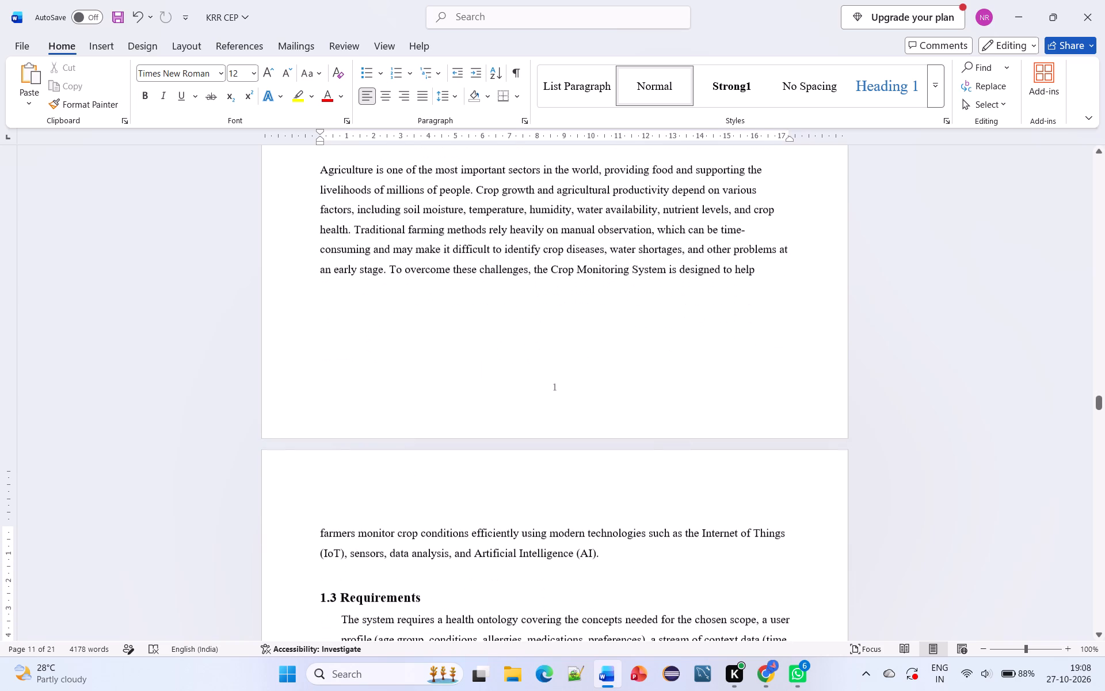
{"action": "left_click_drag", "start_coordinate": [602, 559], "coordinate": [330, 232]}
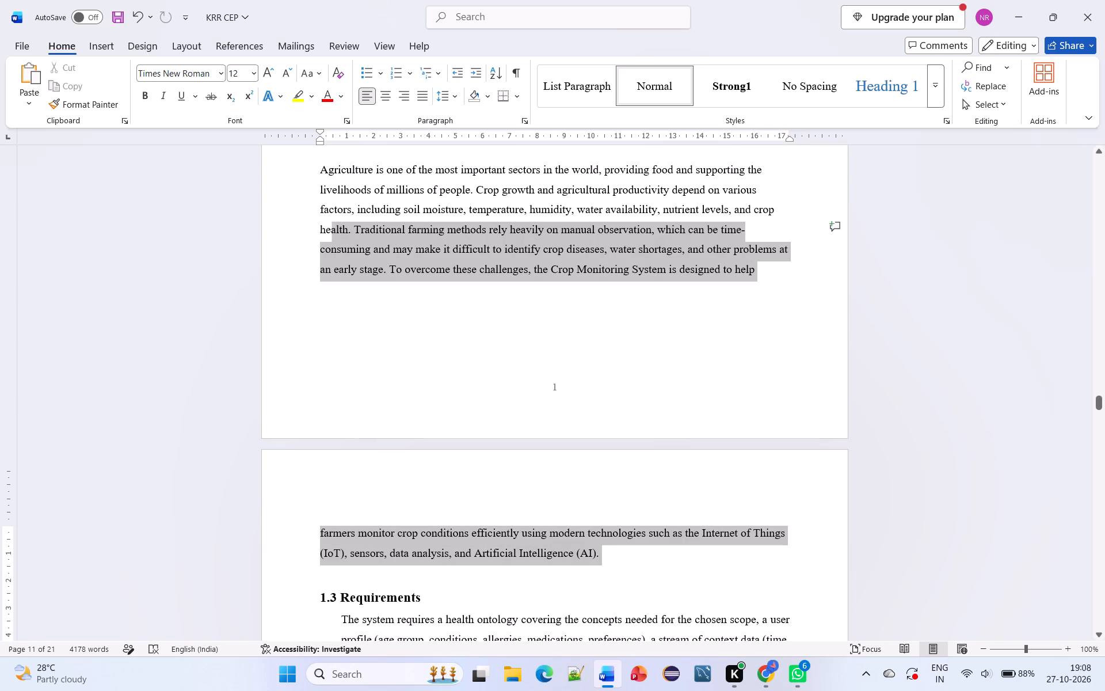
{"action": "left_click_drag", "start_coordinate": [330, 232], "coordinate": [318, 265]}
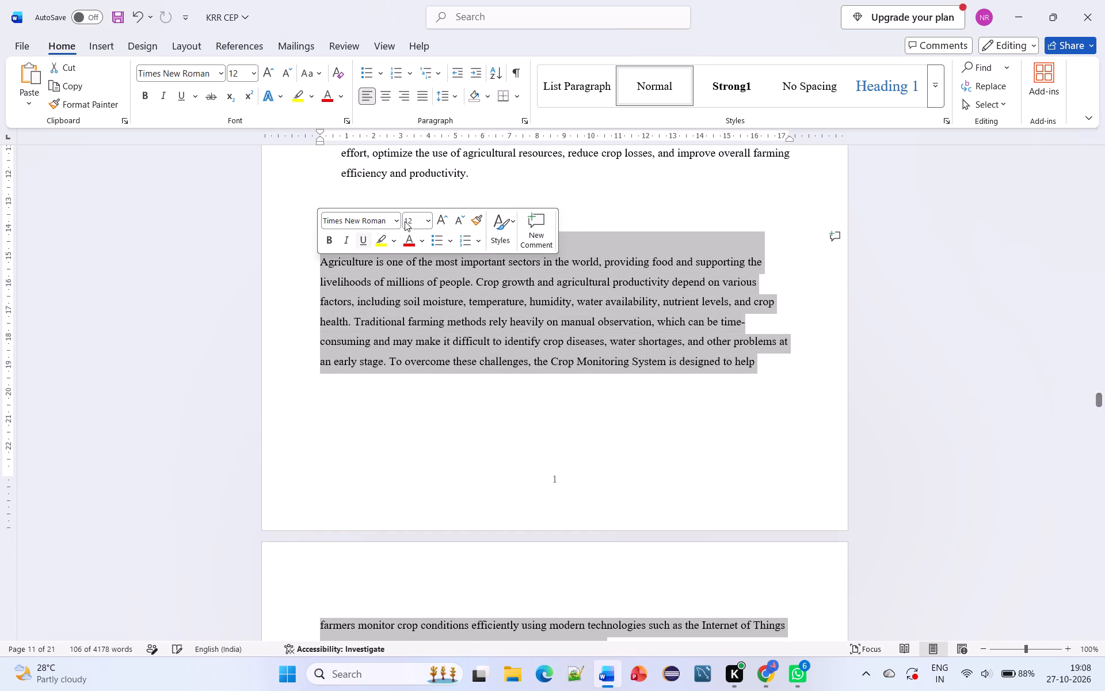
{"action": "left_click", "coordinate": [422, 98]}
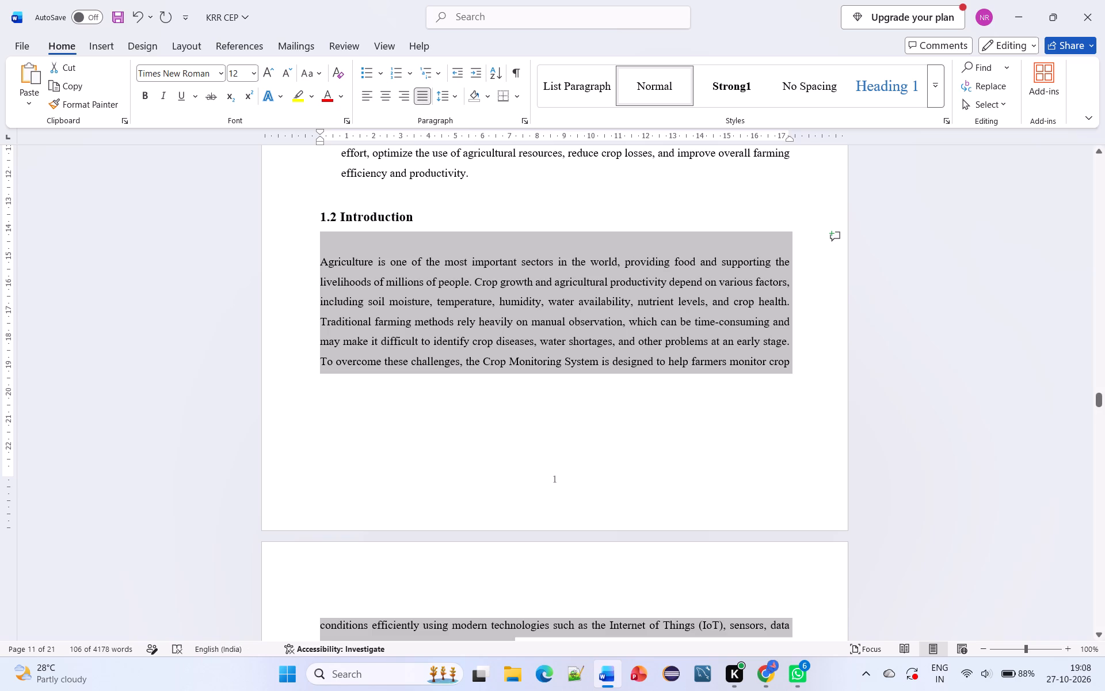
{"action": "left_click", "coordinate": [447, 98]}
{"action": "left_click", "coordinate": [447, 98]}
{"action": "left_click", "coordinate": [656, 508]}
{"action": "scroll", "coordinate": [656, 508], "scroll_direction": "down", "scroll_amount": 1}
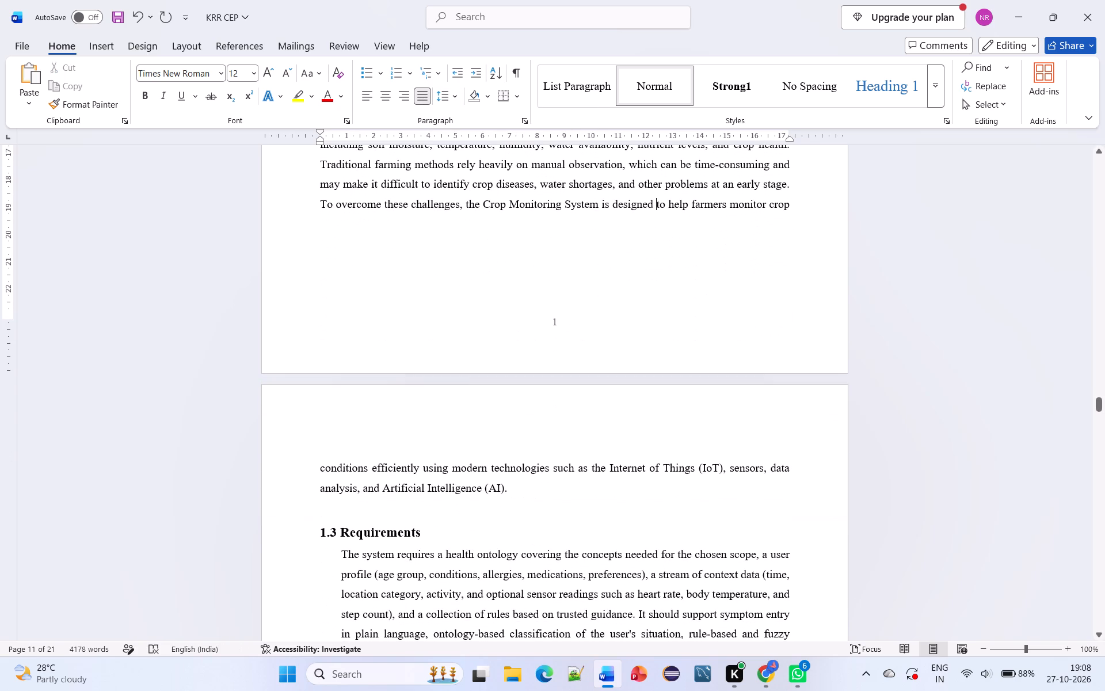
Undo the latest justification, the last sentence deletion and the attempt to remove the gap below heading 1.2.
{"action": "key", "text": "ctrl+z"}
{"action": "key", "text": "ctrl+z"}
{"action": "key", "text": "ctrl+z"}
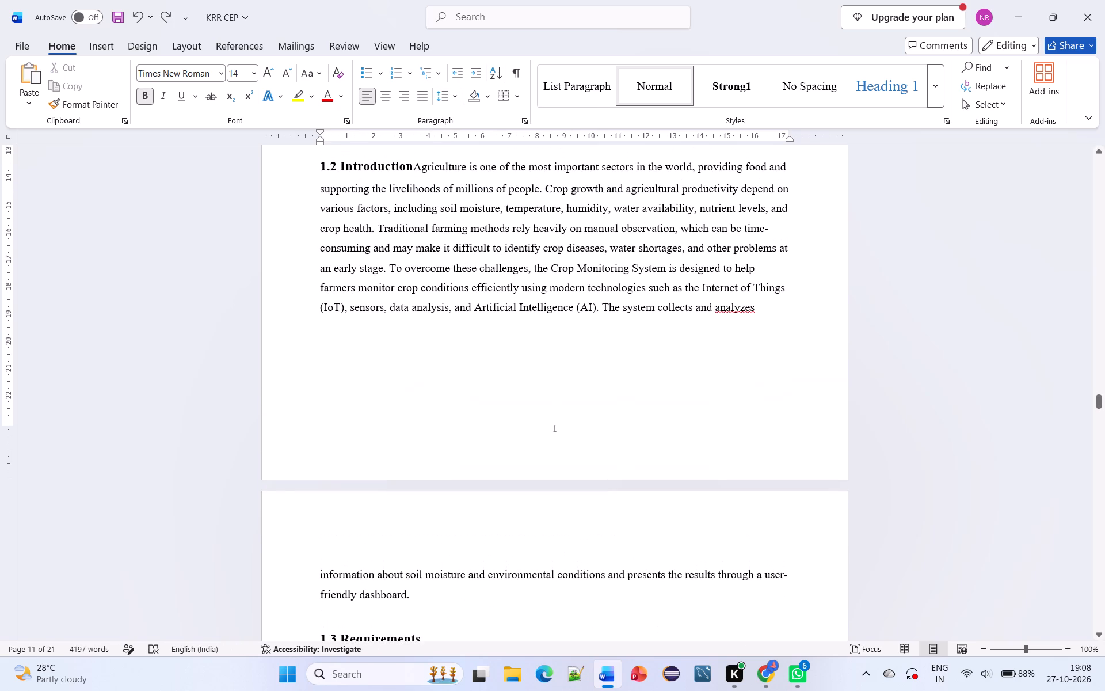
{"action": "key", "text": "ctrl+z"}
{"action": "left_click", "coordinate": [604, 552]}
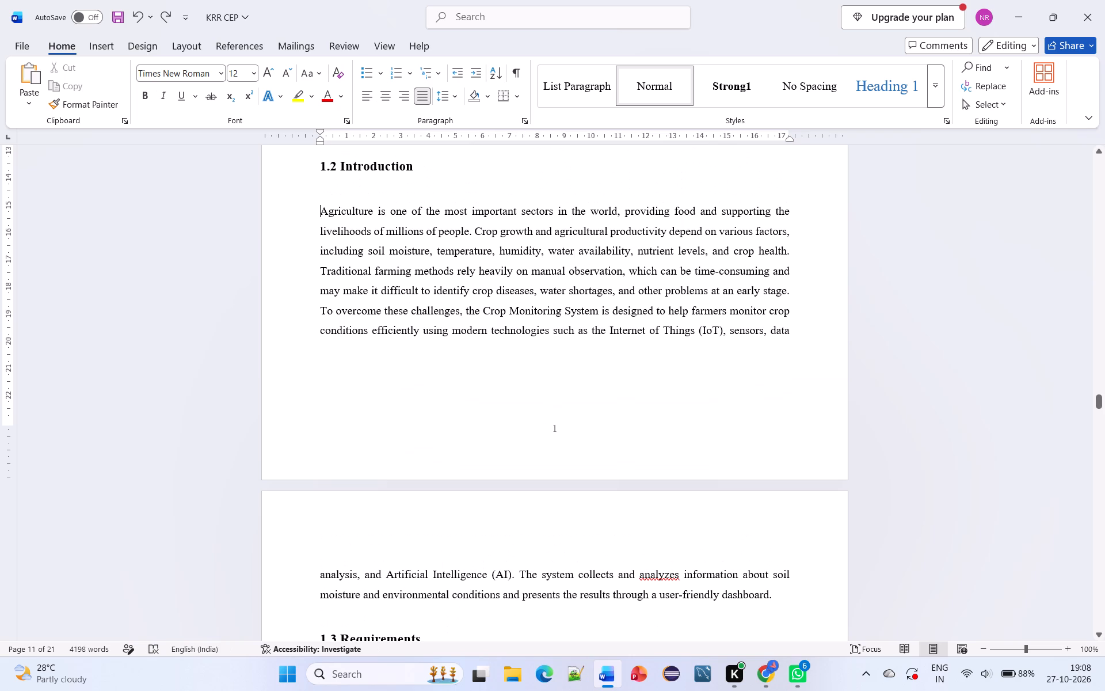
{"action": "scroll", "coordinate": [604, 552], "scroll_direction": "down", "scroll_amount": 3}
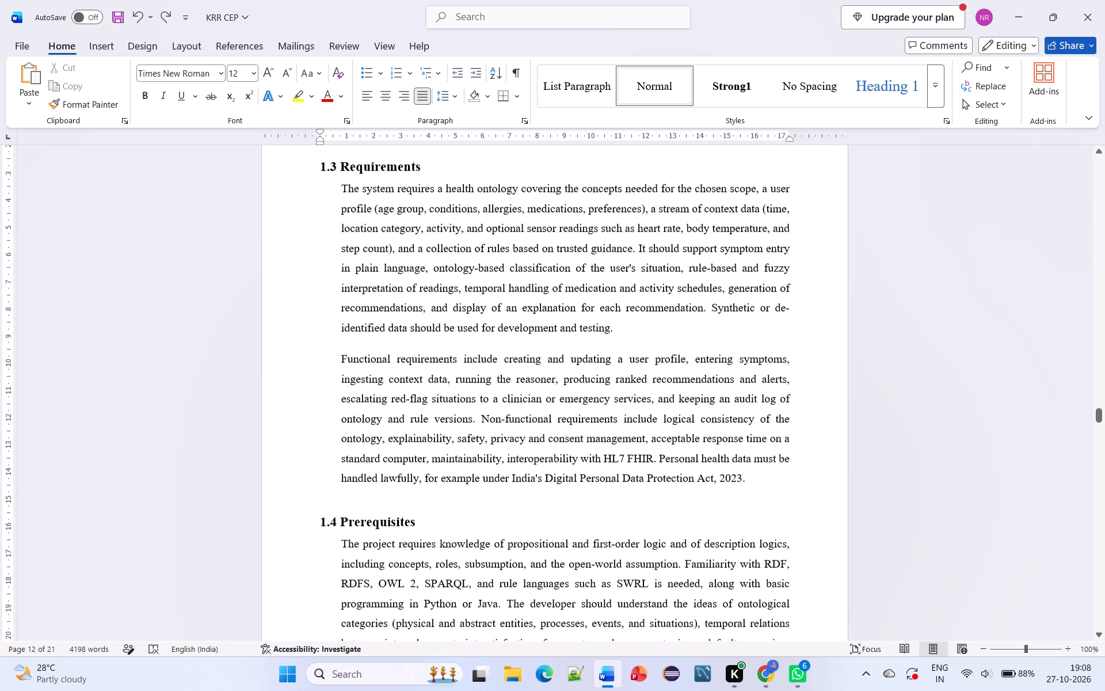
{"action": "left_click_drag", "start_coordinate": [439, 159], "coordinate": [346, 162]}
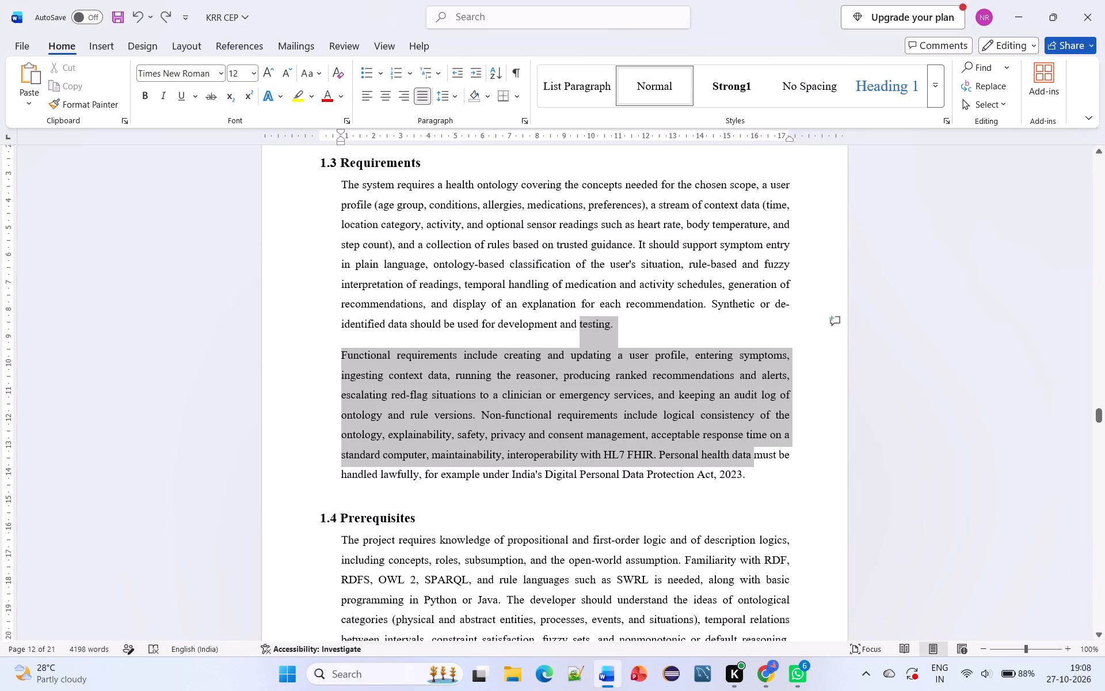
{"action": "left_click_drag", "start_coordinate": [544, 288], "coordinate": [388, 230]}
{"action": "key", "text": "BackSpace"}
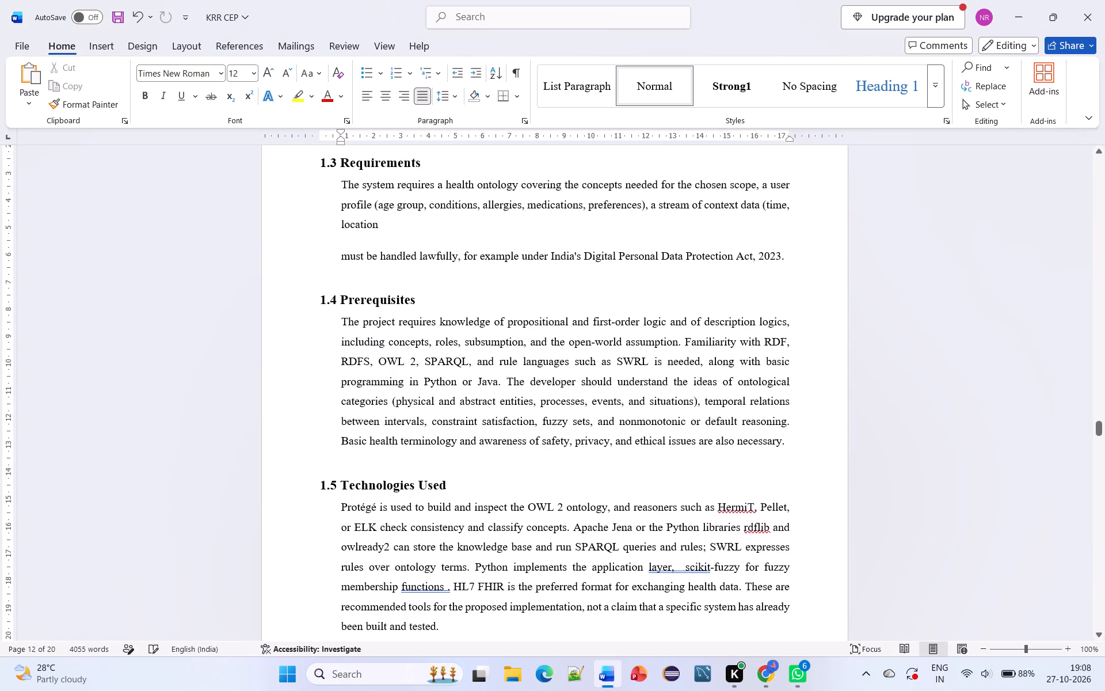
{"action": "left_click_drag", "start_coordinate": [786, 260], "coordinate": [353, 191]}
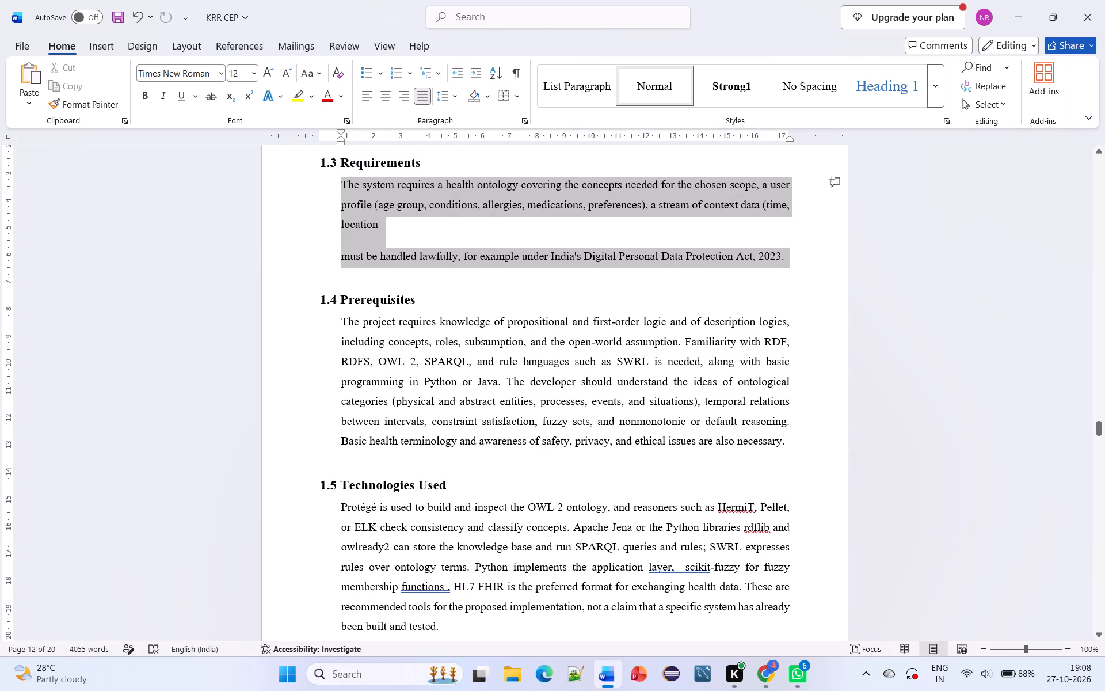
{"action": "left_click_drag", "start_coordinate": [353, 191], "coordinate": [349, 191]}
{"action": "key", "text": "ctrl+v"}
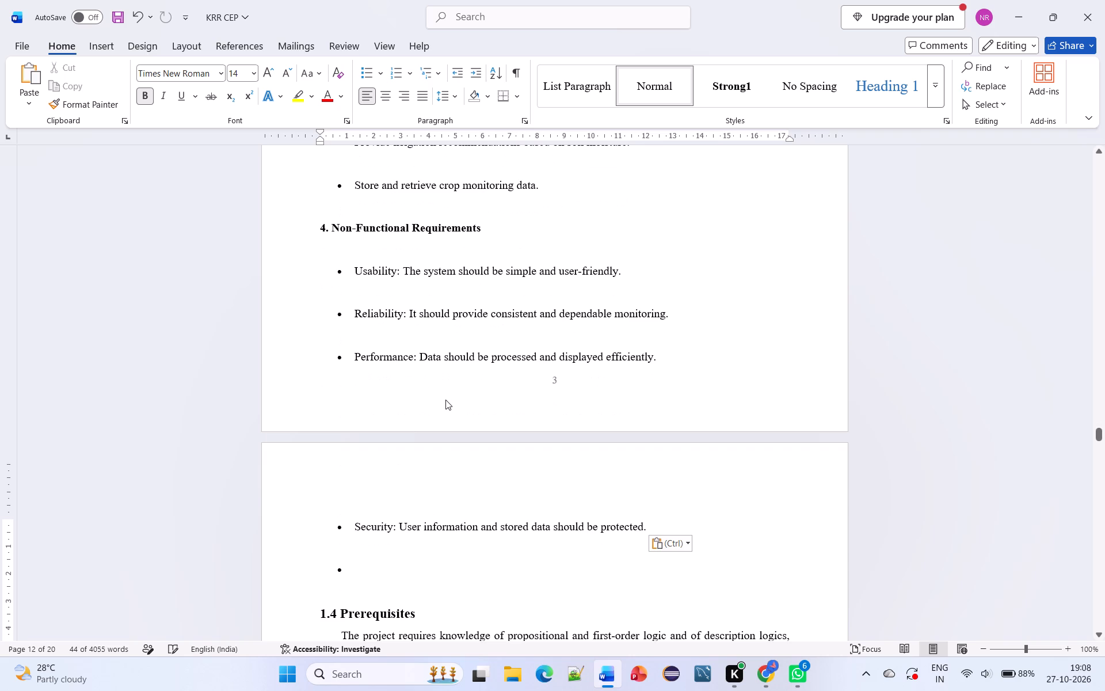
{"action": "scroll", "coordinate": [445, 400], "scroll_direction": "up", "scroll_amount": 2}
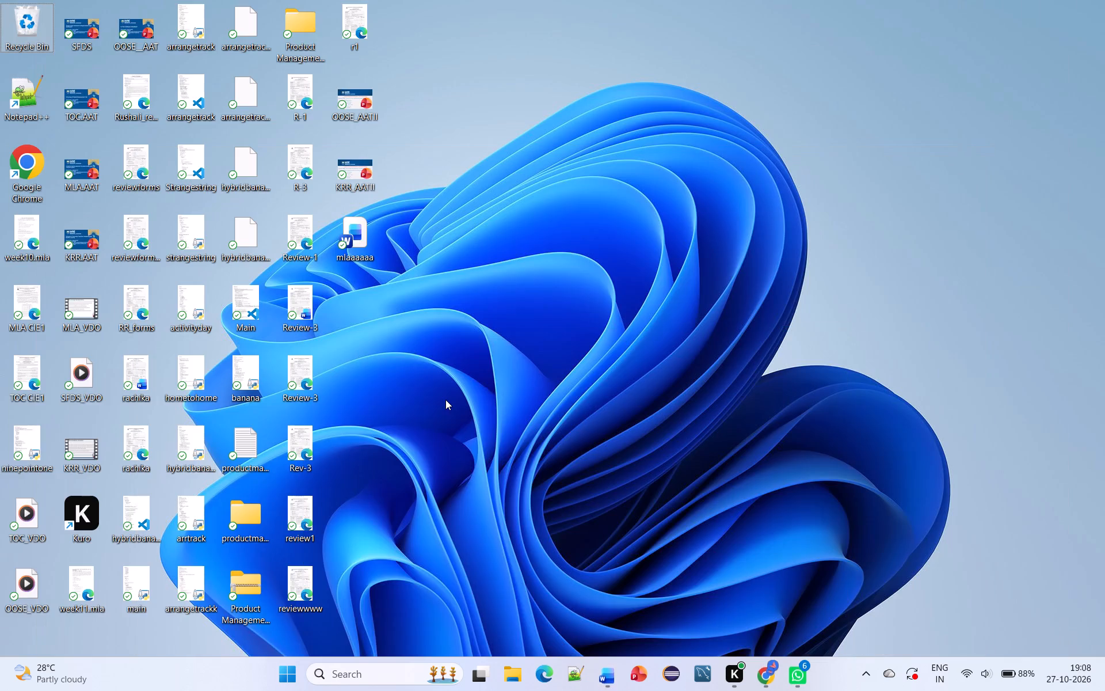
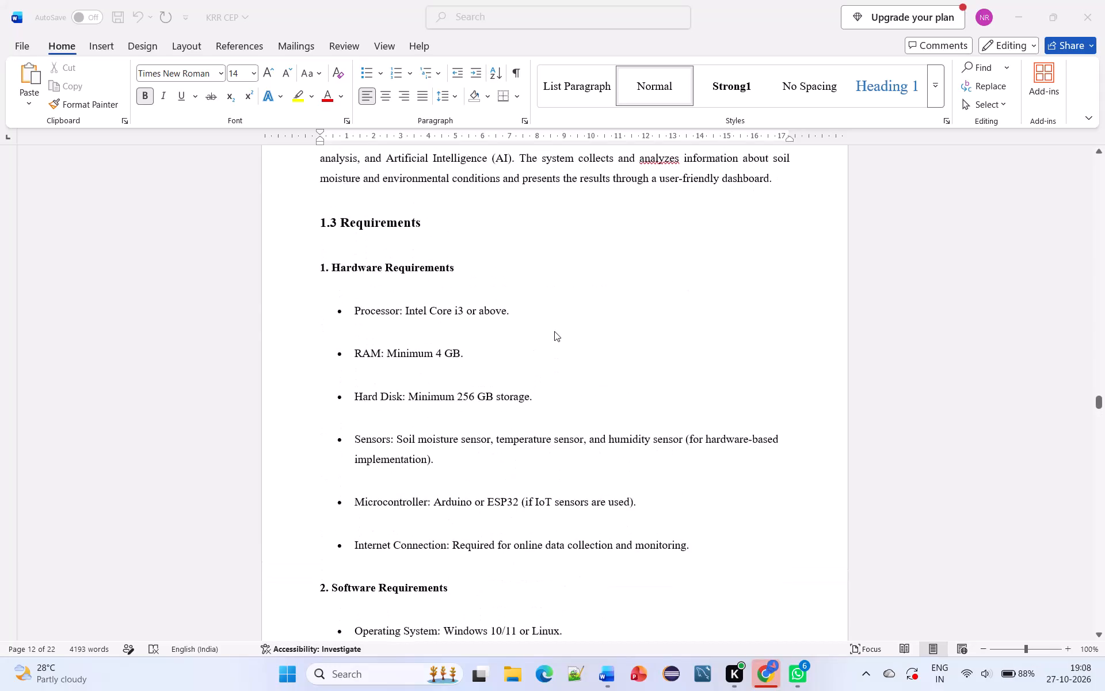
Justify the pasted requirements from "1. Hardware Requirements" through the empty last bullet above heading 1.4 and set their line spacing to 1.15.
{"action": "scroll", "coordinate": [554, 331], "scroll_direction": "up", "scroll_amount": 1}
{"action": "scroll", "coordinate": [554, 331], "scroll_direction": "down", "scroll_amount": 3}
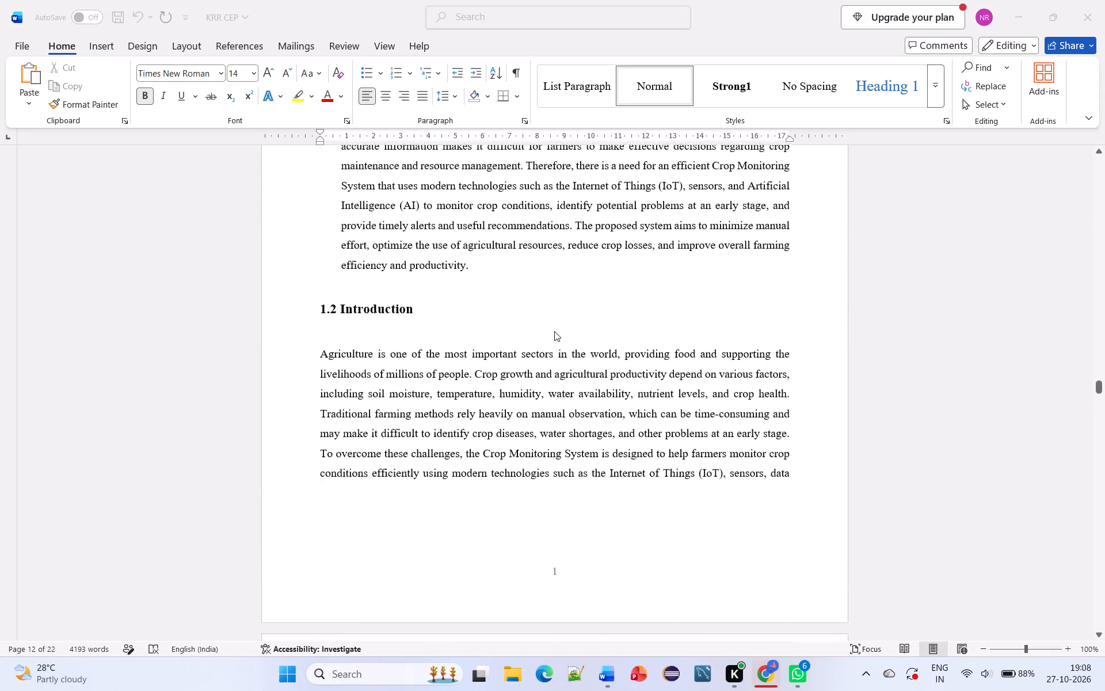
{"action": "scroll", "coordinate": [554, 331], "scroll_direction": "down", "scroll_amount": 2}
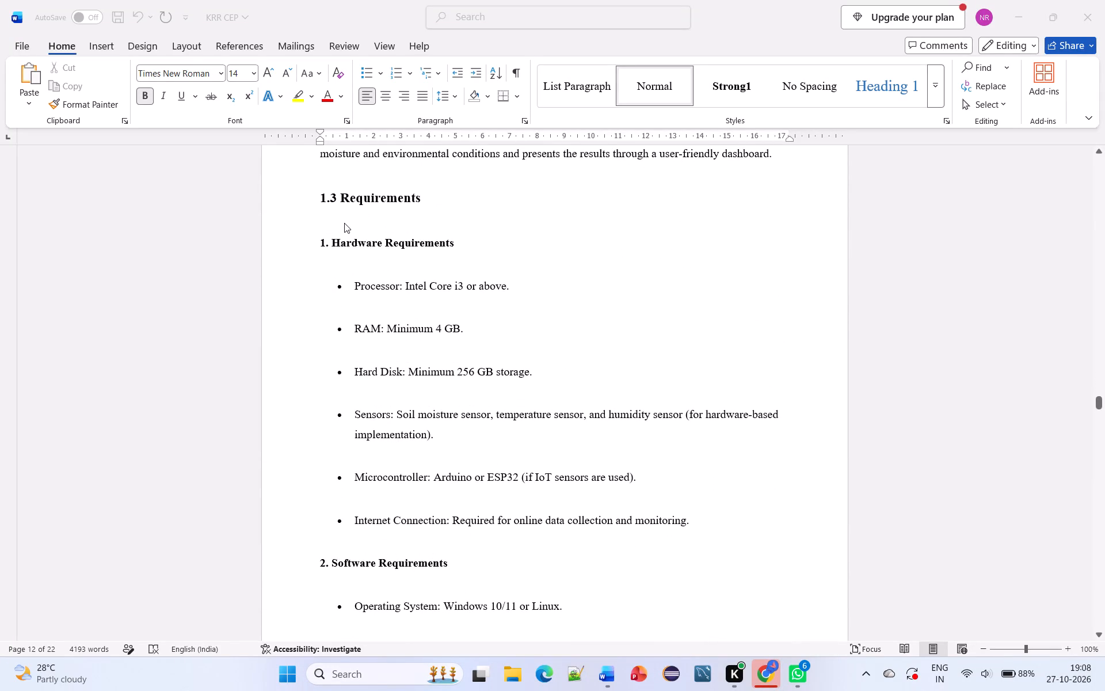
{"action": "left_click", "coordinate": [344, 223]}
{"action": "double_click", "coordinate": [344, 223]}
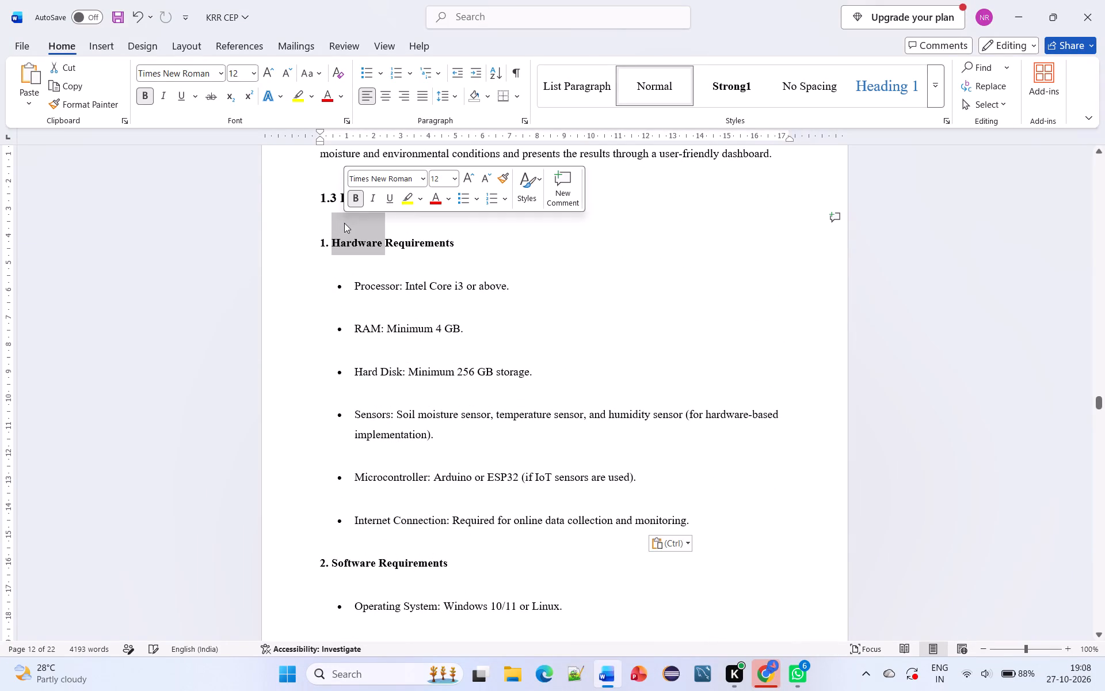
{"action": "left_click", "coordinate": [329, 253]}
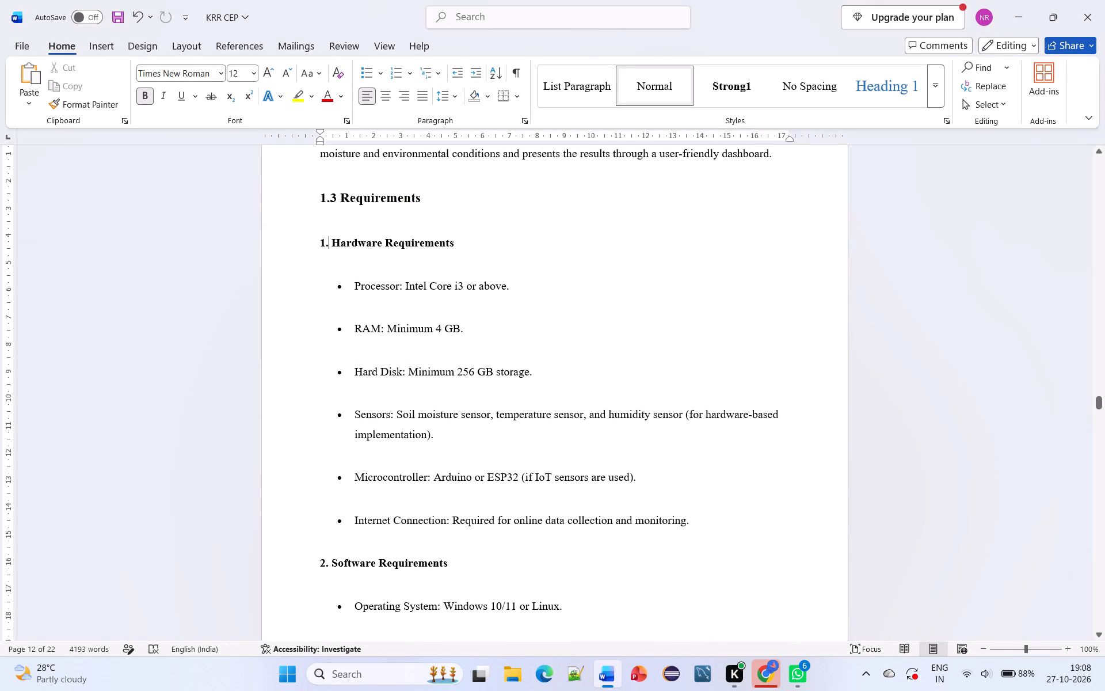
{"action": "left_click_drag", "start_coordinate": [320, 239], "coordinate": [483, 690]}
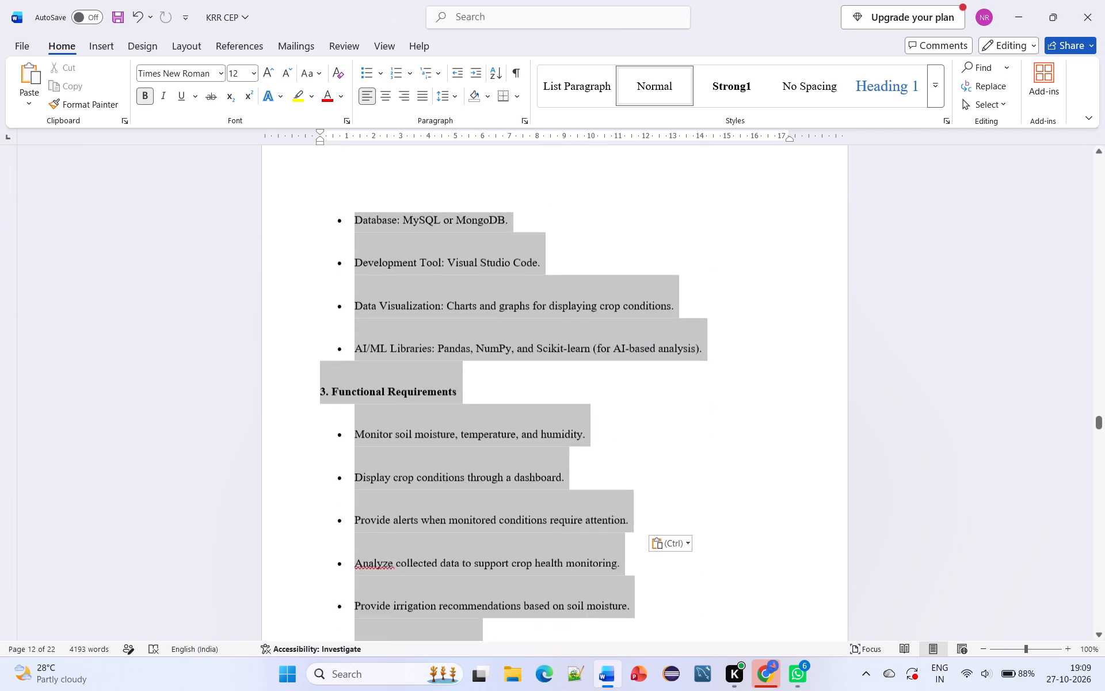
{"action": "left_click_drag", "start_coordinate": [483, 690], "coordinate": [432, 161]}
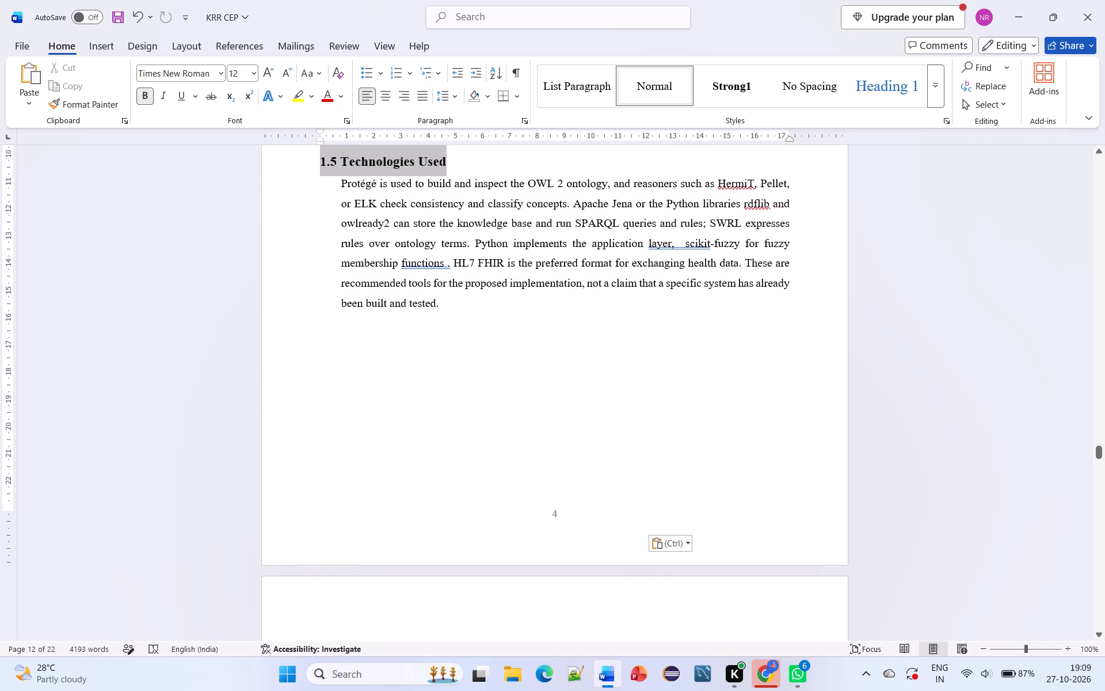
{"action": "left_click_drag", "start_coordinate": [432, 161], "coordinate": [372, 326]}
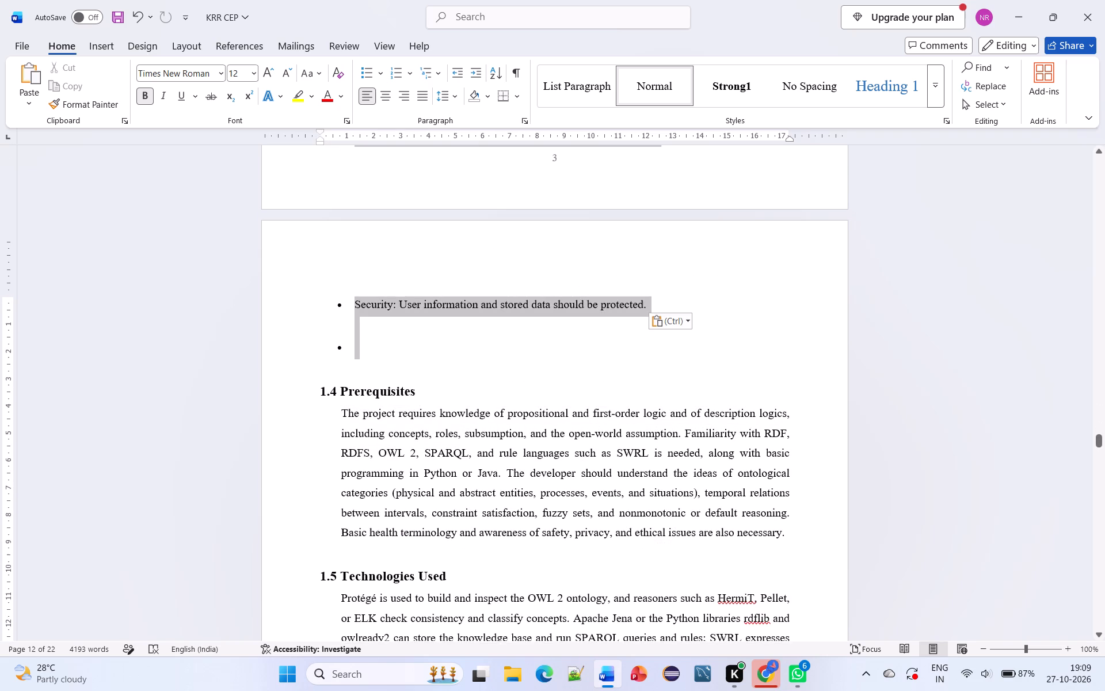
{"action": "left_click_drag", "start_coordinate": [372, 326], "coordinate": [370, 329]}
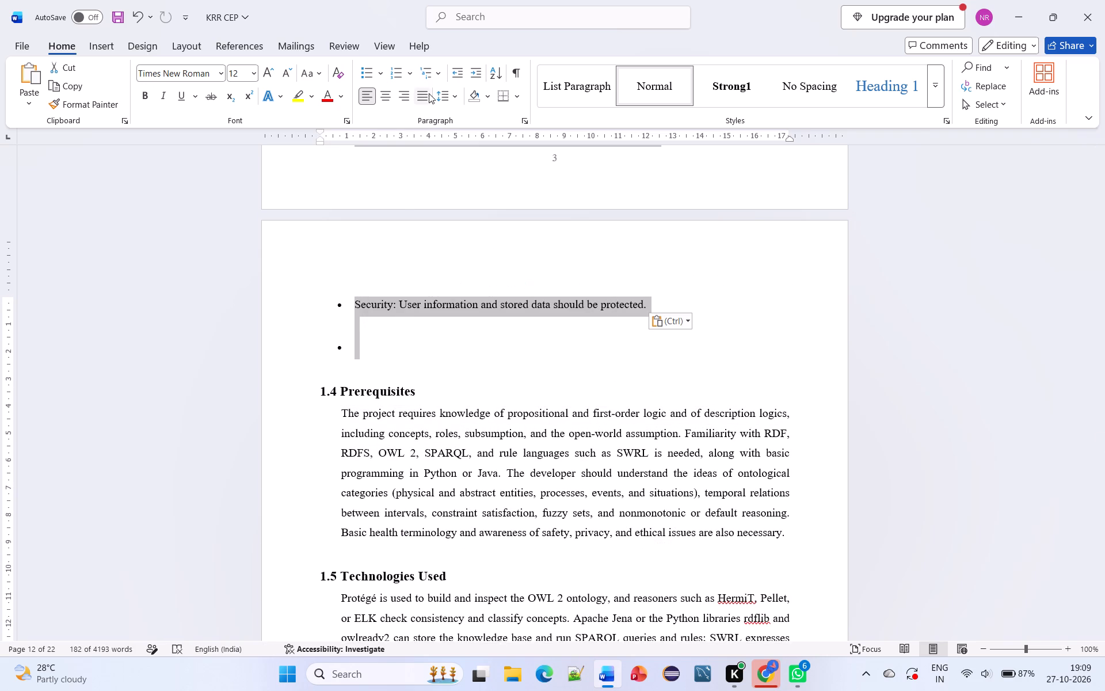
{"action": "left_click", "coordinate": [429, 93]}
{"action": "left_click", "coordinate": [447, 93]}
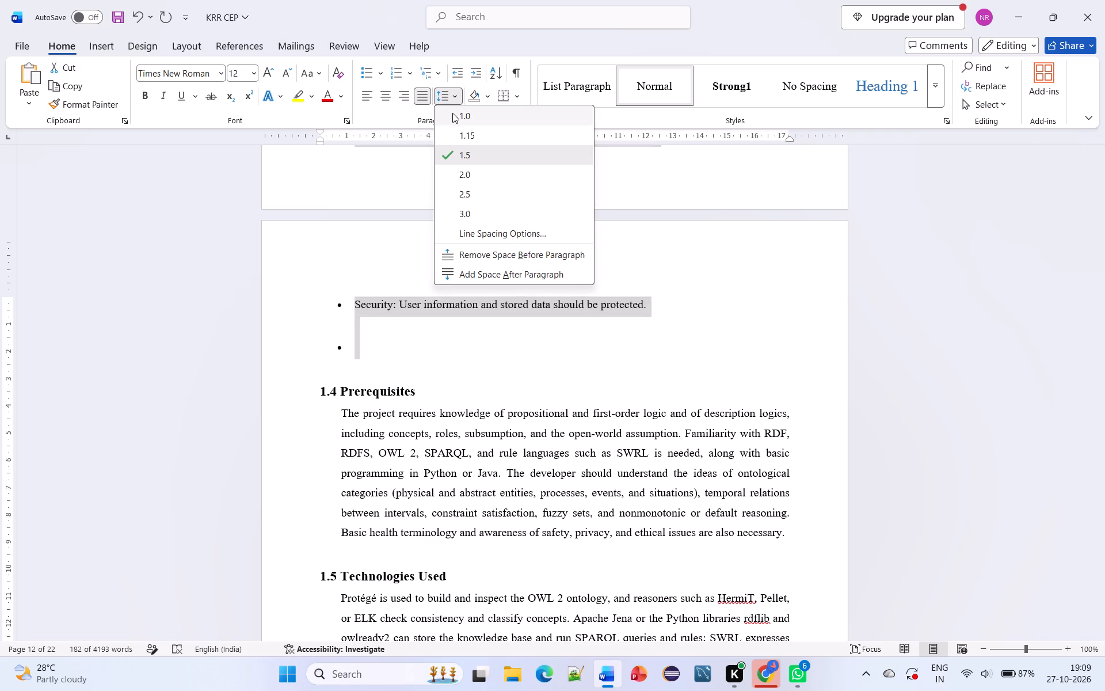
{"action": "left_click", "coordinate": [457, 136]}
{"action": "left_click", "coordinate": [516, 304]}
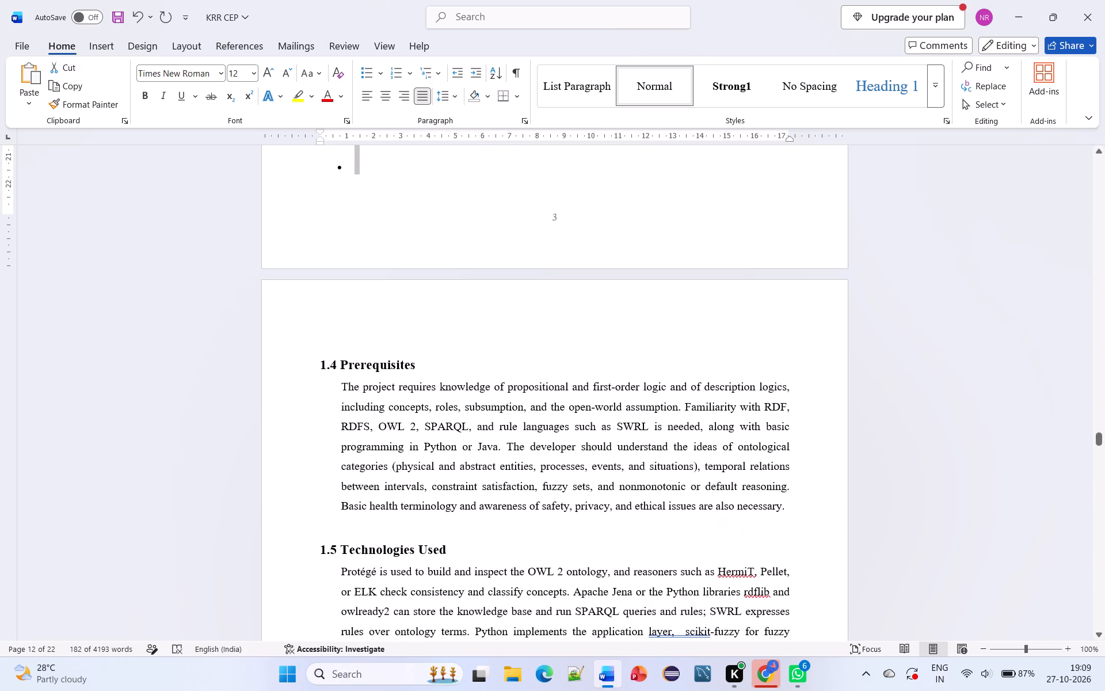
Reduce the line spacing of headings "1.3 Requirements" and "1. Hardware Requirements" to 1.15 and finally to 1.0.
{"action": "scroll", "coordinate": [516, 304], "scroll_direction": "up", "scroll_amount": 7}
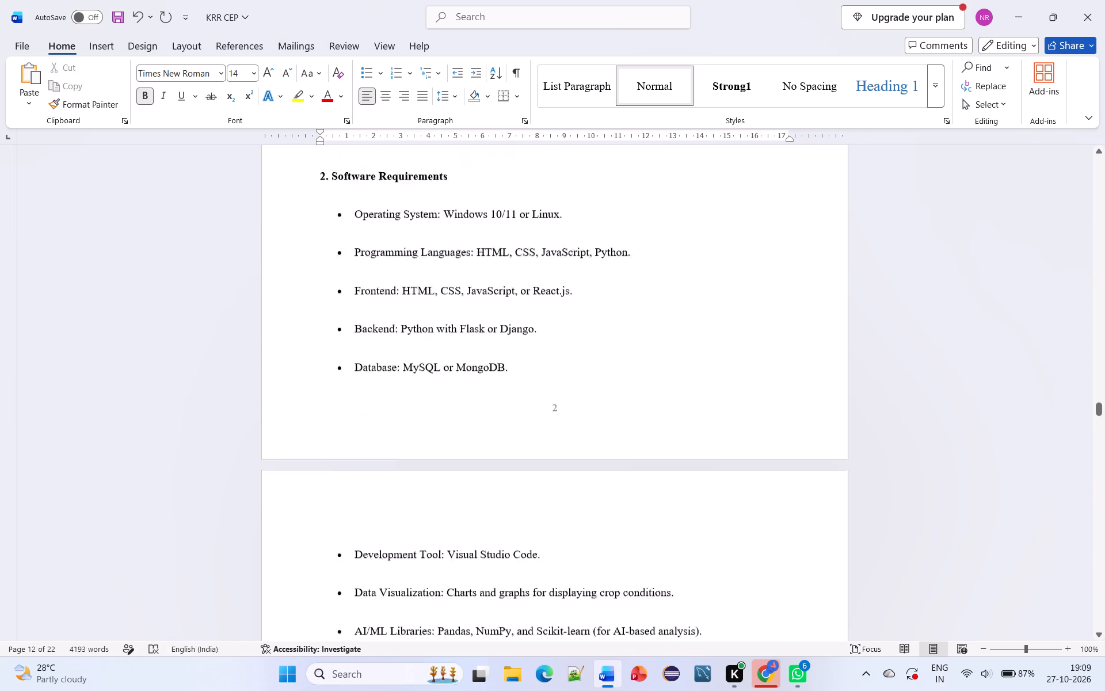
{"action": "scroll", "coordinate": [516, 304], "scroll_direction": "up", "scroll_amount": 1}
{"action": "scroll", "coordinate": [516, 304], "scroll_direction": "down", "scroll_amount": 2}
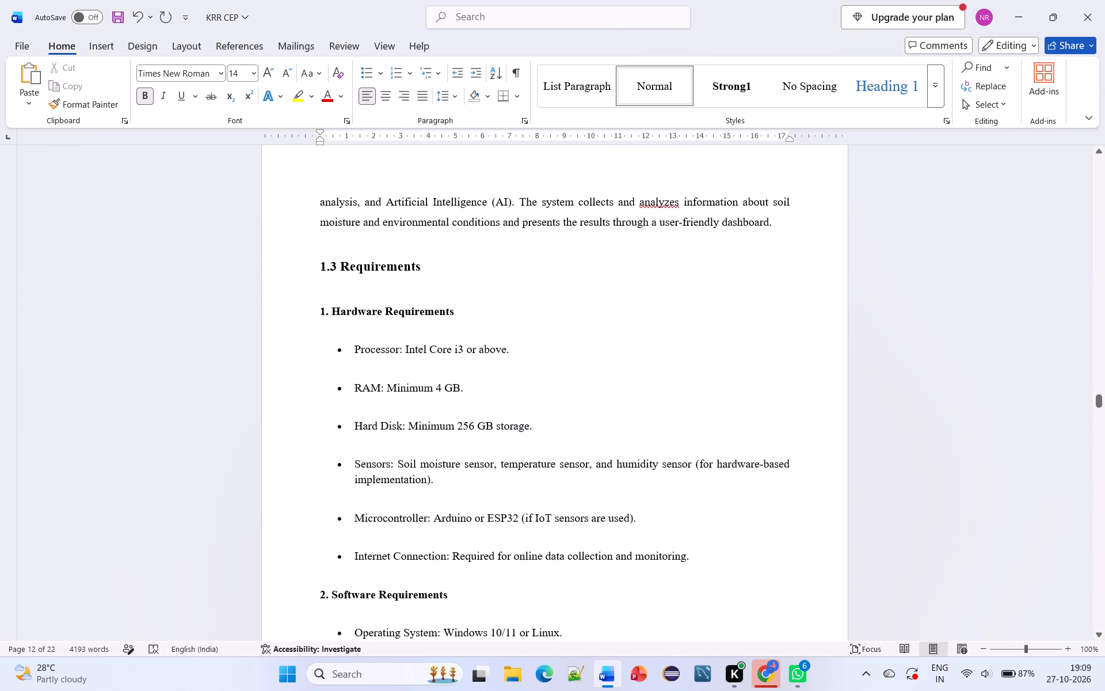
{"action": "scroll", "coordinate": [516, 304], "scroll_direction": "down", "scroll_amount": 1}
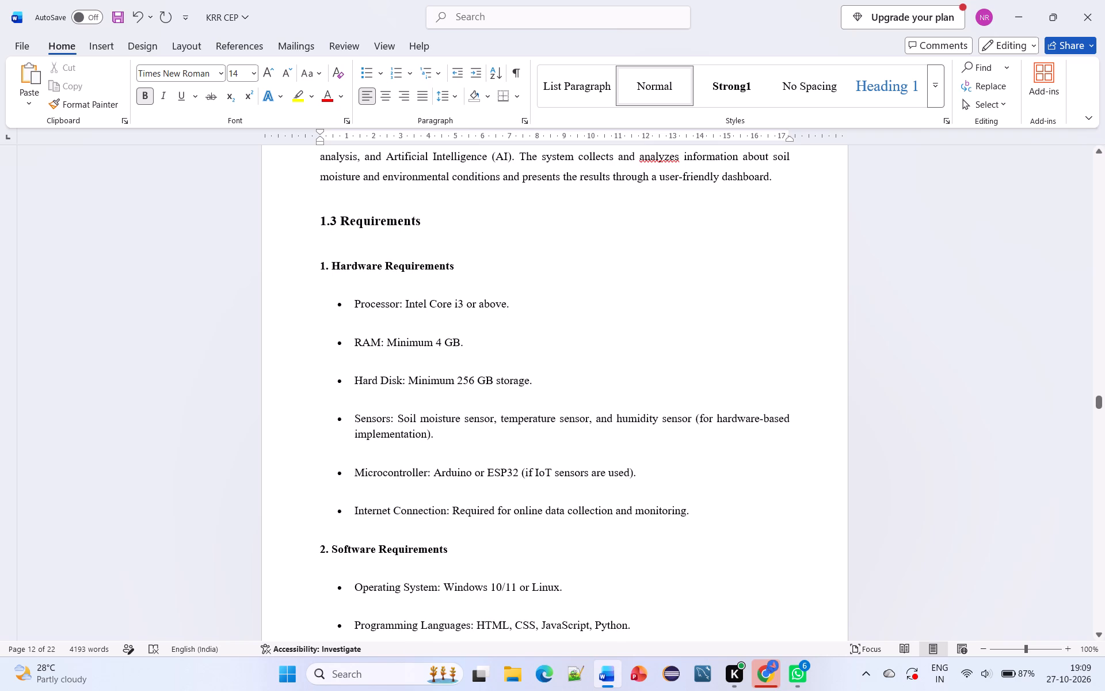
{"action": "left_click_drag", "start_coordinate": [314, 216], "coordinate": [463, 265]}
{"action": "left_click", "coordinate": [455, 94]}
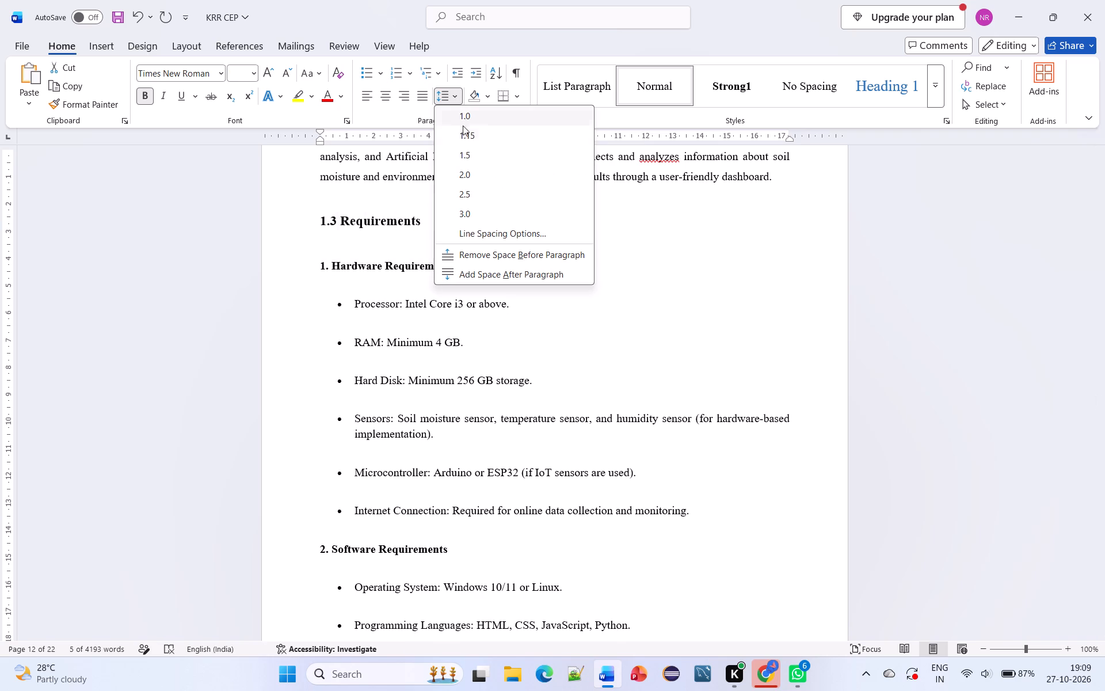
{"action": "left_click", "coordinate": [463, 128]}
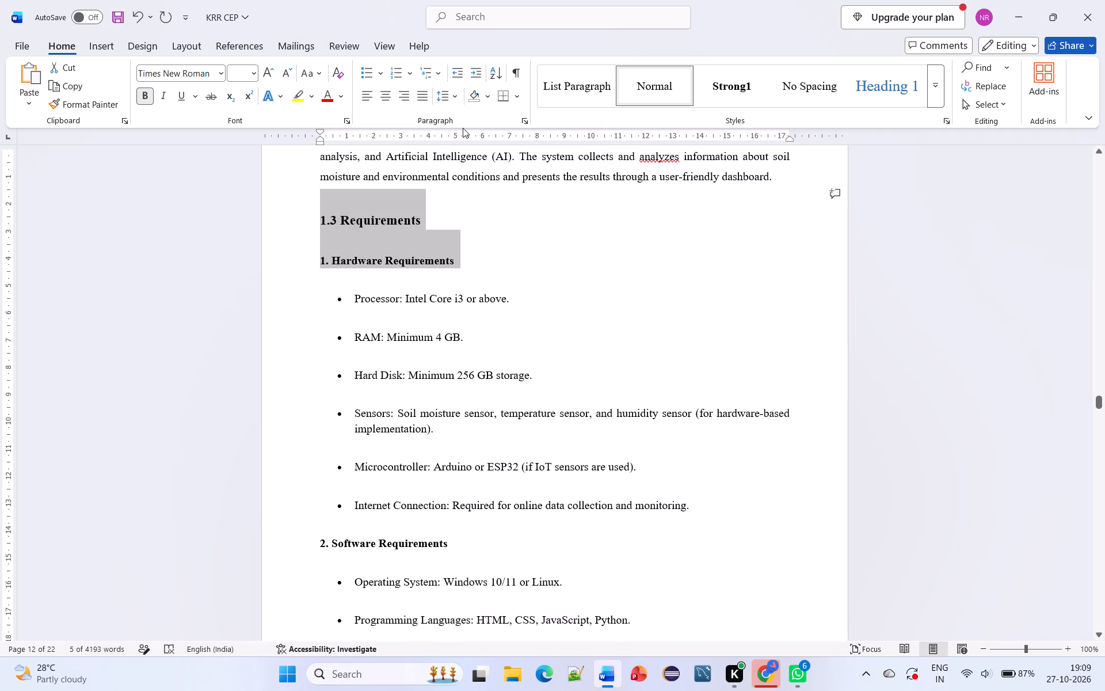
{"action": "left_click", "coordinate": [454, 101]}
{"action": "left_click", "coordinate": [461, 117]}
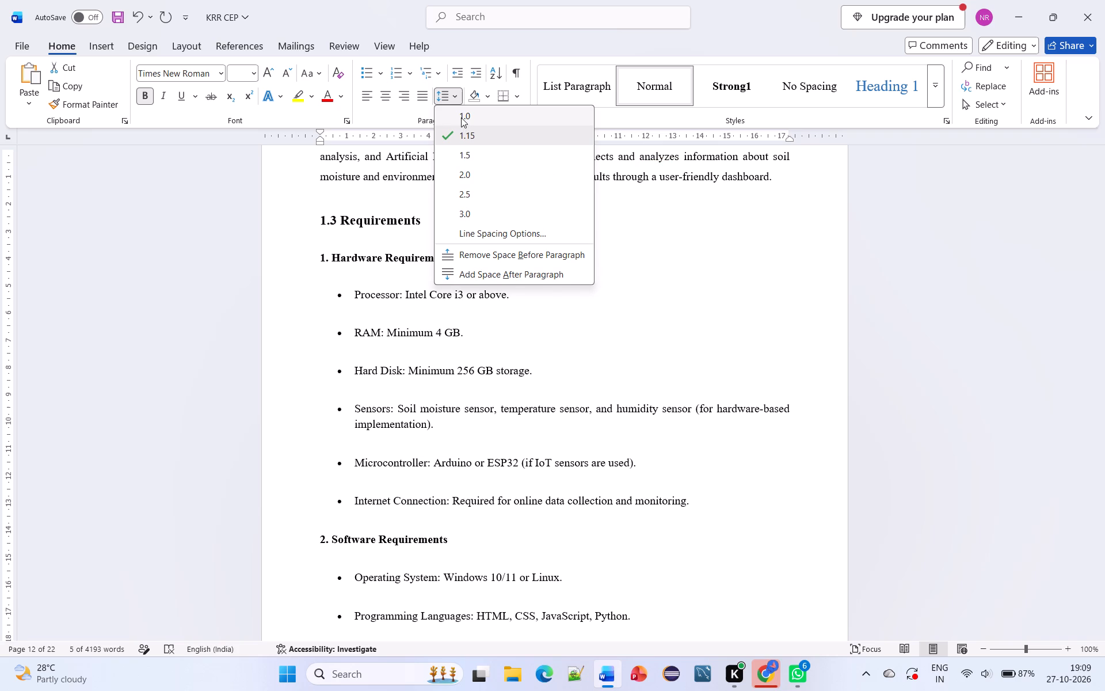
{"action": "left_click", "coordinate": [499, 251]}
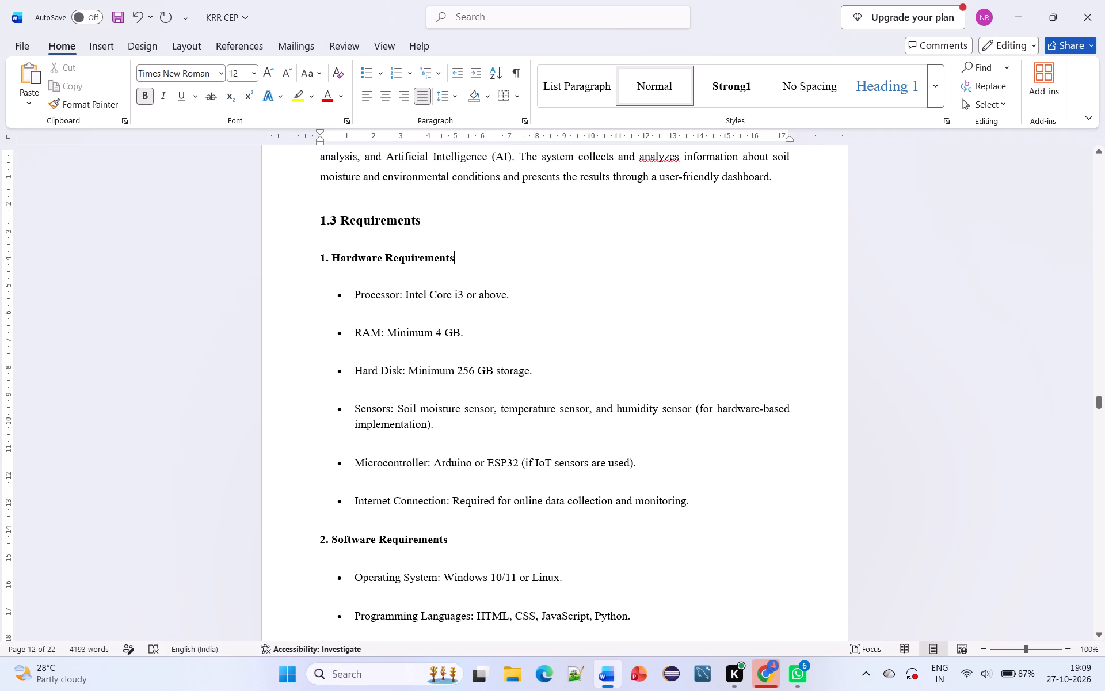
Set line spacing 1.0 for the requirements from the Processor bullet through the empty bullet after Security.
{"action": "left_click_drag", "start_coordinate": [330, 290], "coordinate": [502, 669]}
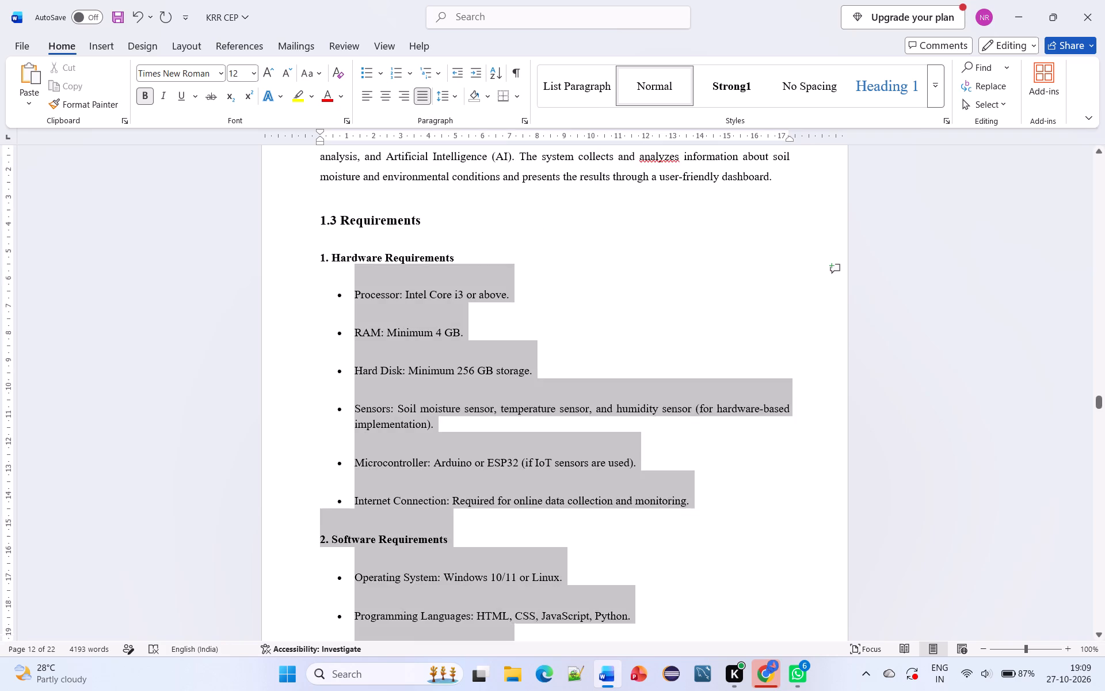
{"action": "left_click_drag", "start_coordinate": [502, 669], "coordinate": [471, 418]}
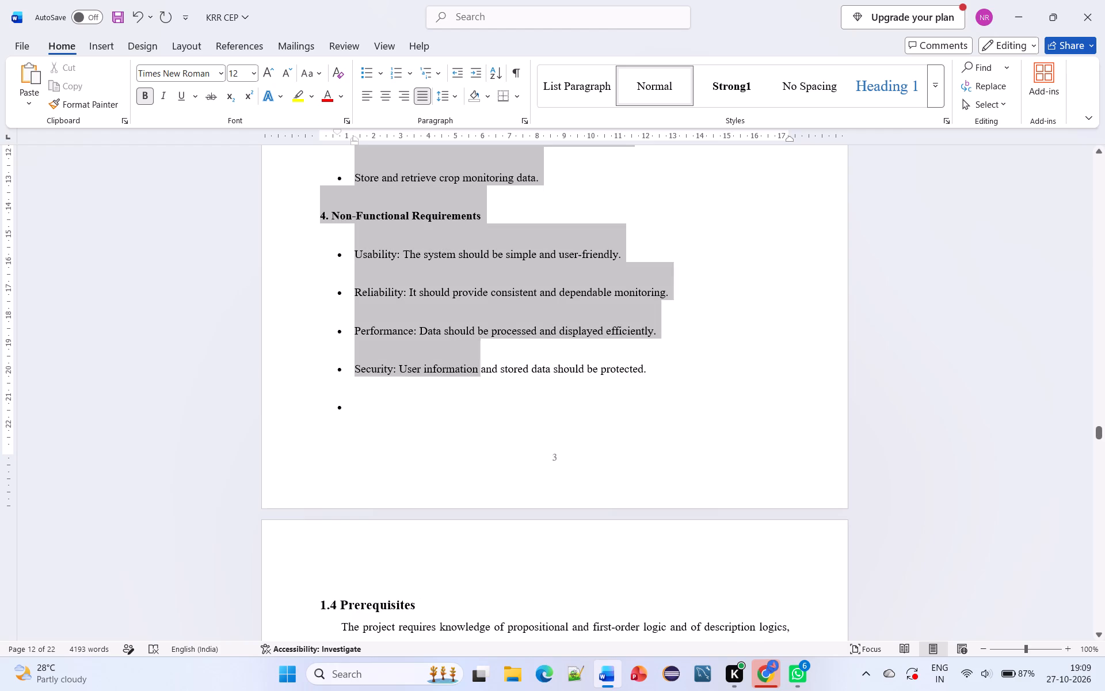
{"action": "left_click_drag", "start_coordinate": [471, 418], "coordinate": [388, 396]}
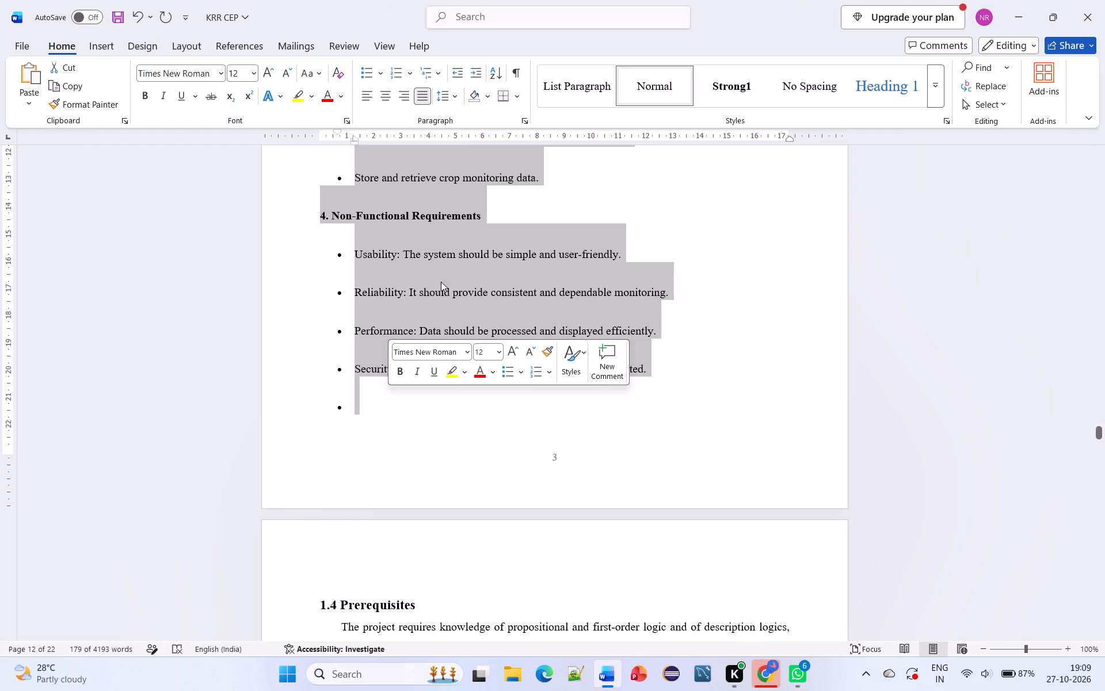
{"action": "left_click", "coordinate": [443, 95]}
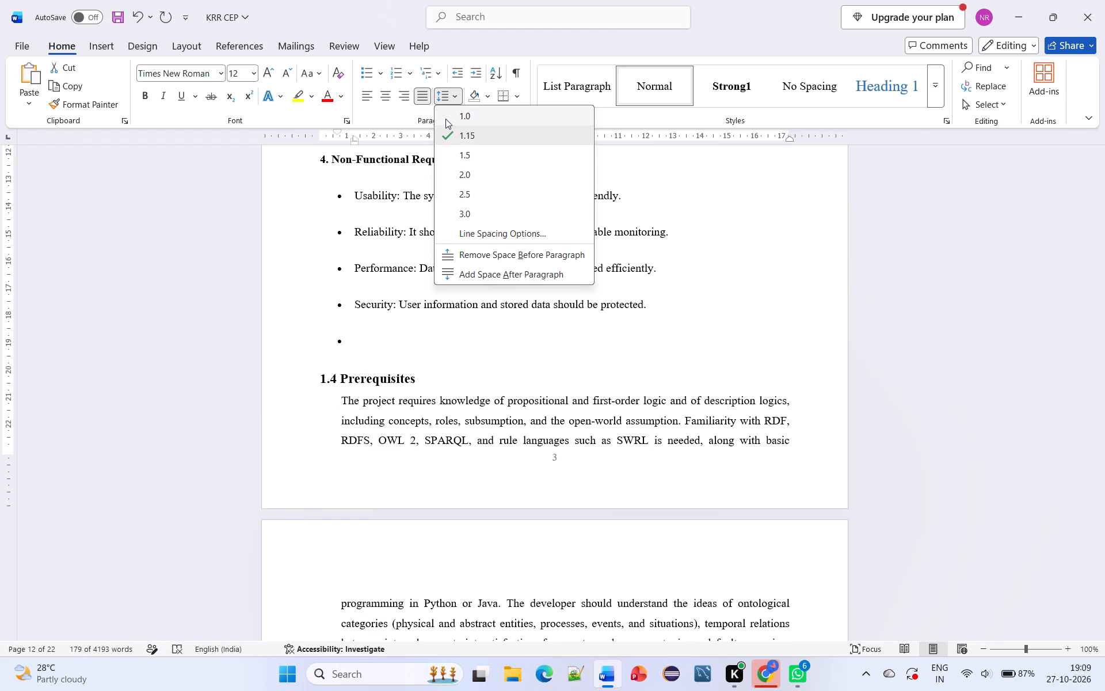
{"action": "left_click", "coordinate": [445, 116]}
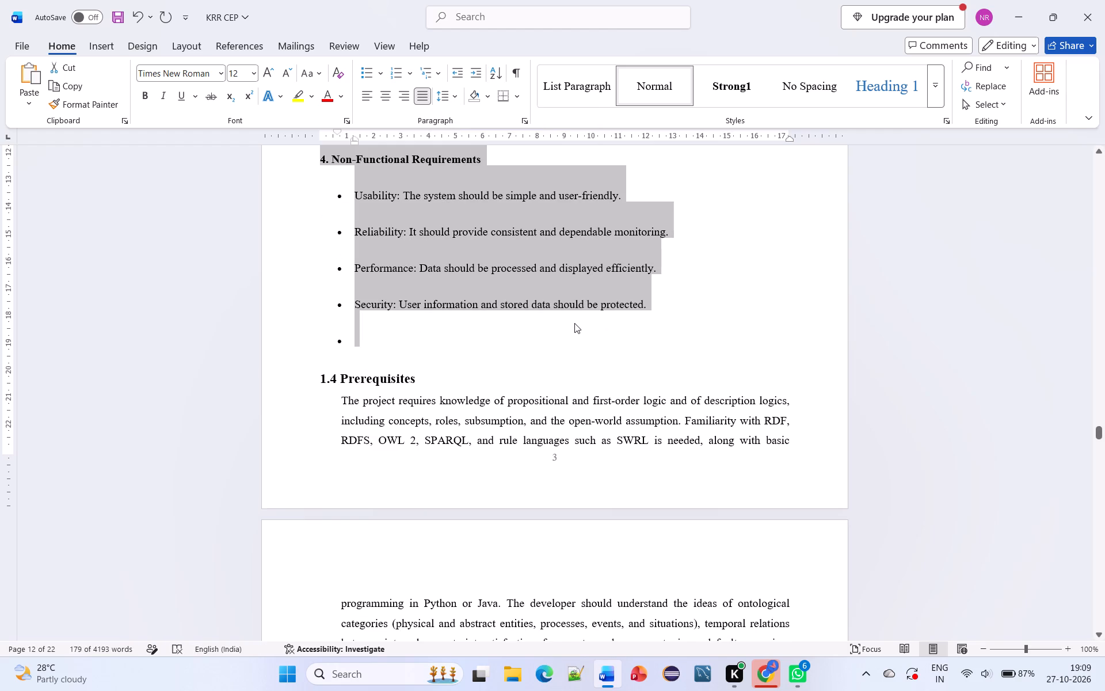
{"action": "left_click", "coordinate": [574, 323]}
Delete the empty bullet between the Security bullet and heading 1.4 Prerequisites.
{"action": "scroll", "coordinate": [594, 362], "scroll_direction": "up", "scroll_amount": 3, "text": "ctrl"}
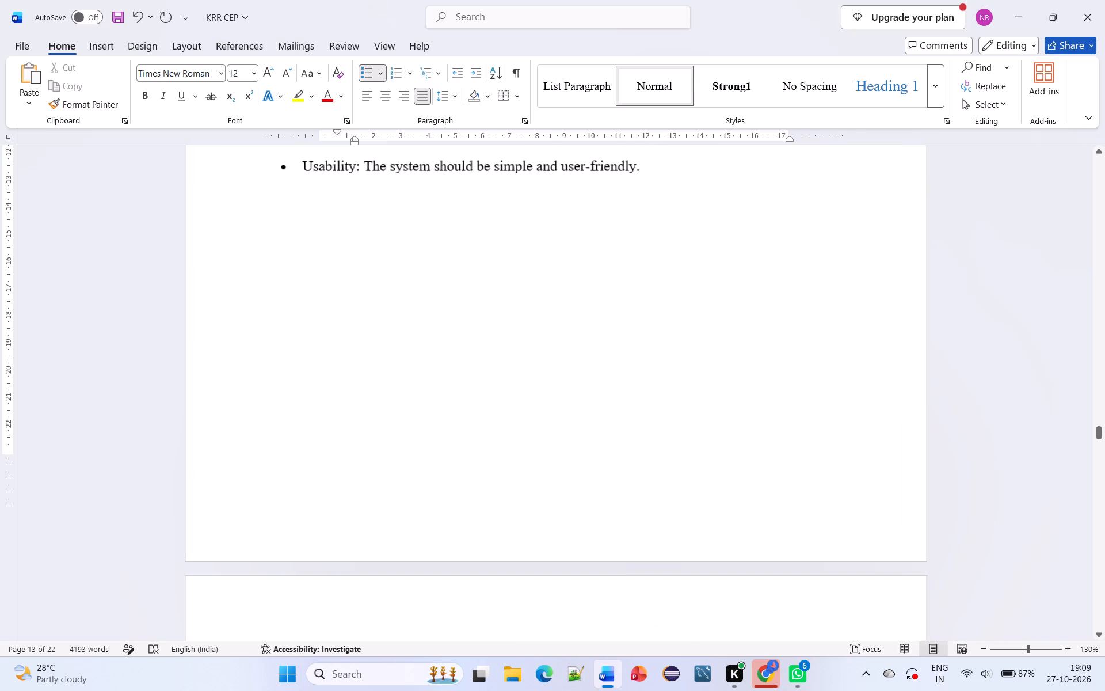
{"action": "scroll", "coordinate": [594, 362], "scroll_direction": "down", "scroll_amount": 3, "text": "ctrl"}
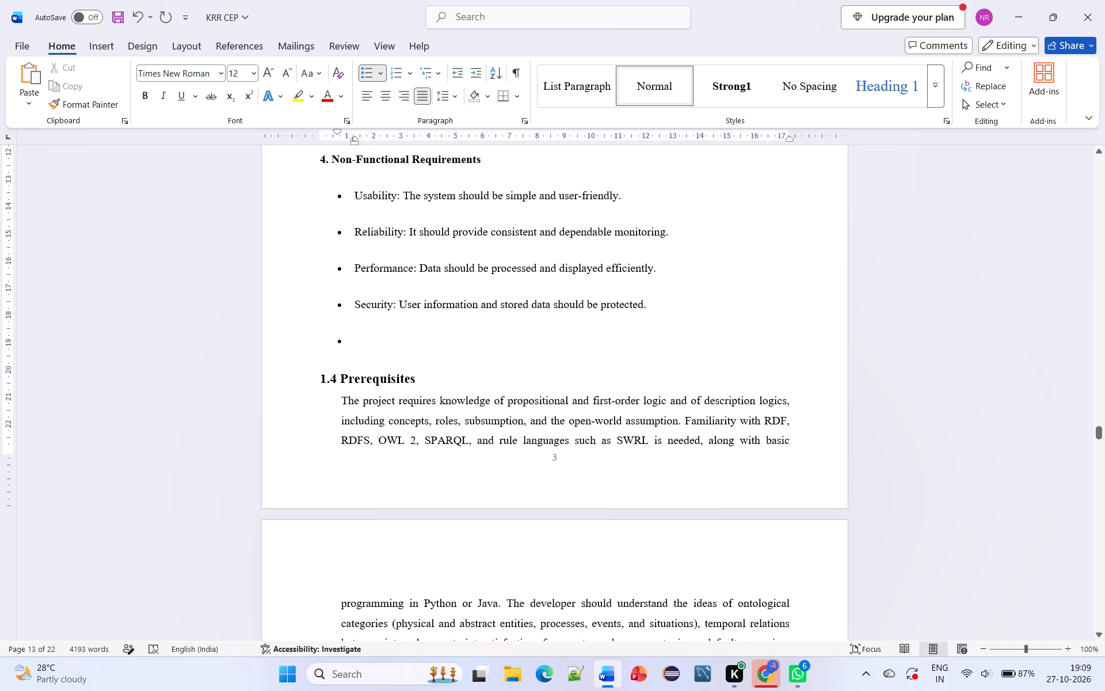
{"action": "left_click_drag", "start_coordinate": [593, 388], "coordinate": [540, 412]}
{"action": "left_click", "coordinate": [540, 412]}
{"action": "left_click", "coordinate": [443, 347]}
{"action": "left_click", "coordinate": [402, 343]}
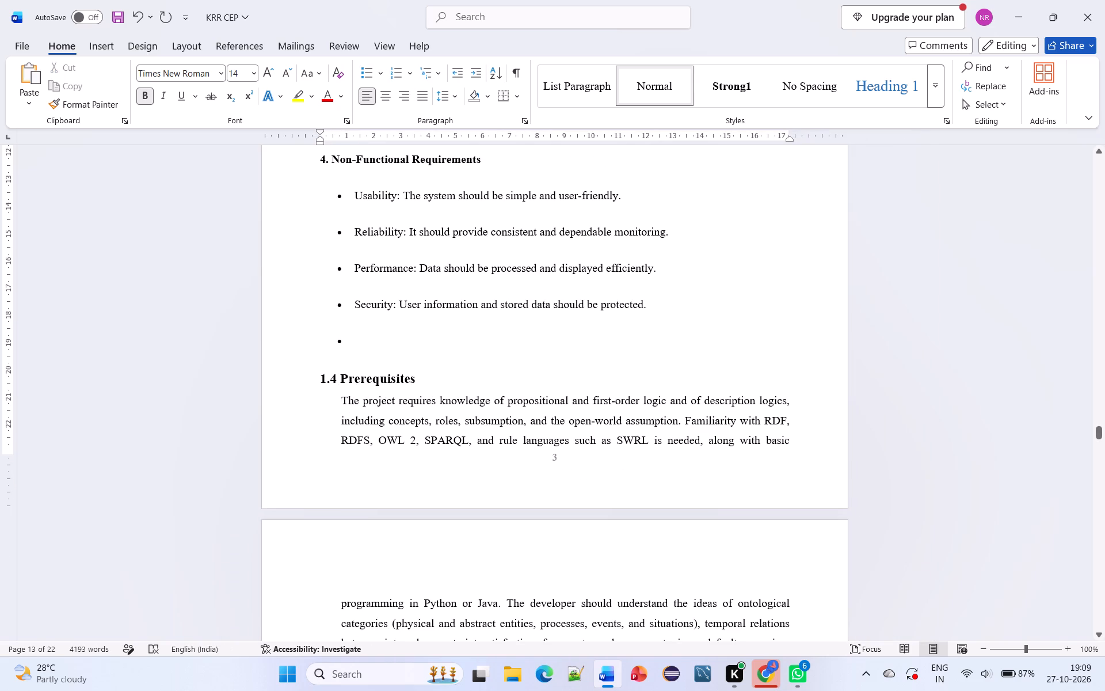
{"action": "key", "text": "BackSpace"}
{"action": "key", "text": "BackSpace"}
{"action": "key", "text": "BackSpace"}
{"action": "key", "text": "BackSpace"}
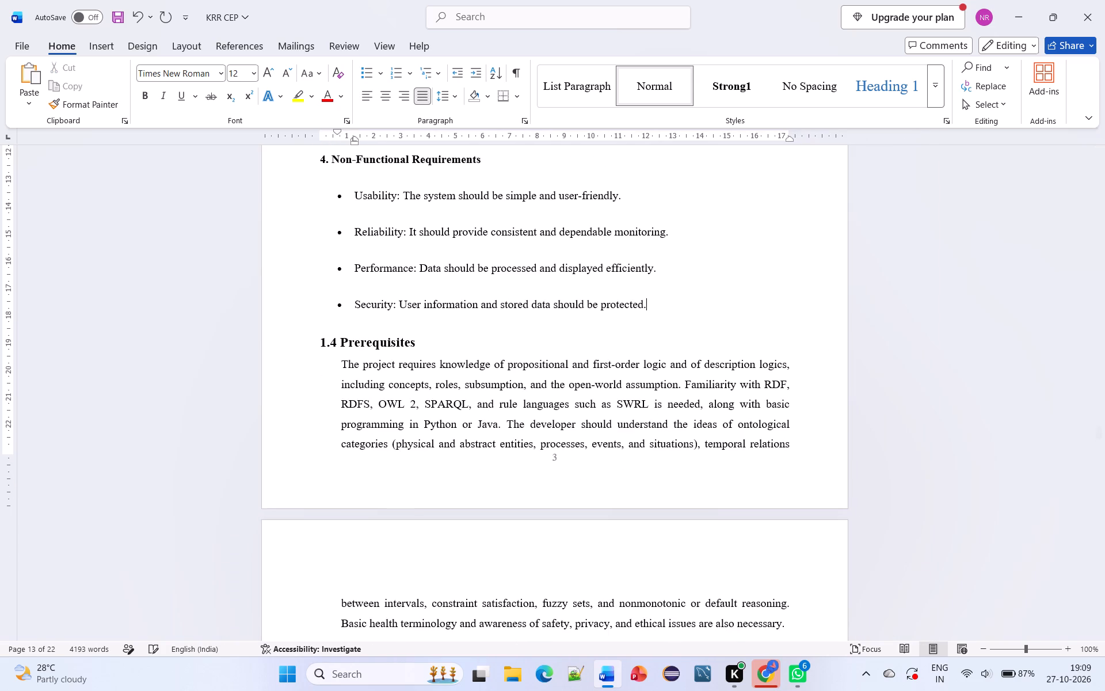
{"action": "scroll", "coordinate": [402, 343], "scroll_direction": "up", "scroll_amount": 5}
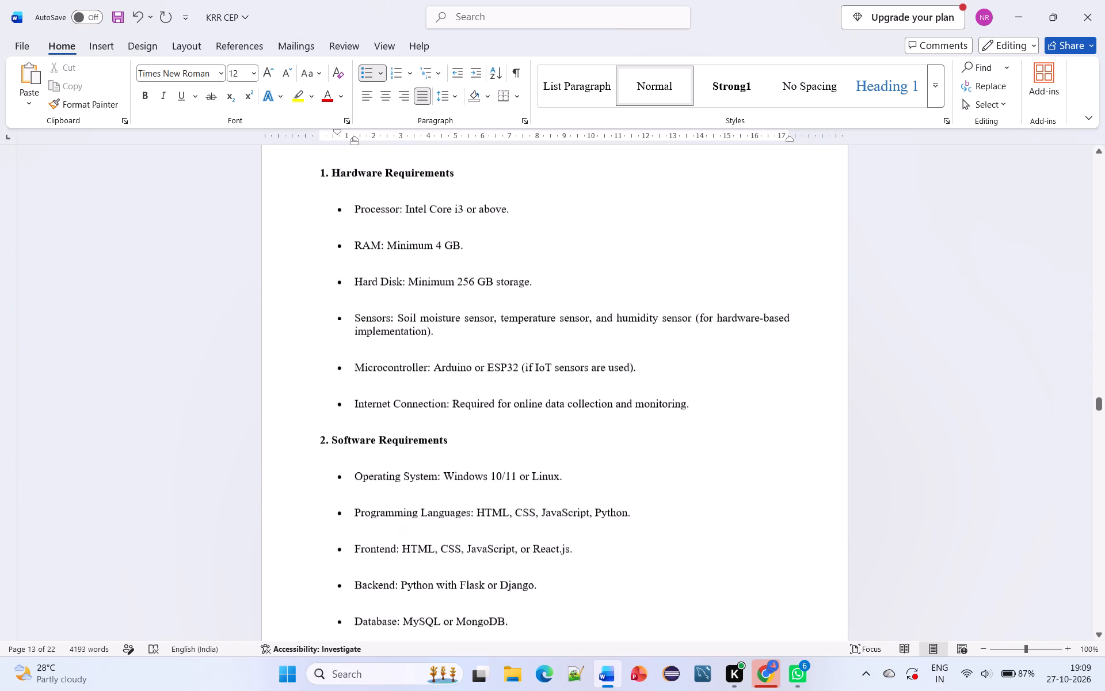
{"action": "scroll", "coordinate": [402, 343], "scroll_direction": "down", "scroll_amount": 1}
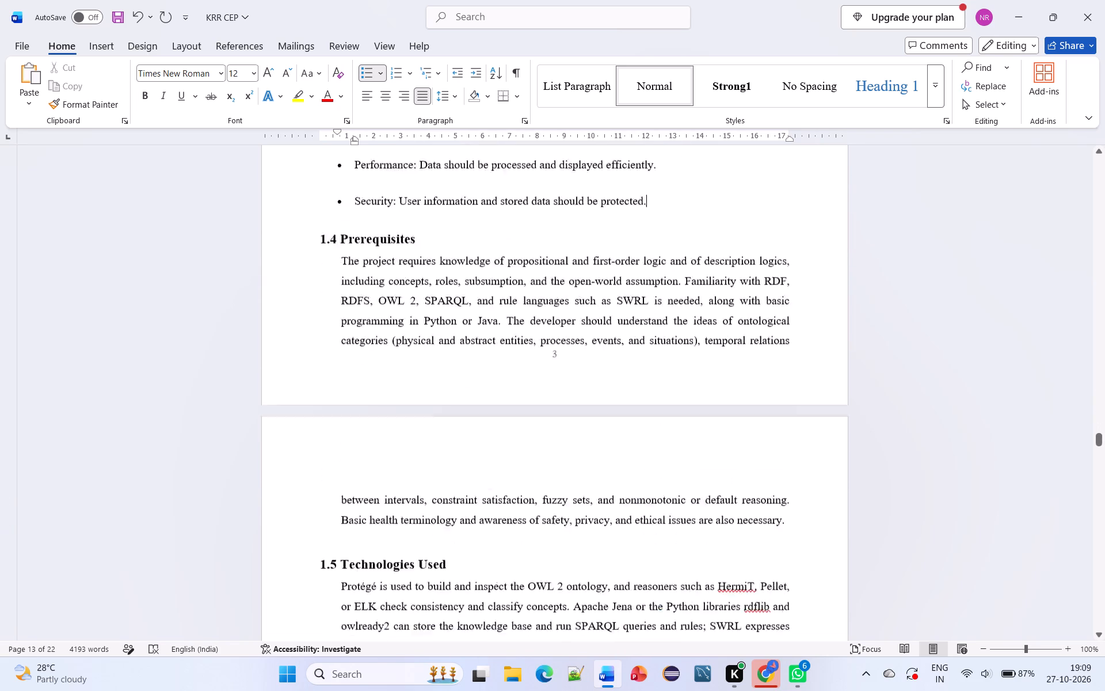
{"action": "scroll", "coordinate": [402, 343], "scroll_direction": "down", "scroll_amount": 1}
{"action": "scroll", "coordinate": [402, 343], "scroll_direction": "up", "scroll_amount": 5}
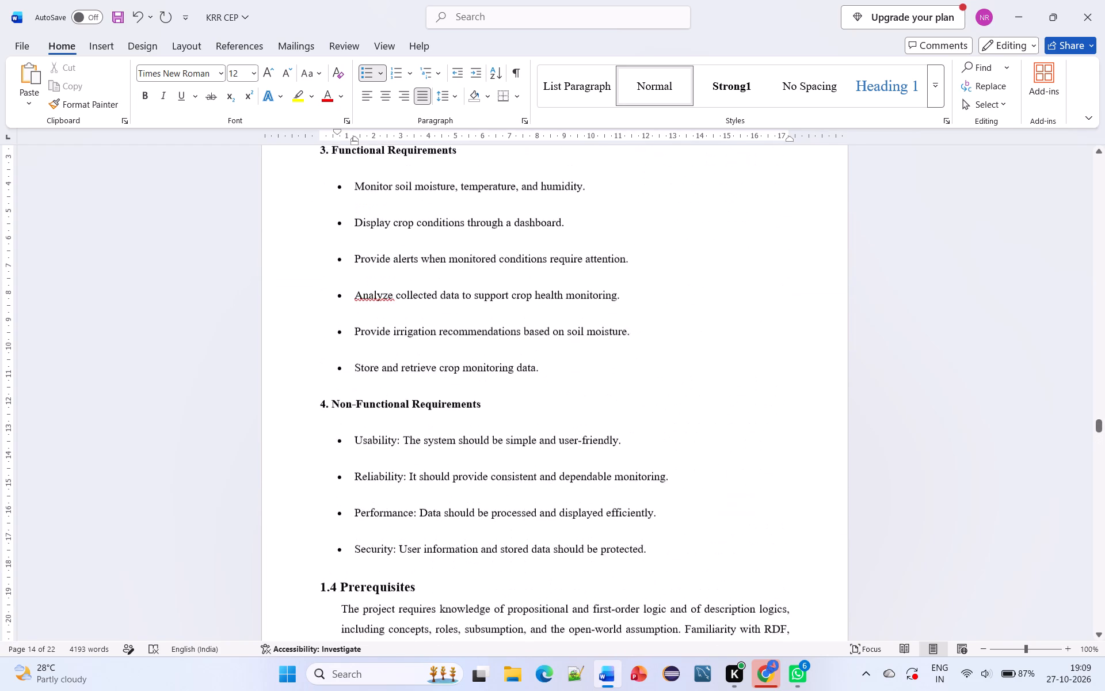
{"action": "scroll", "coordinate": [402, 343], "scroll_direction": "down", "scroll_amount": 1}
{"action": "left_click_drag", "start_coordinate": [443, 413], "coordinate": [342, 408]}
{"action": "key", "text": "ctrl+c"}
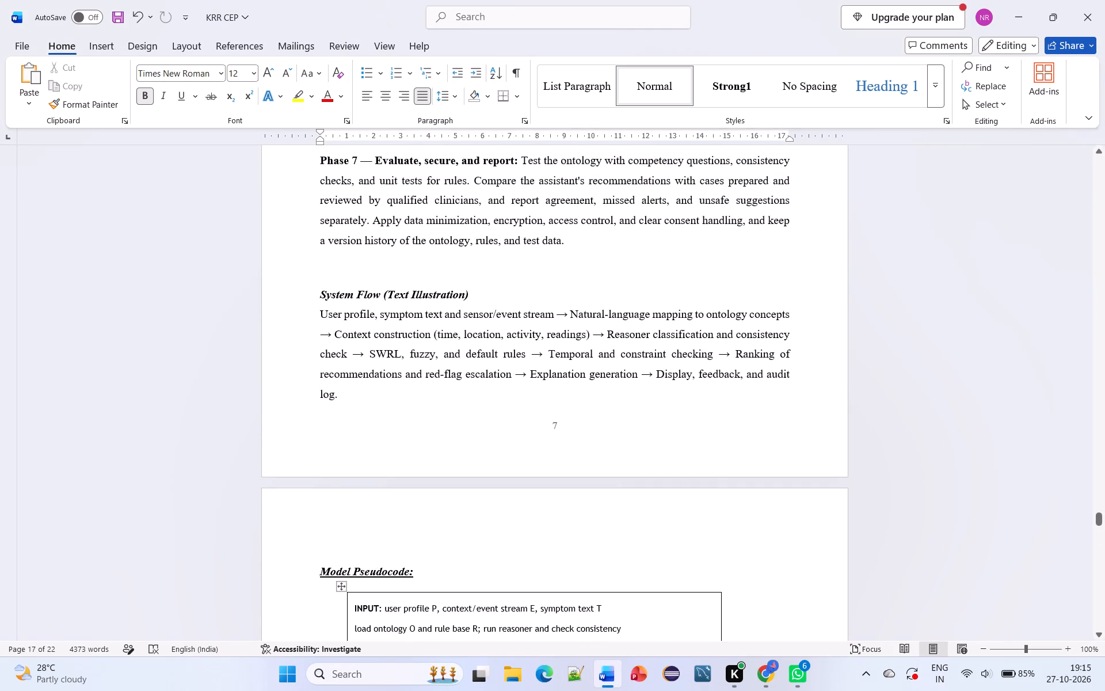
{"action": "left_click_drag", "start_coordinate": [368, 394], "coordinate": [321, 181]}
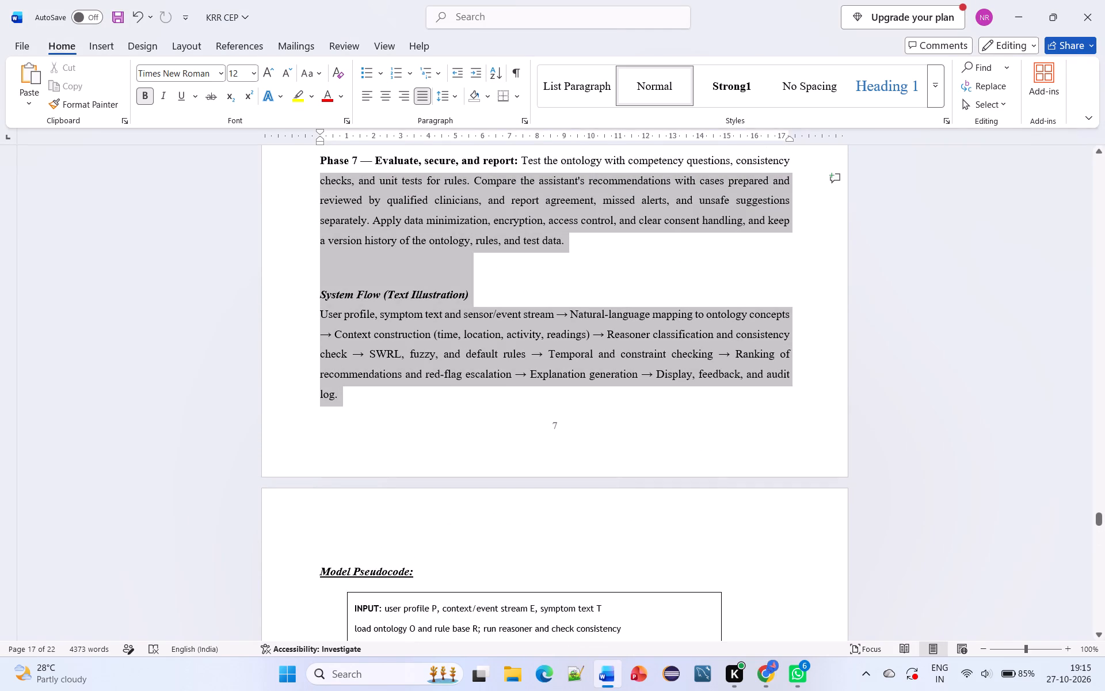
{"action": "left_click_drag", "start_coordinate": [321, 181], "coordinate": [336, 157]}
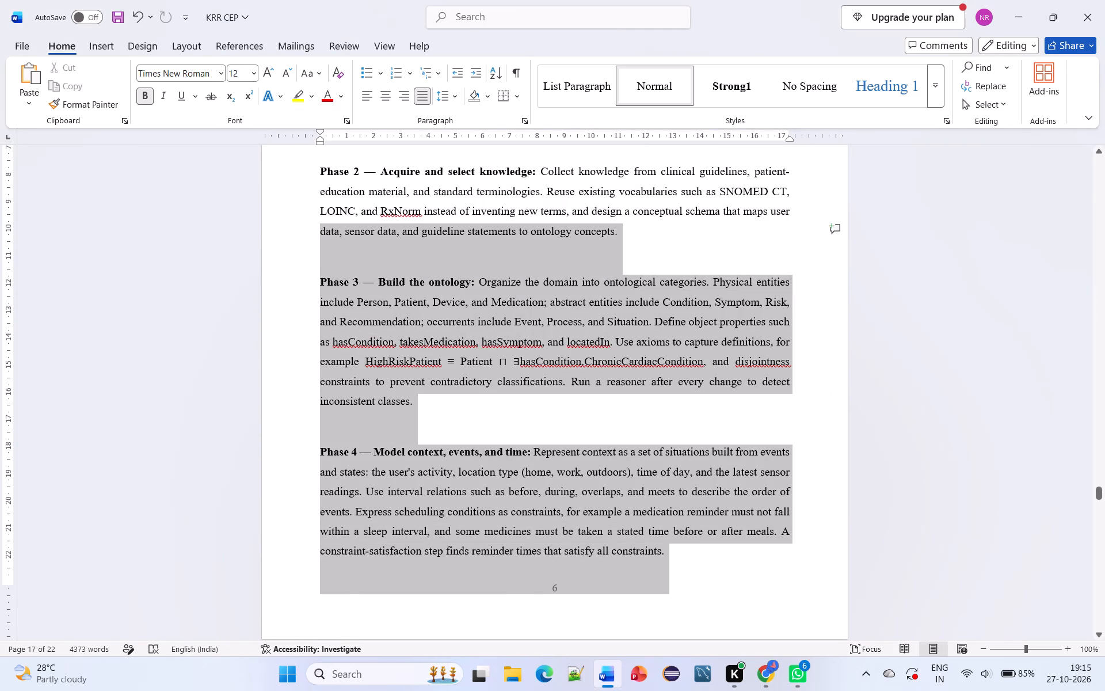
{"action": "left_click_drag", "start_coordinate": [336, 157], "coordinate": [326, 218]}
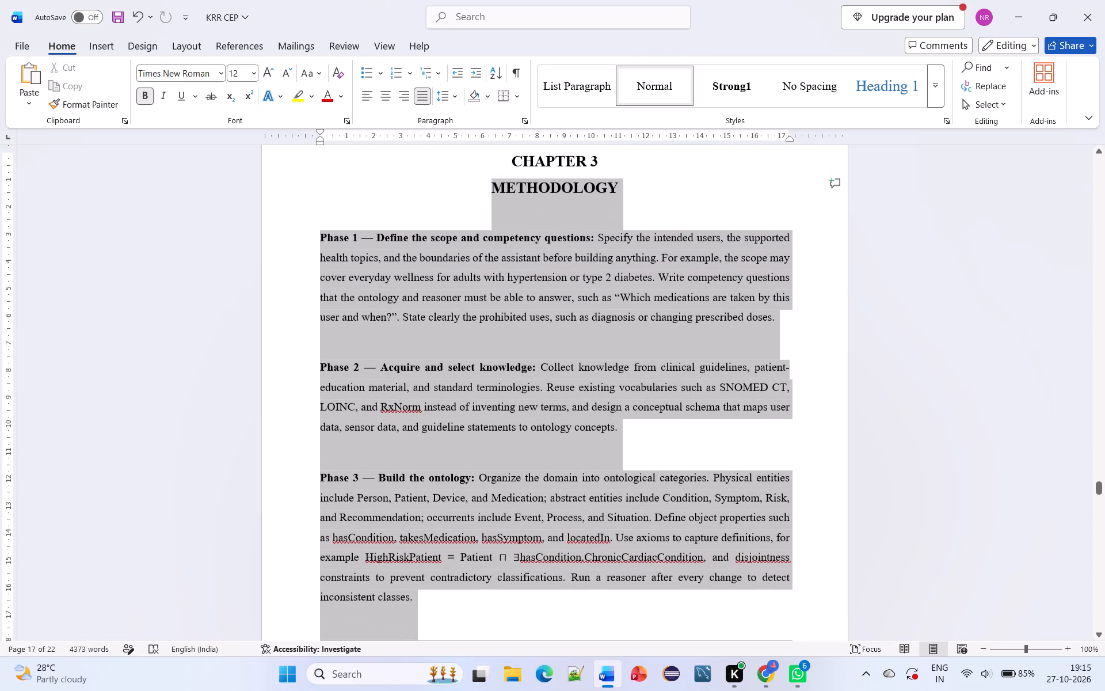
{"action": "left_click_drag", "start_coordinate": [326, 218], "coordinate": [315, 242]}
{"action": "key", "text": "ctrl+v"}
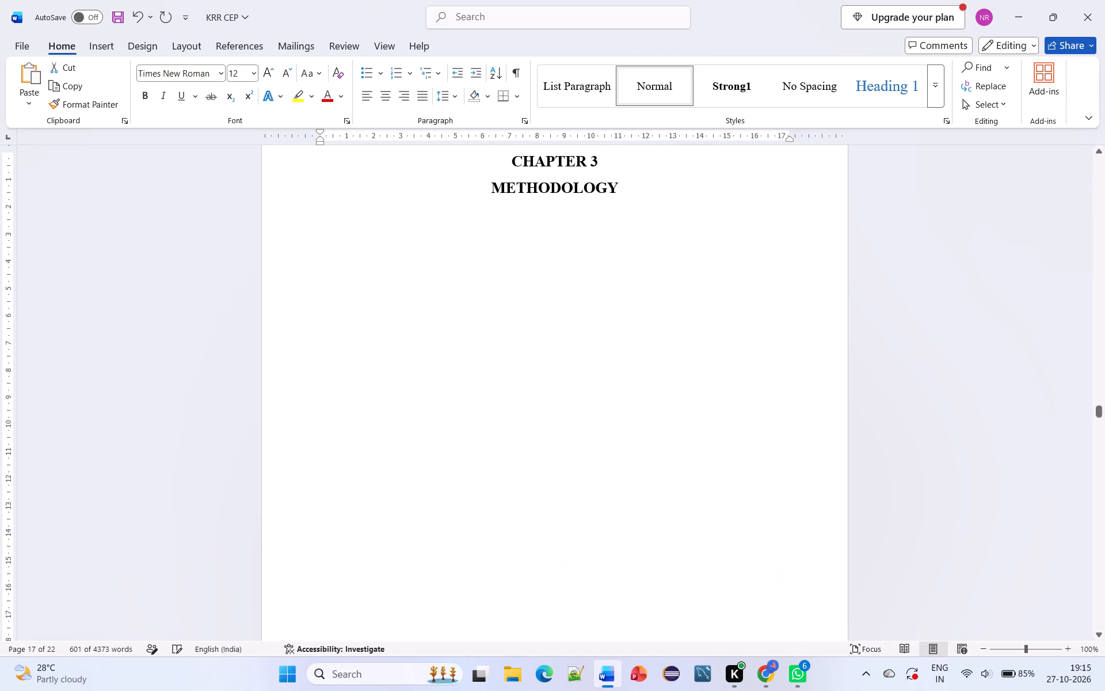
Review the layout of the pasted Methodology phases across the pages, from Phase 7 back to Phase 1.
{"action": "scroll", "coordinate": [395, 371], "scroll_direction": "up", "scroll_amount": 3}
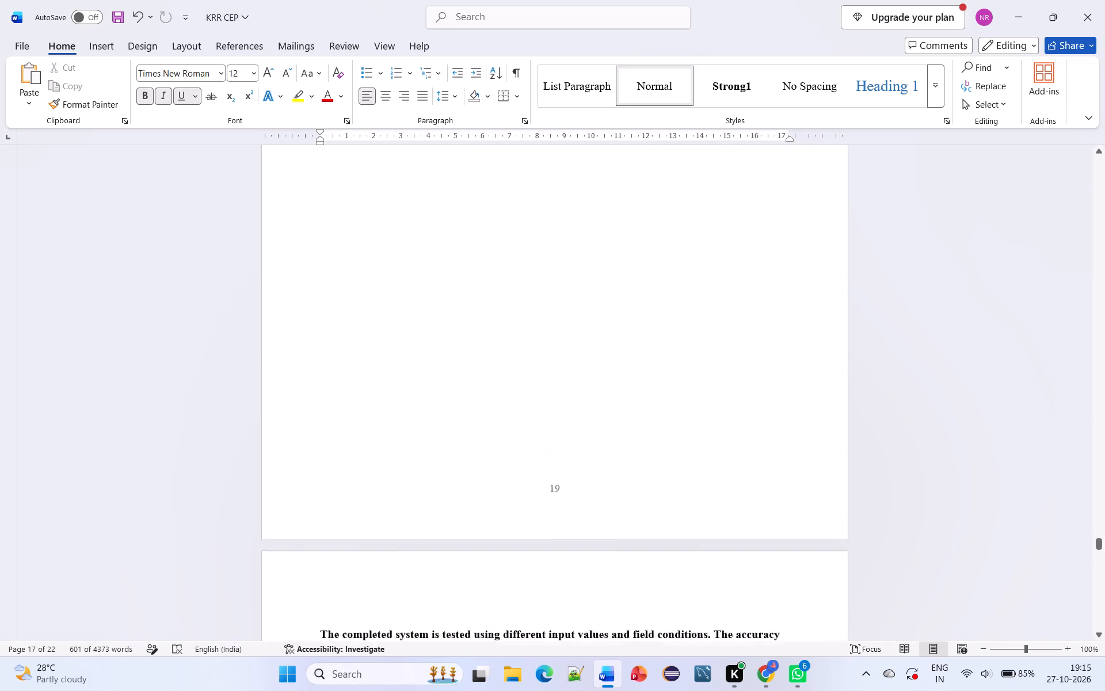
{"action": "scroll", "coordinate": [395, 371], "scroll_direction": "up", "scroll_amount": 6}
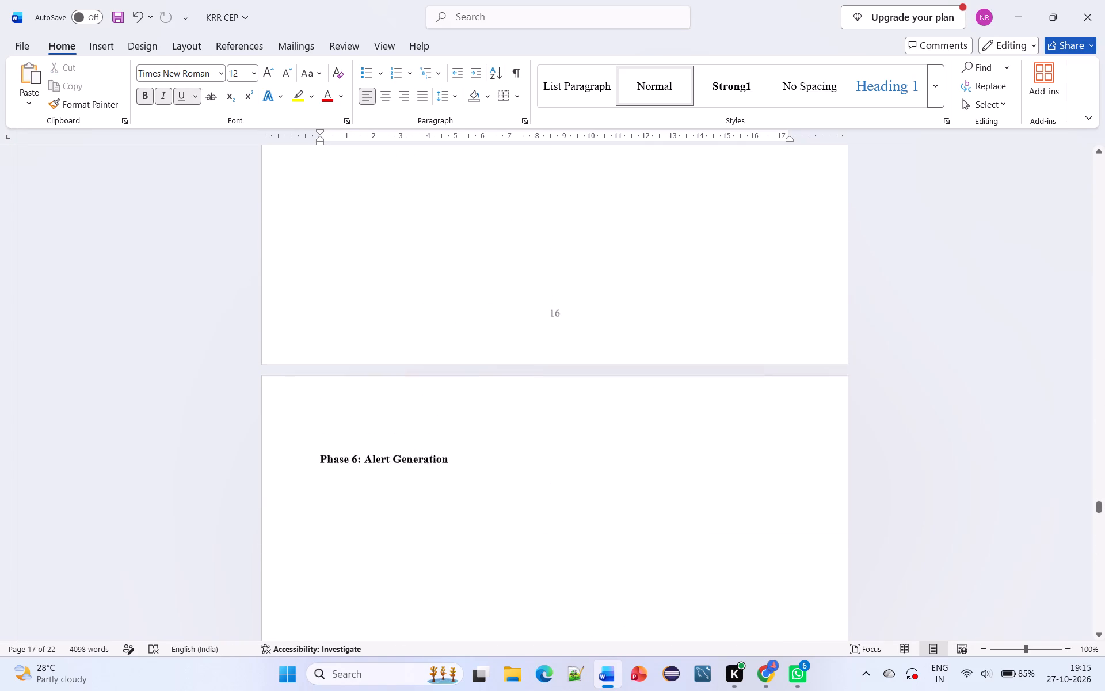
{"action": "scroll", "coordinate": [395, 371], "scroll_direction": "up", "scroll_amount": 9}
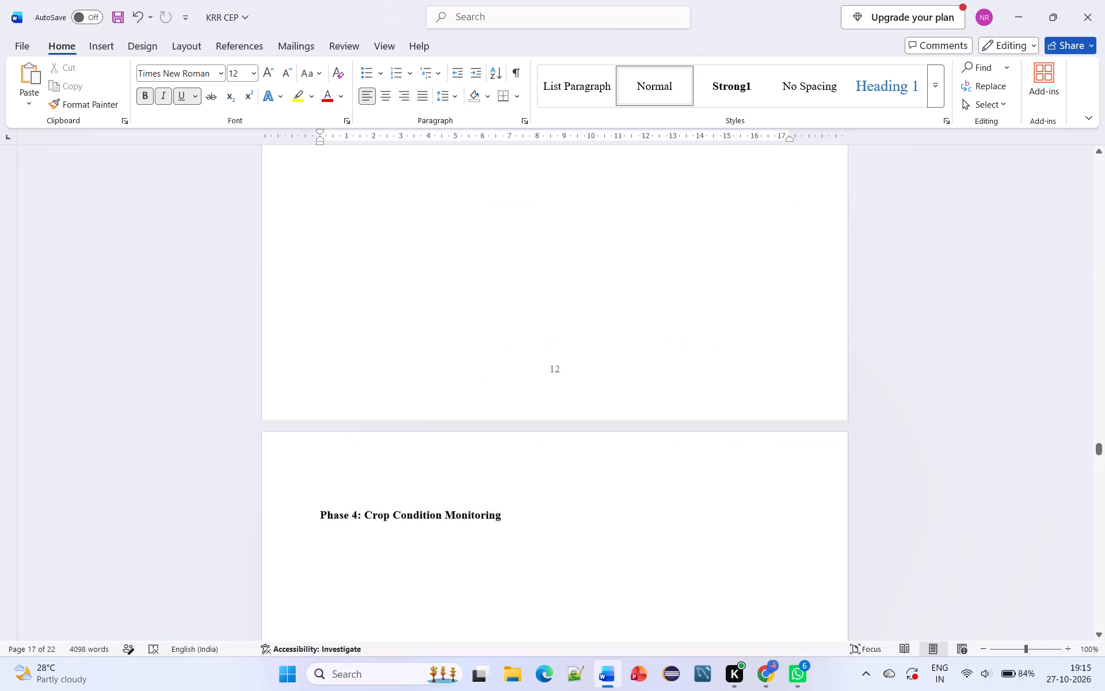
{"action": "scroll", "coordinate": [395, 371], "scroll_direction": "up", "scroll_amount": 7}
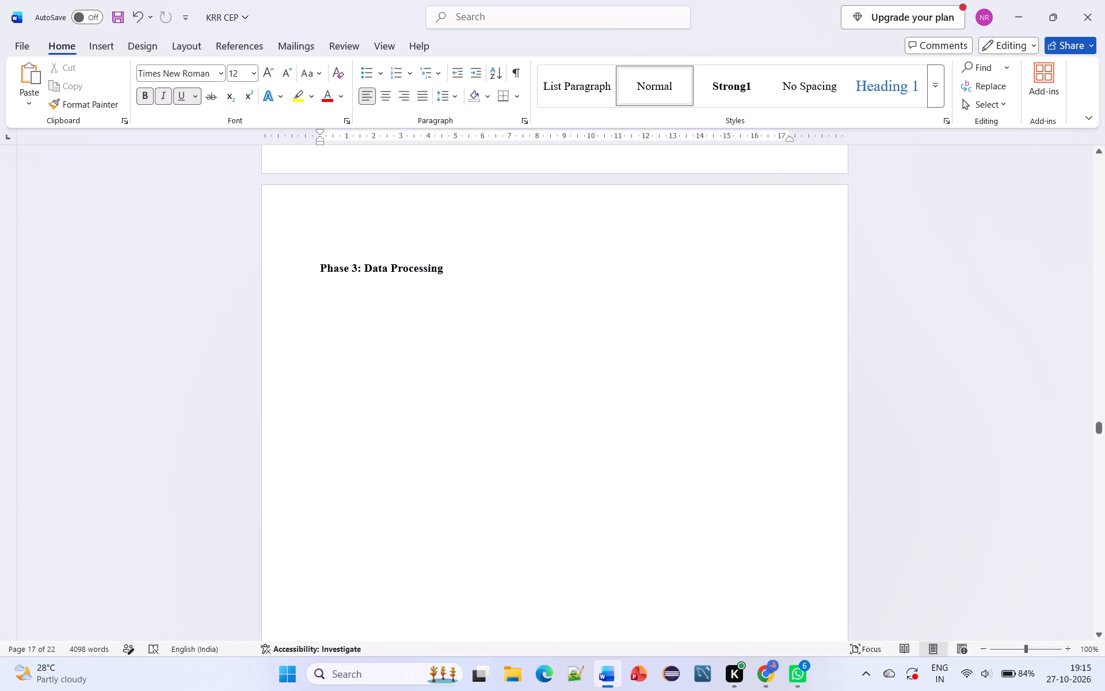
{"action": "scroll", "coordinate": [395, 371], "scroll_direction": "up", "scroll_amount": 4}
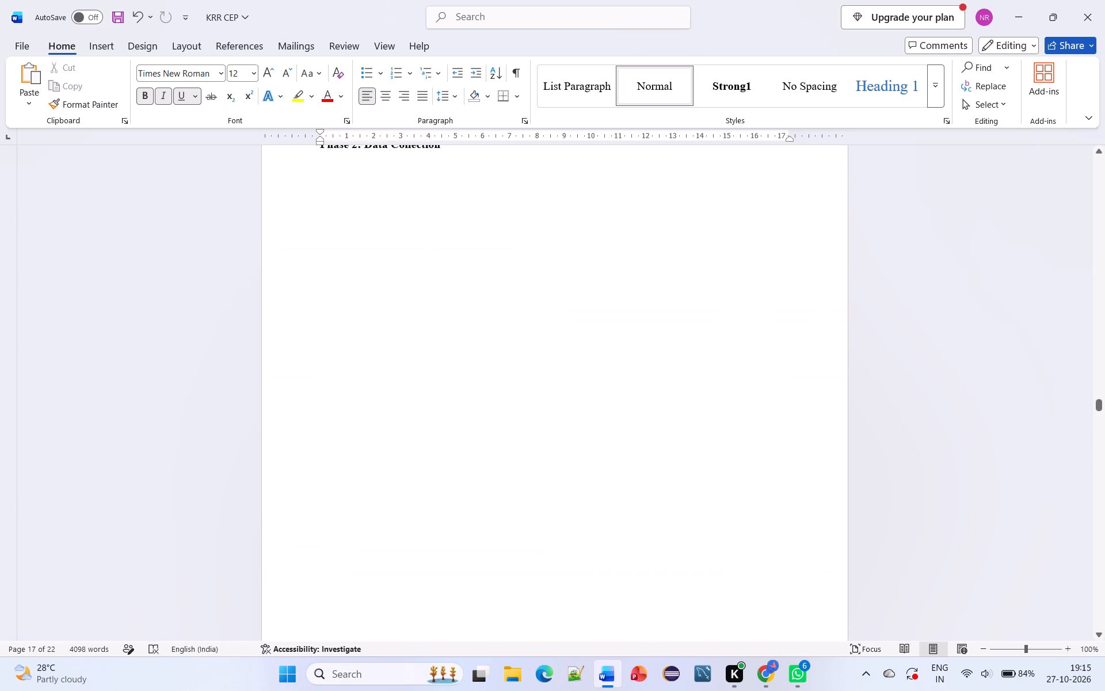
{"action": "scroll", "coordinate": [395, 371], "scroll_direction": "up", "scroll_amount": 10}
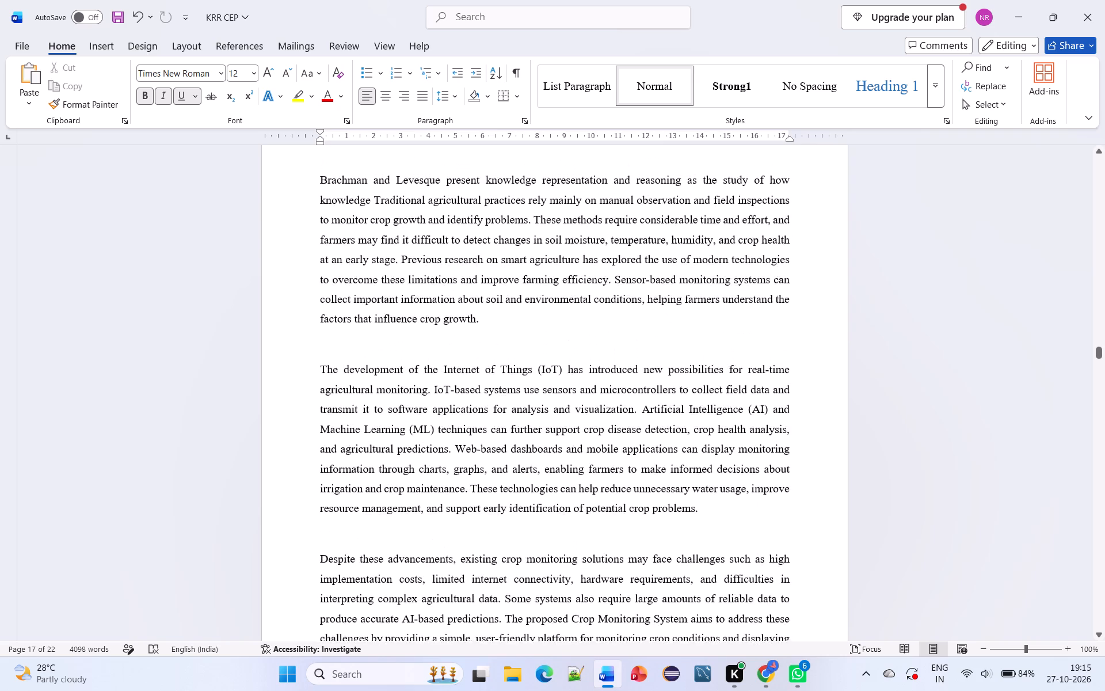
{"action": "scroll", "coordinate": [395, 371], "scroll_direction": "down", "scroll_amount": 5}
{"action": "scroll", "coordinate": [387, 227], "scroll_direction": "down", "scroll_amount": 3}
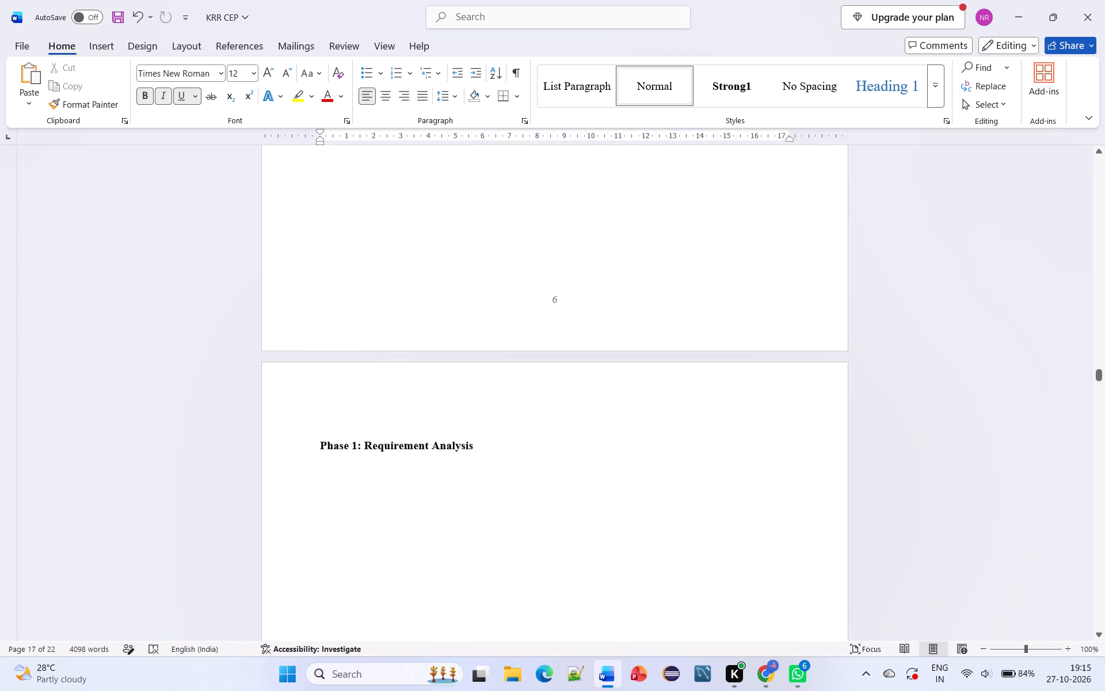
Justify the pasted Methodology text from Phase 1 to the end of the Phase 7 paragraph and remove its bold formatting.
{"action": "scroll", "coordinate": [387, 227], "scroll_direction": "down", "scroll_amount": 1}
{"action": "left_click_drag", "start_coordinate": [317, 275], "coordinate": [458, 690]}
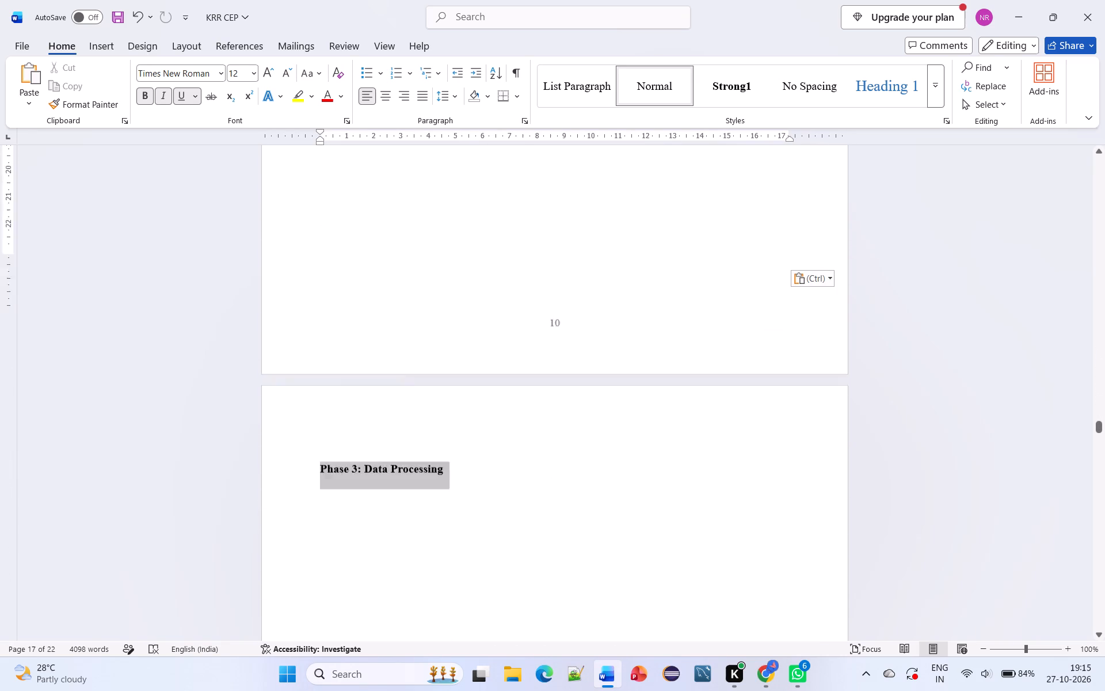
{"action": "left_click_drag", "start_coordinate": [458, 690], "coordinate": [467, 690]}
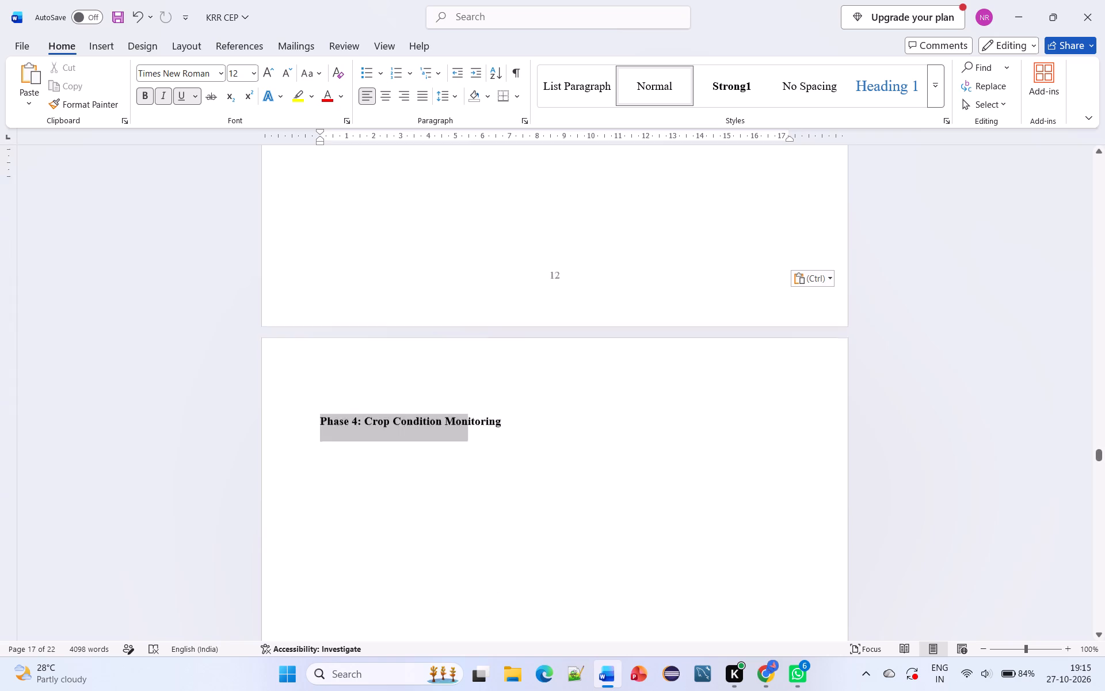
{"action": "left_click_drag", "start_coordinate": [467, 690], "coordinate": [482, 683]}
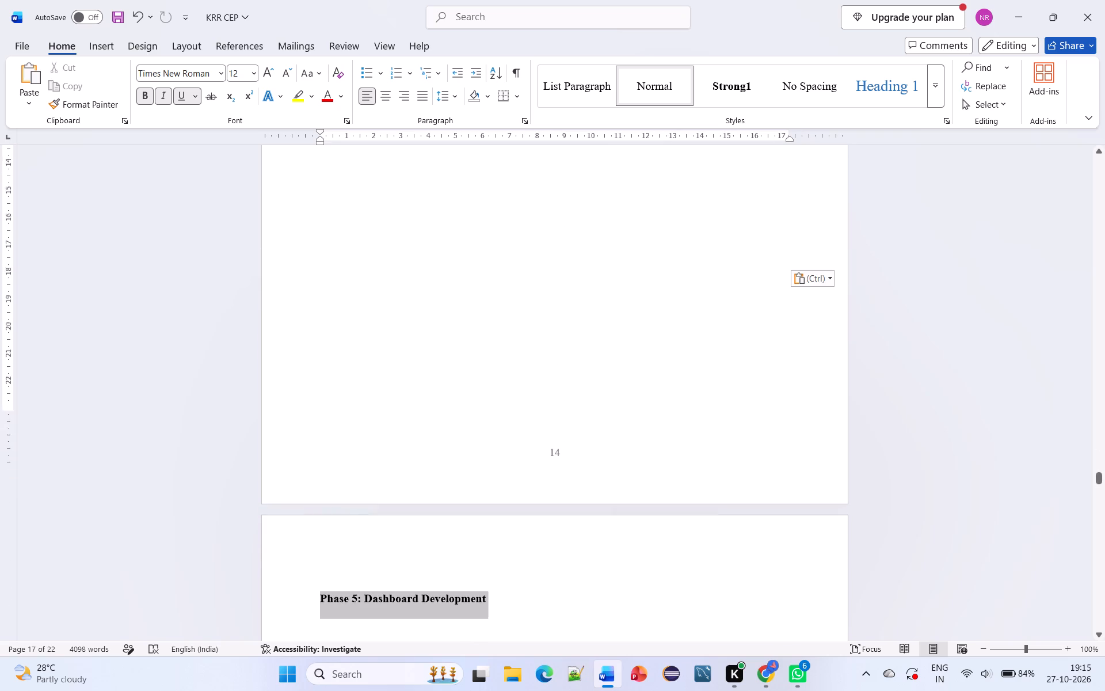
{"action": "left_click_drag", "start_coordinate": [482, 683], "coordinate": [479, 690]}
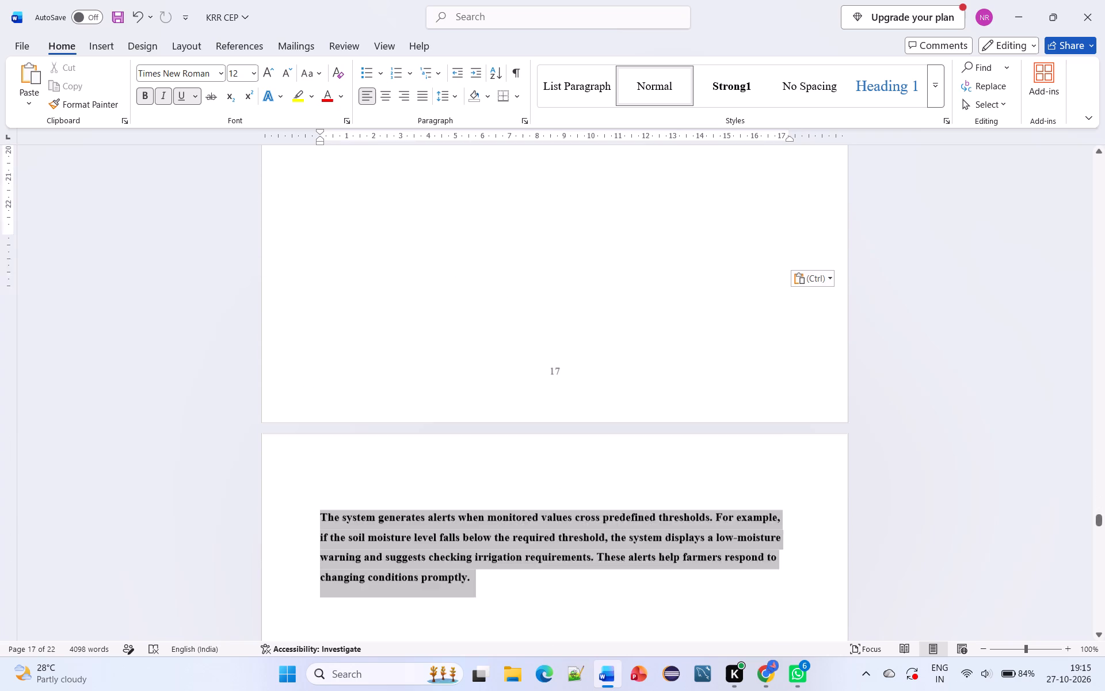
{"action": "left_click_drag", "start_coordinate": [479, 690], "coordinate": [410, 467]}
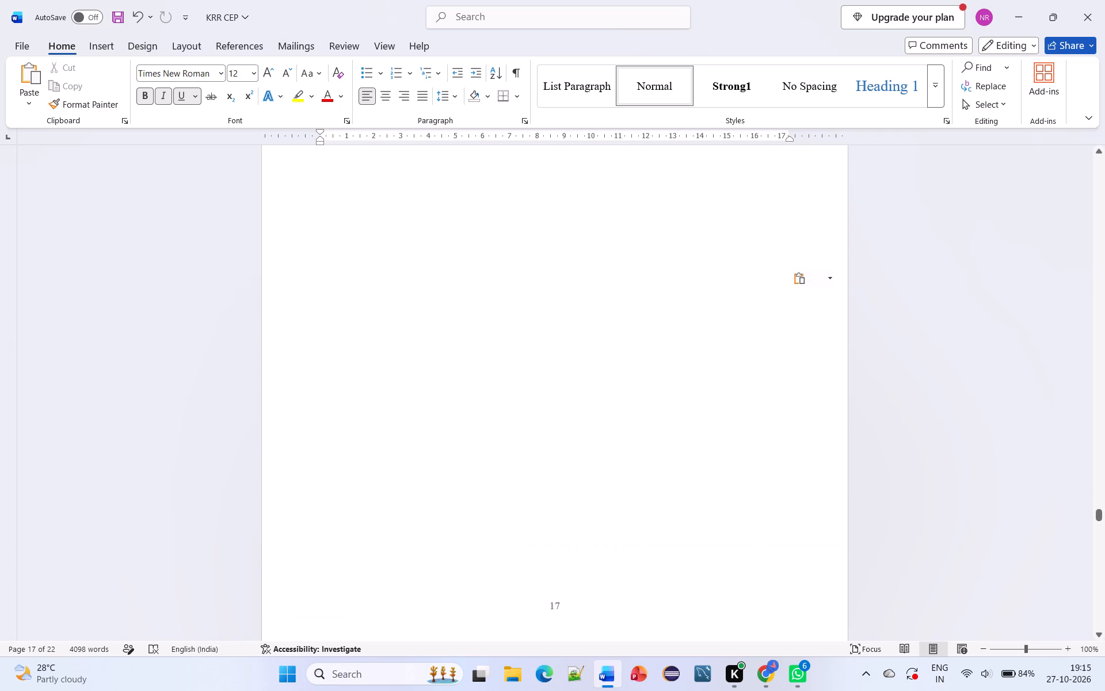
{"action": "left_click_drag", "start_coordinate": [410, 467], "coordinate": [497, 605]}
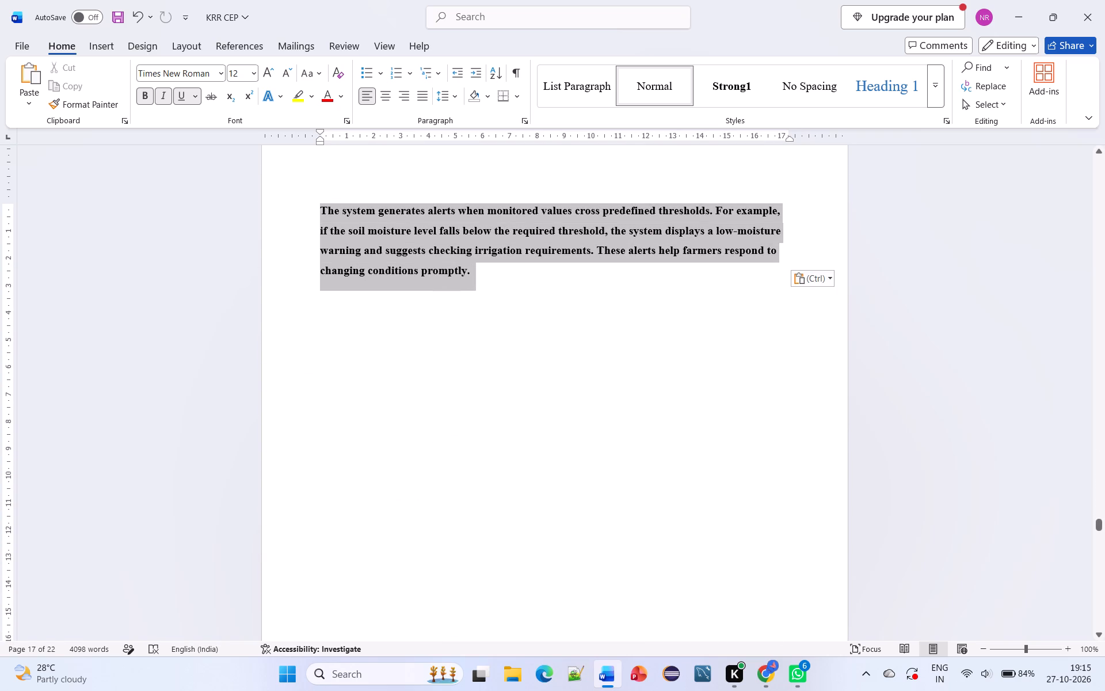
{"action": "left_click_drag", "start_coordinate": [497, 605], "coordinate": [502, 517]}
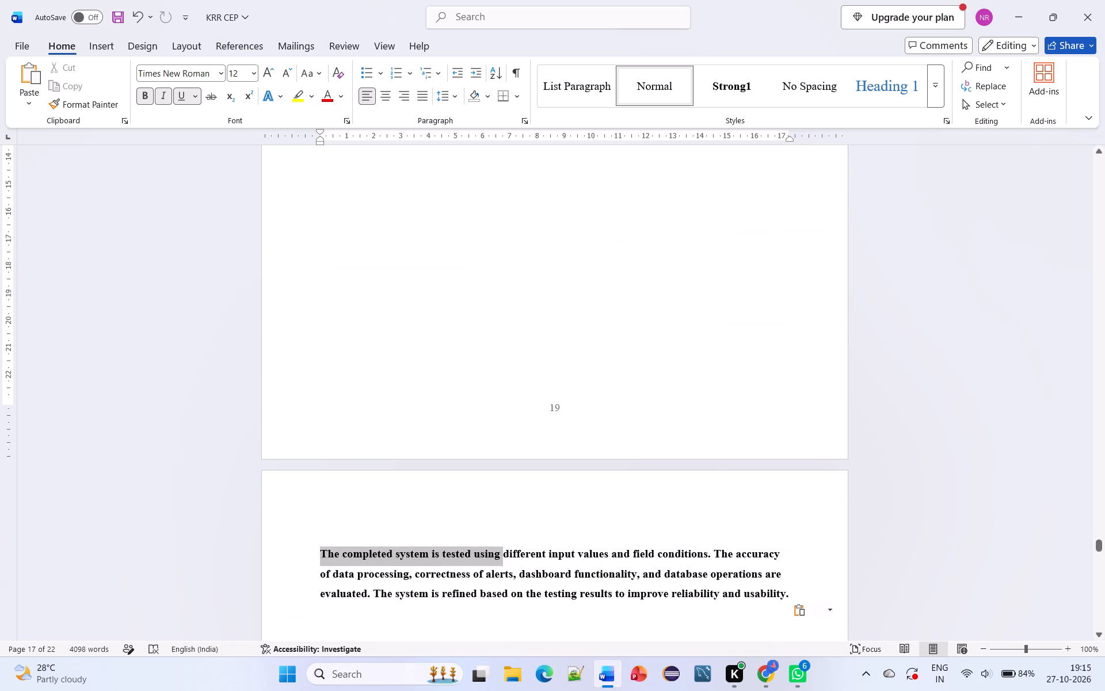
{"action": "left_click_drag", "start_coordinate": [502, 517], "coordinate": [491, 635]}
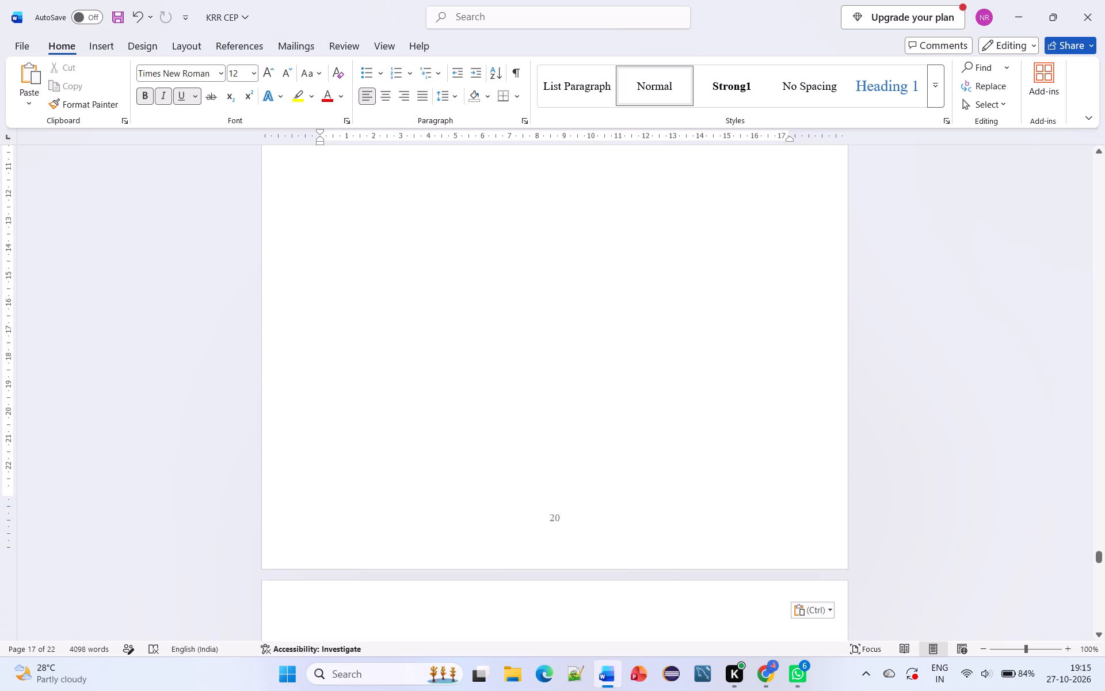
{"action": "left_click_drag", "start_coordinate": [491, 635], "coordinate": [498, 306]}
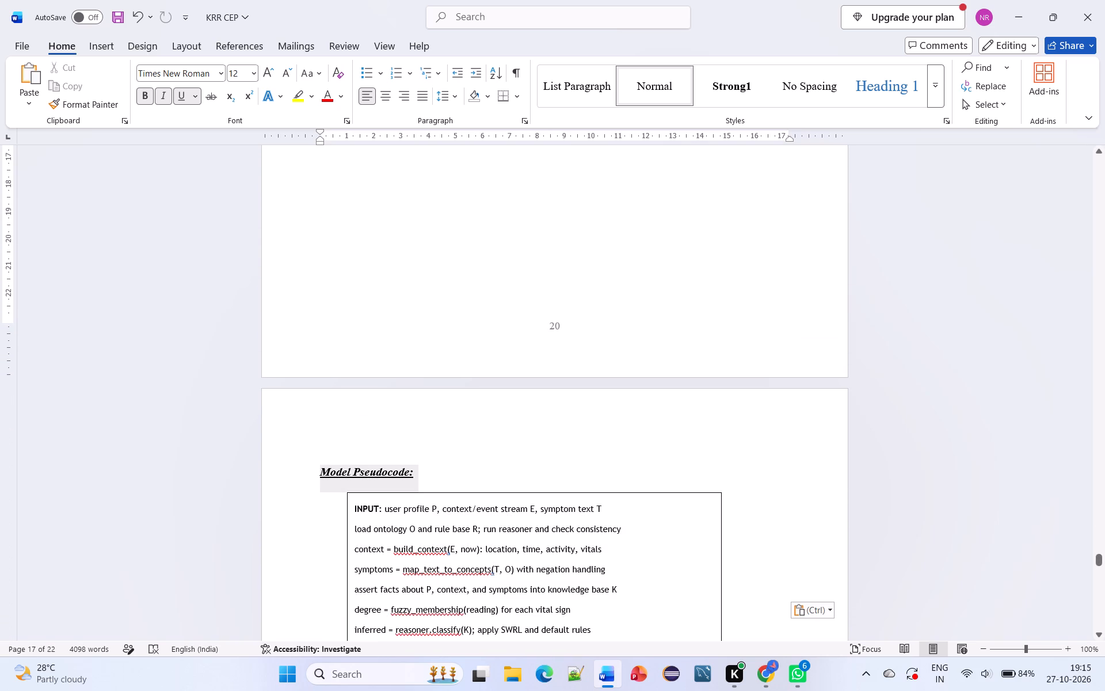
{"action": "left_click_drag", "start_coordinate": [498, 306], "coordinate": [429, 143]}
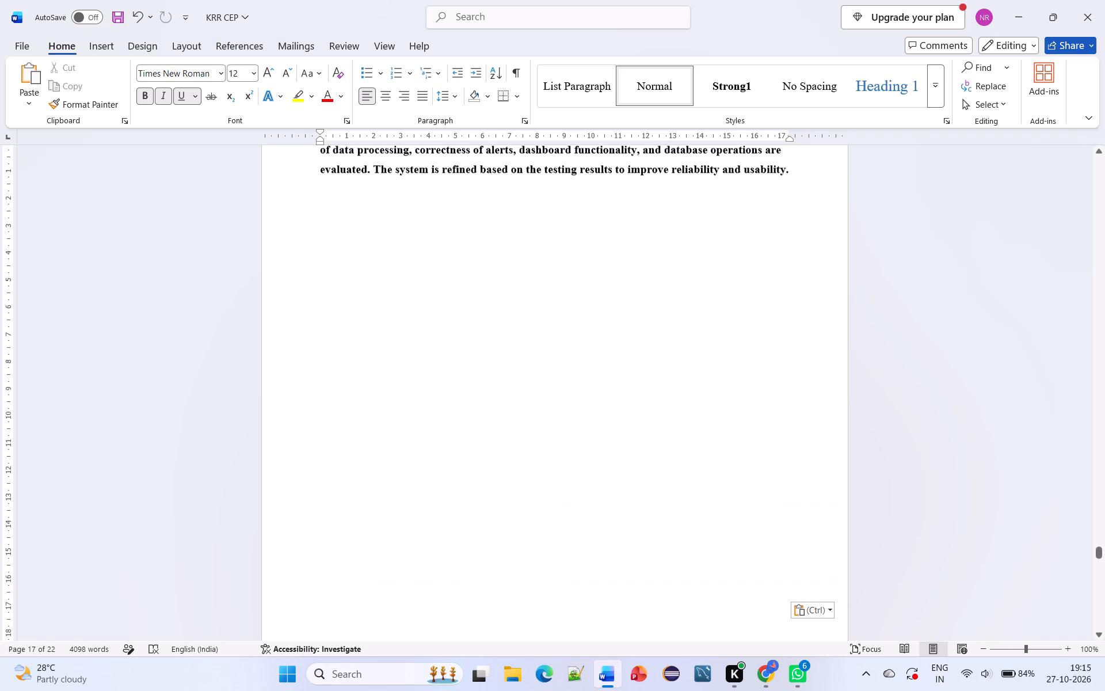
{"action": "left_click_drag", "start_coordinate": [429, 143], "coordinate": [834, 275]}
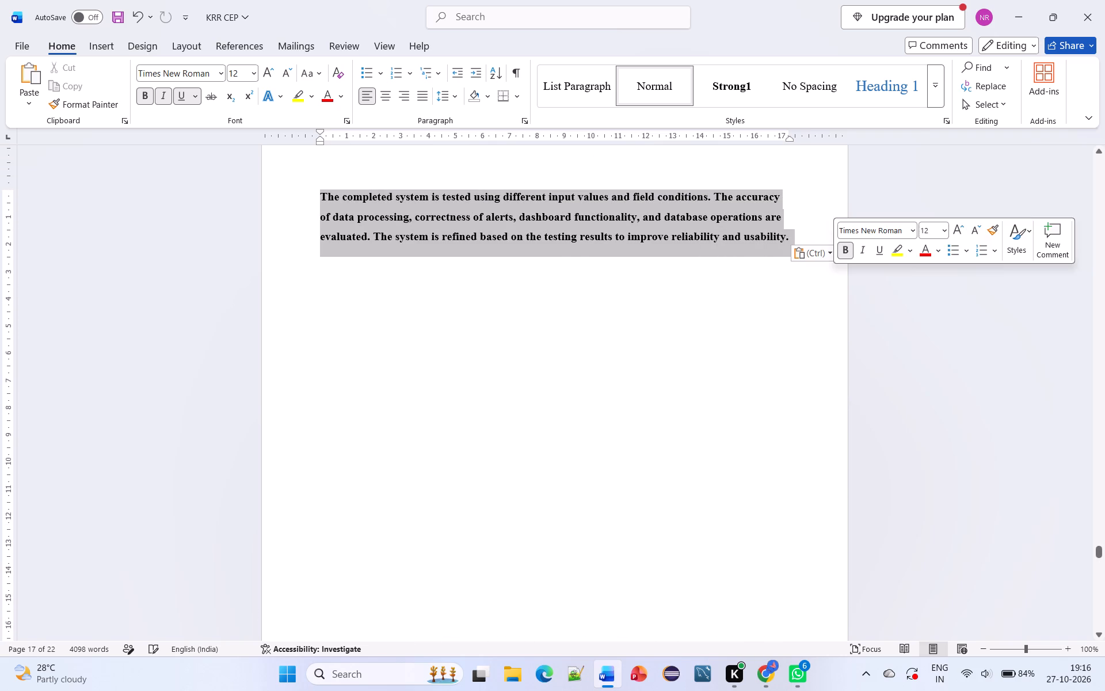
{"action": "left_click", "coordinate": [424, 102]}
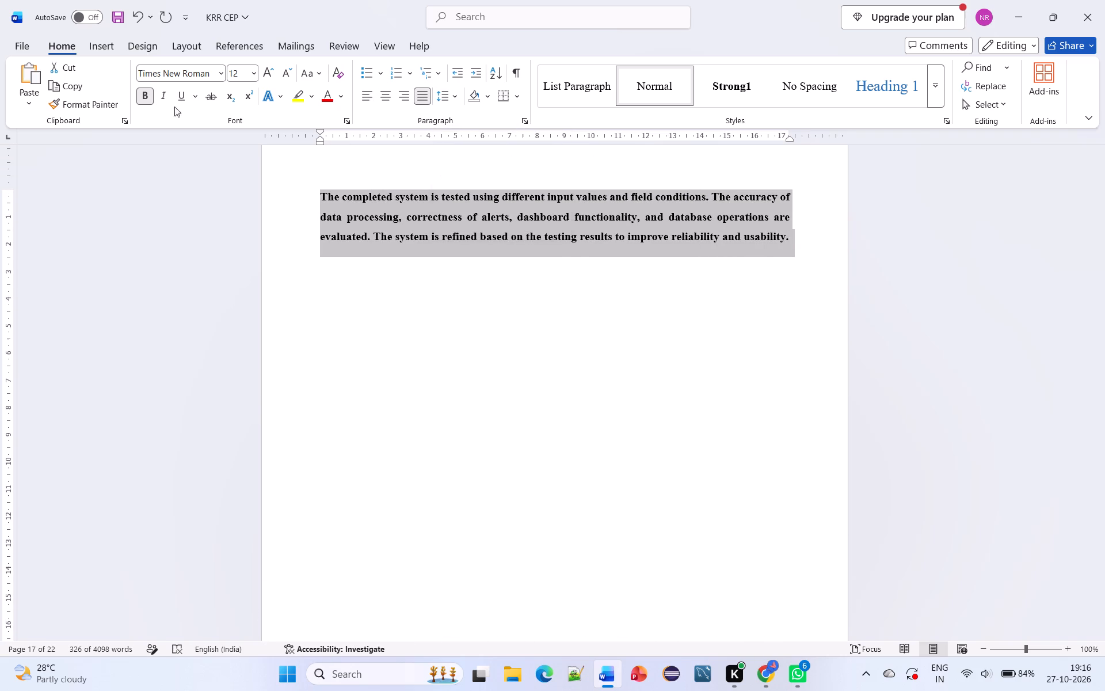
{"action": "left_click", "coordinate": [147, 97]}
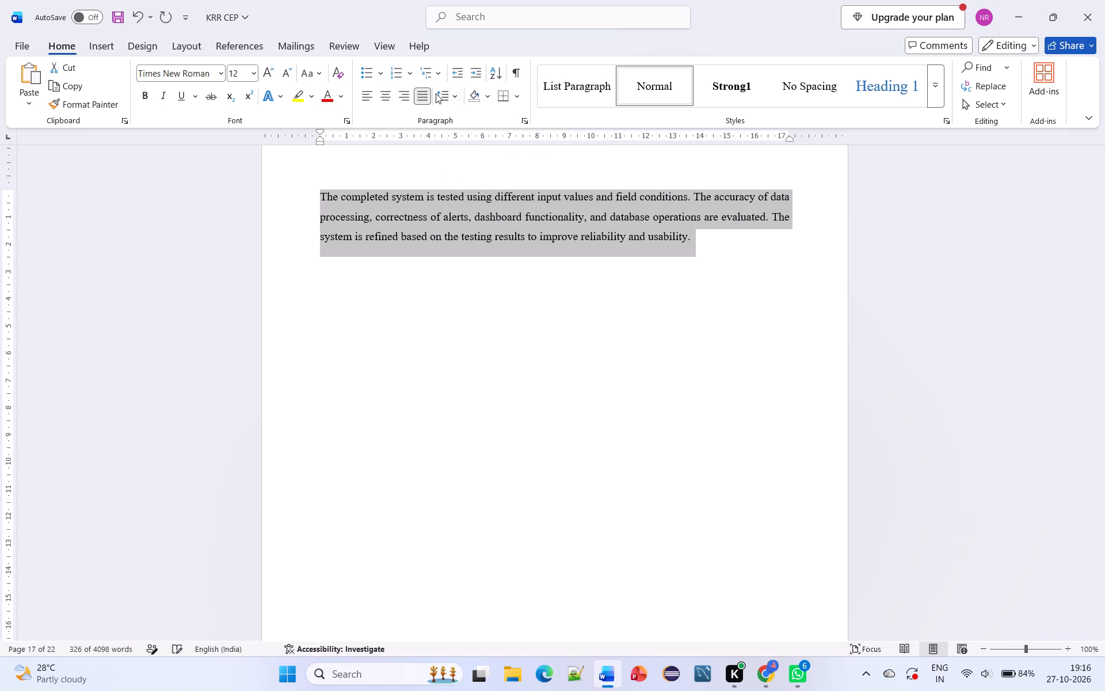
{"action": "left_click", "coordinate": [436, 93]}
{"action": "left_click", "coordinate": [436, 93]}
{"action": "left_click", "coordinate": [500, 403]}
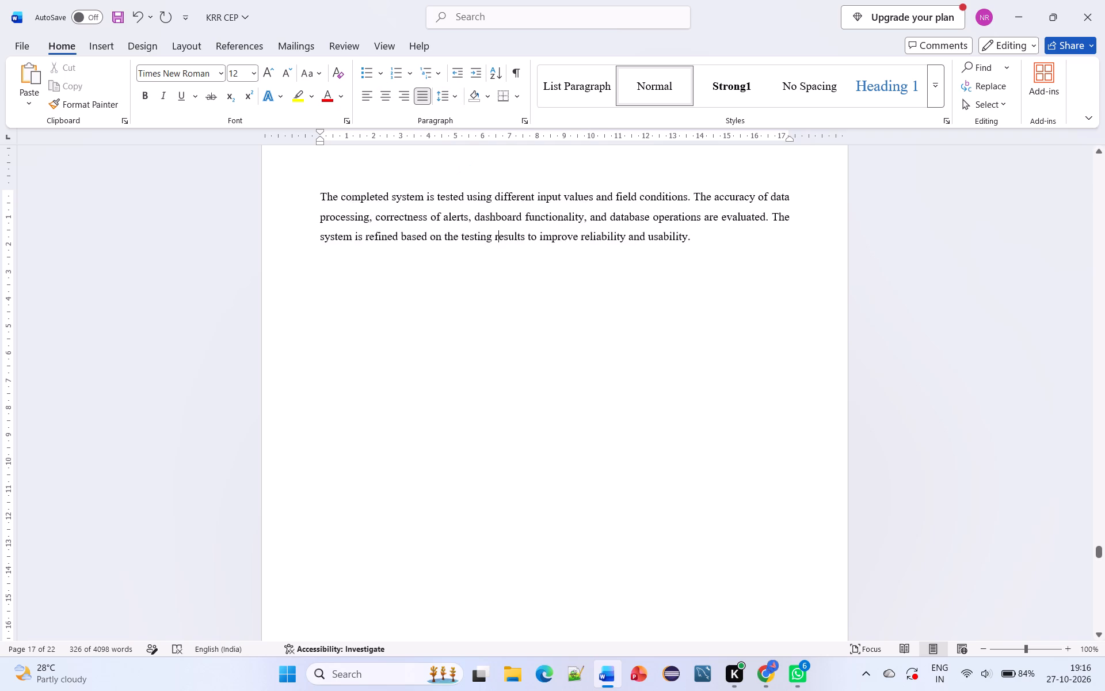
Remove the page gap between the "Phase 1: Requirement Analysis" heading and its paragraph.
{"action": "scroll", "coordinate": [500, 403], "scroll_direction": "up", "scroll_amount": 10}
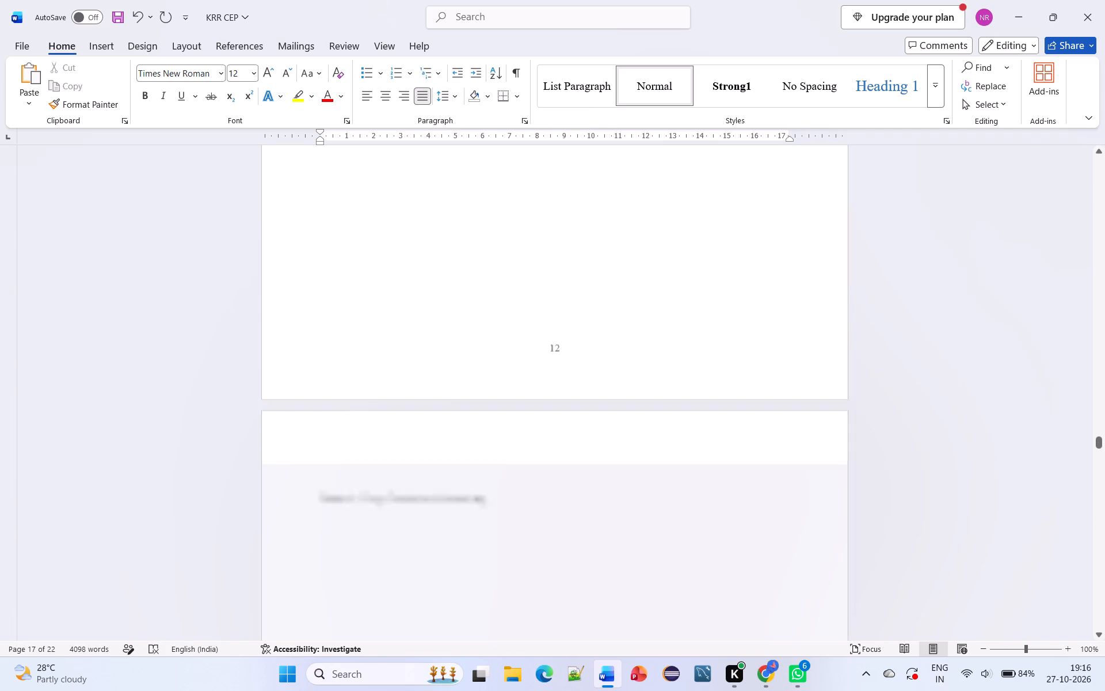
{"action": "scroll", "coordinate": [500, 403], "scroll_direction": "up", "scroll_amount": 3}
{"action": "scroll", "coordinate": [500, 403], "scroll_direction": "down", "scroll_amount": 1}
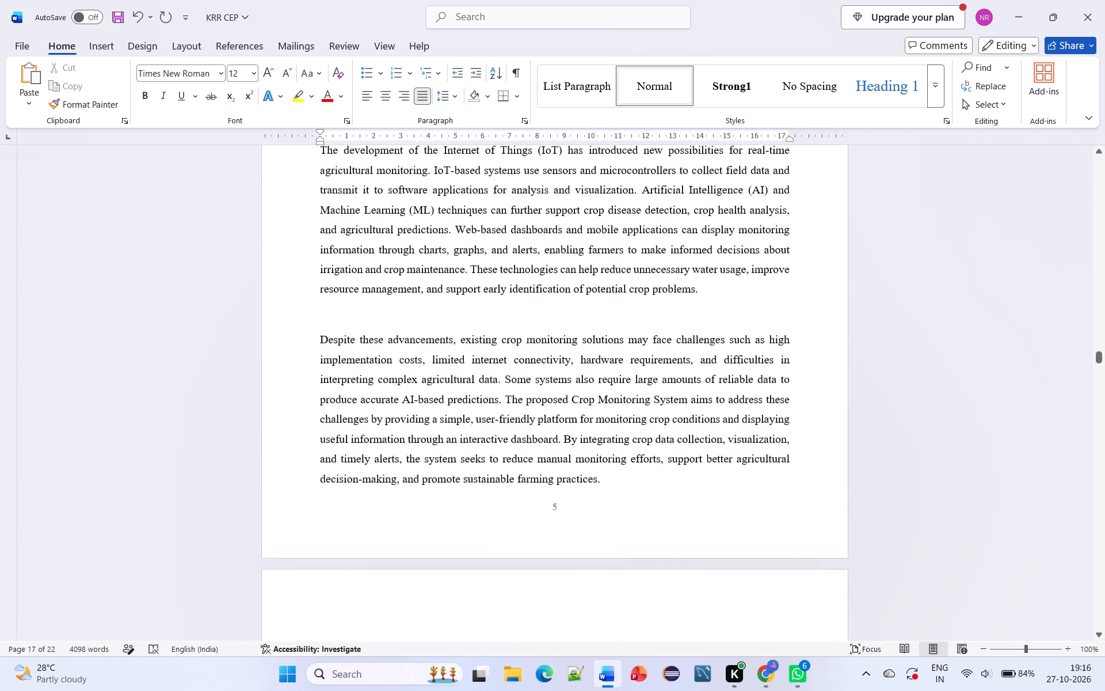
{"action": "scroll", "coordinate": [500, 403], "scroll_direction": "down", "scroll_amount": 3}
{"action": "left_click", "coordinate": [468, 355]}
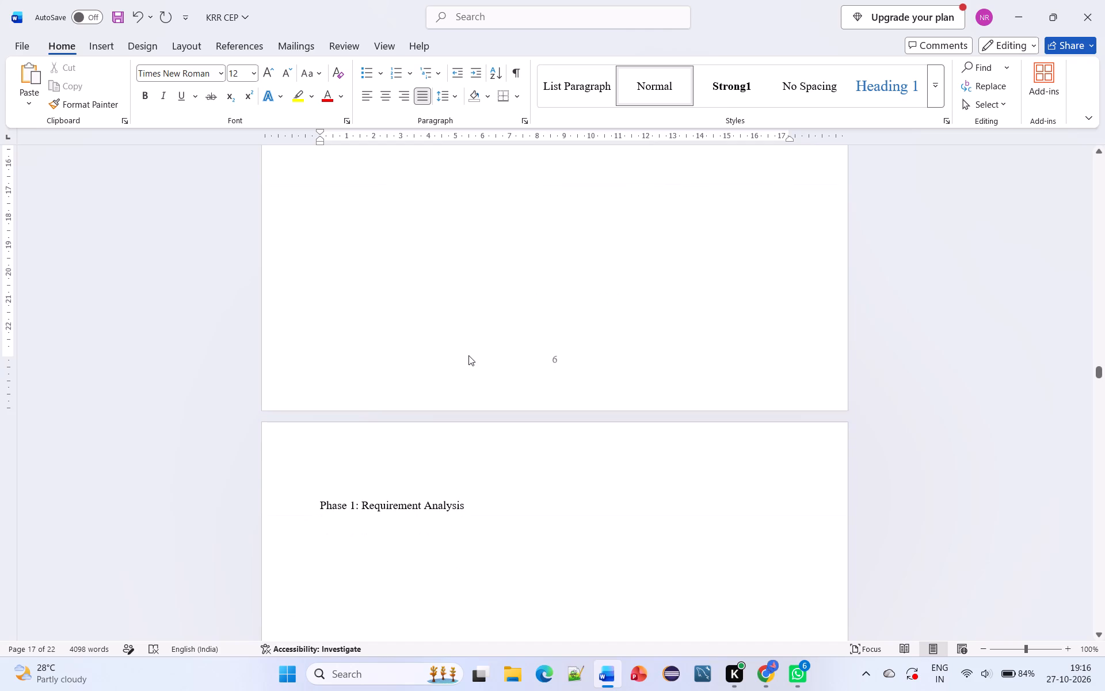
{"action": "scroll", "coordinate": [468, 355], "scroll_direction": "up", "scroll_amount": 1}
{"action": "left_click", "coordinate": [468, 355]}
{"action": "left_click", "coordinate": [468, 355]}
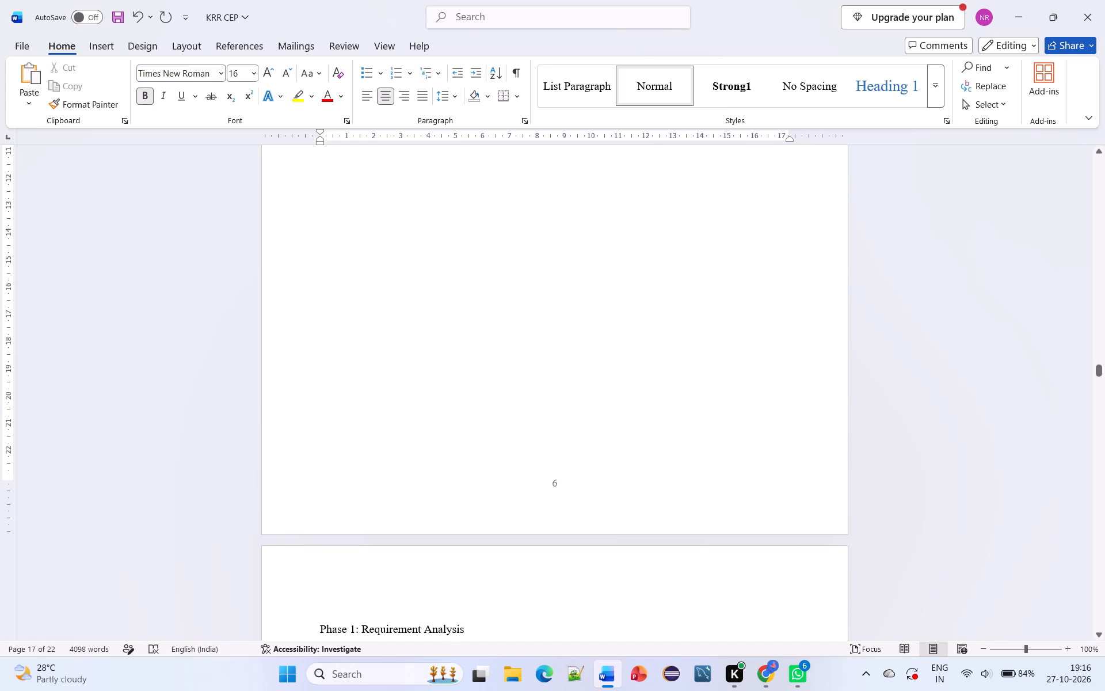
{"action": "scroll", "coordinate": [468, 355], "scroll_direction": "up", "scroll_amount": 4}
{"action": "left_click", "coordinate": [487, 605]}
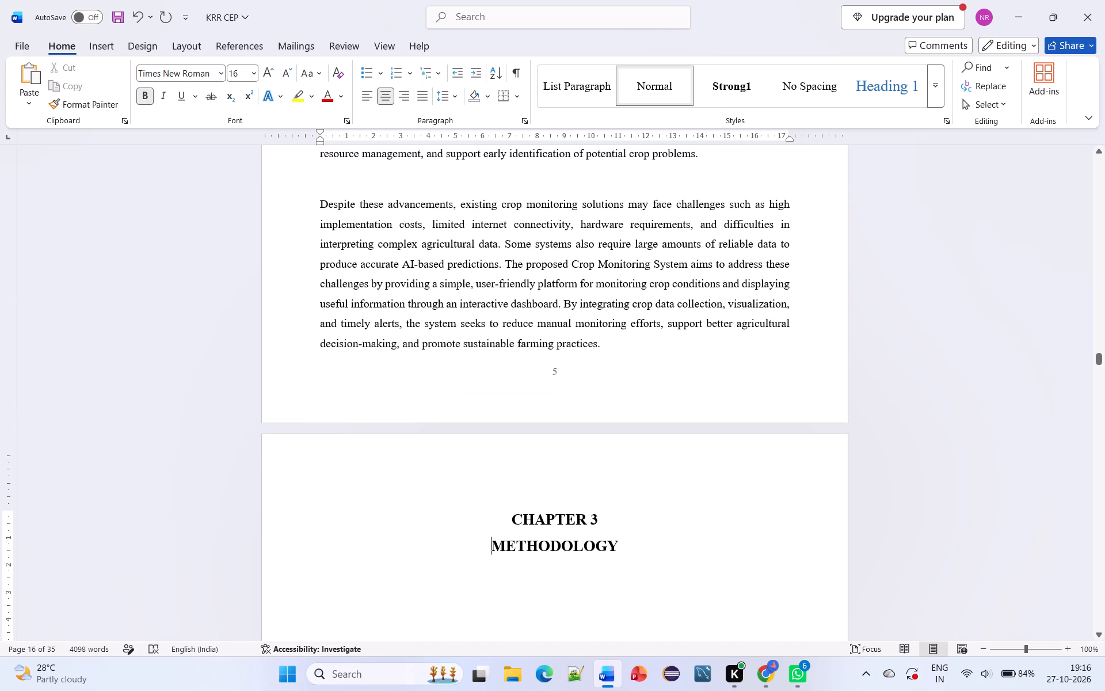
{"action": "scroll", "coordinate": [487, 605], "scroll_direction": "down", "scroll_amount": 3}
{"action": "key", "text": "Down"}
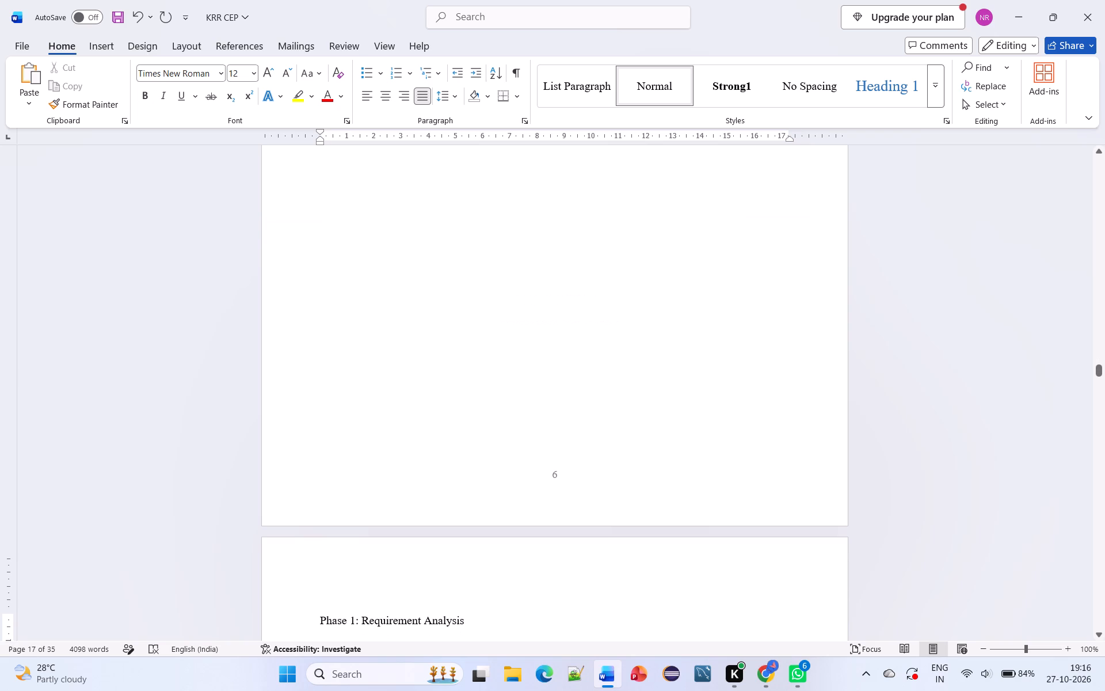
{"action": "scroll", "coordinate": [487, 605], "scroll_direction": "down", "scroll_amount": 2}
{"action": "key", "text": "Delete"}
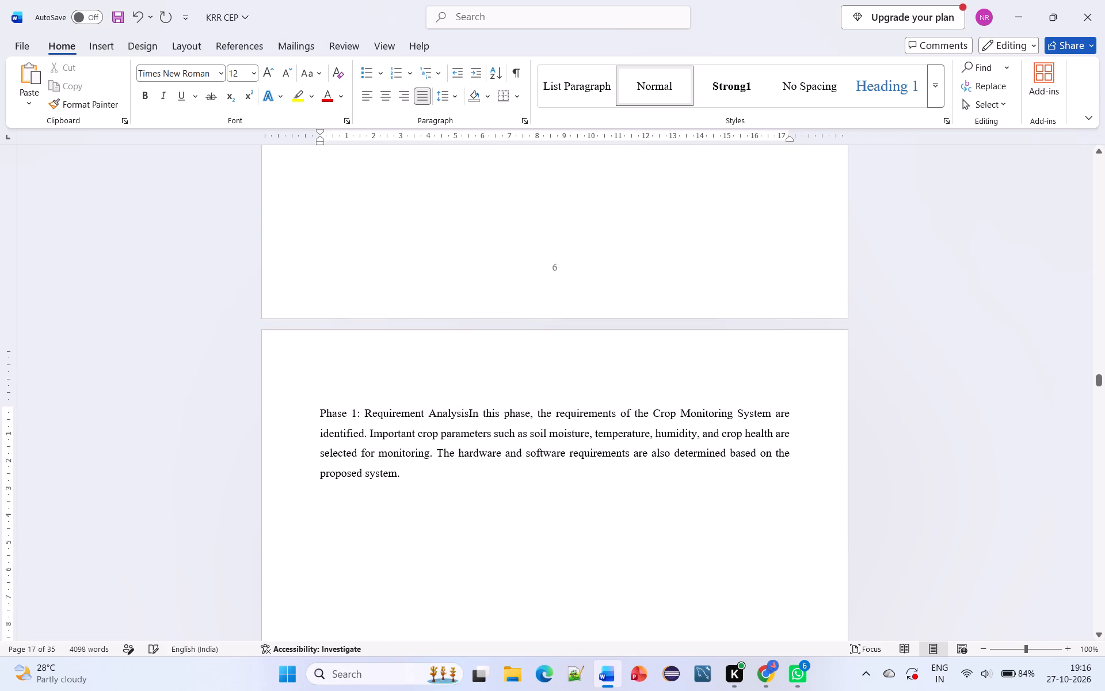
{"action": "key", "text": "Delete"}
Bring the "Phase 2: Data Collection" heading up so it directly follows the Phase 1 paragraph.
{"action": "left_click", "coordinate": [524, 600]}
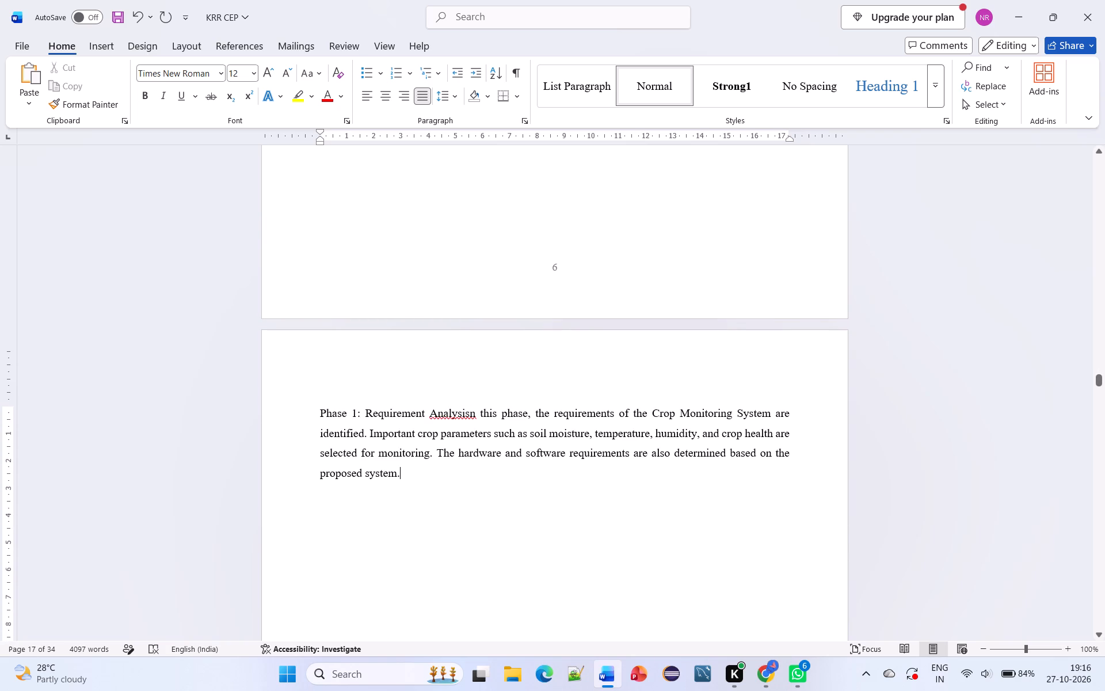
{"action": "key", "text": "Delete"}
{"action": "key", "text": "Delete"}
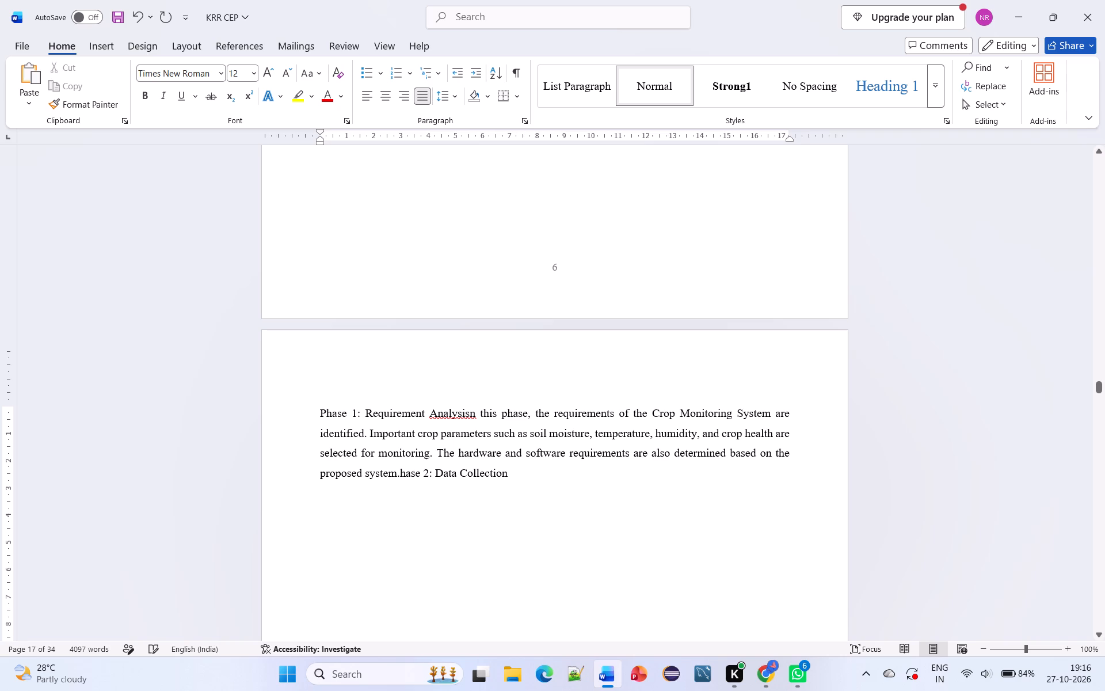
{"action": "key", "text": "Delete"}
{"action": "left_click", "coordinate": [581, 583]}
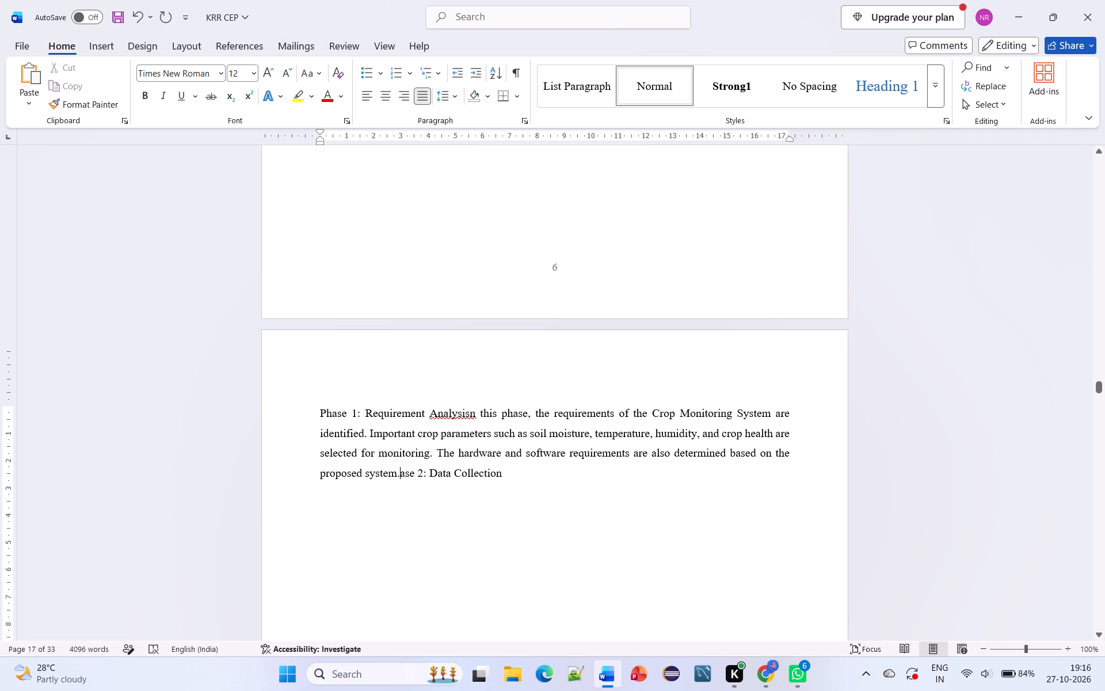
{"action": "key", "text": "BackSpace"}
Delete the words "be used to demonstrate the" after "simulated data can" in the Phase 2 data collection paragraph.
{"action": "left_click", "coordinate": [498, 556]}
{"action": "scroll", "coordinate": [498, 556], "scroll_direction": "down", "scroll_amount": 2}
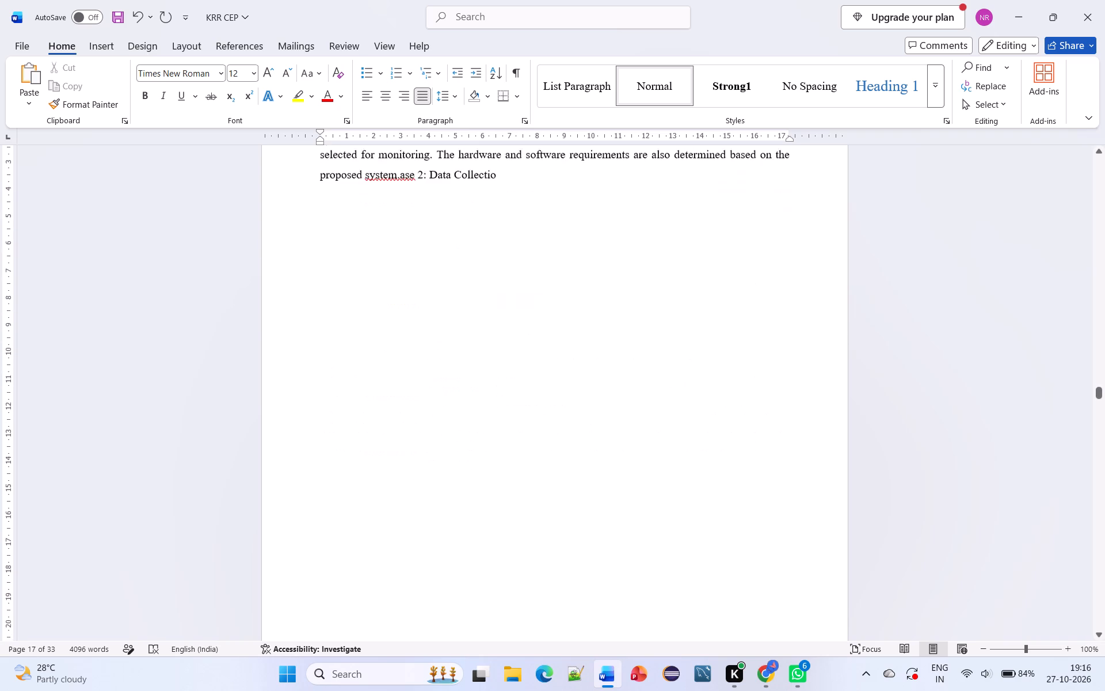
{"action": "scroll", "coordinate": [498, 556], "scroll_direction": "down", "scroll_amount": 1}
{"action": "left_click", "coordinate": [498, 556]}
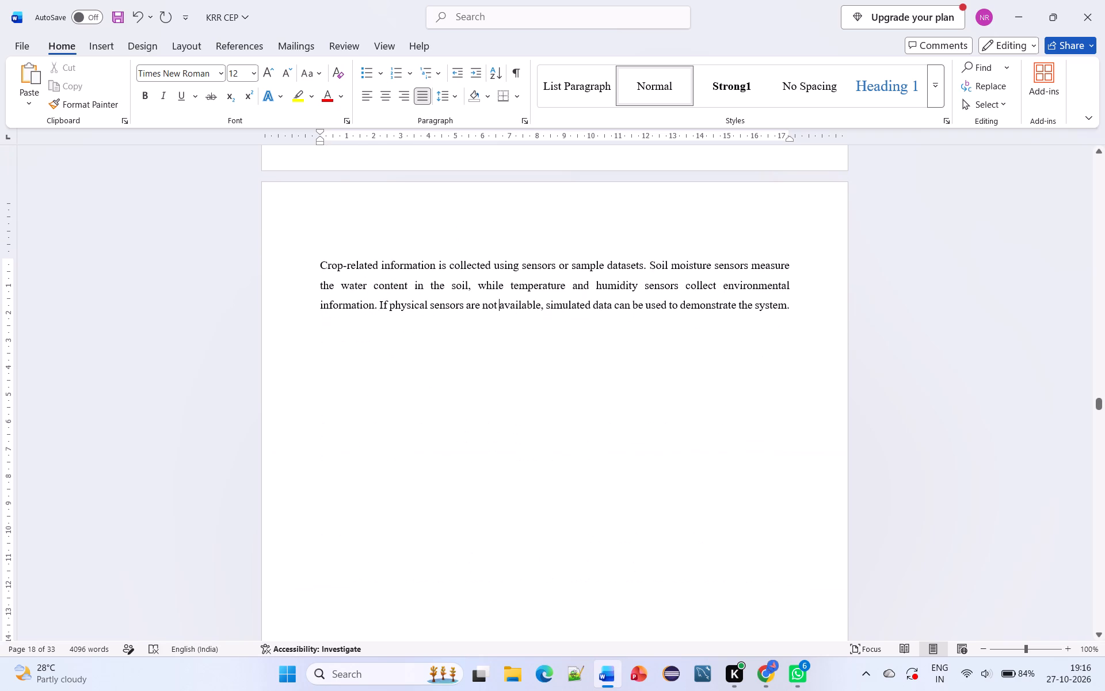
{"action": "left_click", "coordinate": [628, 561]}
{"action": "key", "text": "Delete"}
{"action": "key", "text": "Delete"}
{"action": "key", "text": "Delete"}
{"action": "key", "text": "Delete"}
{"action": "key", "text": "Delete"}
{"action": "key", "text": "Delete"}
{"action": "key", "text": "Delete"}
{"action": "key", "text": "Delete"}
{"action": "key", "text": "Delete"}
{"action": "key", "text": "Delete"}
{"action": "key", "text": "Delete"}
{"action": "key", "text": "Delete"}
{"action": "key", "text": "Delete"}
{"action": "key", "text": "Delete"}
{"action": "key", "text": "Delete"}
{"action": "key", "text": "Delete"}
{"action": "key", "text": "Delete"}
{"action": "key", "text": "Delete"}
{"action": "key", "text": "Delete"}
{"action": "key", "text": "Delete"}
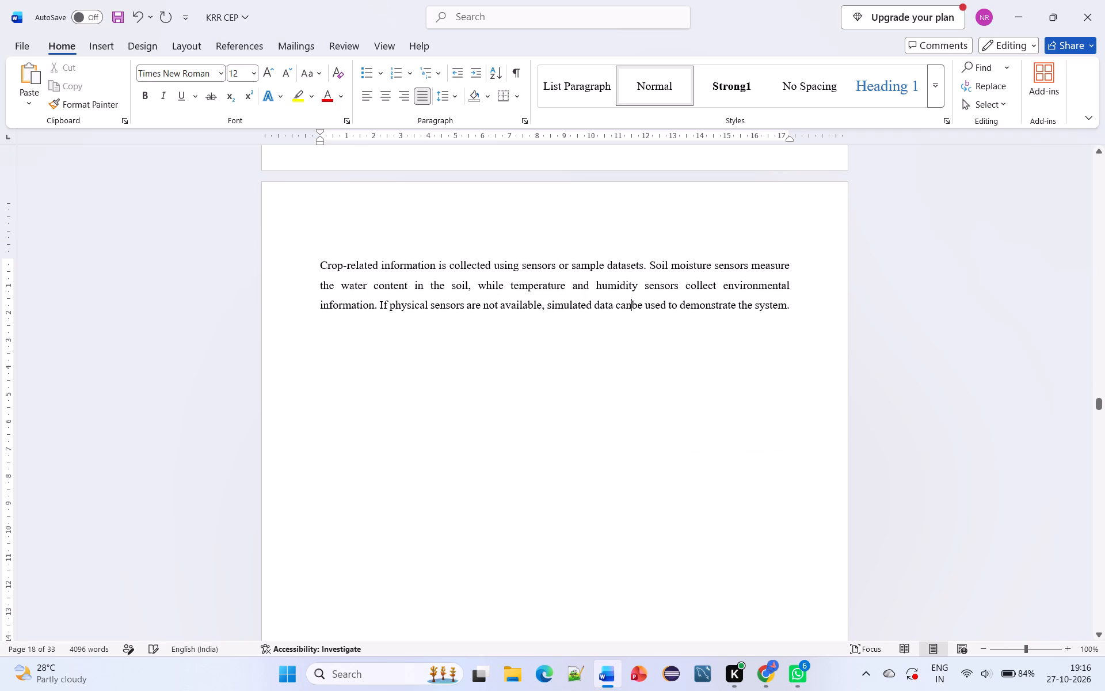
Undo the deletion of "be used to demonstrate the" in the Phase 2 data collection paragraph.
{"action": "scroll", "coordinate": [628, 561], "scroll_direction": "down", "scroll_amount": 7}
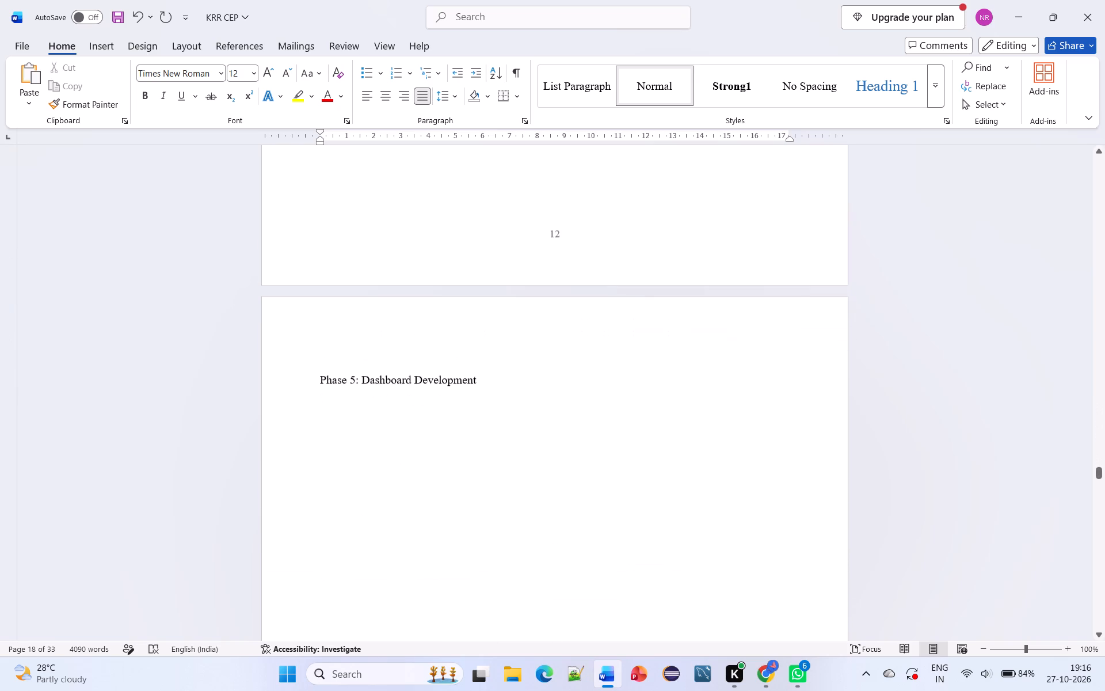
{"action": "scroll", "coordinate": [628, 561], "scroll_direction": "down", "scroll_amount": 2}
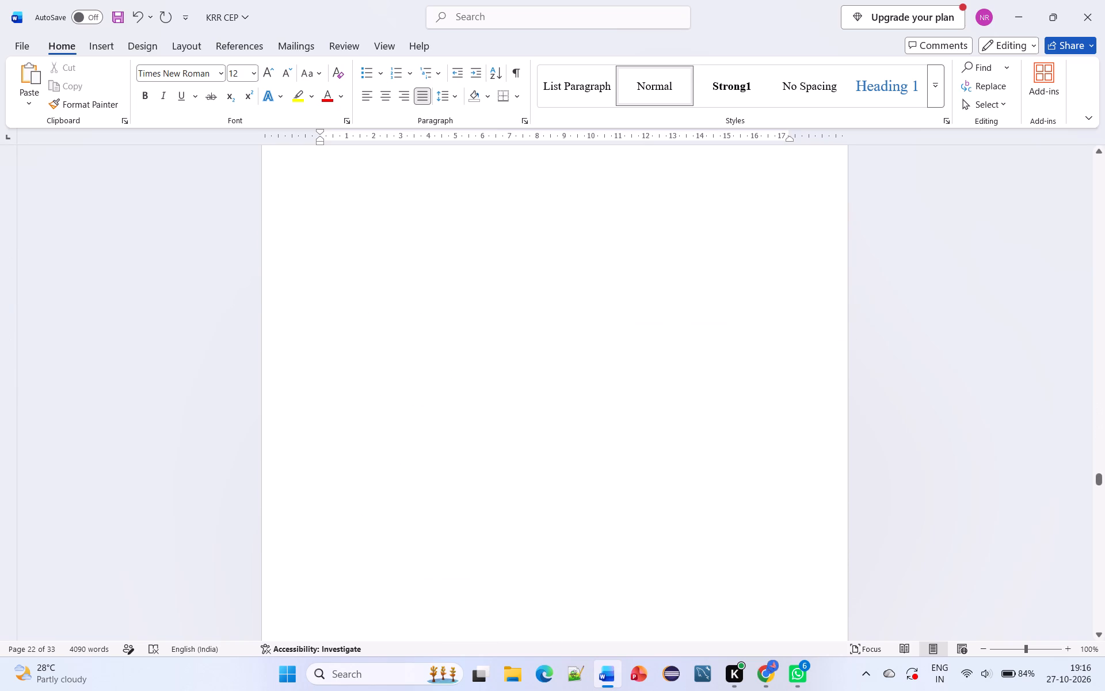
{"action": "key", "text": "ctrl+z"}
{"action": "key", "text": "ctrl+z"}
{"action": "key", "text": "ctrl+z"}
{"action": "key", "text": "ctrl+z"}
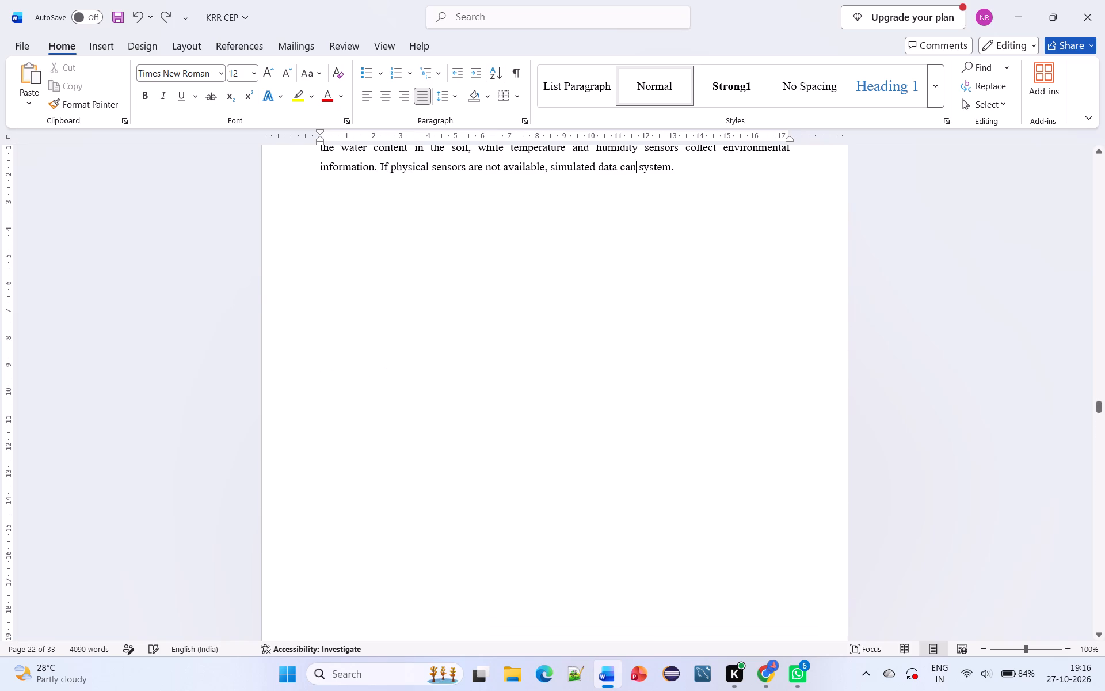
{"action": "key", "text": "ctrl+z"}
{"action": "key", "text": "ctrl+z"}
{"action": "key", "text": "ctrl+z"}
{"action": "key", "text": "ctrl+z"}
{"action": "key", "text": "ctrl+z"}
{"action": "key", "text": "ctrl+z"}
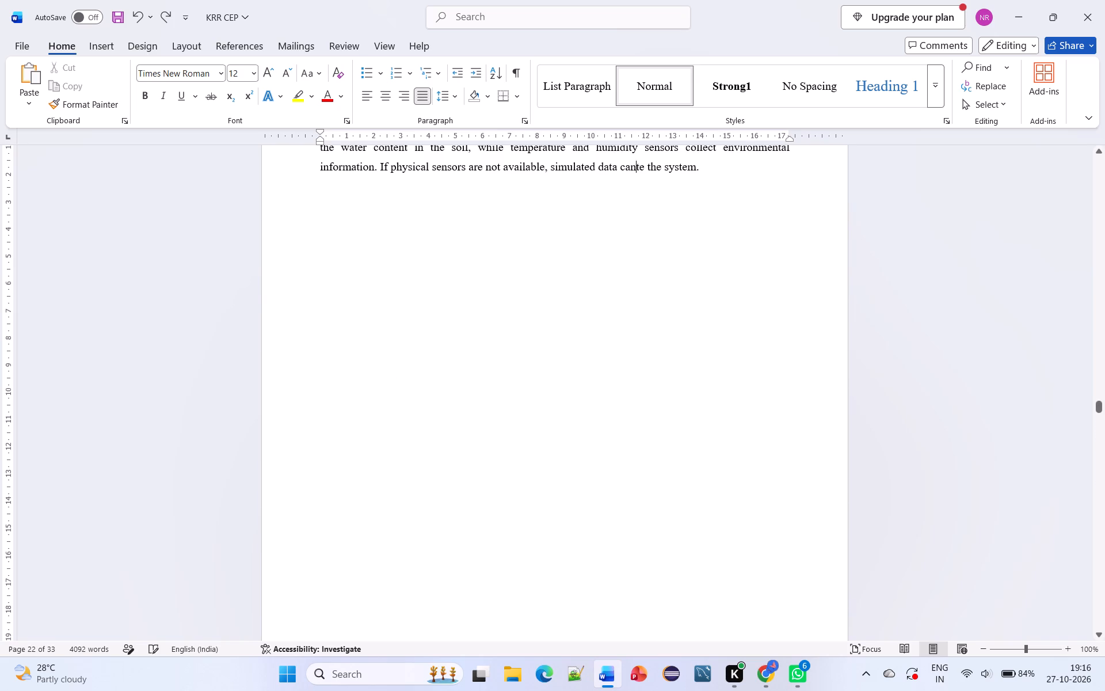
{"action": "left_click", "coordinate": [628, 561], "text": "ctrl"}
{"action": "key", "text": "ctrl+z"}
{"action": "key", "text": "ctrl+z"}
{"action": "left_click", "coordinate": [626, 543], "text": "ctrl"}
{"action": "key", "text": "ctrl+z"}
{"action": "left_click", "coordinate": [626, 543], "text": "ctrl"}
{"action": "key", "text": "ctrl+z"}
{"action": "key", "text": "ctrl+z"}
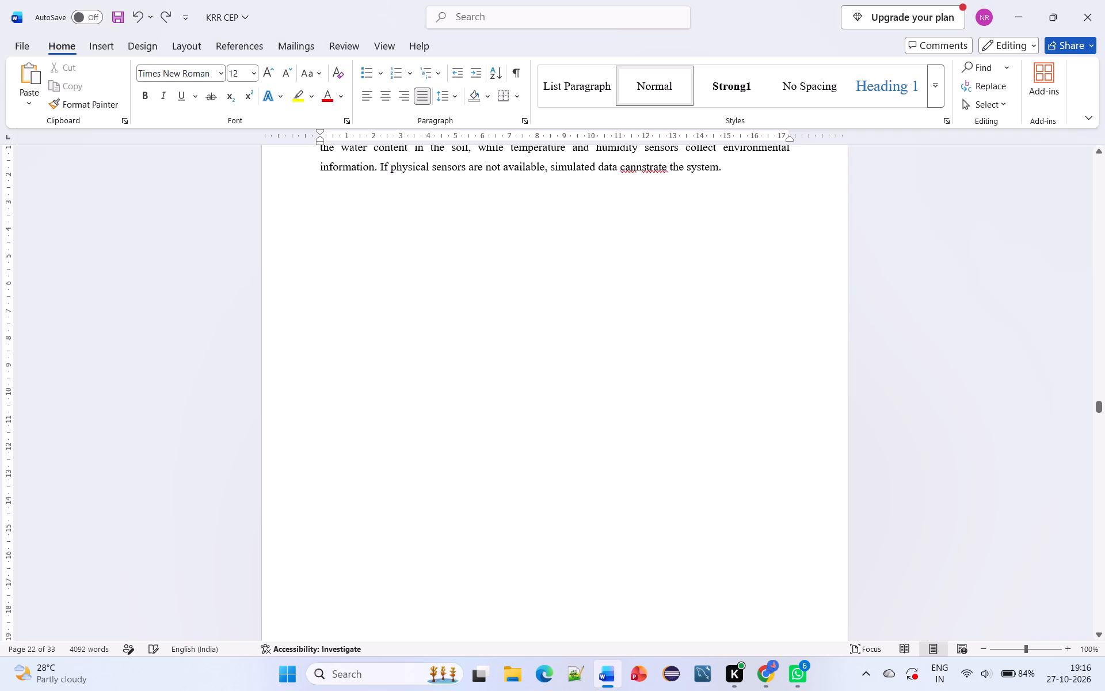
{"action": "key", "text": "ctrl+z"}
{"action": "key", "text": "ctrl+z"}
{"action": "key", "text": "ctrl+z"}
{"action": "key", "text": "ctrl+z"}
{"action": "key", "text": "ctrl+z"}
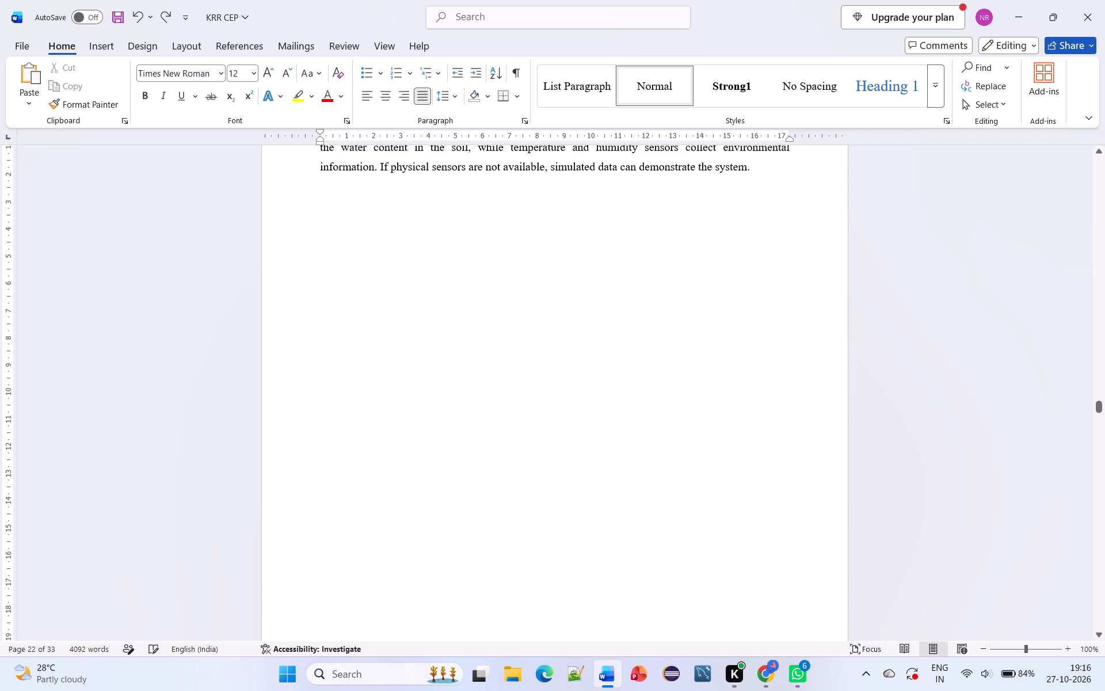
{"action": "key", "text": "ctrl+z"}
{"action": "key", "text": "ctrl+z"}
{"action": "key", "text": "ctrl+z"}
{"action": "key", "text": "ctrl+z"}
{"action": "key", "text": "ctrl+z"}
{"action": "key", "text": "ctrl+z"}
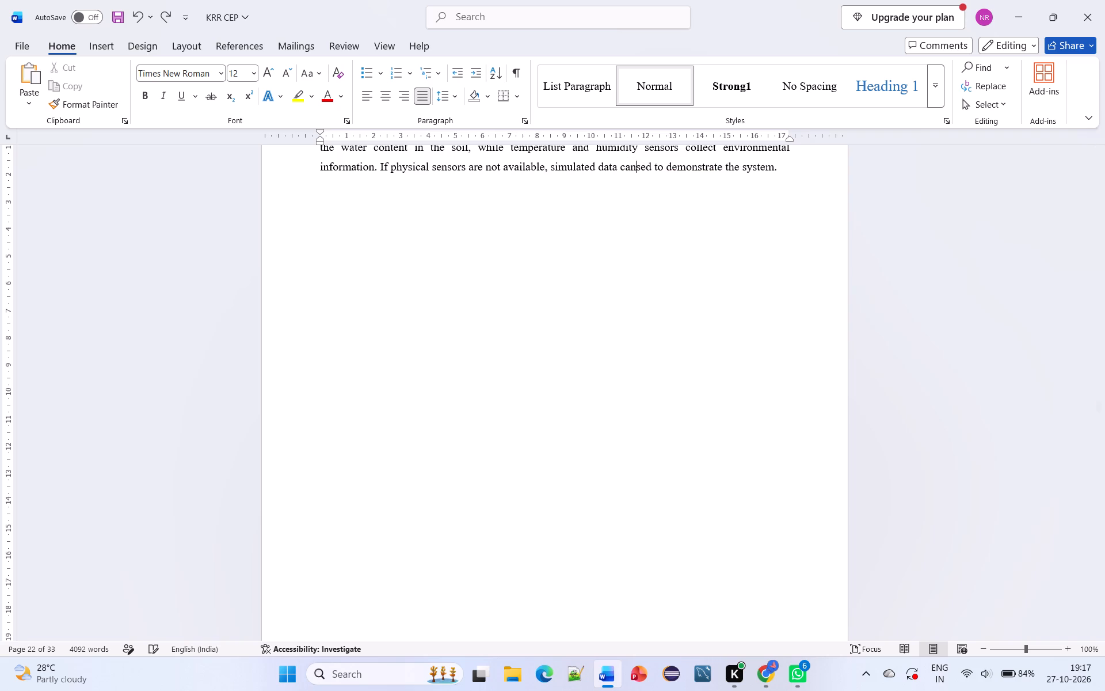
{"action": "key", "text": "ctrl+z"}
{"action": "key", "text": "ctrl+z"}
{"action": "key", "text": "ctrl+z"}
{"action": "key", "text": "ctrl+z"}
{"action": "key", "text": "ctrl+z"}
{"action": "key", "text": "ctrl+z"}
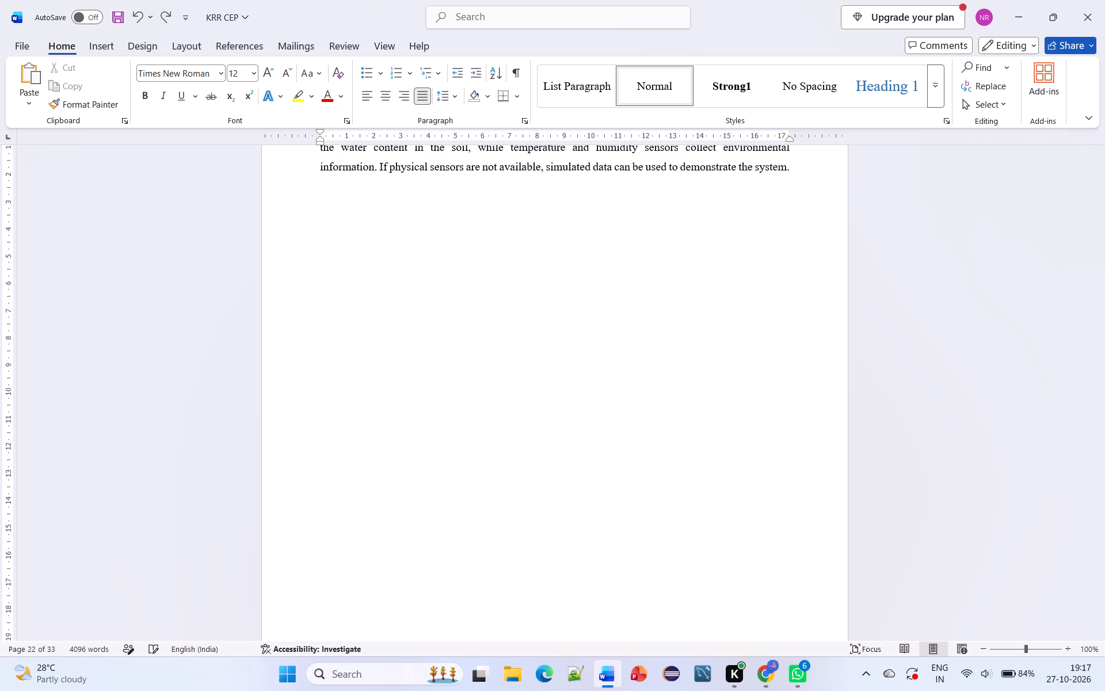
Undo the Phase 1 and Phase 2 page-gap edits, the Methodology formatting and the pasted Chapter 3 text.
{"action": "key", "text": "ctrl+z"}
{"action": "key", "text": "ctrl+z"}
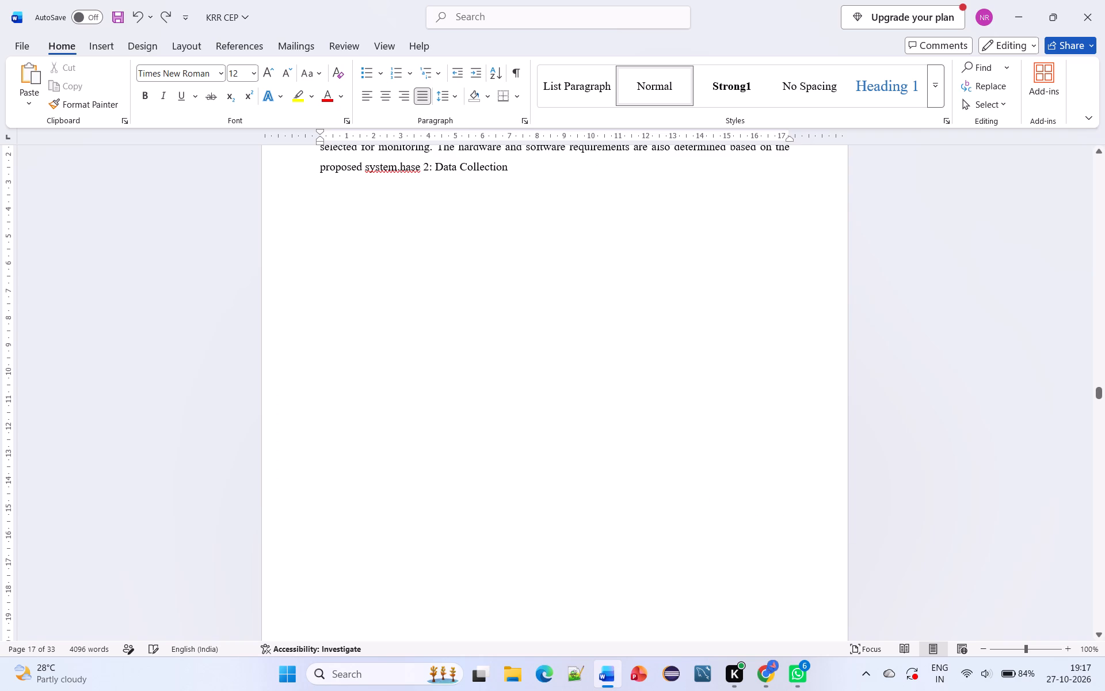
{"action": "key", "text": "ctrl+z"}
{"action": "key", "text": "ctrl+z"}
{"action": "key", "text": "ctrl+z"}
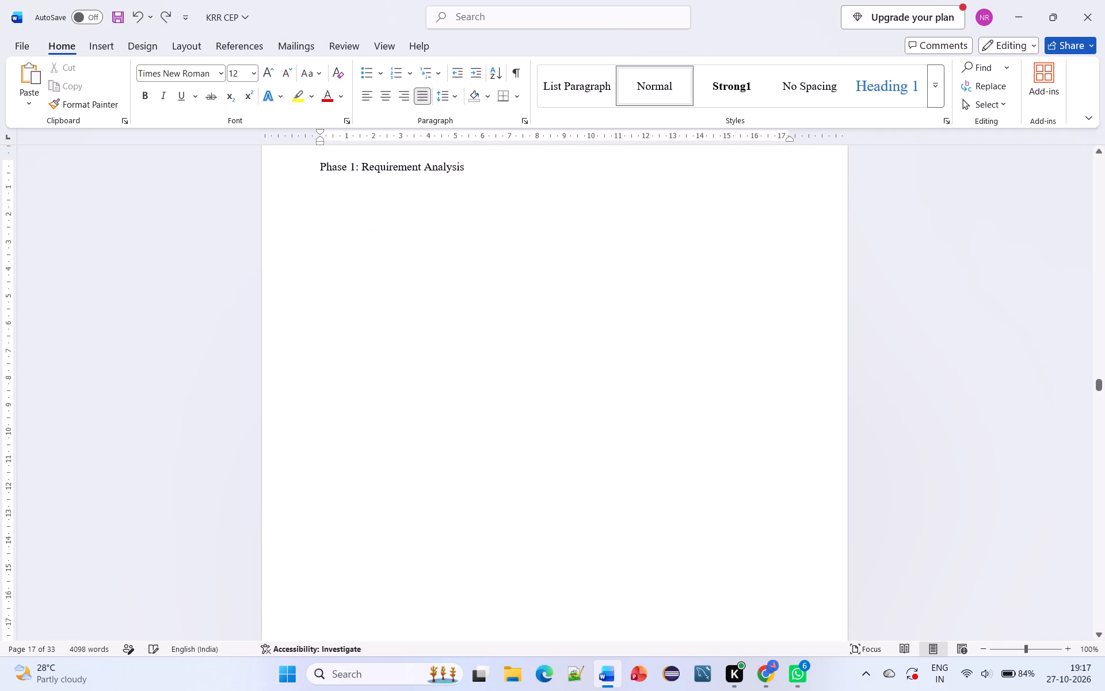
{"action": "key", "text": "ctrl+z"}
{"action": "key", "text": "ctrl+z"}
{"action": "key", "text": "ctrl+z"}
{"action": "key", "text": "ctrl+z"}
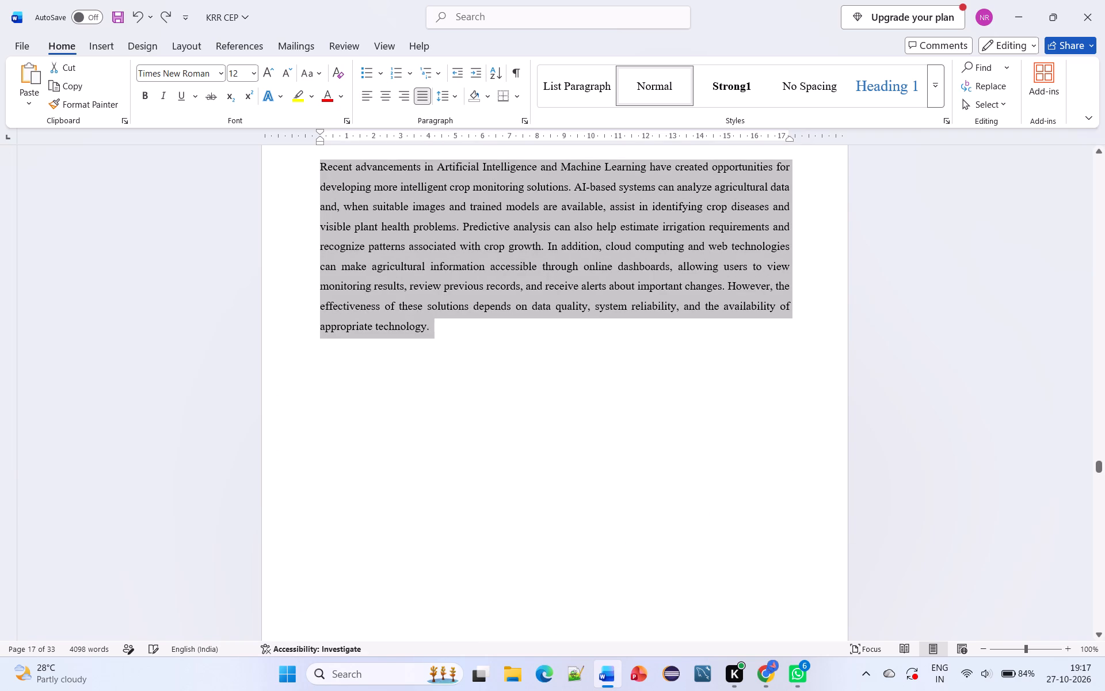
Delete the selected text at the end of Chapter 2, from "The integration of data analysis techniques" through the "Recent advancements" paragraph.
{"action": "scroll", "coordinate": [626, 543], "scroll_direction": "up", "scroll_amount": 5}
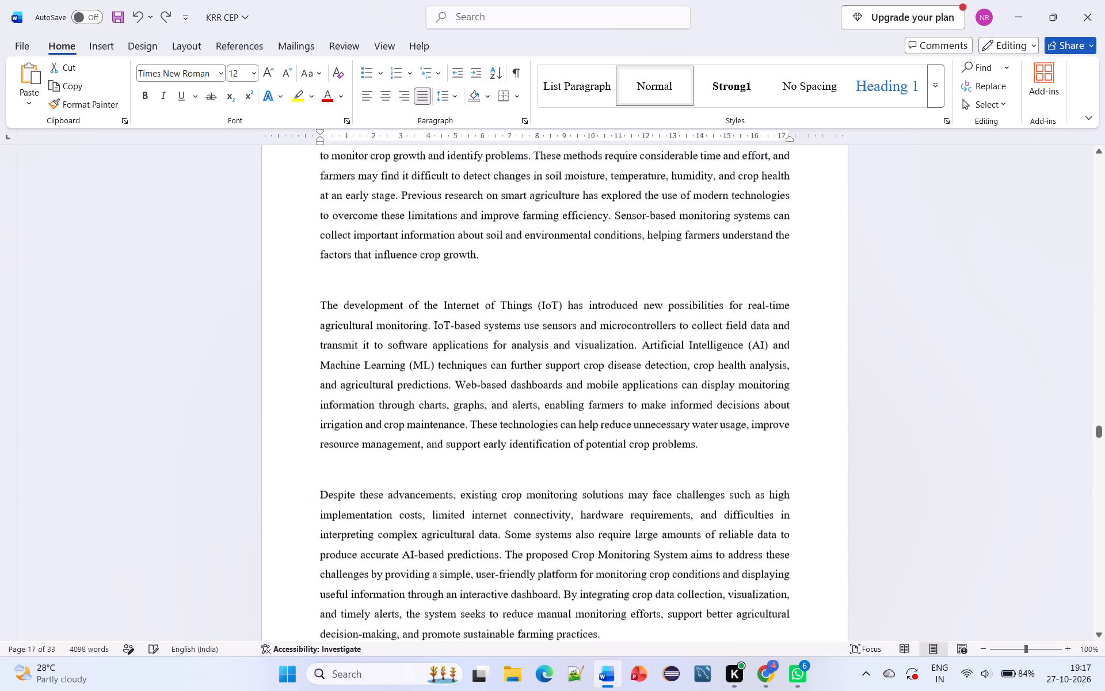
{"action": "scroll", "coordinate": [626, 543], "scroll_direction": "up", "scroll_amount": 1}
{"action": "scroll", "coordinate": [626, 543], "scroll_direction": "down", "scroll_amount": 4}
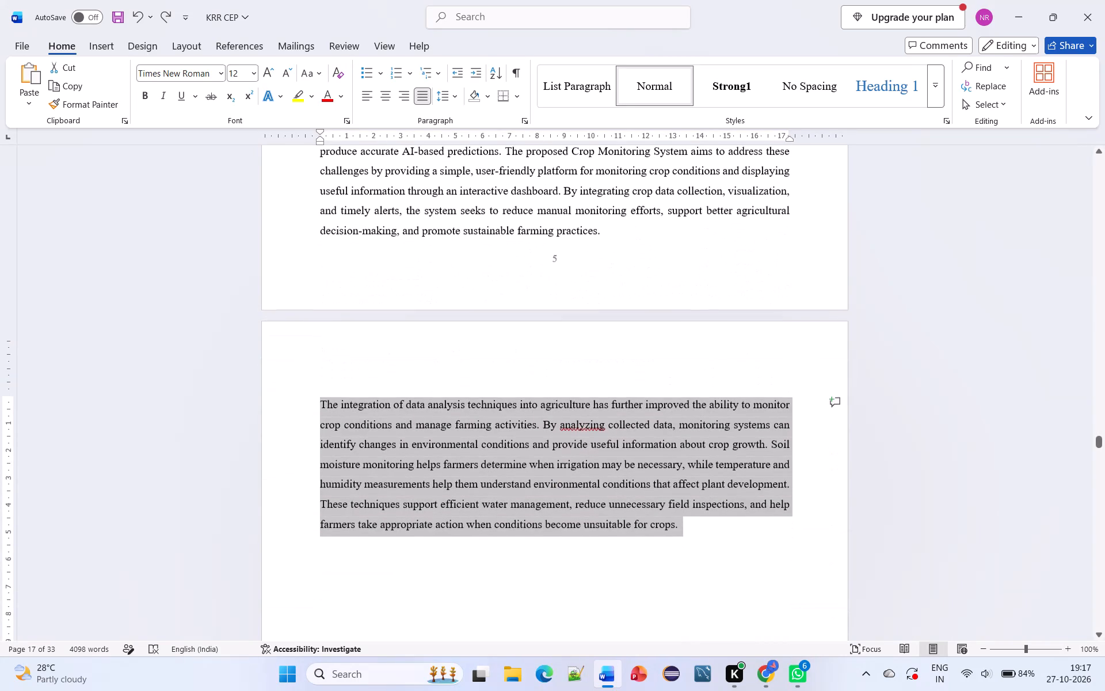
{"action": "key", "text": "BackSpace"}
Look through Chapter 3's Methodology phases, the System Flow section and the Model Pseudocode box.
{"action": "scroll", "coordinate": [626, 543], "scroll_direction": "down", "scroll_amount": 2}
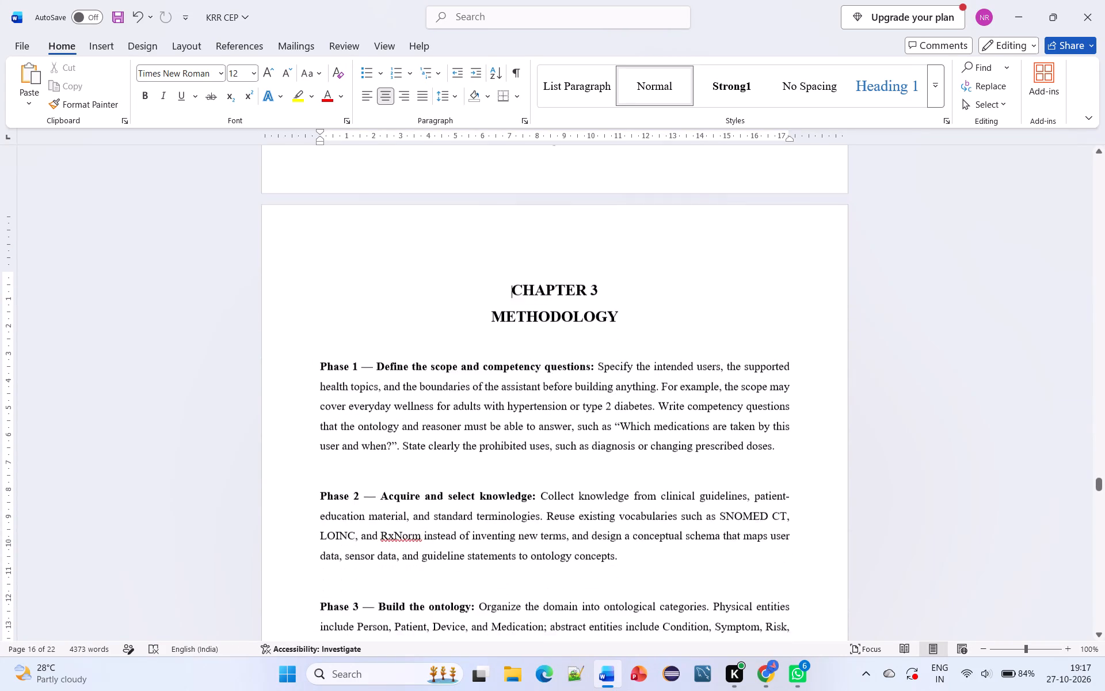
{"action": "scroll", "coordinate": [626, 543], "scroll_direction": "down", "scroll_amount": 1}
{"action": "scroll", "coordinate": [558, 354], "scroll_direction": "down", "scroll_amount": 1}
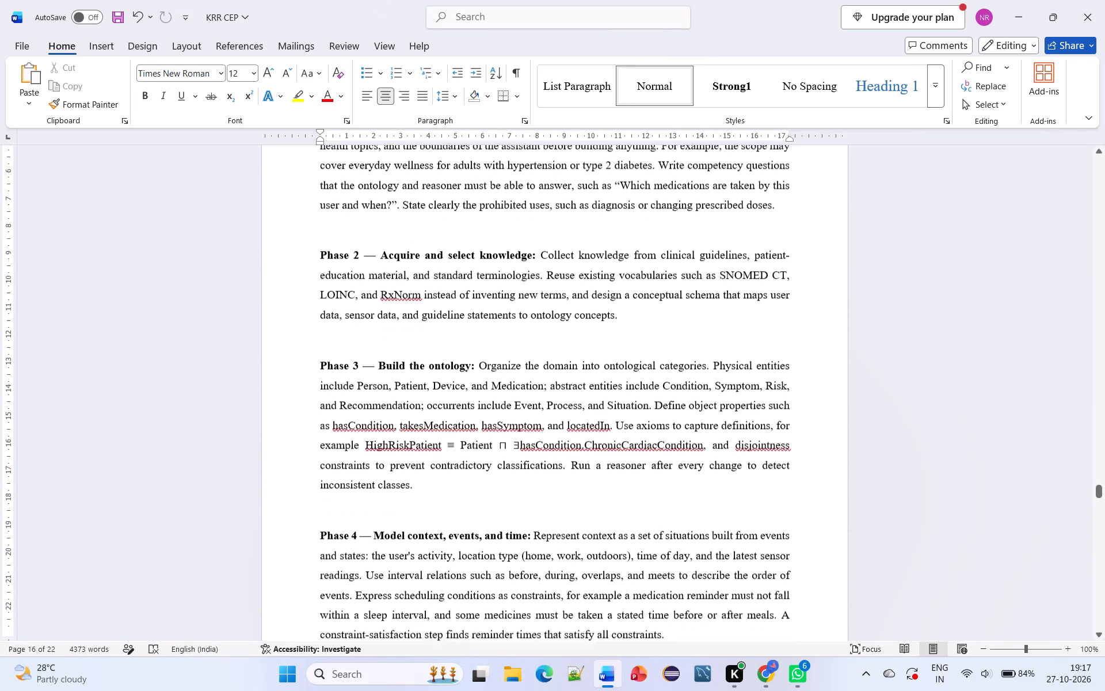
{"action": "scroll", "coordinate": [558, 354], "scroll_direction": "down", "scroll_amount": 4}
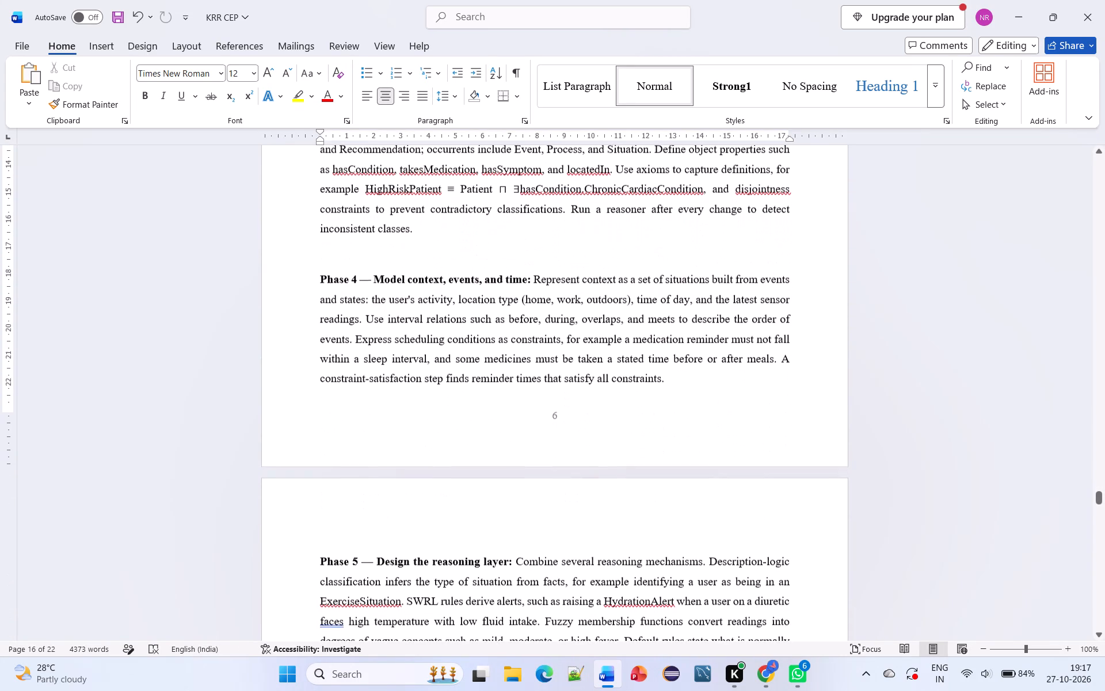
{"action": "scroll", "coordinate": [558, 354], "scroll_direction": "down", "scroll_amount": 4}
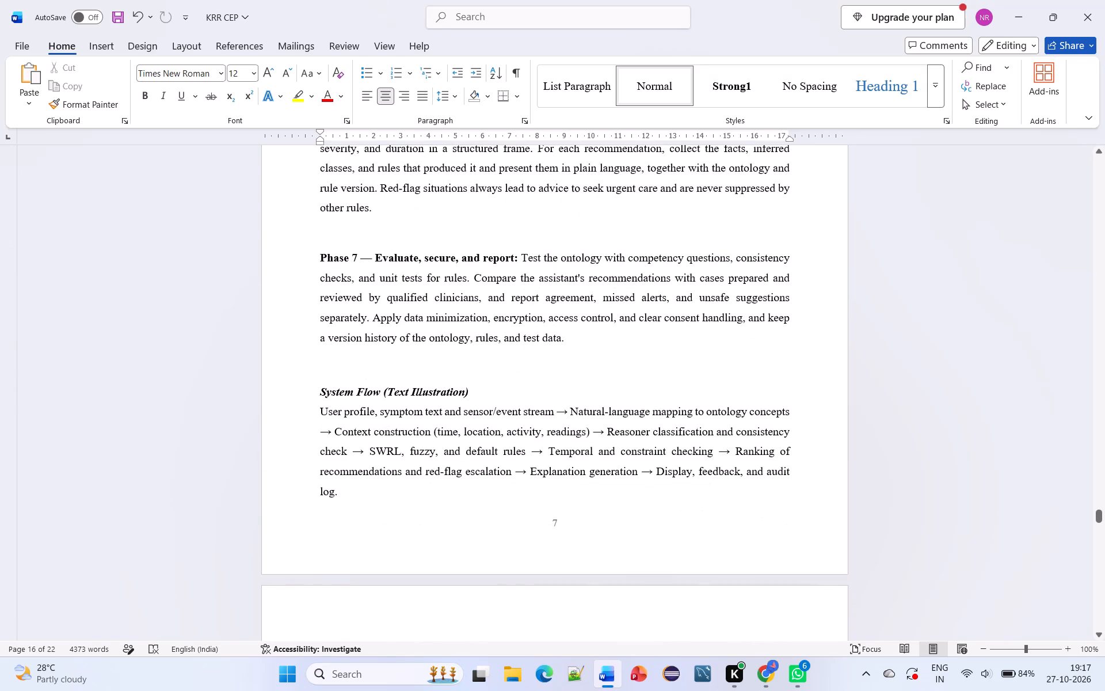
{"action": "scroll", "coordinate": [558, 354], "scroll_direction": "down", "scroll_amount": 1}
{"action": "scroll", "coordinate": [558, 354], "scroll_direction": "up", "scroll_amount": 1}
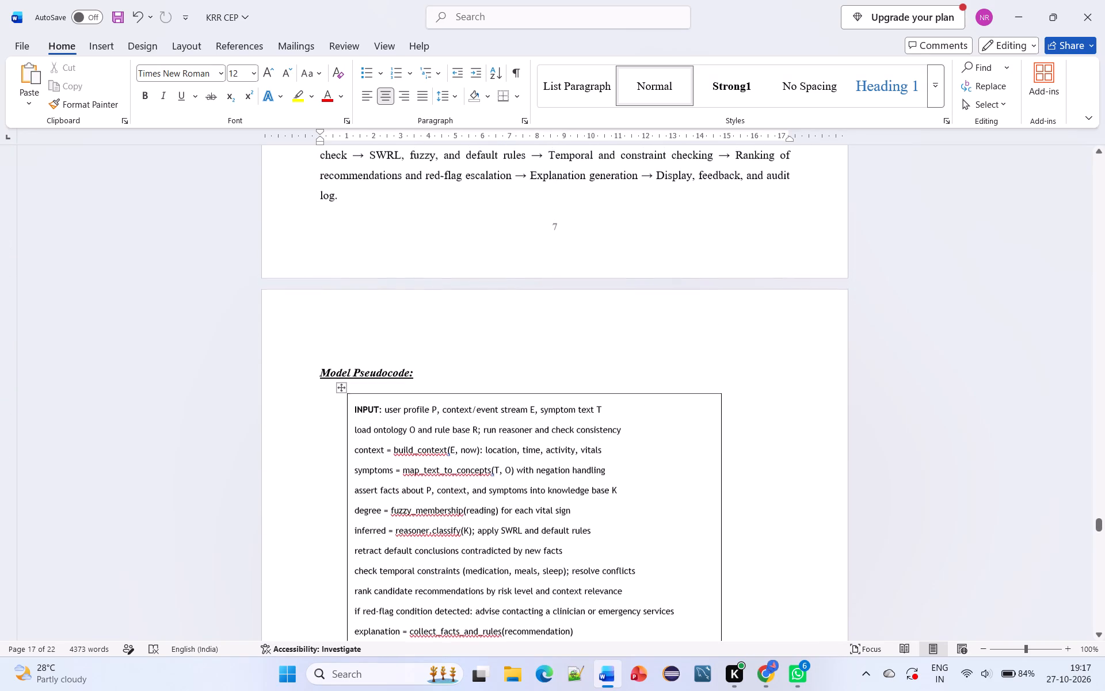
{"action": "left_click", "coordinate": [551, 434]}
{"action": "scroll", "coordinate": [551, 434], "scroll_direction": "down", "scroll_amount": 1}
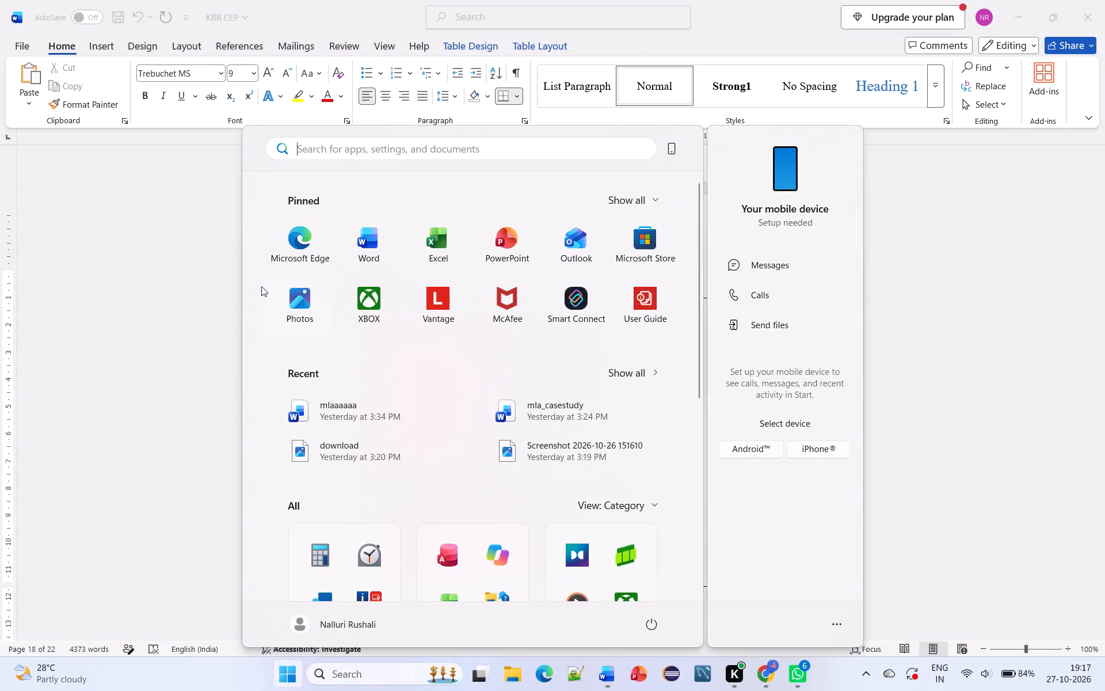
{"action": "left_click", "coordinate": [183, 324]}
Switch to the Crop Monitoring chat in ChatGPT and copy the full pseudocode from BEGIN to END.
{"action": "key", "text": "alt+Tab"}
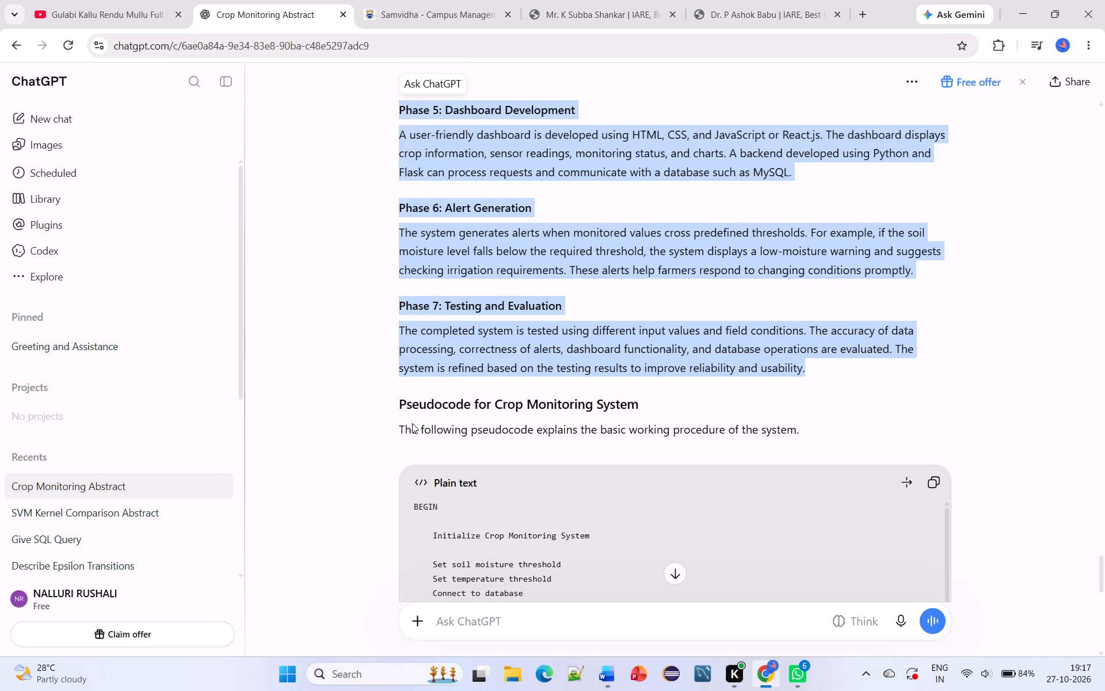
{"action": "left_click", "coordinate": [431, 431]}
{"action": "scroll", "coordinate": [431, 431], "scroll_direction": "down", "scroll_amount": 2}
{"action": "left_click_drag", "start_coordinate": [406, 377], "coordinate": [491, 435]}
{"action": "scroll", "coordinate": [491, 435], "scroll_direction": "down", "scroll_amount": 2}
{"action": "scroll", "coordinate": [575, 583], "scroll_direction": "down", "scroll_amount": 4}
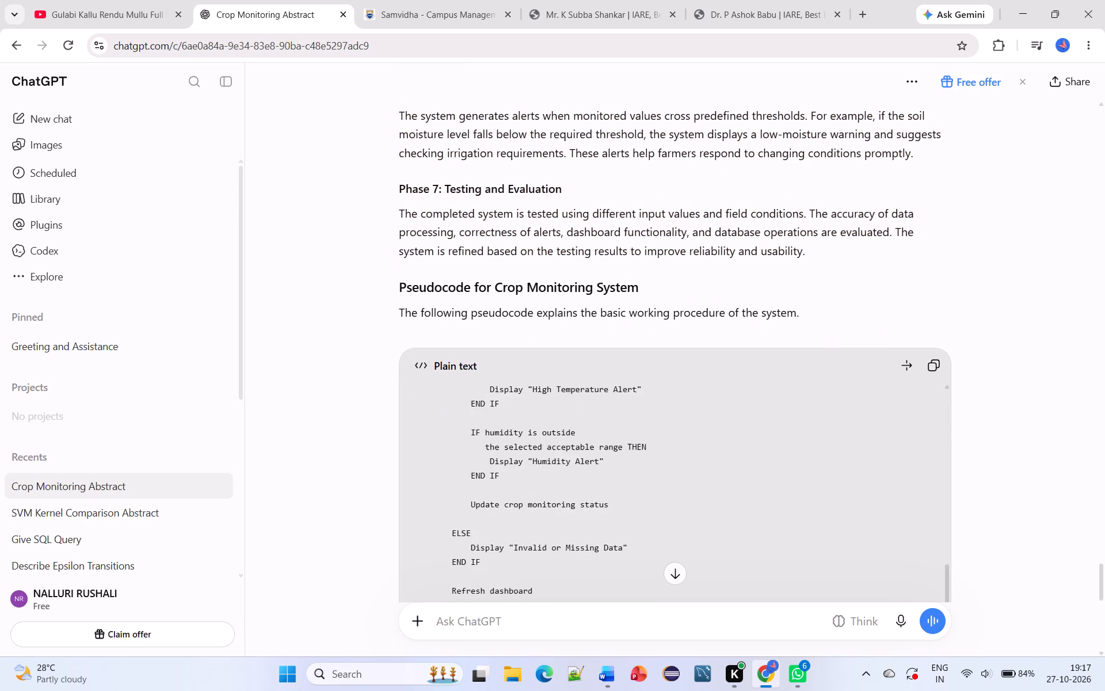
{"action": "scroll", "coordinate": [575, 583], "scroll_direction": "up", "scroll_amount": 7}
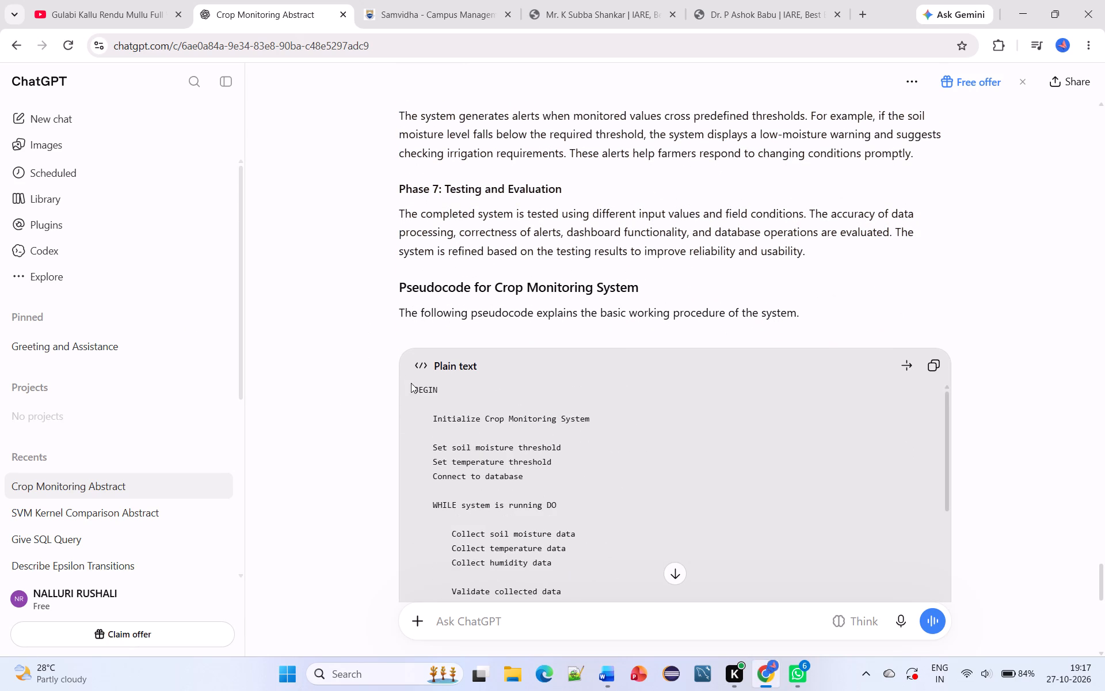
{"action": "left_click_drag", "start_coordinate": [418, 391], "coordinate": [427, 414]}
{"action": "left_click", "coordinate": [427, 414]}
{"action": "left_click_drag", "start_coordinate": [413, 389], "coordinate": [469, 54]}
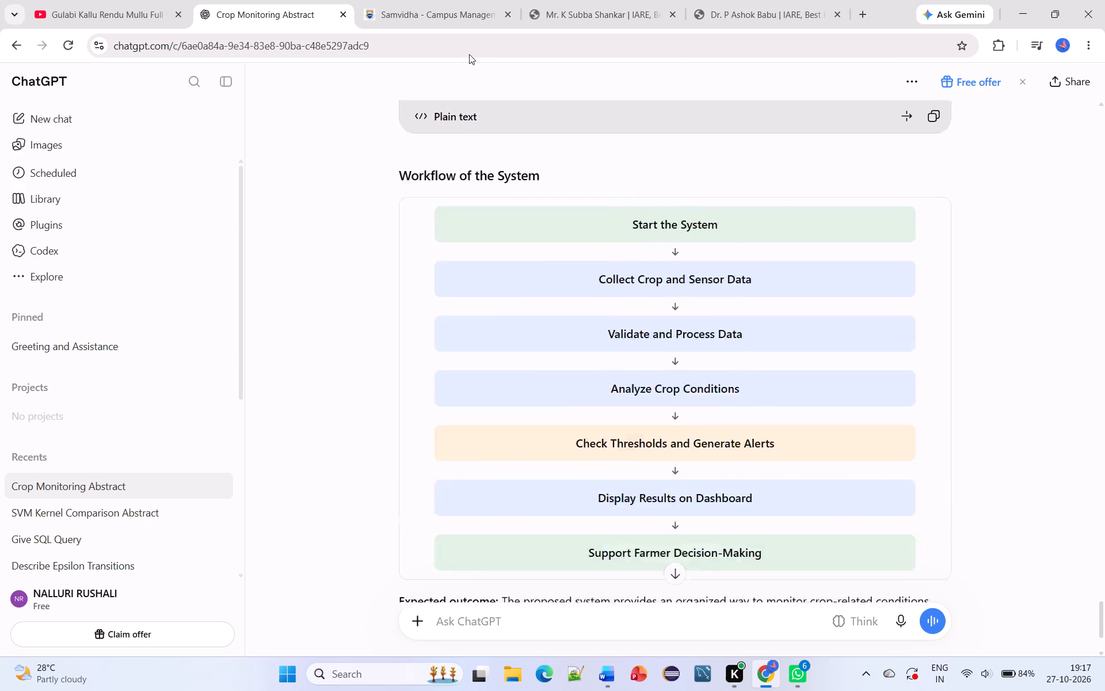
{"action": "left_click_drag", "start_coordinate": [469, 54], "coordinate": [523, 591]}
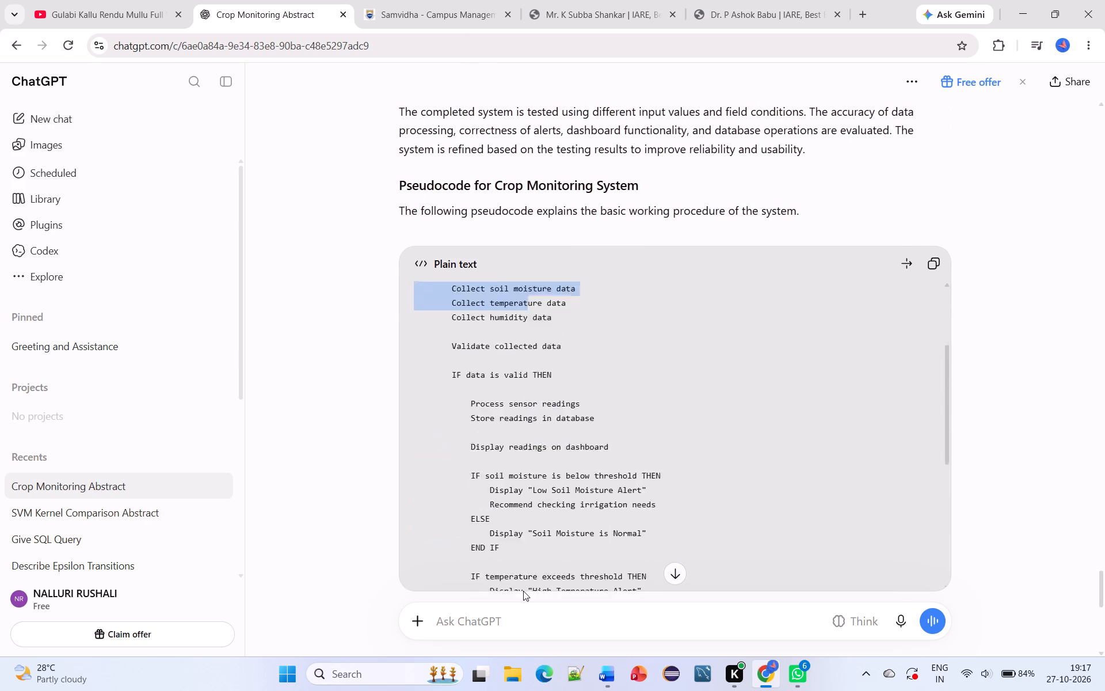
{"action": "left_click_drag", "start_coordinate": [523, 591], "coordinate": [491, 312]}
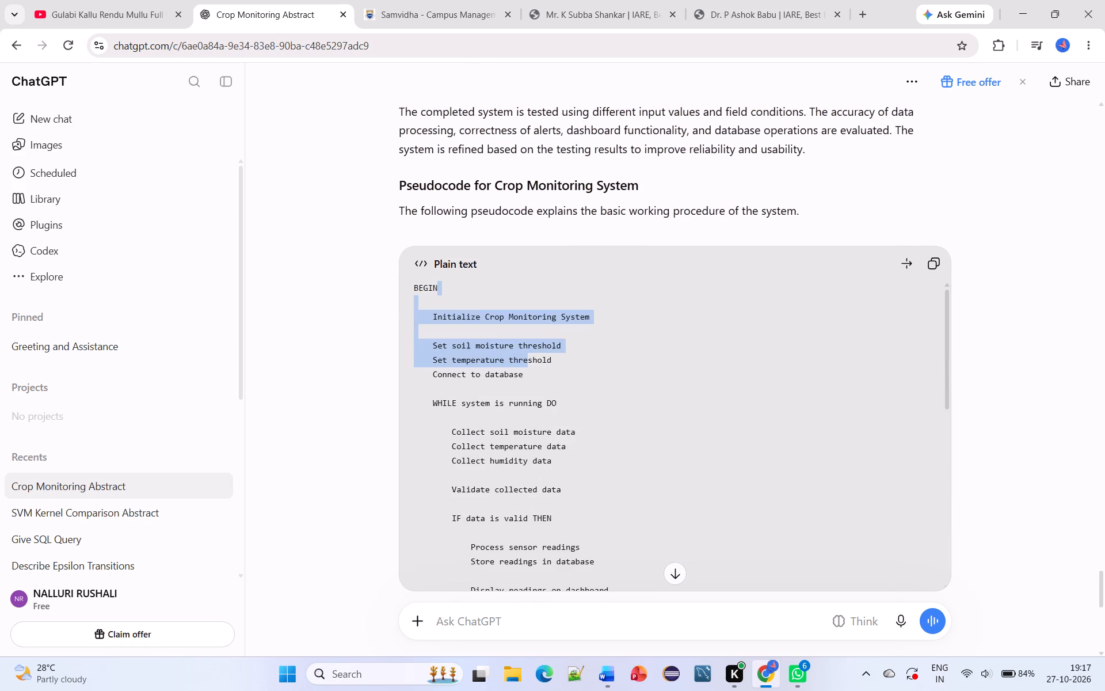
{"action": "left_click_drag", "start_coordinate": [491, 312], "coordinate": [462, 322]}
{"action": "left_click", "coordinate": [462, 322]}
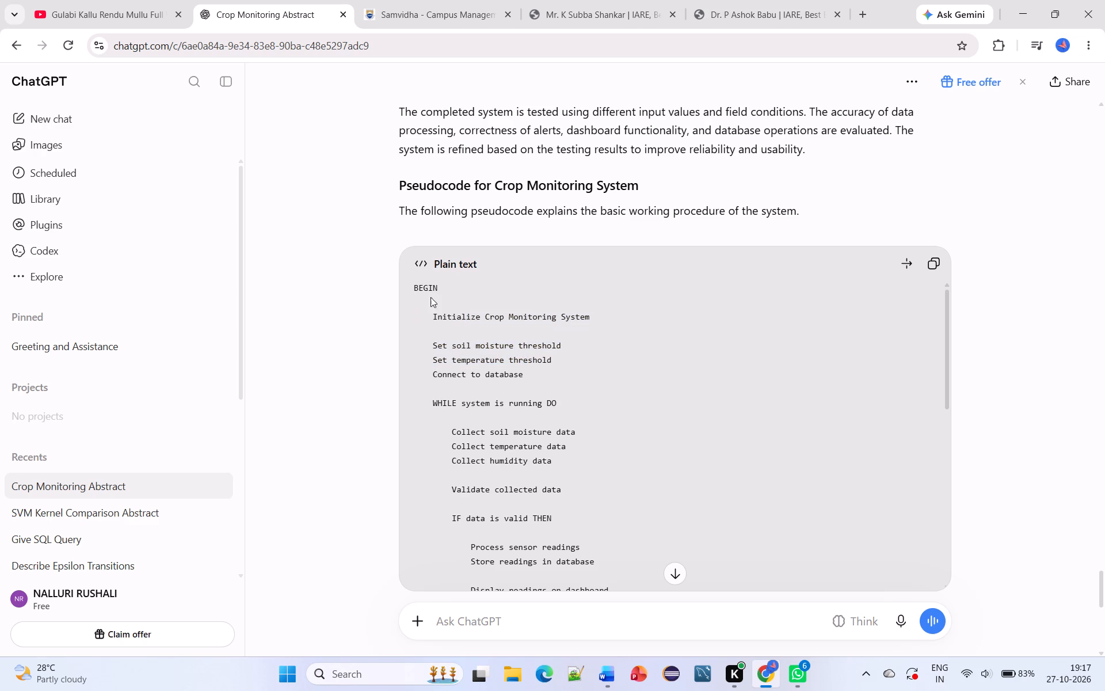
{"action": "left_click_drag", "start_coordinate": [412, 283], "coordinate": [520, 455]}
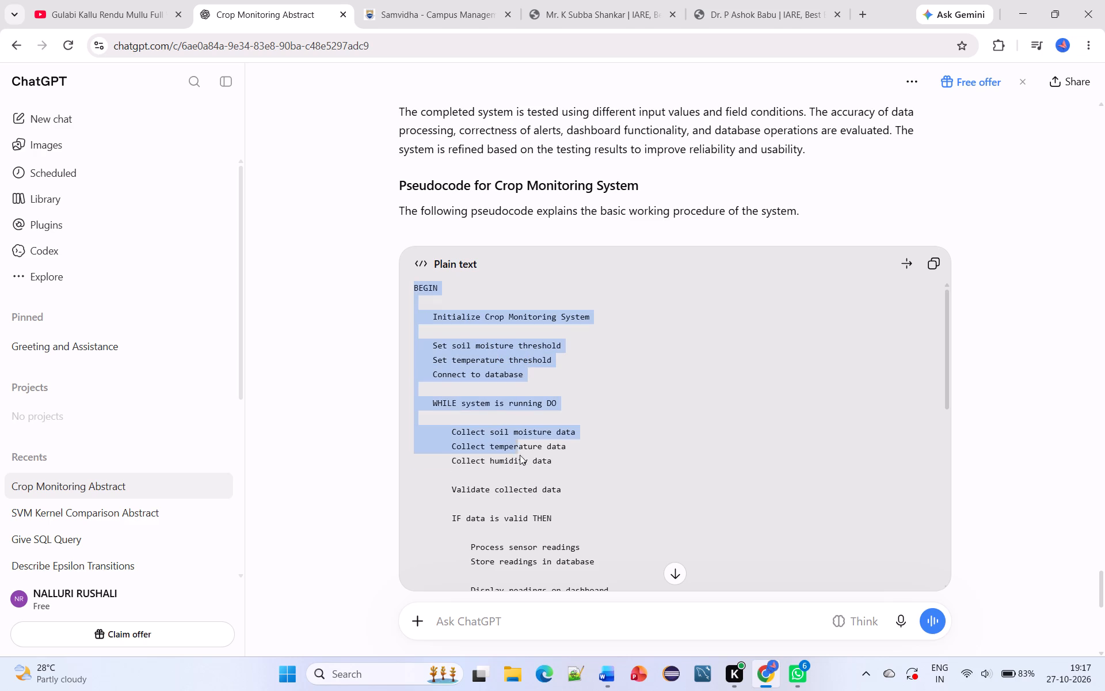
{"action": "left_click_drag", "start_coordinate": [520, 455], "coordinate": [548, 305]}
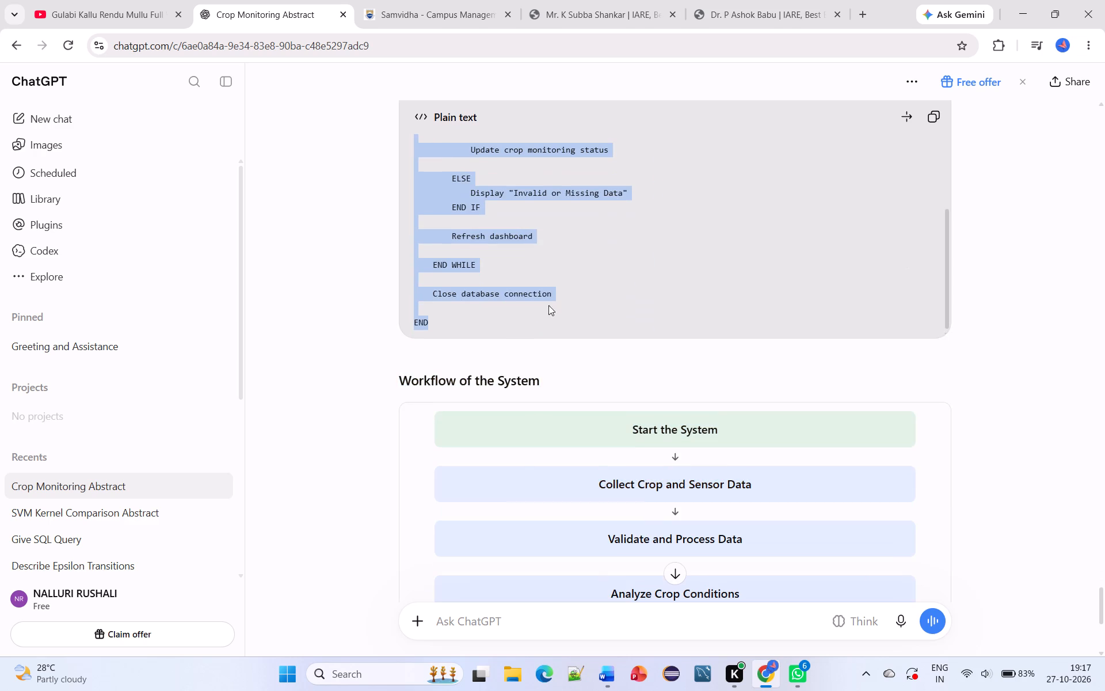
{"action": "left_click_drag", "start_coordinate": [548, 305], "coordinate": [455, 326]}
{"action": "key", "text": "ctrl+c"}
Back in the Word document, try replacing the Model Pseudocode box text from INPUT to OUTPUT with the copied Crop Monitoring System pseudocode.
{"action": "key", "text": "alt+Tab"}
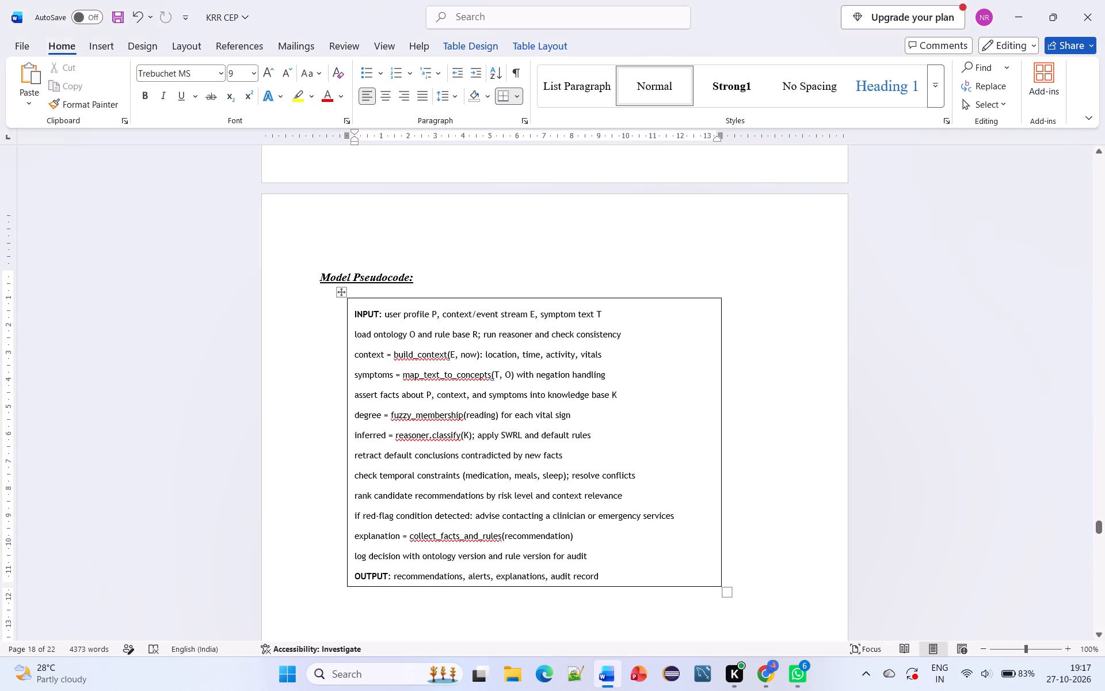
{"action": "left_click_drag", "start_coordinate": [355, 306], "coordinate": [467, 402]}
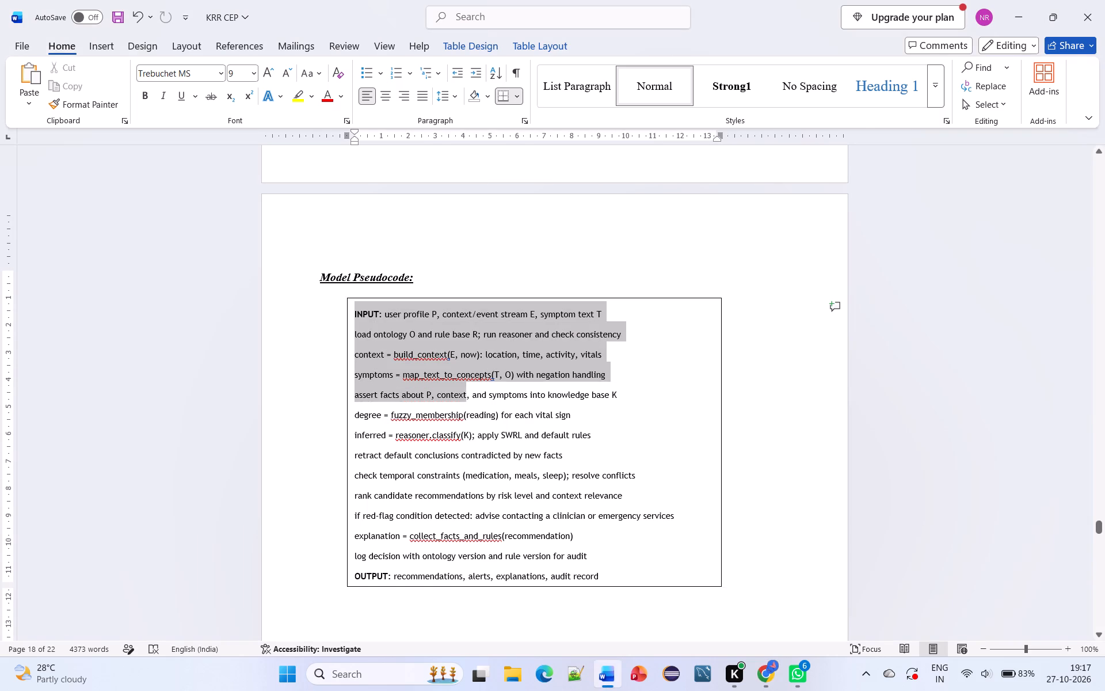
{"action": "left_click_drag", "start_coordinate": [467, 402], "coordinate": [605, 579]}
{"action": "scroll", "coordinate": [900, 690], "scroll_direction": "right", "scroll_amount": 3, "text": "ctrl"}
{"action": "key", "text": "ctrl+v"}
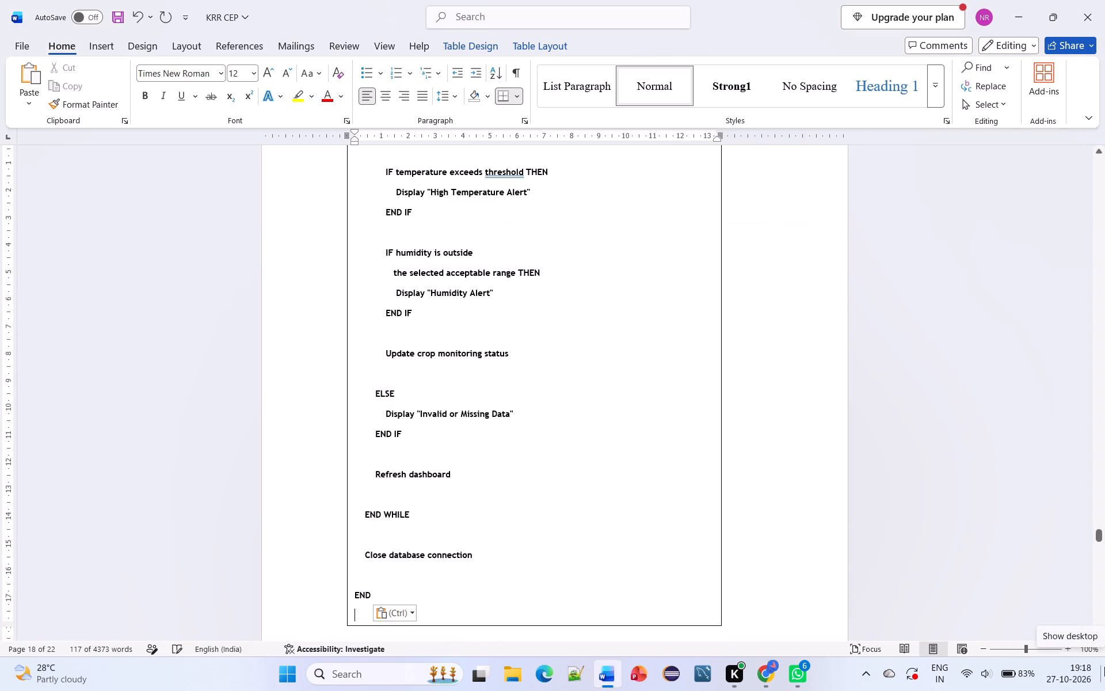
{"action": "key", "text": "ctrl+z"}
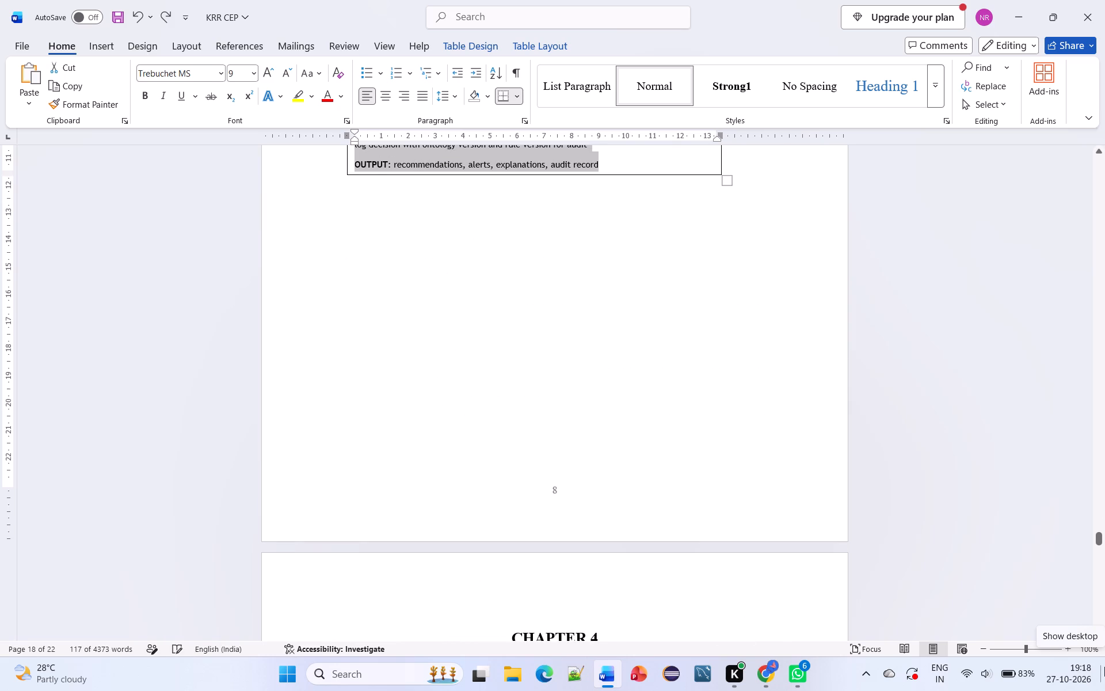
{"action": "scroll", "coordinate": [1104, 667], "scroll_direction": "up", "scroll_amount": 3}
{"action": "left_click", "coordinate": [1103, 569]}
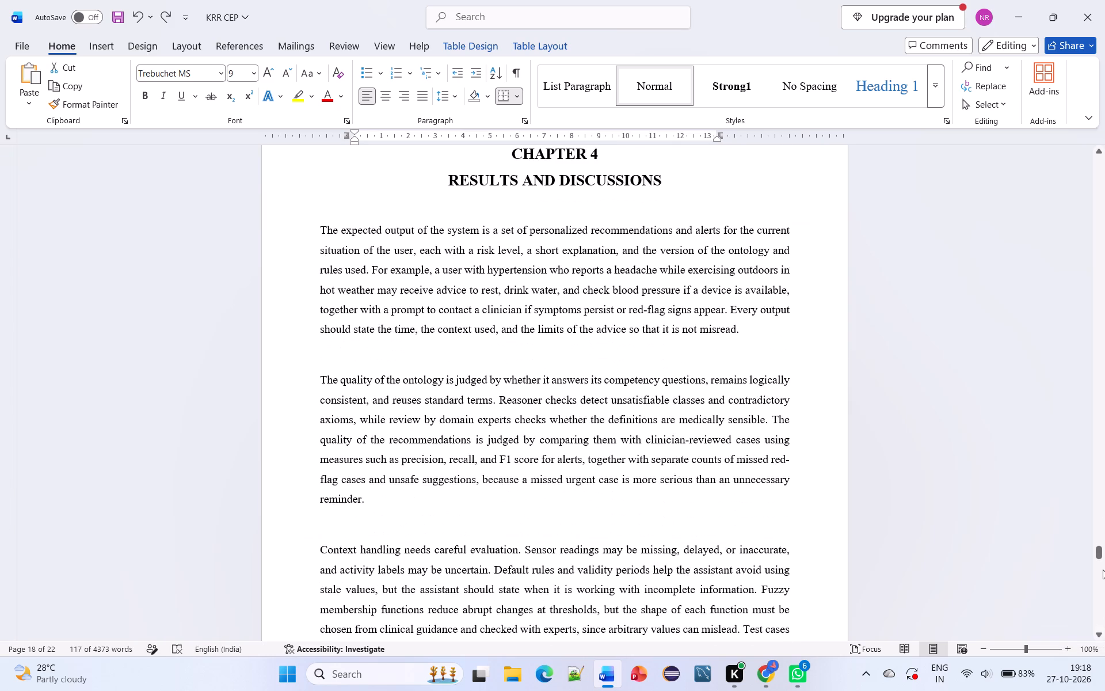
Look through the Chapter 3 methodology phases, the Model Pseudocode box and the start of the Chapter 4 text.
{"action": "scroll", "coordinate": [1104, 447], "scroll_direction": "up", "scroll_amount": 4}
{"action": "left_click", "coordinate": [1104, 447]}
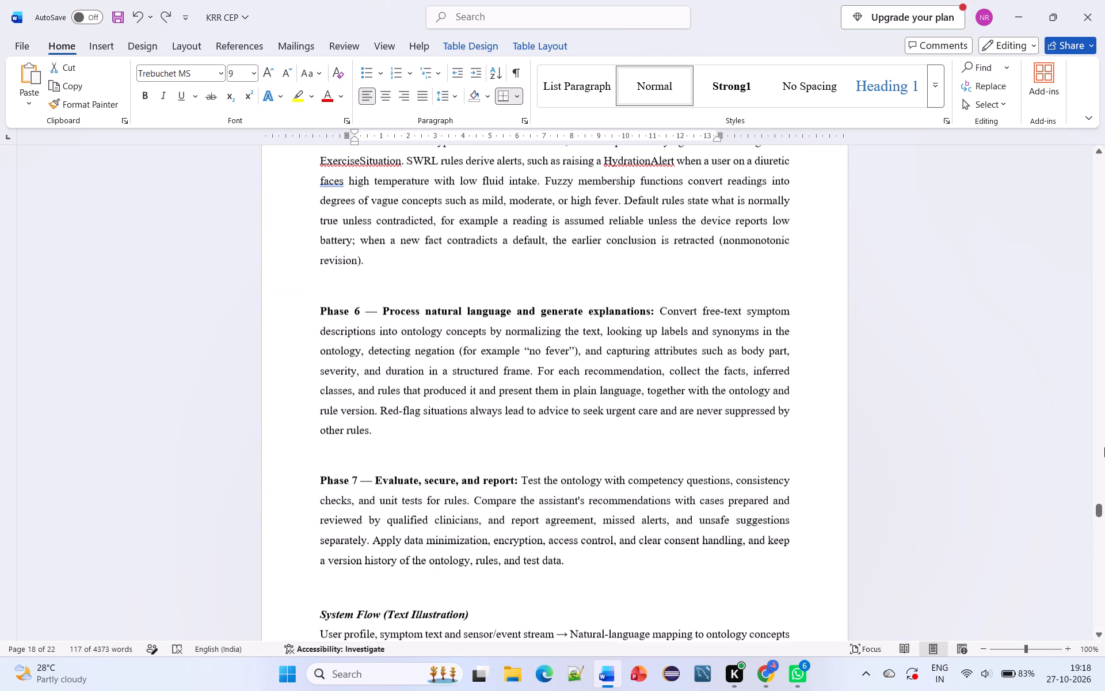
{"action": "scroll", "coordinate": [1104, 447], "scroll_direction": "down", "scroll_amount": 2}
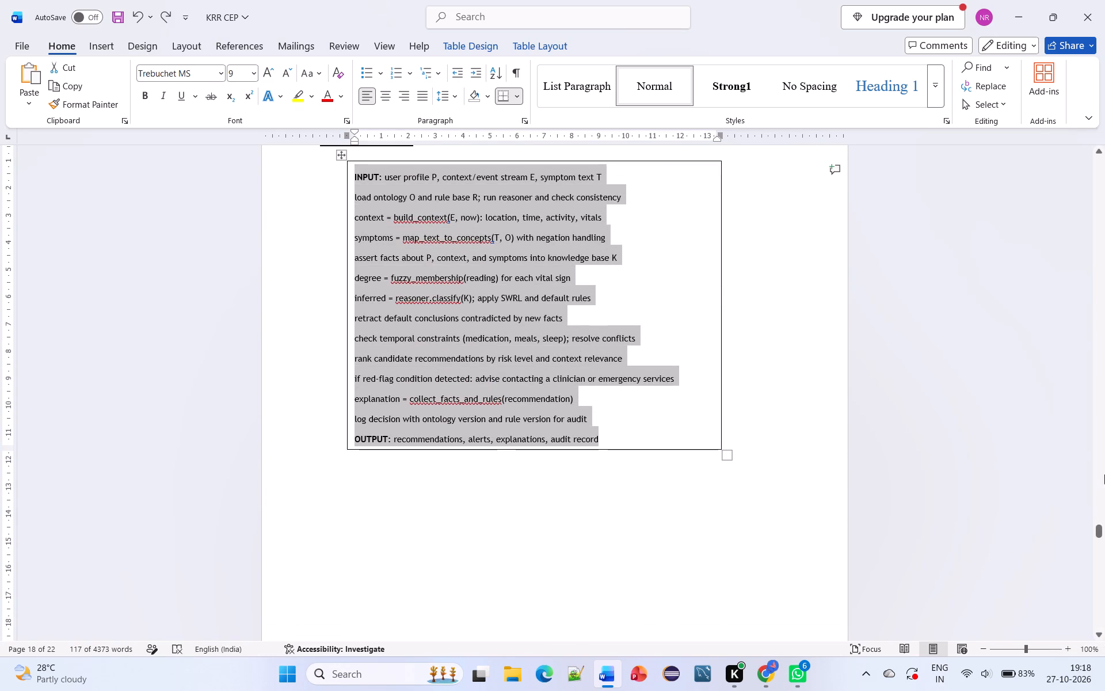
{"action": "left_click", "coordinate": [811, 394]}
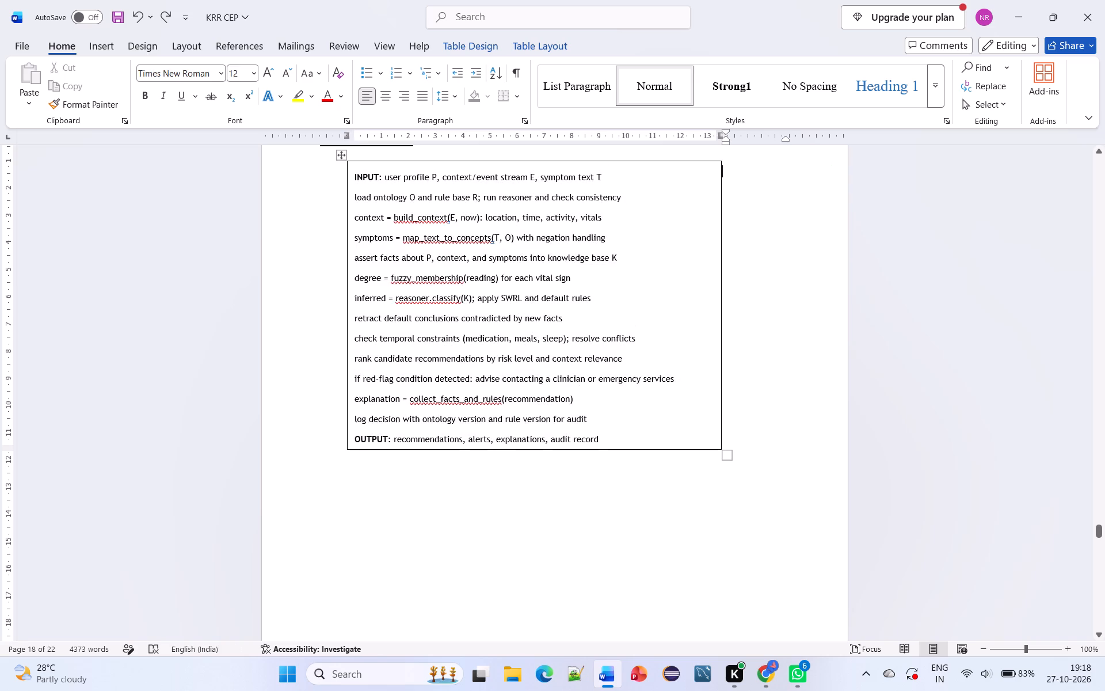
{"action": "scroll", "coordinate": [811, 394], "scroll_direction": "down", "scroll_amount": 4}
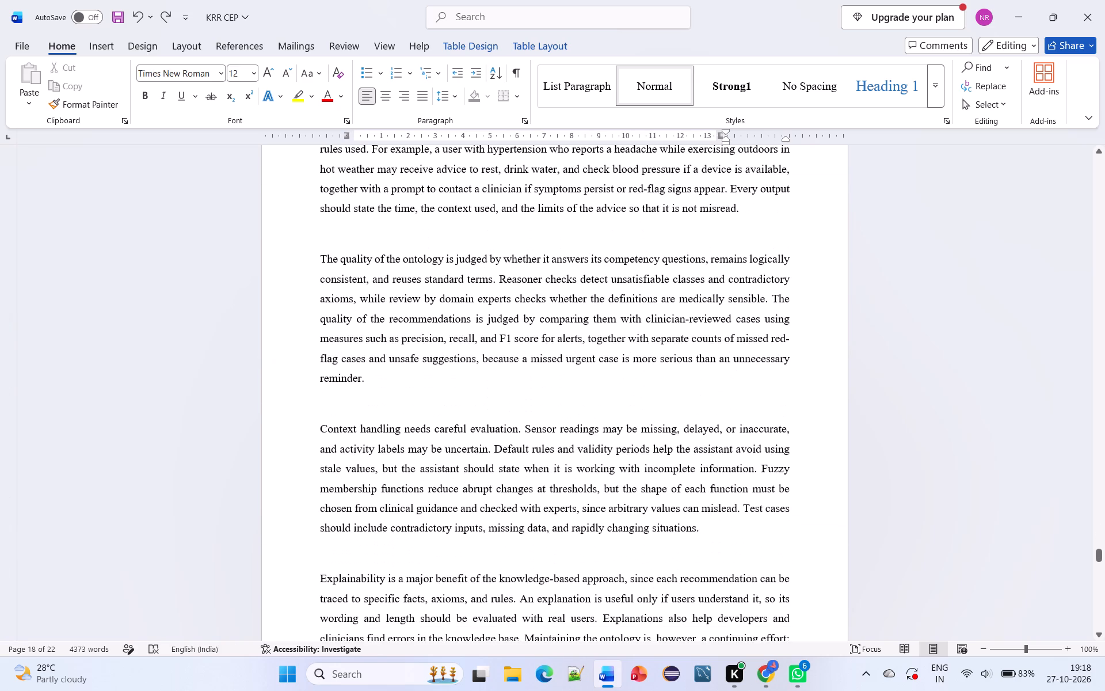
Copy the Chapter 4 heading RESULTS AND DISCUSSIONS and submit it as a prompt in the Crop Monitoring chat in ChatGPT.
{"action": "scroll", "coordinate": [811, 394], "scroll_direction": "up", "scroll_amount": 1}
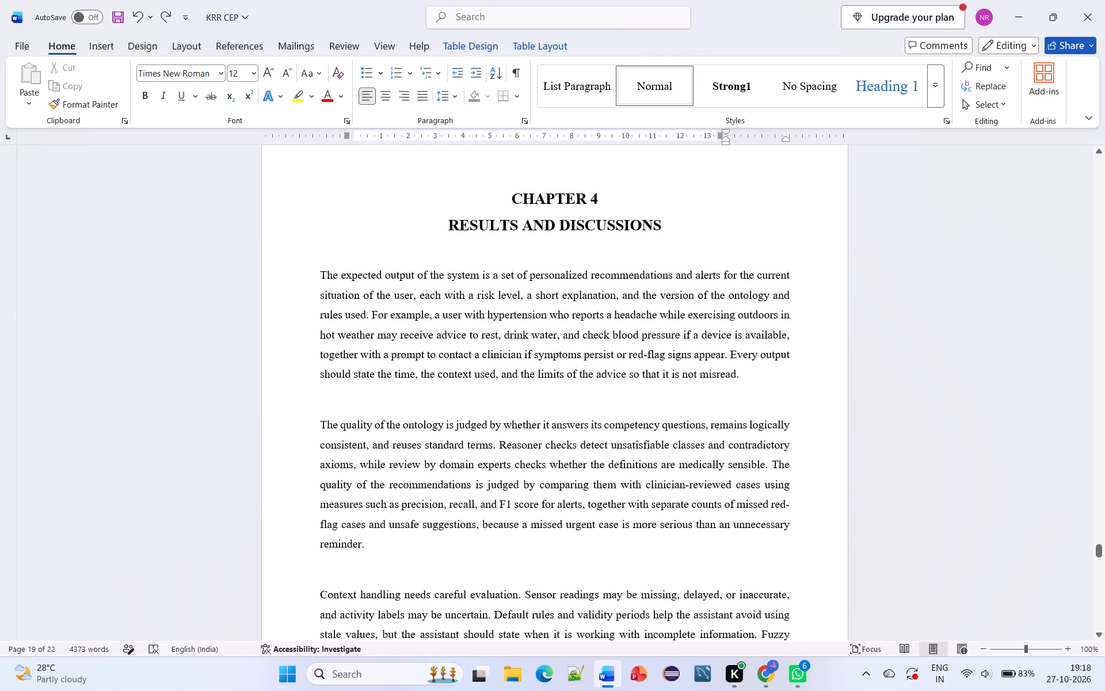
{"action": "left_click_drag", "start_coordinate": [676, 226], "coordinate": [540, 221]}
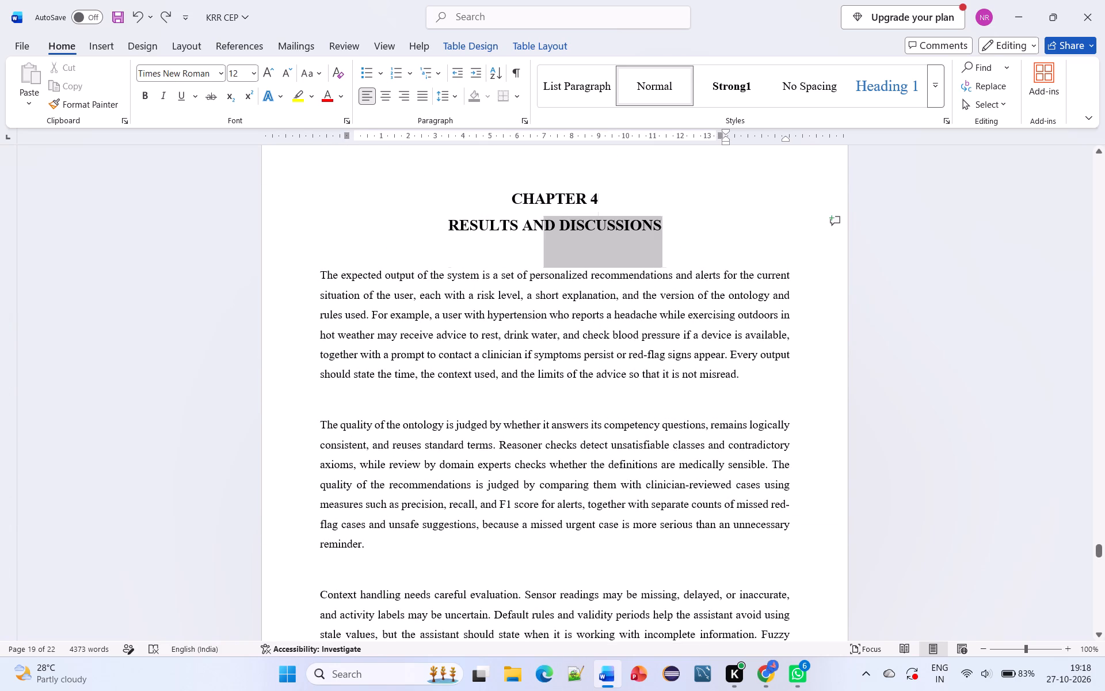
{"action": "left_click_drag", "start_coordinate": [540, 221], "coordinate": [447, 225]}
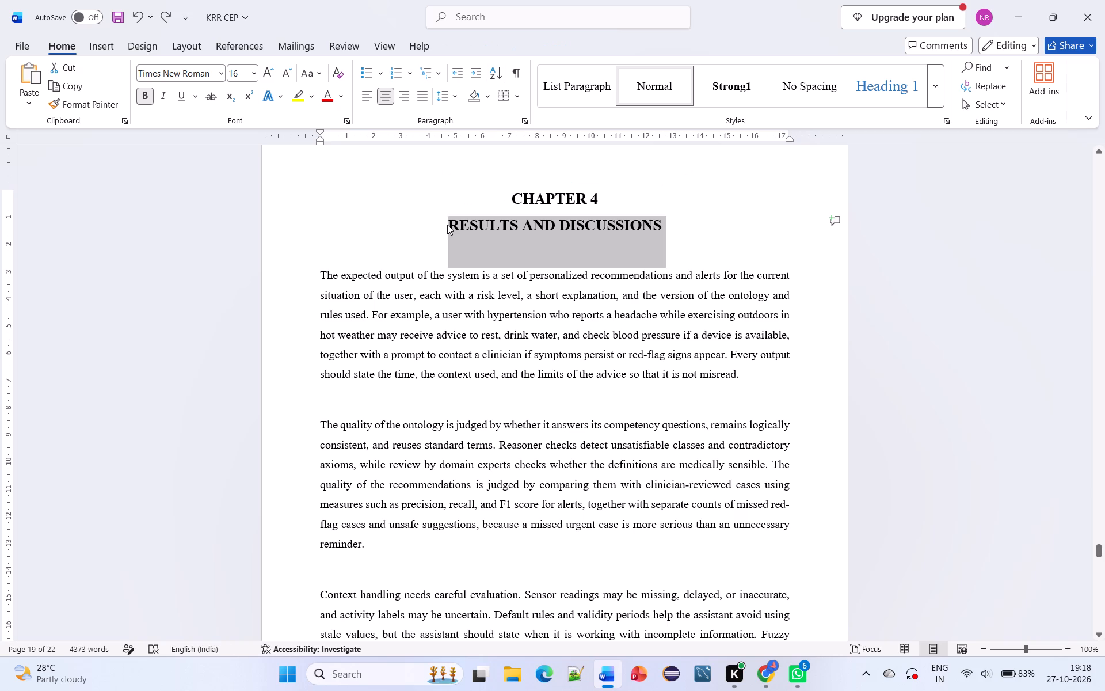
{"action": "key", "text": "ctrl+c"}
{"action": "scroll", "coordinate": [447, 225], "scroll_direction": "down", "scroll_amount": 1, "text": "ctrl"}
{"action": "key", "text": "alt+Tab"}
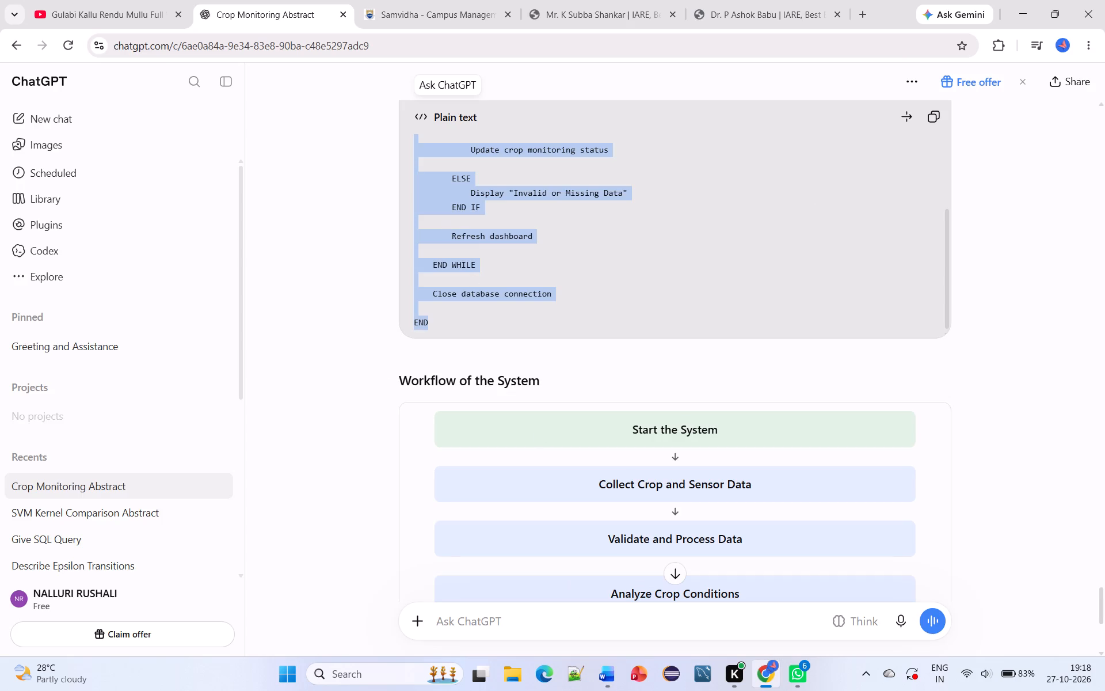
{"action": "scroll", "coordinate": [576, 613], "scroll_direction": "down", "scroll_amount": 4}
{"action": "left_click", "coordinate": [566, 626]}
{"action": "key", "text": "ctrl+v"}
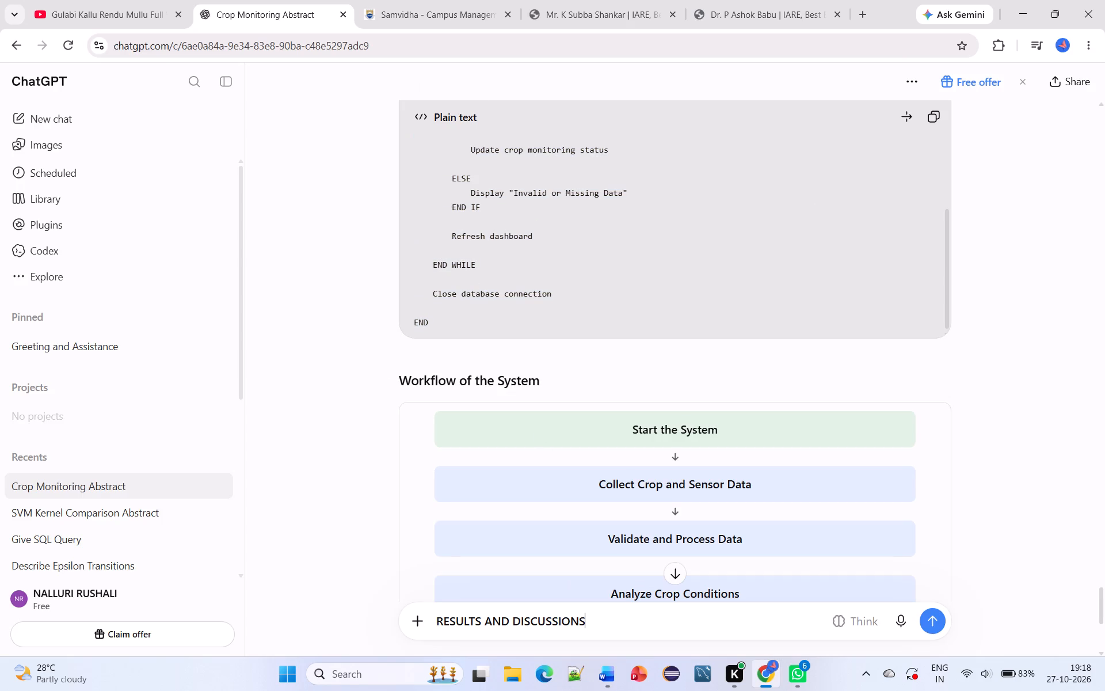
{"action": "key", "text": "Return"}
Copy the three generated Results and Discussions paragraphs, from "The Crop Monitoring System provides" through "more efficient crop monitoring.".
{"action": "scroll", "coordinate": [635, 608], "scroll_direction": "down", "scroll_amount": 3}
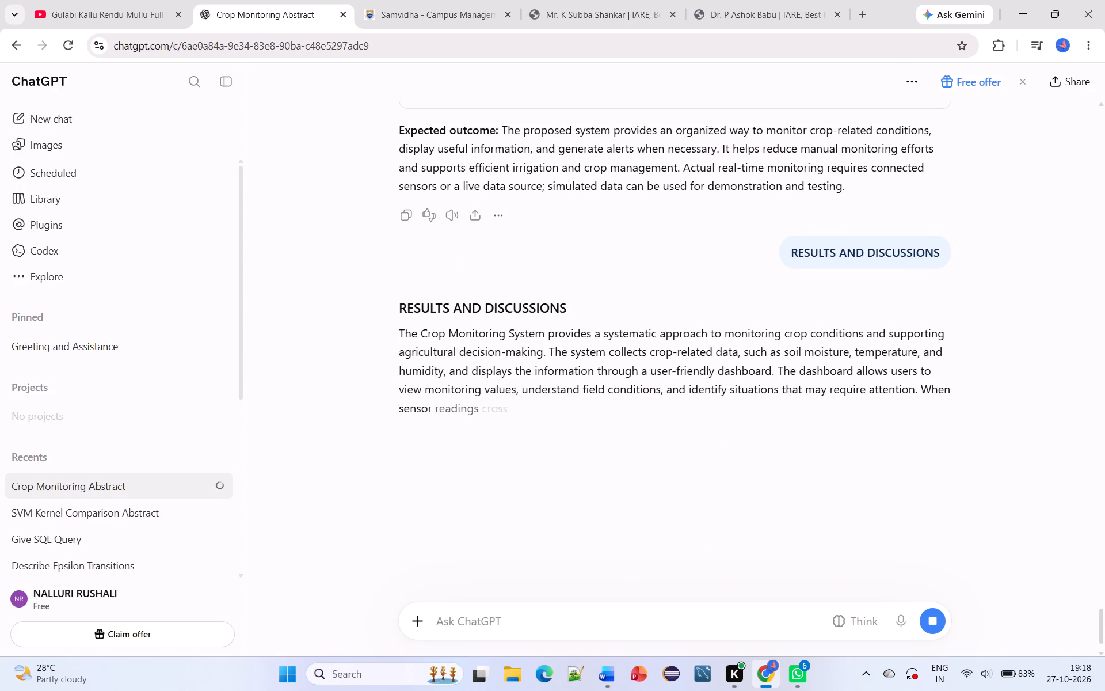
{"action": "scroll", "coordinate": [550, 382], "scroll_direction": "down", "scroll_amount": 5}
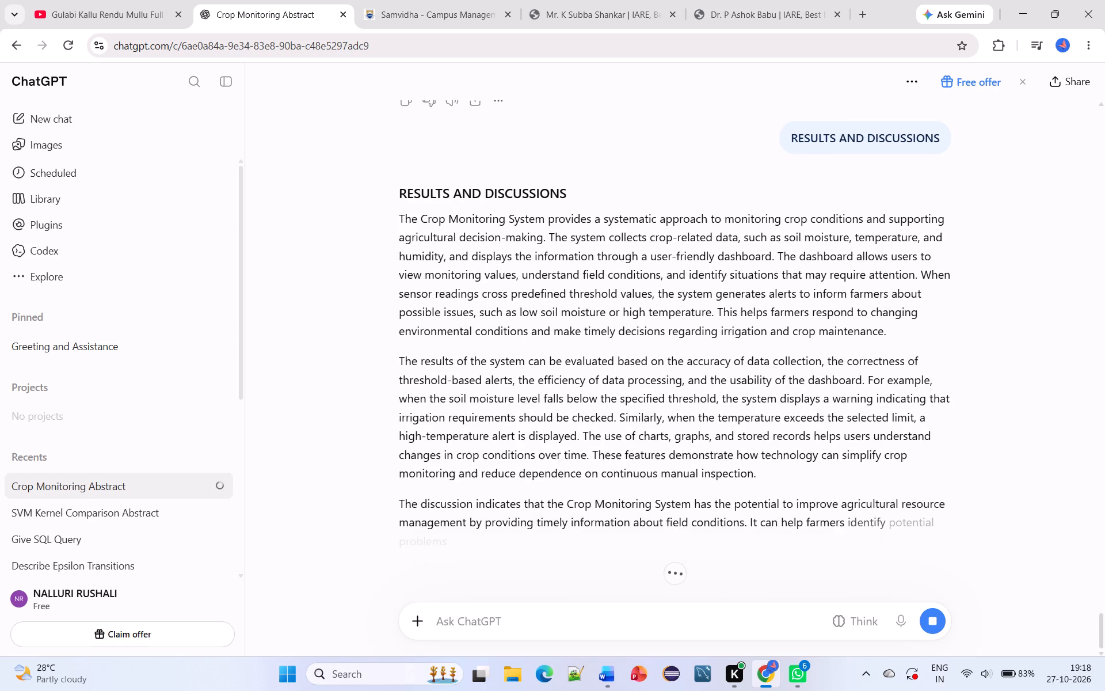
{"action": "scroll", "coordinate": [439, 211], "scroll_direction": "down", "scroll_amount": 3}
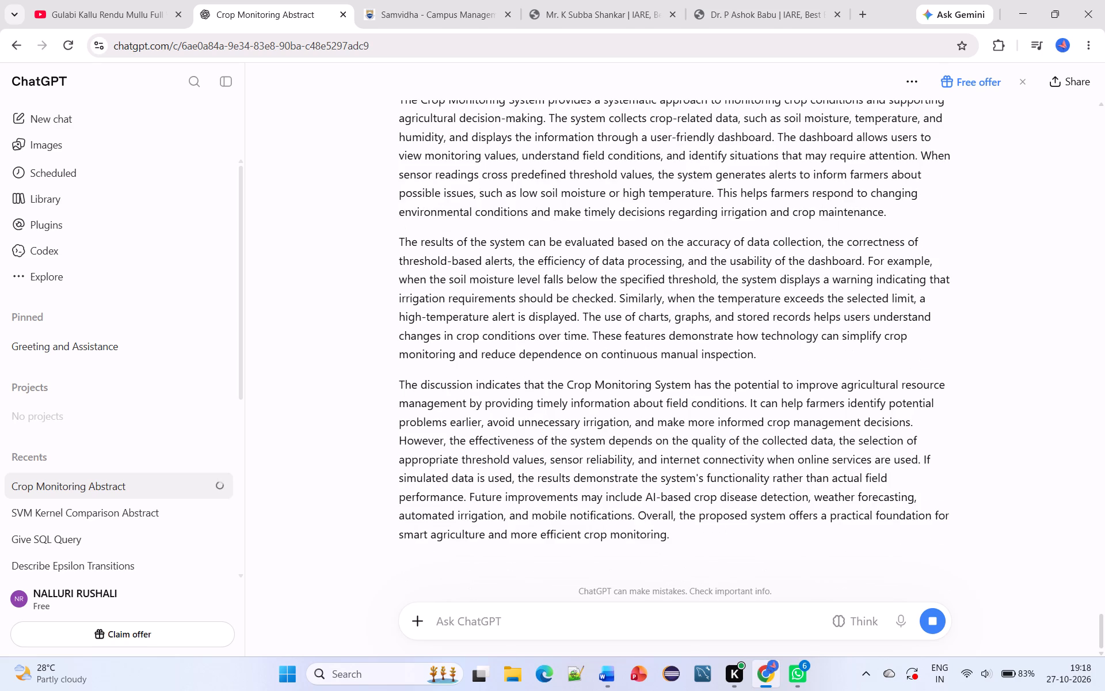
{"action": "scroll", "coordinate": [384, 141], "scroll_direction": "up", "scroll_amount": 2}
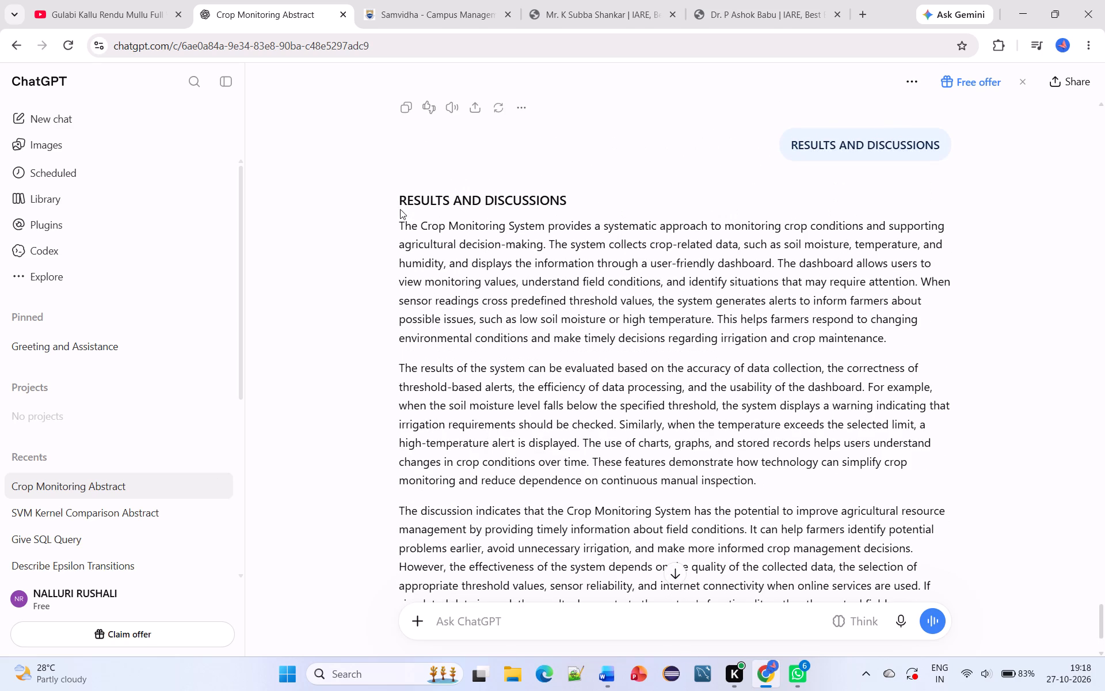
{"action": "left_click_drag", "start_coordinate": [402, 218], "coordinate": [523, 574]}
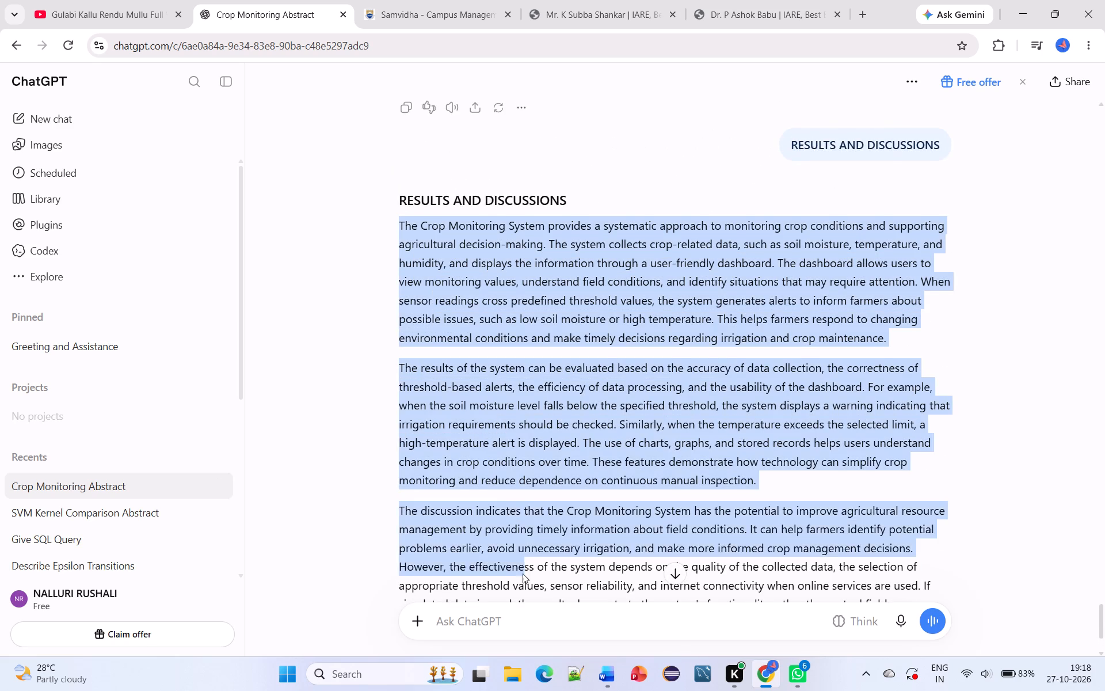
{"action": "left_click_drag", "start_coordinate": [523, 574], "coordinate": [689, 504]}
{"action": "key", "text": "ctrl+c"}
{"action": "right_click", "coordinate": [689, 504], "text": "ctrl"}
Back in the Word document, replace Chapter 4's body text, from "The expected output" to "fabricated outcomes", with the copied paragraphs.
{"action": "key", "text": "alt+Tab"}
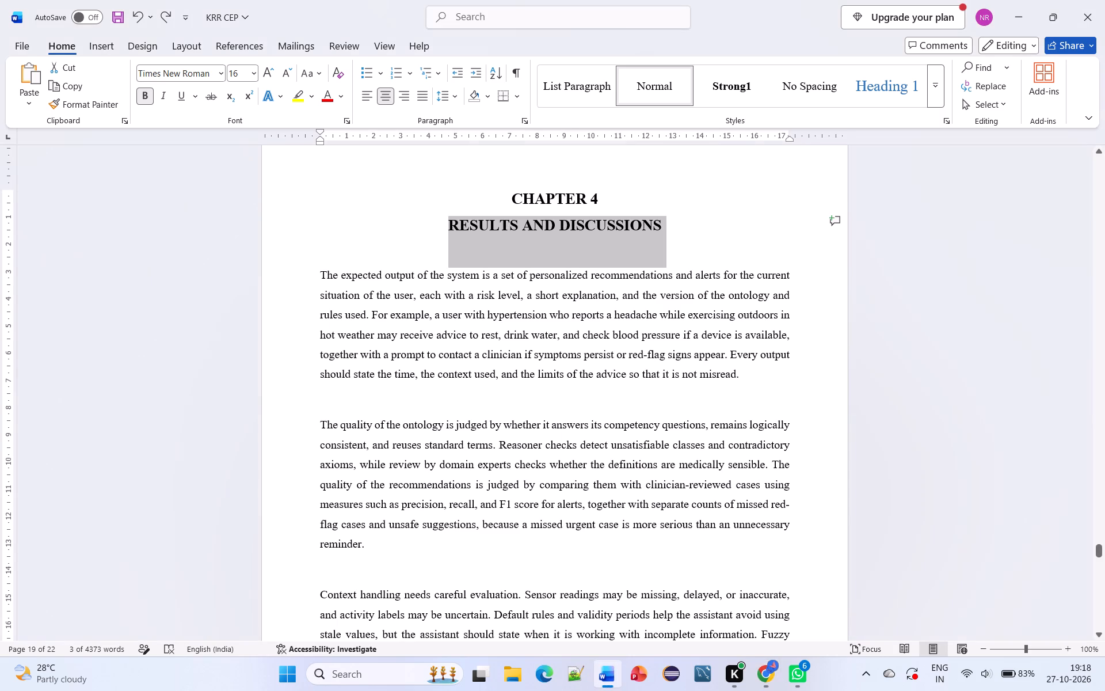
{"action": "left_click", "coordinate": [533, 325]}
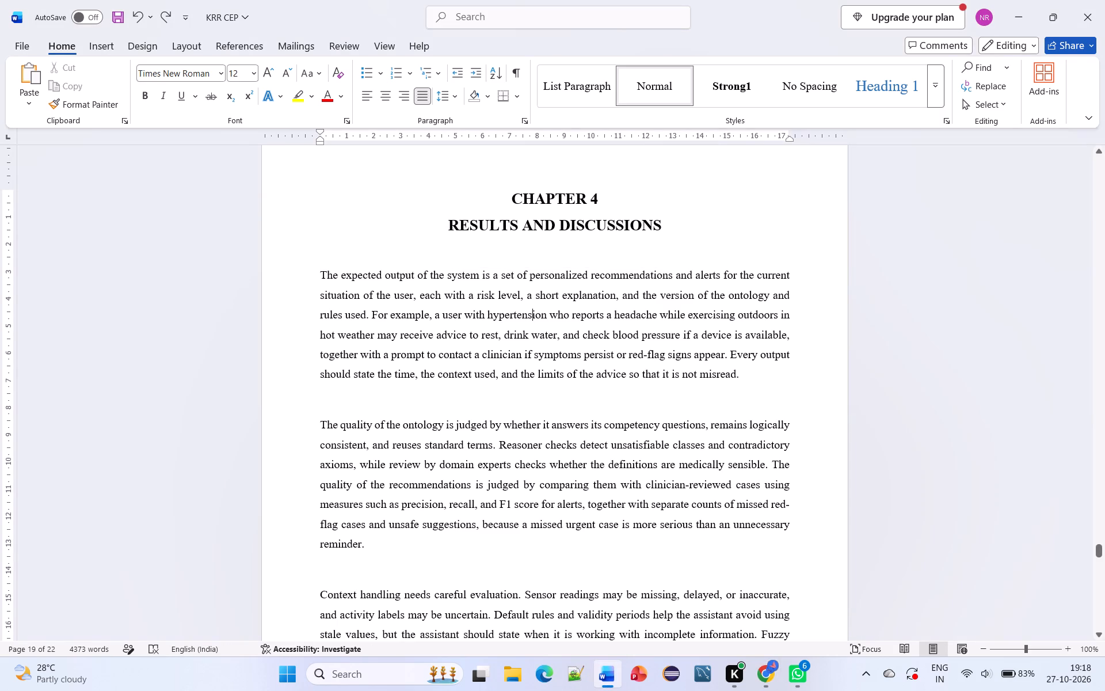
{"action": "left_click_drag", "start_coordinate": [323, 272], "coordinate": [515, 621]}
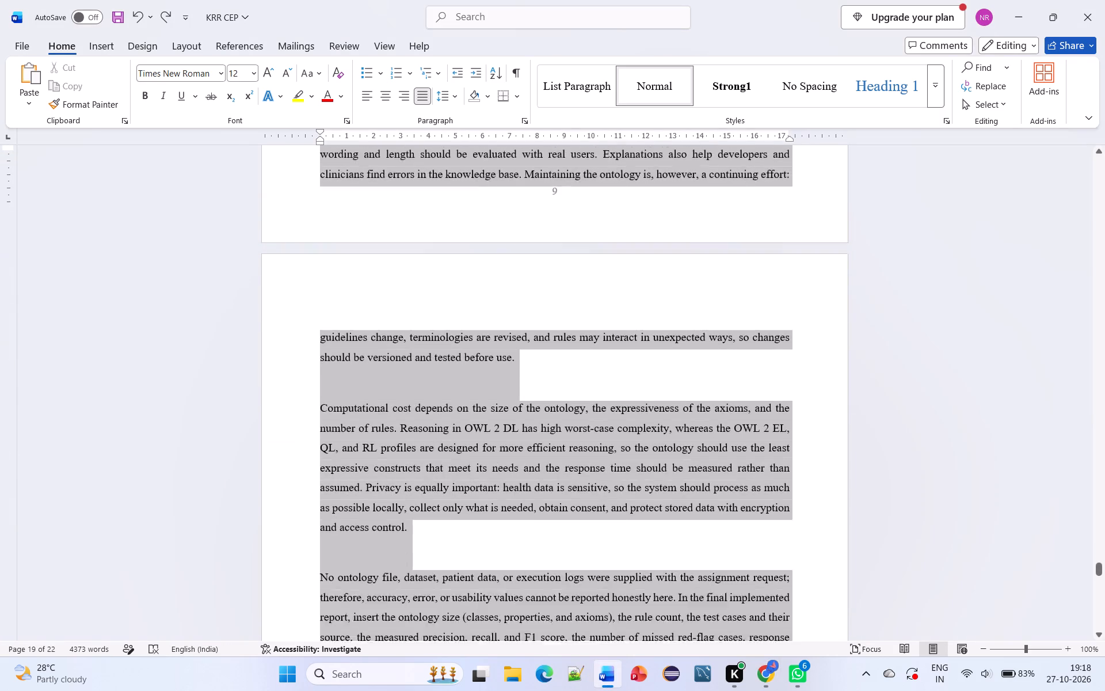
{"action": "left_click_drag", "start_coordinate": [515, 621], "coordinate": [527, 652]}
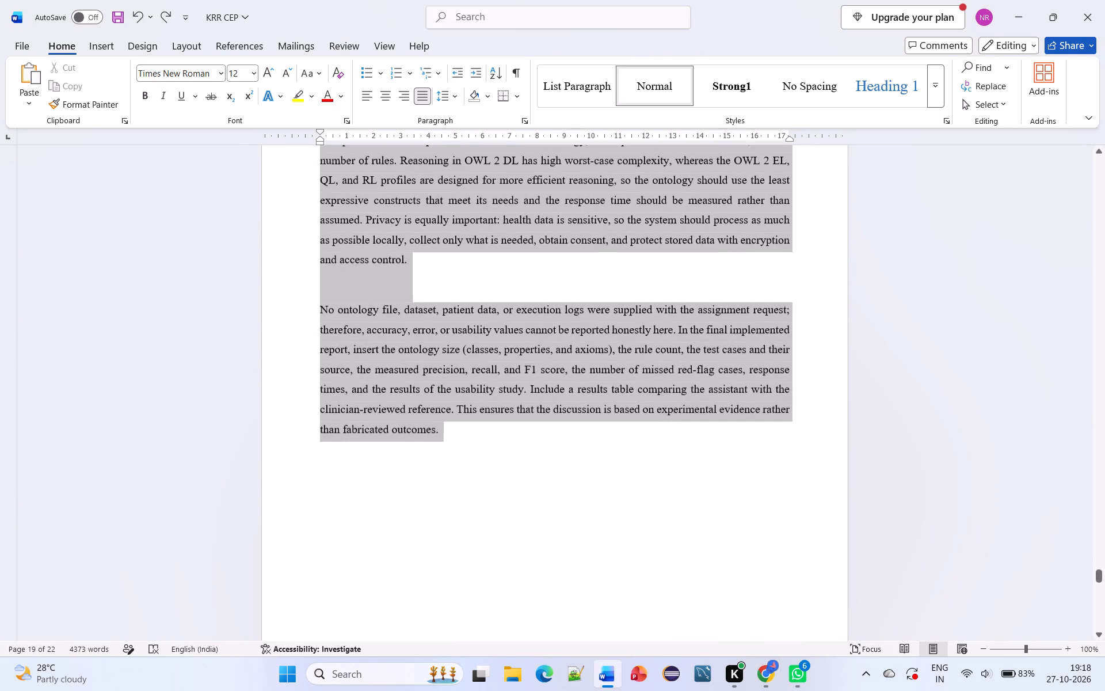
{"action": "left_click_drag", "start_coordinate": [527, 652], "coordinate": [444, 199]}
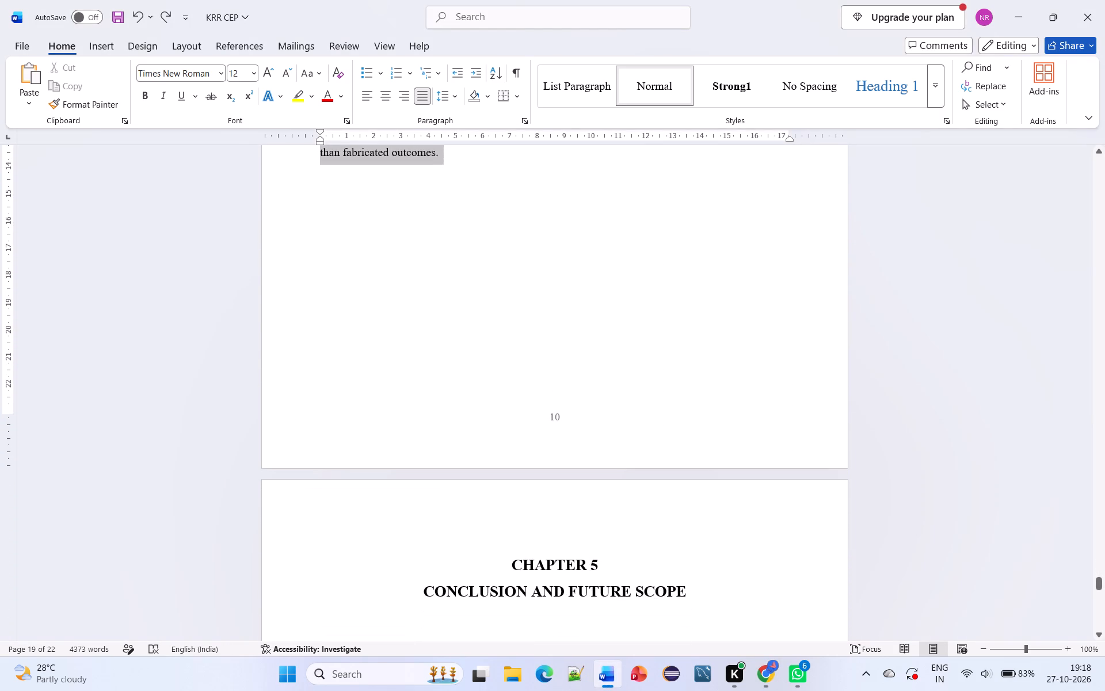
{"action": "left_click_drag", "start_coordinate": [444, 199], "coordinate": [445, 170]}
{"action": "scroll", "coordinate": [755, 275], "scroll_direction": "right", "scroll_amount": 2, "text": "ctrl"}
{"action": "key", "text": "ctrl+v"}
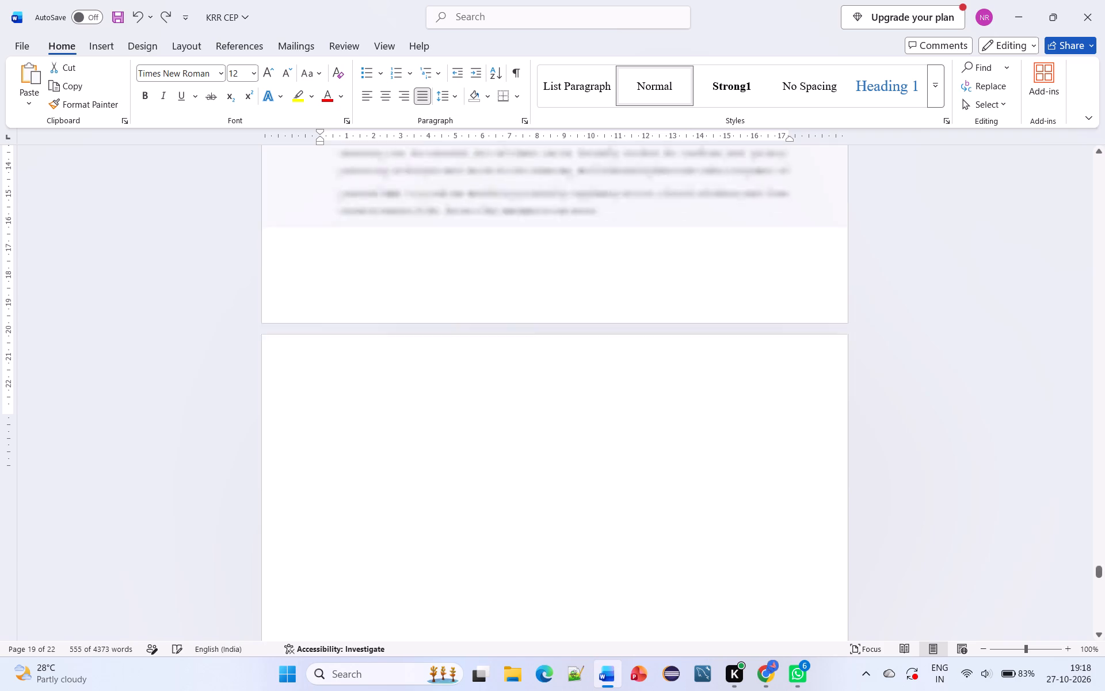
Review the layout of the pasted Chapter 4 text and the preceding Model Pseudocode page.
{"action": "scroll", "coordinate": [755, 275], "scroll_direction": "up", "scroll_amount": 5}
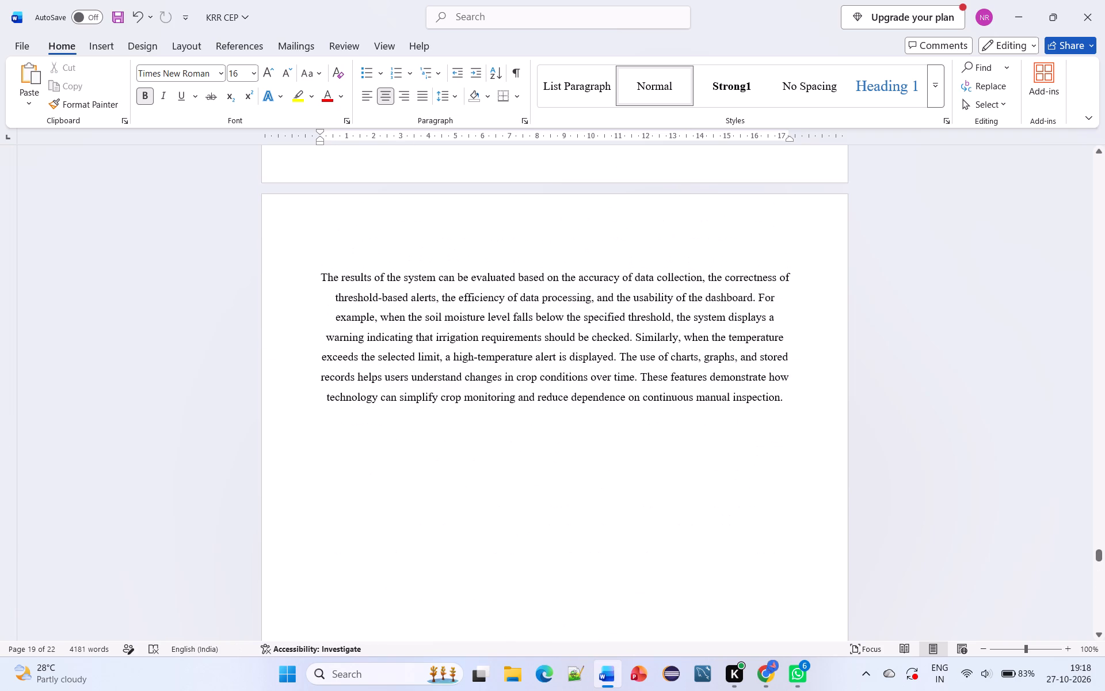
{"action": "scroll", "coordinate": [755, 275], "scroll_direction": "up", "scroll_amount": 3}
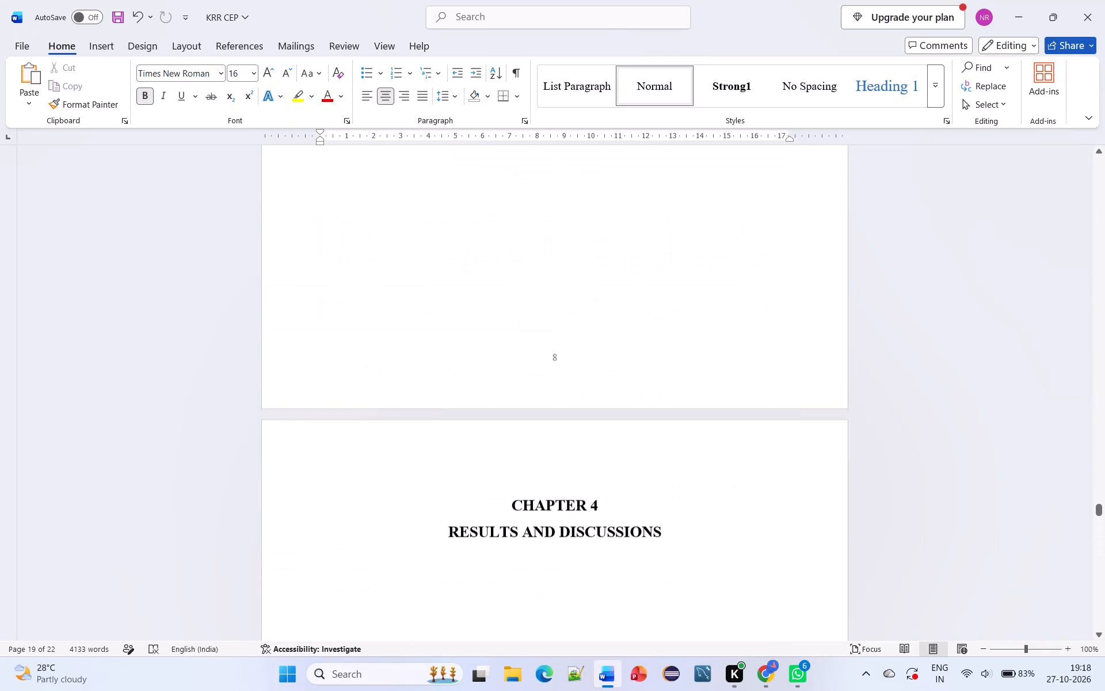
{"action": "scroll", "coordinate": [755, 275], "scroll_direction": "up", "scroll_amount": 2}
{"action": "scroll", "coordinate": [755, 275], "scroll_direction": "down", "scroll_amount": 1}
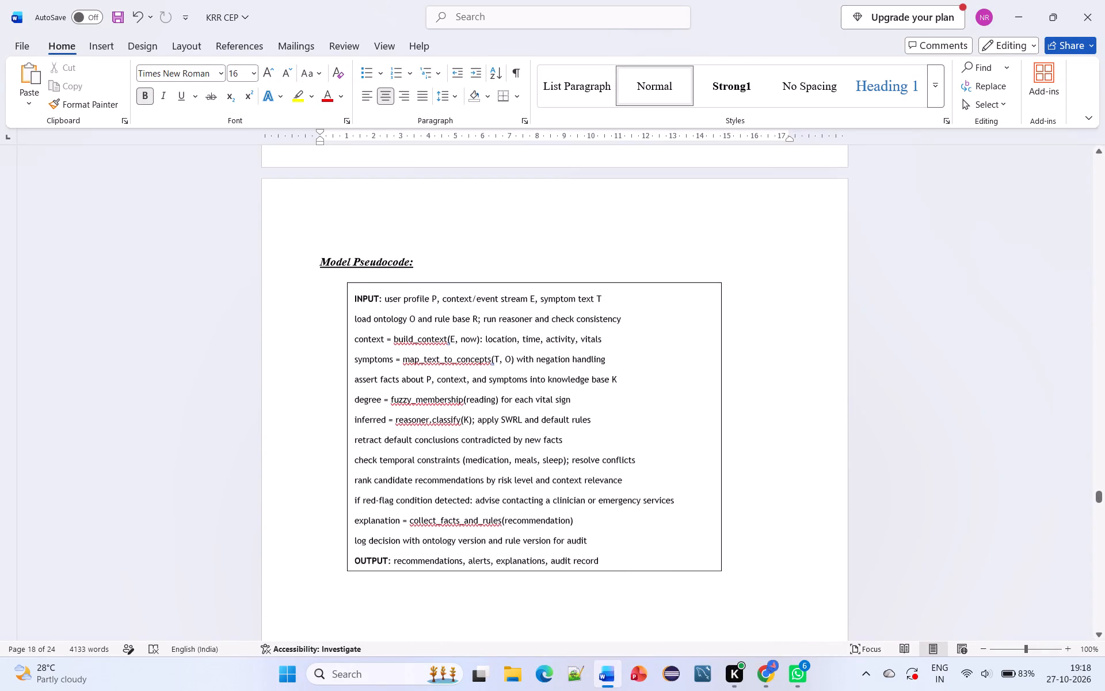
{"action": "scroll", "coordinate": [755, 275], "scroll_direction": "down", "scroll_amount": 3}
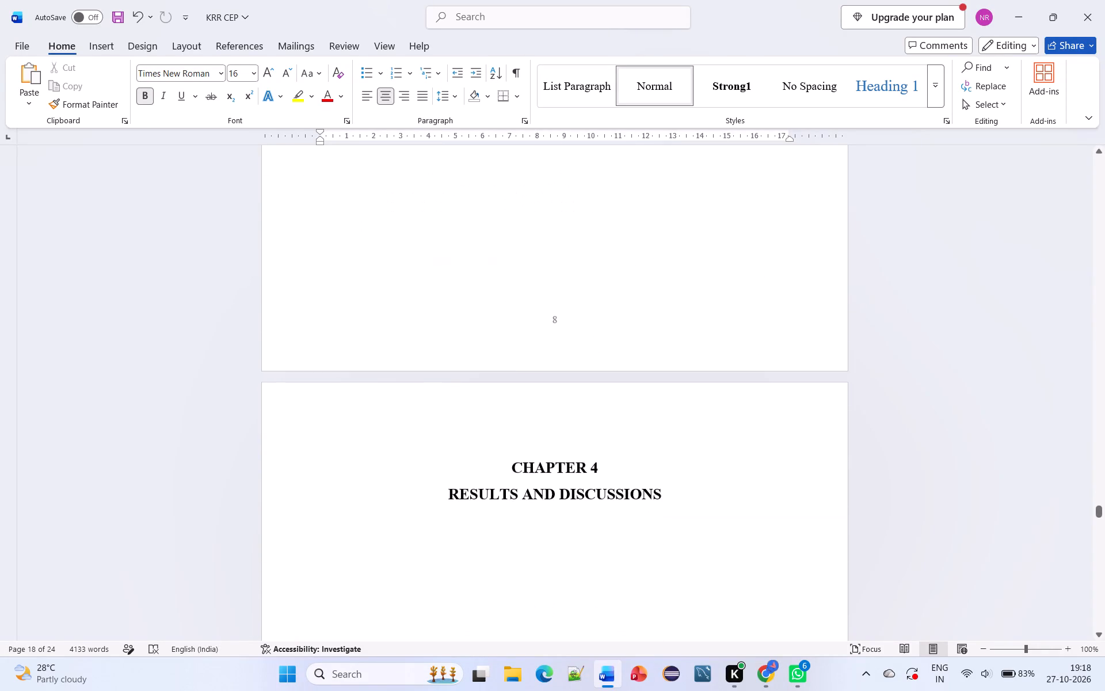
{"action": "scroll", "coordinate": [755, 275], "scroll_direction": "down", "scroll_amount": 5}
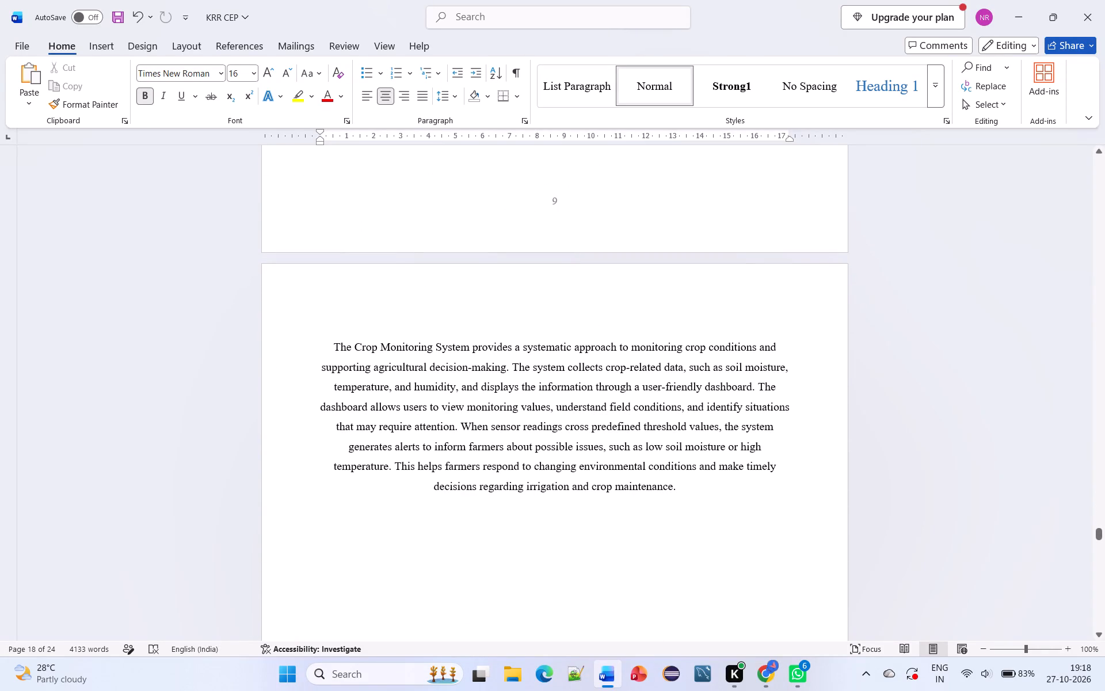
Justify the first pasted Chapter 4 paragraph, beginning "The Crop Monitoring System provides".
{"action": "left_click_drag", "start_coordinate": [335, 339], "coordinate": [694, 500]}
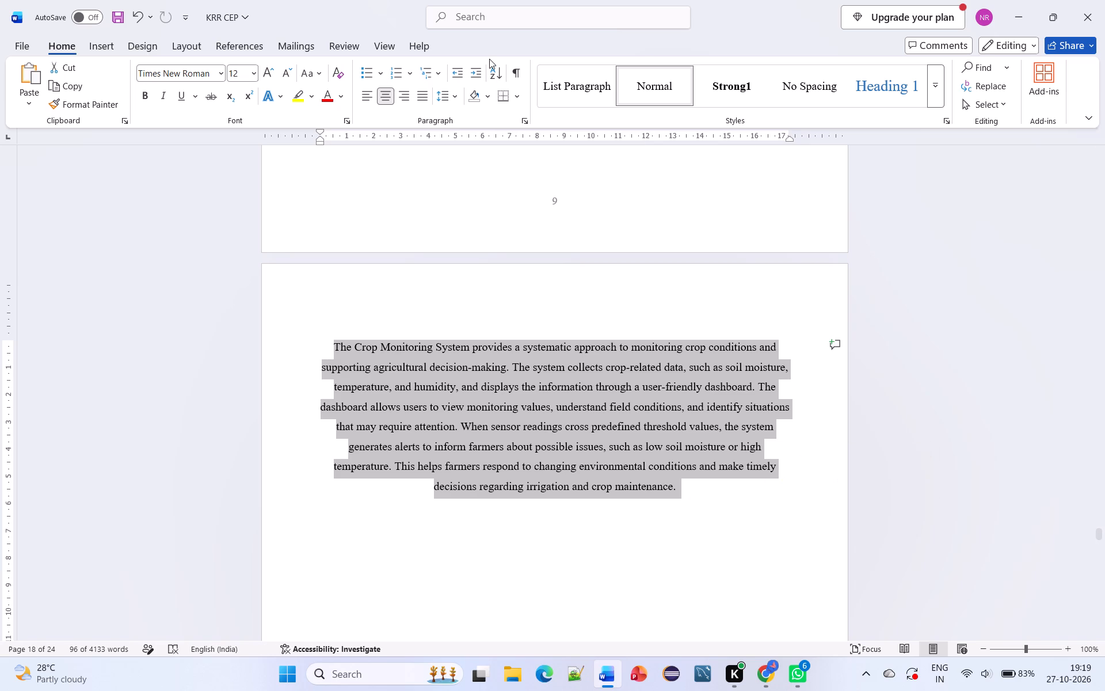
{"action": "left_click", "coordinate": [422, 92]}
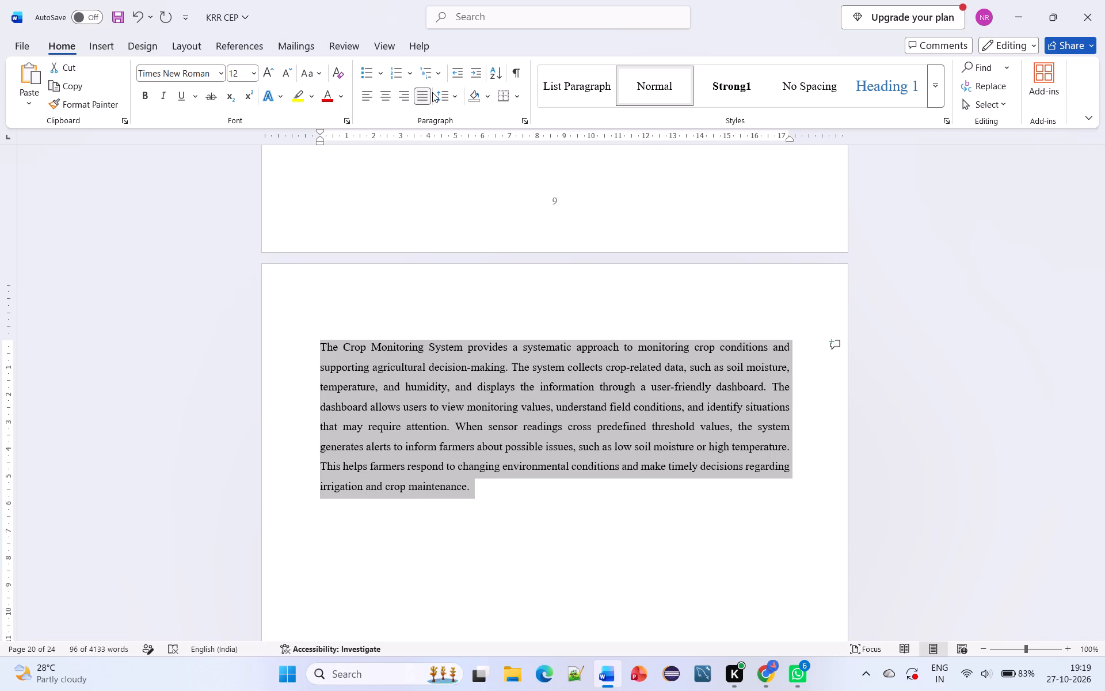
{"action": "left_click", "coordinate": [453, 93]}
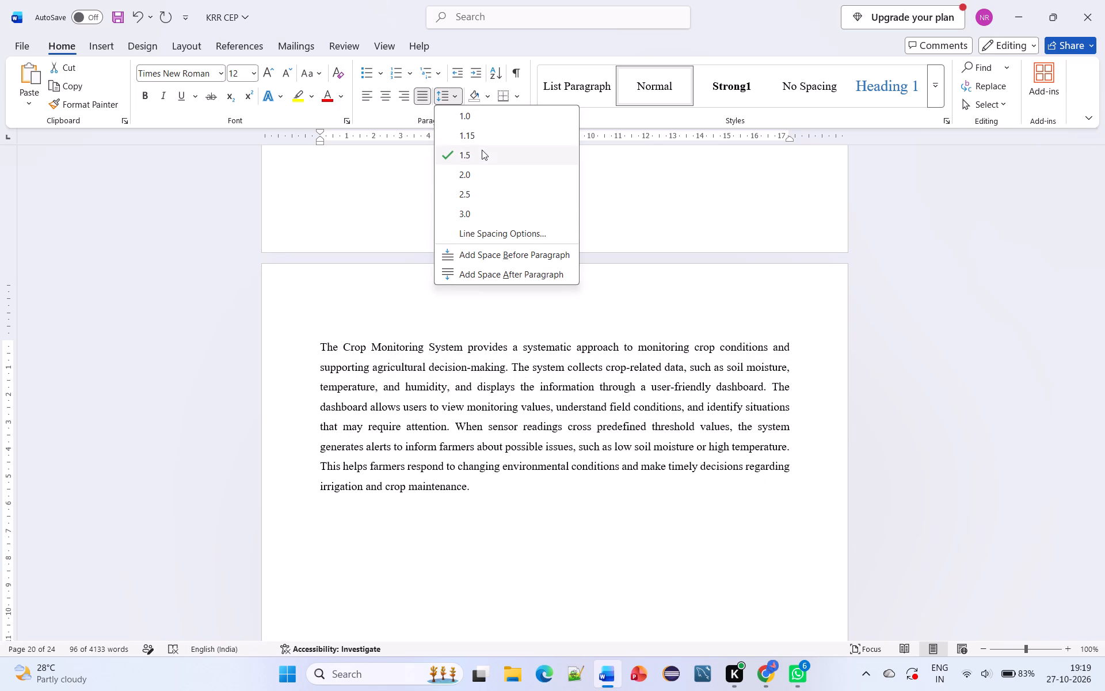
{"action": "left_click", "coordinate": [668, 545]}
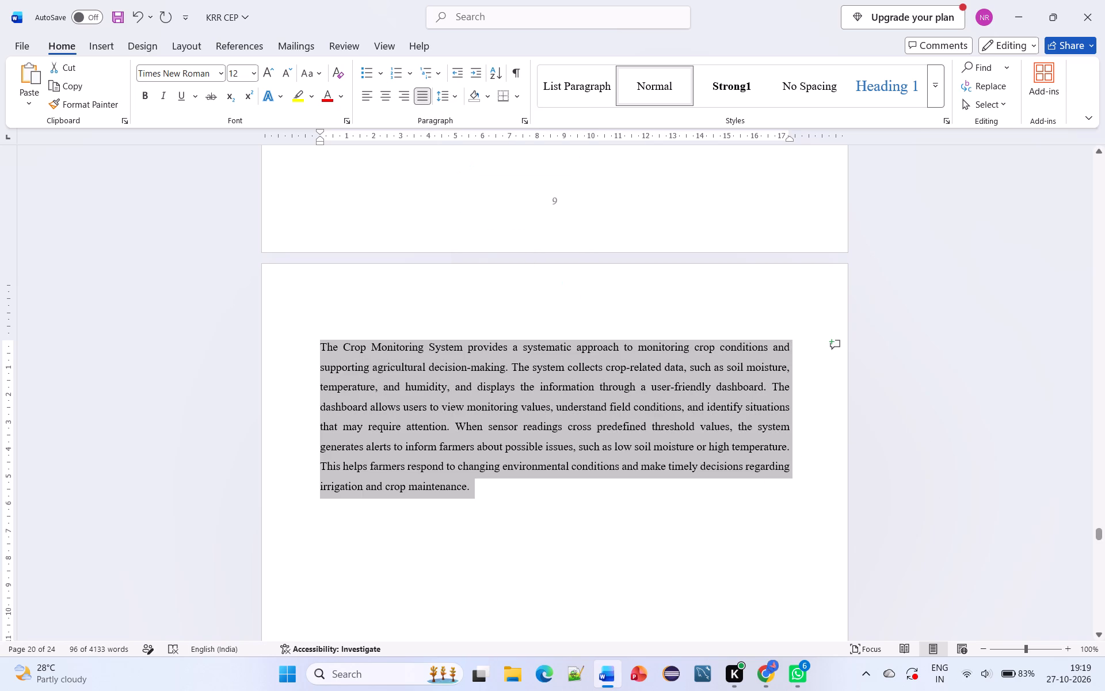
{"action": "left_click", "coordinate": [483, 411]}
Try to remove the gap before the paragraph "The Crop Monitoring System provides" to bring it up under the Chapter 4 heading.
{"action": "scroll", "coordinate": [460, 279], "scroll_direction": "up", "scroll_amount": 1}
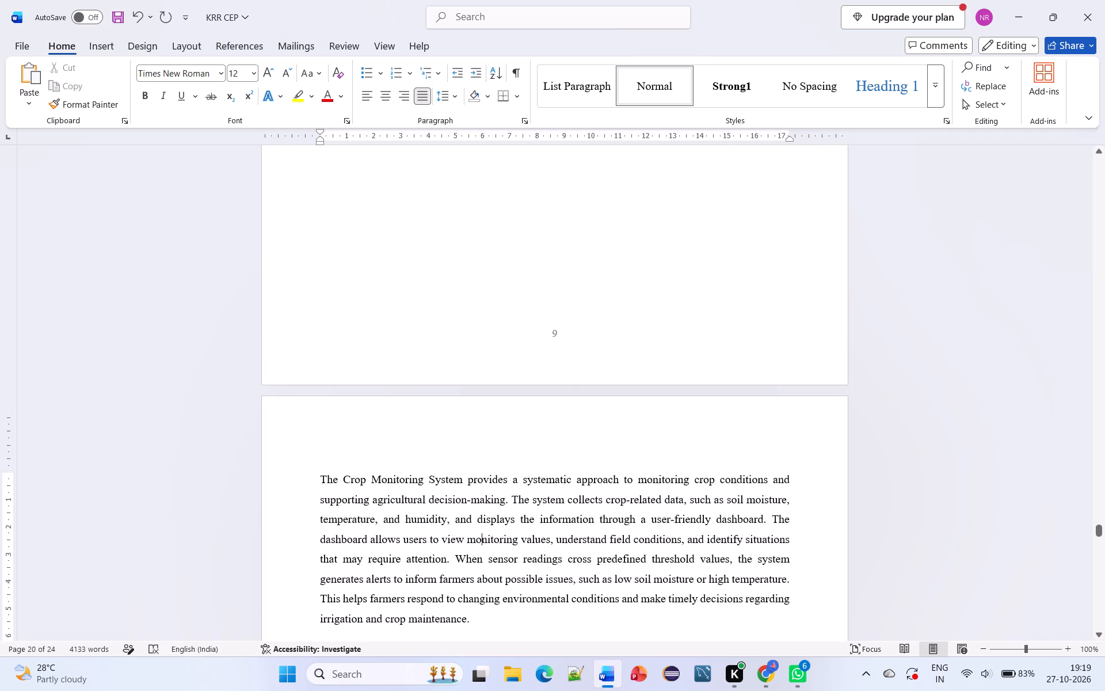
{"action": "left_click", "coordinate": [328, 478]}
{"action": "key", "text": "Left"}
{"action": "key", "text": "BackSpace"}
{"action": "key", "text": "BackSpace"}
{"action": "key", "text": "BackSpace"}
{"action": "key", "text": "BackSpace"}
Look through the Chapter 4 pages to examine how the heading and the pasted paragraphs are spread across pages.
{"action": "scroll", "coordinate": [443, 343], "scroll_direction": "up", "scroll_amount": 1}
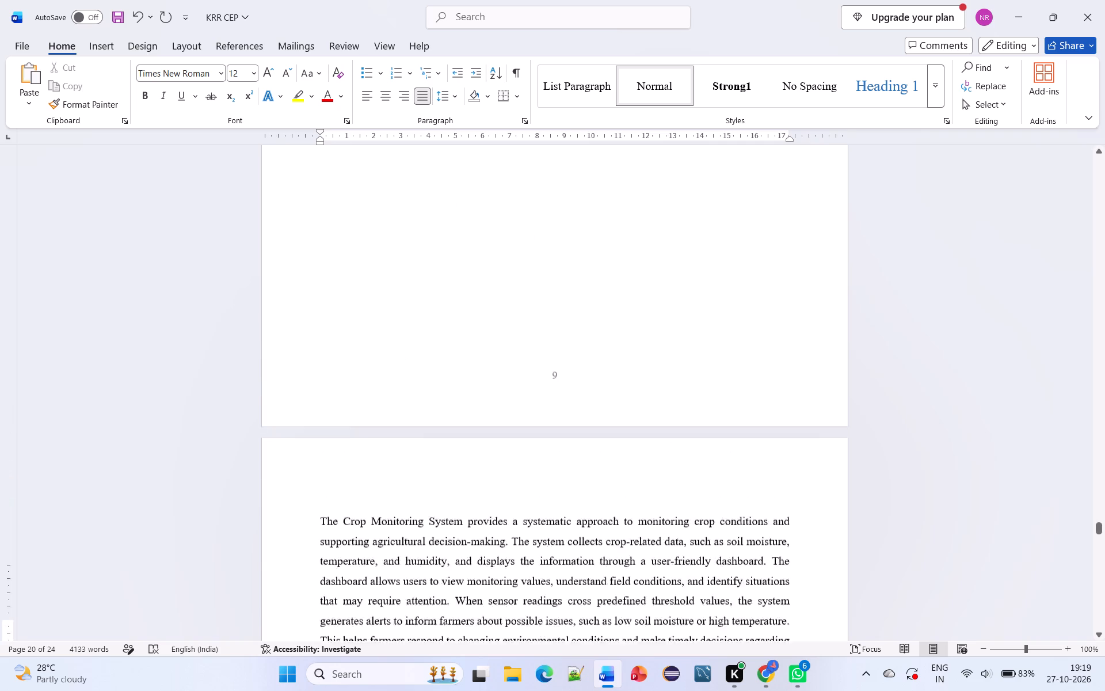
{"action": "scroll", "coordinate": [443, 343], "scroll_direction": "up", "scroll_amount": 2}
{"action": "scroll", "coordinate": [443, 343], "scroll_direction": "down", "scroll_amount": 1}
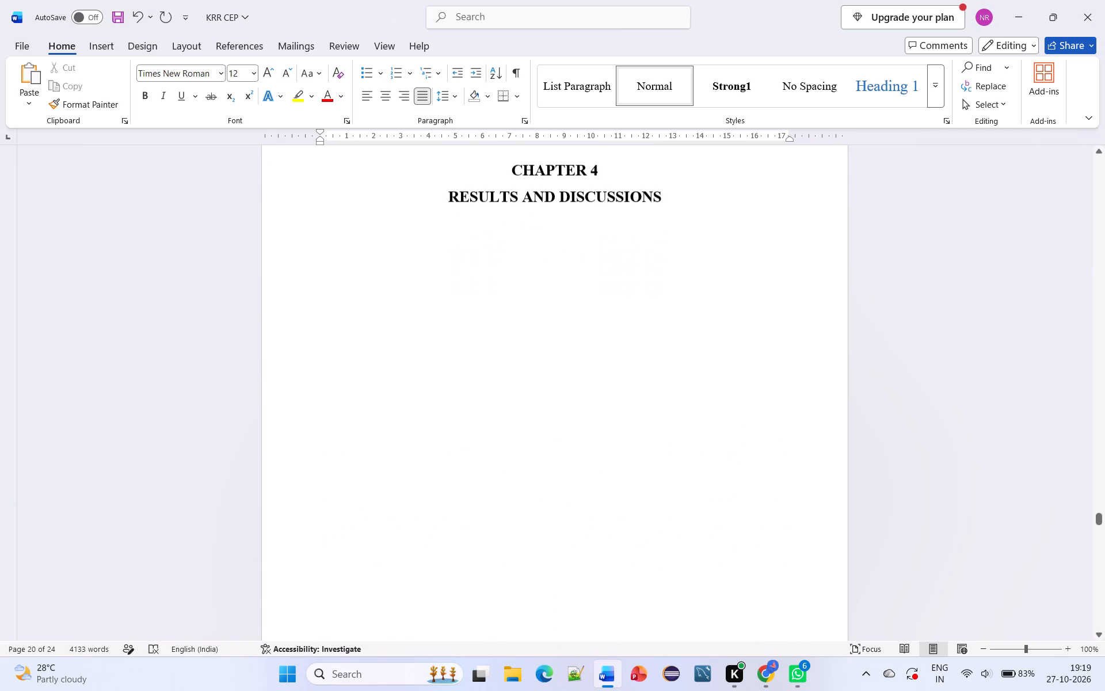
{"action": "scroll", "coordinate": [443, 343], "scroll_direction": "down", "scroll_amount": 3}
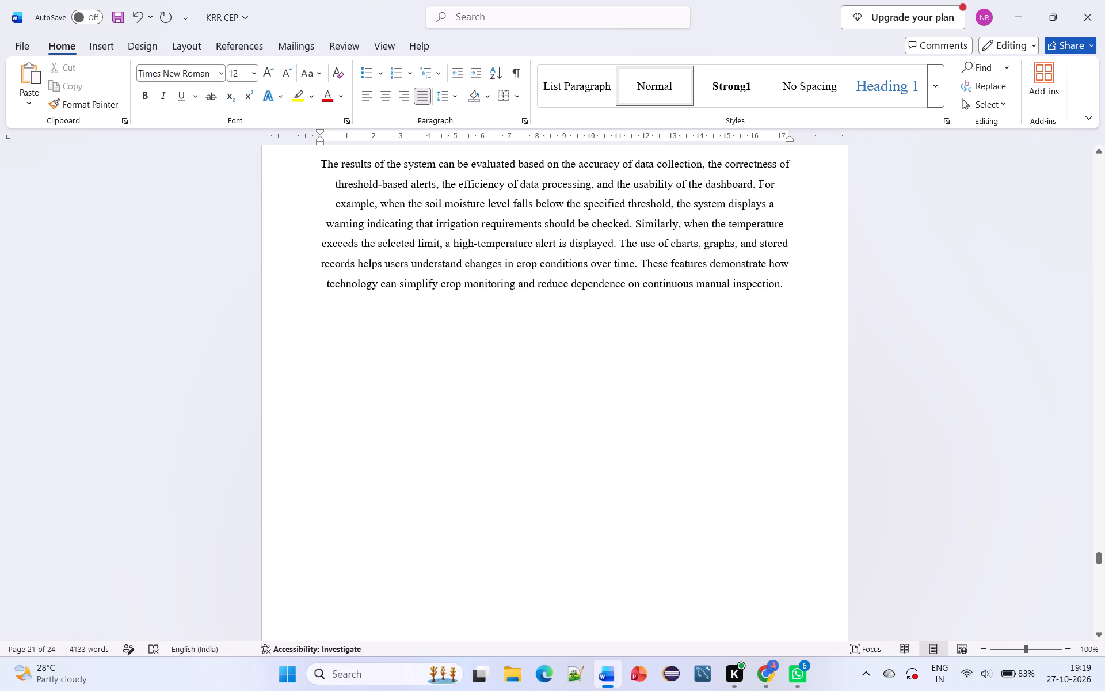
{"action": "scroll", "coordinate": [591, 432], "scroll_direction": "down", "scroll_amount": 4}
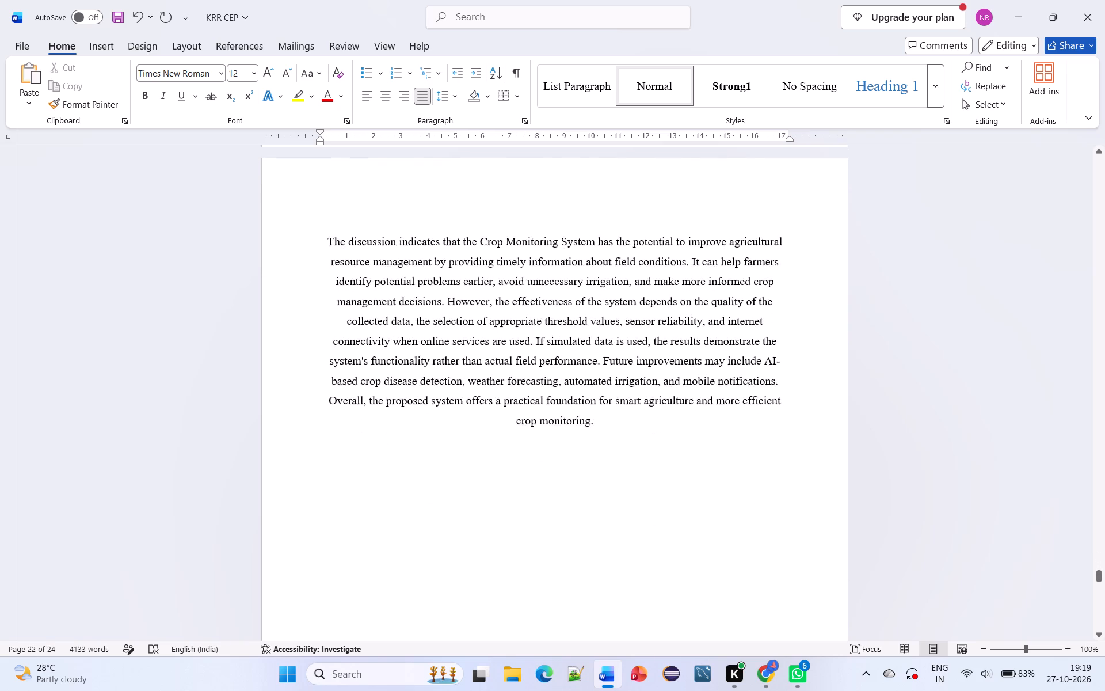
Look through the Chapter 5 conclusion, future scope and References pages to examine the content that follows Chapter 4.
{"action": "scroll", "coordinate": [591, 432], "scroll_direction": "down", "scroll_amount": 3}
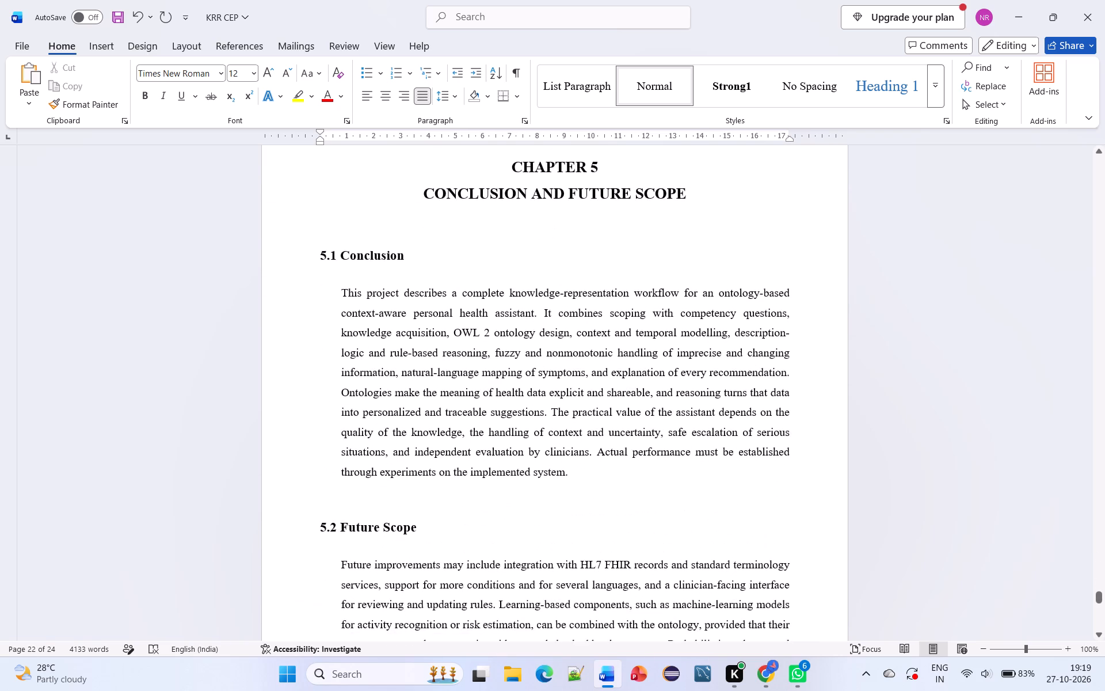
{"action": "scroll", "coordinate": [591, 432], "scroll_direction": "down", "scroll_amount": 2}
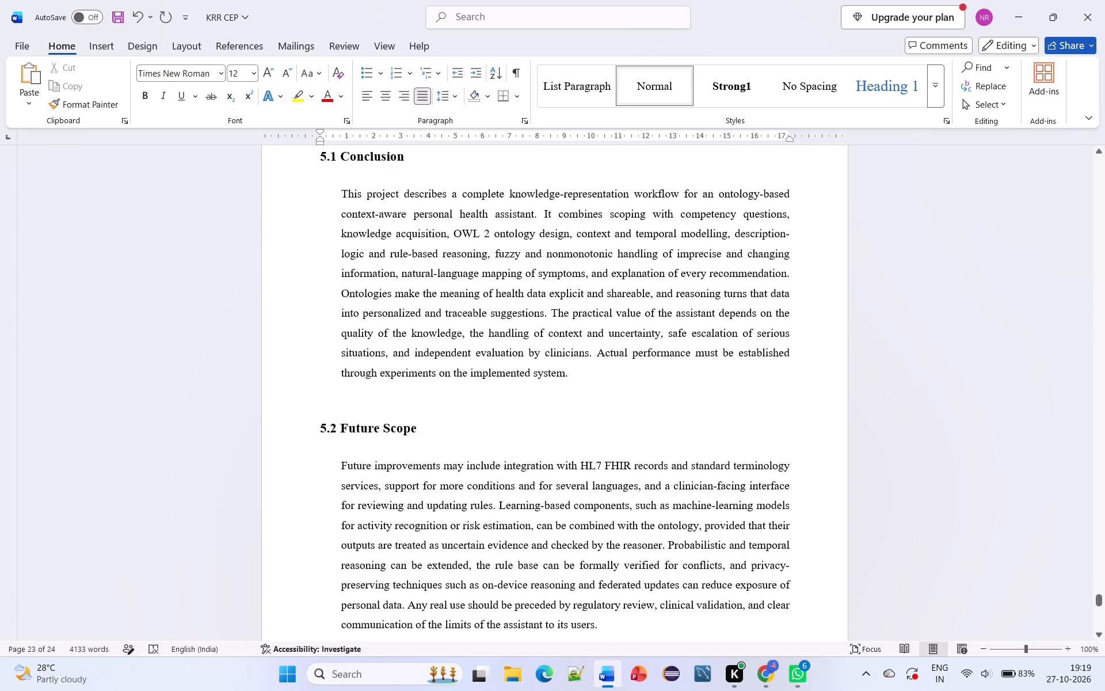
{"action": "scroll", "coordinate": [591, 432], "scroll_direction": "down", "scroll_amount": 1}
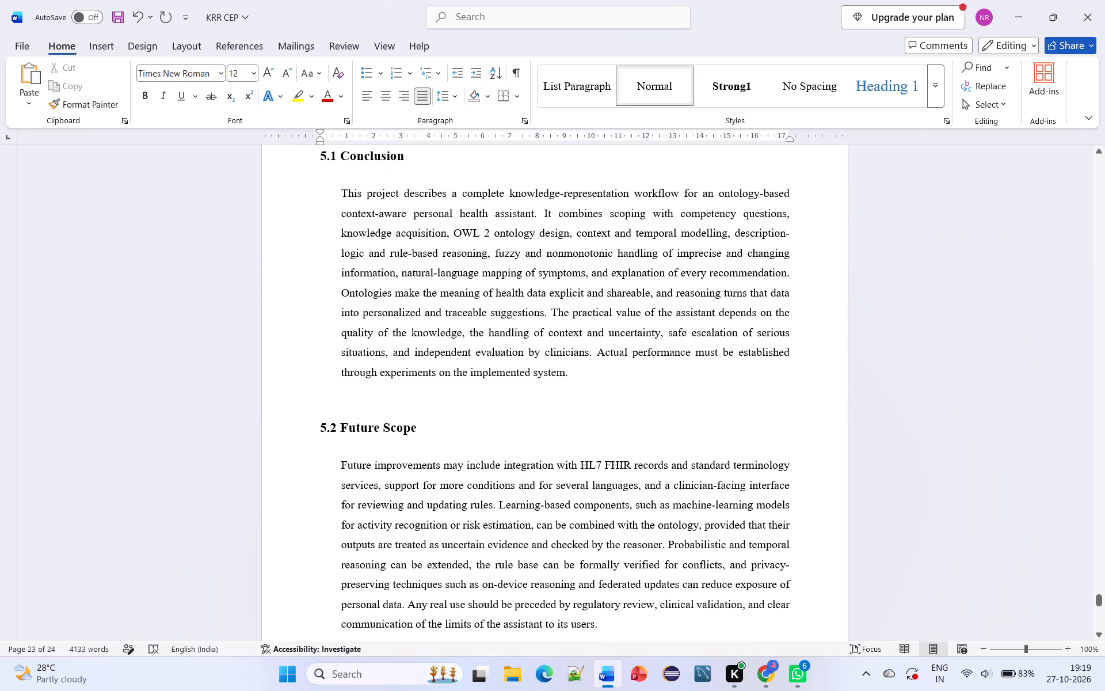
{"action": "scroll", "coordinate": [591, 432], "scroll_direction": "down", "scroll_amount": 1}
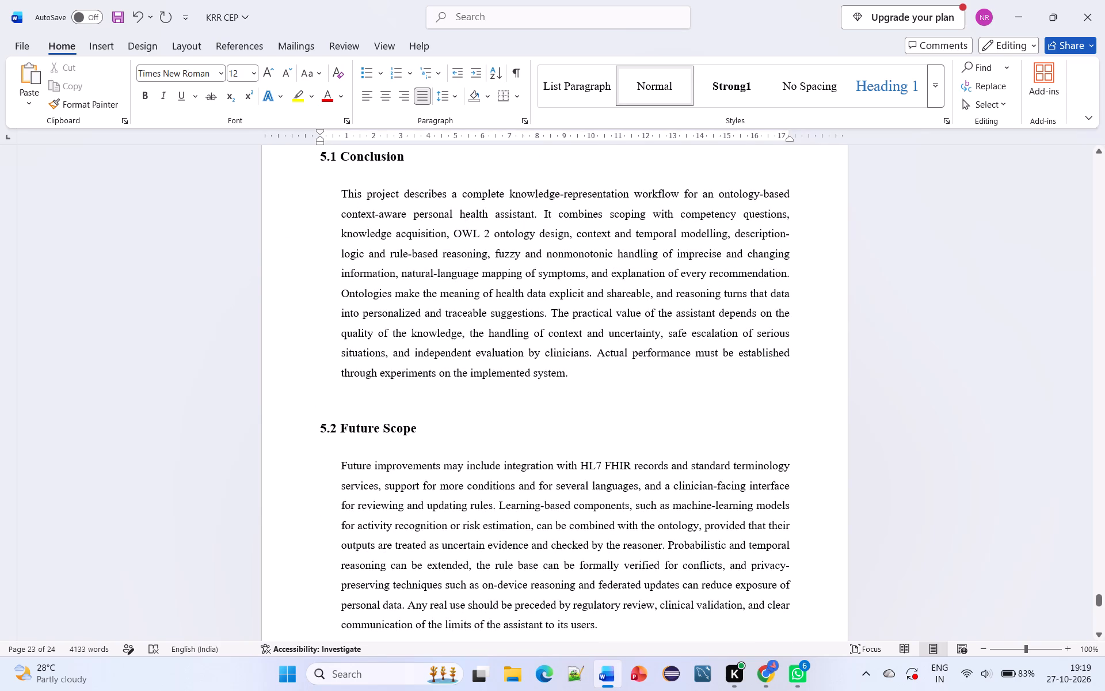
{"action": "scroll", "coordinate": [591, 432], "scroll_direction": "down", "scroll_amount": 3}
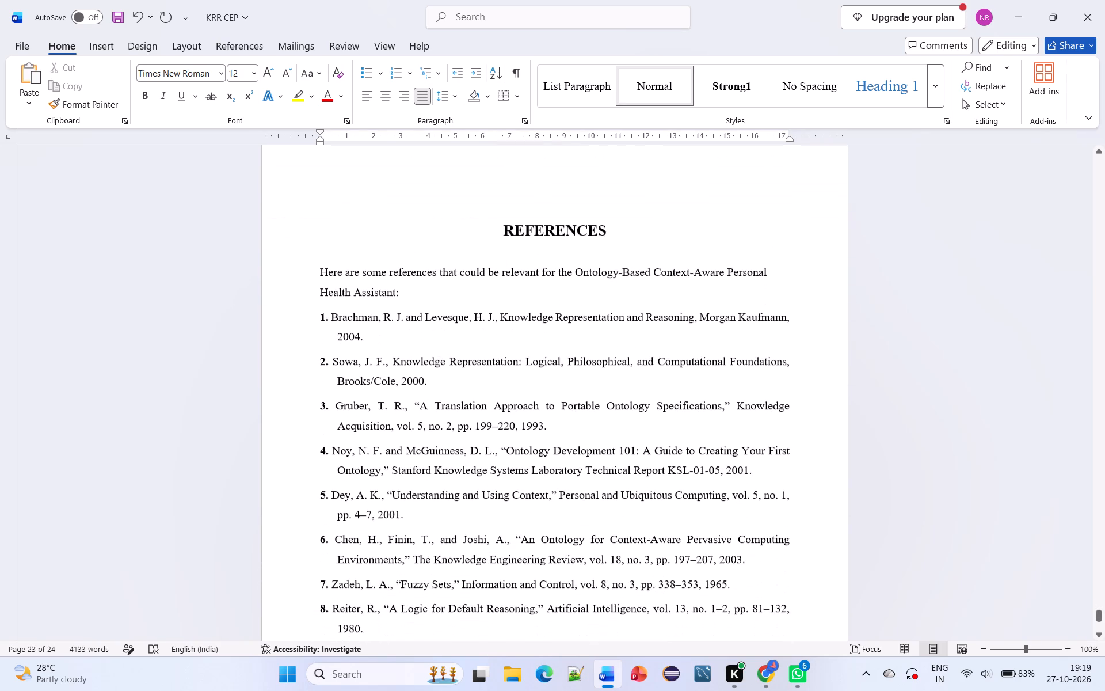
{"action": "scroll", "coordinate": [591, 432], "scroll_direction": "down", "scroll_amount": 2}
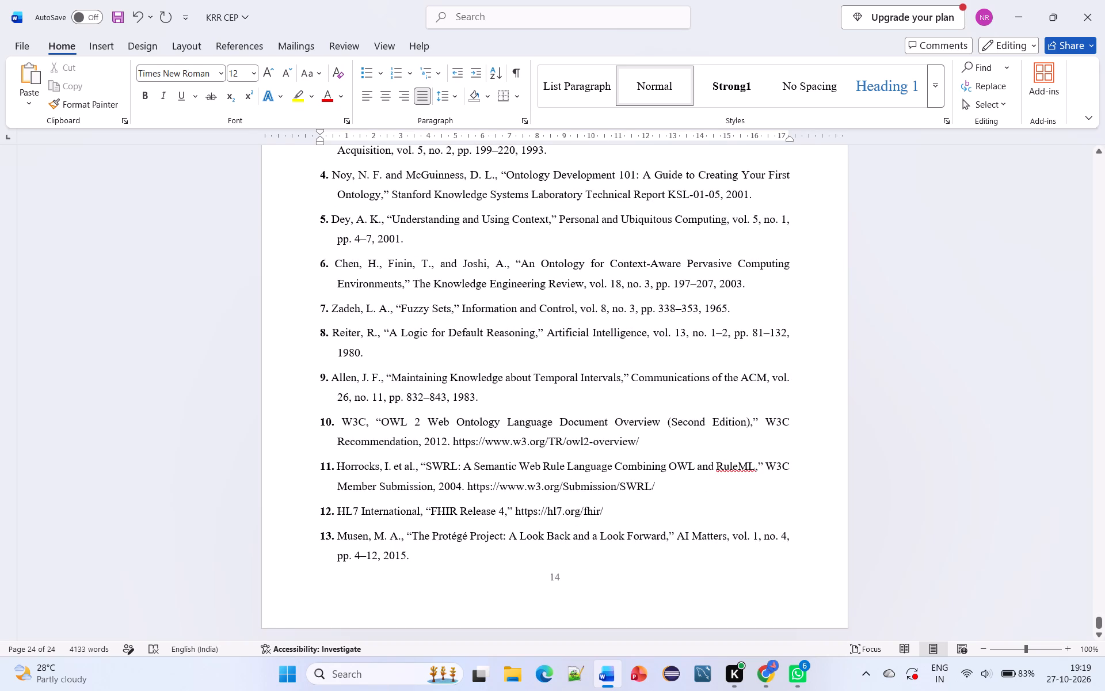
Undo the pasting and formatting of the Chapter 4 text to restore the original Results and Discussions paragraphs.
{"action": "key", "text": "ctrl+z"}
{"action": "key", "text": "ctrl+z"}
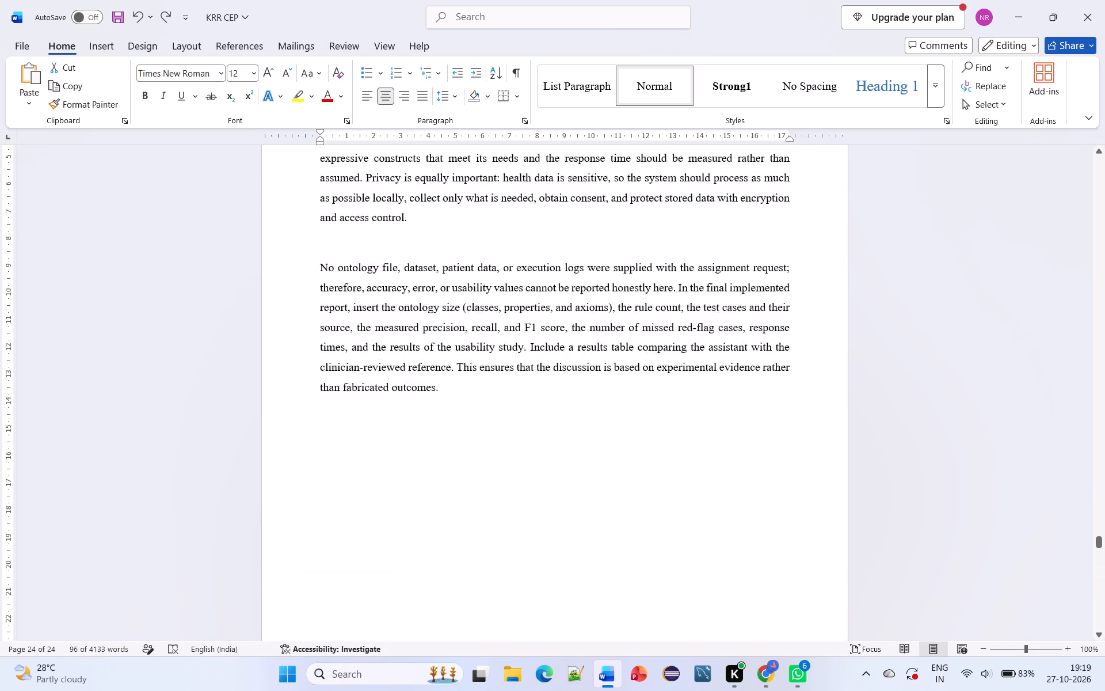
{"action": "scroll", "coordinate": [591, 432], "scroll_direction": "up", "scroll_amount": 3}
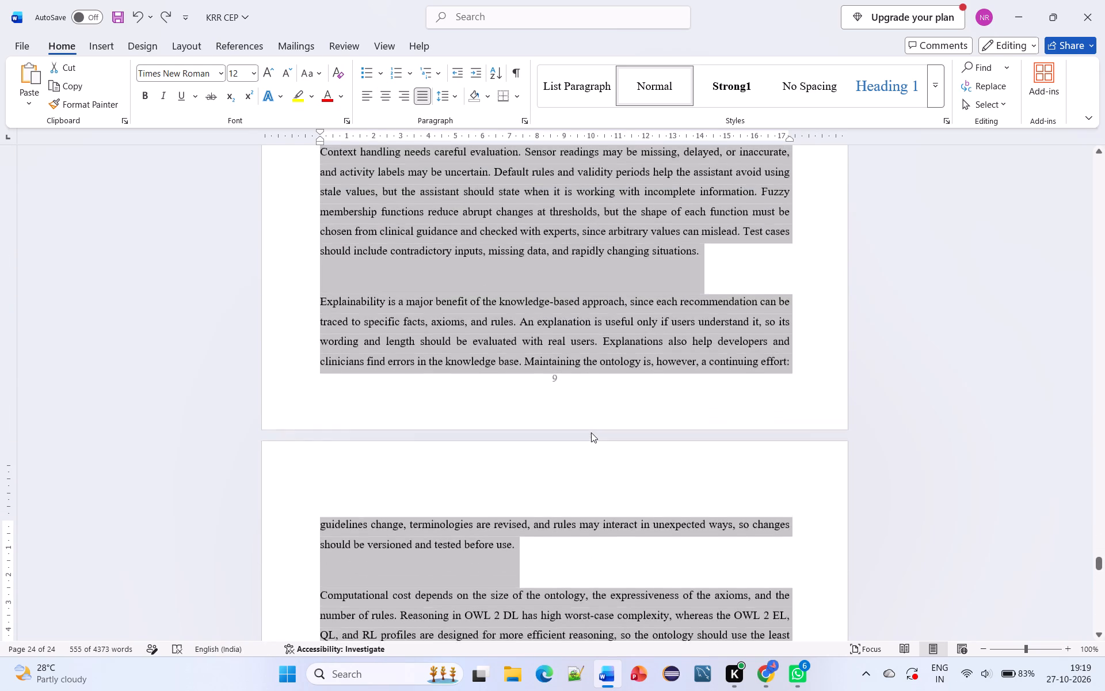
{"action": "left_click", "coordinate": [591, 432]}
Review the original Chapter 4 paragraphs and their layout from the heading to the final paragraph.
{"action": "scroll", "coordinate": [591, 432], "scroll_direction": "up", "scroll_amount": 2}
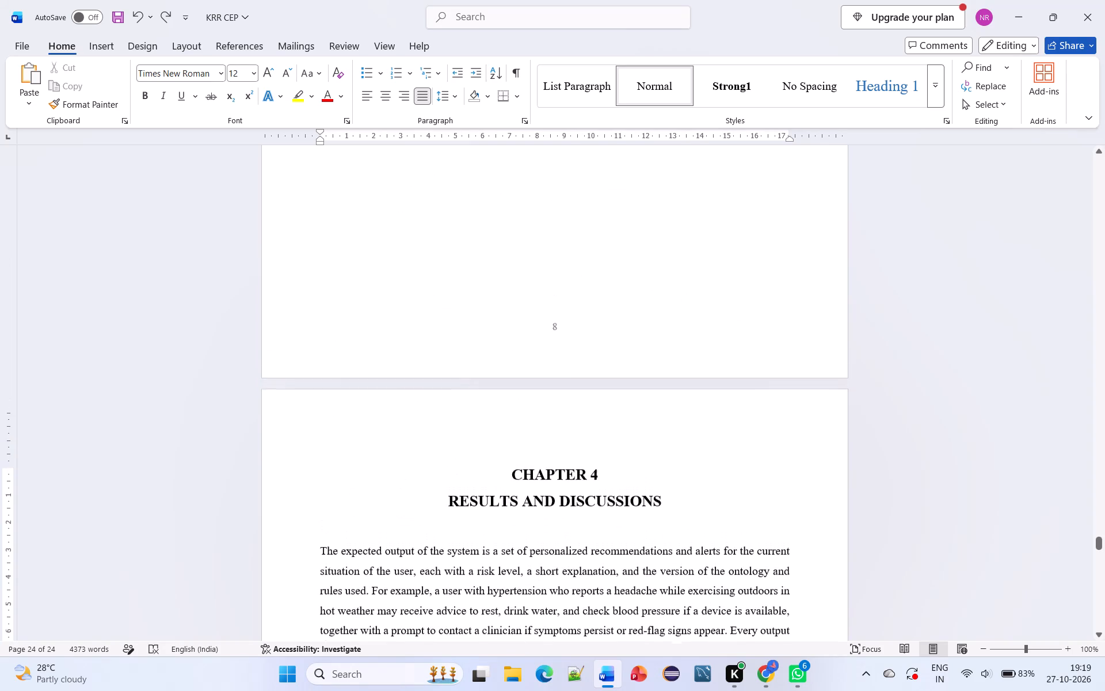
{"action": "scroll", "coordinate": [591, 432], "scroll_direction": "down", "scroll_amount": 2}
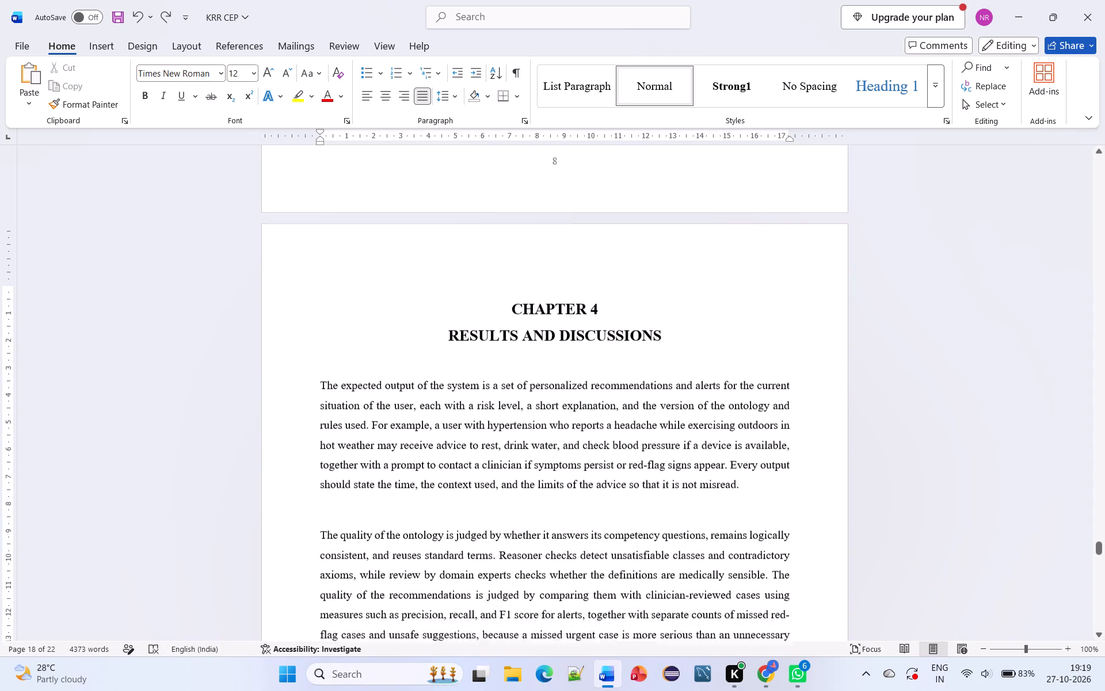
{"action": "scroll", "coordinate": [591, 432], "scroll_direction": "down", "scroll_amount": 3}
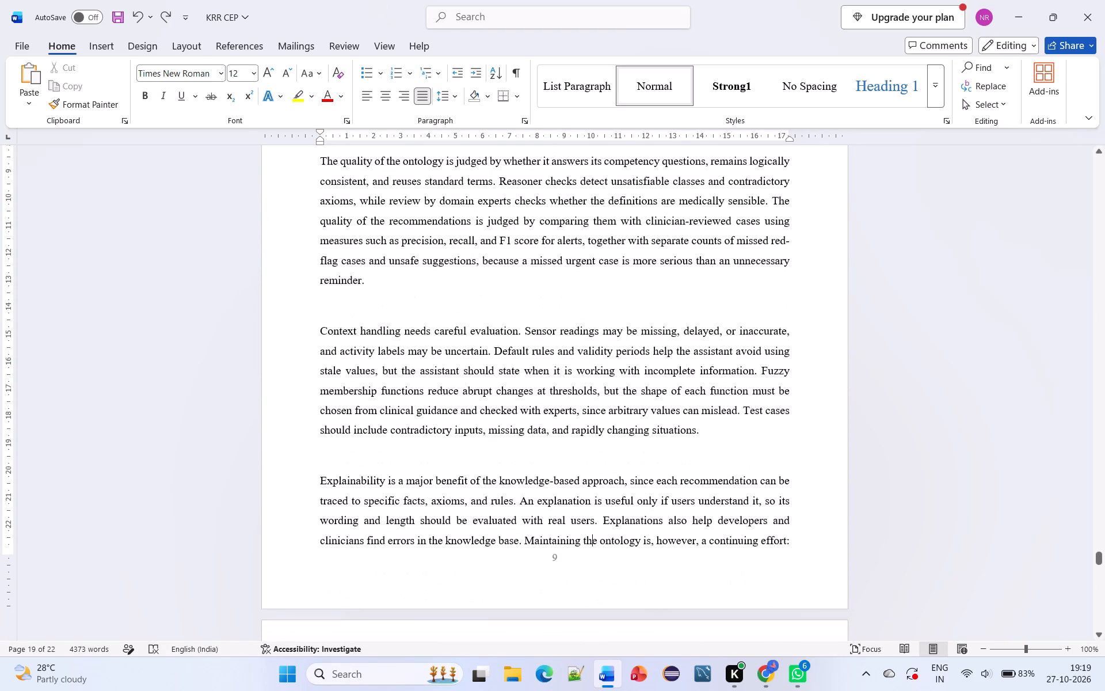
{"action": "scroll", "coordinate": [591, 432], "scroll_direction": "down", "scroll_amount": 3}
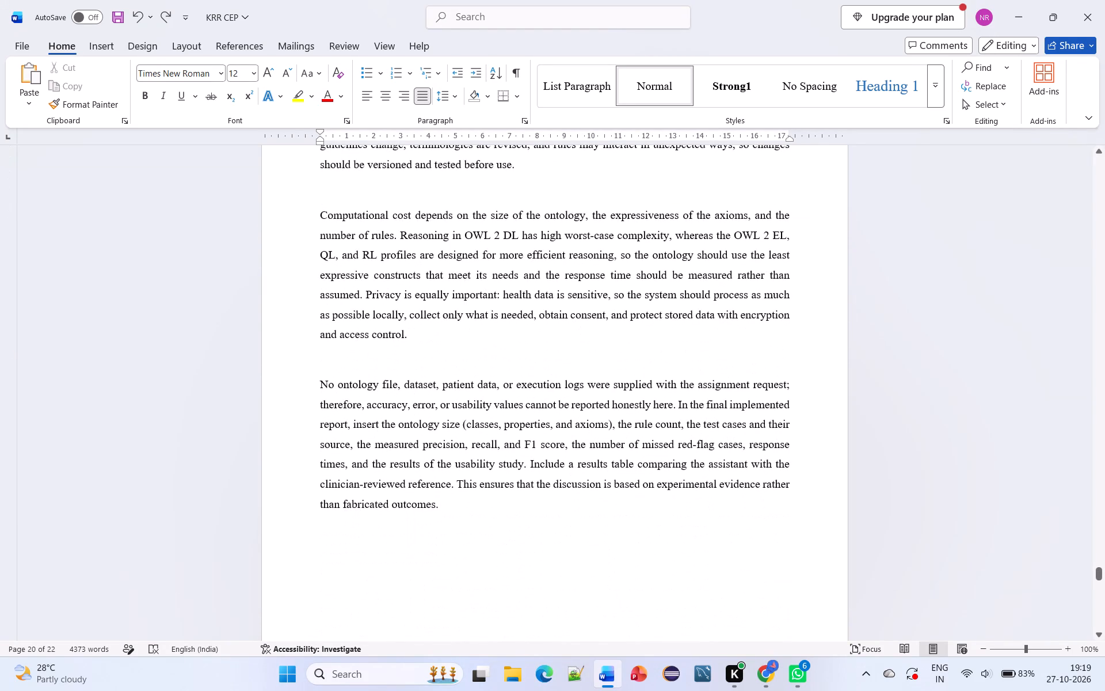
{"action": "scroll", "coordinate": [591, 432], "scroll_direction": "up", "scroll_amount": 3}
{"action": "scroll", "coordinate": [591, 432], "scroll_direction": "down", "scroll_amount": 4}
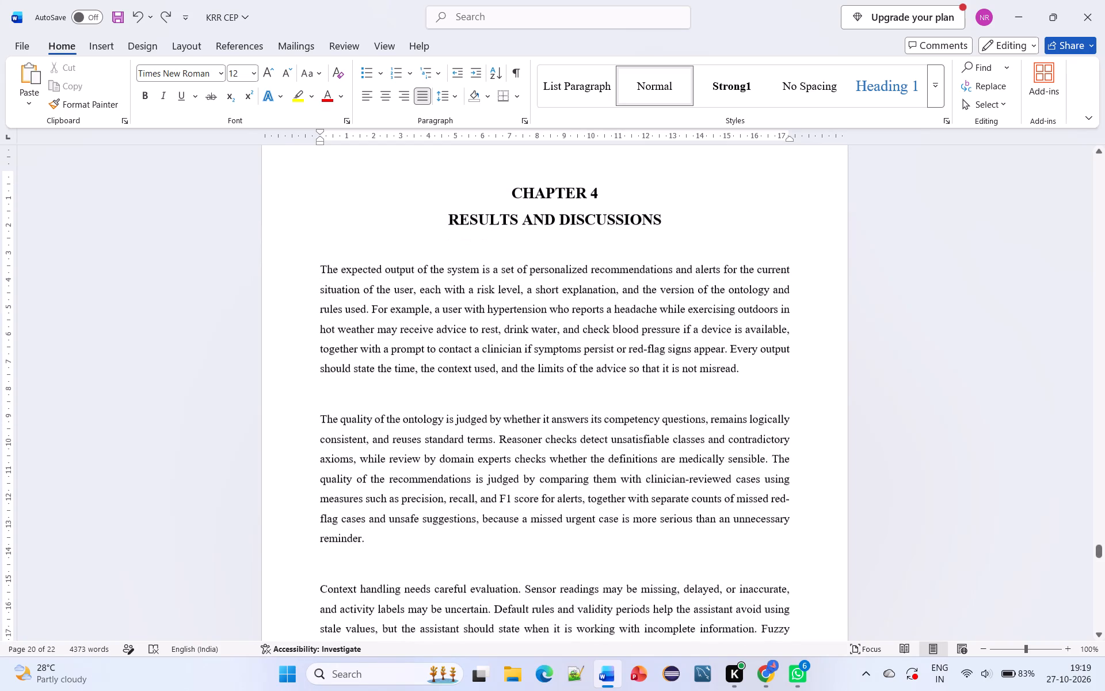
Replace Chapter 4's first paragraph with ChatGPT's "The Crop Monitoring System provides" paragraph, keeping a paragraph break before "The quality of the ontology".
{"action": "left_click", "coordinate": [775, 676]}
{"action": "left_click", "coordinate": [671, 405]}
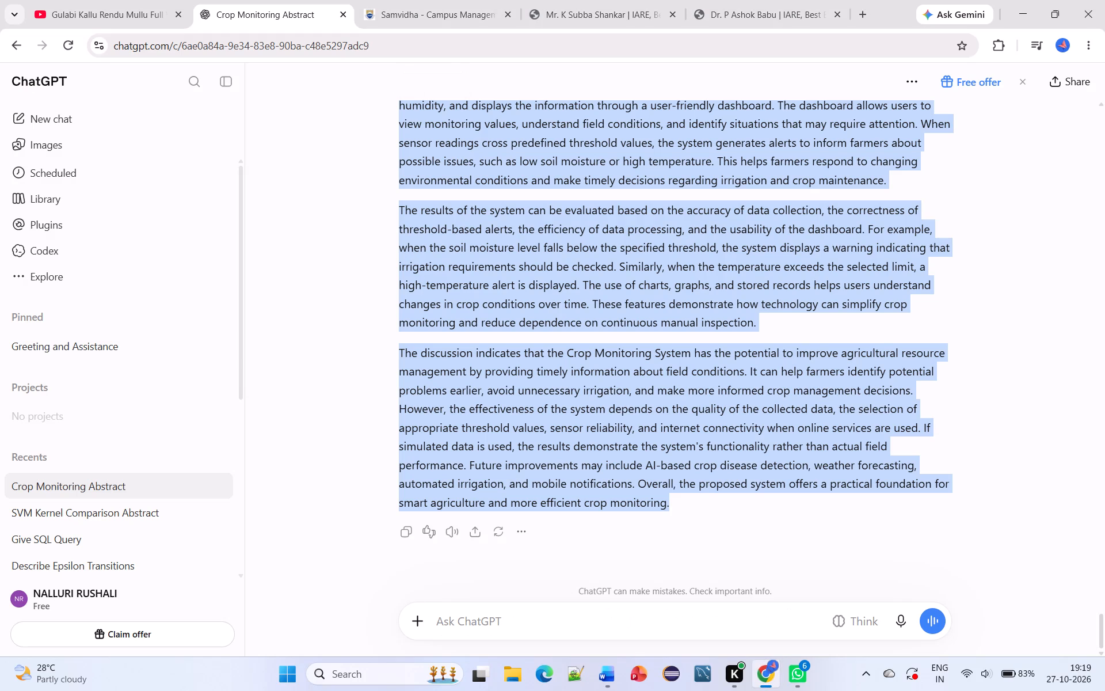
{"action": "left_click_drag", "start_coordinate": [906, 187], "coordinate": [635, 109]}
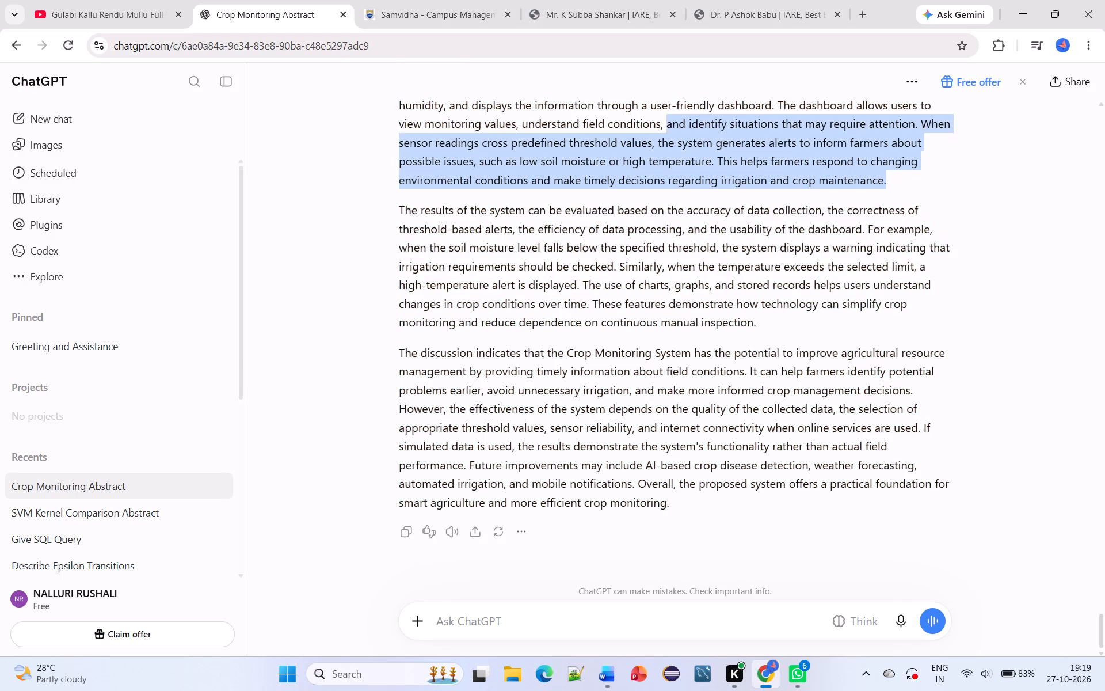
{"action": "left_click_drag", "start_coordinate": [635, 109], "coordinate": [399, 205]}
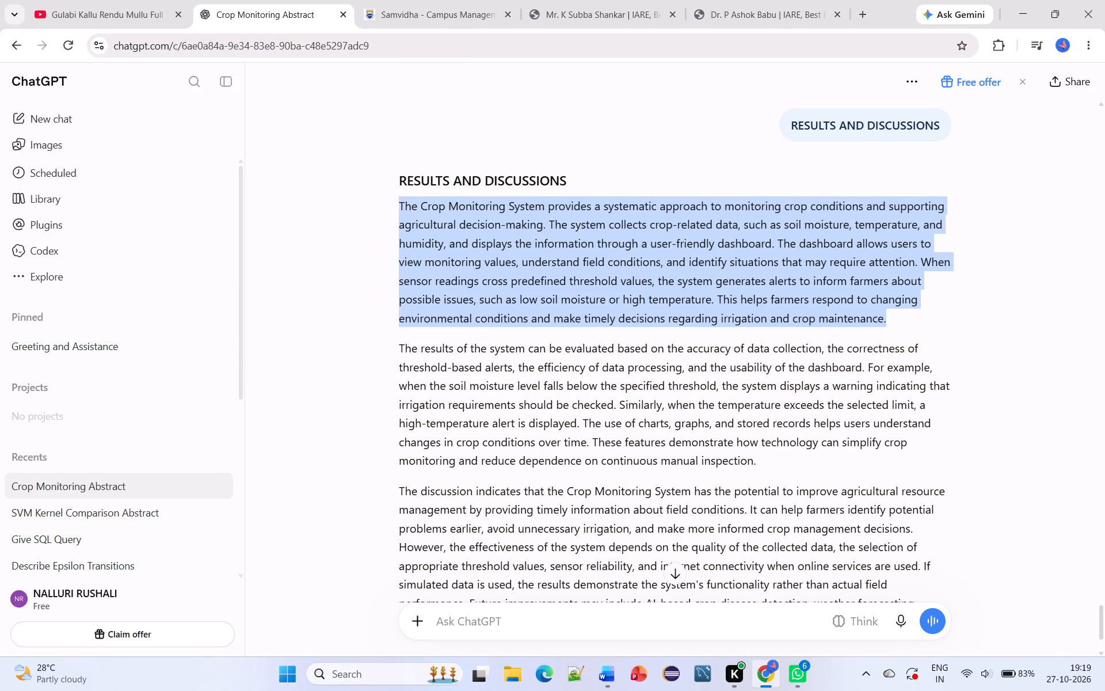
{"action": "key", "text": "ctrl+c"}
{"action": "key", "text": "alt+Tab"}
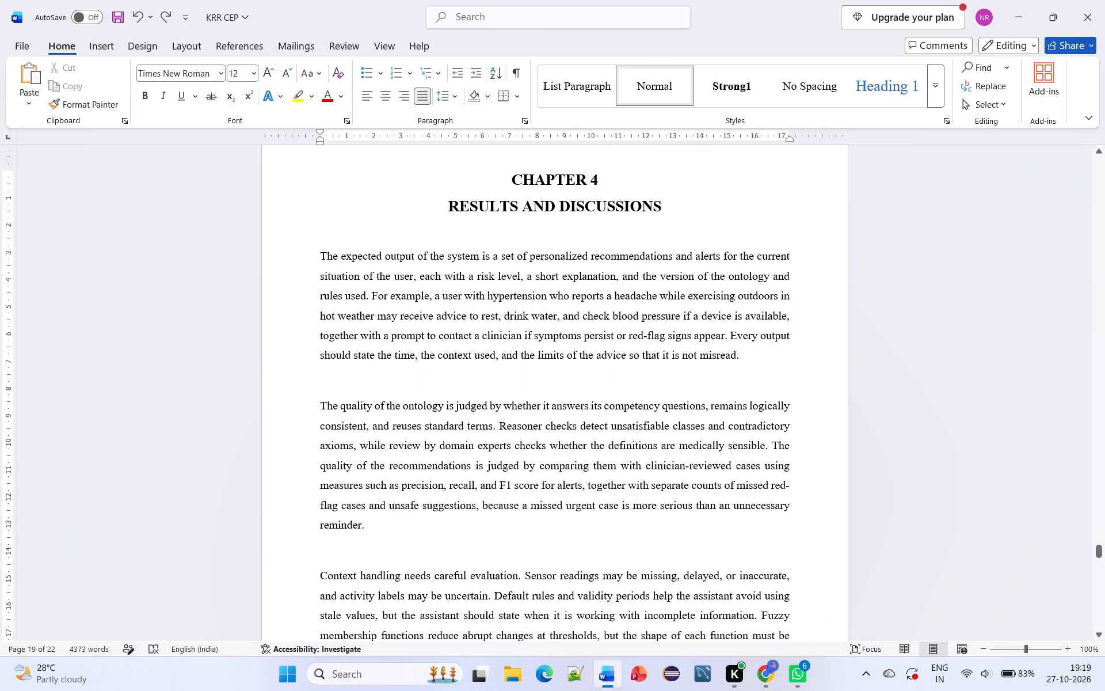
{"action": "left_click_drag", "start_coordinate": [740, 350], "coordinate": [330, 255]}
{"action": "scroll", "coordinate": [481, 268], "scroll_direction": "right", "scroll_amount": 1, "text": "ctrl"}
{"action": "key", "text": "ctrl+v"}
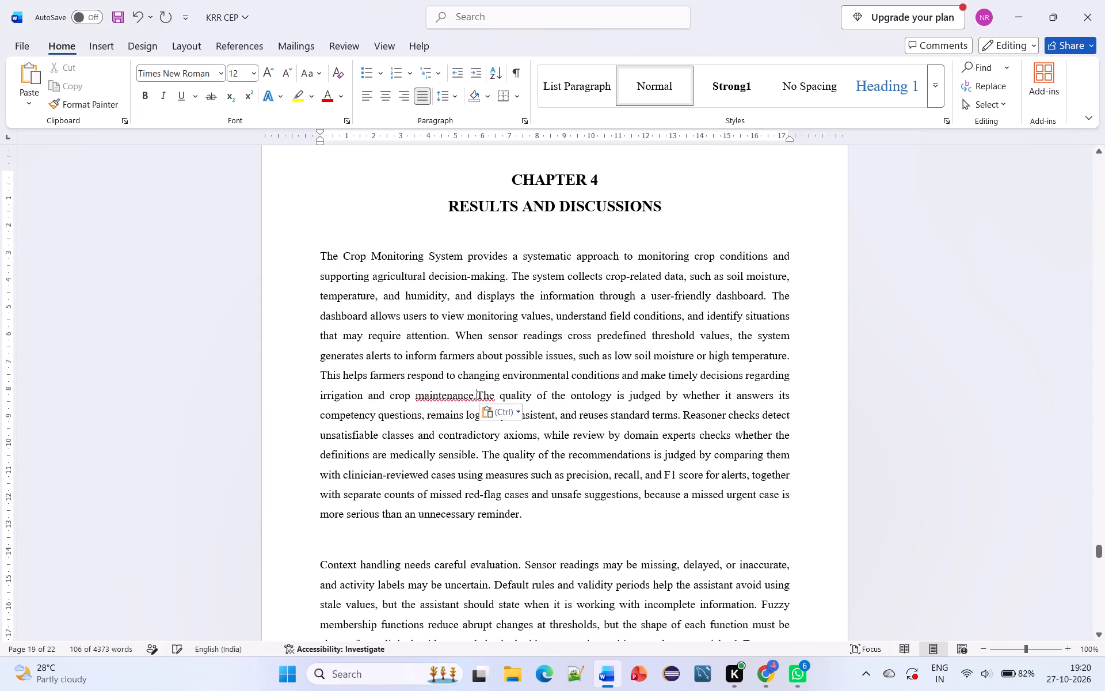
{"action": "key", "text": "Return"}
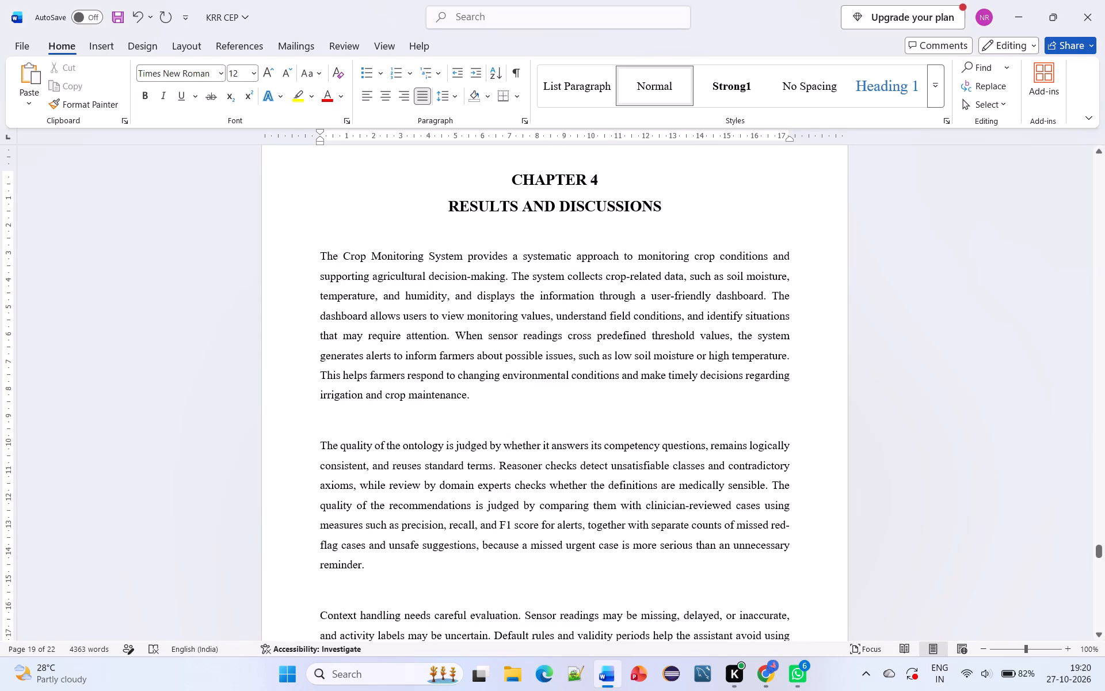
Replace "The quality of the ontology" paragraph with ChatGPT's "The results of the system can be evaluated" paragraph, followed by a paragraph break.
{"action": "key", "text": "alt+Tab"}
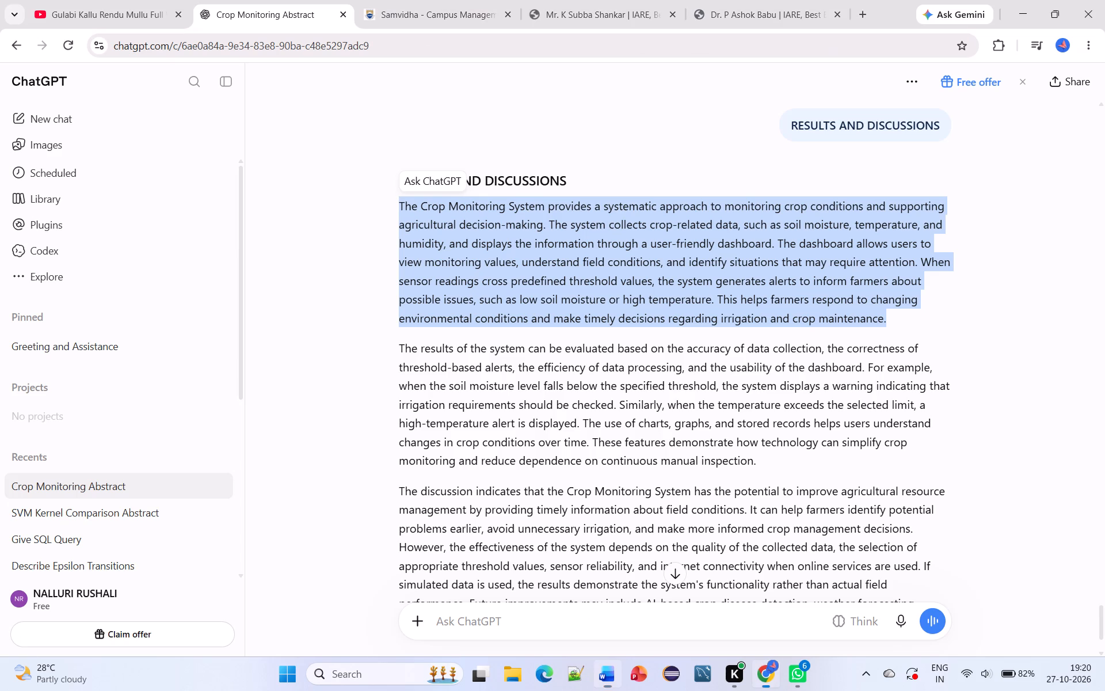
{"action": "left_click_drag", "start_coordinate": [768, 458], "coordinate": [439, 357]}
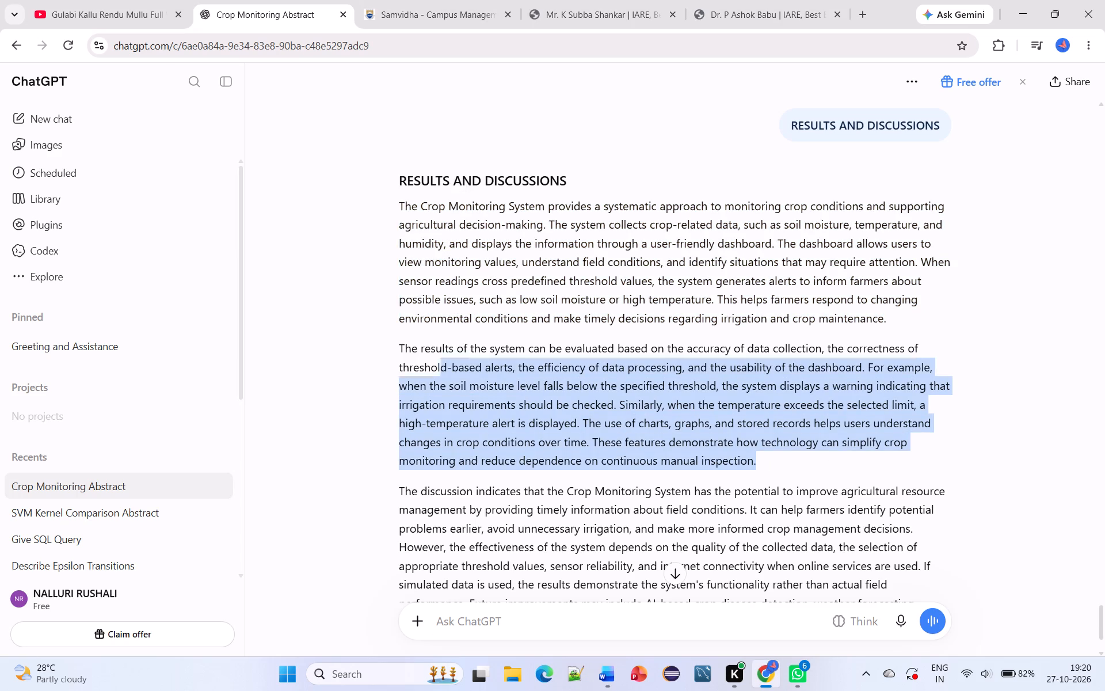
{"action": "left_click_drag", "start_coordinate": [439, 357], "coordinate": [398, 345]}
{"action": "key", "text": "ctrl+c"}
{"action": "scroll", "coordinate": [585, 414], "scroll_direction": "right", "scroll_amount": 1, "text": "ctrl"}
{"action": "key", "text": "alt+Tab"}
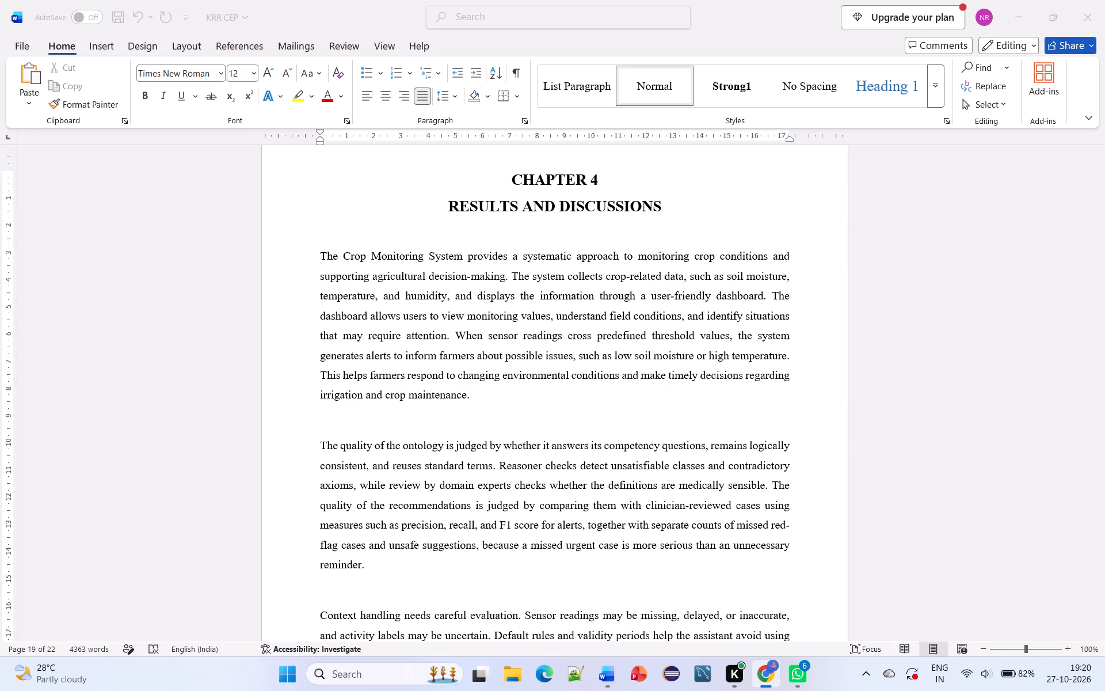
{"action": "left_click_drag", "start_coordinate": [391, 571], "coordinate": [315, 466]}
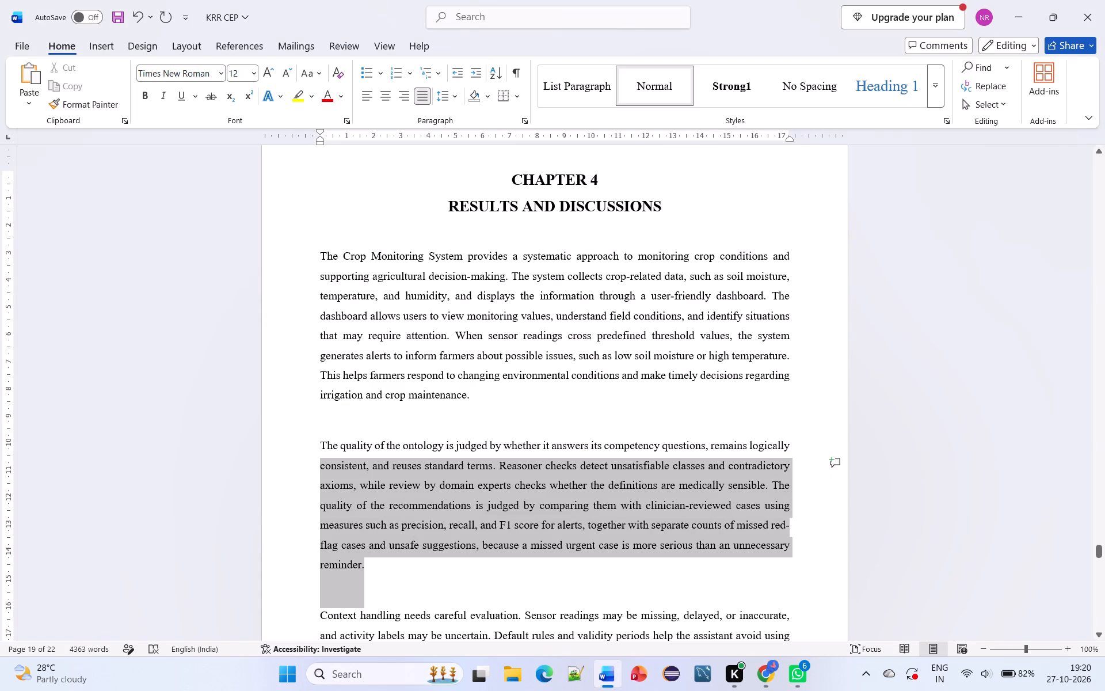
{"action": "left_click_drag", "start_coordinate": [315, 466], "coordinate": [313, 447]}
{"action": "scroll", "coordinate": [604, 515], "scroll_direction": "right", "scroll_amount": 1, "text": "ctrl"}
{"action": "key", "text": "ctrl+v"}
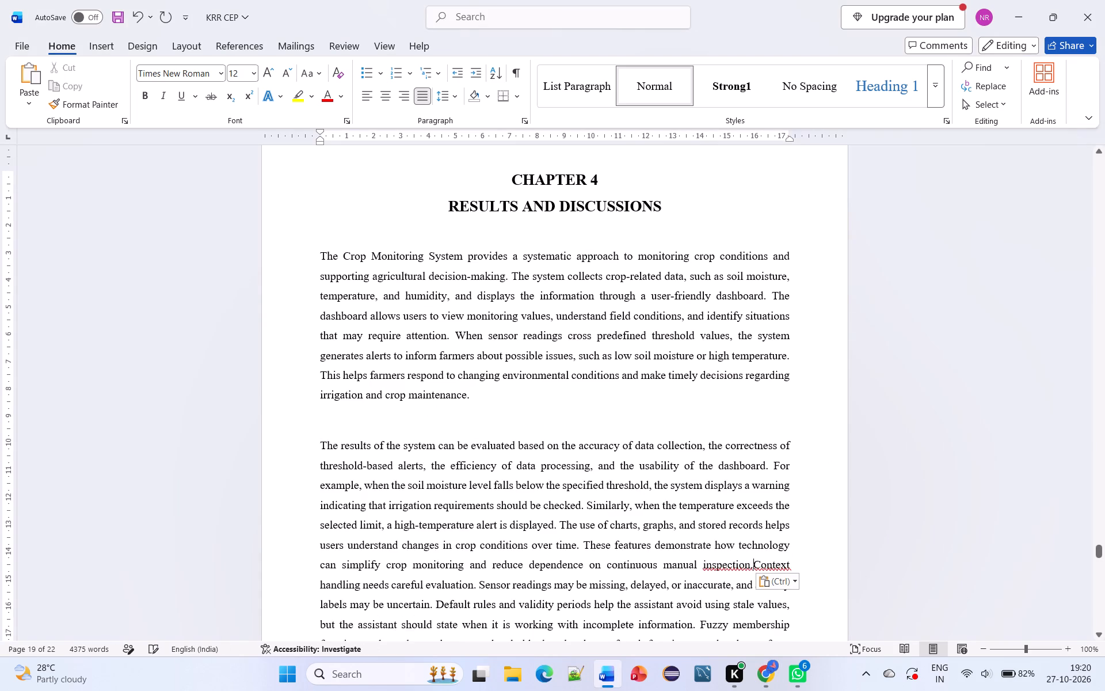
{"action": "key", "text": "Return"}
Replace the "Context handling needs careful evaluation" paragraph with ChatGPT's "The discussion indicates" paragraph, followed by a paragraph break.
{"action": "scroll", "coordinate": [794, 535], "scroll_direction": "down", "scroll_amount": 1}
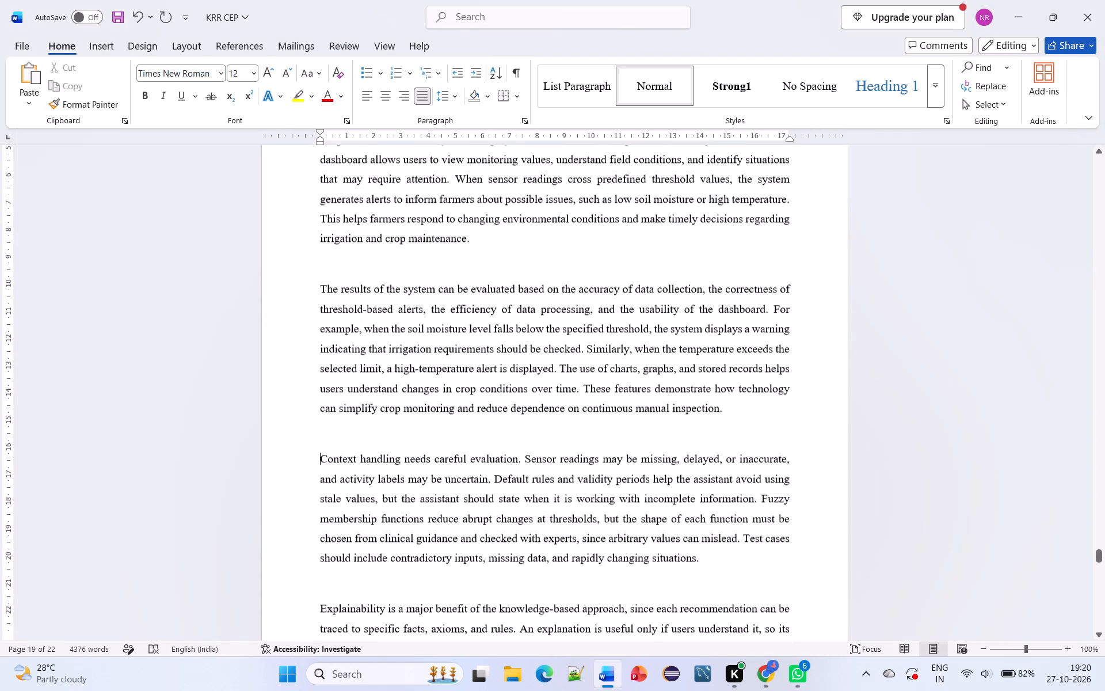
{"action": "key", "text": "alt+Tab"}
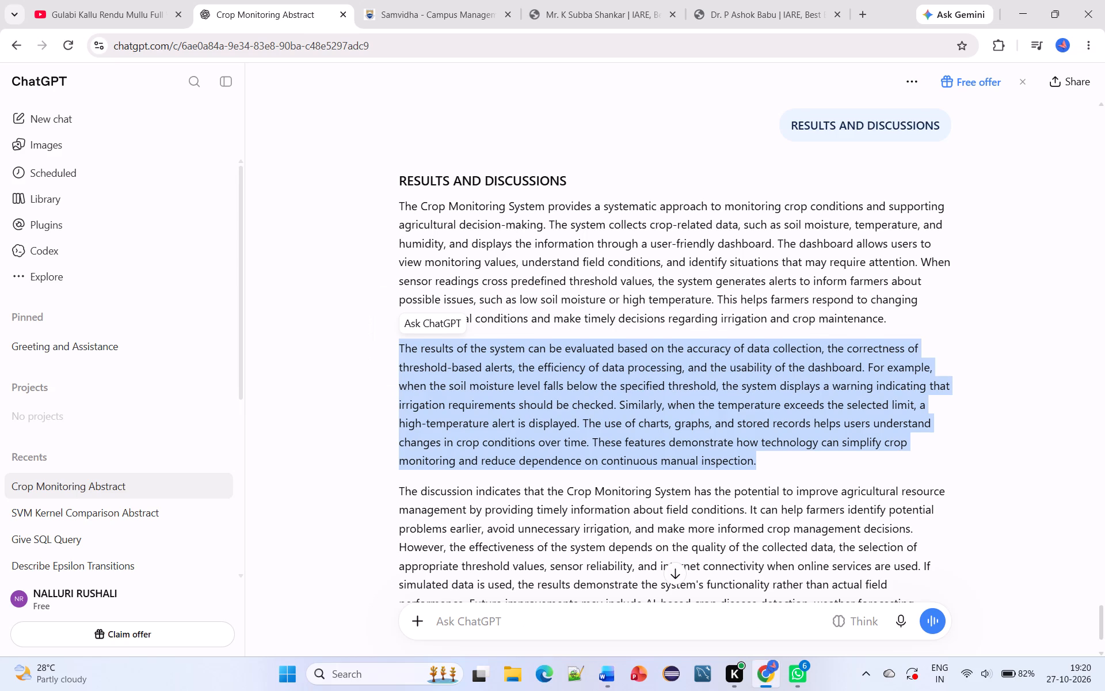
{"action": "scroll", "coordinate": [796, 512], "scroll_direction": "down", "scroll_amount": 3}
{"action": "left_click_drag", "start_coordinate": [683, 507], "coordinate": [452, 390]}
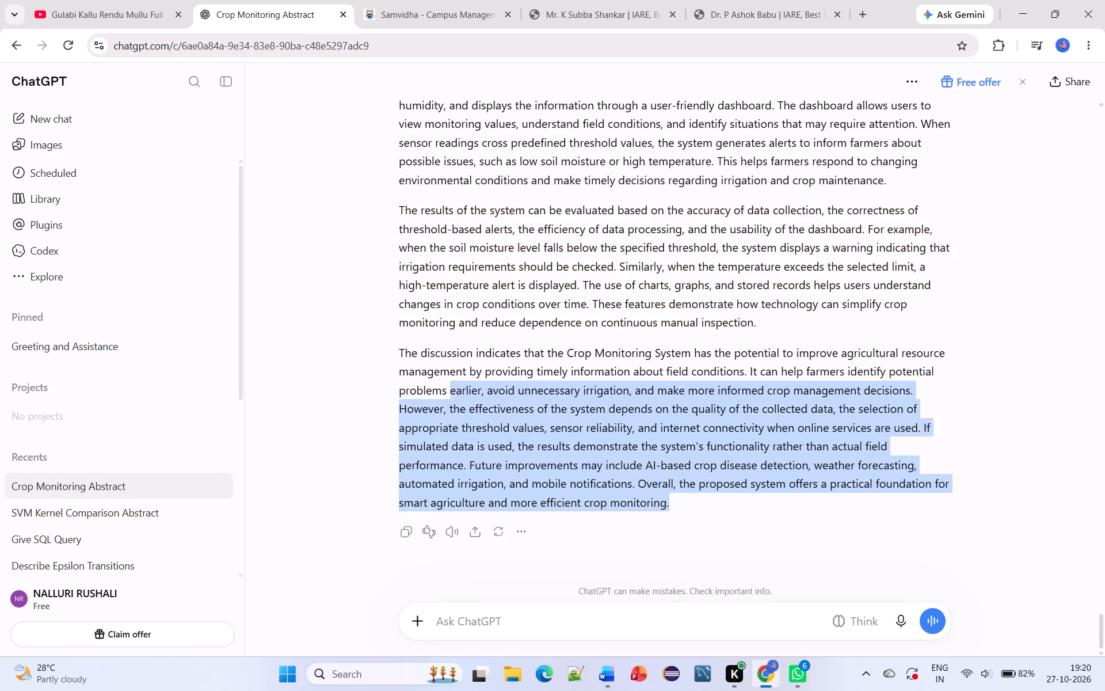
{"action": "left_click_drag", "start_coordinate": [452, 390], "coordinate": [375, 342]}
{"action": "scroll", "coordinate": [459, 350], "scroll_direction": "right", "scroll_amount": 1, "text": "ctrl"}
{"action": "key", "text": "ctrl+c"}
{"action": "key", "text": "alt+Tab"}
{"action": "scroll", "coordinate": [614, 483], "scroll_direction": "down", "scroll_amount": 1}
{"action": "left_click_drag", "start_coordinate": [704, 386], "coordinate": [334, 298]}
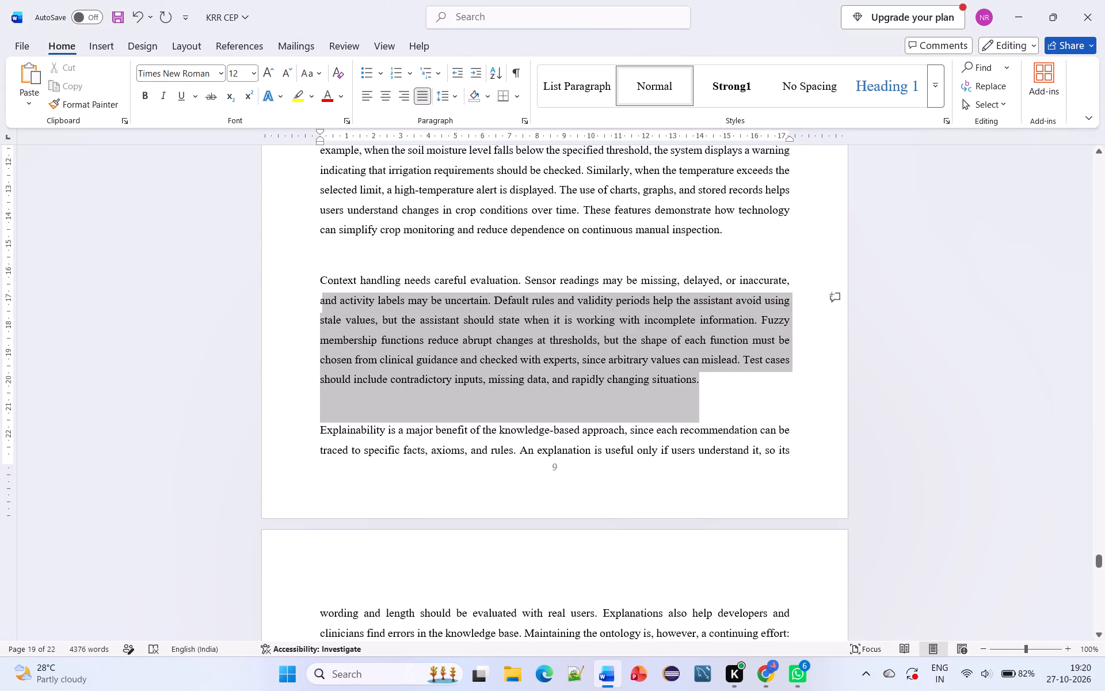
{"action": "left_click_drag", "start_coordinate": [334, 298], "coordinate": [327, 260]}
{"action": "left_click", "coordinate": [327, 260], "text": "ctrl"}
{"action": "left_click", "coordinate": [340, 274]}
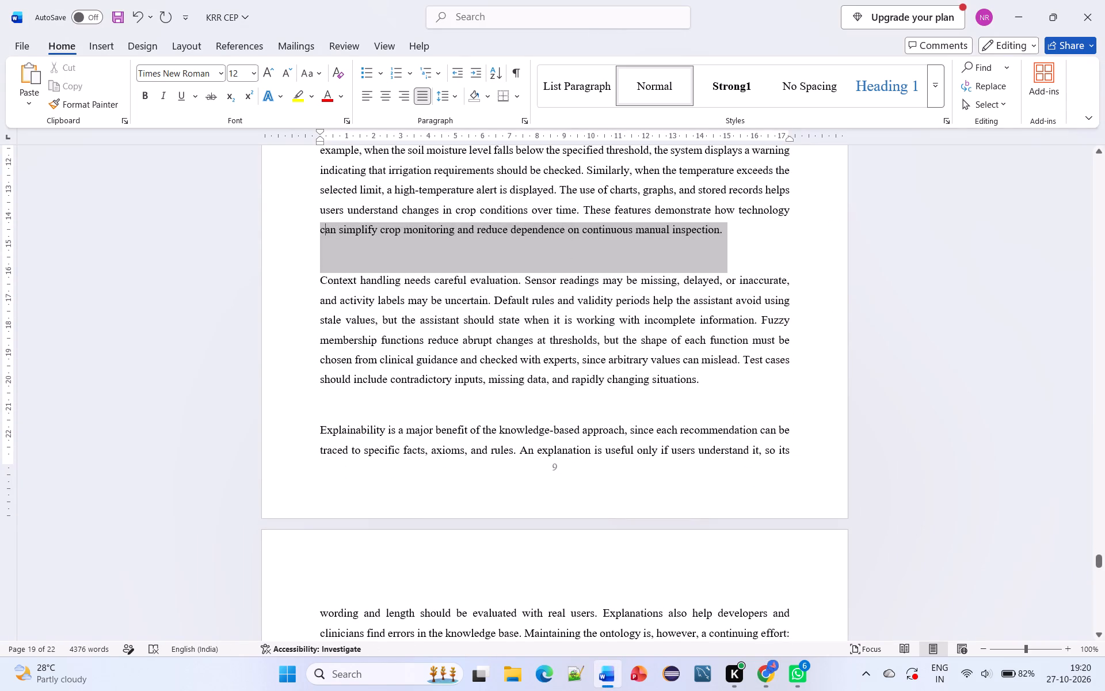
{"action": "left_click_drag", "start_coordinate": [322, 274], "coordinate": [688, 377]}
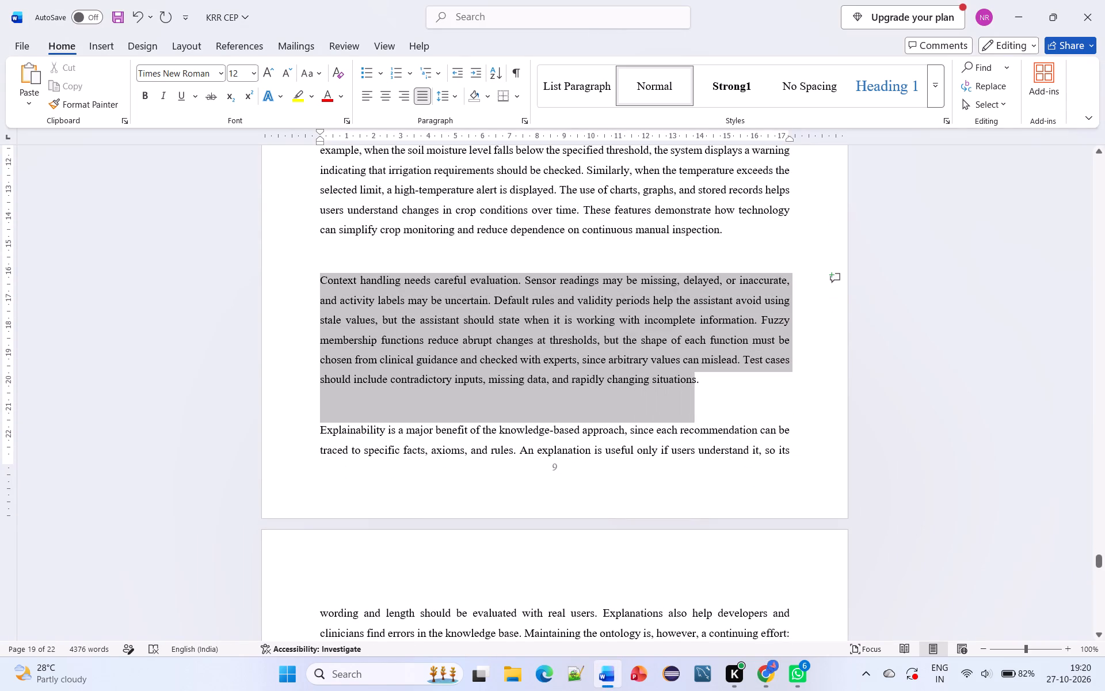
{"action": "left_click_drag", "start_coordinate": [688, 377], "coordinate": [710, 377]}
{"action": "scroll", "coordinate": [911, 416], "scroll_direction": "right", "scroll_amount": 2, "text": "ctrl"}
{"action": "key", "text": "ctrl+v"}
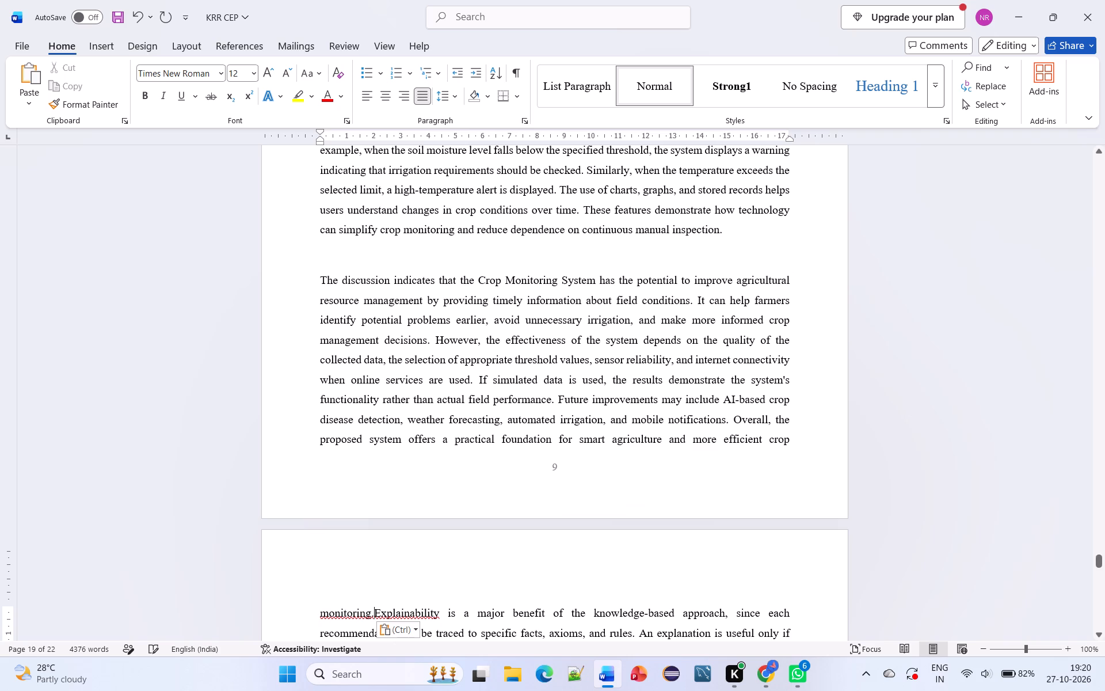
{"action": "key", "text": "Return"}
Look through the rest of the document, from the References back to Chapter 4's closing paragraphs, to examine the remaining old text.
{"action": "scroll", "coordinate": [957, 458], "scroll_direction": "down", "scroll_amount": 10}
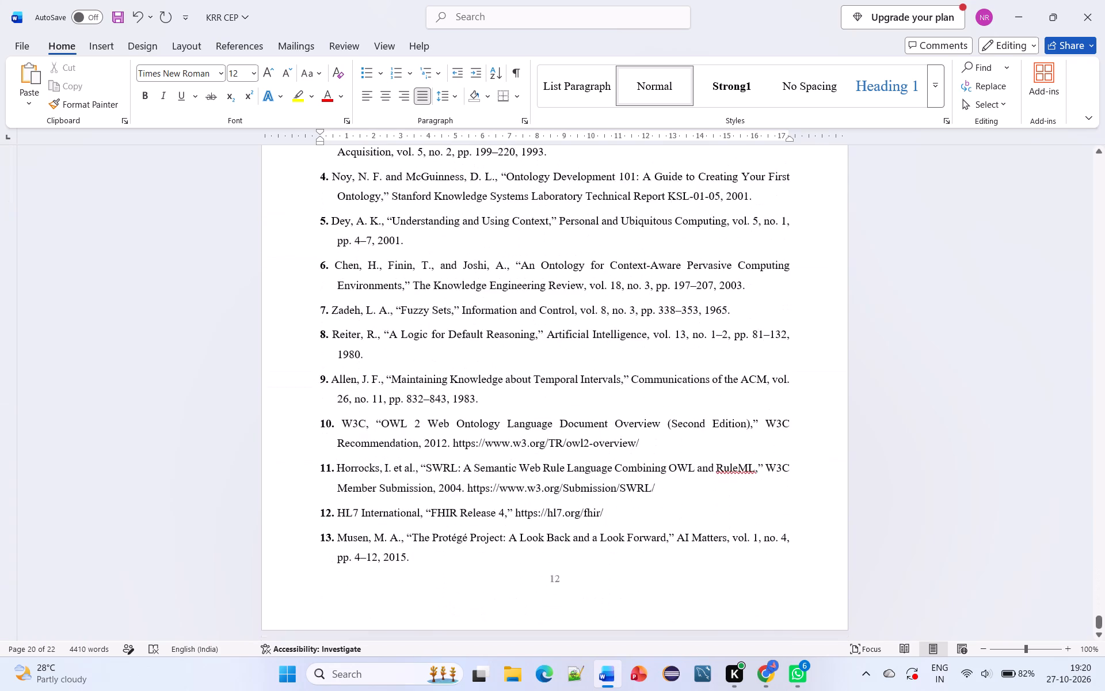
{"action": "scroll", "coordinate": [957, 458], "scroll_direction": "down", "scroll_amount": 3}
{"action": "scroll", "coordinate": [957, 458], "scroll_direction": "up", "scroll_amount": 3}
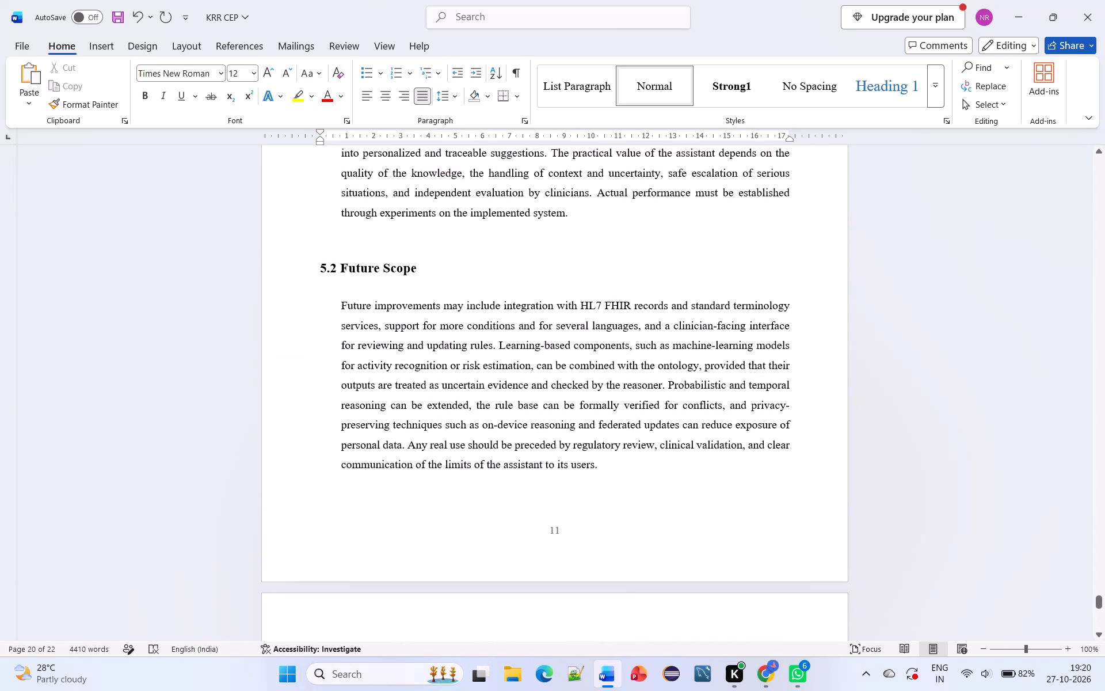
{"action": "scroll", "coordinate": [957, 458], "scroll_direction": "up", "scroll_amount": 4}
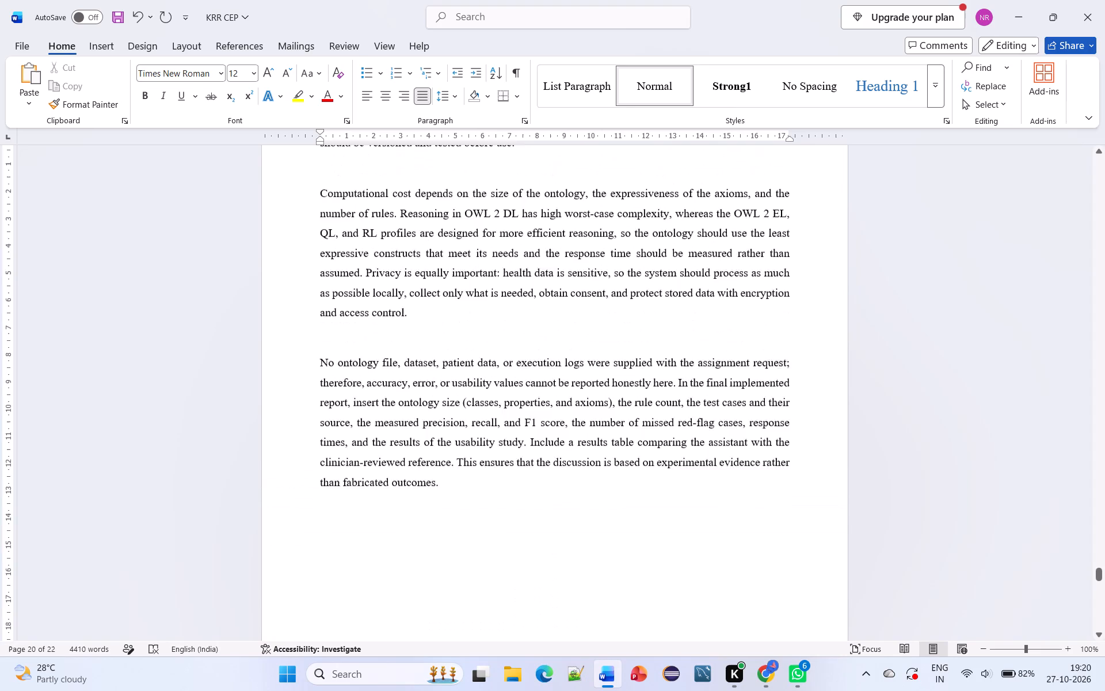
{"action": "scroll", "coordinate": [957, 458], "scroll_direction": "up", "scroll_amount": 1}
Switch to ChatGPT and send the request "give 3 more para" in the Crop Monitoring Abstract chat.
{"action": "key", "text": "alt+Tab"}
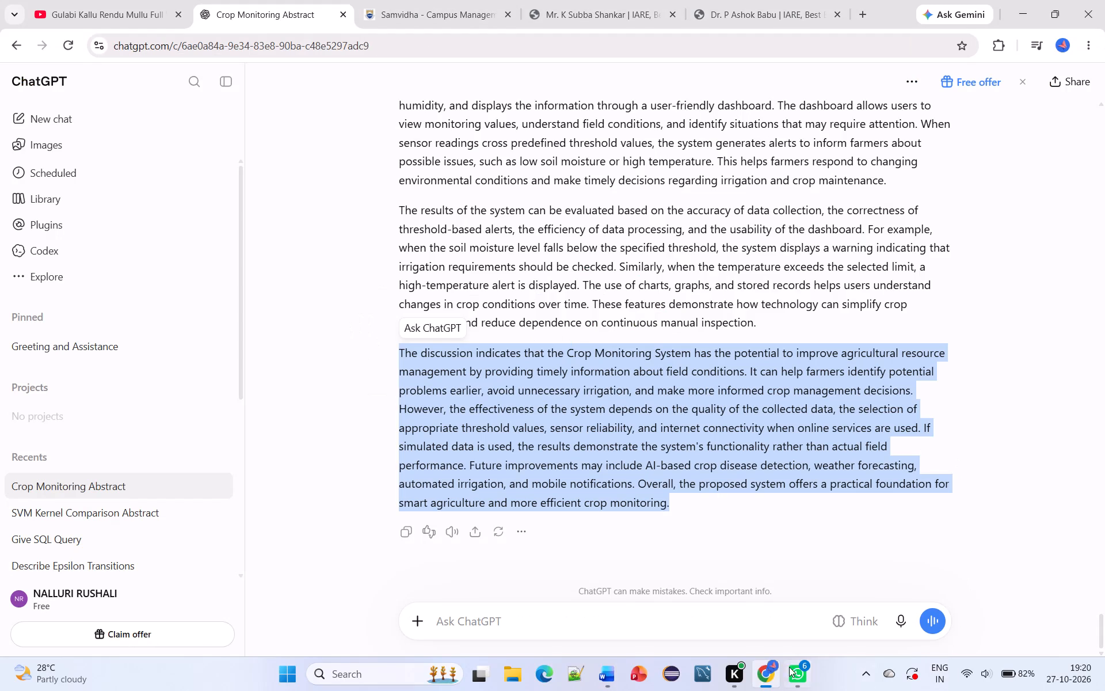
{"action": "left_click", "coordinate": [740, 603]}
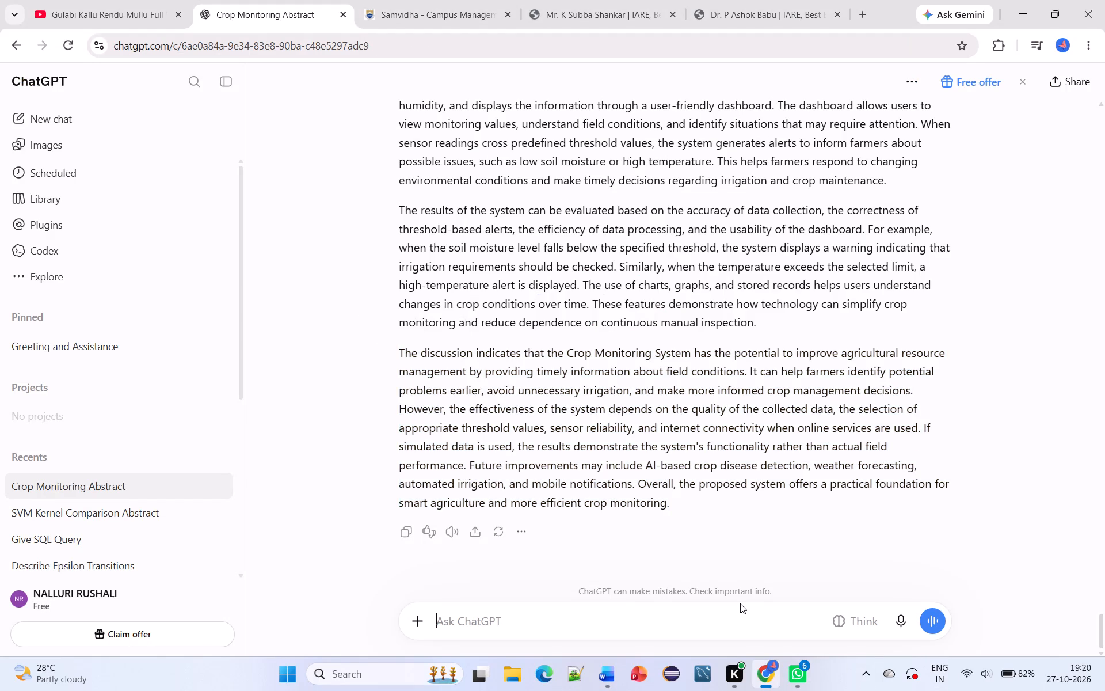
{"action": "type", "text": "give 3 moew"}
{"action": "key", "text": "space"}
{"action": "key", "text": "BackSpace"}
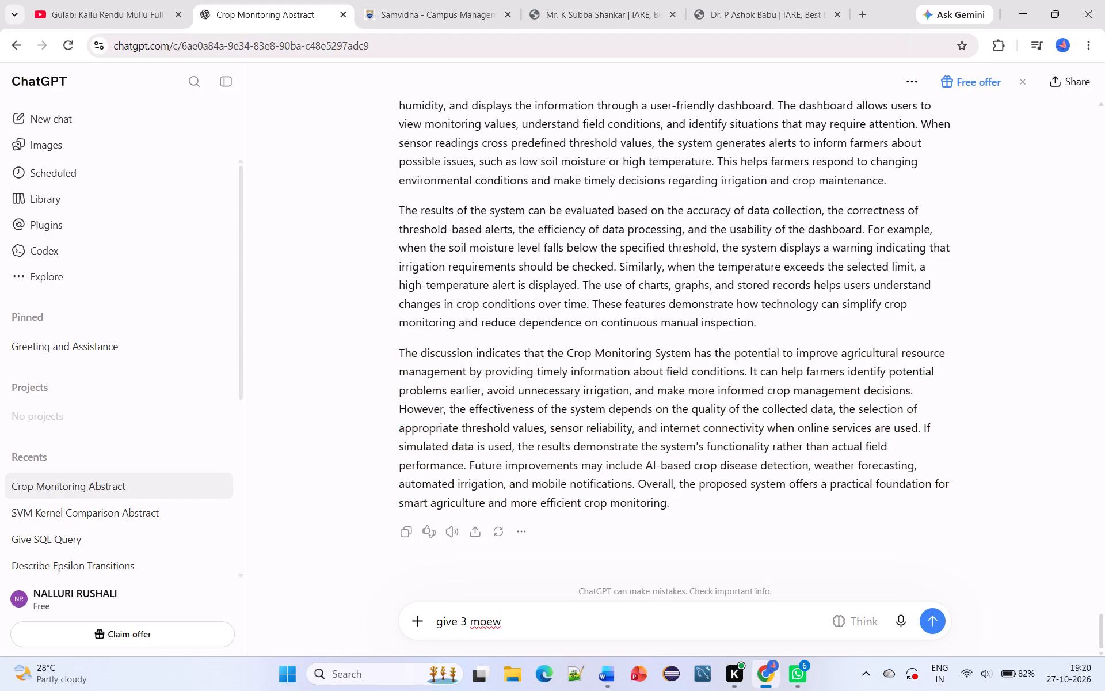
{"action": "key", "text": "BackSpace"}
{"action": "key", "text": "BackSpace"}
{"action": "type", "text": "er"}
{"action": "key", "text": "BackSpace"}
{"action": "key", "text": "BackSpace"}
{"action": "type", "text": "re para"}
{"action": "key", "text": "Return"}
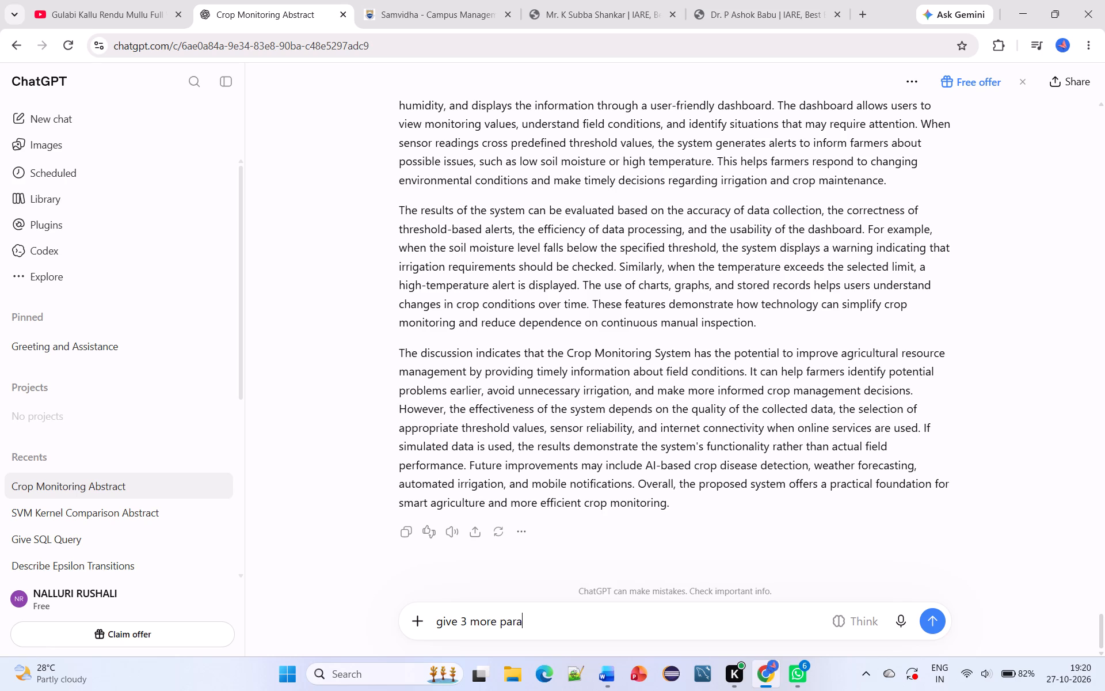
{"action": "scroll", "coordinate": [942, 459], "scroll_direction": "down", "scroll_amount": 1}
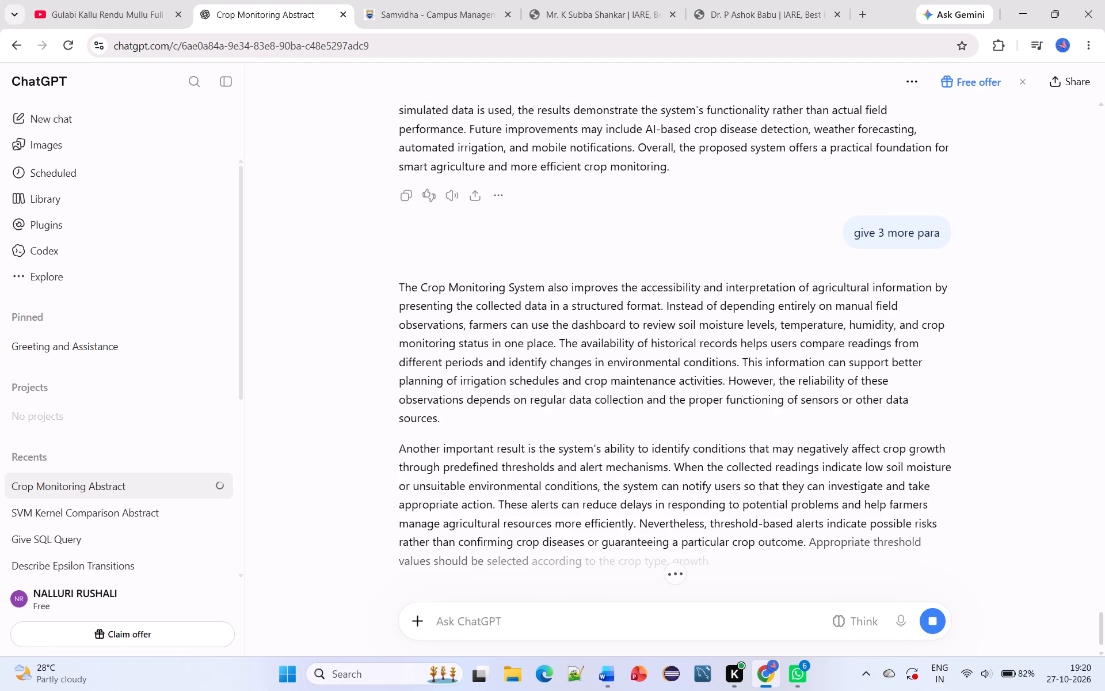
{"action": "left_click_drag", "start_coordinate": [449, 427], "coordinate": [396, 285]}
{"action": "key", "text": "ctrl+c"}
{"action": "scroll", "coordinate": [548, 322], "scroll_direction": "right", "scroll_amount": 1, "text": "ctrl"}
{"action": "key", "text": "alt+Tab"}
{"action": "scroll", "coordinate": [550, 357], "scroll_direction": "up", "scroll_amount": 1}
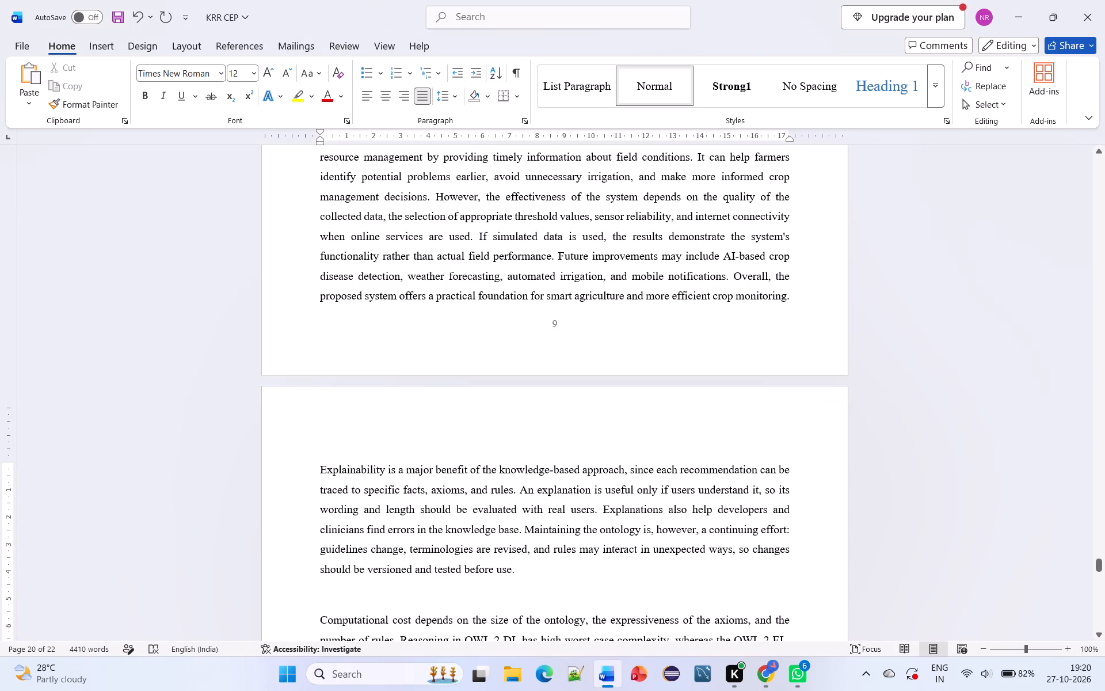
{"action": "scroll", "coordinate": [512, 560], "scroll_direction": "up", "scroll_amount": 1}
{"action": "left_click_drag", "start_coordinate": [517, 575], "coordinate": [341, 460]}
{"action": "scroll", "coordinate": [341, 460], "scroll_direction": "right", "scroll_amount": 1, "text": "ctrl"}
{"action": "key", "text": "ctrl+v"}
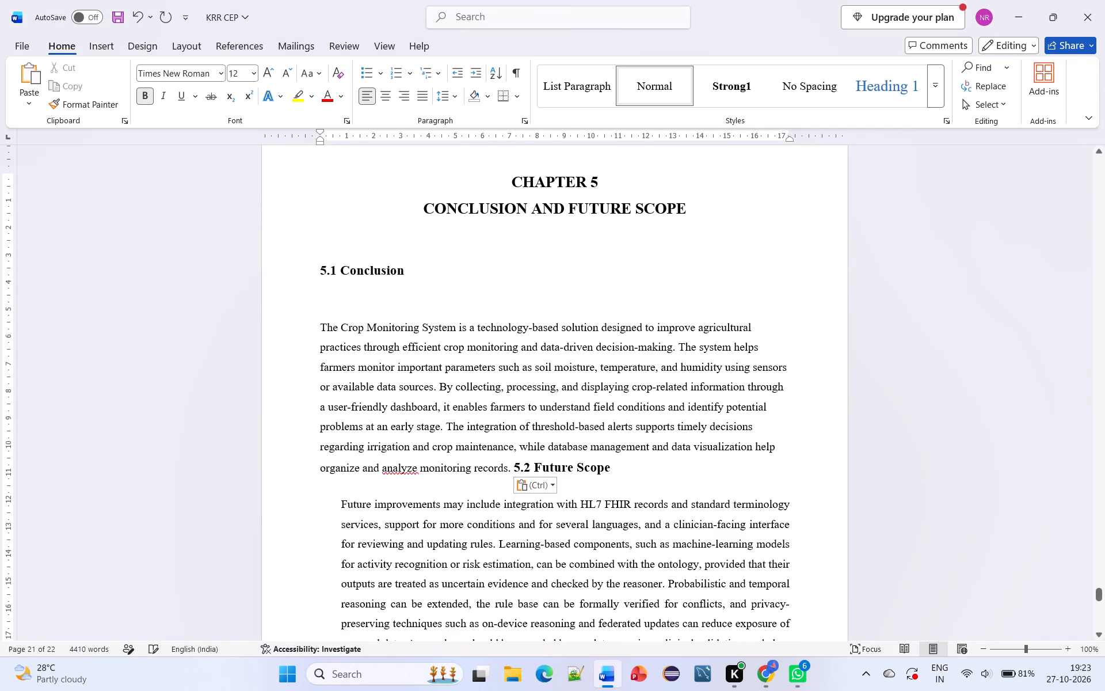
{"action": "key", "text": "Return"}
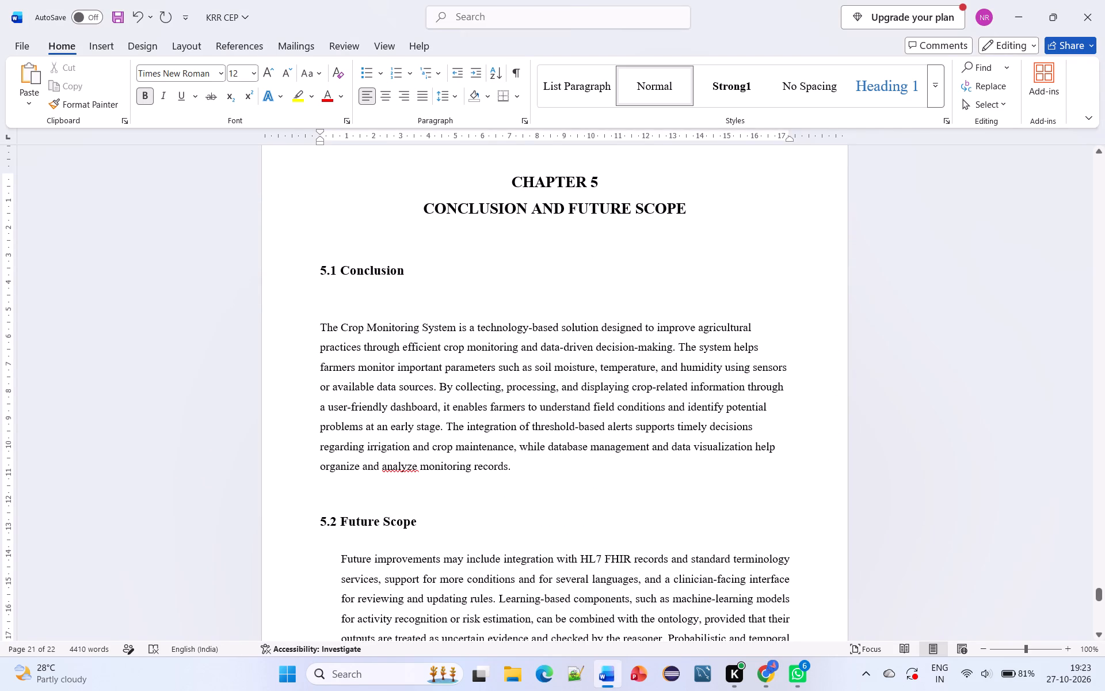
Justify the newly pasted 5.1 Conclusion paragraph.
{"action": "left_click_drag", "start_coordinate": [589, 461], "coordinate": [322, 323]}
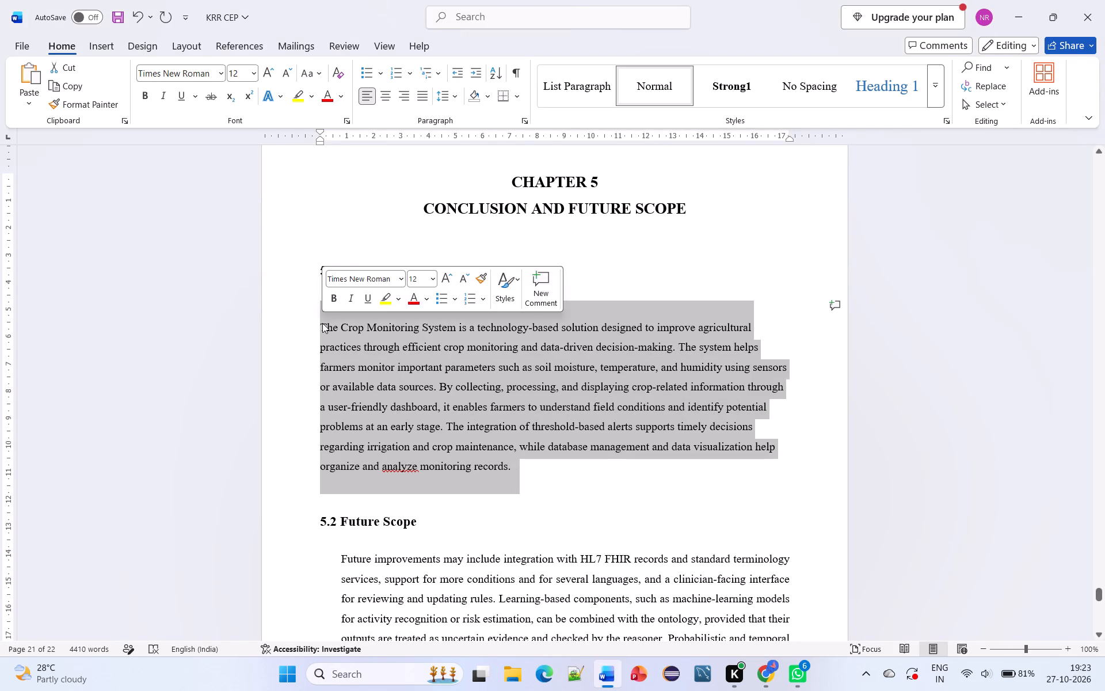
{"action": "left_click", "coordinate": [417, 104]}
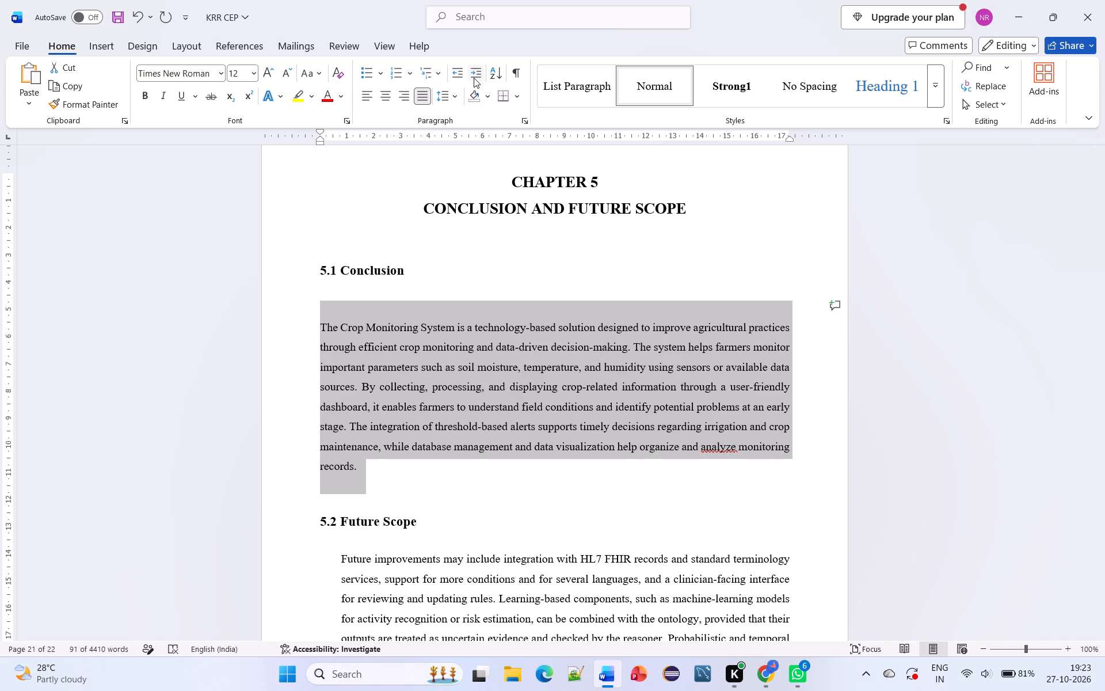
Set the 5.1 Conclusion paragraph's line spacing to 1.5.
{"action": "left_click", "coordinate": [454, 89]}
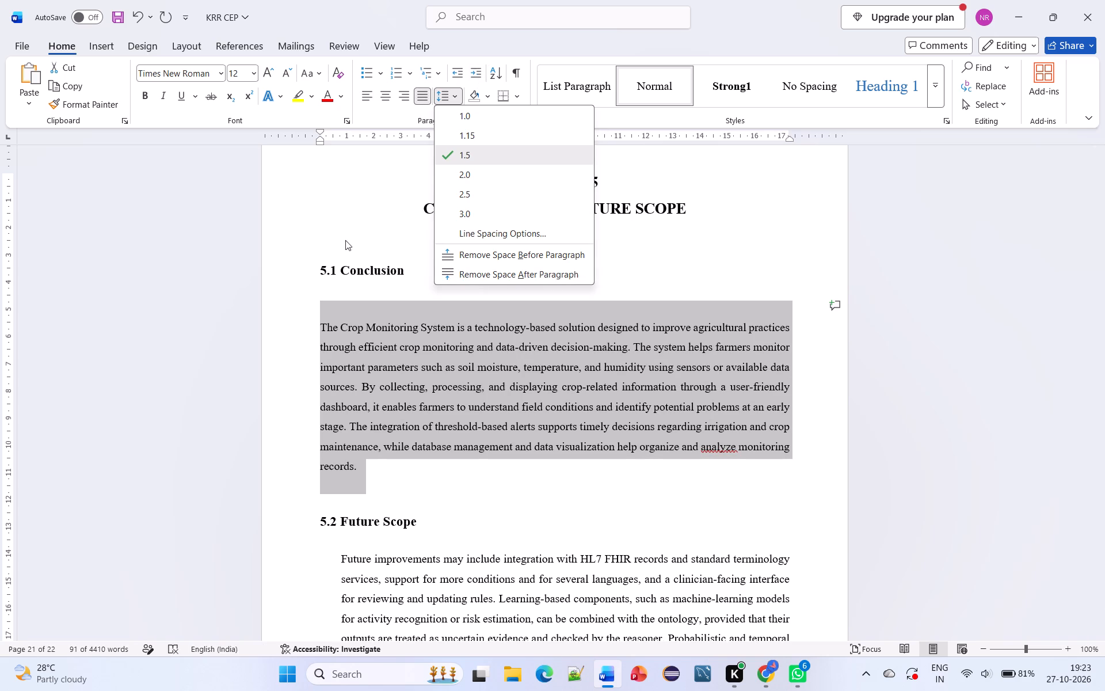
{"action": "key", "text": "Tab"}
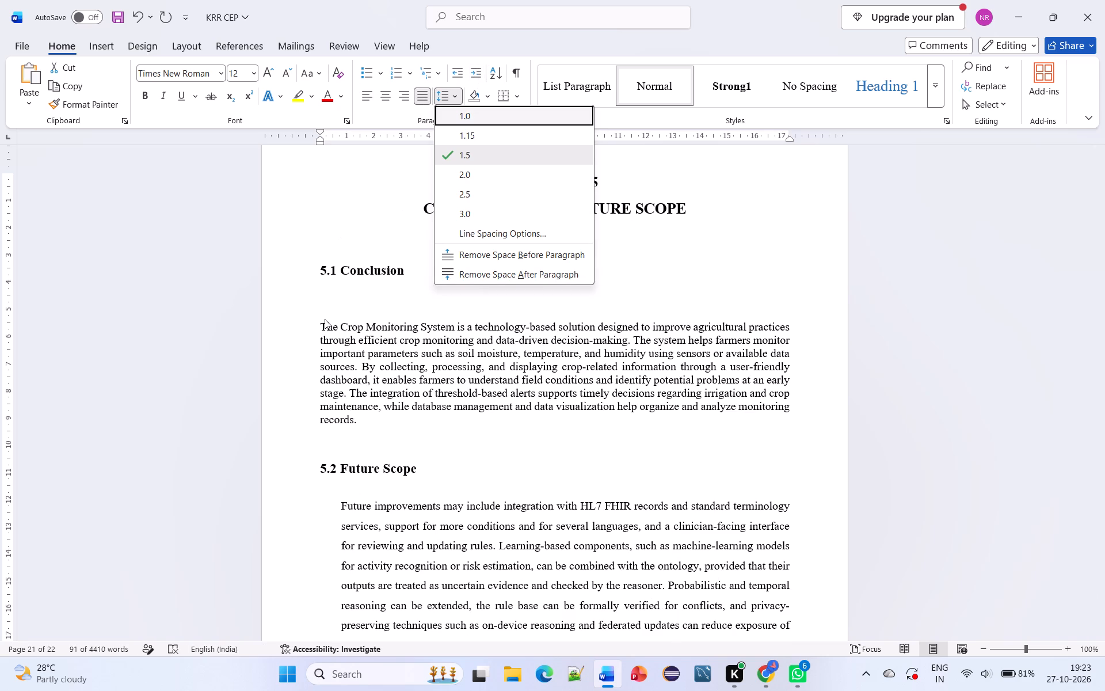
{"action": "left_click", "coordinate": [441, 159]}
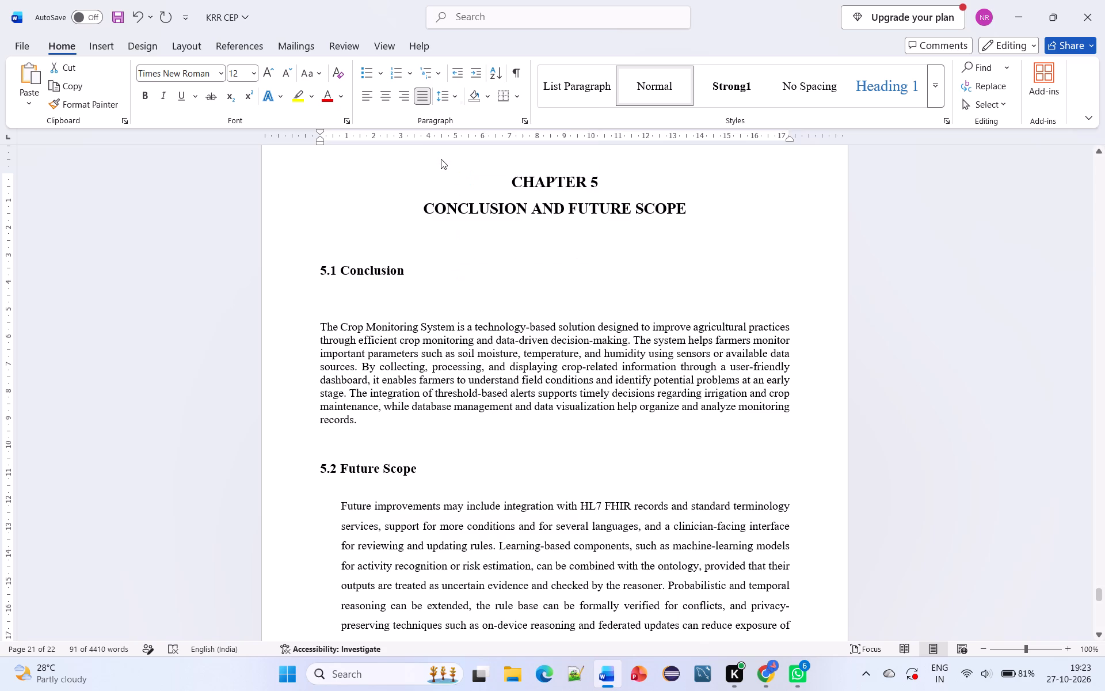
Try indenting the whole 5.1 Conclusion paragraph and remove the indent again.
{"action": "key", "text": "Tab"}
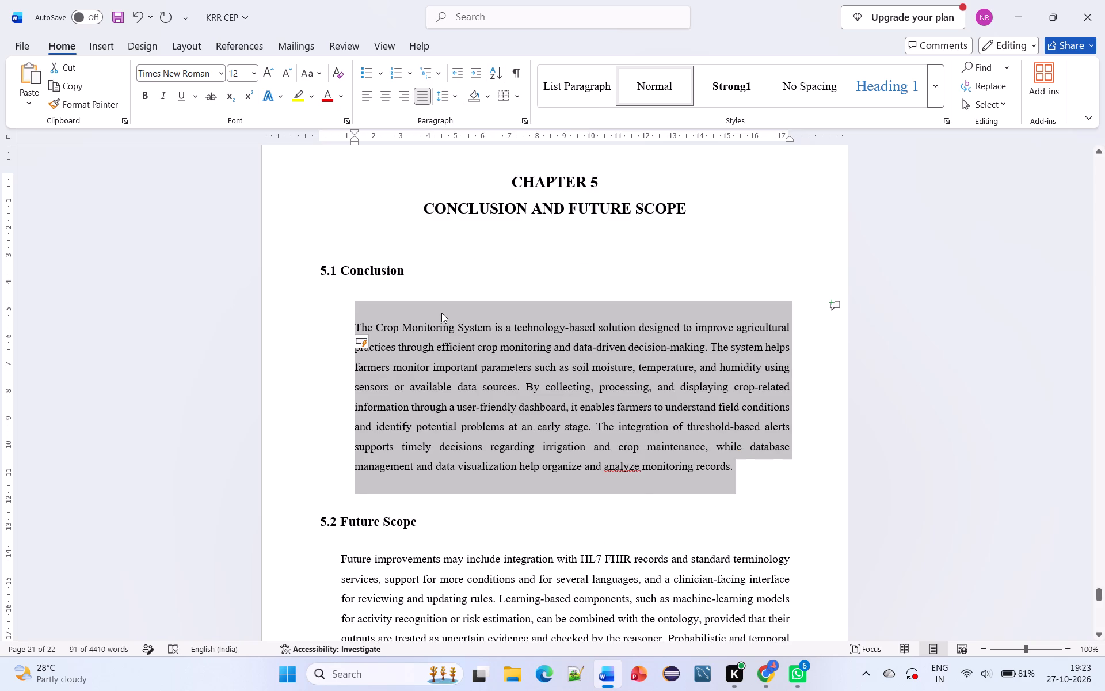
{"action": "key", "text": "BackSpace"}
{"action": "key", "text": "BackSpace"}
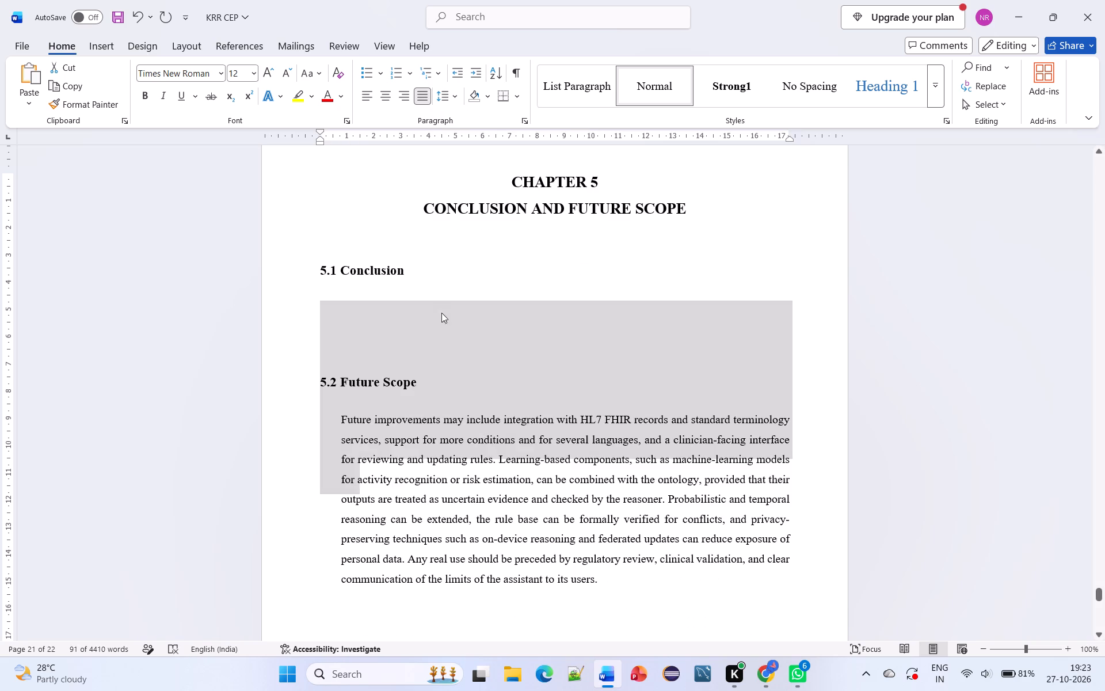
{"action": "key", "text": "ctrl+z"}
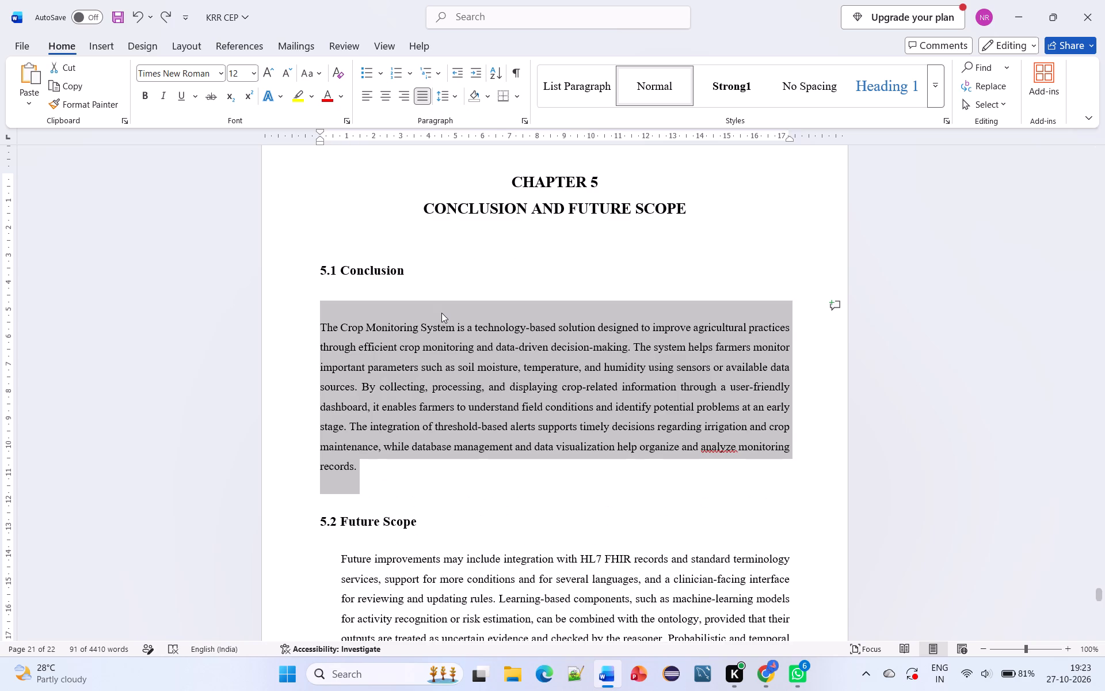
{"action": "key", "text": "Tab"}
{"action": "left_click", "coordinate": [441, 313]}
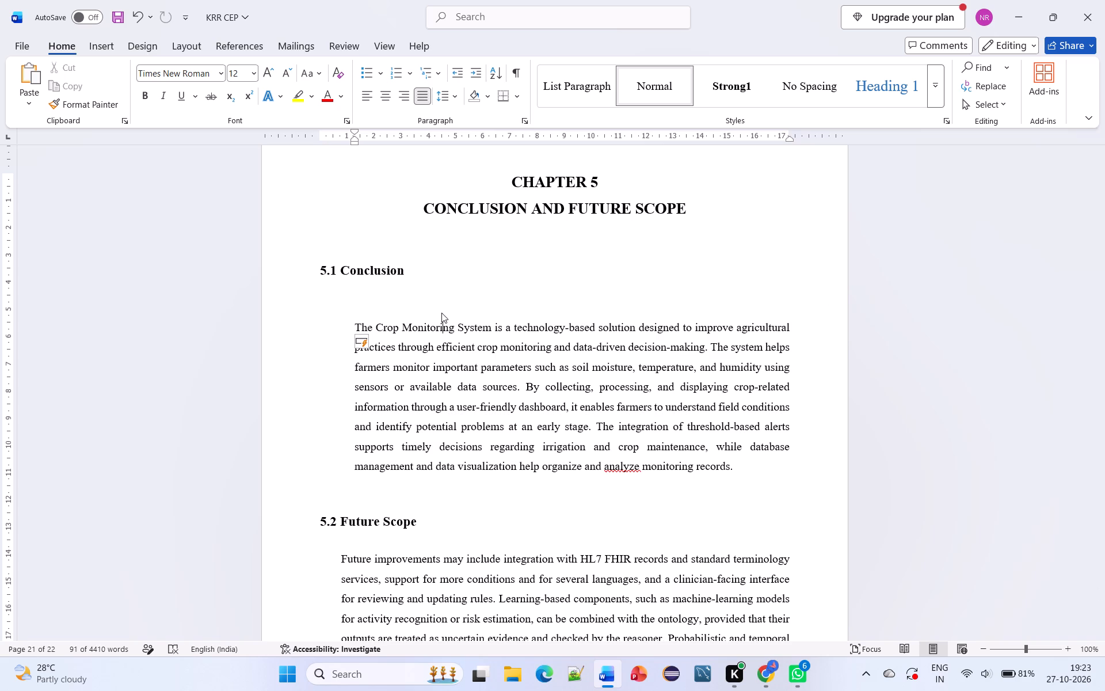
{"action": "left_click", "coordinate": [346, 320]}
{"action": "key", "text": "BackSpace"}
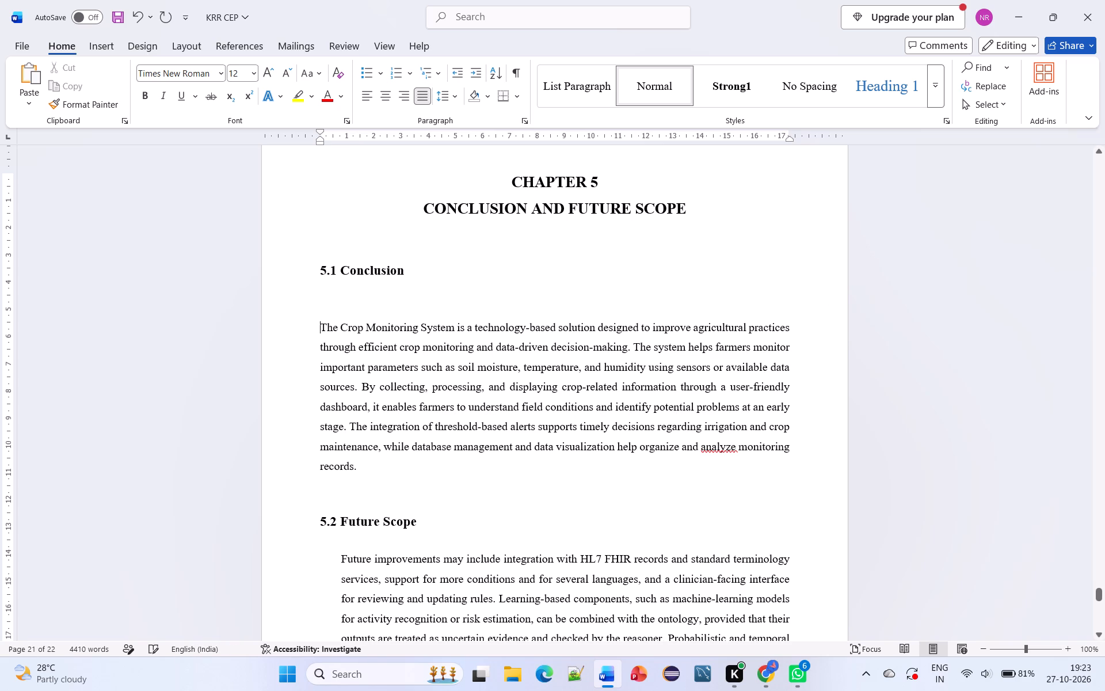
Ask ChatGPT for a section with the prompt "Future Scope", copied from the 5.2 heading in Word.
{"action": "scroll", "coordinate": [400, 460], "scroll_direction": "down", "scroll_amount": 1}
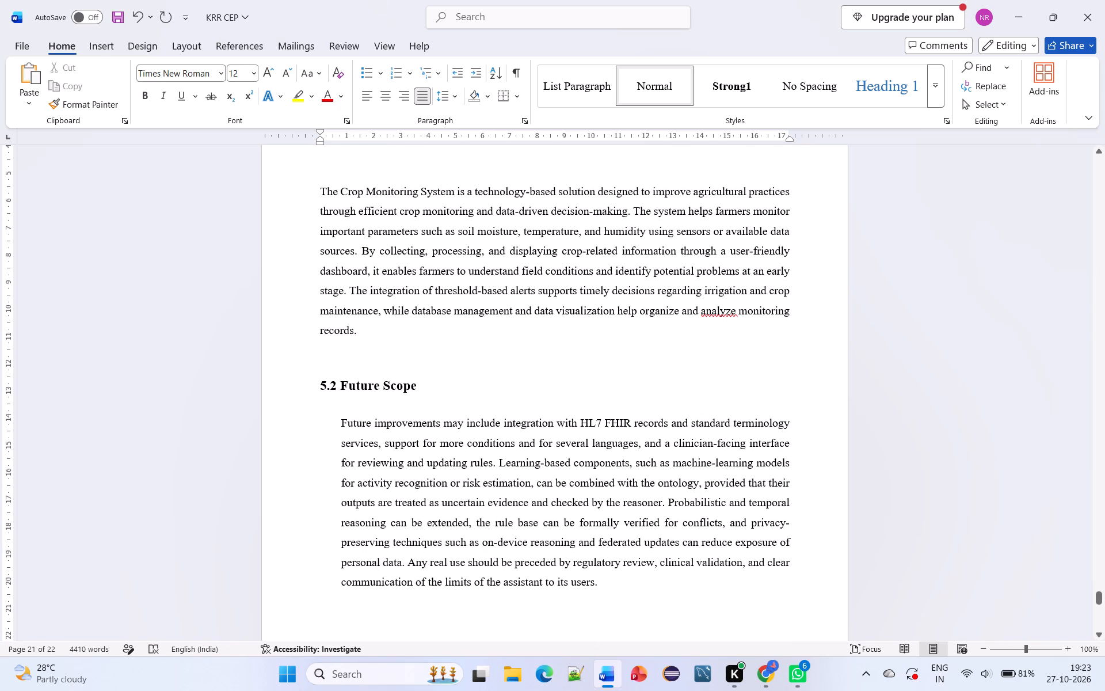
{"action": "left_click_drag", "start_coordinate": [418, 390], "coordinate": [353, 379]}
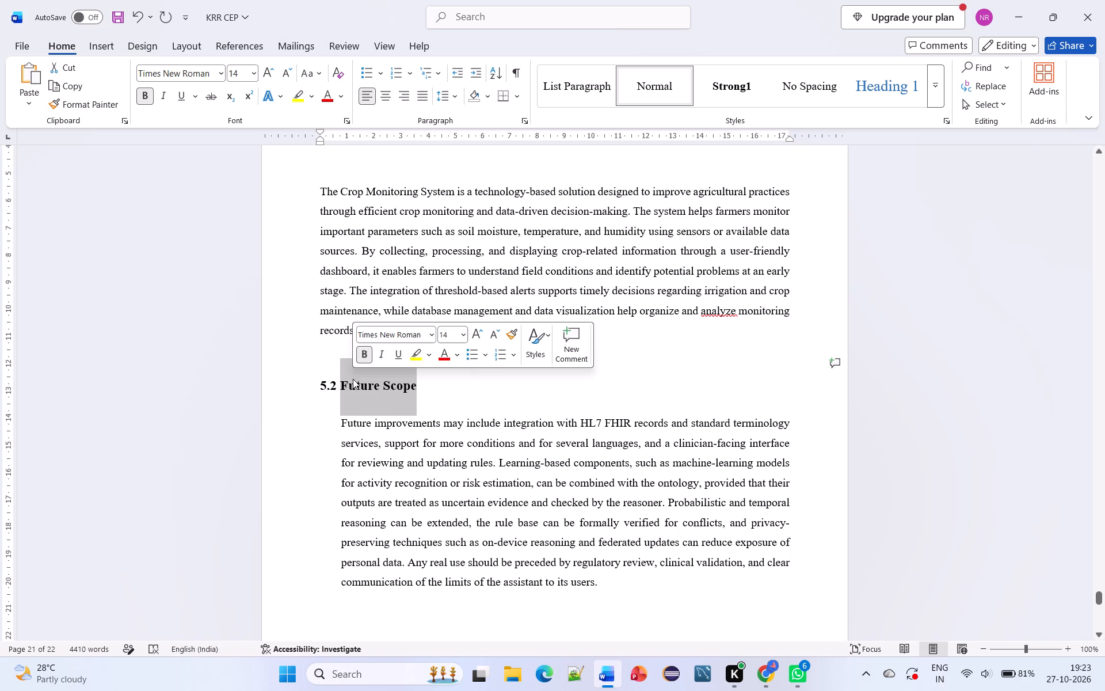
{"action": "key", "text": "ctrl+c"}
{"action": "key", "text": "alt+Tab"}
{"action": "left_click", "coordinate": [517, 612]}
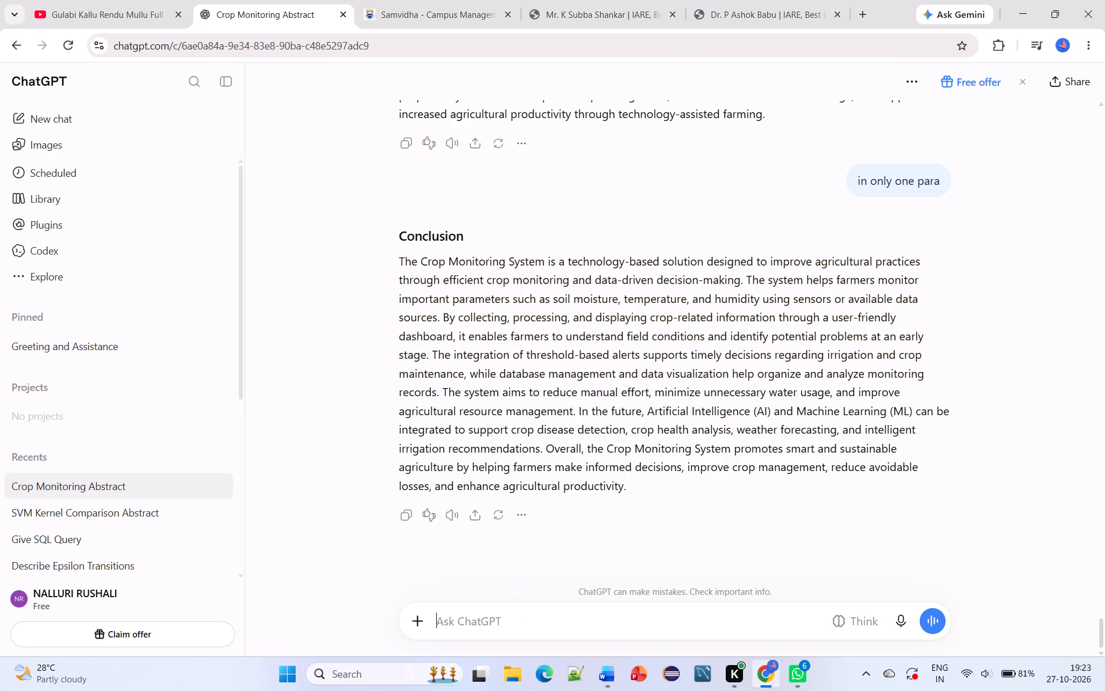
{"action": "key", "text": "ctrl+v"}
{"action": "scroll", "coordinate": [517, 612], "scroll_direction": "up", "scroll_amount": 1, "text": "ctrl"}
{"action": "key", "text": "Return"}
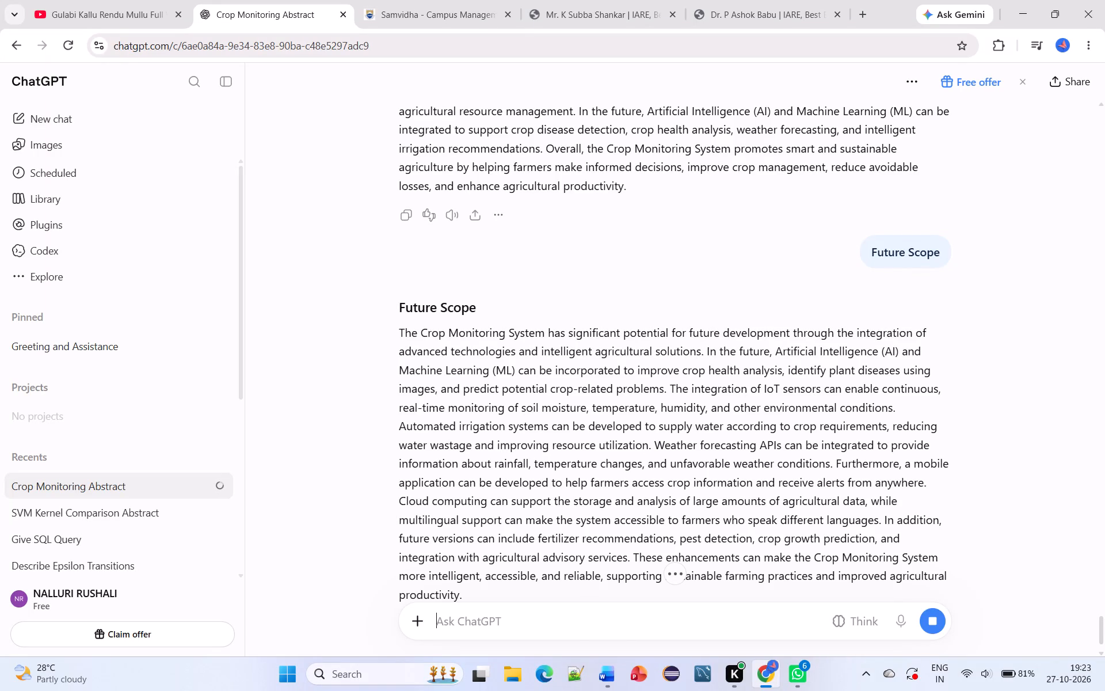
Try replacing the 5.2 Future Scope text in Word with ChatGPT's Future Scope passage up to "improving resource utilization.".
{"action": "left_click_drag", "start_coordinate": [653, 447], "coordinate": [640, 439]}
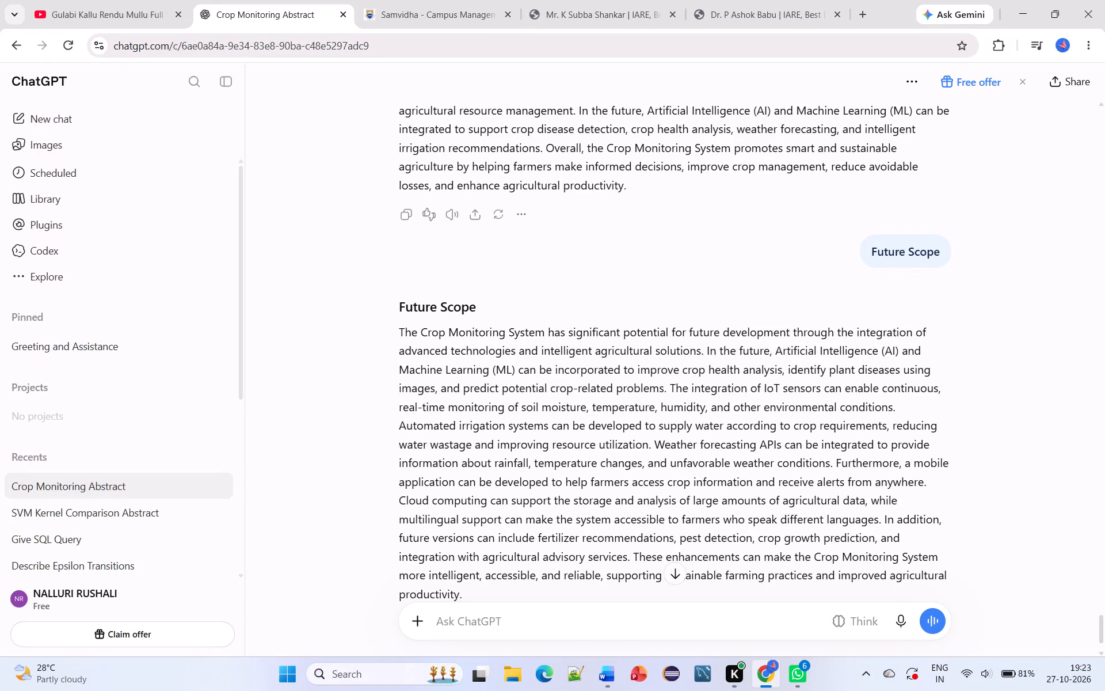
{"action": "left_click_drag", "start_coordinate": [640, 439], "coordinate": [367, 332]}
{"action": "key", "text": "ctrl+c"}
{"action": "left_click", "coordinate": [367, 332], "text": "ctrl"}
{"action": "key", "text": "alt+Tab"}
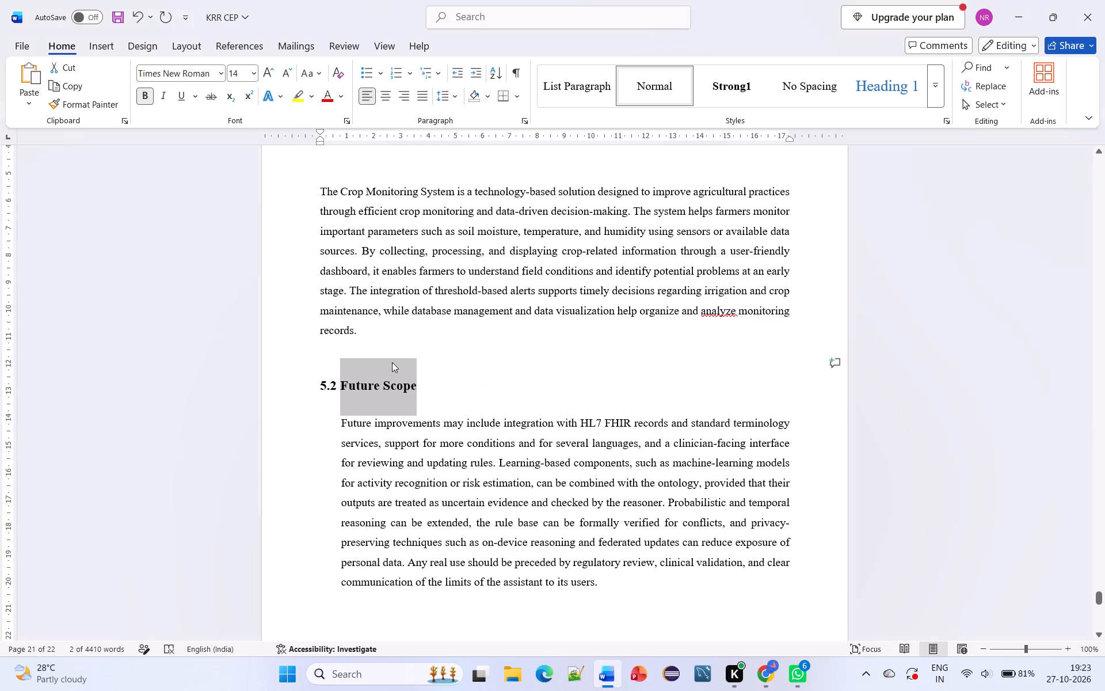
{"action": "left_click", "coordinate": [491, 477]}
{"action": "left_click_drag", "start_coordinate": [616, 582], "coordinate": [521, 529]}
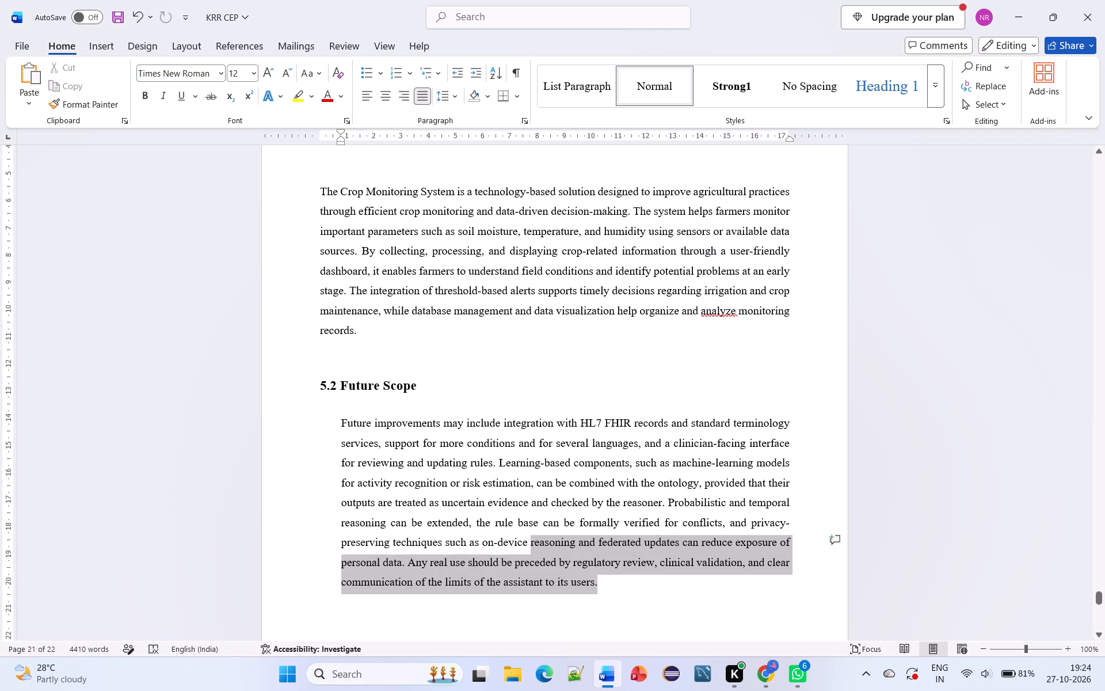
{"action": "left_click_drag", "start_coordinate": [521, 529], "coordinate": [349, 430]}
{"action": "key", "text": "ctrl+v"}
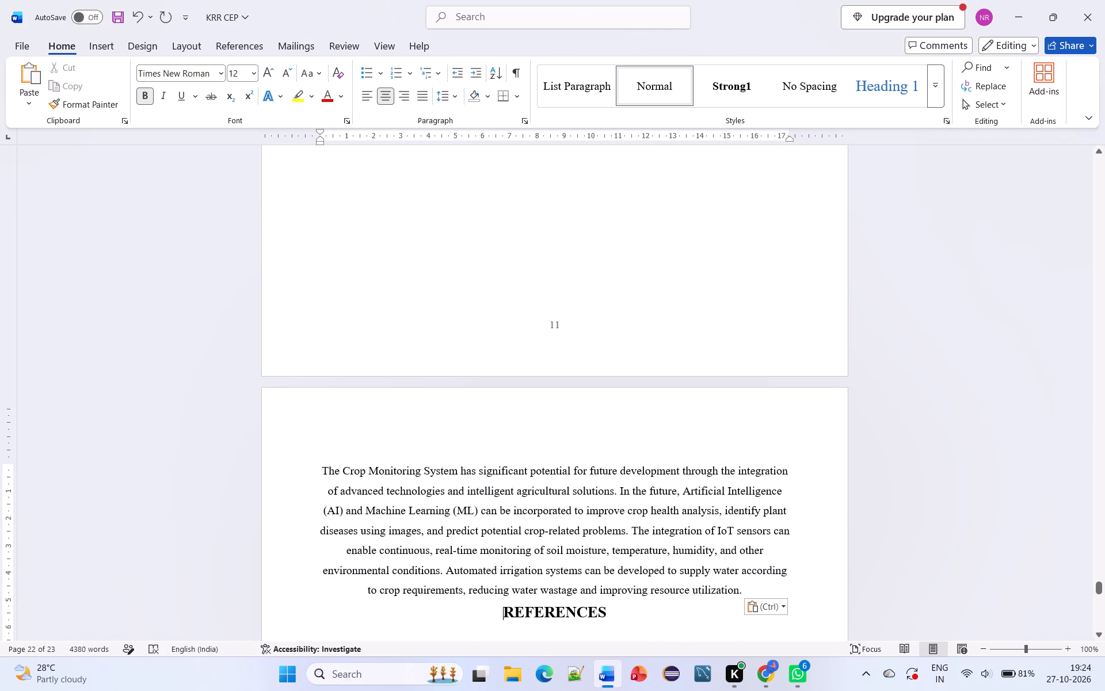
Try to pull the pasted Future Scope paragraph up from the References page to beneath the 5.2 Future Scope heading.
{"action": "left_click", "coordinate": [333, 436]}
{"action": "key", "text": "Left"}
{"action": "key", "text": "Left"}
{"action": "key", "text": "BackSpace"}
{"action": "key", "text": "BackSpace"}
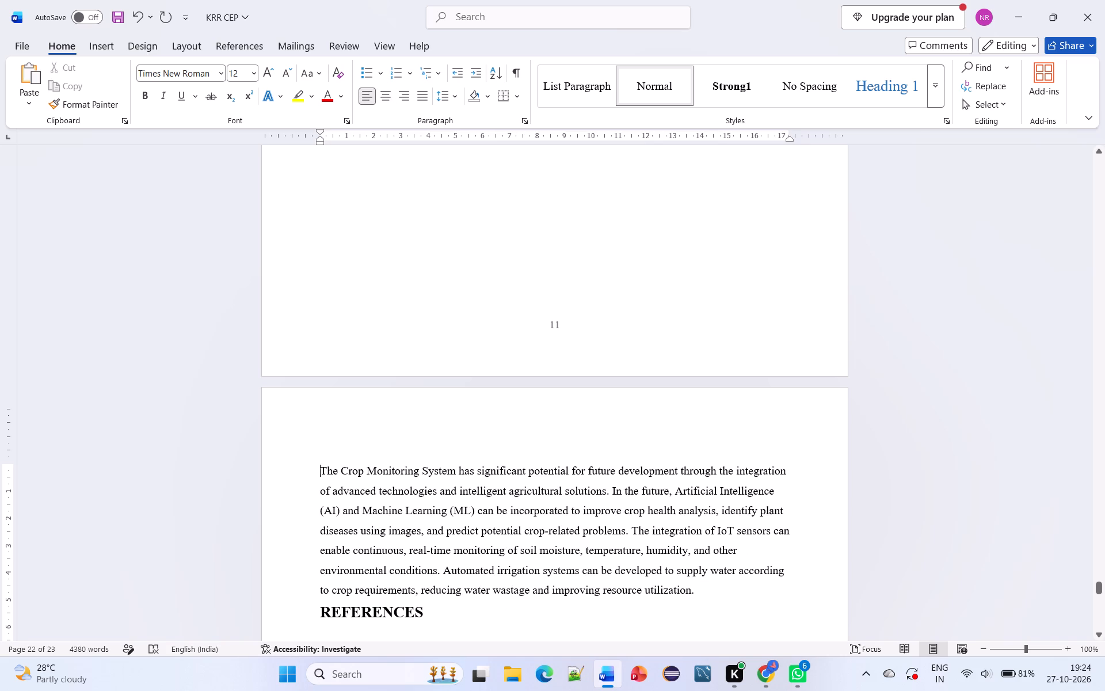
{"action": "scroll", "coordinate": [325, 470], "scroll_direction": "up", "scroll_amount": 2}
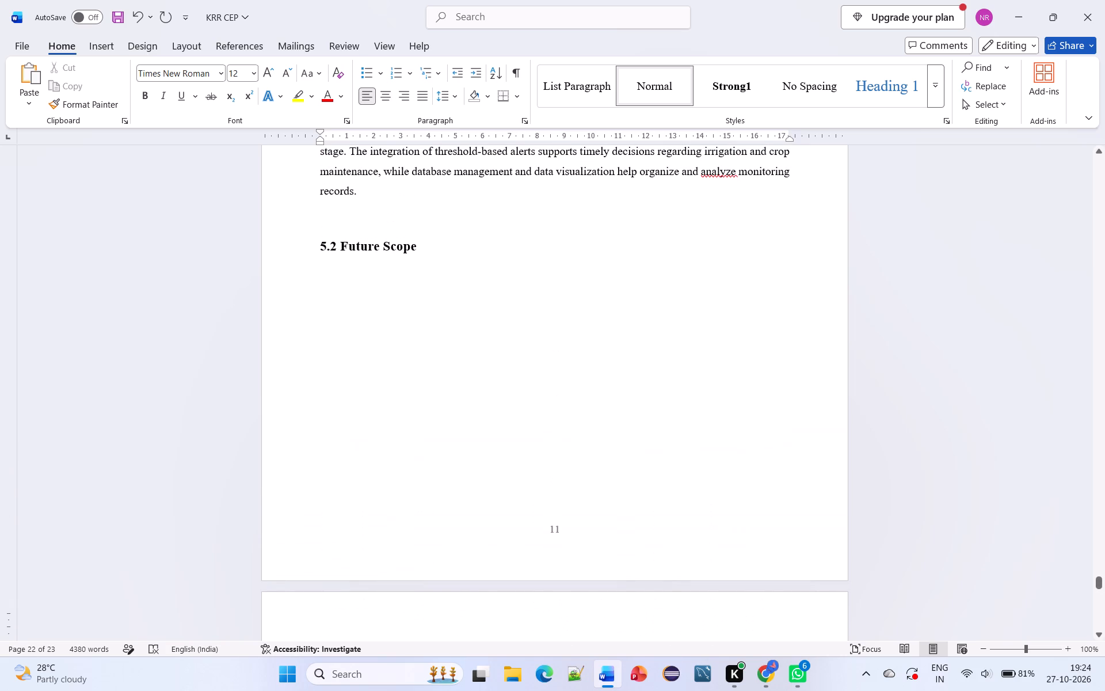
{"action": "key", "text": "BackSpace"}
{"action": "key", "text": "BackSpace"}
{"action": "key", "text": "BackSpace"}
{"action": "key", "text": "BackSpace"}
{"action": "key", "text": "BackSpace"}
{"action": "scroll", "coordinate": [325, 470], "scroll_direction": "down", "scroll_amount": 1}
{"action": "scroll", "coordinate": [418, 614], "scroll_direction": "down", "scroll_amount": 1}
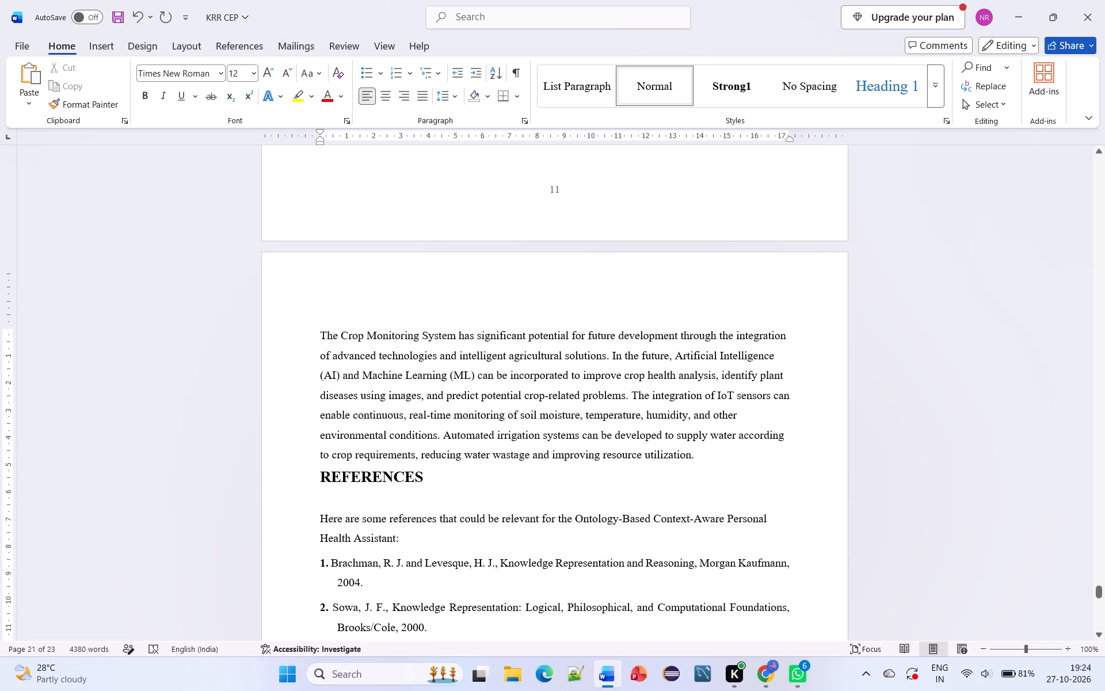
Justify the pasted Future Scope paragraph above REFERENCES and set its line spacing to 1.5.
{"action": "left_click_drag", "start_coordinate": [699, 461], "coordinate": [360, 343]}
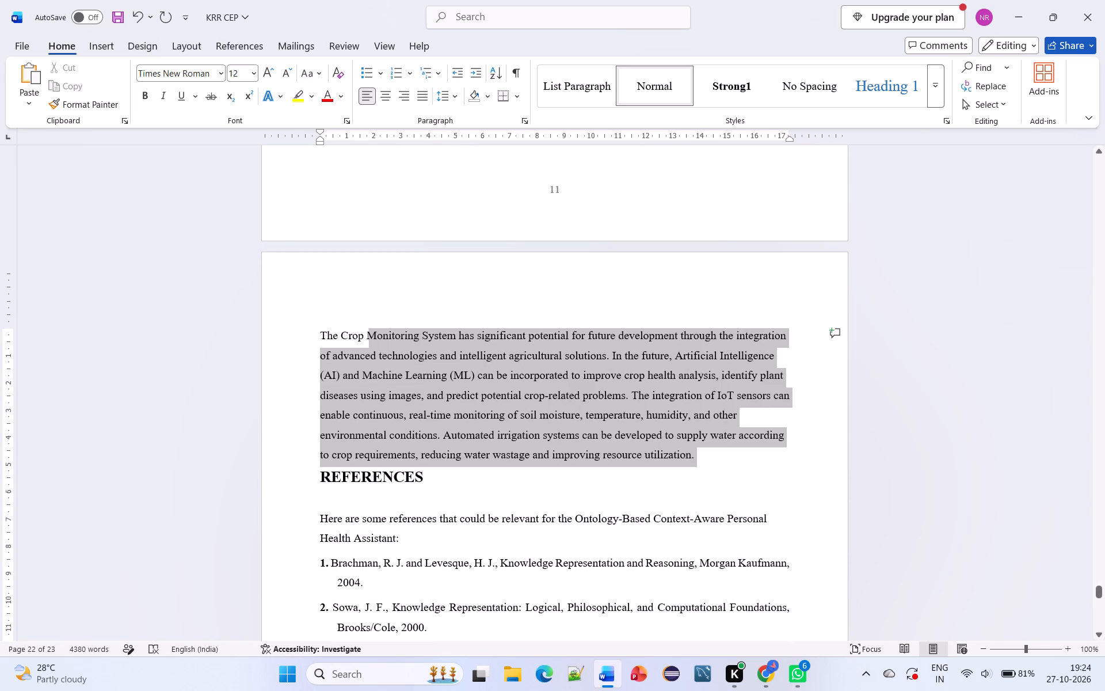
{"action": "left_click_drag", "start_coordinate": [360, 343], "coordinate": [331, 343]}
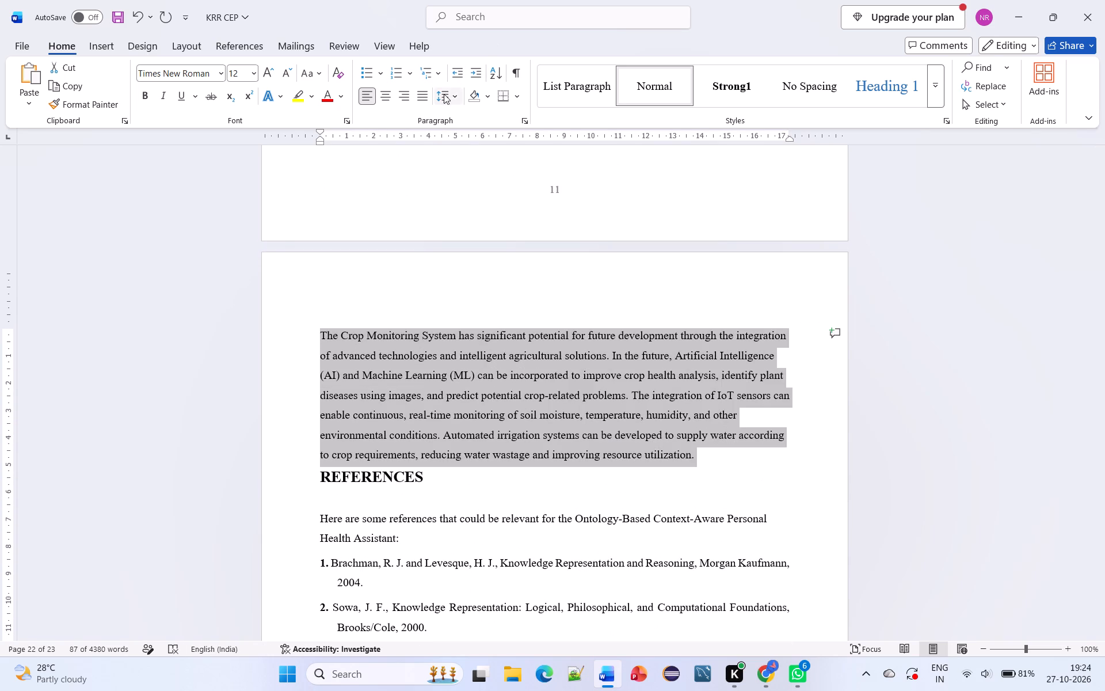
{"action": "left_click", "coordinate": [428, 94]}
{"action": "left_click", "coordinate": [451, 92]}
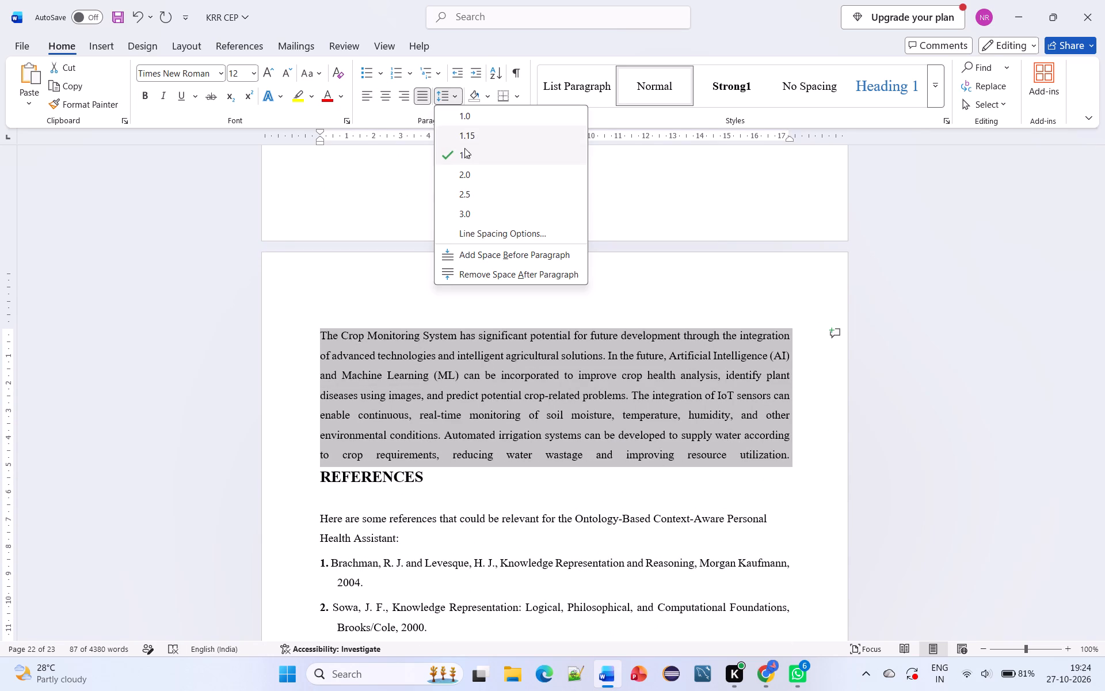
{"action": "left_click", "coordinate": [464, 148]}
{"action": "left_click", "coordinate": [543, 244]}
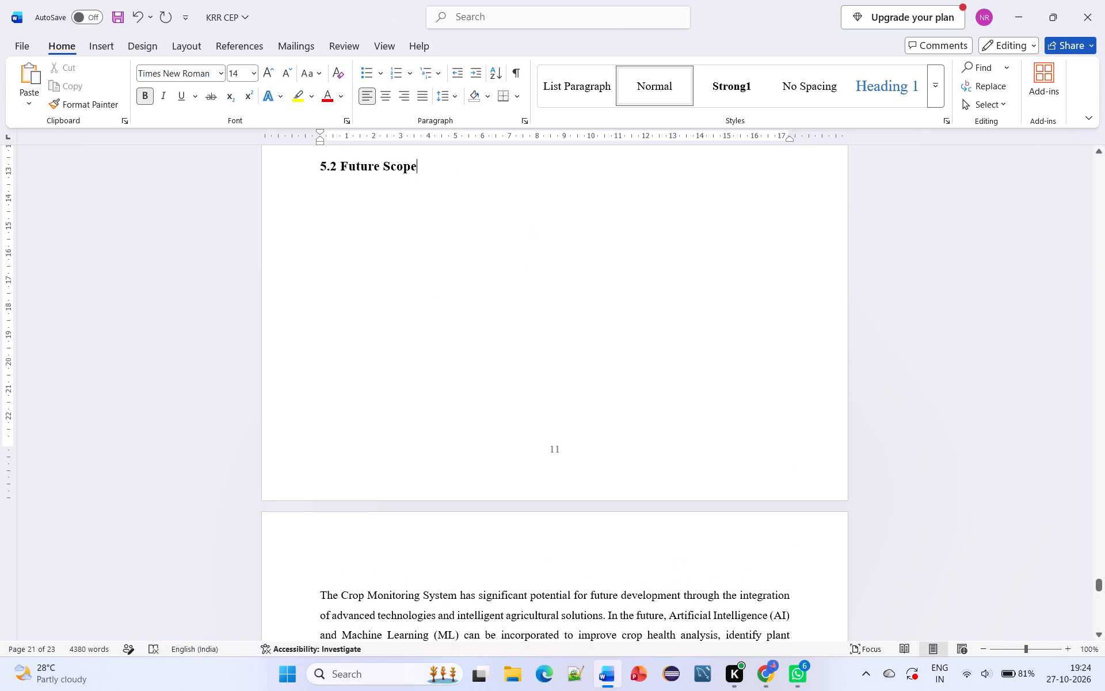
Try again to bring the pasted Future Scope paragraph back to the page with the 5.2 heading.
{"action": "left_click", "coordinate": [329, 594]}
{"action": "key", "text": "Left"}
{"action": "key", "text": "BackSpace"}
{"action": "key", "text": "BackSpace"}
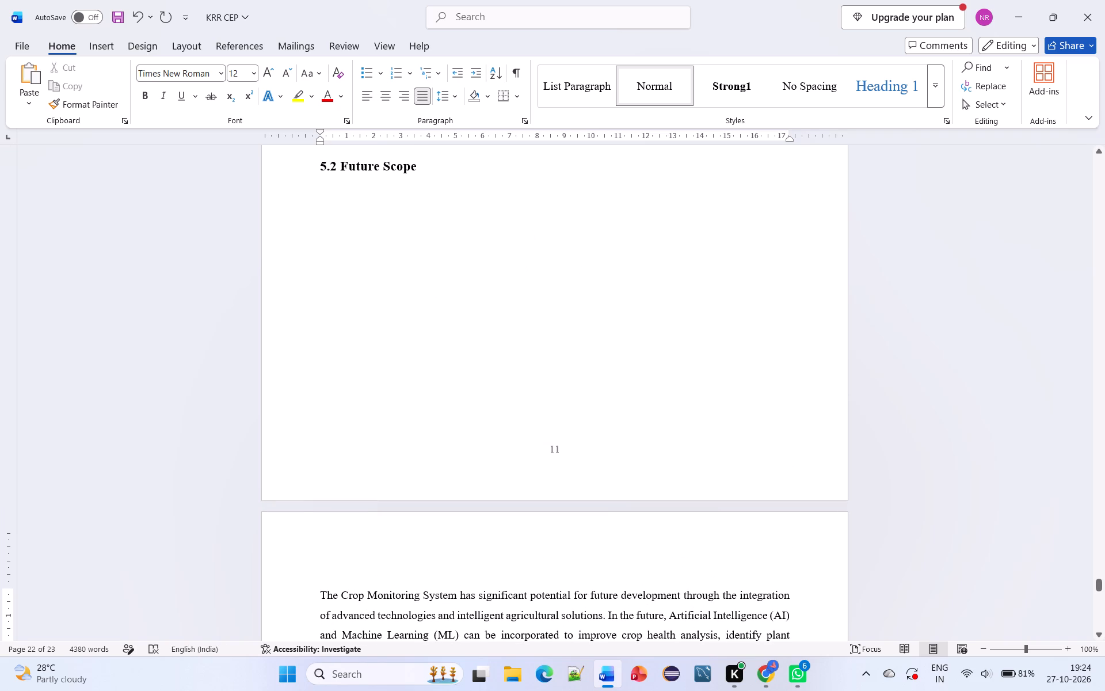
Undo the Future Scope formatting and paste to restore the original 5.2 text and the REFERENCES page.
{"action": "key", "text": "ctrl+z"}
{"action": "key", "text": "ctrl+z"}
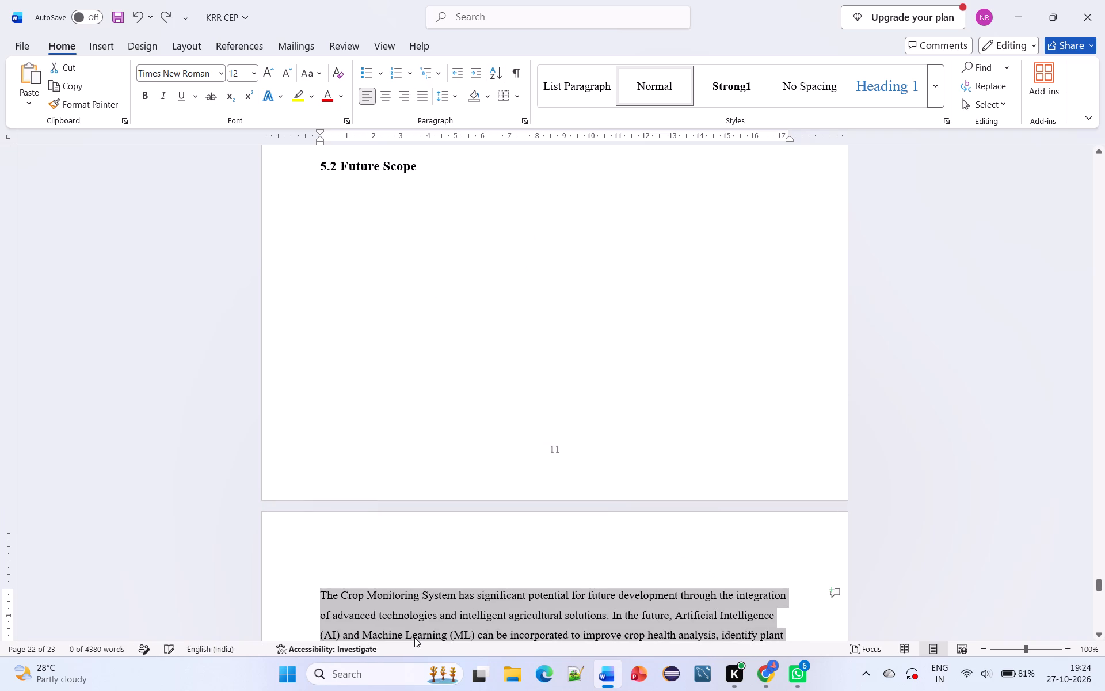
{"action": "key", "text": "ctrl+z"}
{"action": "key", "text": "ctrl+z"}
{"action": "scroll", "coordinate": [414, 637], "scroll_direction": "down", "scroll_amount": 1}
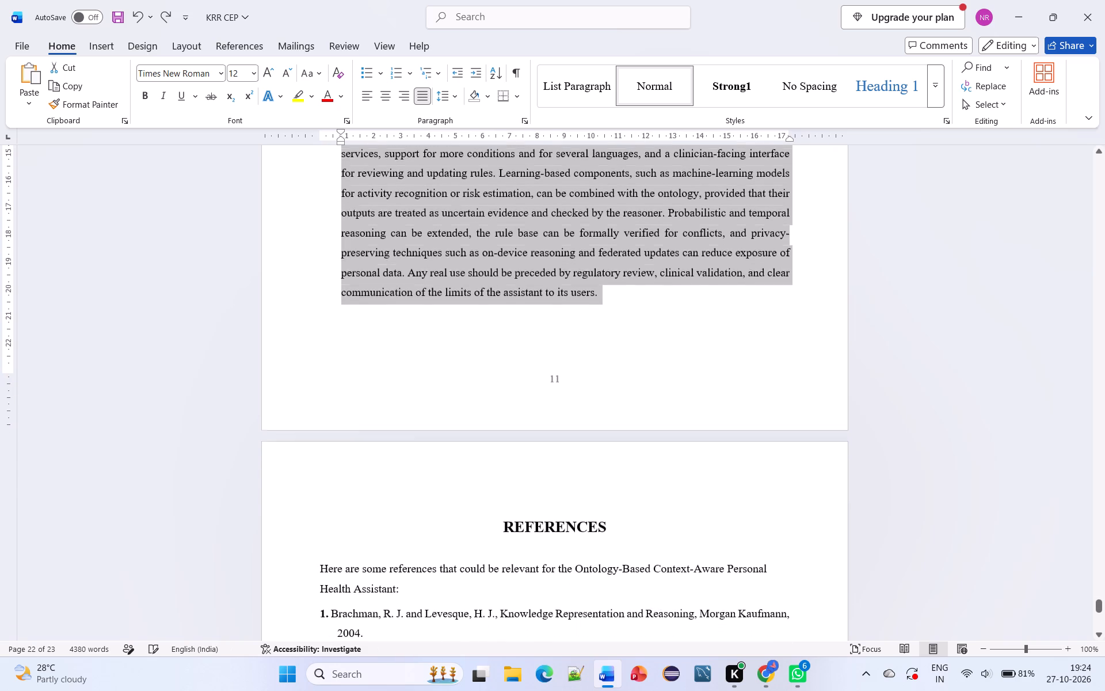
Remove the left indent from the original 5.2 Future Scope paragraph, keeping its text in place.
{"action": "left_click", "coordinate": [414, 637]}
{"action": "scroll", "coordinate": [414, 637], "scroll_direction": "up", "scroll_amount": 2}
{"action": "scroll", "coordinate": [414, 637], "scroll_direction": "down", "scroll_amount": 2}
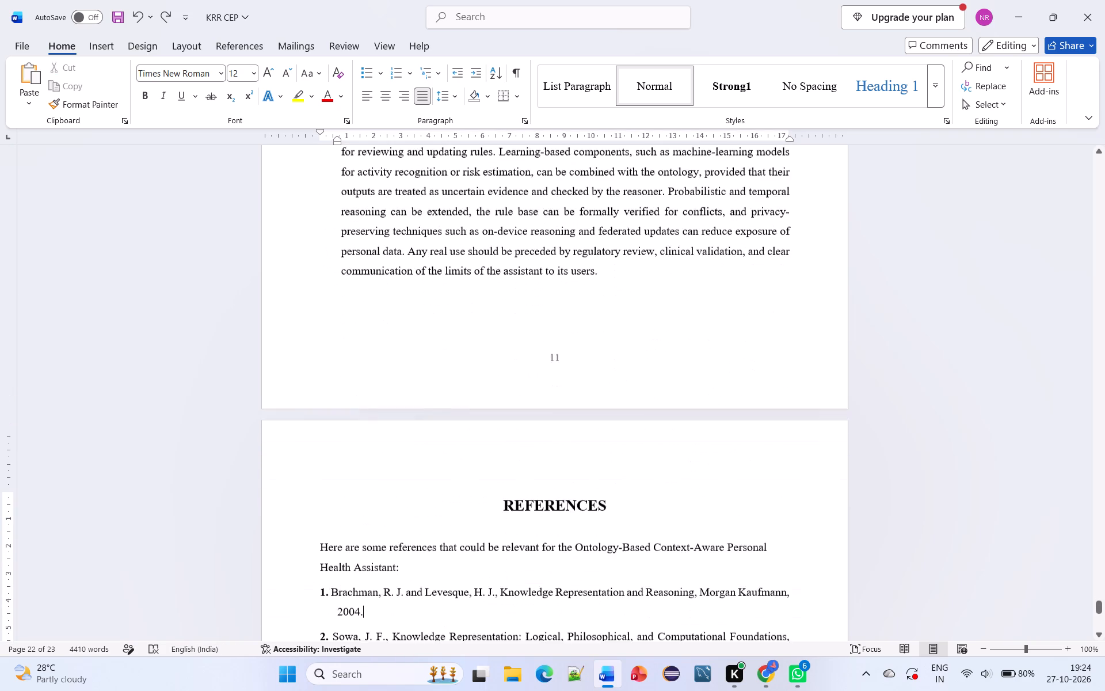
{"action": "scroll", "coordinate": [414, 637], "scroll_direction": "up", "scroll_amount": 2}
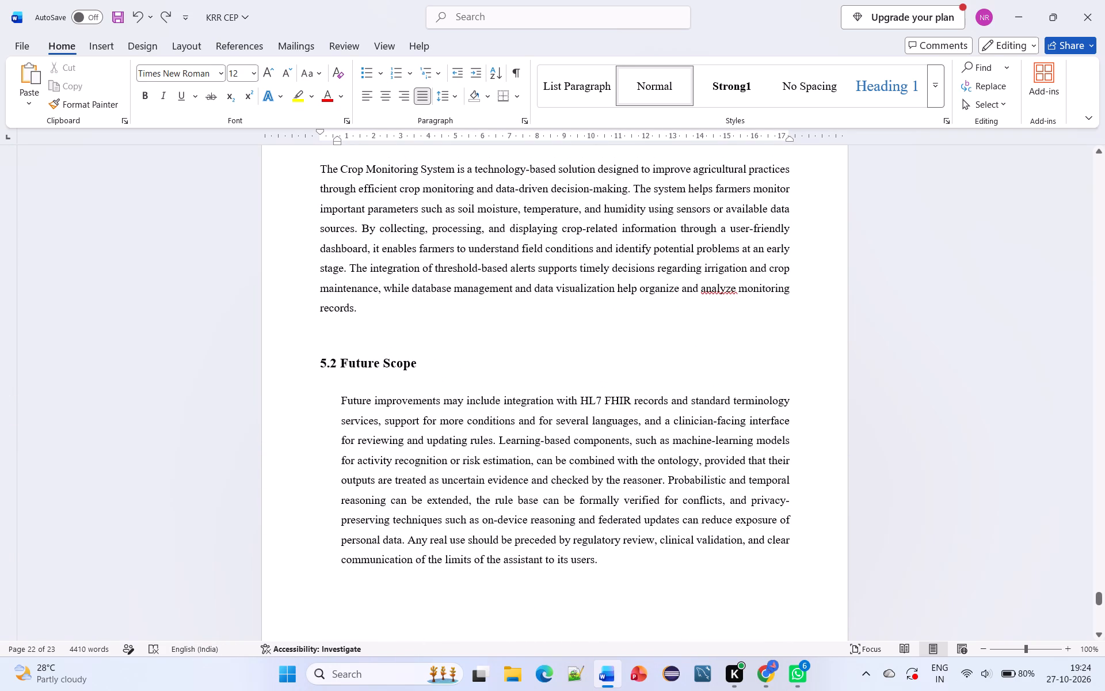
{"action": "left_click_drag", "start_coordinate": [343, 396], "coordinate": [622, 554]}
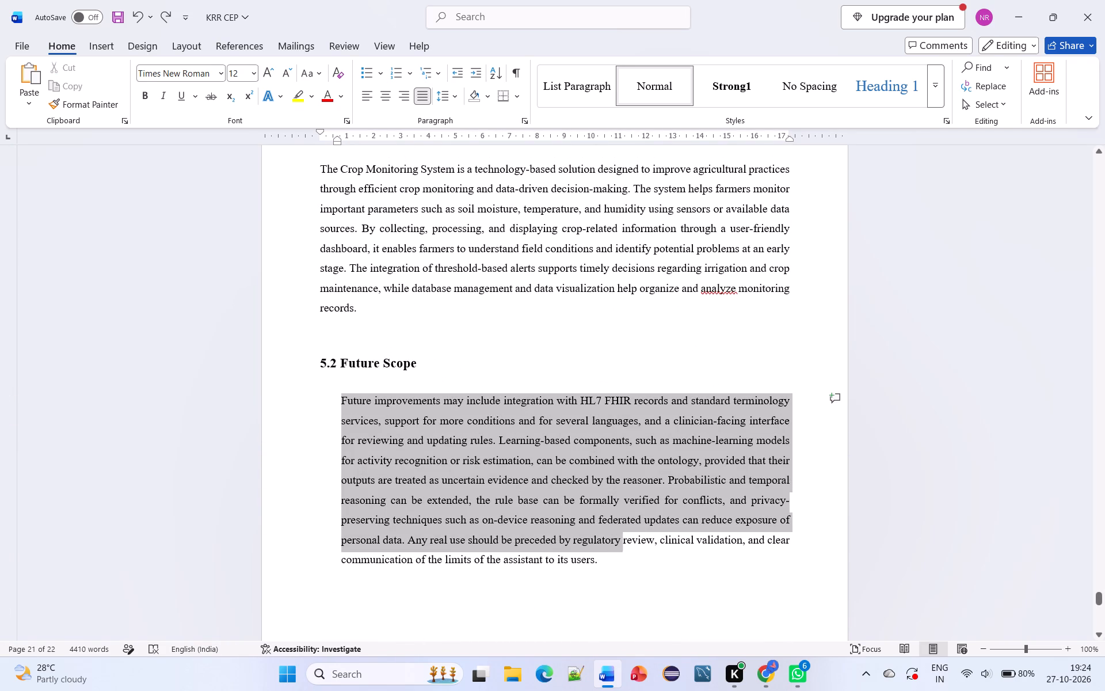
{"action": "left_click_drag", "start_coordinate": [622, 554], "coordinate": [663, 557]}
{"action": "key", "text": "Tab"}
{"action": "key", "text": "BackSpace"}
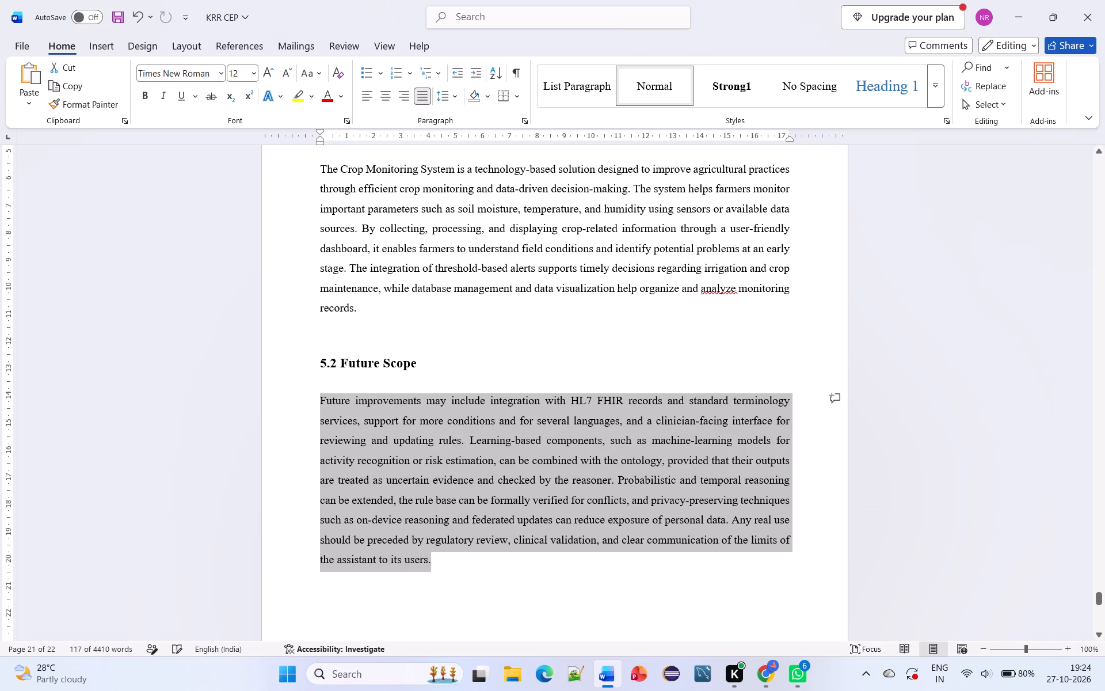
{"action": "key", "text": "BackSpace"}
{"action": "key", "text": "ctrl+z"}
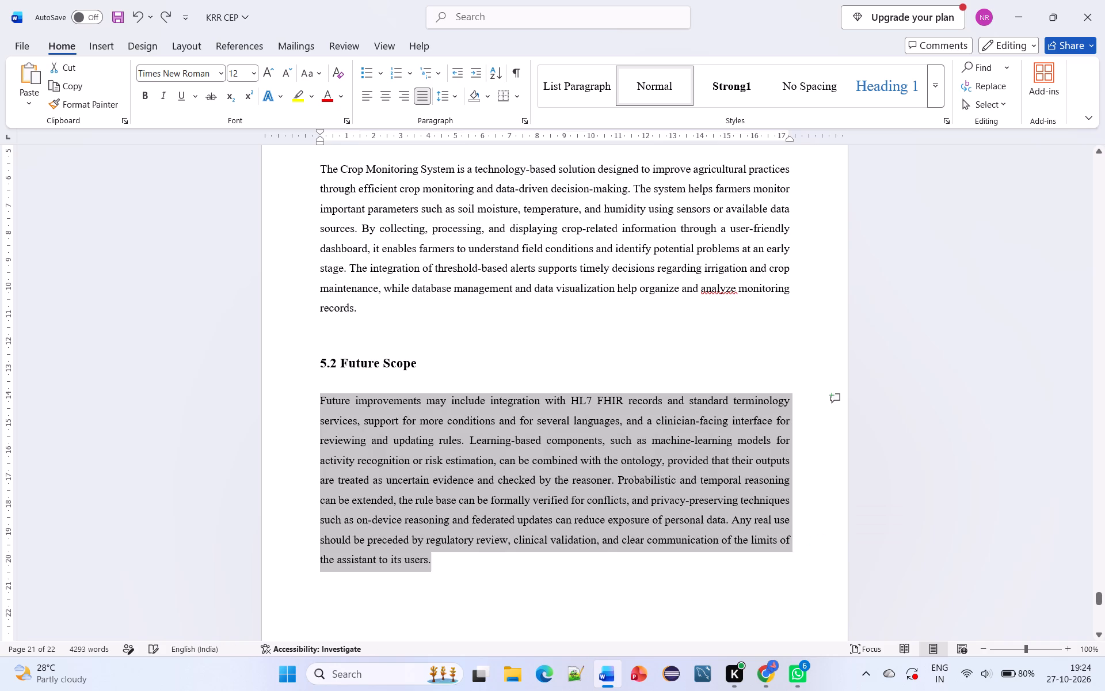
{"action": "left_click", "coordinate": [715, 613]}
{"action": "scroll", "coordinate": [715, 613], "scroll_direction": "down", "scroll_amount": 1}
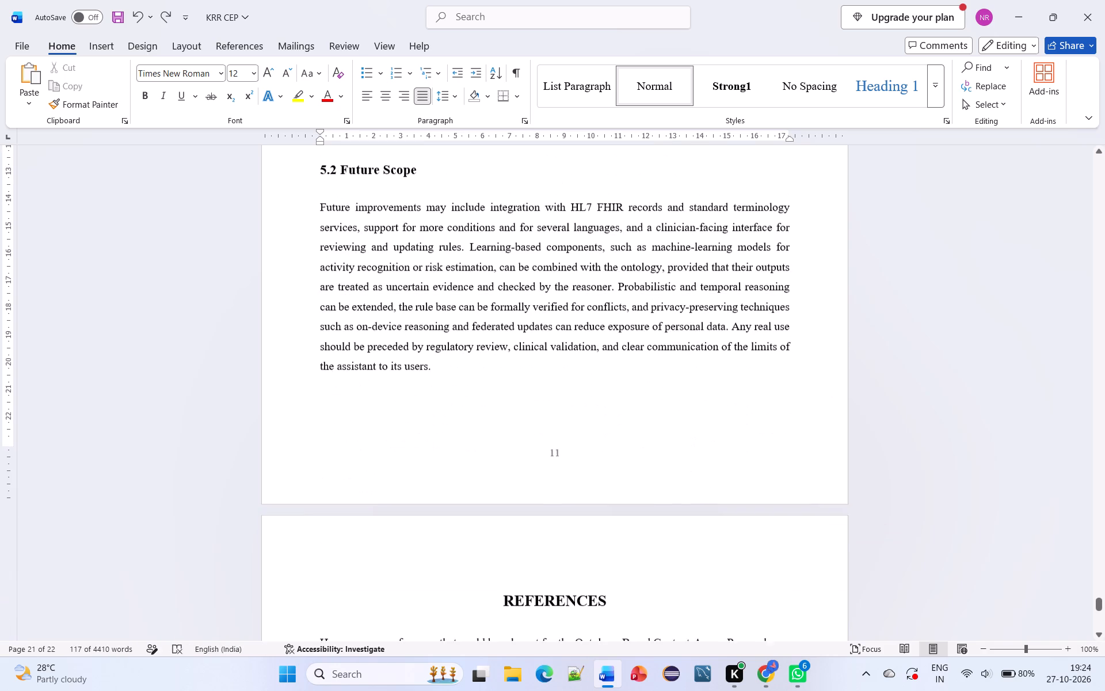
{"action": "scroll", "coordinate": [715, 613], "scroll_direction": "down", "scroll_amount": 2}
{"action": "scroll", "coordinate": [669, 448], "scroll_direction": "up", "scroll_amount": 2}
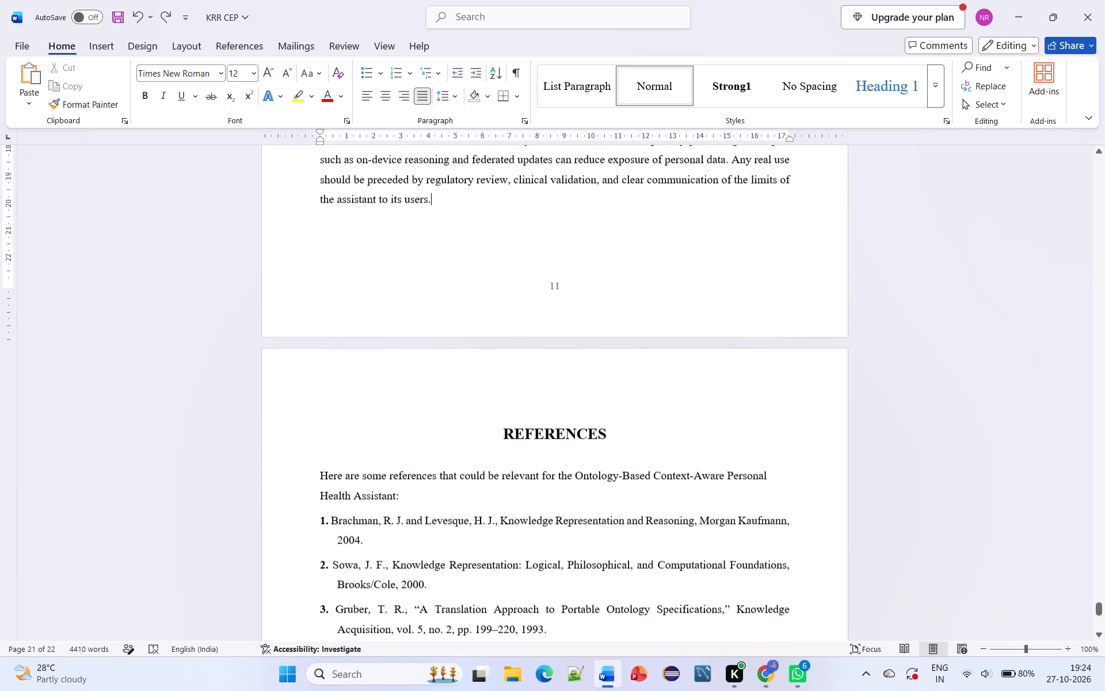
Copy the REFERENCES heading and send it as a prompt in the Crop Monitoring Abstract chat in ChatGPT.
{"action": "left_click_drag", "start_coordinate": [623, 446], "coordinate": [501, 427]}
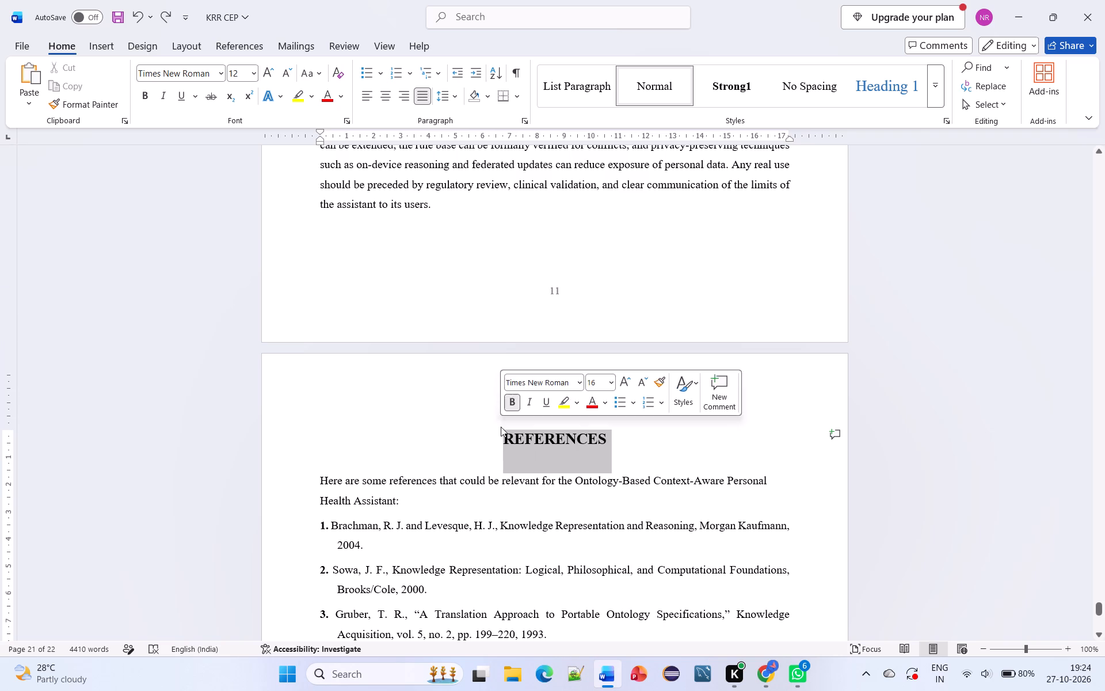
{"action": "key", "text": "ctrl+c"}
{"action": "scroll", "coordinate": [501, 427], "scroll_direction": "down", "scroll_amount": 4}
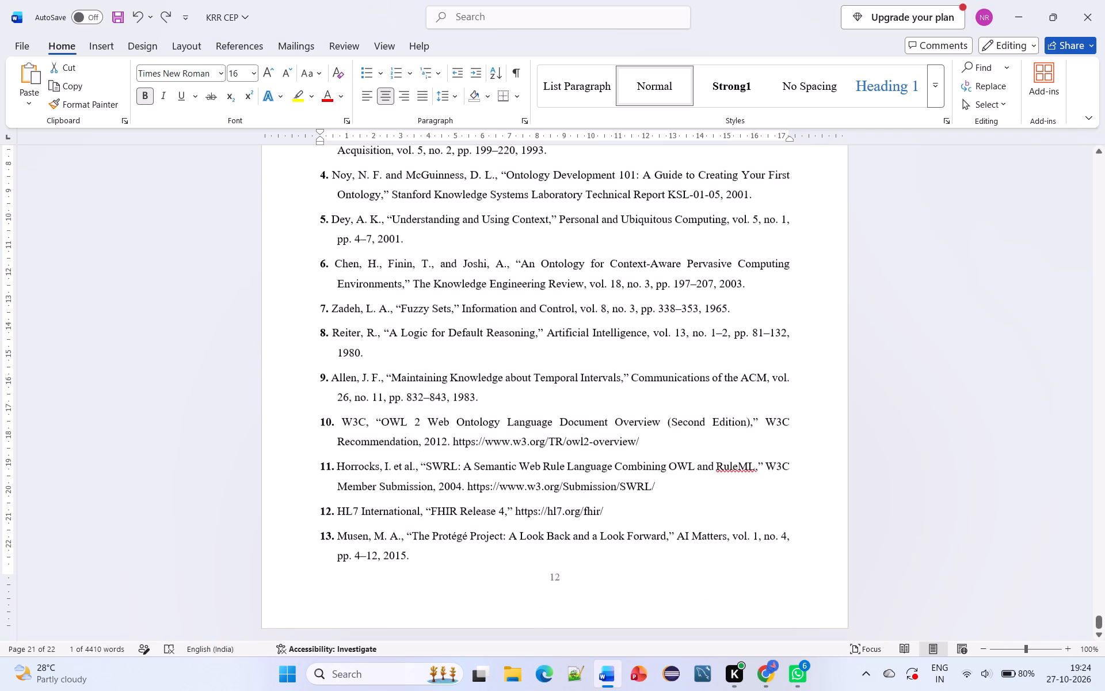
{"action": "key", "text": "alt+Tab"}
{"action": "scroll", "coordinate": [501, 427], "scroll_direction": "down", "scroll_amount": 2}
{"action": "left_click", "coordinate": [467, 609]}
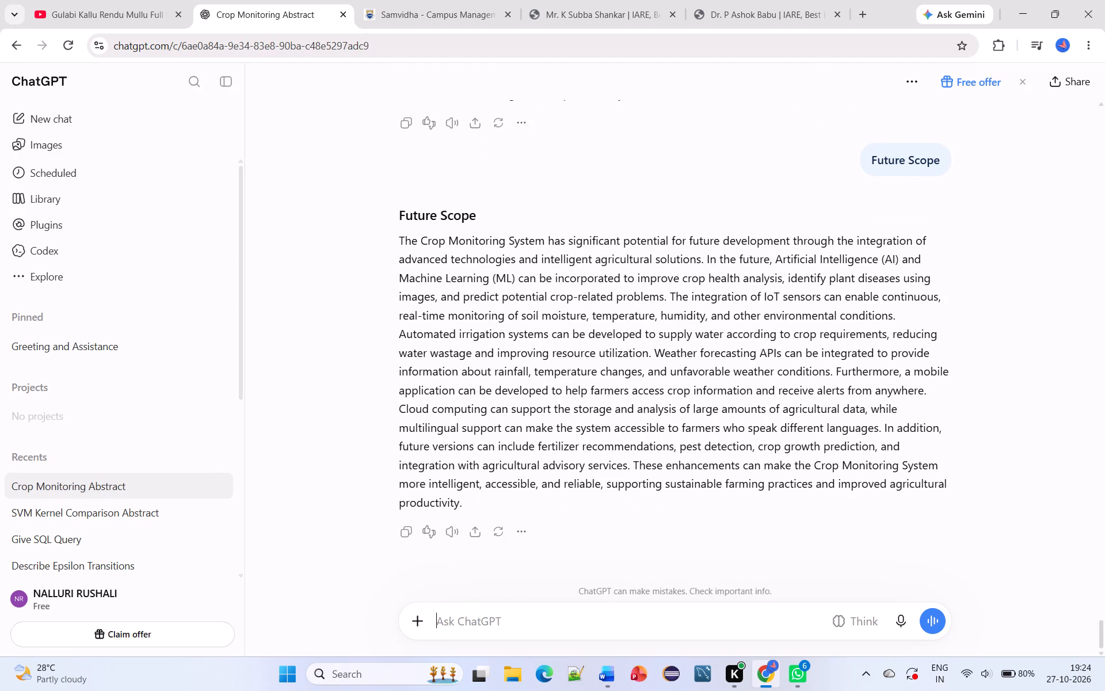
{"action": "key", "text": "ctrl+v"}
{"action": "key", "text": "Return"}
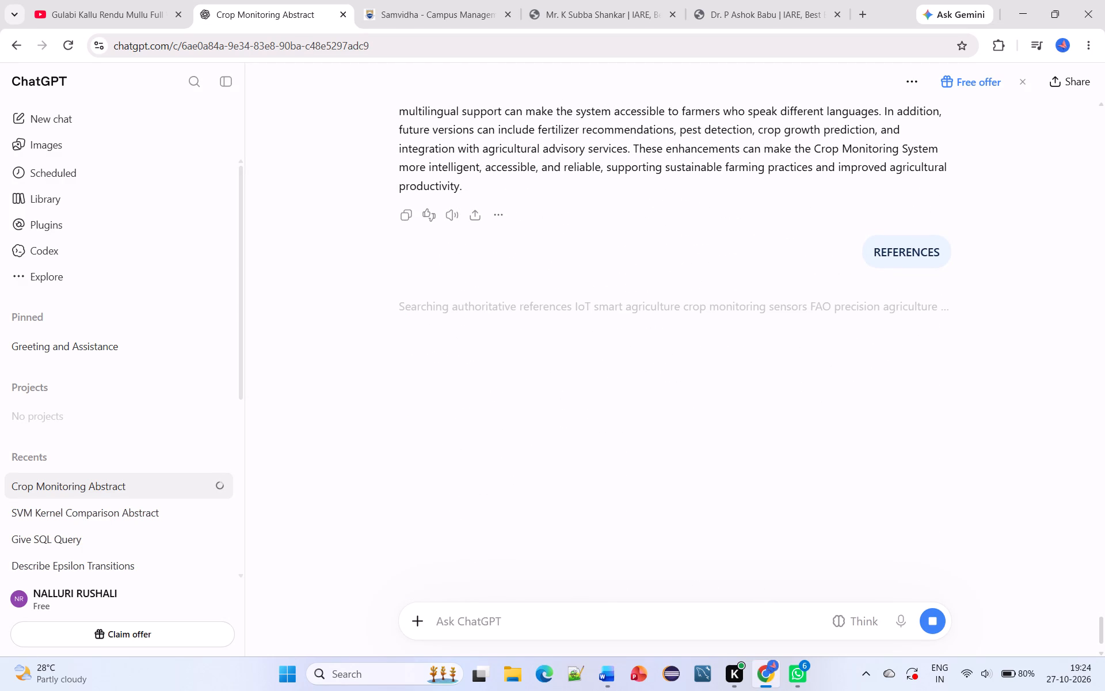
Copy ChatGPT's references 1 to 15 and paste them in Word over the old introductory sentence and reference list below REFERENCES.
{"action": "scroll", "coordinate": [650, 452], "scroll_direction": "down", "scroll_amount": 1}
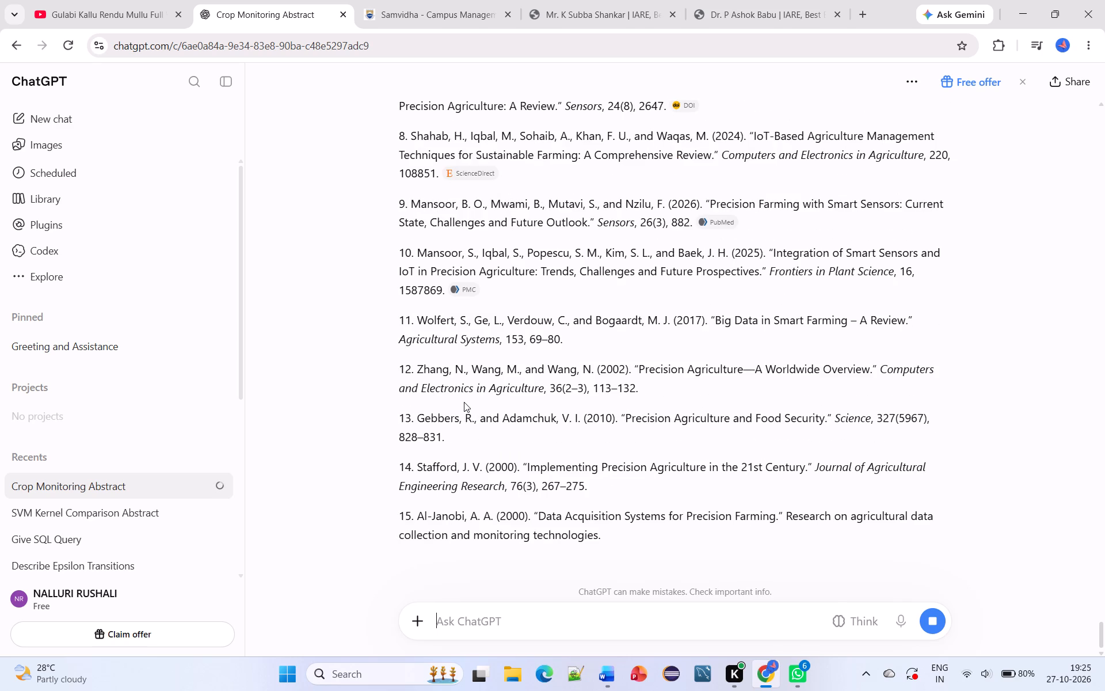
{"action": "left_click_drag", "start_coordinate": [615, 530], "coordinate": [417, 141]}
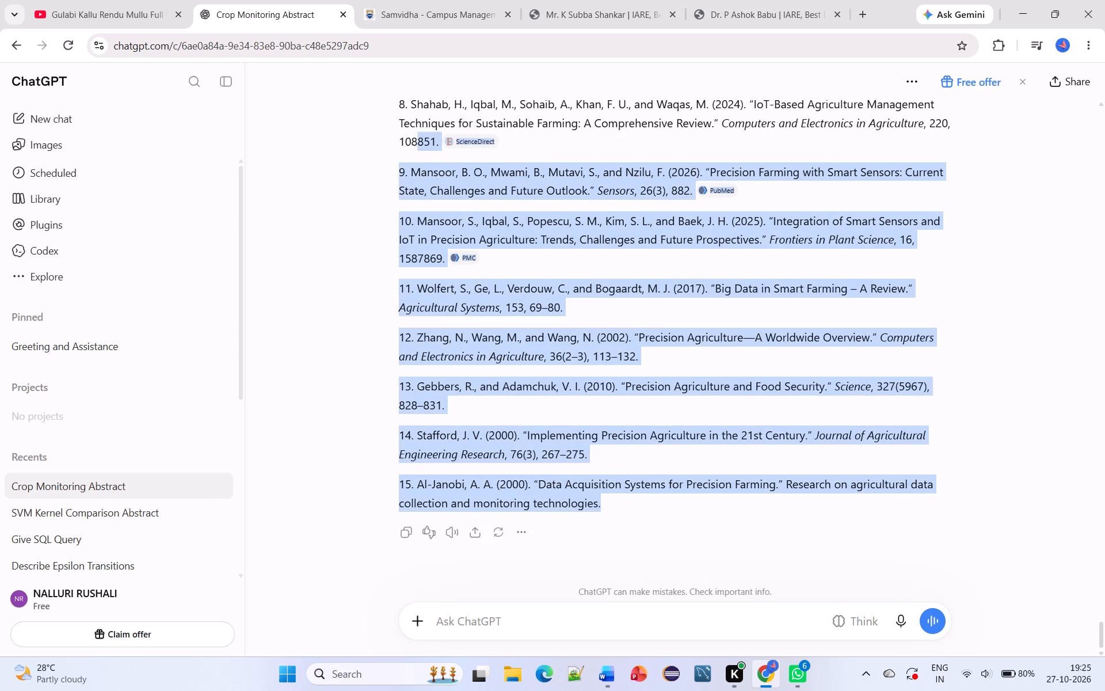
{"action": "left_click_drag", "start_coordinate": [417, 141], "coordinate": [398, 475]}
{"action": "key", "text": "ctrl+c"}
{"action": "scroll", "coordinate": [398, 475], "scroll_direction": "down", "scroll_amount": 1, "text": "ctrl"}
{"action": "key", "text": "alt+Tab"}
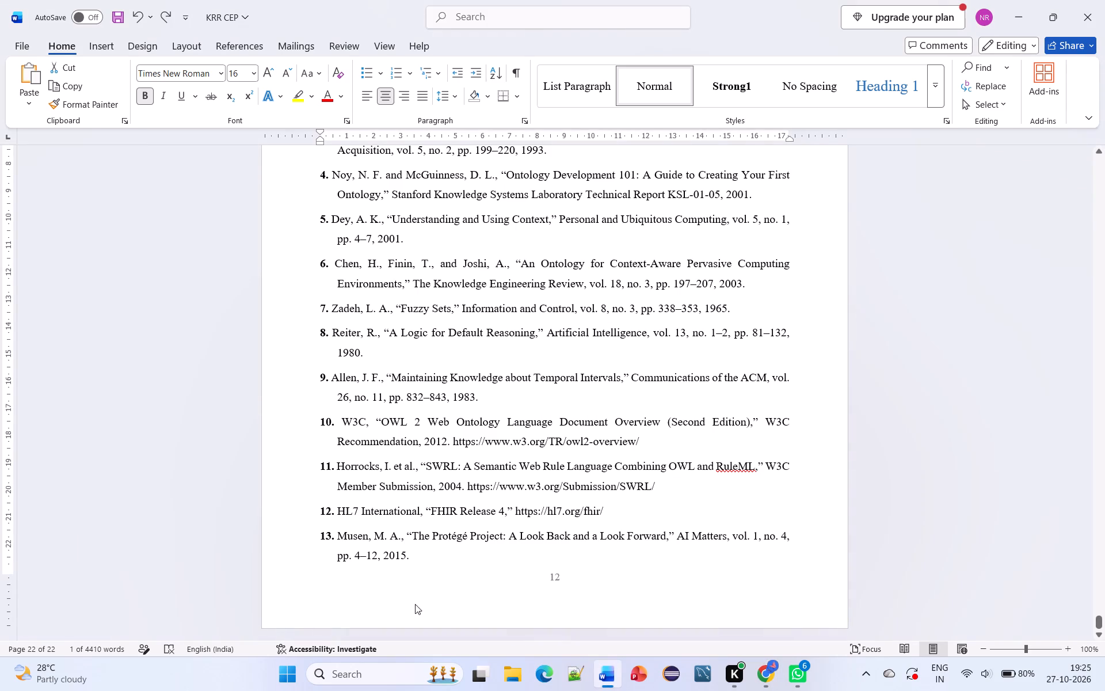
{"action": "scroll", "coordinate": [421, 545], "scroll_direction": "down", "scroll_amount": 3}
{"action": "left_click_drag", "start_coordinate": [414, 557], "coordinate": [388, 449]}
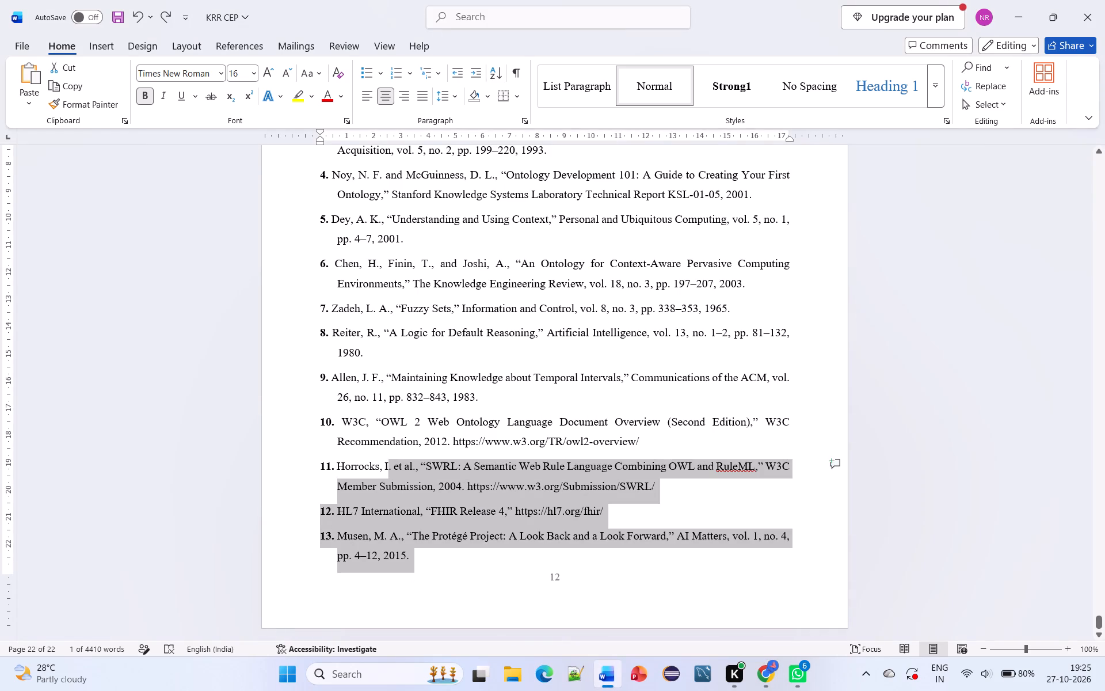
{"action": "left_click_drag", "start_coordinate": [388, 449], "coordinate": [327, 134]}
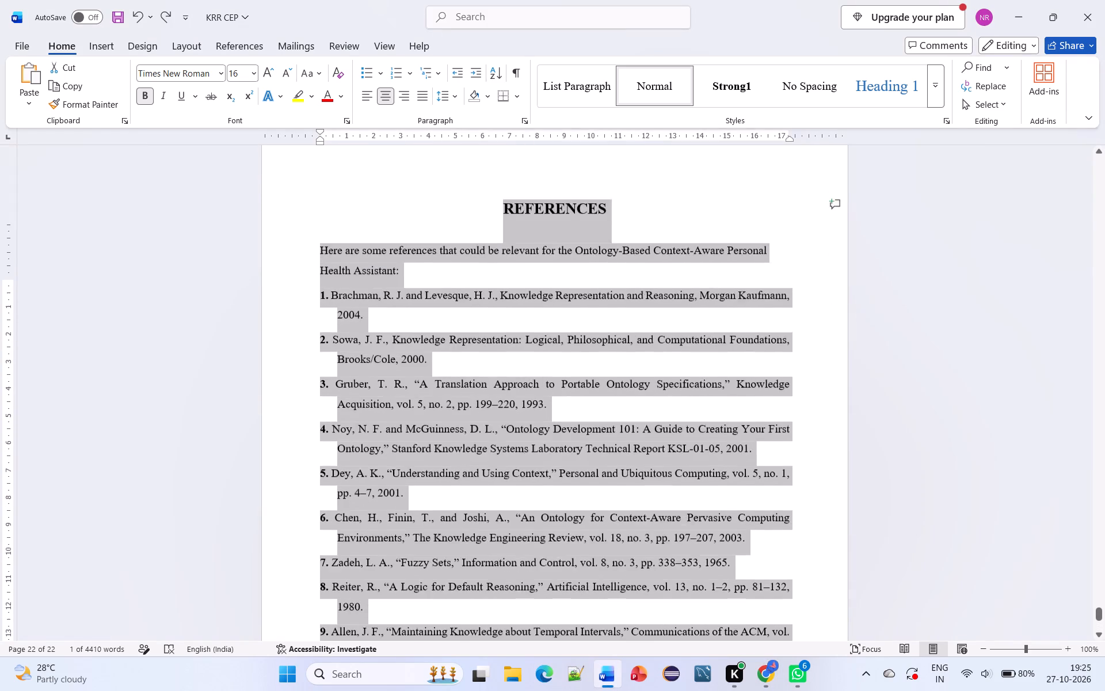
{"action": "left_click_drag", "start_coordinate": [327, 134], "coordinate": [316, 325]}
{"action": "key", "text": "ctrl+v"}
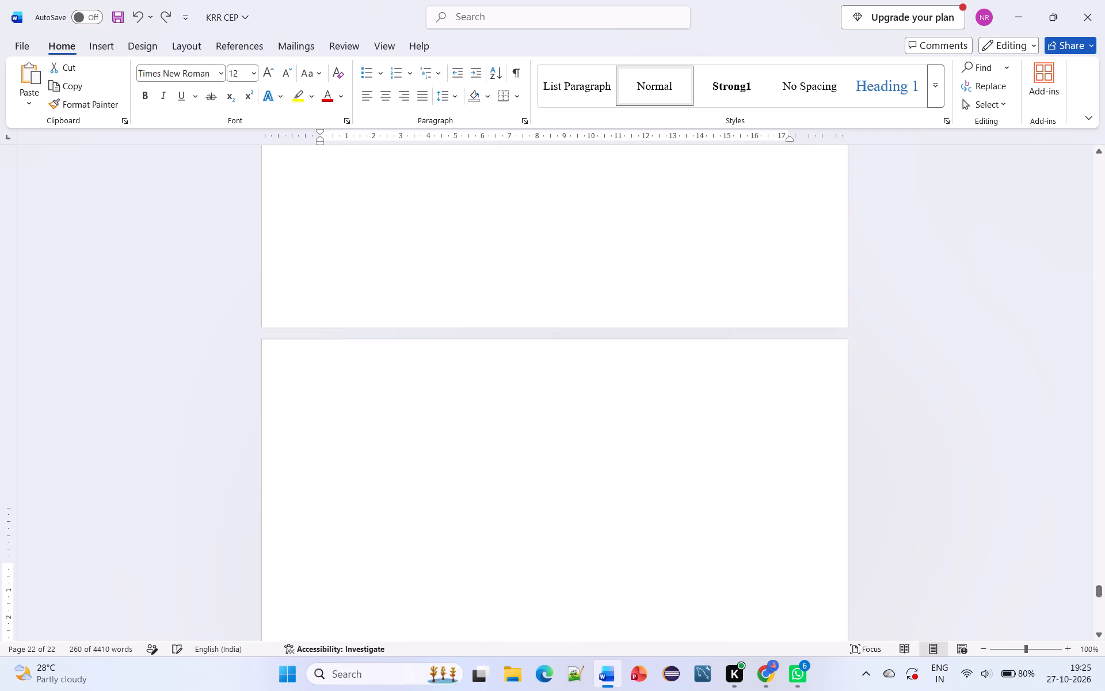
Delete the pasted logo, the PMC label and their empty lines below reference 10.
{"action": "scroll", "coordinate": [418, 450], "scroll_direction": "down", "scroll_amount": 2}
{"action": "scroll", "coordinate": [418, 450], "scroll_direction": "up", "scroll_amount": 3}
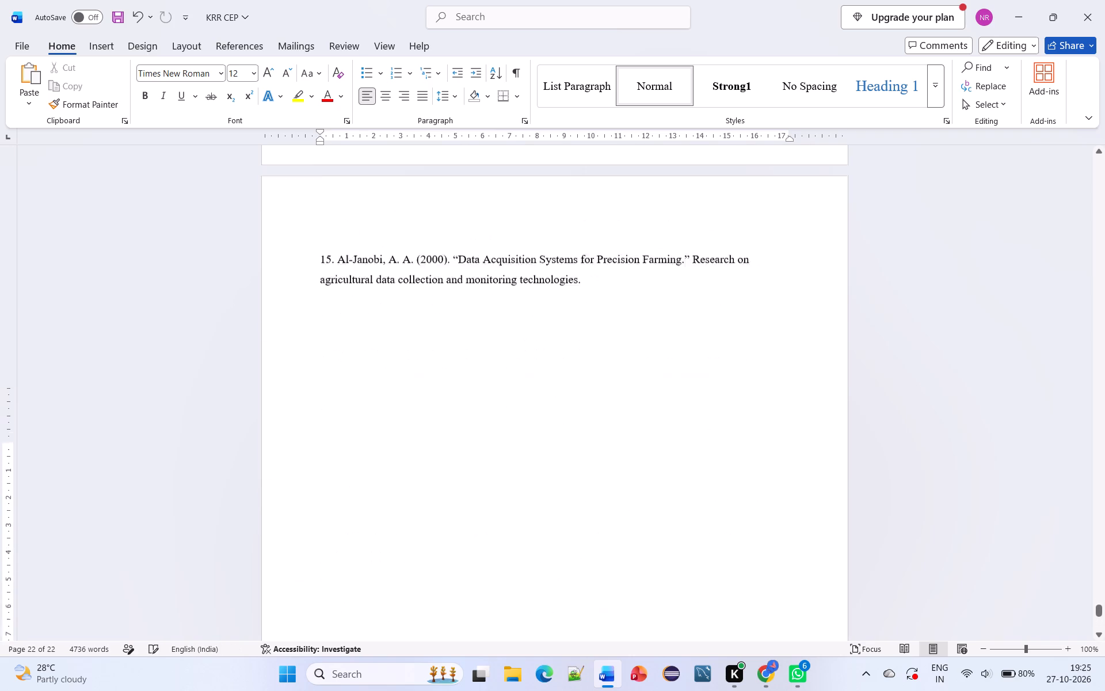
{"action": "right_click", "coordinate": [418, 450]}
{"action": "scroll", "coordinate": [422, 332], "scroll_direction": "up", "scroll_amount": 1}
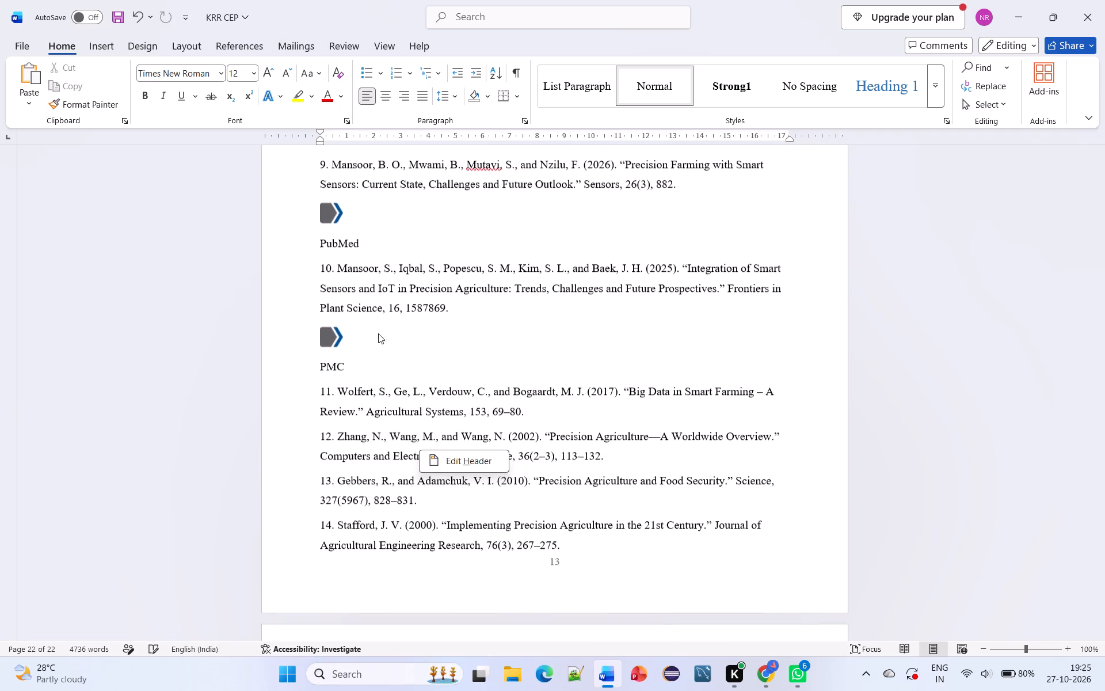
{"action": "left_click", "coordinate": [350, 368]}
{"action": "left_click", "coordinate": [350, 368]}
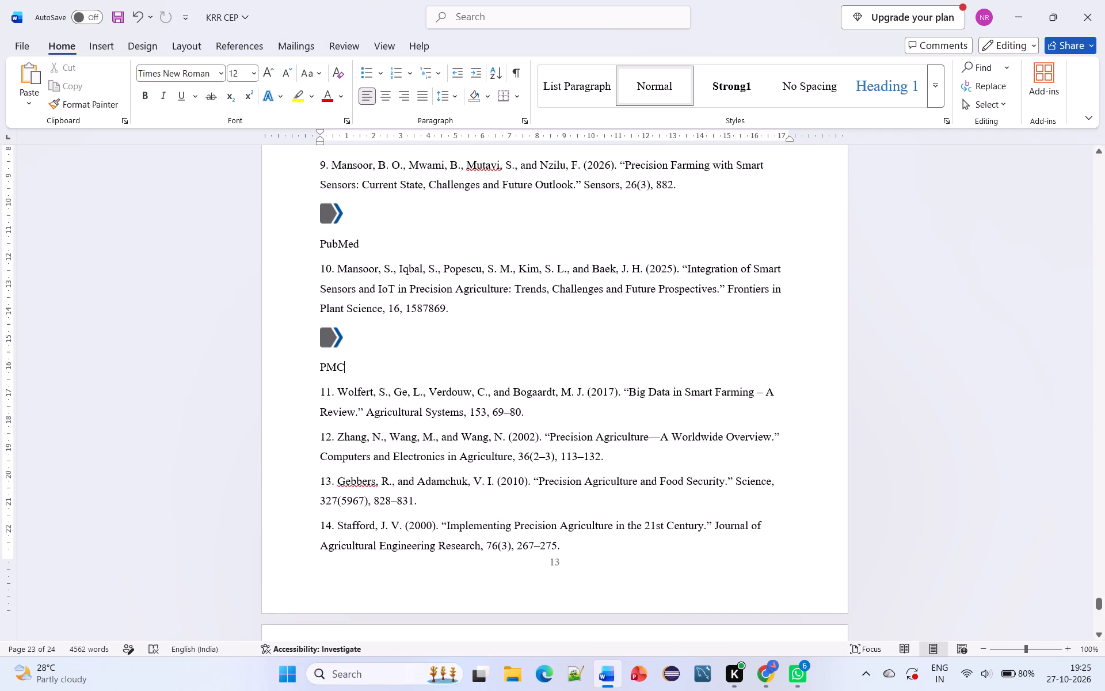
{"action": "key", "text": "BackSpace"}
{"action": "key", "text": "BackSpace"}
{"action": "key", "text": "BackSpace"}
{"action": "key", "text": "BackSpace"}
{"action": "key", "text": "BackSpace"}
{"action": "key", "text": "BackSpace"}
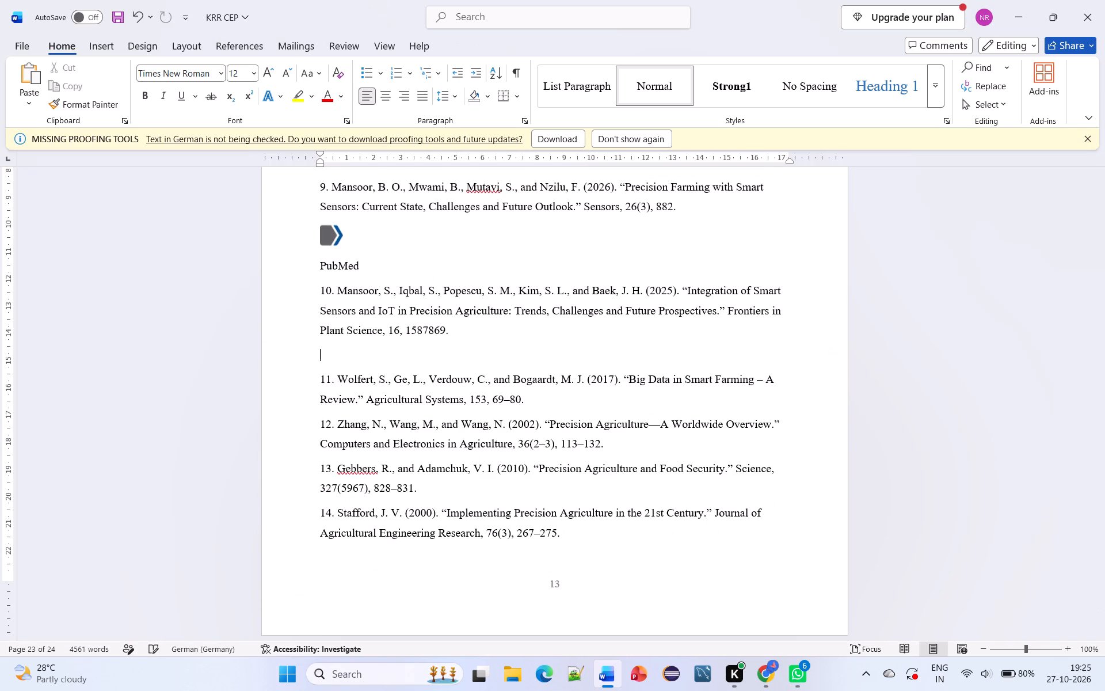
{"action": "key", "text": "BackSpace"}
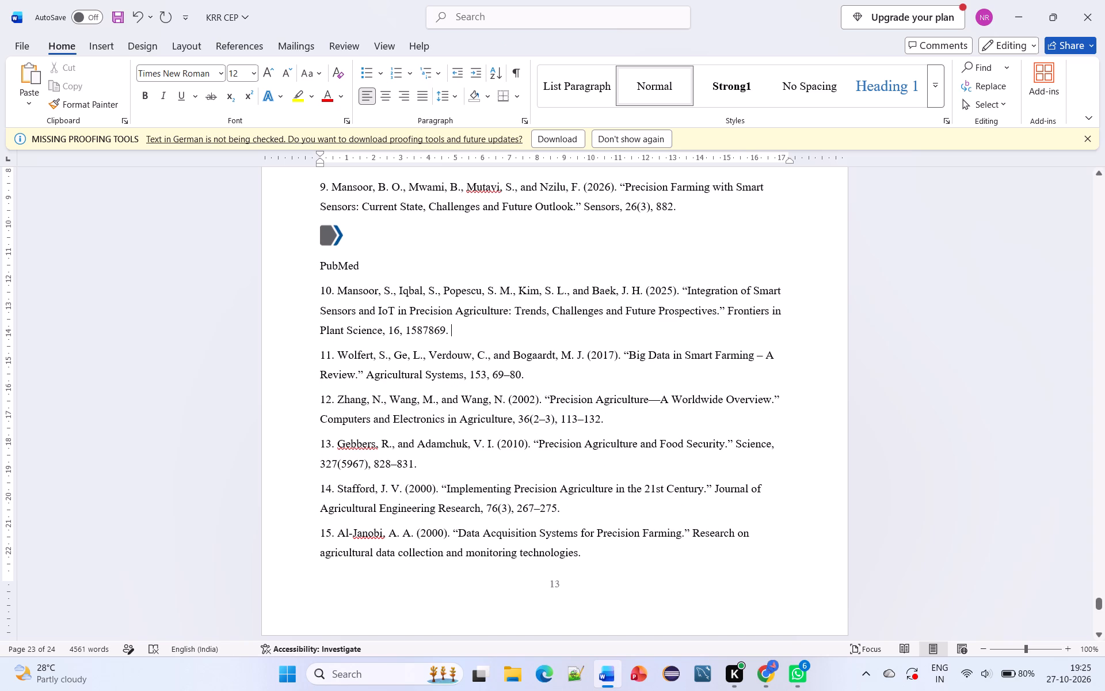
Delete the PubMed label, its logo and the leftover empty line below reference 9.
{"action": "left_click", "coordinate": [365, 263]}
{"action": "key", "text": "BackSpace"}
{"action": "key", "text": "BackSpace"}
{"action": "key", "text": "BackSpace"}
{"action": "key", "text": "BackSpace"}
{"action": "key", "text": "BackSpace"}
{"action": "key", "text": "BackSpace"}
{"action": "key", "text": "BackSpace"}
{"action": "key", "text": "BackSpace"}
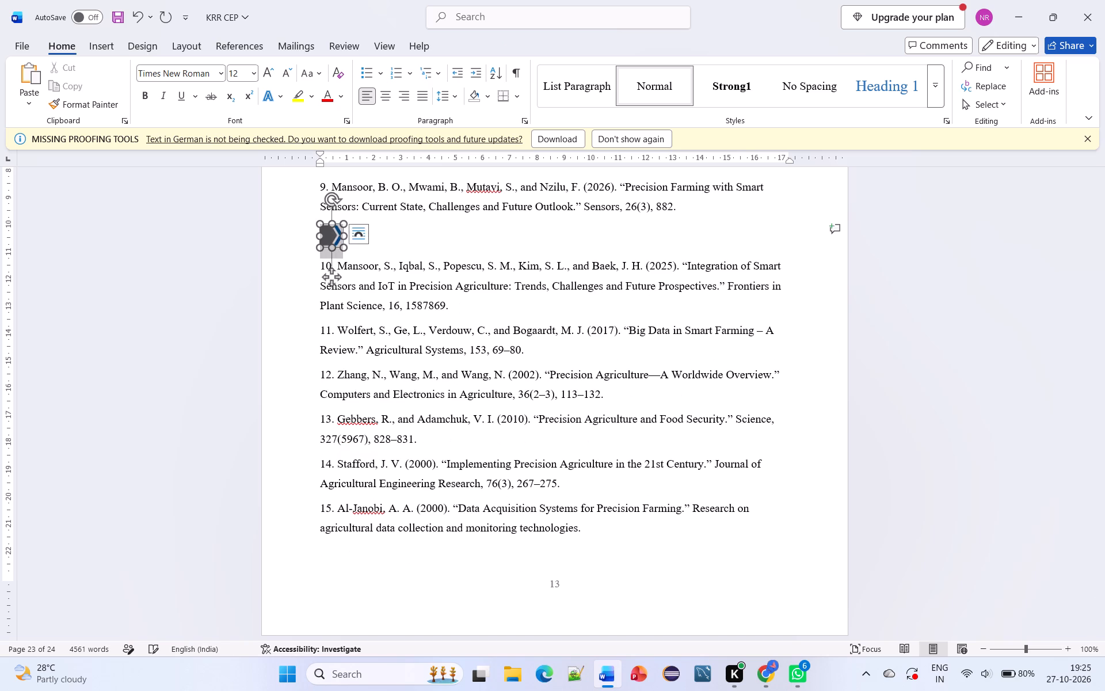
{"action": "key", "text": "BackSpace"}
{"action": "key", "text": "BackSpace"}
Remove the ScienceDirect and DOI logos and labels below references 8 and 7.
{"action": "scroll", "coordinate": [365, 263], "scroll_direction": "up", "scroll_amount": 1}
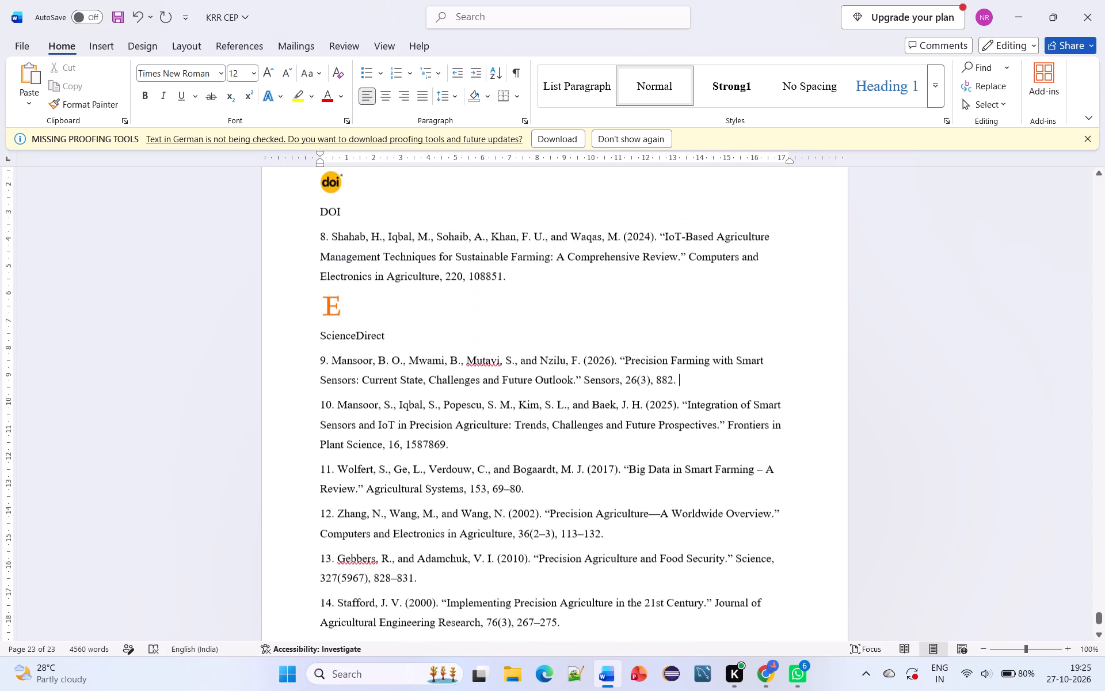
{"action": "left_click_drag", "start_coordinate": [393, 336], "coordinate": [327, 298]}
{"action": "key", "text": "BackSpace"}
{"action": "scroll", "coordinate": [327, 298], "scroll_direction": "up", "scroll_amount": 1}
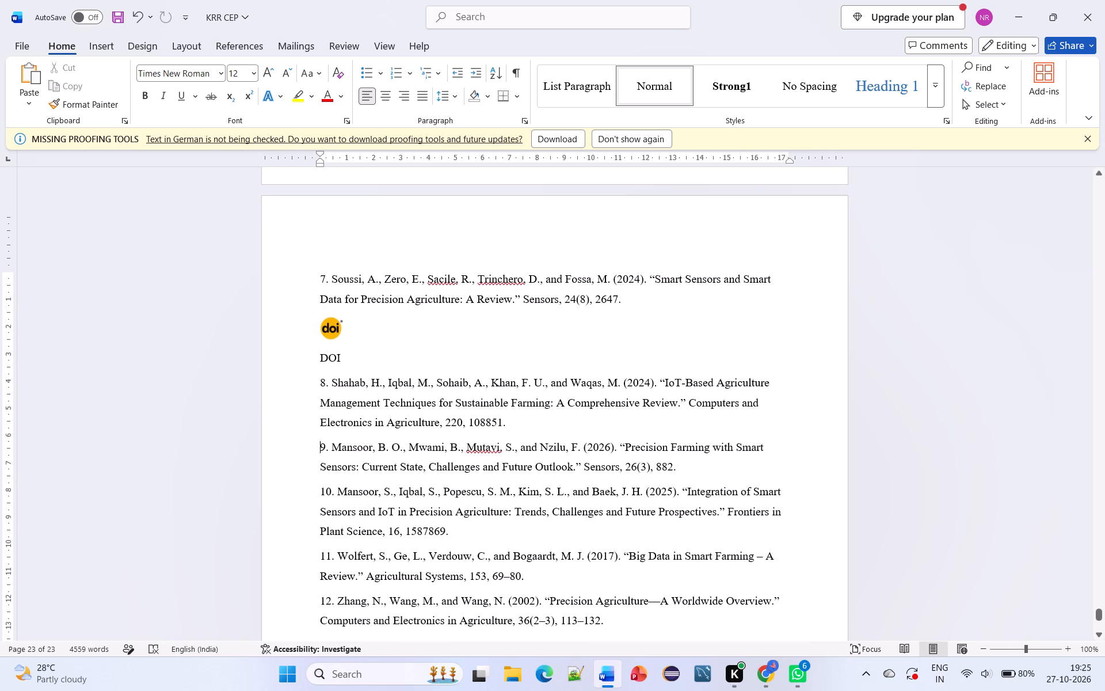
{"action": "left_click_drag", "start_coordinate": [357, 345], "coordinate": [331, 325]}
{"action": "key", "text": "BackSpace"}
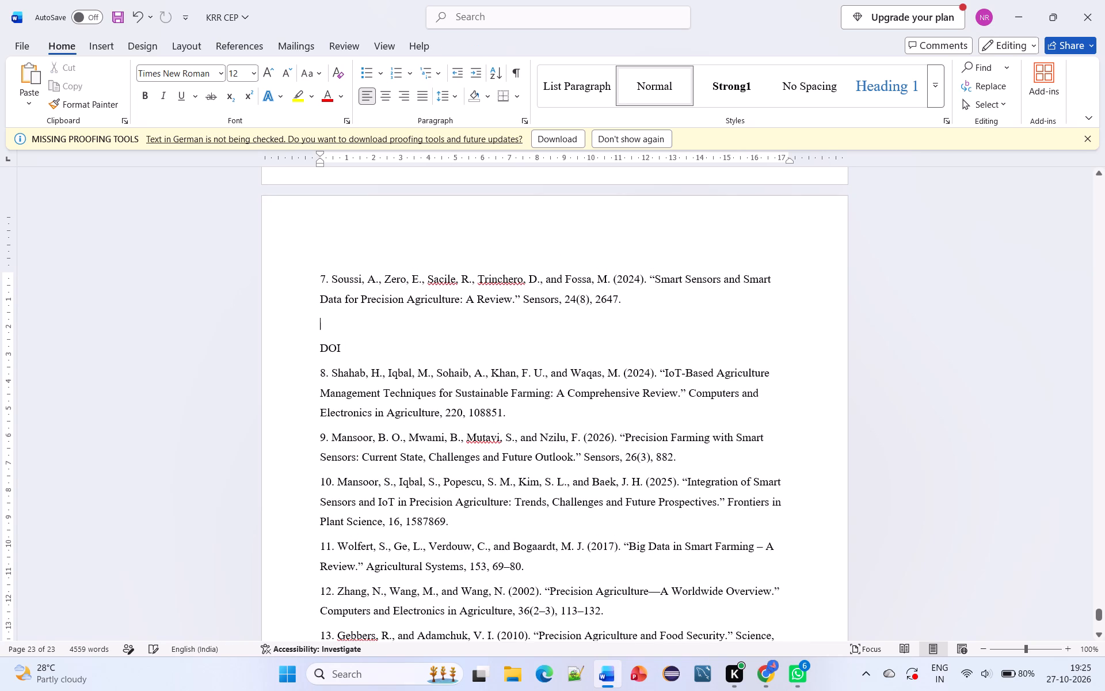
{"action": "left_click_drag", "start_coordinate": [364, 349], "coordinate": [326, 328]}
{"action": "key", "text": "BackSpace"}
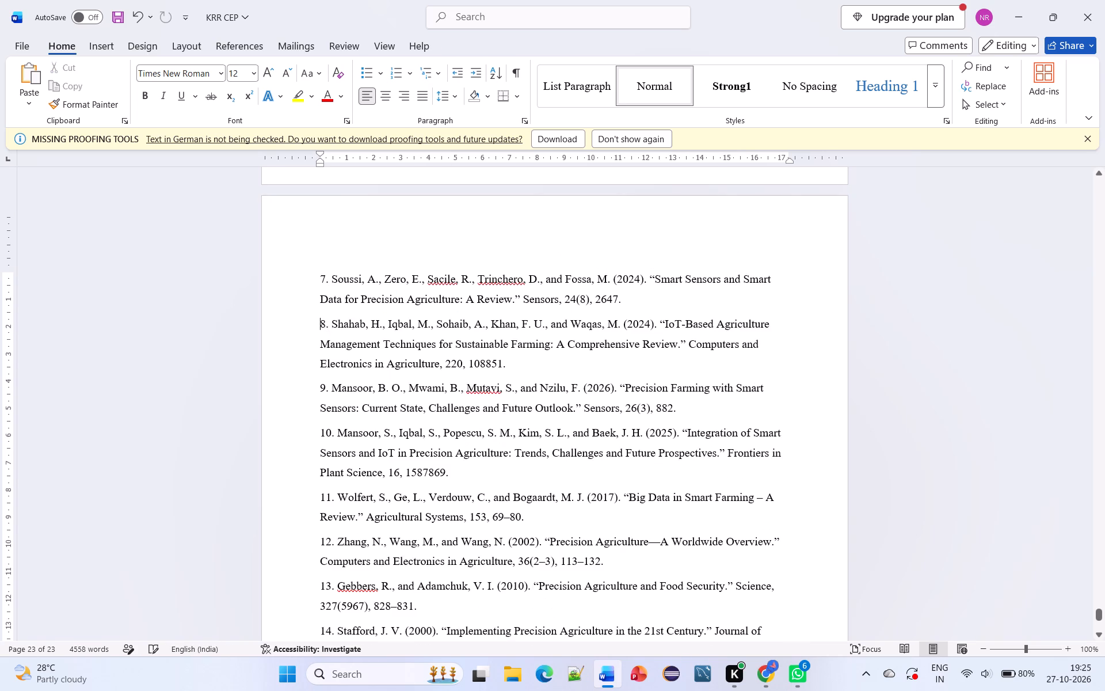
Remove the FAO AGRIS logo, label and leftover empty line below reference 6.
{"action": "scroll", "coordinate": [326, 328], "scroll_direction": "up", "scroll_amount": 2}
{"action": "left_click_drag", "start_coordinate": [393, 384], "coordinate": [331, 363]}
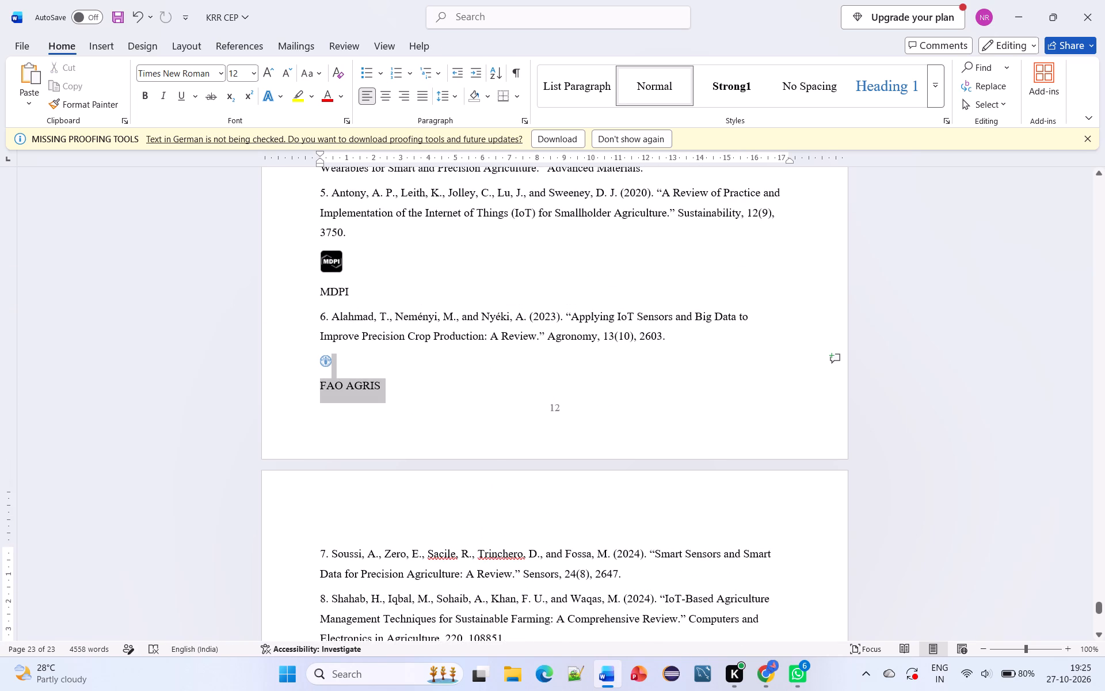
{"action": "left_click_drag", "start_coordinate": [331, 363], "coordinate": [326, 356]}
{"action": "key", "text": "BackSpace"}
{"action": "key", "text": "BackSpace"}
{"action": "key", "text": "BackSpace"}
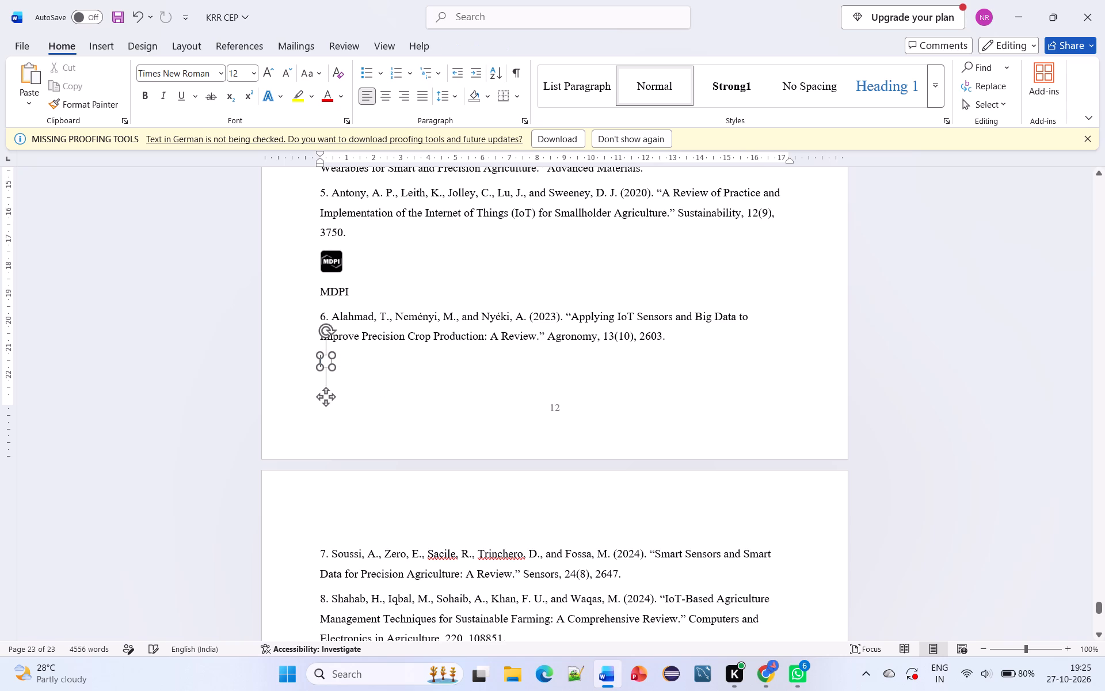
{"action": "scroll", "coordinate": [326, 356], "scroll_direction": "up", "scroll_amount": 1}
{"action": "key", "text": "BackSpace"}
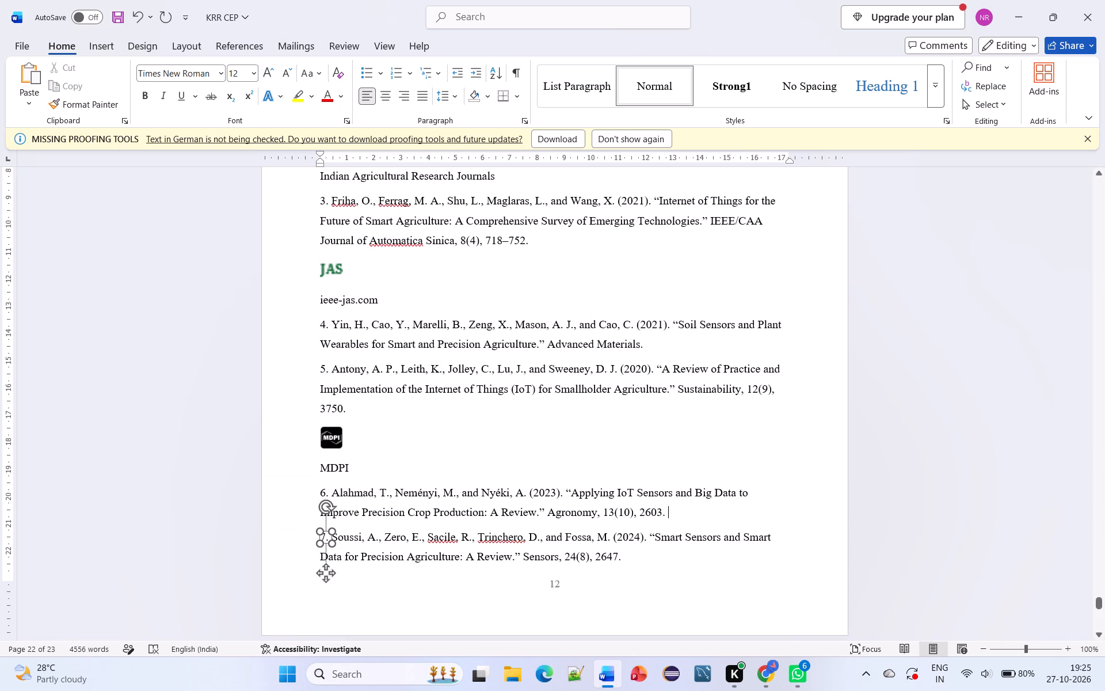
Remove the MDPI logo, label and leftover empty line below reference 5.
{"action": "left_click_drag", "start_coordinate": [368, 457], "coordinate": [315, 427]}
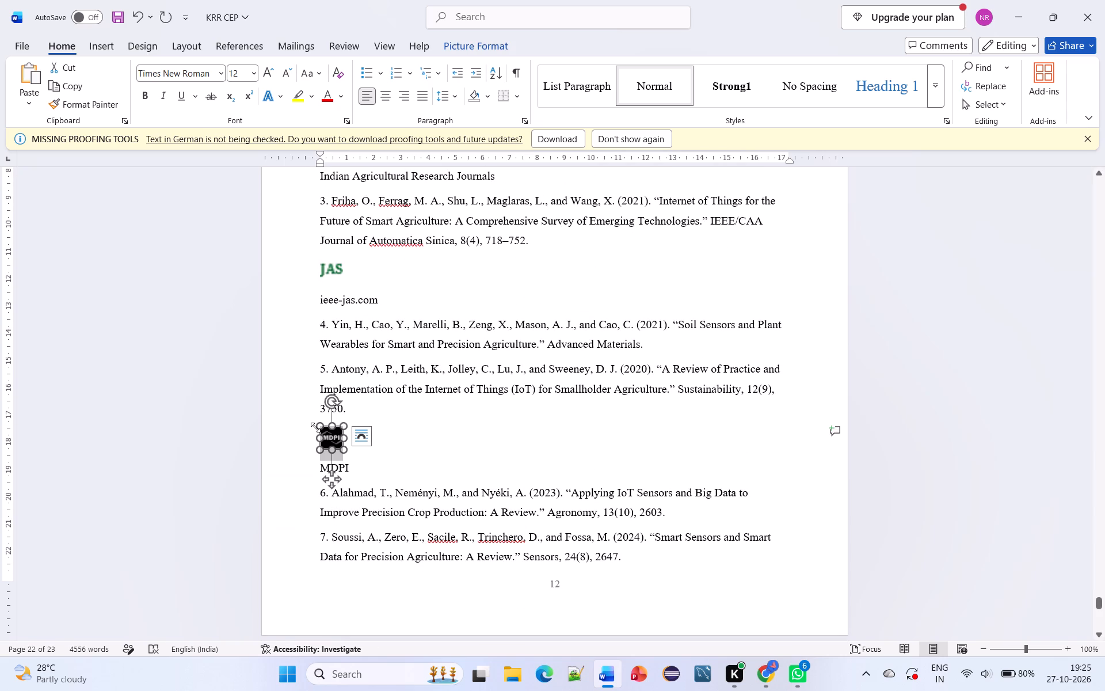
{"action": "key", "text": "BackSpace"}
{"action": "key", "text": "BackSpace"}
{"action": "key", "text": "Down"}
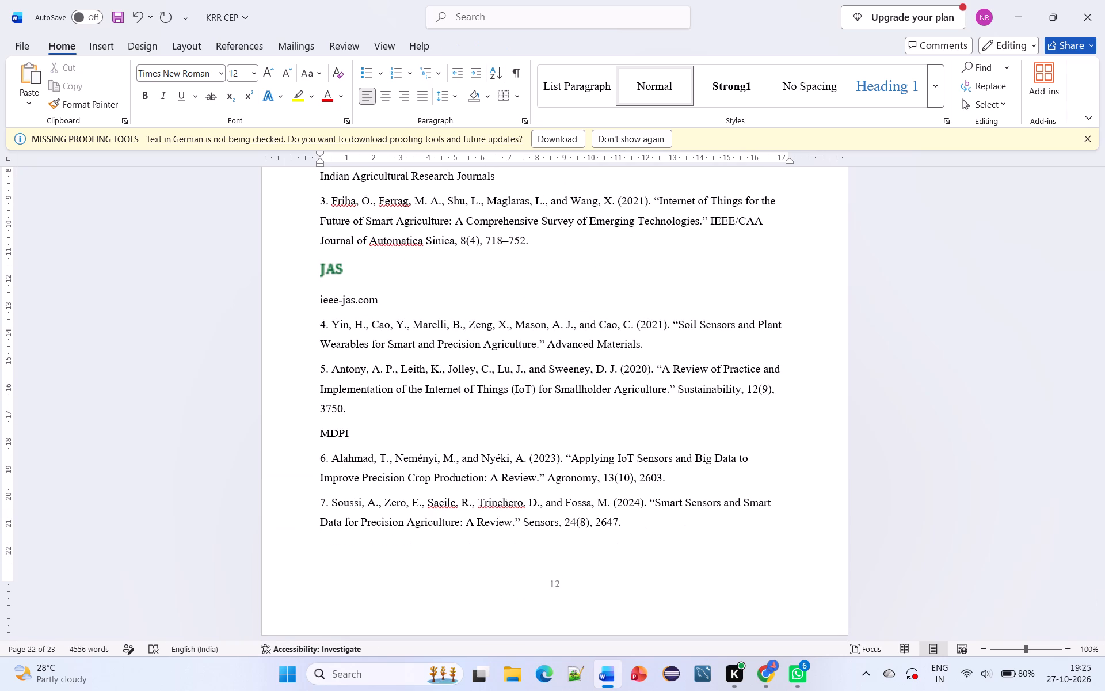
{"action": "key", "text": "BackSpace"}
{"action": "key", "text": "BackSpace"}
{"action": "key", "text": "BackSpace"}
{"action": "key", "text": "BackSpace"}
{"action": "key", "text": "BackSpace"}
Remove the JAS, Indian Agricultural Research Journals and FAO AGRIS logos and labels below references 3, 2 and 1.
{"action": "scroll", "coordinate": [315, 427], "scroll_direction": "up", "scroll_amount": 1}
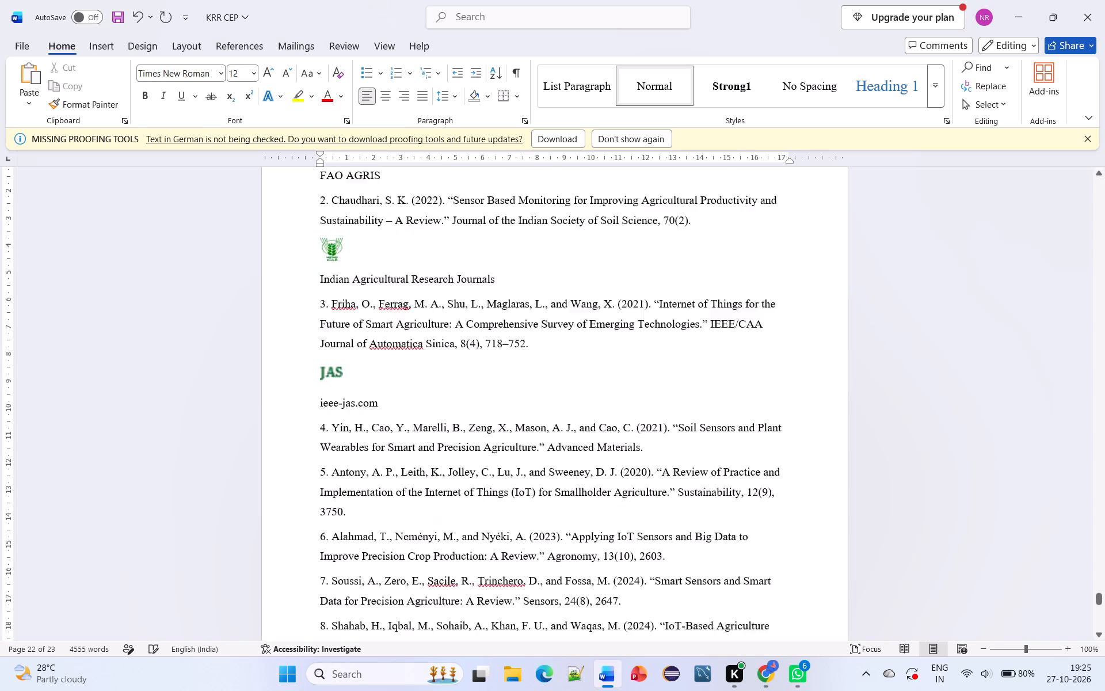
{"action": "left_click_drag", "start_coordinate": [395, 496], "coordinate": [322, 472]}
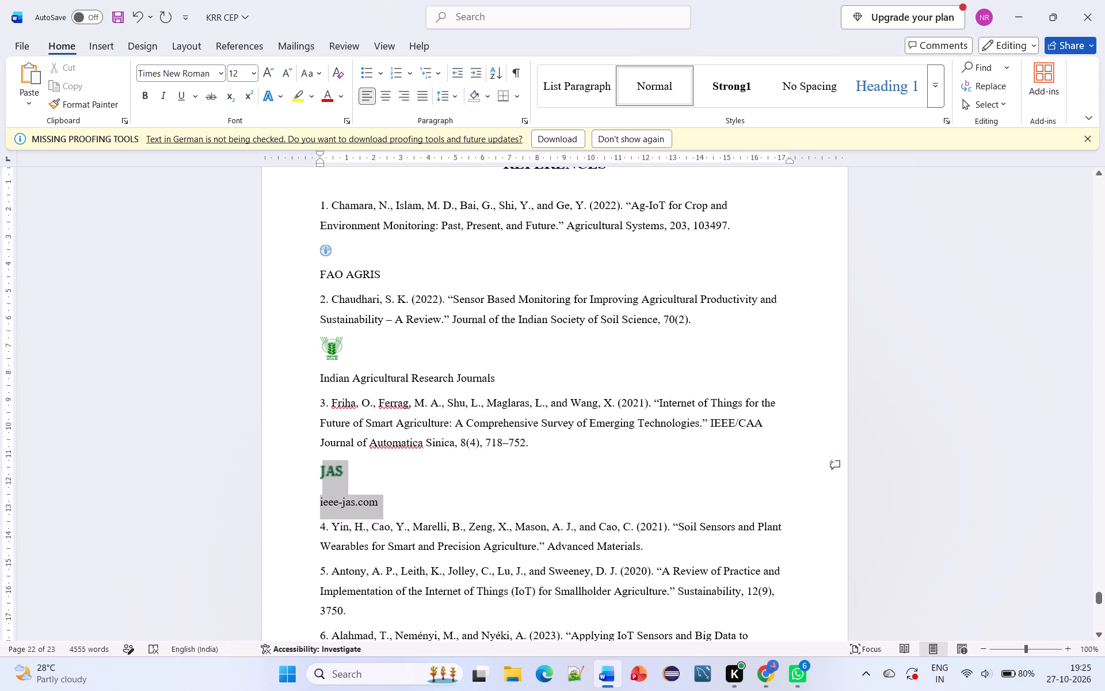
{"action": "left_click_drag", "start_coordinate": [322, 472], "coordinate": [321, 472]}
{"action": "key", "text": "BackSpace"}
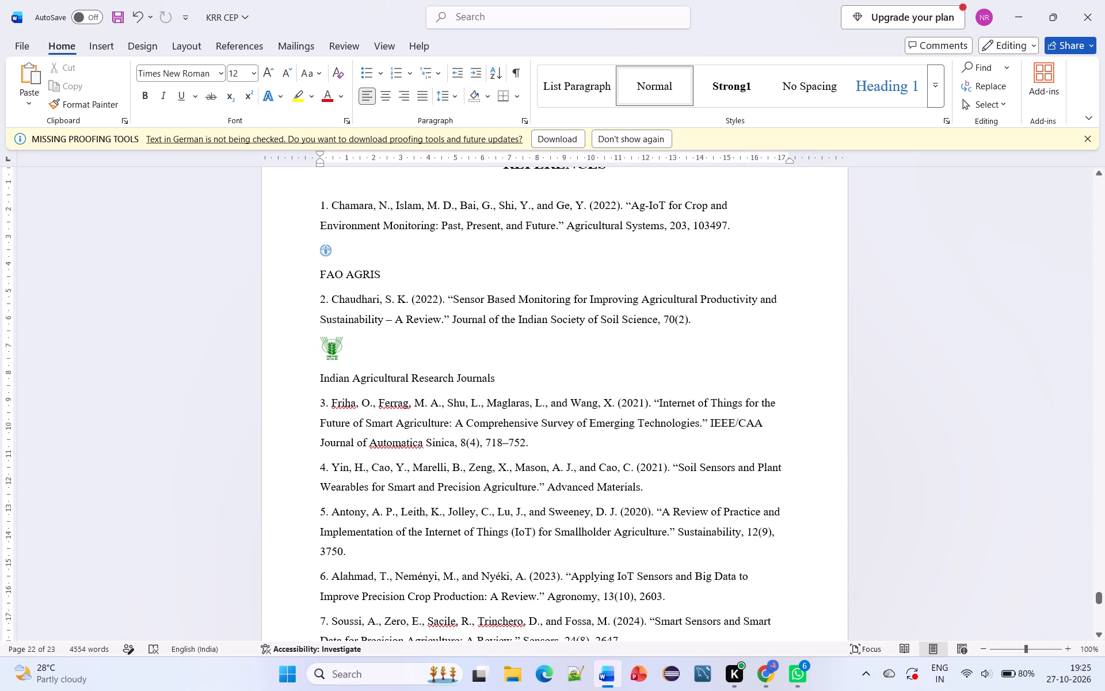
{"action": "left_click_drag", "start_coordinate": [511, 384], "coordinate": [326, 344]}
{"action": "key", "text": "BackSpace"}
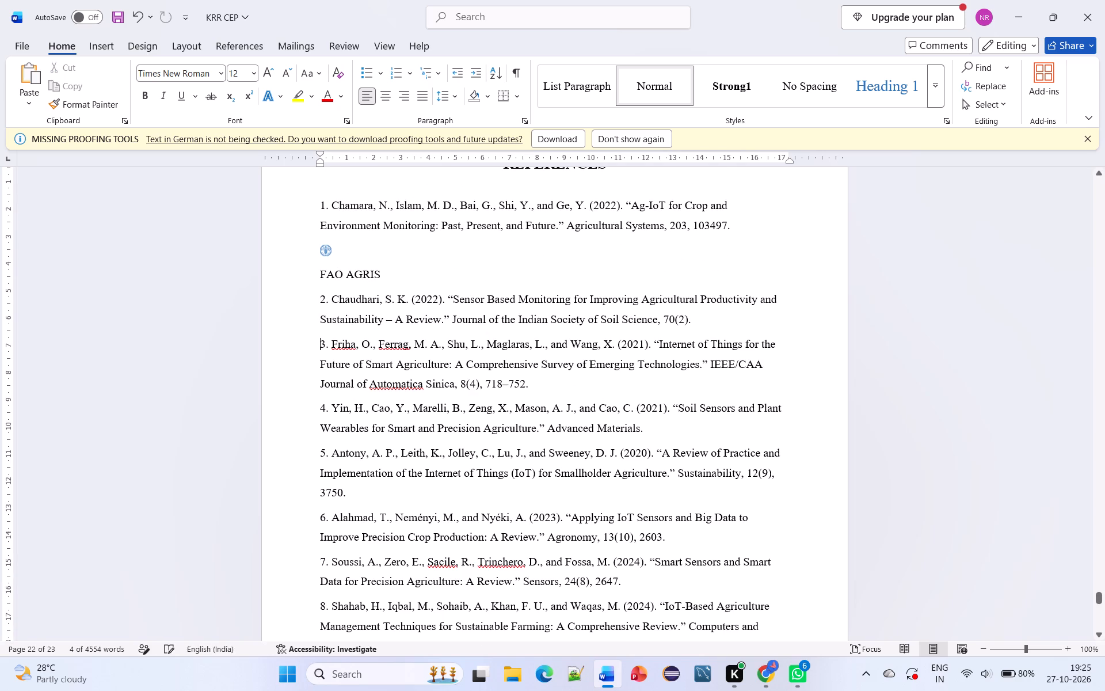
{"action": "left_click_drag", "start_coordinate": [400, 270], "coordinate": [314, 249]}
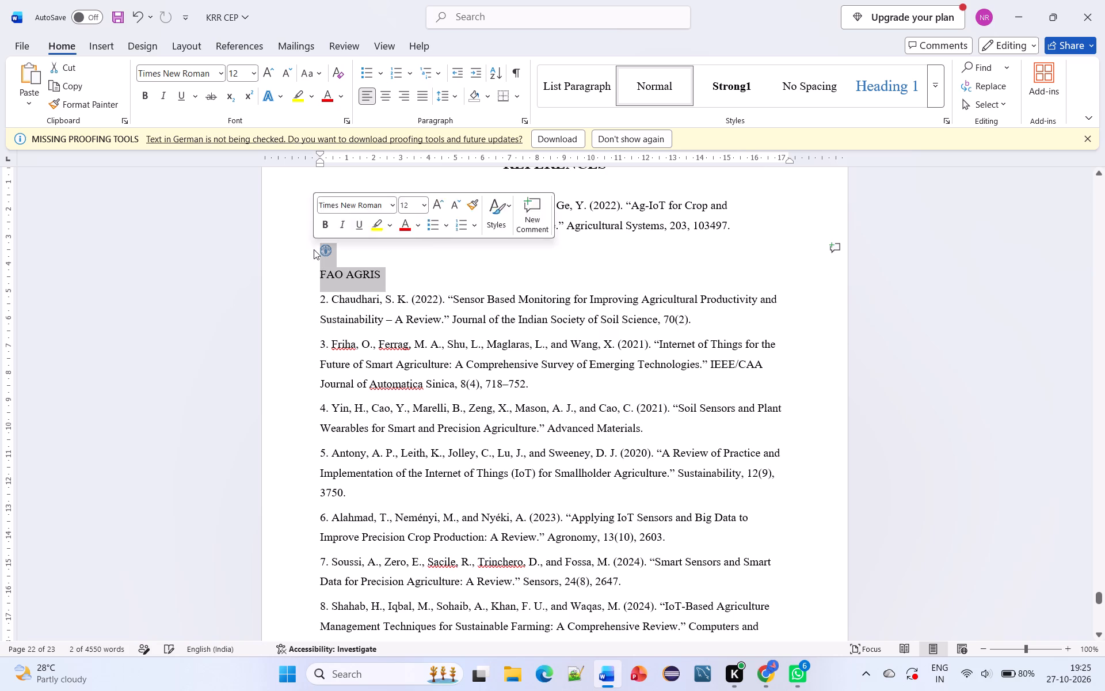
{"action": "key", "text": "BackSpace"}
Delete references 11 to 15 so the list ends at reference 10 on a single page.
{"action": "scroll", "coordinate": [314, 249], "scroll_direction": "down", "scroll_amount": 2}
{"action": "scroll", "coordinate": [314, 249], "scroll_direction": "right", "scroll_amount": 1}
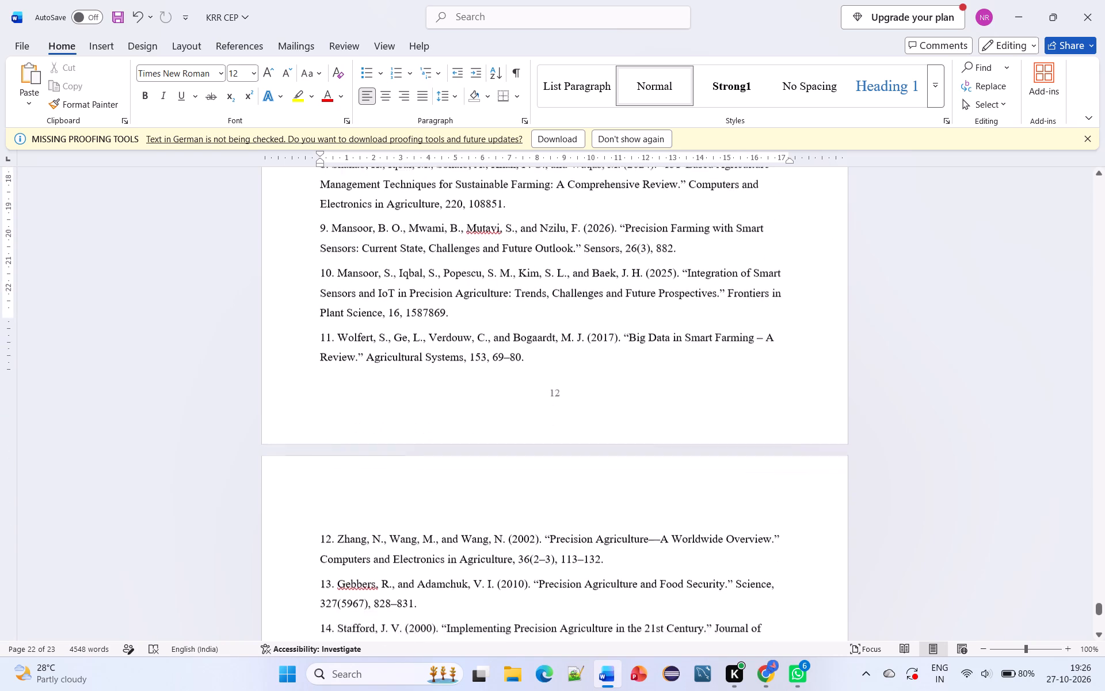
{"action": "scroll", "coordinate": [314, 249], "scroll_direction": "right", "scroll_amount": 1}
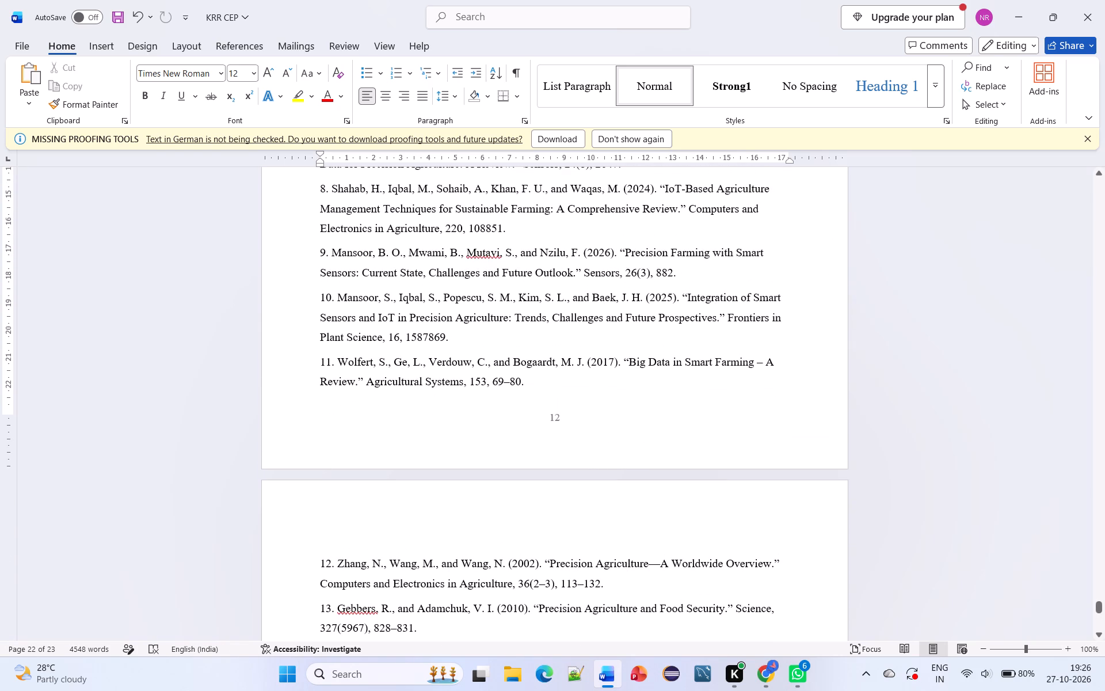
{"action": "scroll", "coordinate": [549, 610], "scroll_direction": "down", "scroll_amount": 1}
{"action": "left_click_drag", "start_coordinate": [595, 591], "coordinate": [573, 574]}
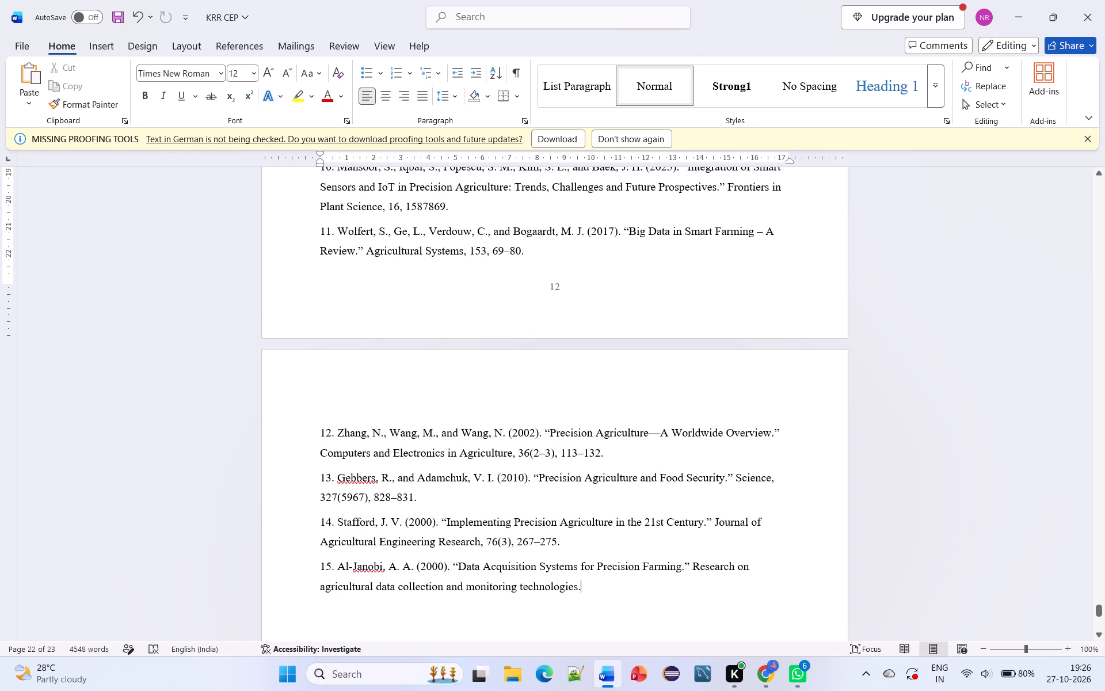
{"action": "left_click_drag", "start_coordinate": [573, 574], "coordinate": [320, 236]}
{"action": "key", "text": "BackSpace"}
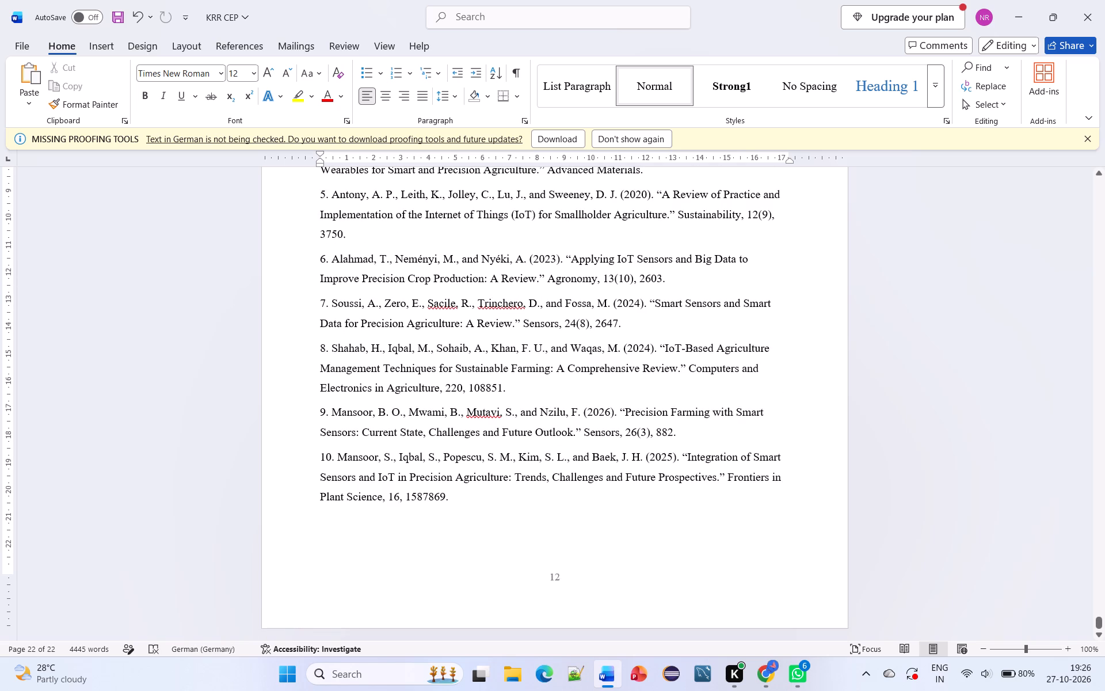
Justify the paragraphs of references 1 to 10 under the REFERENCES heading.
{"action": "left_click_drag", "start_coordinate": [494, 489], "coordinate": [334, 179]}
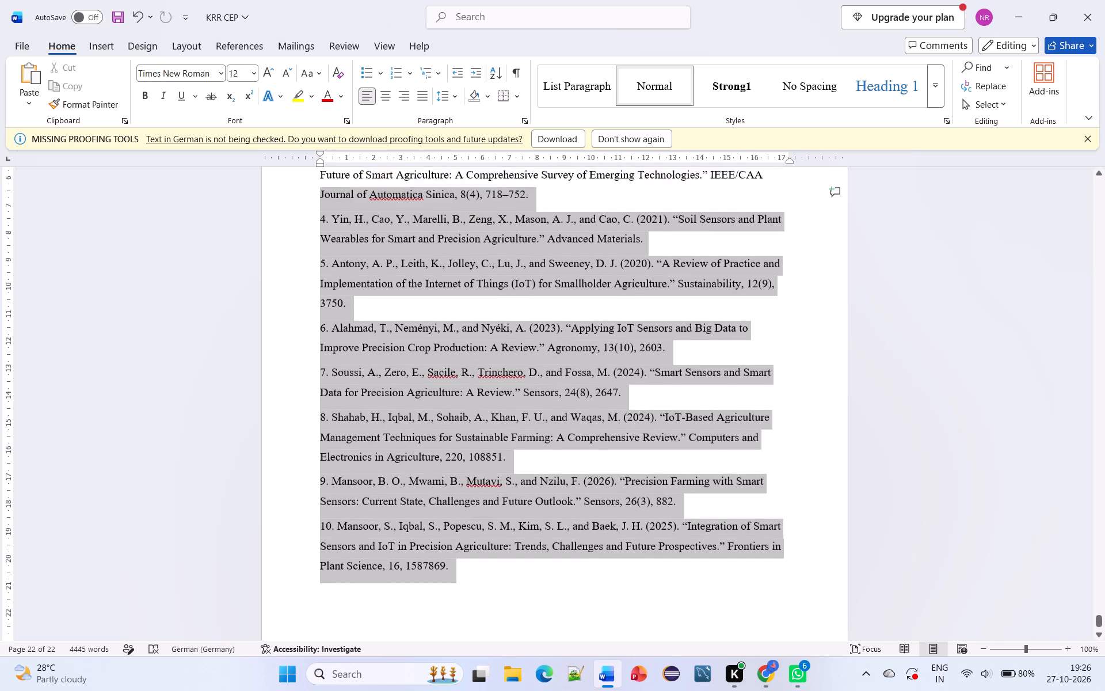
{"action": "left_click_drag", "start_coordinate": [334, 179], "coordinate": [330, 509]}
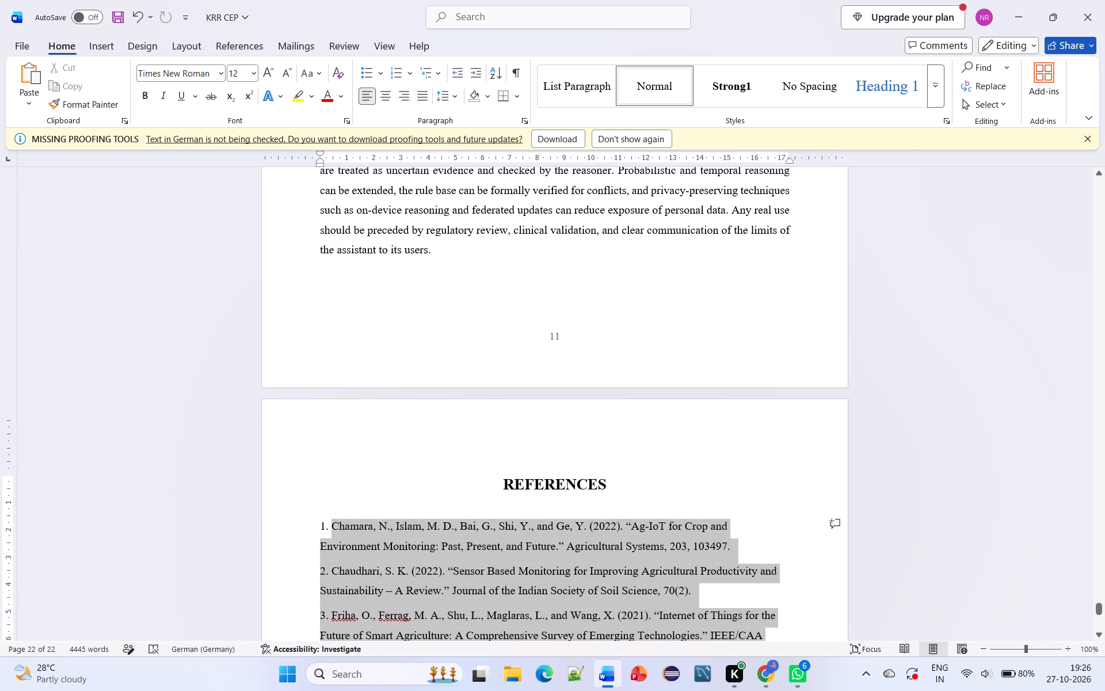
{"action": "left_click_drag", "start_coordinate": [330, 509], "coordinate": [315, 532]}
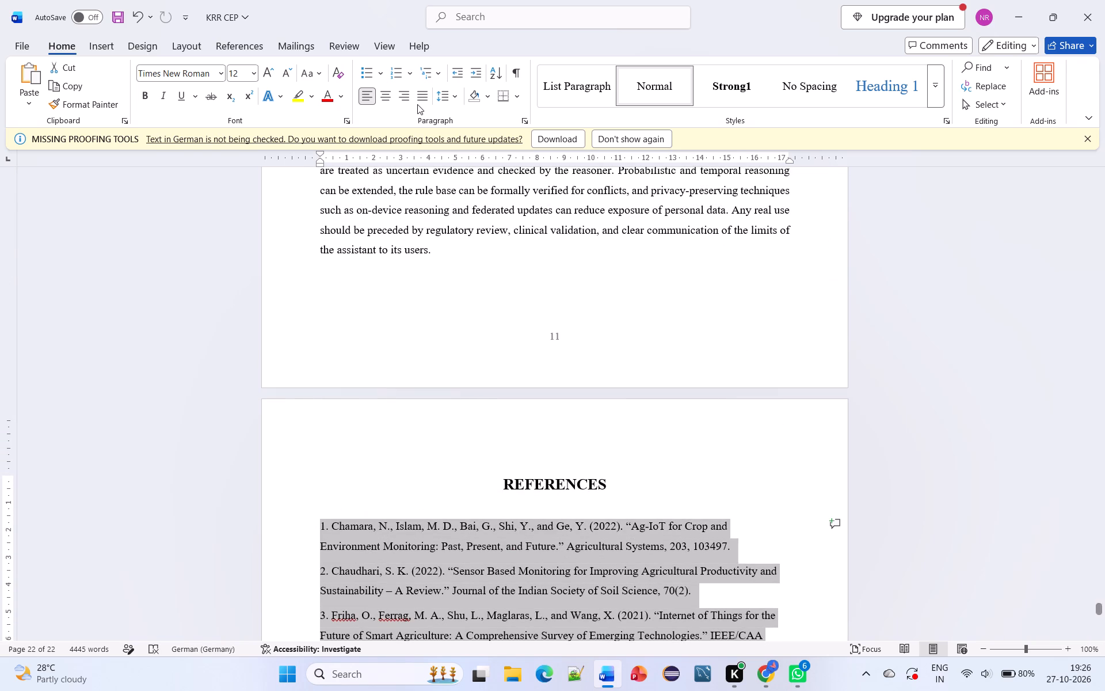
{"action": "left_click", "coordinate": [417, 102]}
{"action": "left_click", "coordinate": [436, 99]}
{"action": "left_click", "coordinate": [436, 99]}
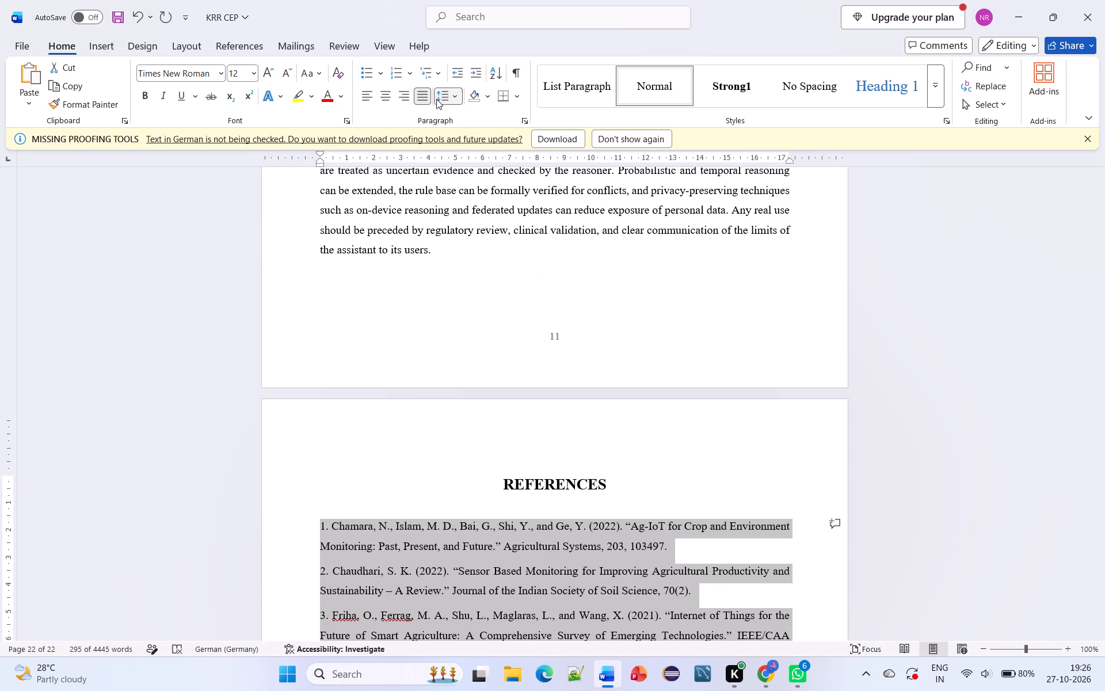
{"action": "left_click", "coordinate": [540, 483]}
{"action": "scroll", "coordinate": [540, 483], "scroll_direction": "down", "scroll_amount": 2}
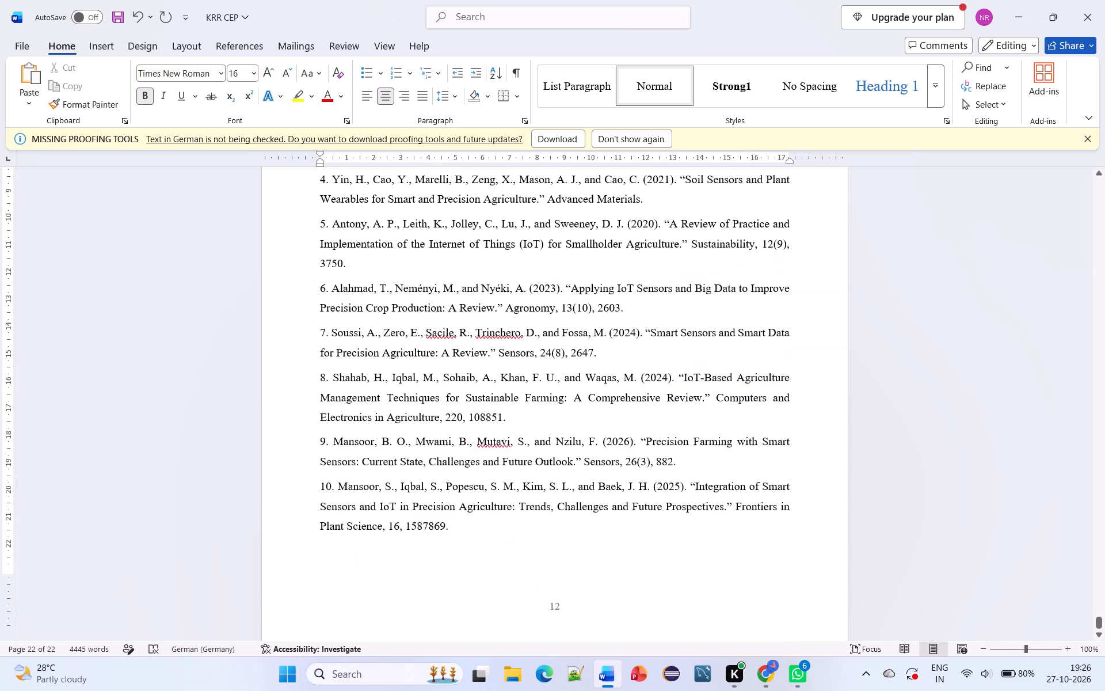
{"action": "left_click", "coordinate": [566, 517]}
Stretch the student's signature image slightly taller above "Signature of the Student" on the self-assessment form.
{"action": "scroll", "coordinate": [566, 517], "scroll_direction": "up", "scroll_amount": 20}
{"action": "scroll", "coordinate": [566, 517], "scroll_direction": "up", "scroll_amount": 20}
{"action": "scroll", "coordinate": [566, 517], "scroll_direction": "up", "scroll_amount": 3}
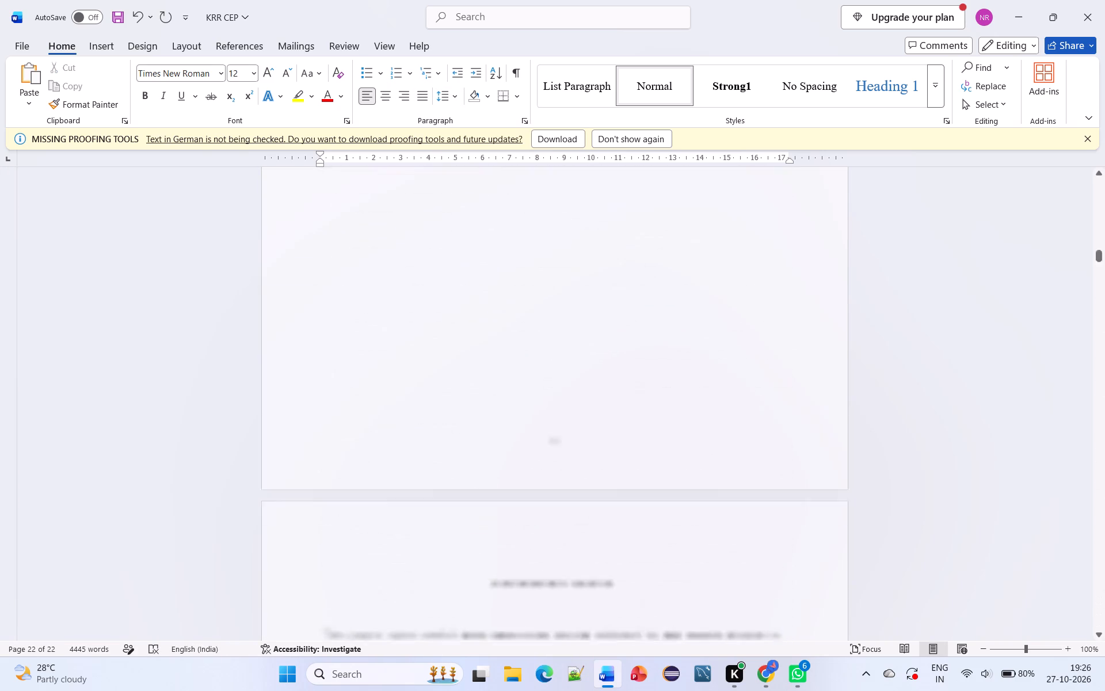
{"action": "scroll", "coordinate": [566, 517], "scroll_direction": "up", "scroll_amount": 11}
{"action": "scroll", "coordinate": [566, 517], "scroll_direction": "up", "scroll_amount": 10}
{"action": "scroll", "coordinate": [566, 517], "scroll_direction": "down", "scroll_amount": 1}
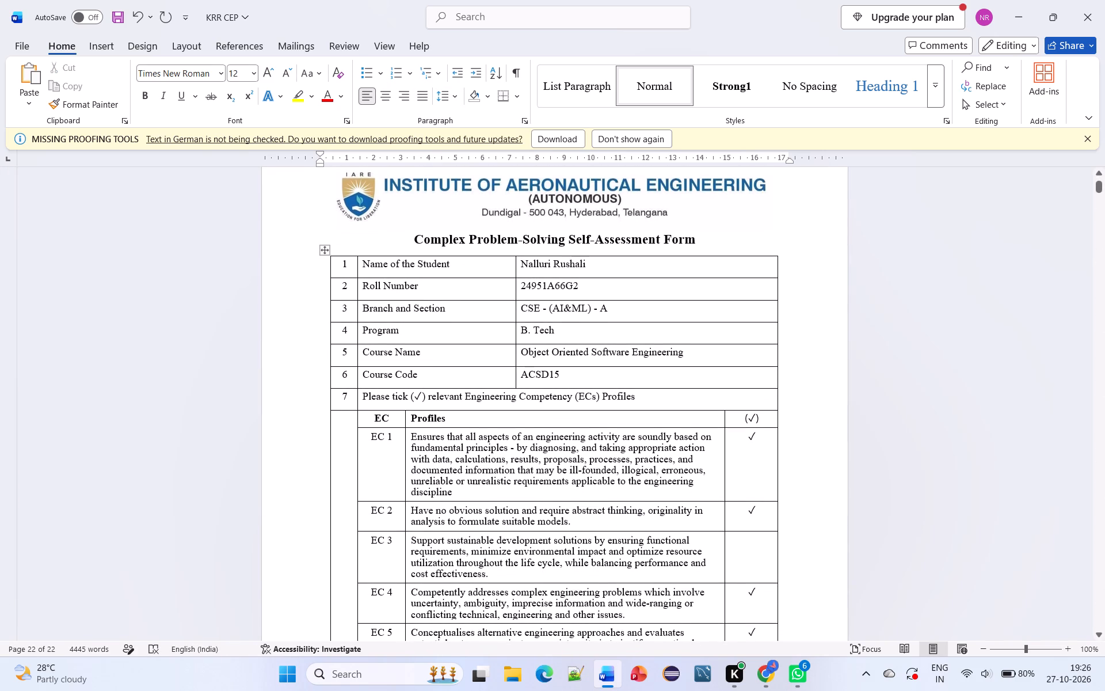
{"action": "scroll", "coordinate": [566, 517], "scroll_direction": "down", "scroll_amount": 2}
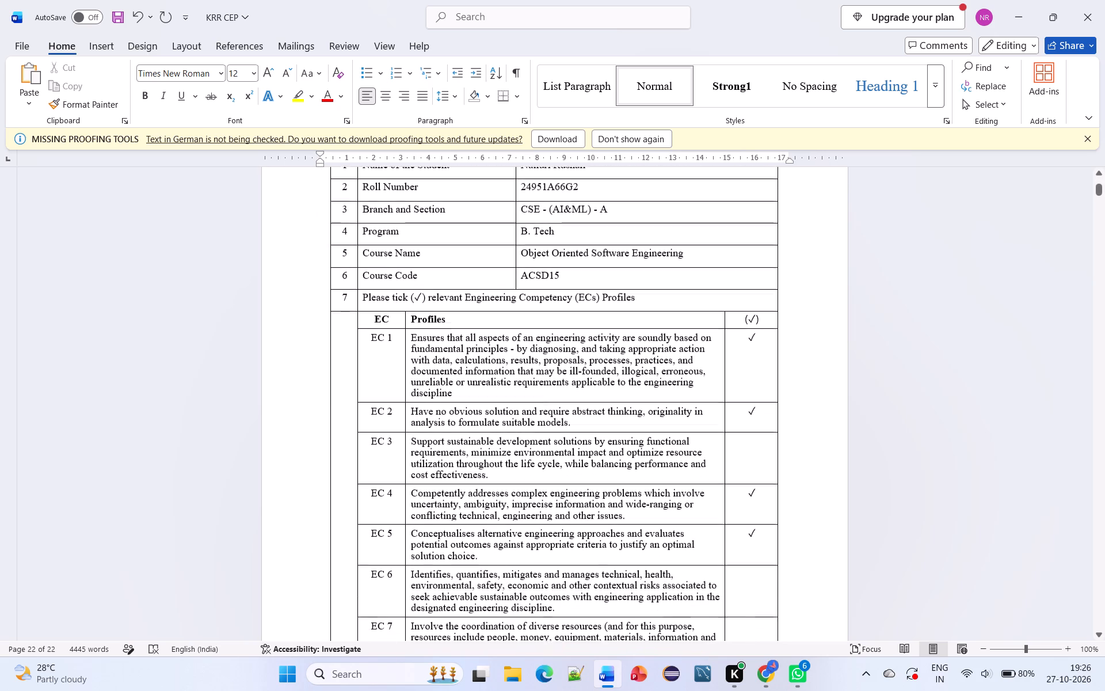
{"action": "scroll", "coordinate": [566, 517], "scroll_direction": "down", "scroll_amount": 6}
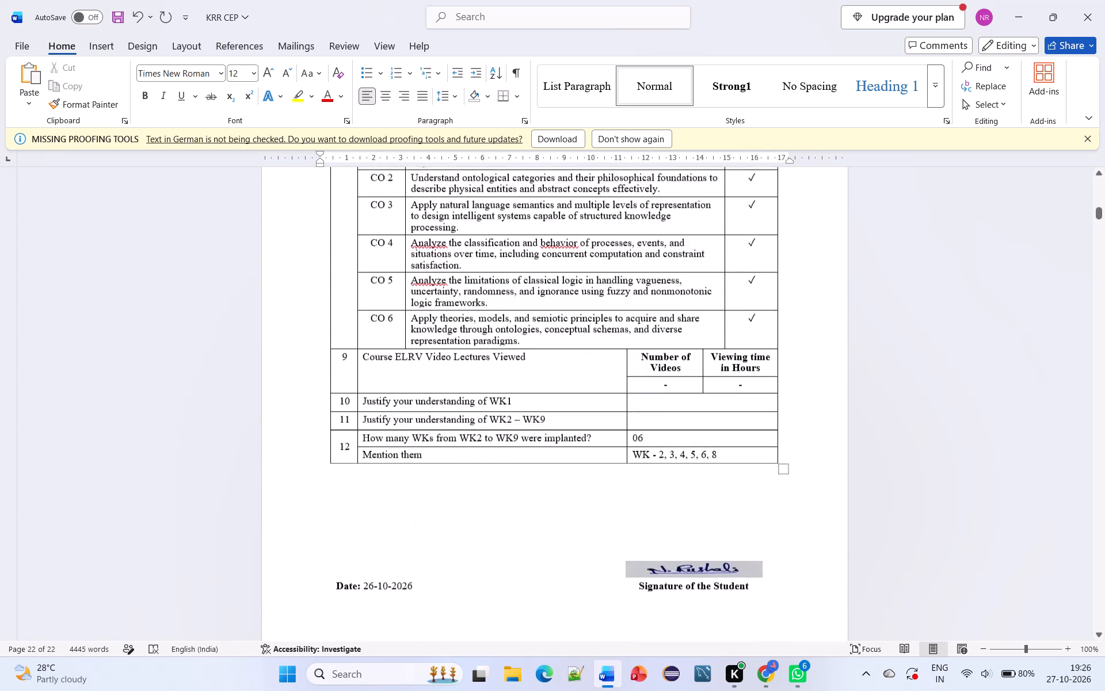
{"action": "scroll", "coordinate": [566, 517], "scroll_direction": "down", "scroll_amount": 1}
{"action": "left_click", "coordinate": [696, 335]}
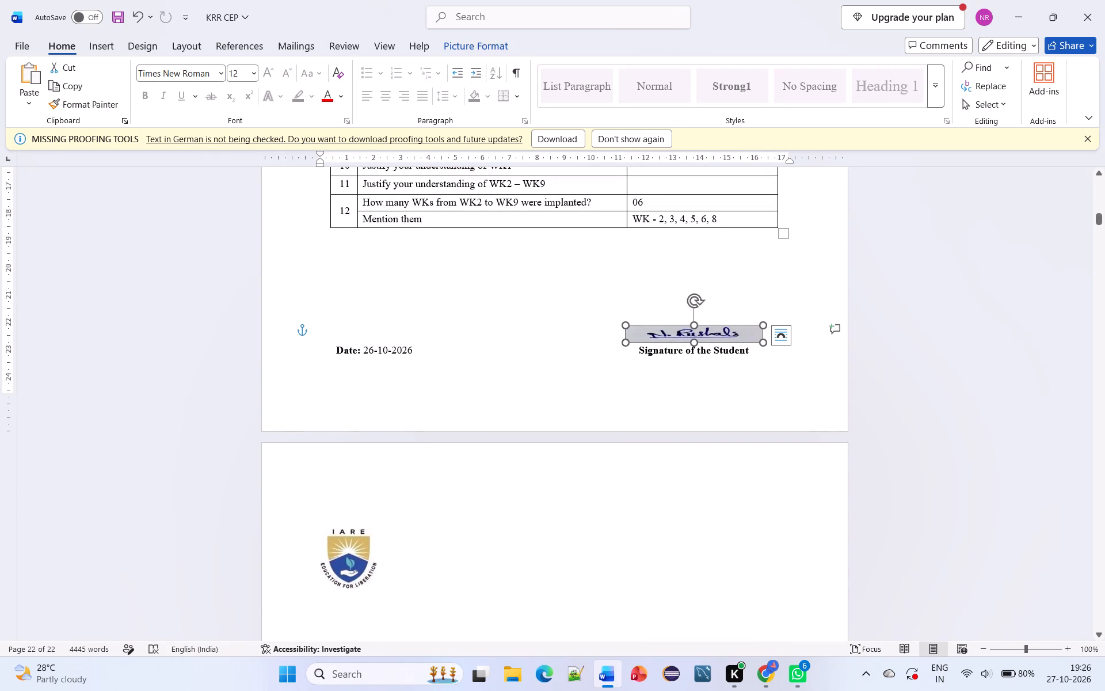
{"action": "left_click_drag", "start_coordinate": [695, 326], "coordinate": [695, 325]}
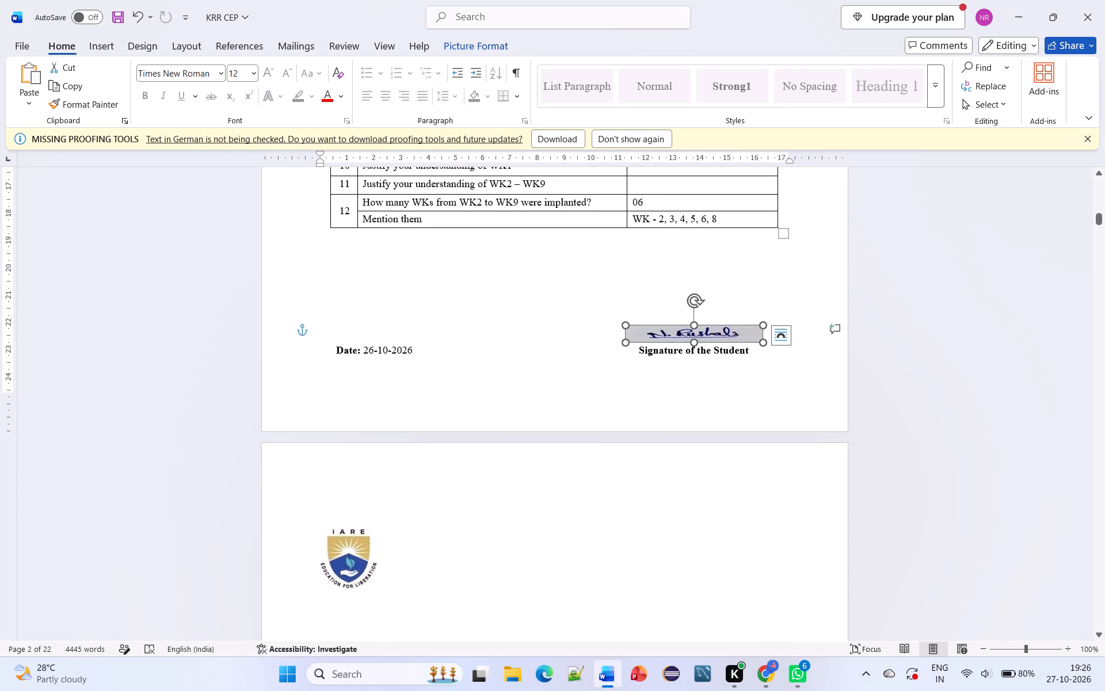
{"action": "left_click_drag", "start_coordinate": [695, 325], "coordinate": [695, 313]}
{"action": "left_click_drag", "start_coordinate": [693, 323], "coordinate": [692, 317]}
{"action": "left_click", "coordinate": [746, 396]}
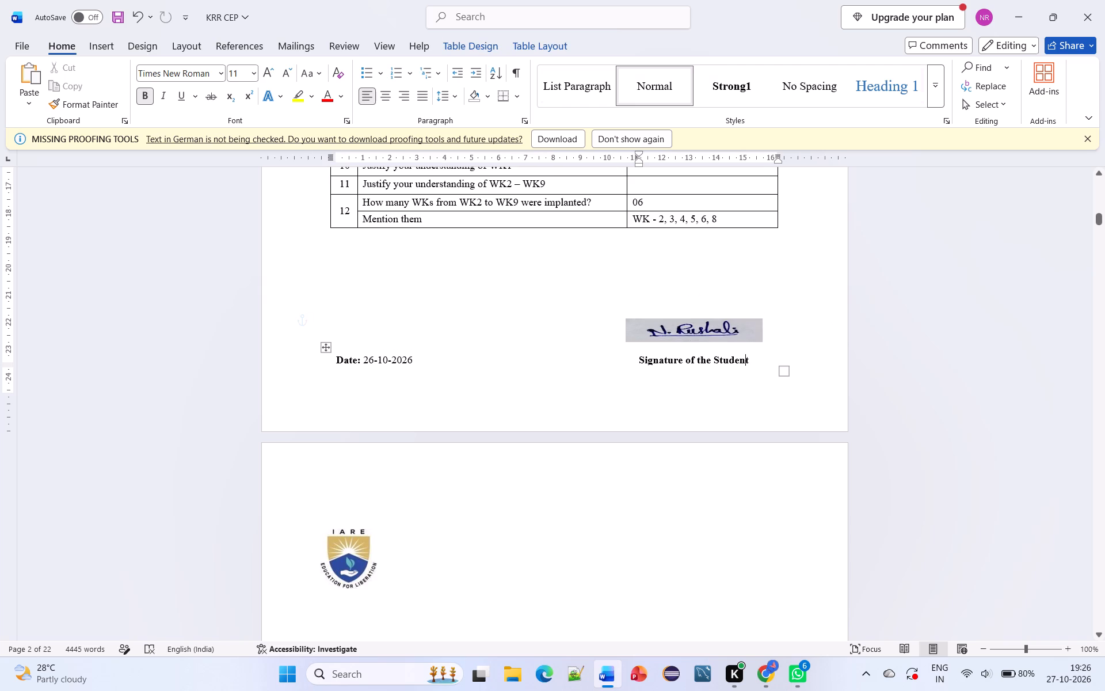
Review the cover and title pages of the Crop Monitoring System report for correct project and student details.
{"action": "scroll", "coordinate": [673, 411], "scroll_direction": "down", "scroll_amount": 1}
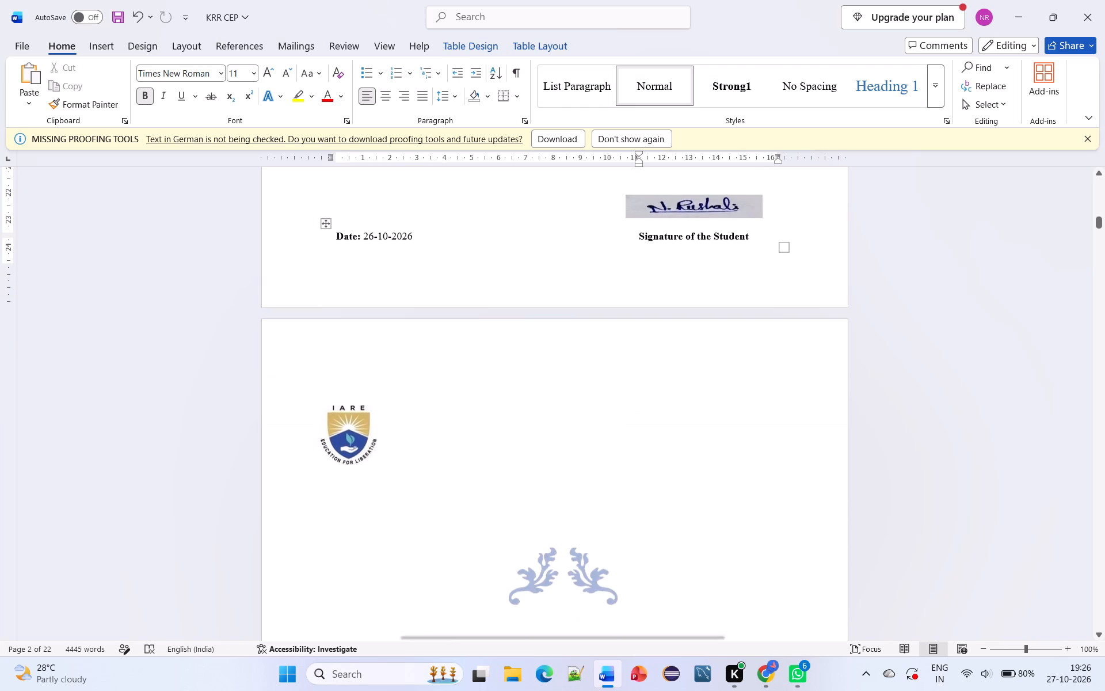
{"action": "scroll", "coordinate": [673, 411], "scroll_direction": "down", "scroll_amount": 4}
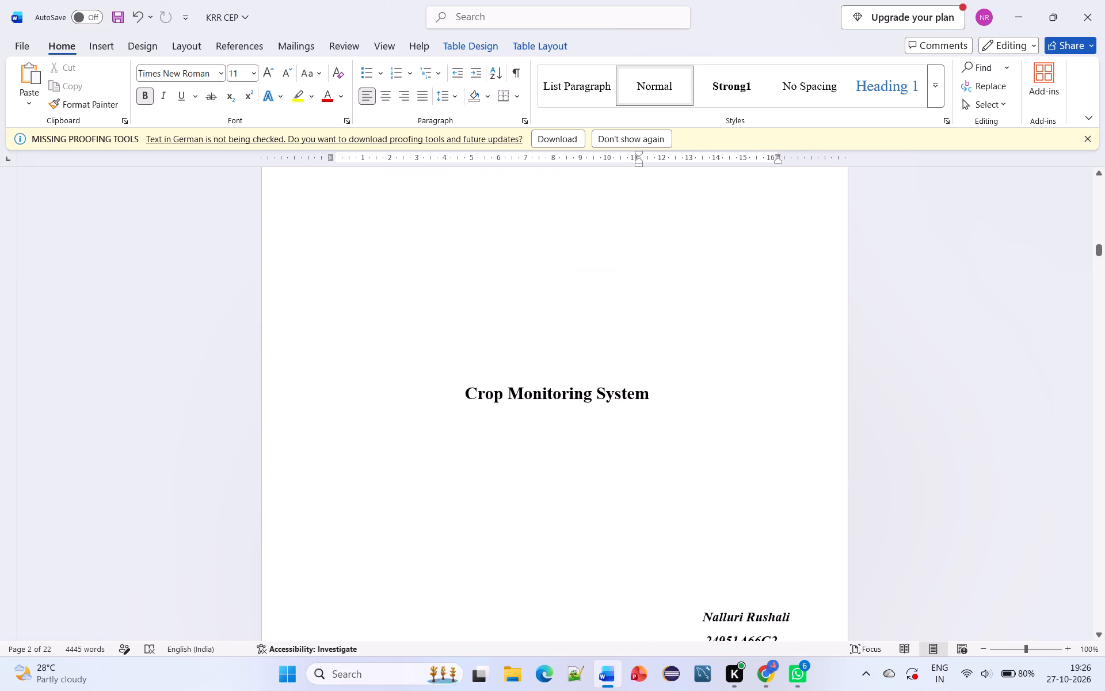
{"action": "scroll", "coordinate": [673, 411], "scroll_direction": "down", "scroll_amount": 1}
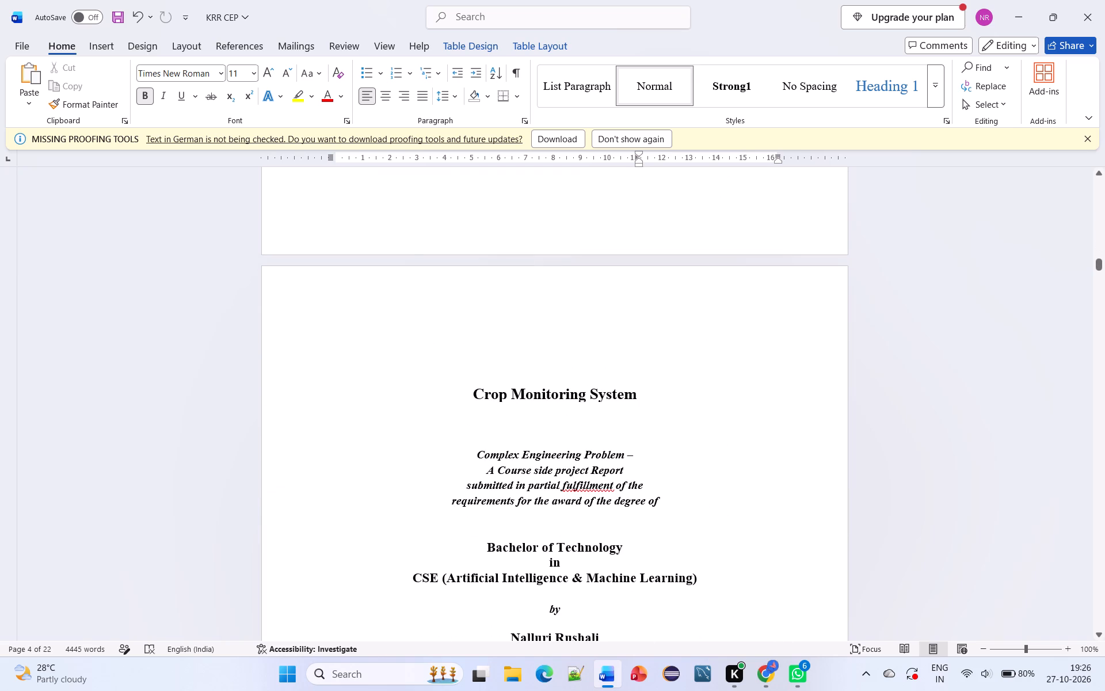
{"action": "scroll", "coordinate": [673, 411], "scroll_direction": "down", "scroll_amount": 1}
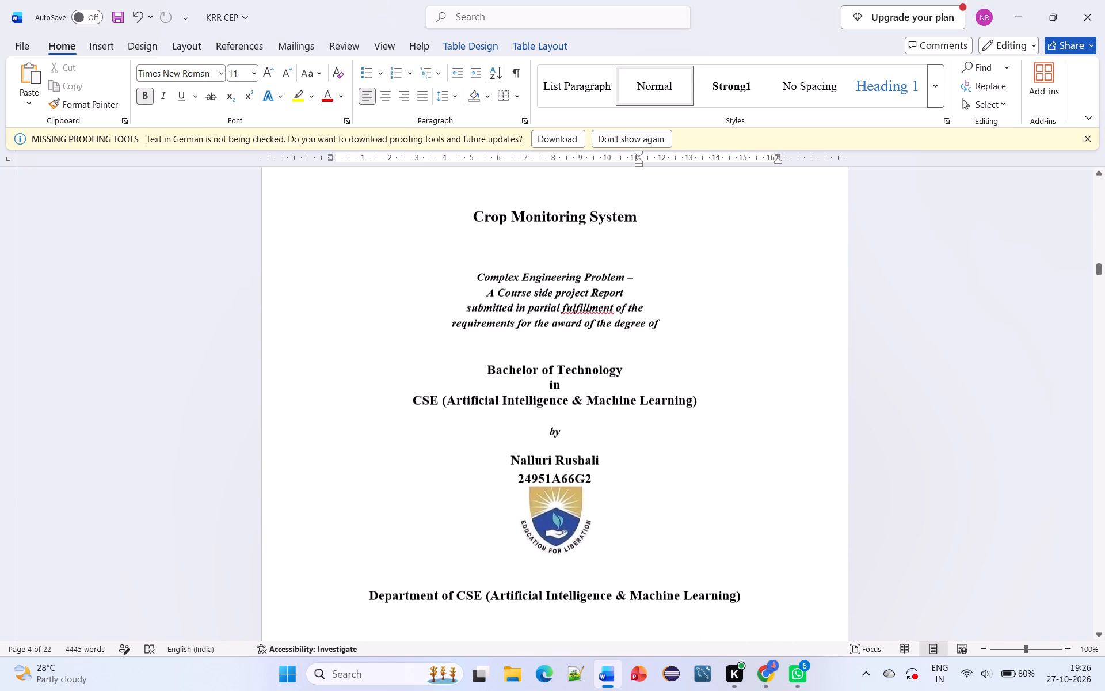
{"action": "scroll", "coordinate": [626, 462], "scroll_direction": "down", "scroll_amount": 1}
{"action": "scroll", "coordinate": [654, 555], "scroll_direction": "down", "scroll_amount": 1}
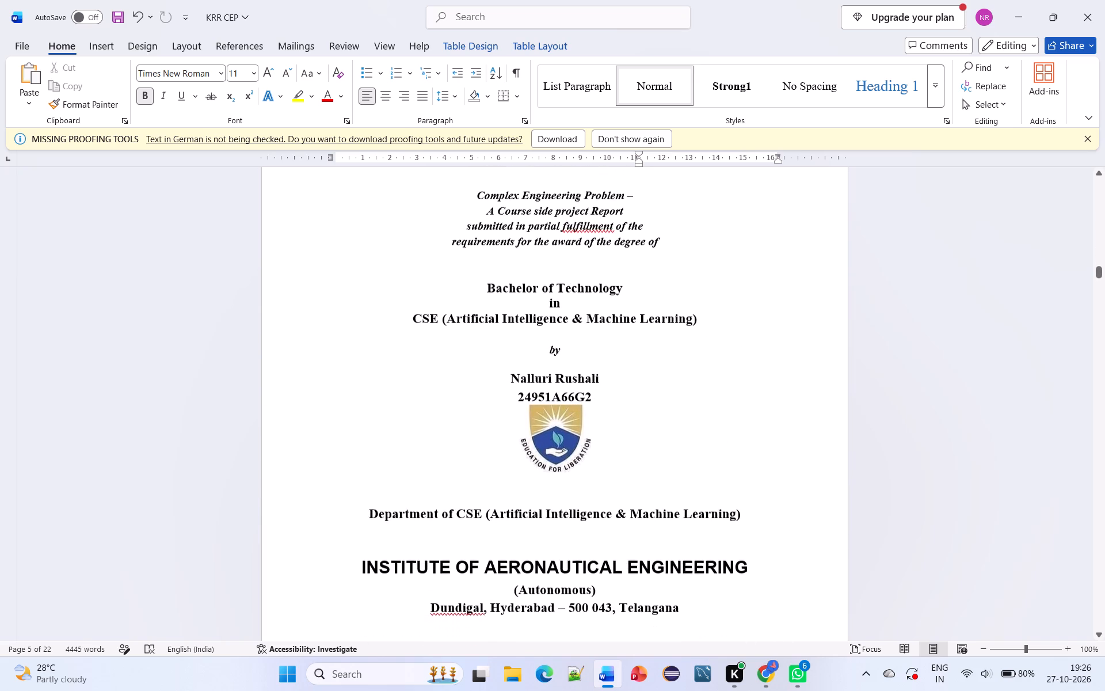
{"action": "scroll", "coordinate": [654, 555], "scroll_direction": "down", "scroll_amount": 2}
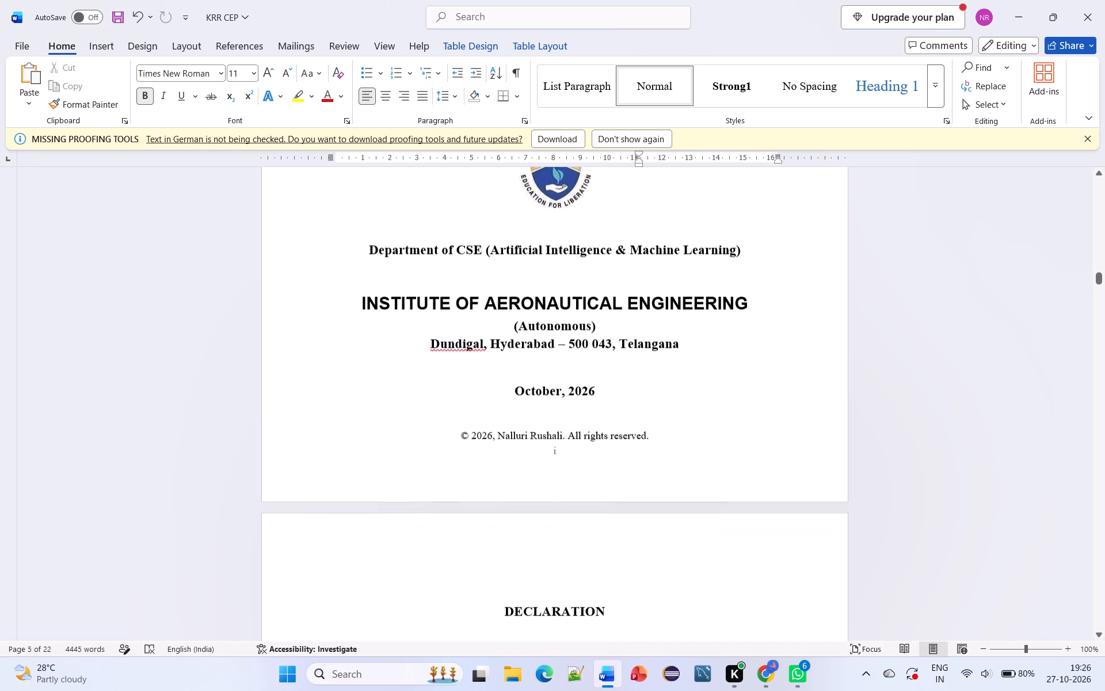
Review the Declaration and Certificate pages, including their wording and signature blocks.
{"action": "scroll", "coordinate": [654, 555], "scroll_direction": "down", "scroll_amount": 3}
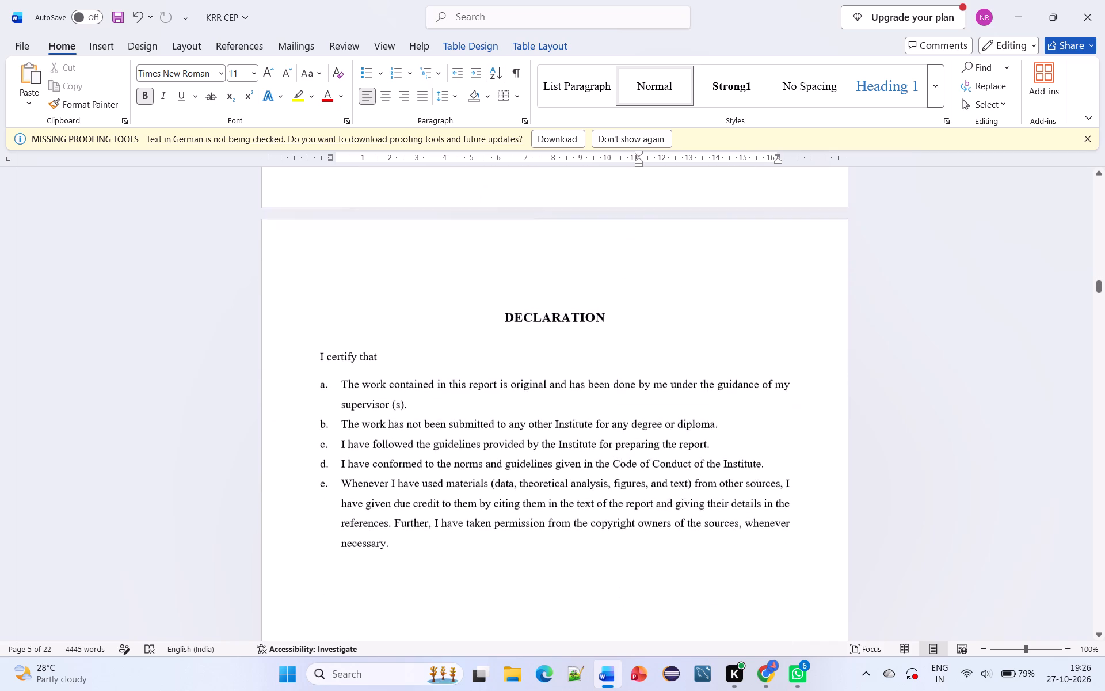
{"action": "scroll", "coordinate": [654, 555], "scroll_direction": "down", "scroll_amount": 2}
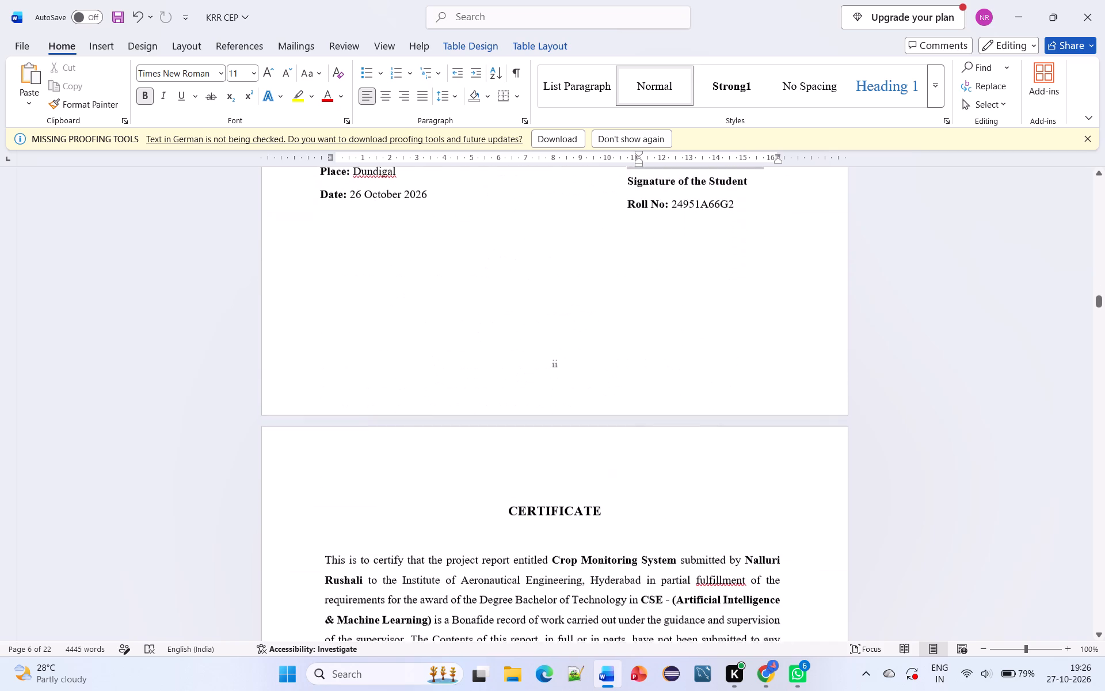
{"action": "scroll", "coordinate": [654, 555], "scroll_direction": "down", "scroll_amount": 3}
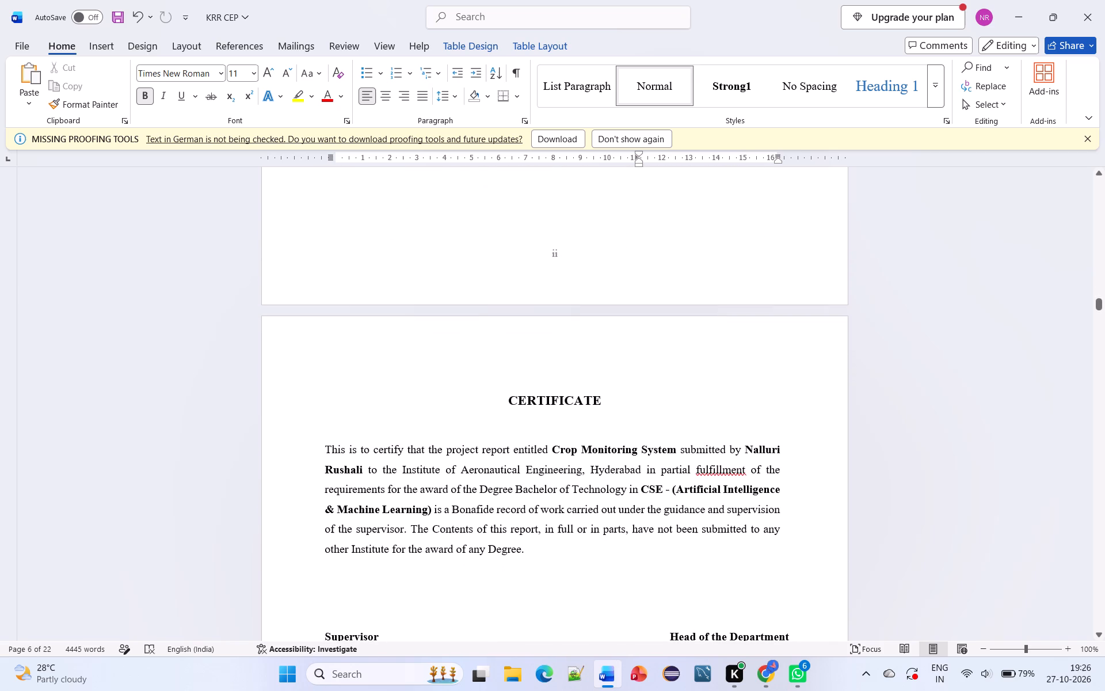
{"action": "scroll", "coordinate": [654, 555], "scroll_direction": "down", "scroll_amount": 5}
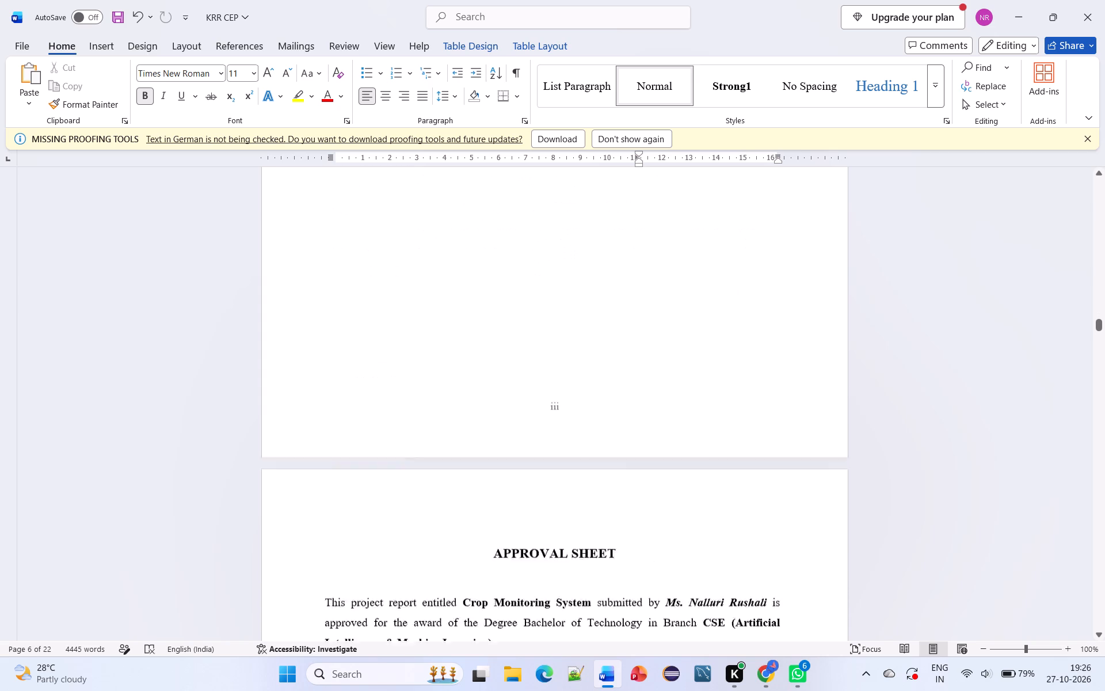
Check the Approval Sheet's project title, signatory labels, date and place against the neighbouring front-matter pages.
{"action": "scroll", "coordinate": [654, 555], "scroll_direction": "down", "scroll_amount": 2}
{"action": "scroll", "coordinate": [654, 555], "scroll_direction": "up", "scroll_amount": 3}
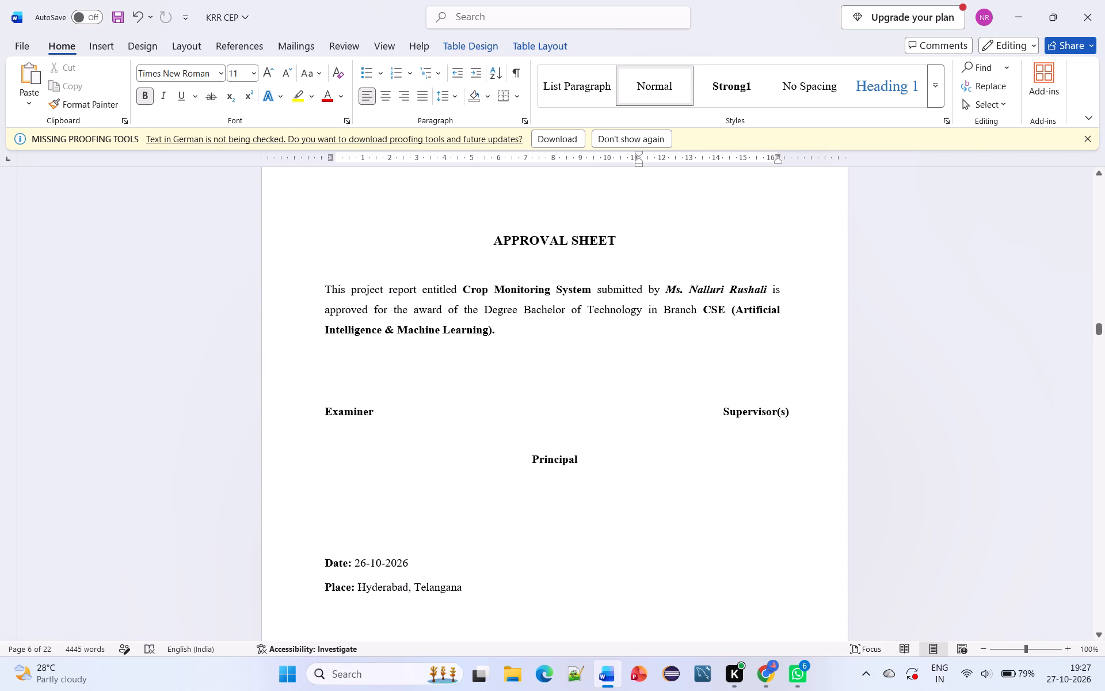
{"action": "scroll", "coordinate": [589, 536], "scroll_direction": "down", "scroll_amount": 1}
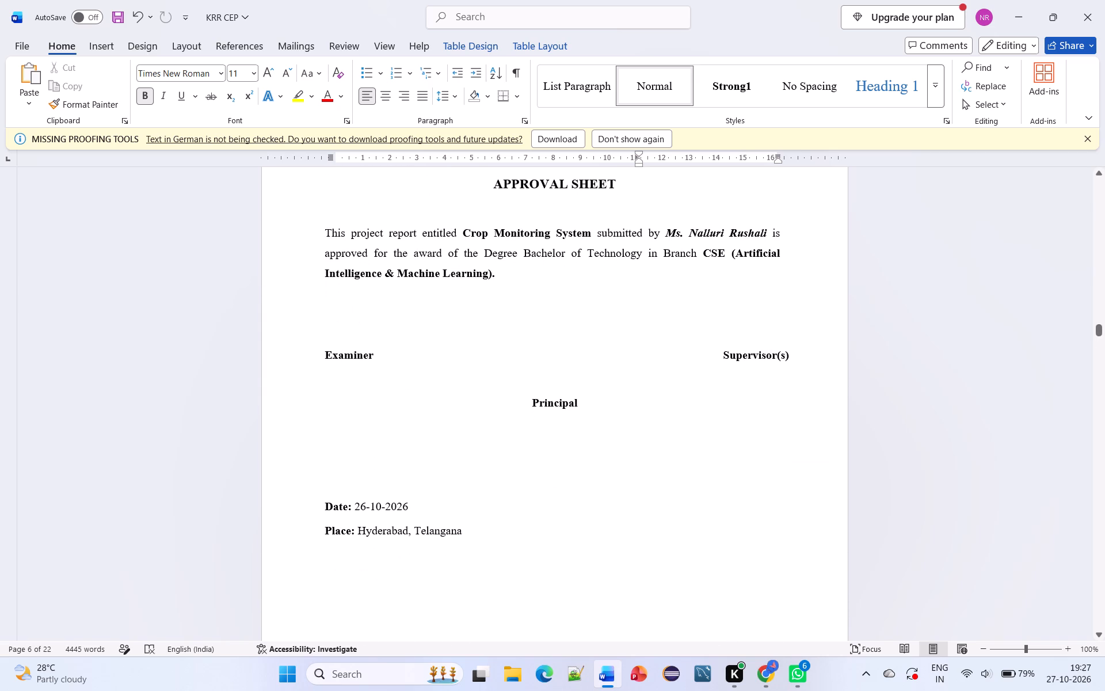
{"action": "scroll", "coordinate": [589, 536], "scroll_direction": "down", "scroll_amount": 3}
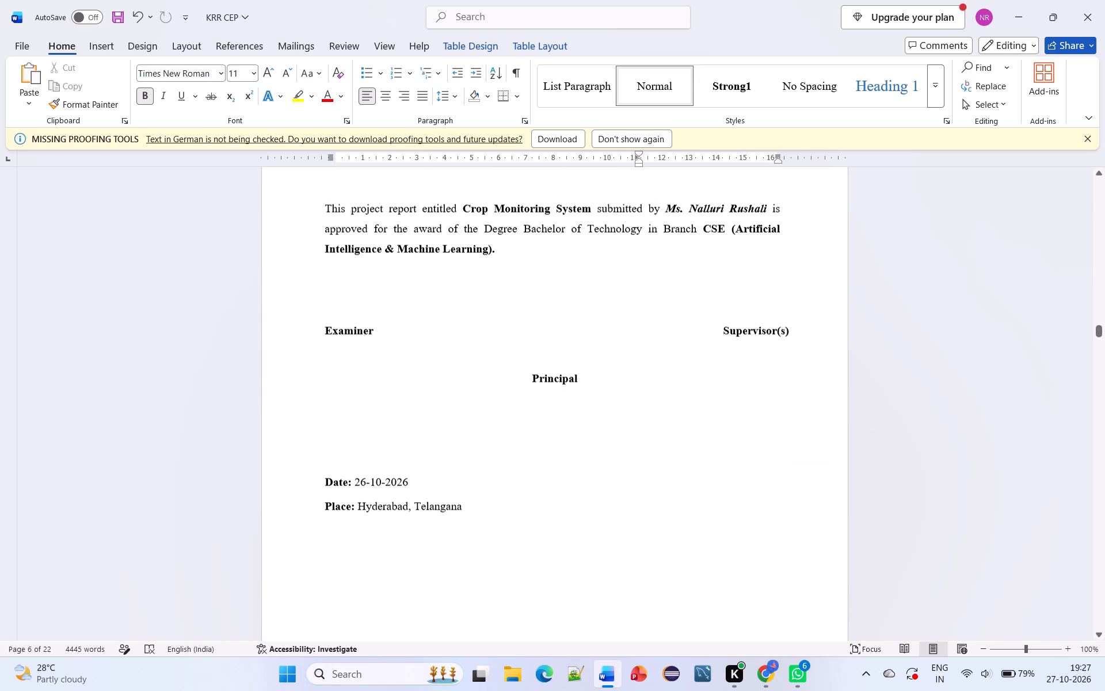
{"action": "scroll", "coordinate": [589, 536], "scroll_direction": "down", "scroll_amount": 2}
{"action": "scroll", "coordinate": [589, 536], "scroll_direction": "up", "scroll_amount": 2}
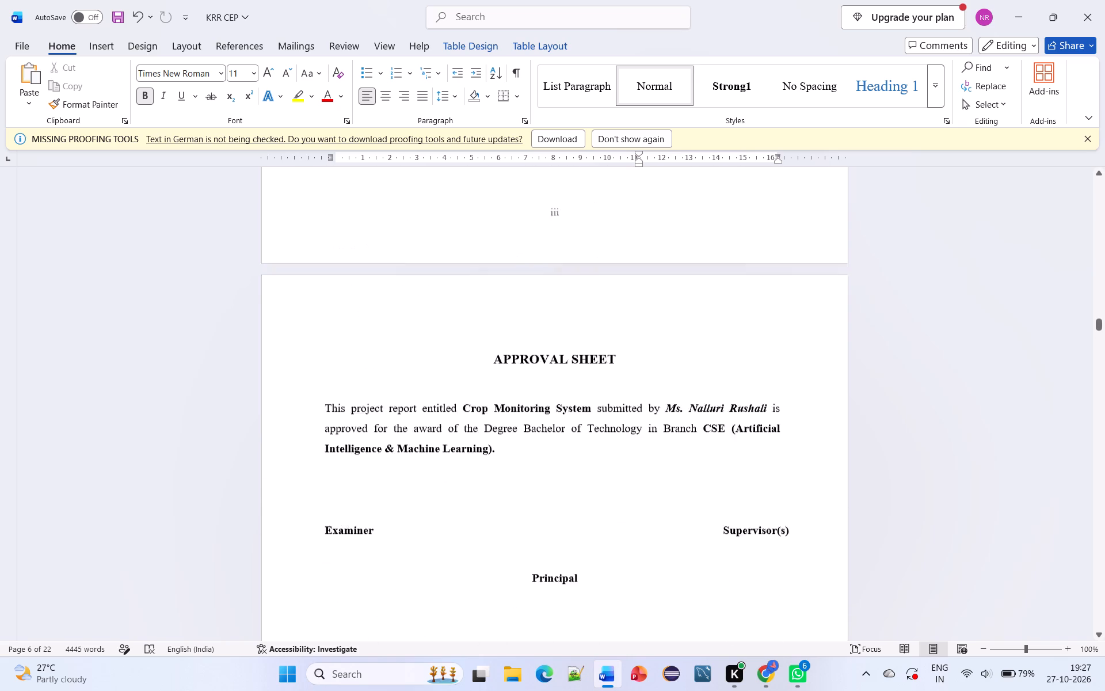
{"action": "scroll", "coordinate": [589, 536], "scroll_direction": "down", "scroll_amount": 7}
{"action": "scroll", "coordinate": [589, 536], "scroll_direction": "up", "scroll_amount": 2}
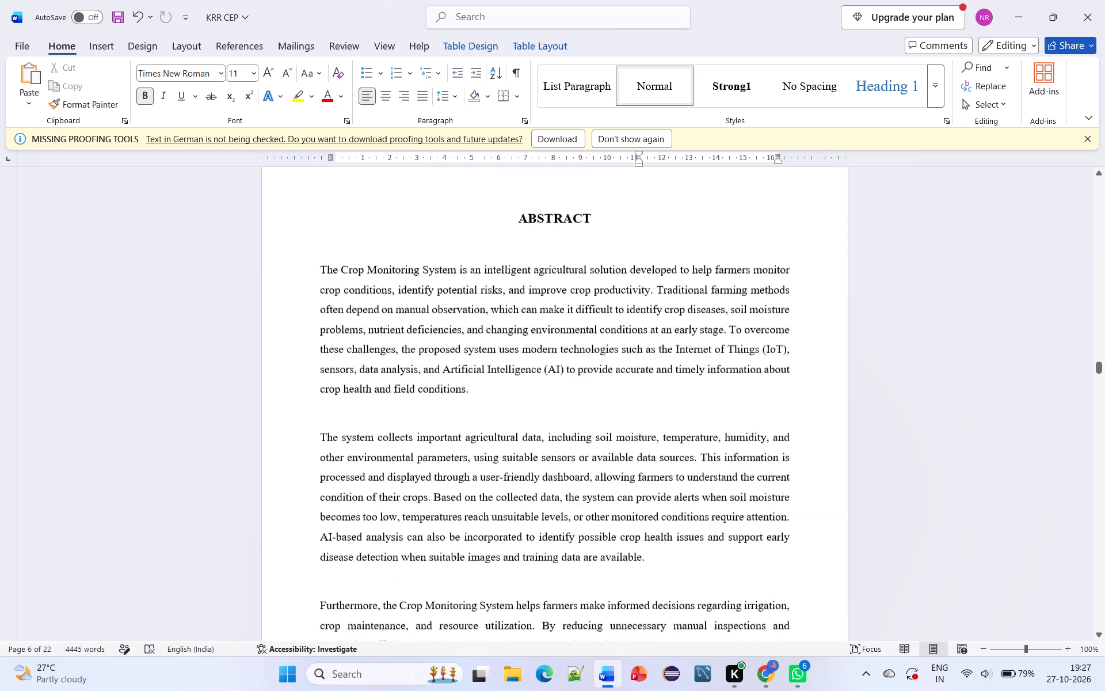
{"action": "scroll", "coordinate": [589, 538], "scroll_direction": "up", "scroll_amount": 4}
{"action": "scroll", "coordinate": [589, 538], "scroll_direction": "down", "scroll_amount": 4}
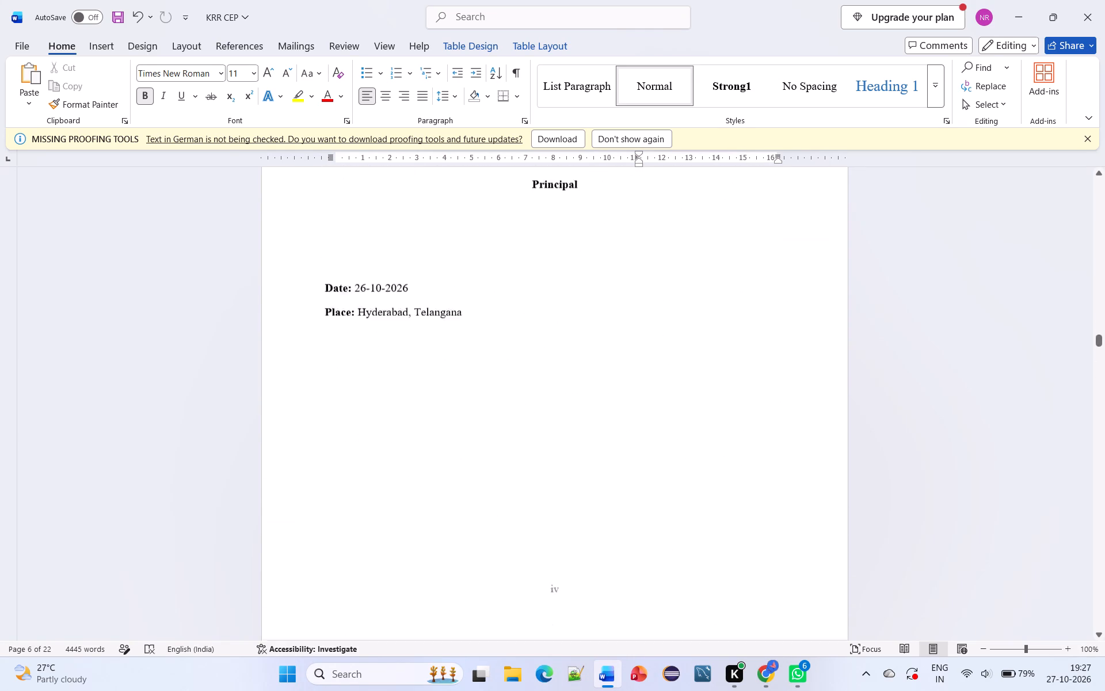
Review the Acknowledgement and Abstract pages of the Crop Monitoring System report, including names, wording and keywords.
{"action": "scroll", "coordinate": [589, 538], "scroll_direction": "down", "scroll_amount": 1}
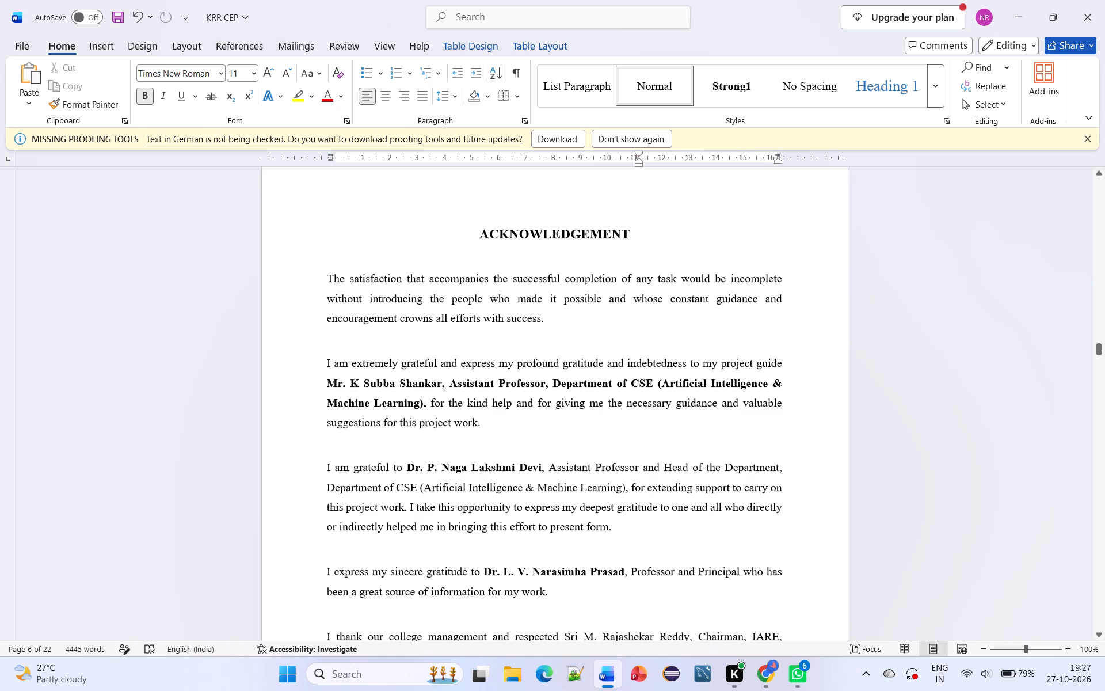
{"action": "scroll", "coordinate": [589, 538], "scroll_direction": "down", "scroll_amount": 3}
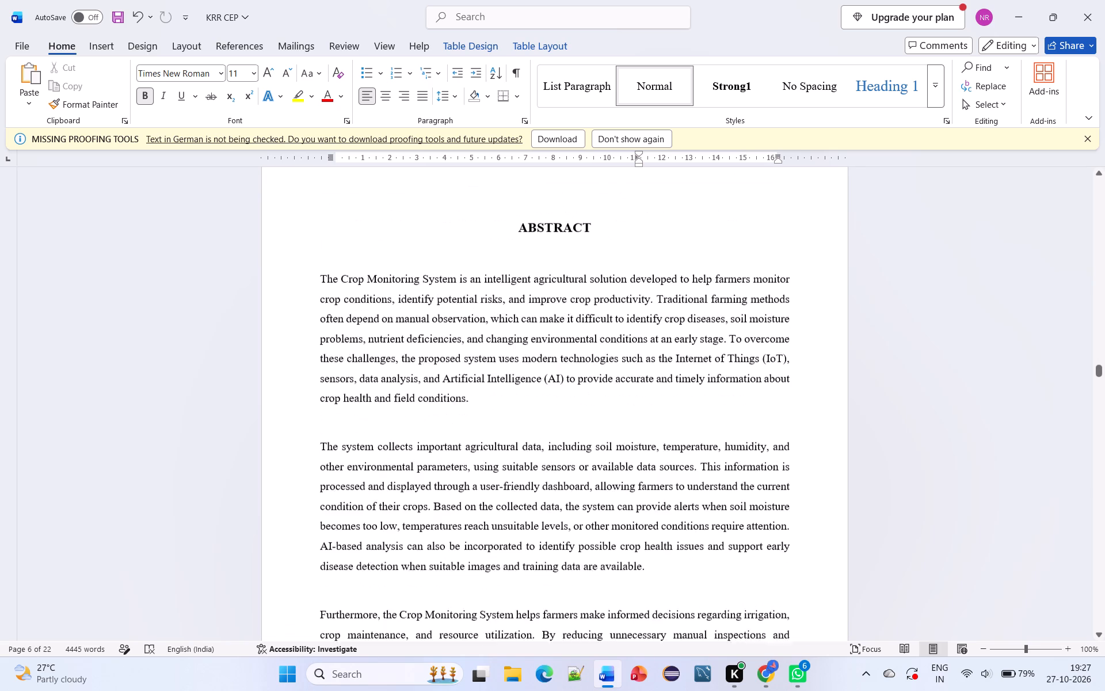
{"action": "scroll", "coordinate": [589, 538], "scroll_direction": "down", "scroll_amount": 5}
{"action": "scroll", "coordinate": [589, 538], "scroll_direction": "up", "scroll_amount": 1, "text": "ctrl"}
{"action": "scroll", "coordinate": [589, 538], "scroll_direction": "down", "scroll_amount": 1, "text": "ctrl"}
{"action": "scroll", "coordinate": [589, 538], "scroll_direction": "up", "scroll_amount": 1, "text": "ctrl"}
{"action": "scroll", "coordinate": [589, 538], "scroll_direction": "down", "scroll_amount": 1, "text": "ctrl"}
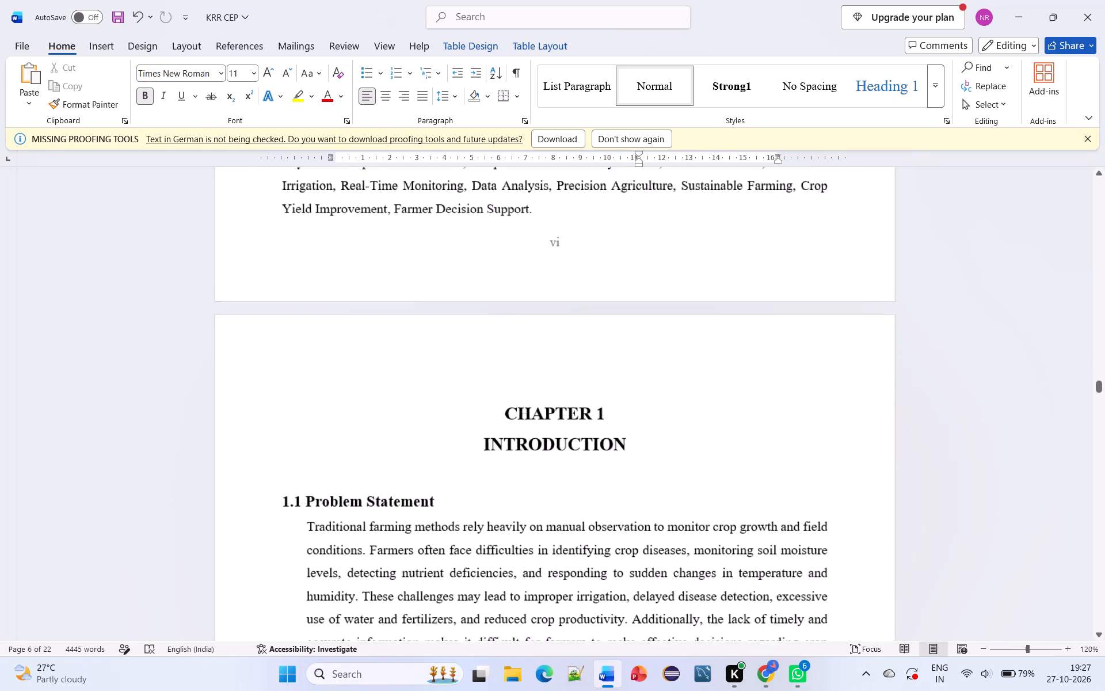
Review Chapter 1's Problem Statement, Introduction and Requirements sections for content and layout.
{"action": "scroll", "coordinate": [589, 538], "scroll_direction": "down", "scroll_amount": 1}
{"action": "scroll", "coordinate": [589, 538], "scroll_direction": "down", "scroll_amount": 1, "text": "ctrl"}
{"action": "scroll", "coordinate": [699, 690], "scroll_direction": "down", "scroll_amount": 1}
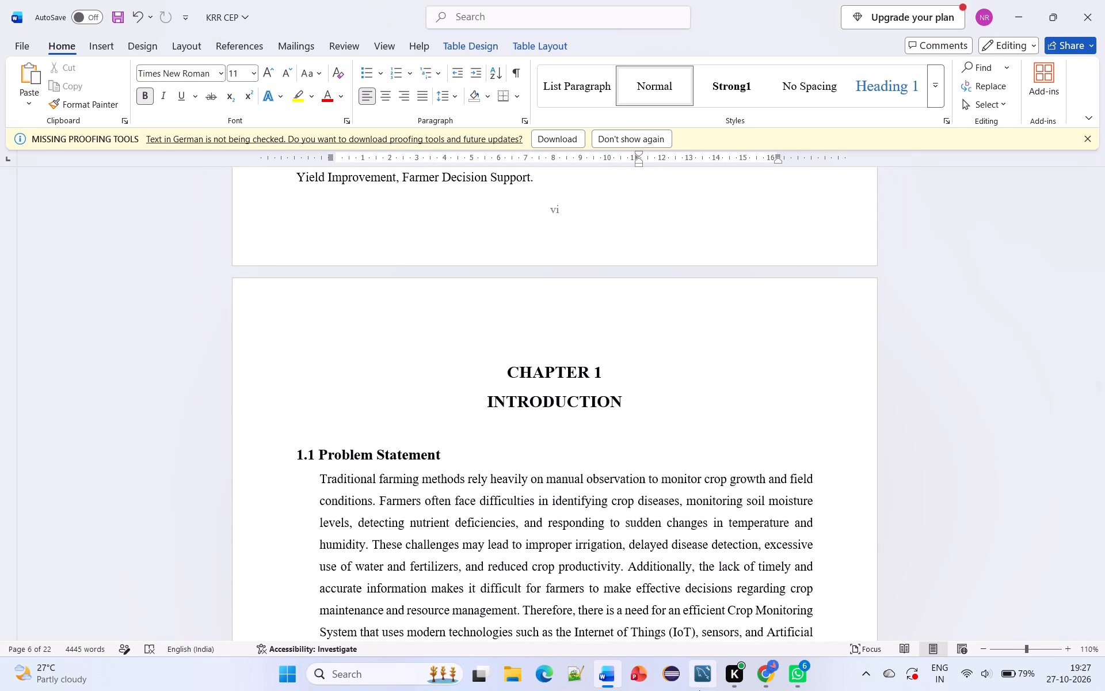
{"action": "scroll", "coordinate": [699, 690], "scroll_direction": "down", "scroll_amount": 1}
{"action": "scroll", "coordinate": [699, 690], "scroll_direction": "down", "scroll_amount": 3, "text": "ctrl"}
{"action": "scroll", "coordinate": [741, 398], "scroll_direction": "down", "scroll_amount": 3, "text": "ctrl"}
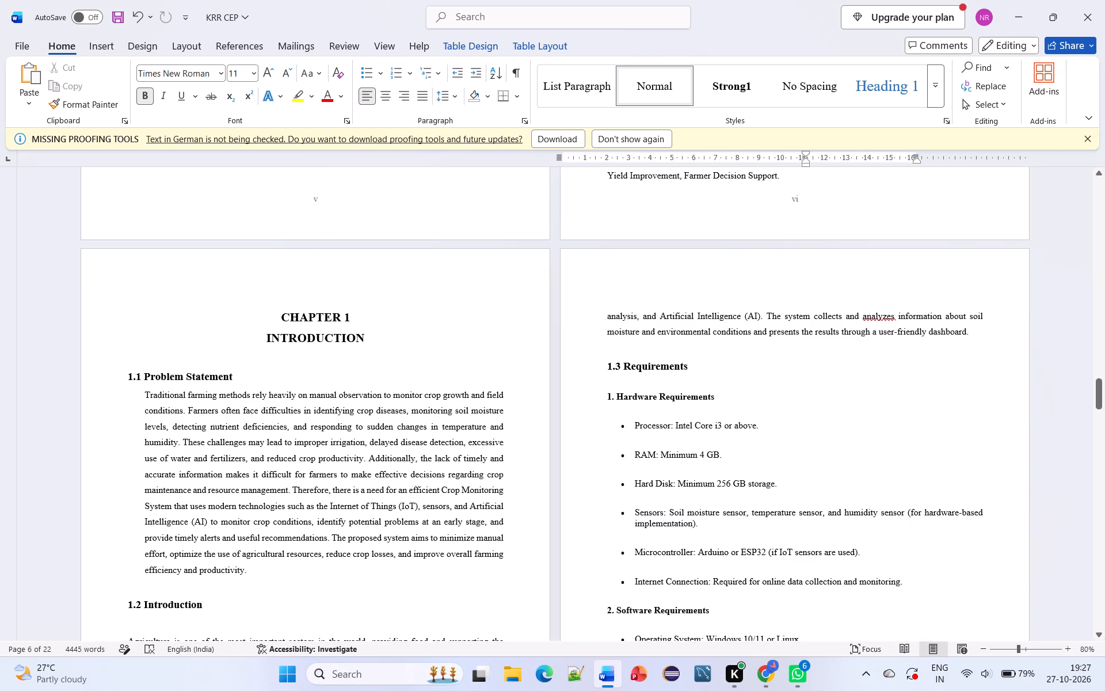
{"action": "scroll", "coordinate": [454, 276], "scroll_direction": "up", "scroll_amount": 1, "text": "ctrl"}
{"action": "scroll", "coordinate": [454, 276], "scroll_direction": "right", "scroll_amount": 1}
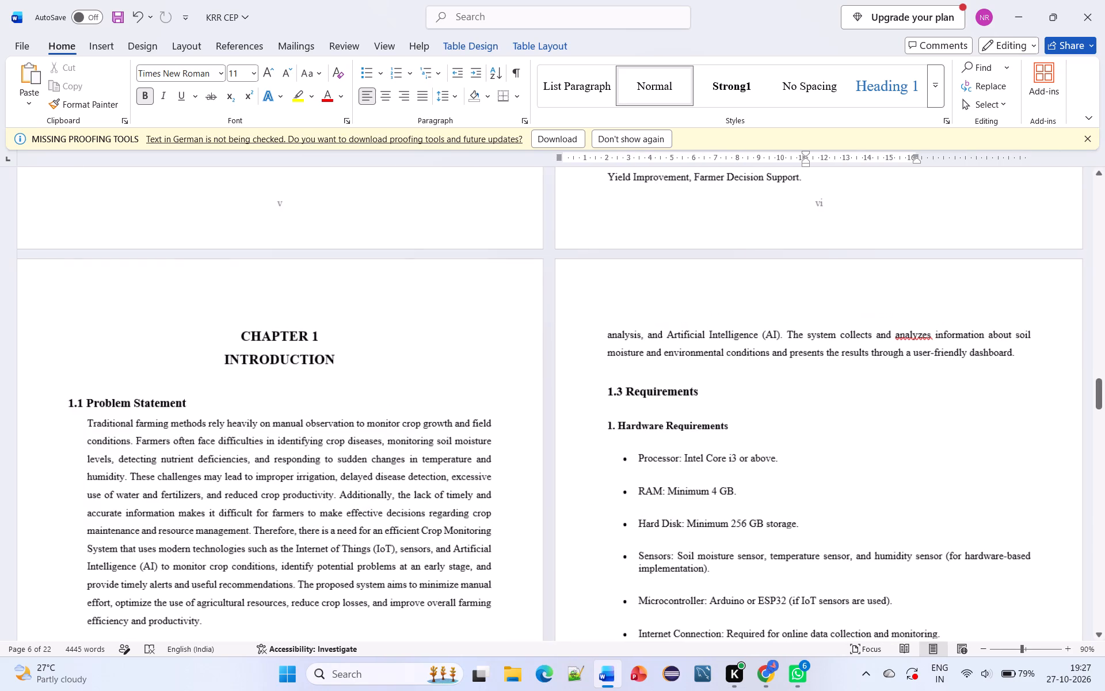
{"action": "scroll", "coordinate": [454, 276], "scroll_direction": "down", "scroll_amount": 6}
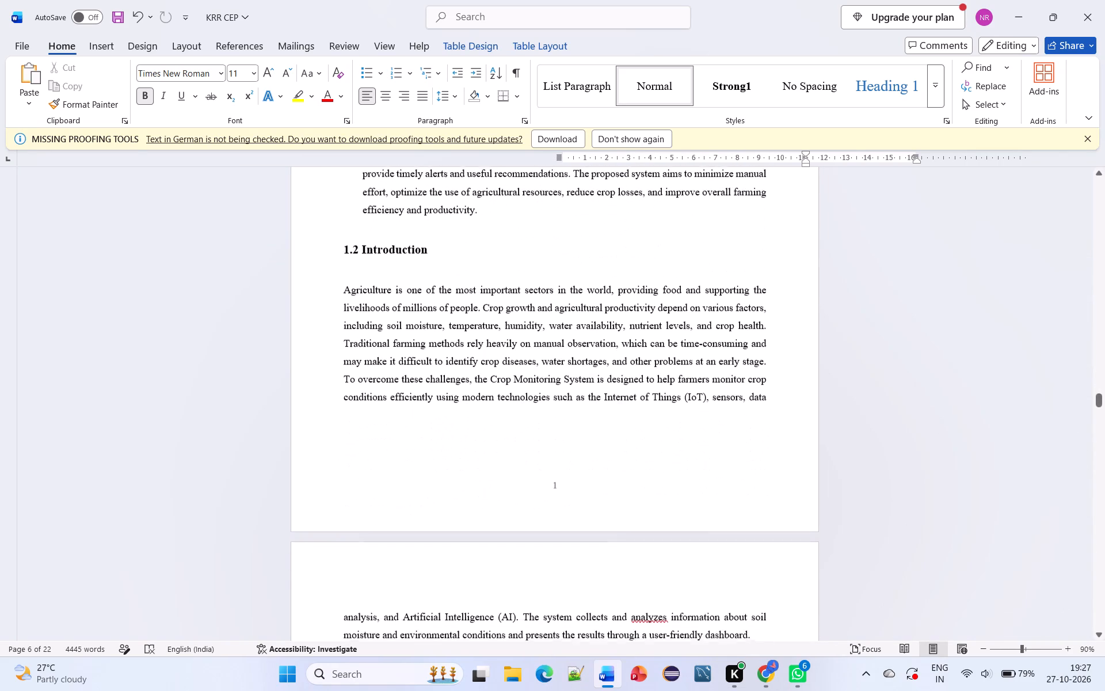
{"action": "scroll", "coordinate": [454, 276], "scroll_direction": "down", "scroll_amount": 8}
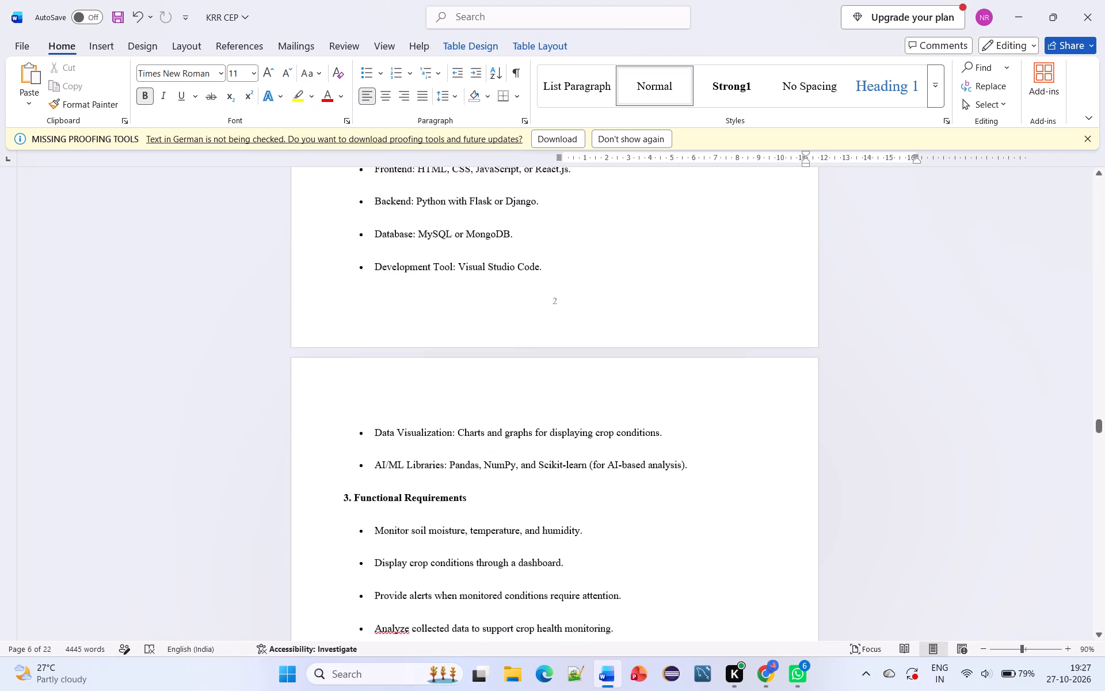
Check the end of Chapter 1, Chapter 2 and the Chapter 3 Methodology phases for wording that needs correction.
{"action": "scroll", "coordinate": [454, 276], "scroll_direction": "down", "scroll_amount": 6}
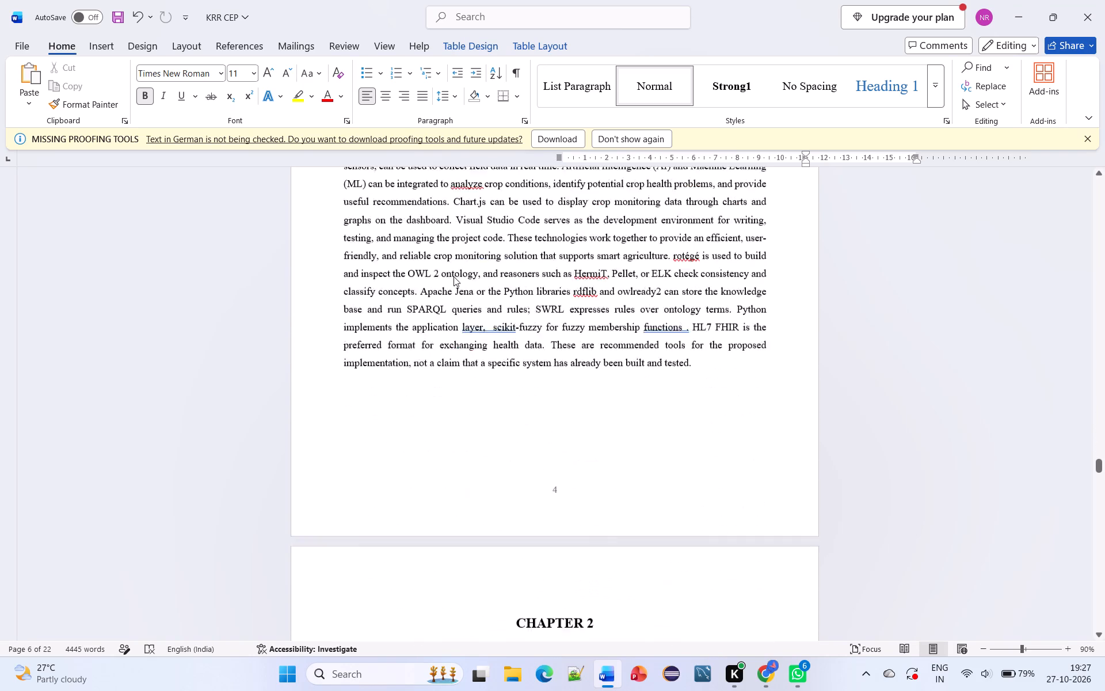
{"action": "scroll", "coordinate": [454, 276], "scroll_direction": "down", "scroll_amount": 2}
{"action": "scroll", "coordinate": [454, 276], "scroll_direction": "up", "scroll_amount": 2}
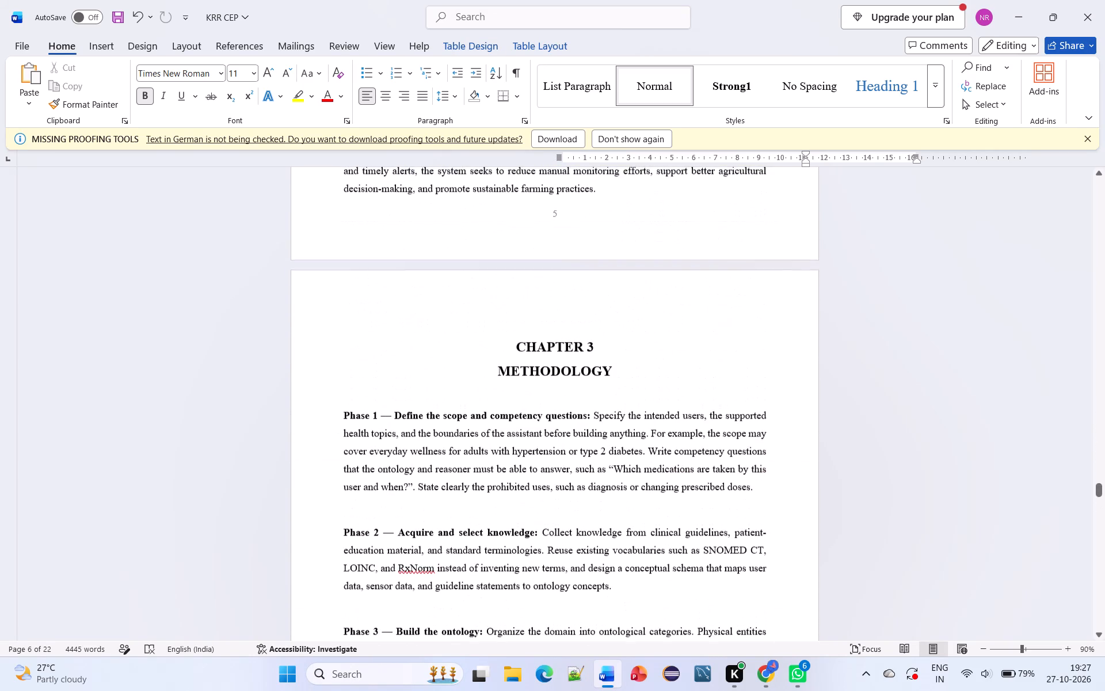
{"action": "scroll", "coordinate": [454, 276], "scroll_direction": "down", "scroll_amount": 4}
{"action": "scroll", "coordinate": [454, 276], "scroll_direction": "up", "scroll_amount": 1}
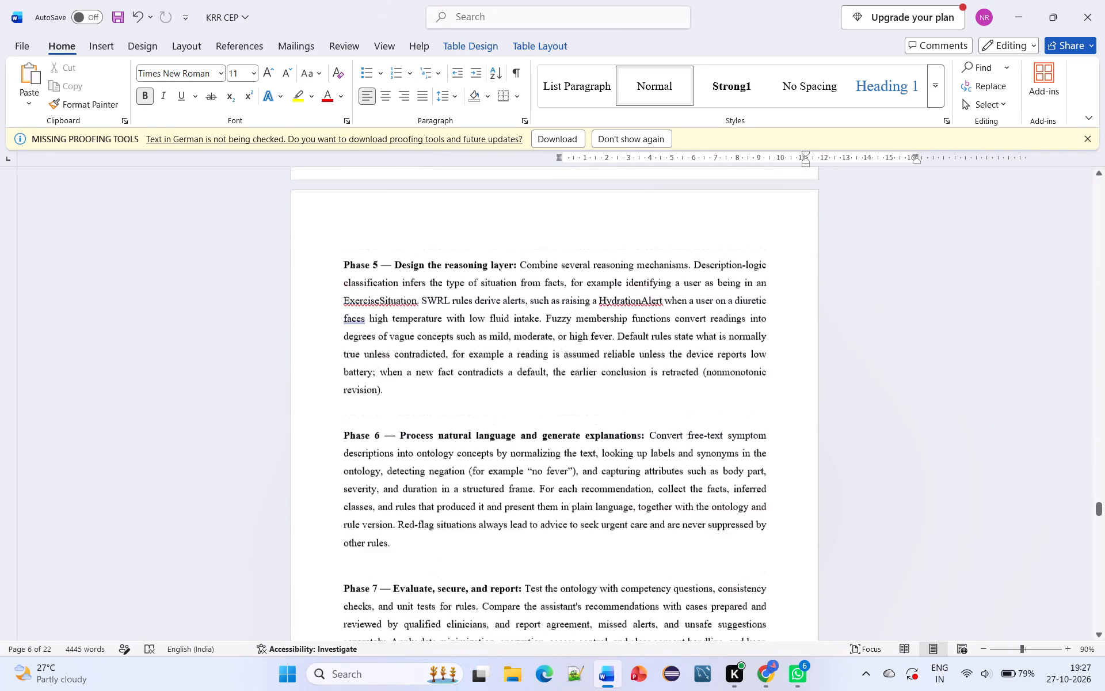
{"action": "scroll", "coordinate": [454, 276], "scroll_direction": "up", "scroll_amount": 1}
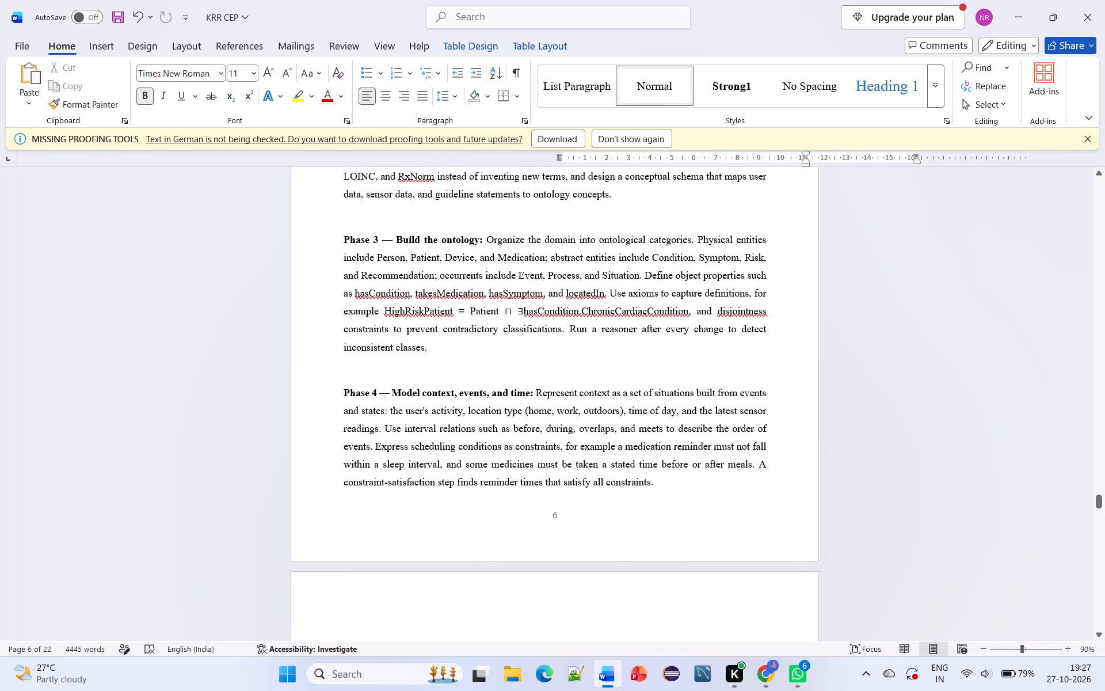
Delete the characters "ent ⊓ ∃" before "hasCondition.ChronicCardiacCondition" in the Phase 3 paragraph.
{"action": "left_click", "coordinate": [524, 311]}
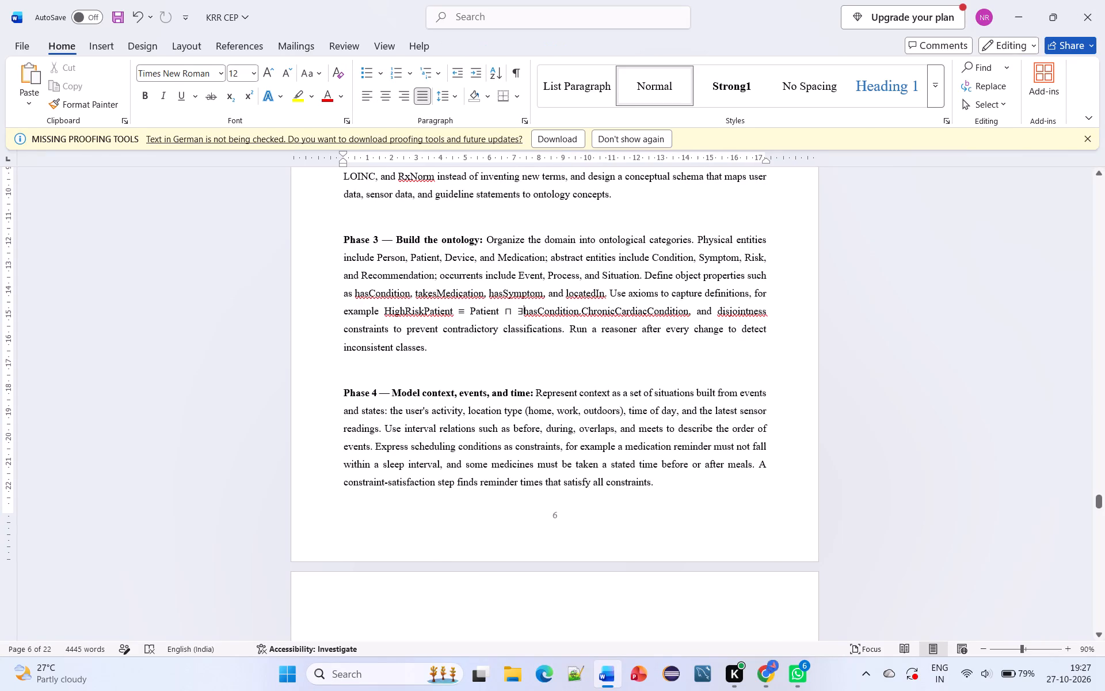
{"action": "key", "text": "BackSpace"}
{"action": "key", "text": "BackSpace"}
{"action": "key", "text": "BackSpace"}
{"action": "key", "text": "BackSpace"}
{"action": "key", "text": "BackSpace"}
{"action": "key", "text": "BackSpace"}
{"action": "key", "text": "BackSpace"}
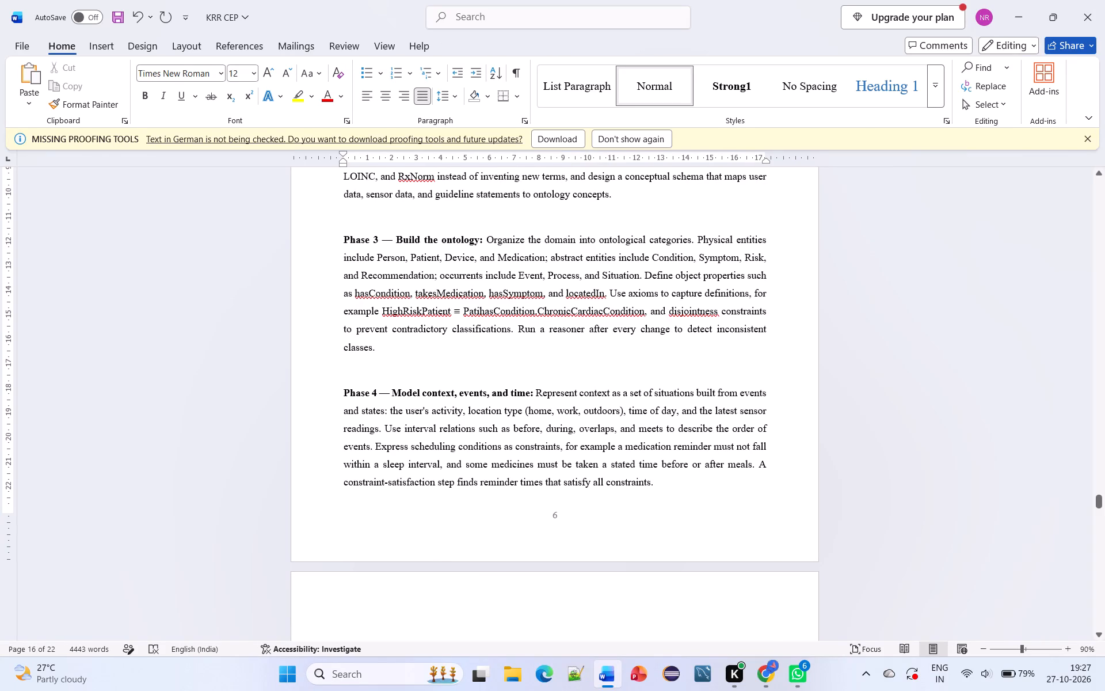
Delete the Phase 3 text after "such as has", from the hasCondition property list through "disjointness", so it continues with "constraints to prevent".
{"action": "left_click_drag", "start_coordinate": [718, 309], "coordinate": [623, 297]}
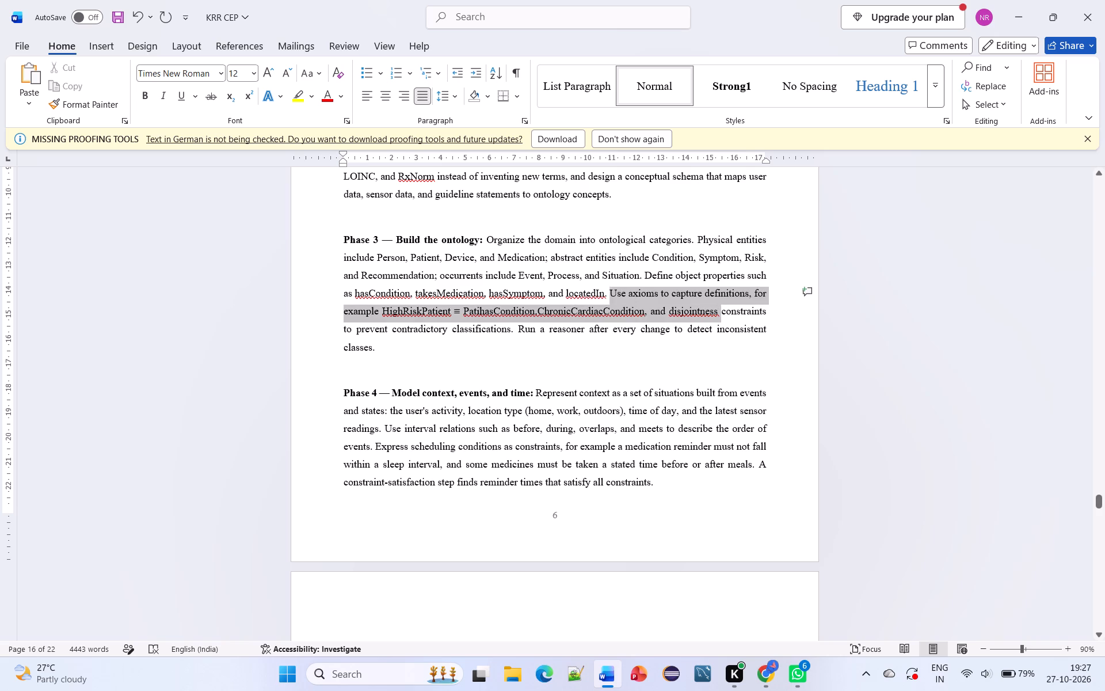
{"action": "left_click_drag", "start_coordinate": [623, 297], "coordinate": [402, 296]}
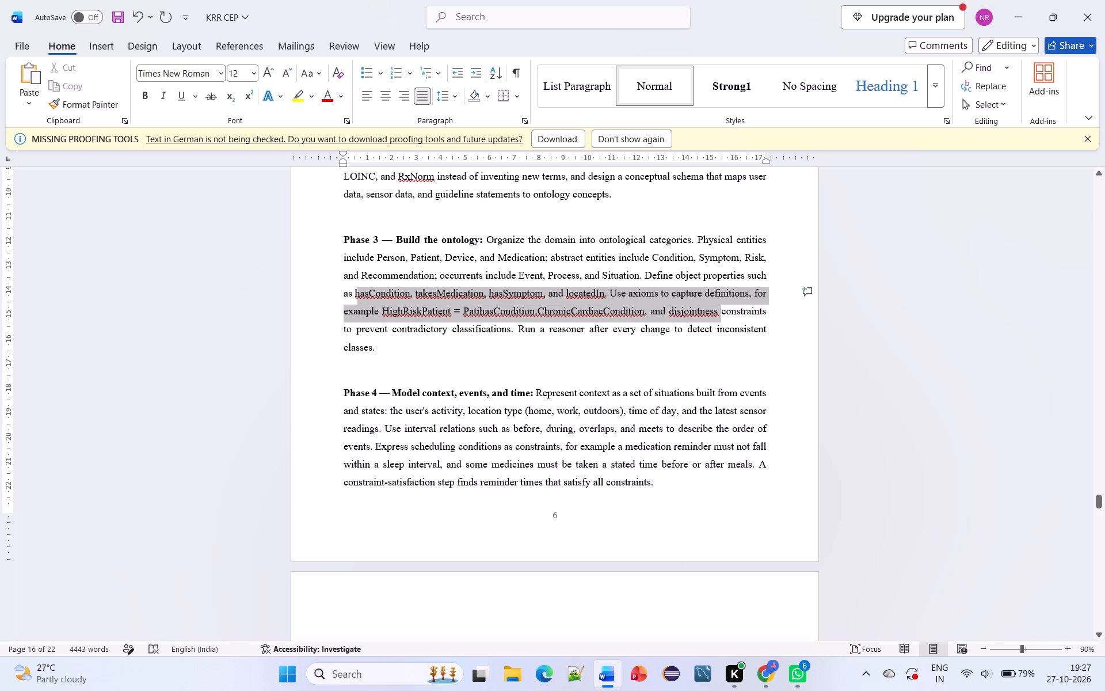
{"action": "left_click_drag", "start_coordinate": [402, 296], "coordinate": [409, 297]}
{"action": "key", "text": "BackSpace"}
{"action": "key", "text": "BackSpace"}
{"action": "key", "text": "BackSpace"}
{"action": "key", "text": "BackSpace"}
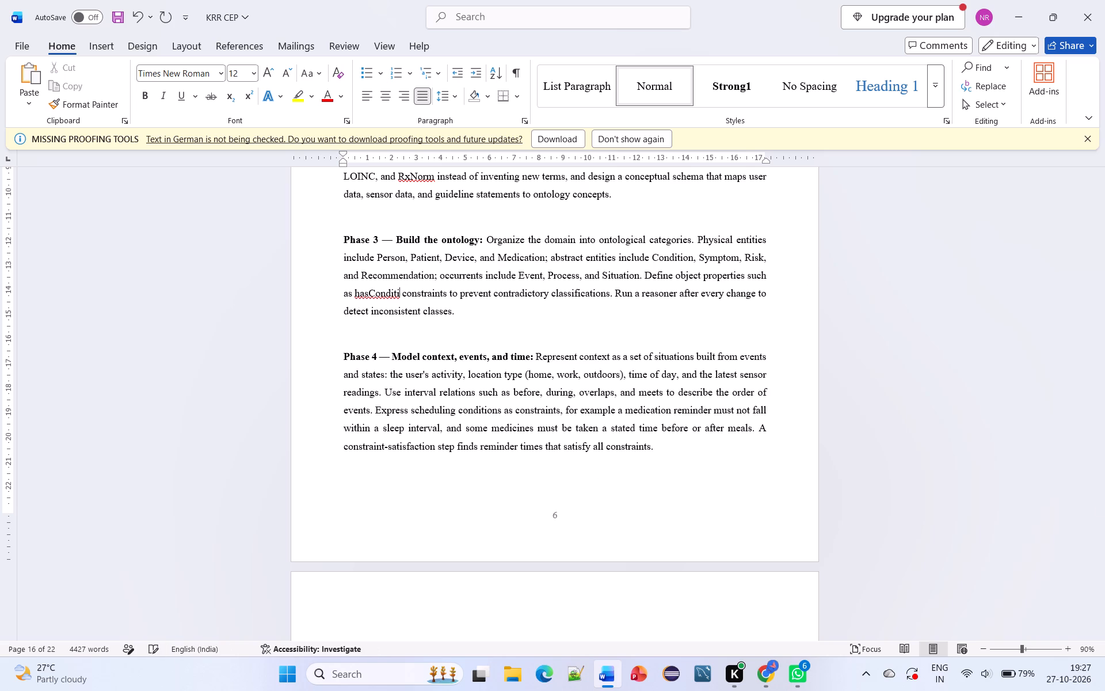
{"action": "key", "text": "BackSpace"}
{"action": "key", "text": "BackSpace"}
{"action": "key", "text": "BackSpace"}
{"action": "key", "text": "BackSpace"}
{"action": "key", "text": "BackSpace"}
{"action": "key", "text": "BackSpace"}
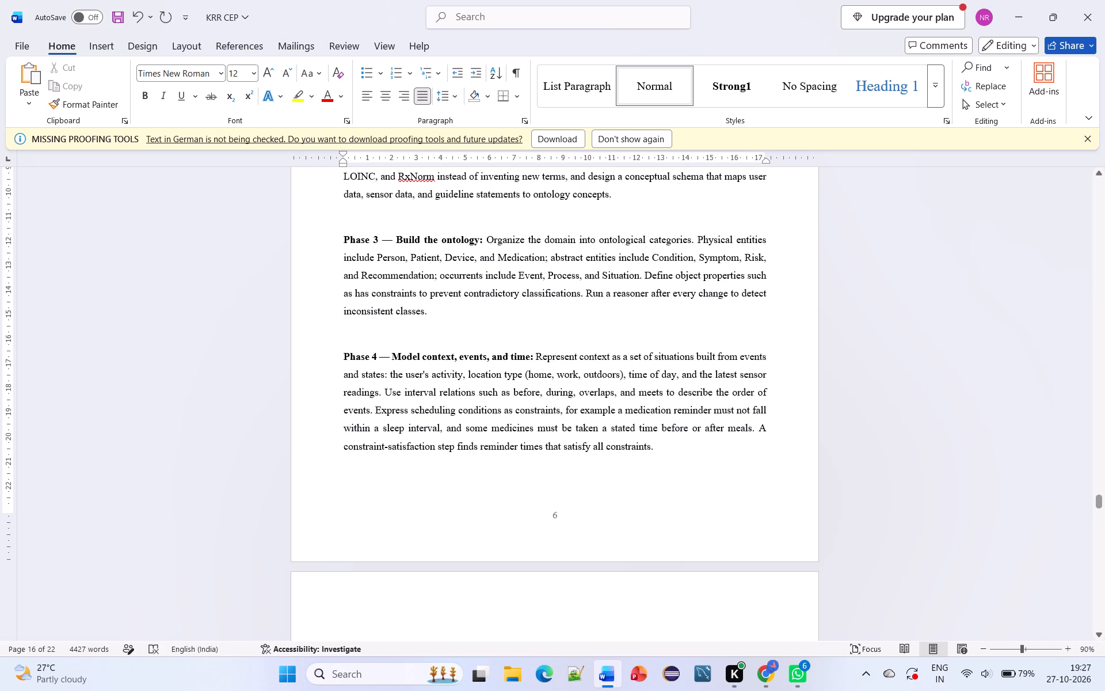
Split the joined terms in the Phase 5 paragraph into "Exercise Situation" and "Hydration Alert".
{"action": "scroll", "coordinate": [577, 398], "scroll_direction": "down", "scroll_amount": 2}
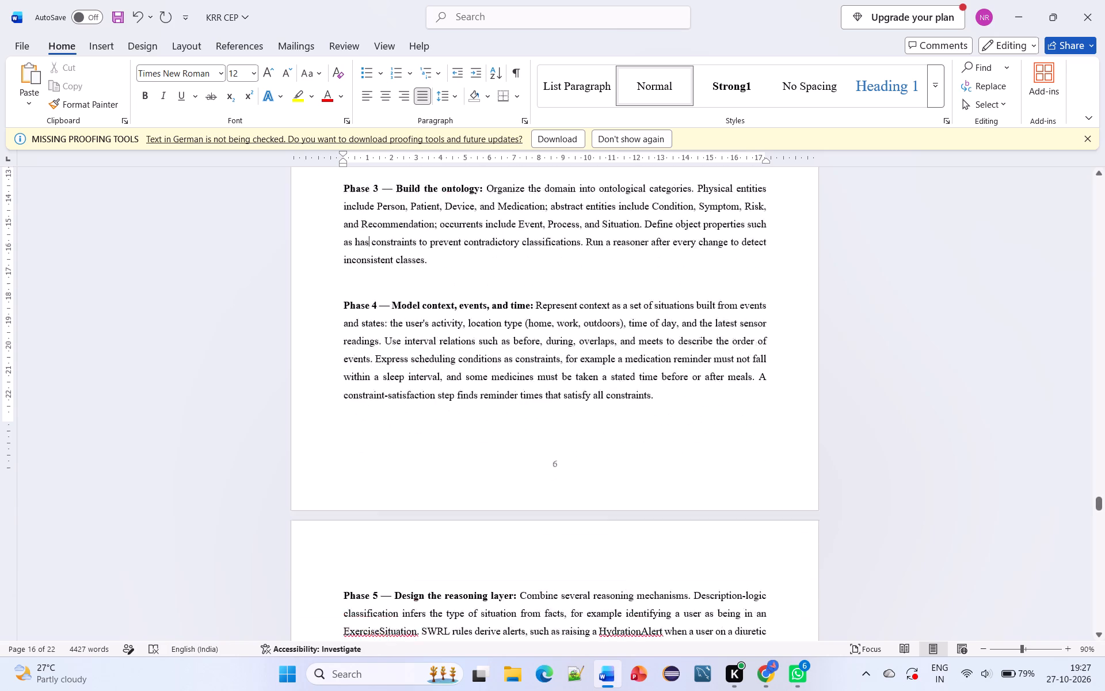
{"action": "scroll", "coordinate": [577, 398], "scroll_direction": "down", "scroll_amount": 2}
{"action": "scroll", "coordinate": [577, 398], "scroll_direction": "up", "scroll_amount": 1}
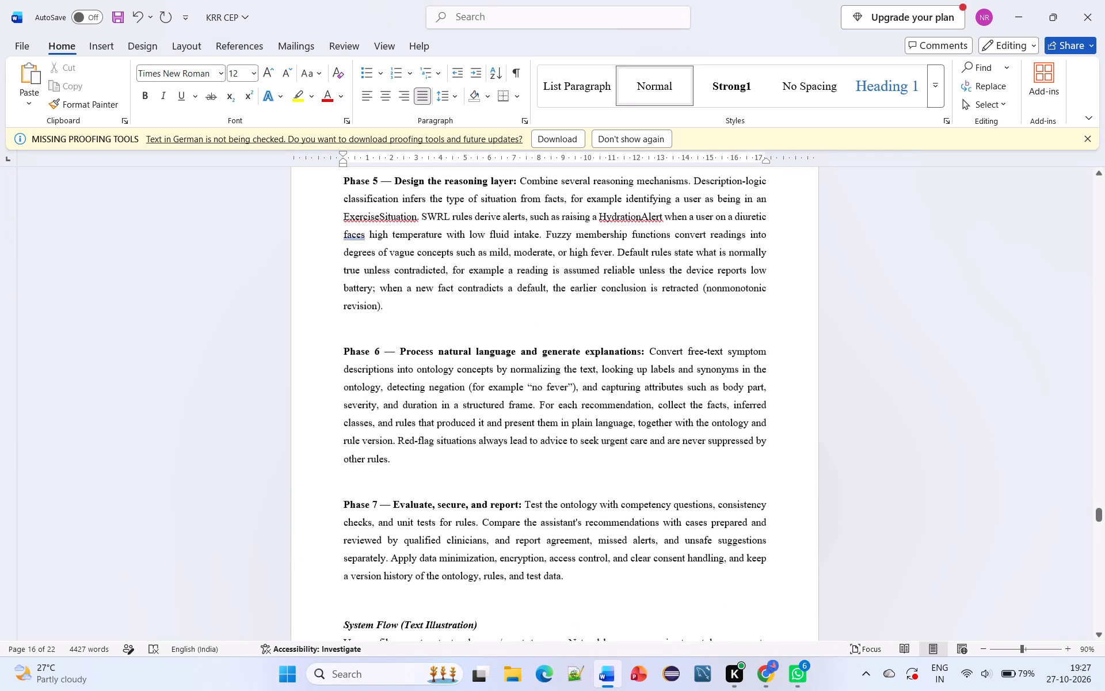
{"action": "left_click", "coordinate": [382, 221]}
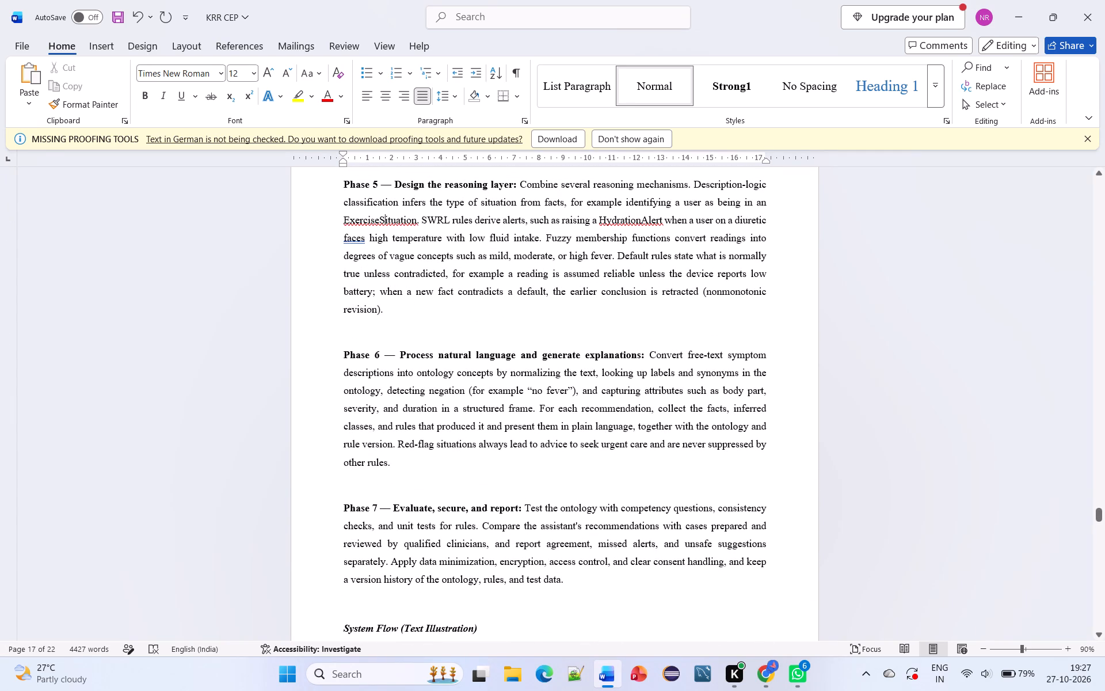
{"action": "key", "text": "Left"}
{"action": "key", "text": "space"}
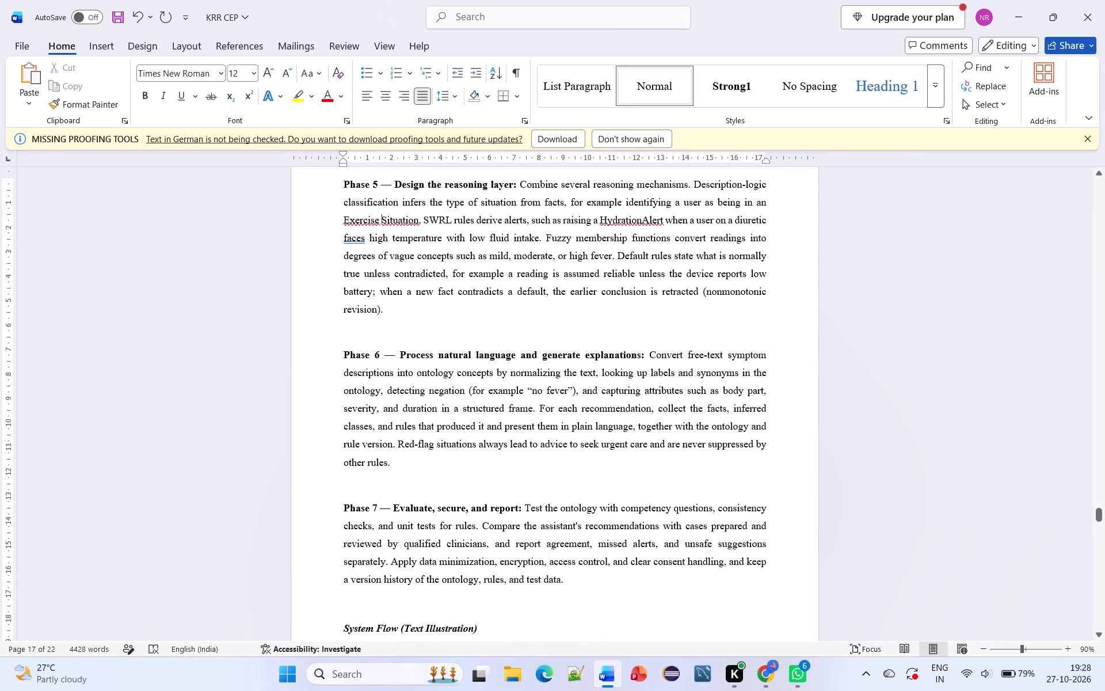
{"action": "left_click", "coordinate": [638, 219]}
{"action": "key", "text": "Right"}
{"action": "key", "text": "space"}
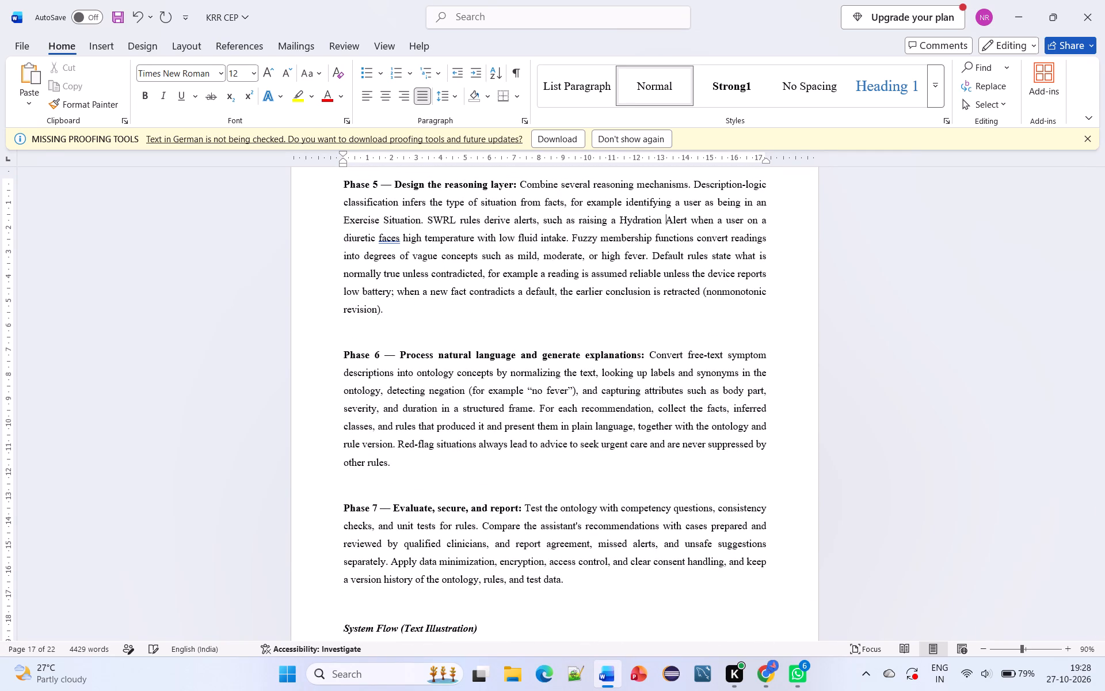
Enlarge the bordered Model Pseudocode box in Chapter 3, making it wider and extending its lower edge below the OUTPUT line.
{"action": "scroll", "coordinate": [672, 328], "scroll_direction": "down", "scroll_amount": 4}
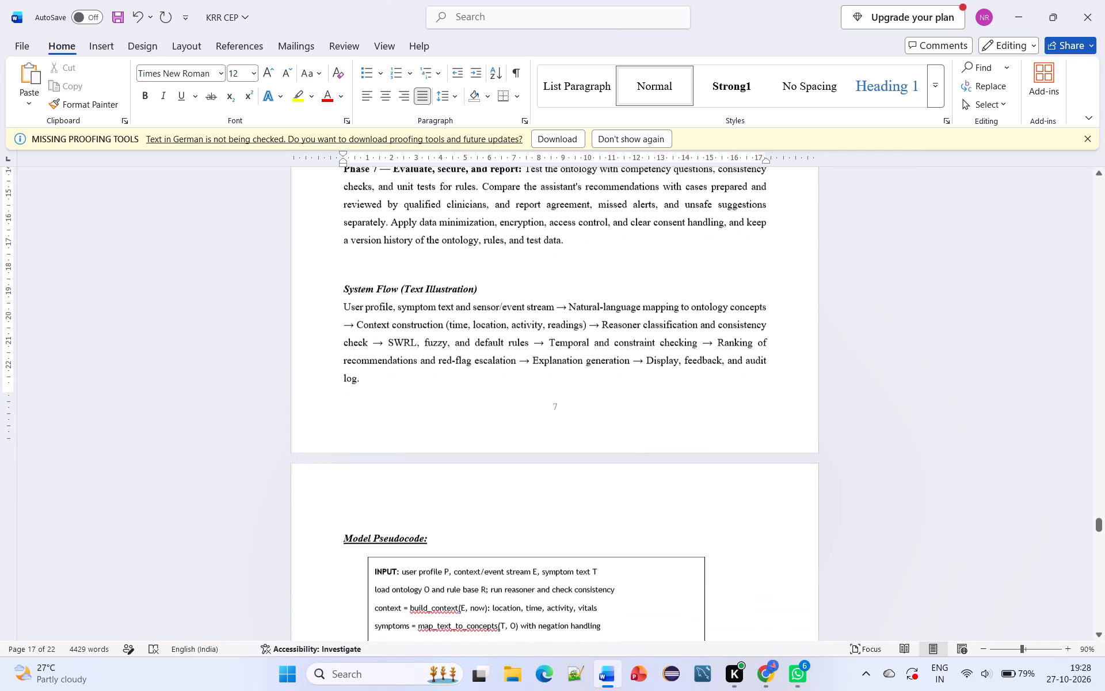
{"action": "scroll", "coordinate": [672, 330], "scroll_direction": "down", "scroll_amount": 6}
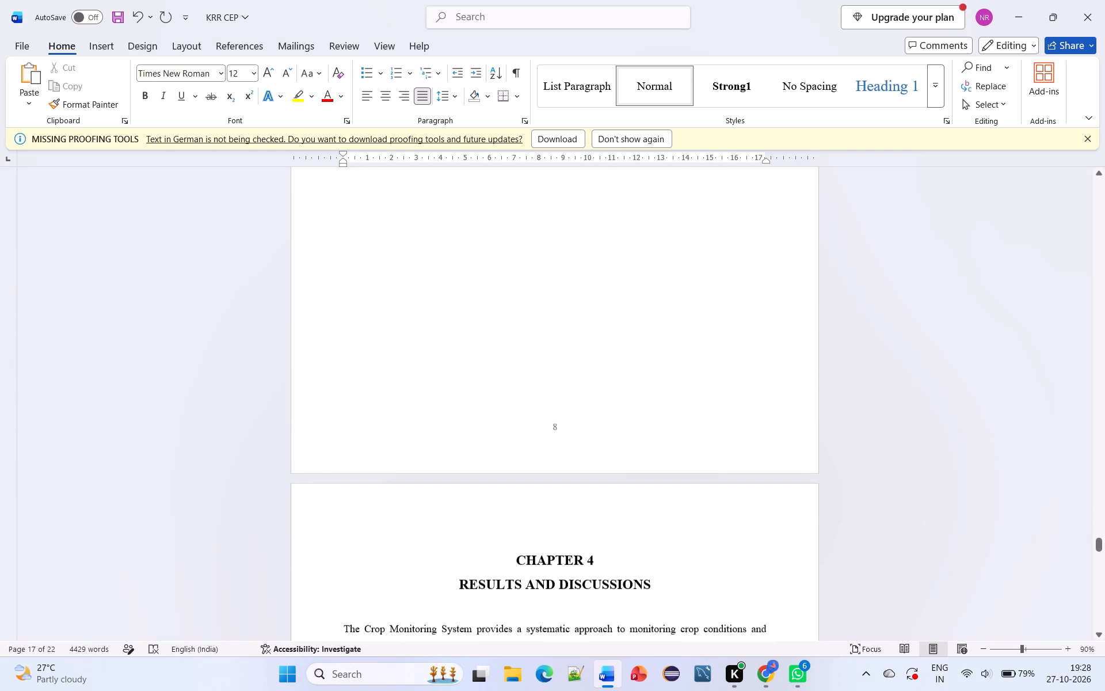
{"action": "scroll", "coordinate": [672, 330], "scroll_direction": "down", "scroll_amount": 1}
{"action": "scroll", "coordinate": [672, 330], "scroll_direction": "up", "scroll_amount": 5}
{"action": "scroll", "coordinate": [672, 330], "scroll_direction": "down", "scroll_amount": 2}
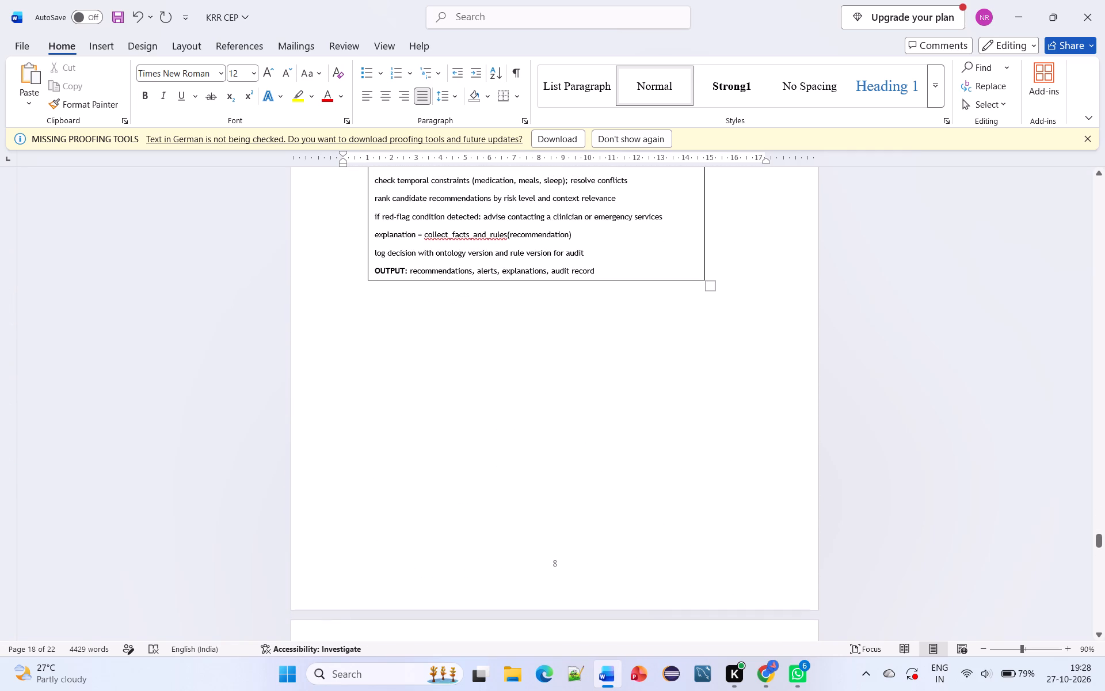
{"action": "left_click", "coordinate": [702, 280]}
{"action": "left_click_drag", "start_coordinate": [703, 282], "coordinate": [709, 307]}
{"action": "scroll", "coordinate": [709, 307], "scroll_direction": "up", "scroll_amount": 1}
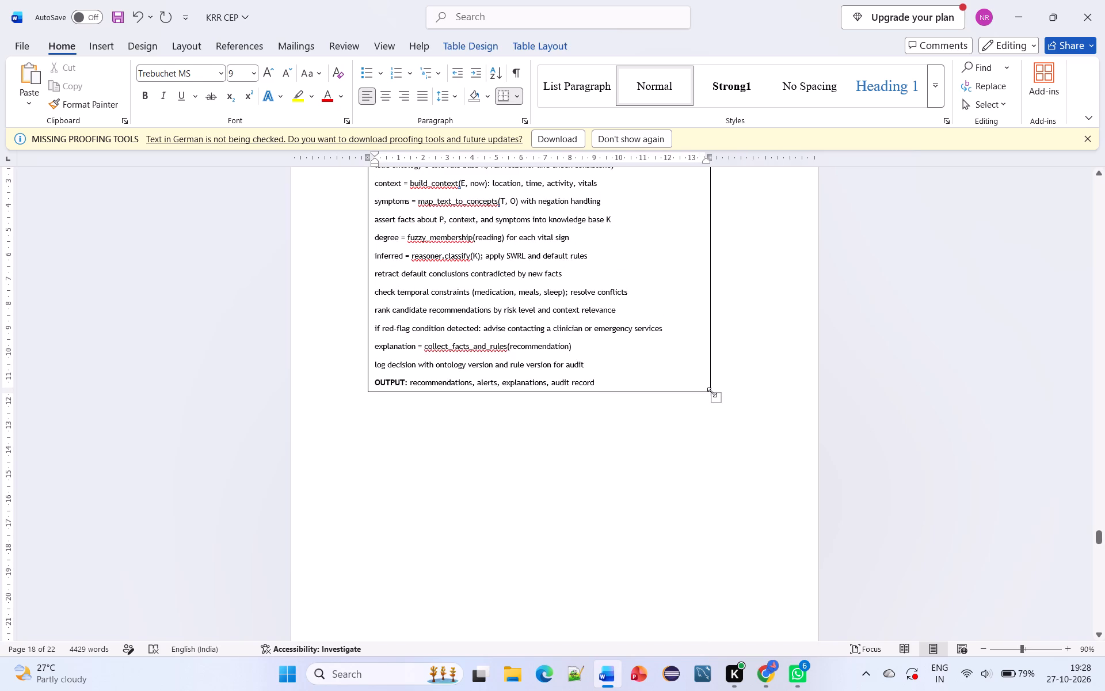
{"action": "left_click_drag", "start_coordinate": [712, 393], "coordinate": [740, 420]}
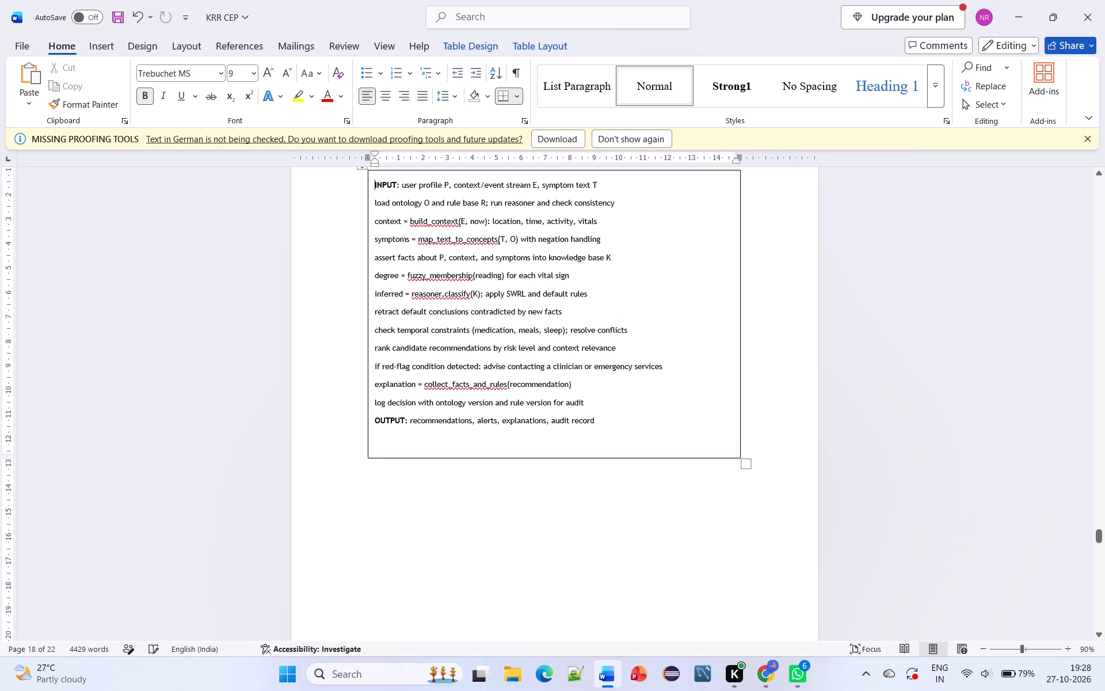
Look over the resized pseudocode box and the remaining pages from Chapter 4 through the end of the References.
{"action": "scroll", "coordinate": [740, 420], "scroll_direction": "up", "scroll_amount": 1}
{"action": "scroll", "coordinate": [653, 452], "scroll_direction": "down", "scroll_amount": 3}
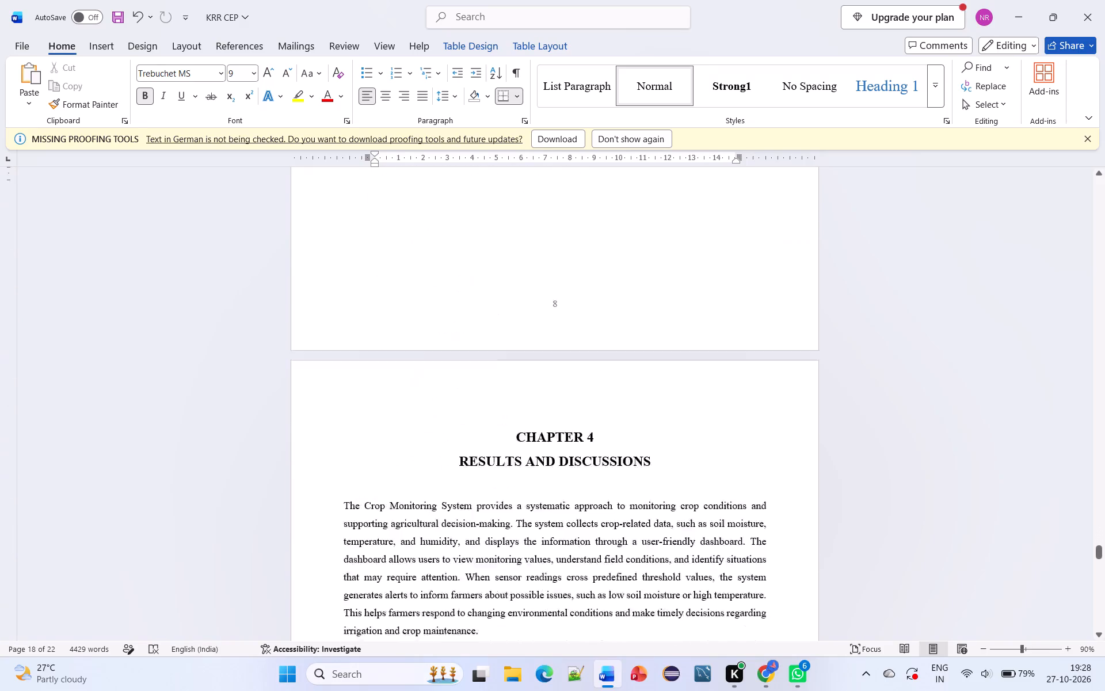
{"action": "scroll", "coordinate": [653, 452], "scroll_direction": "down", "scroll_amount": 6}
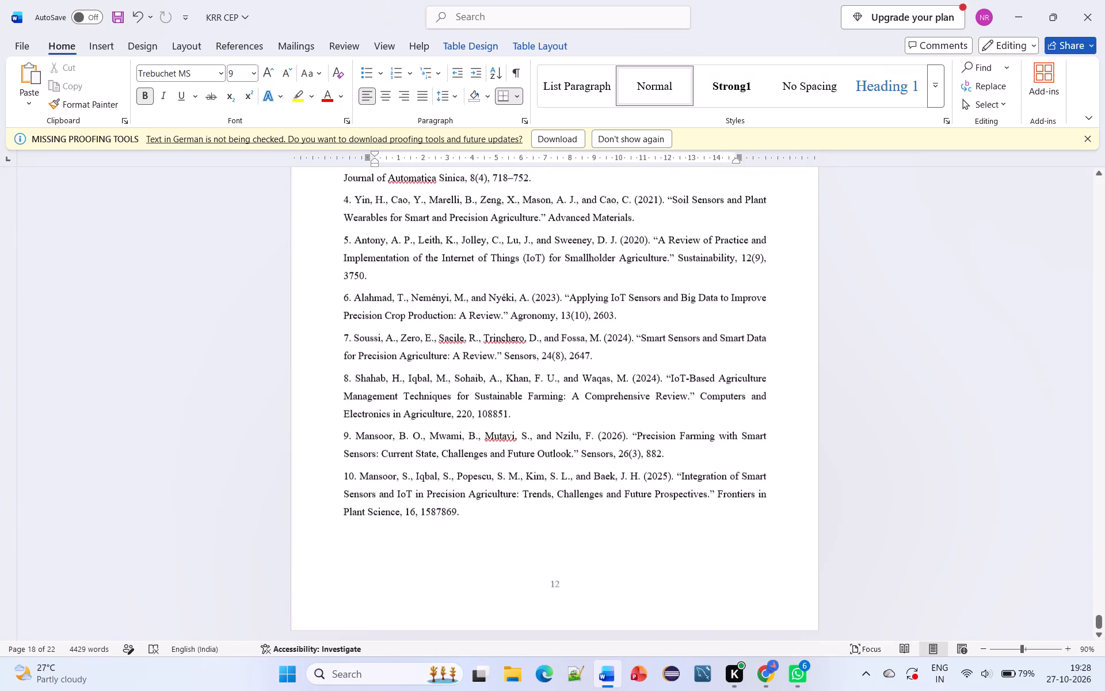
{"action": "scroll", "coordinate": [653, 452], "scroll_direction": "down", "scroll_amount": 9}
Save a copy of the report as a PDF named oose_rep in the COLLEGE DOCS folder.
{"action": "left_click", "coordinate": [26, 45]}
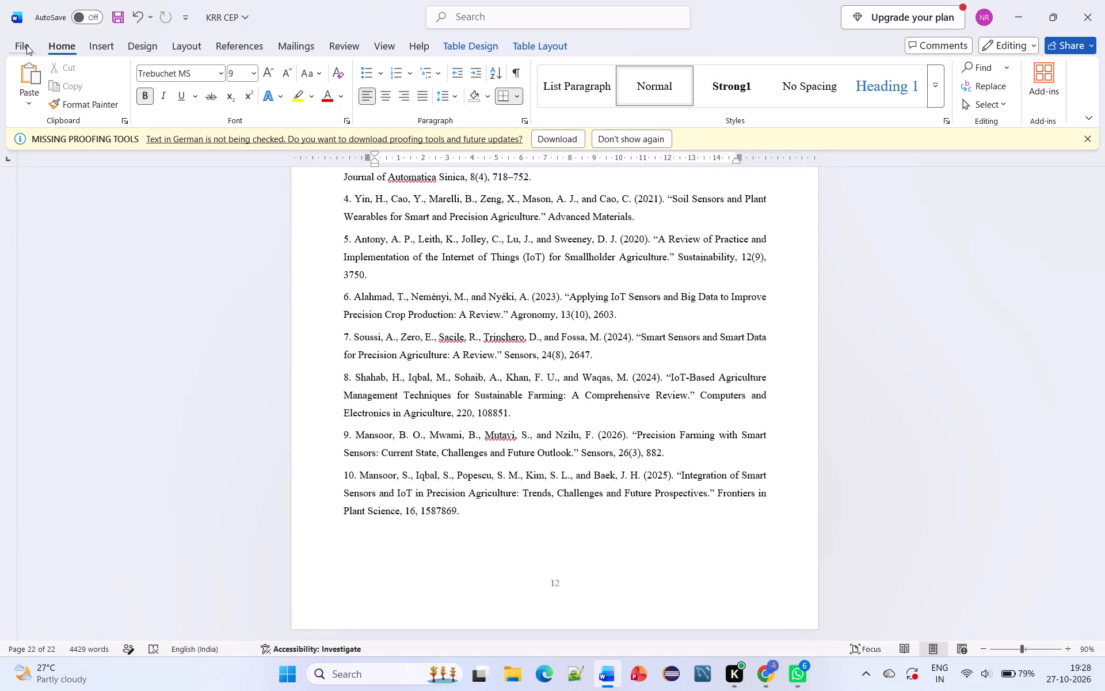
{"action": "left_click", "coordinate": [55, 261]}
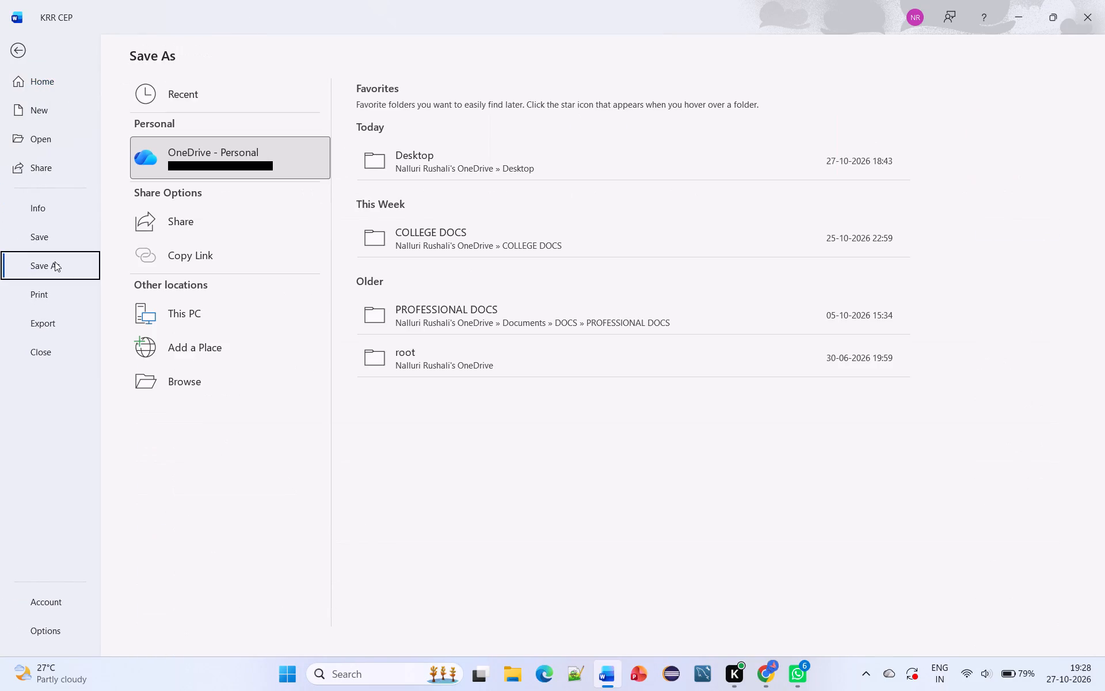
{"action": "left_click", "coordinate": [224, 394]}
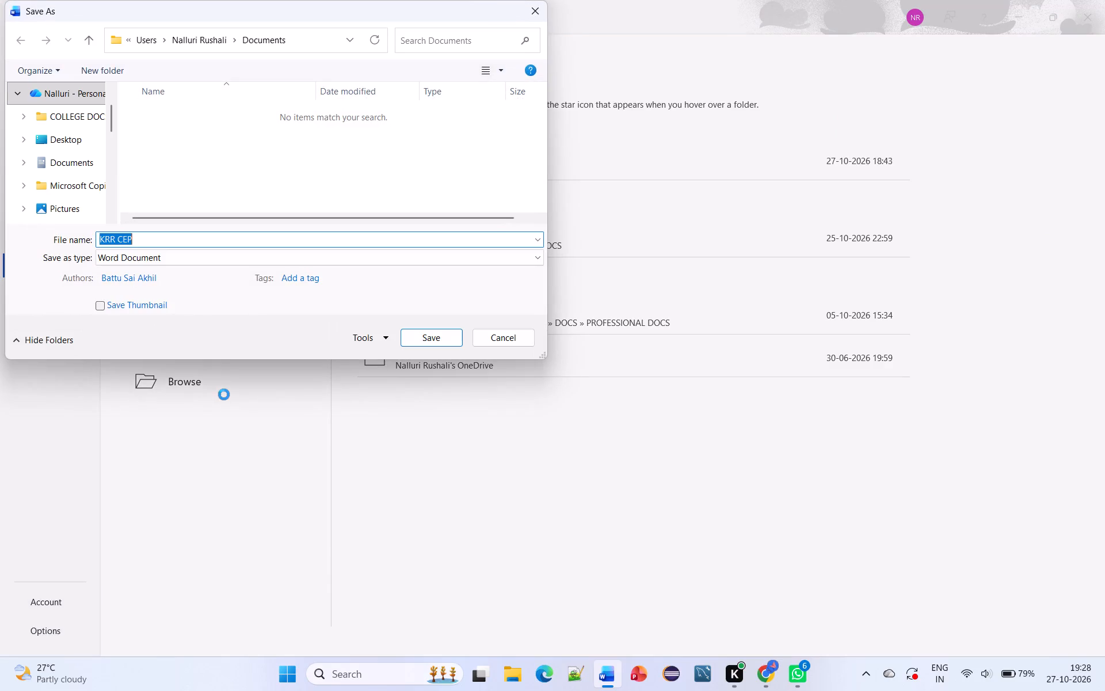
{"action": "left_click", "coordinate": [74, 110]}
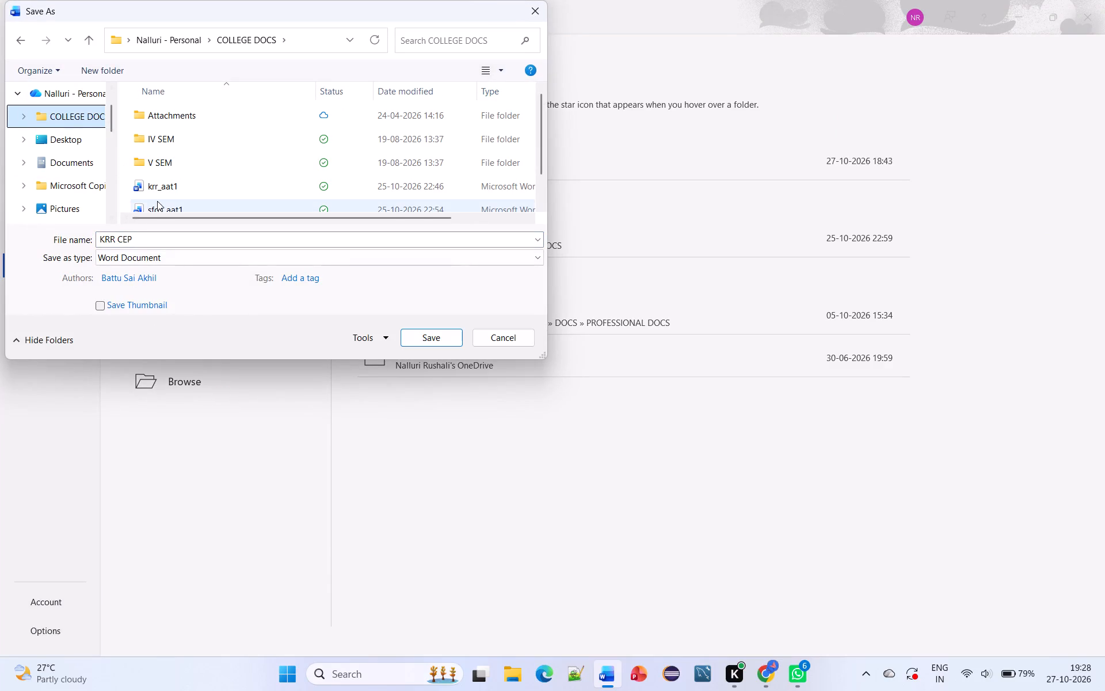
{"action": "left_click", "coordinate": [144, 241]}
{"action": "key", "text": "BackSpace"}
{"action": "type", "text": "oose"}
{"action": "key", "text": "shift+underscore"}
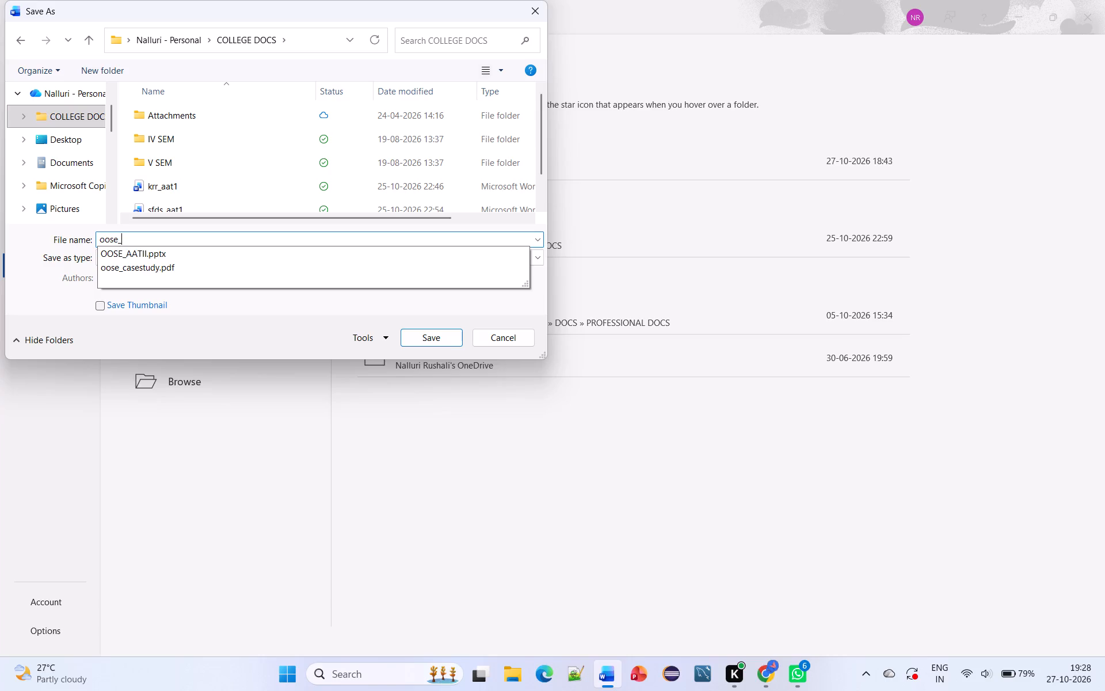
{"action": "type", "text": "rep"}
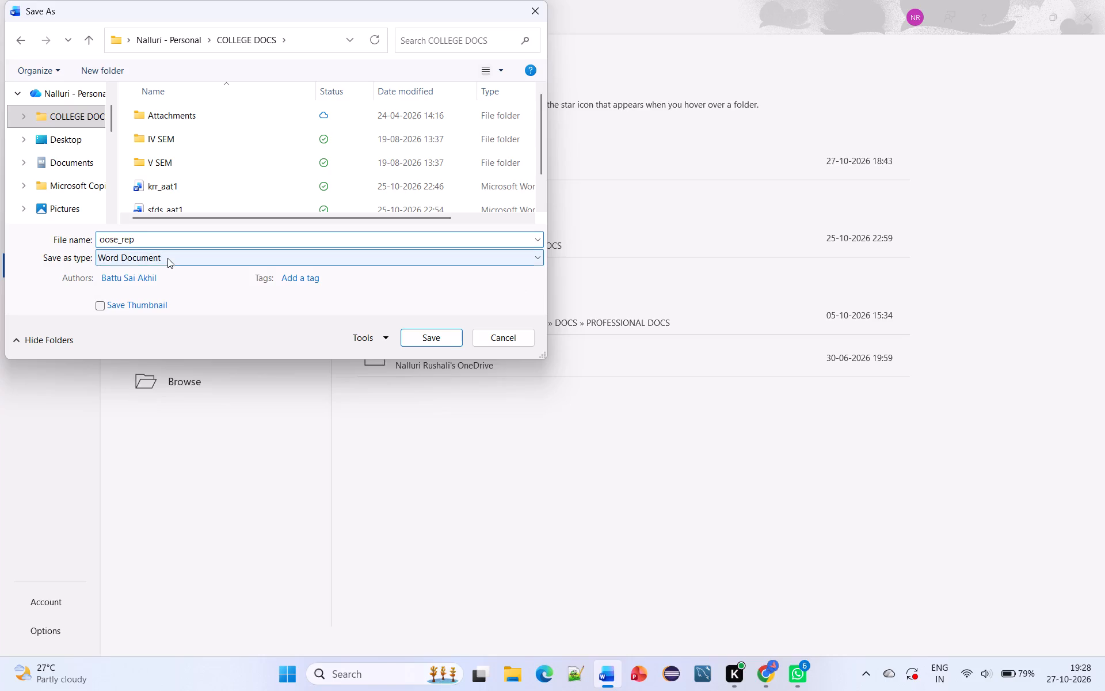
{"action": "left_click", "coordinate": [167, 258]}
{"action": "left_click", "coordinate": [141, 340]}
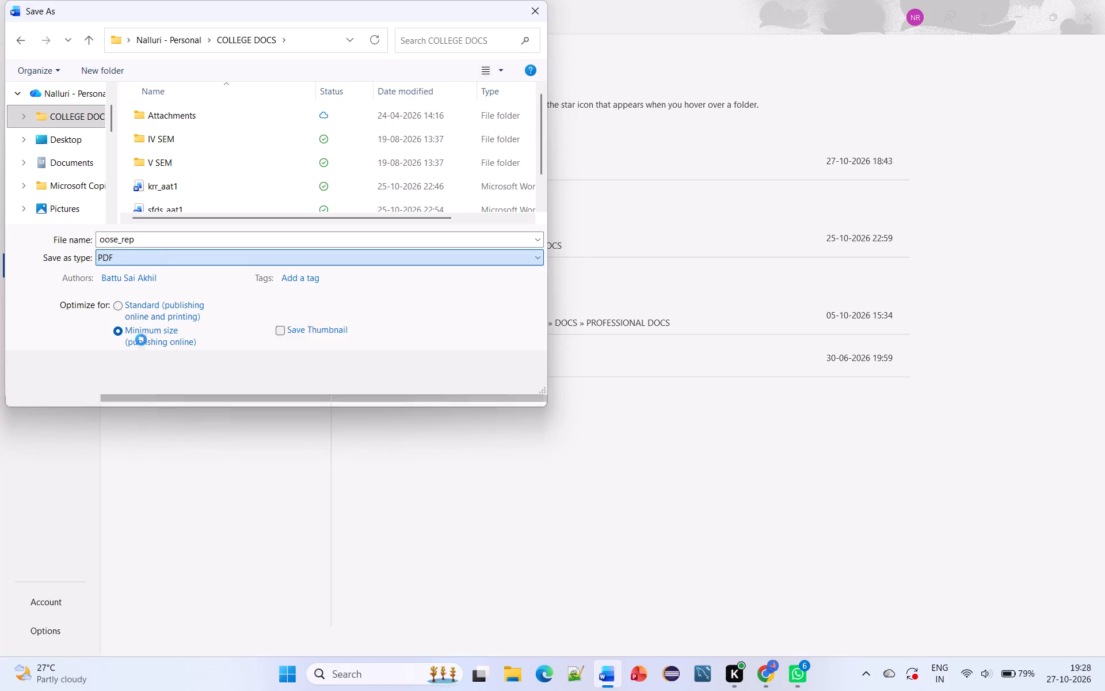
{"action": "left_click", "coordinate": [416, 368]}
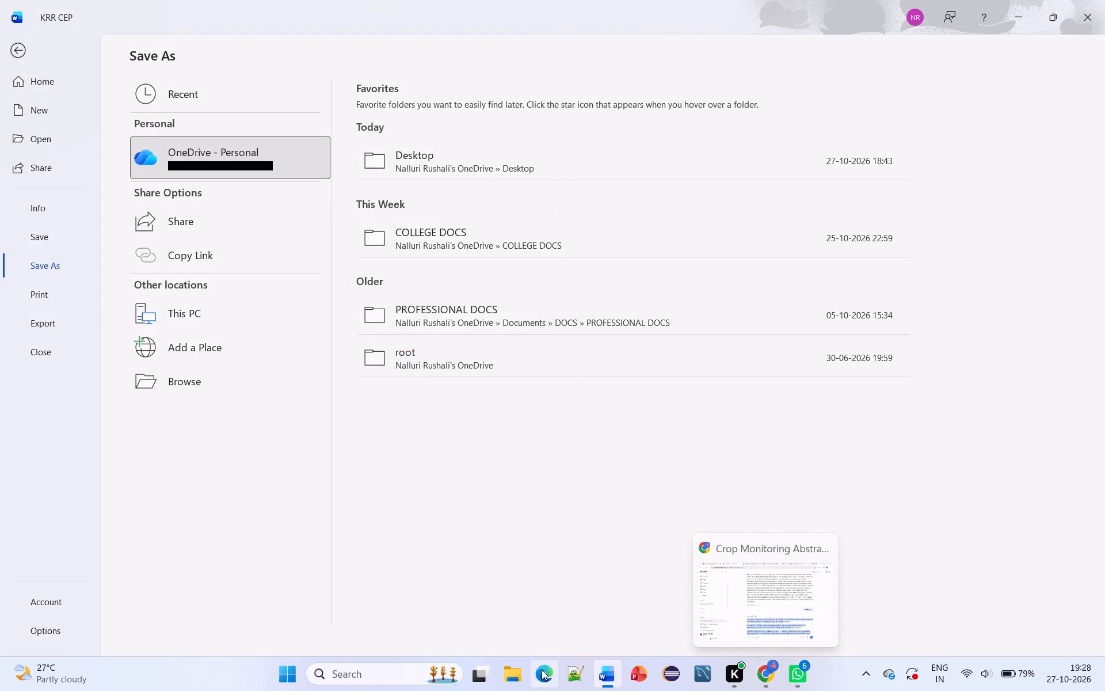
Check the self-assessment form and the title pages in the exported oose_rep.pdf in Edge.
{"action": "left_click", "coordinate": [521, 670]}
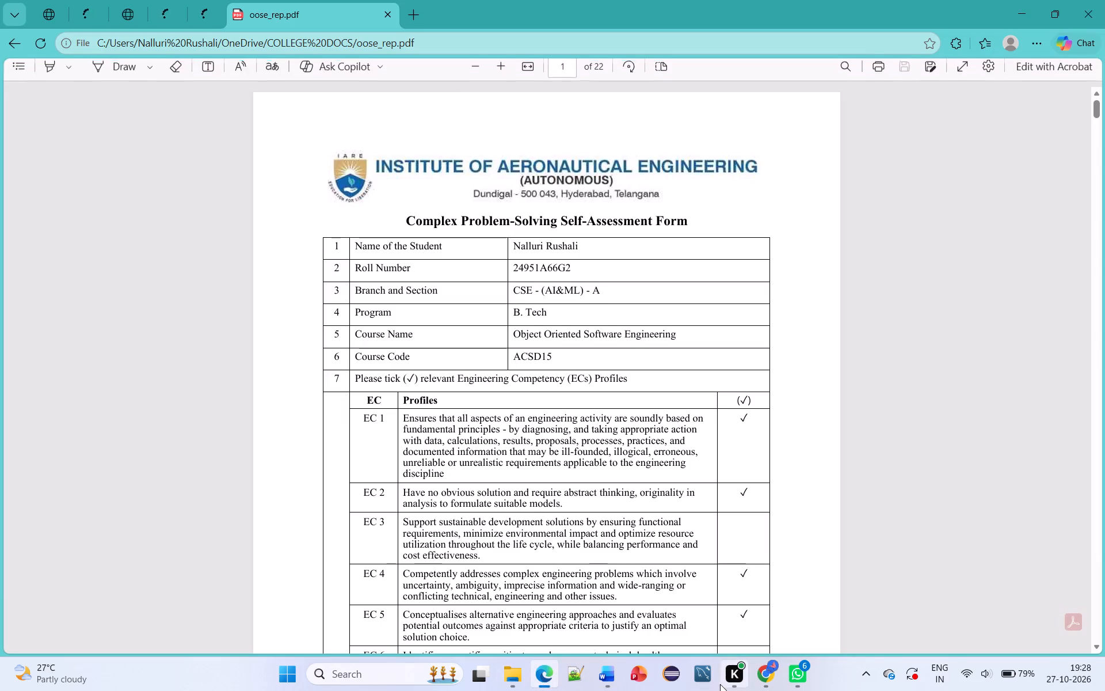
{"action": "scroll", "coordinate": [672, 445], "scroll_direction": "down", "scroll_amount": 1}
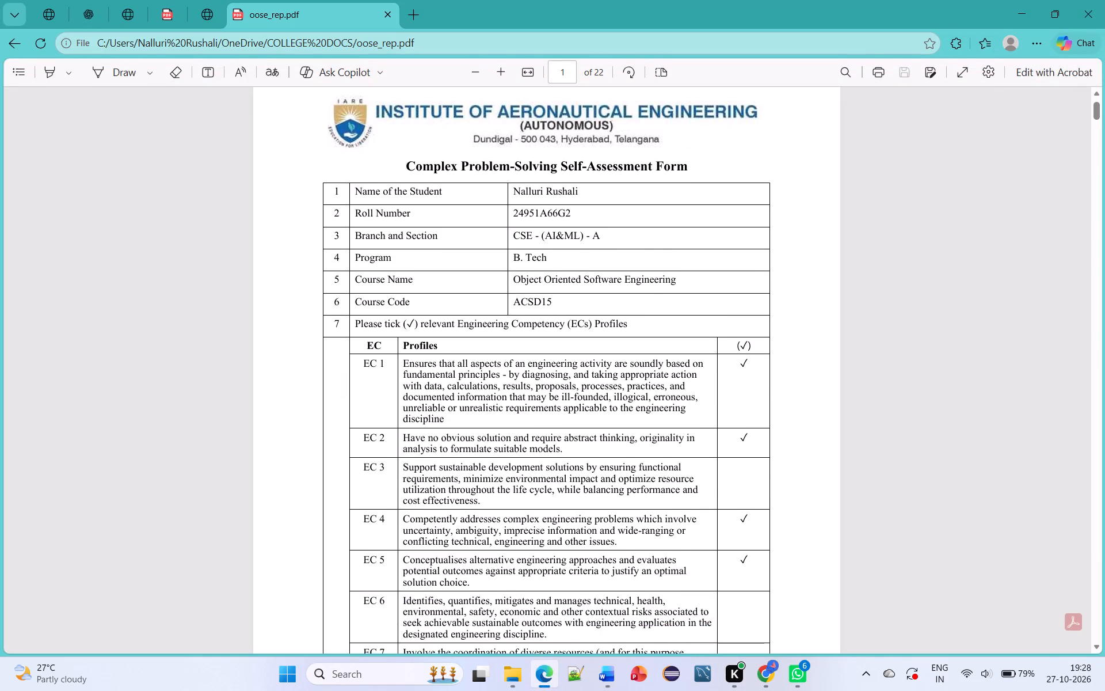
{"action": "scroll", "coordinate": [672, 445], "scroll_direction": "down", "scroll_amount": 5}
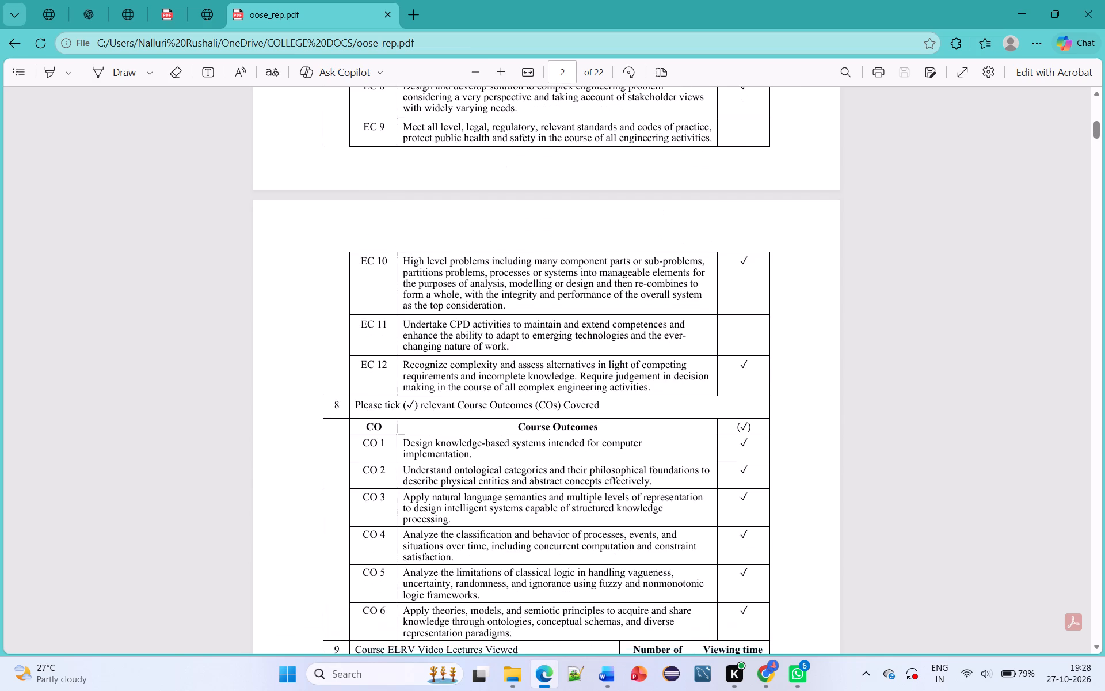
{"action": "scroll", "coordinate": [672, 445], "scroll_direction": "down", "scroll_amount": 3}
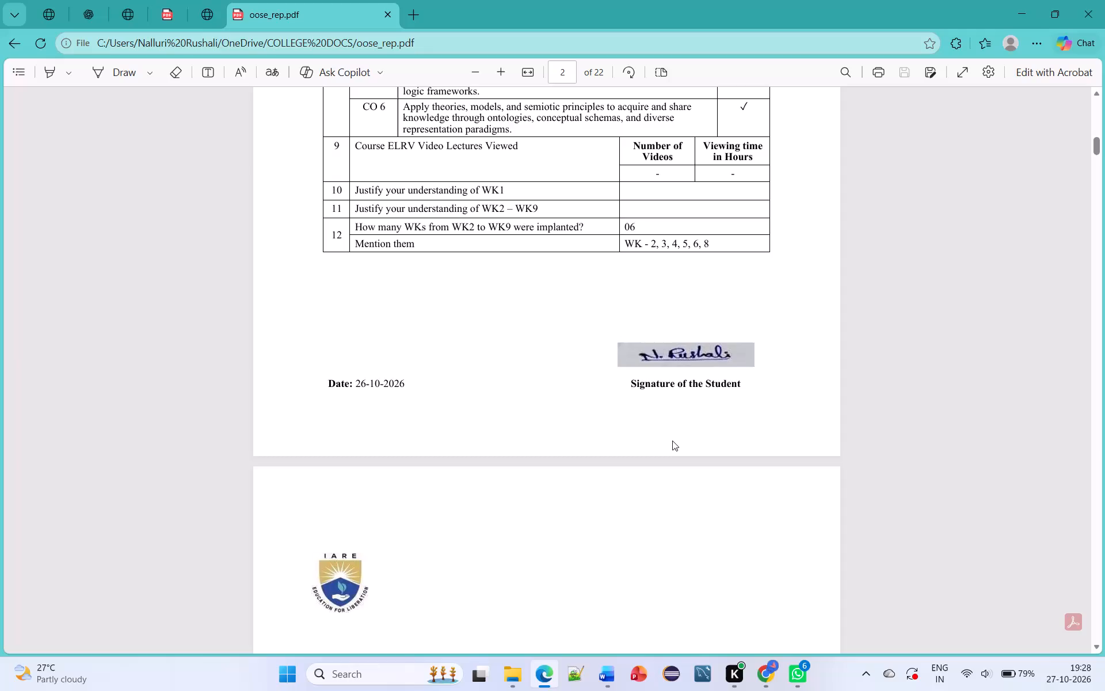
{"action": "scroll", "coordinate": [673, 438], "scroll_direction": "down", "scroll_amount": 5}
{"action": "scroll", "coordinate": [673, 438], "scroll_direction": "up", "scroll_amount": 6}
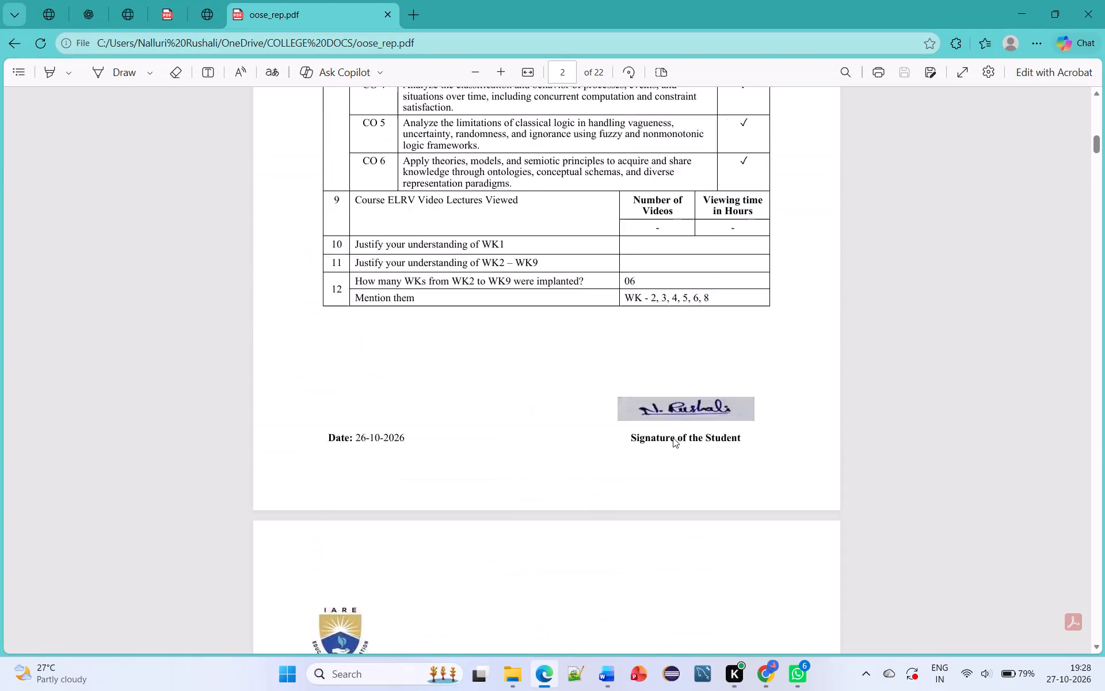
{"action": "scroll", "coordinate": [673, 438], "scroll_direction": "right", "scroll_amount": 1}
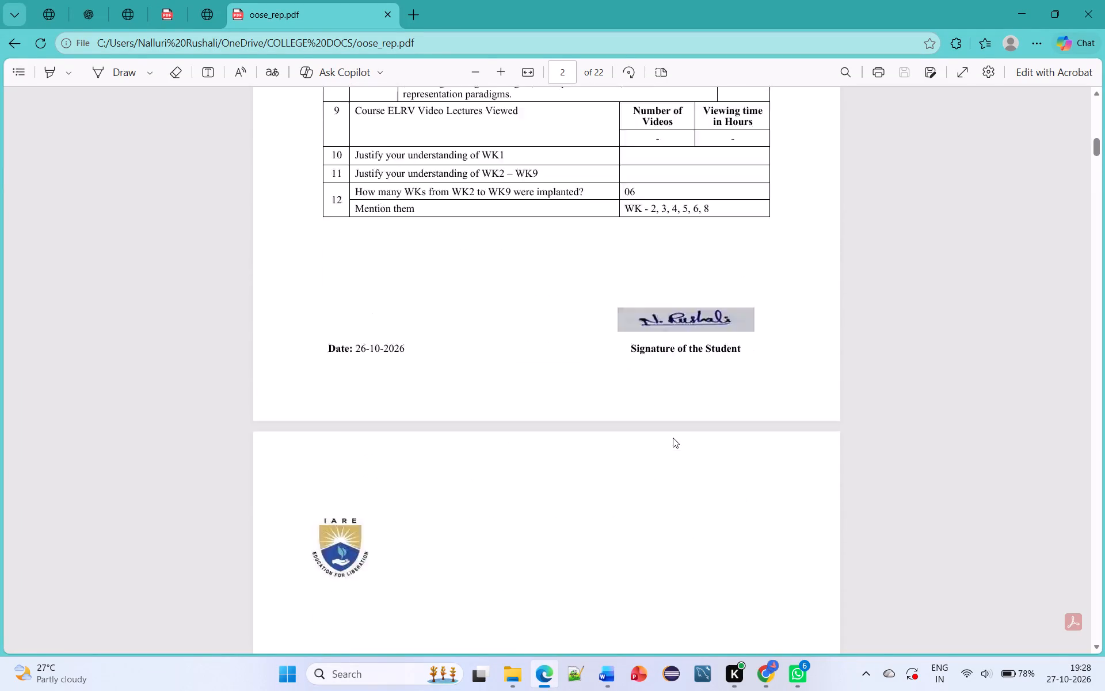
{"action": "scroll", "coordinate": [673, 438], "scroll_direction": "down", "scroll_amount": 2}
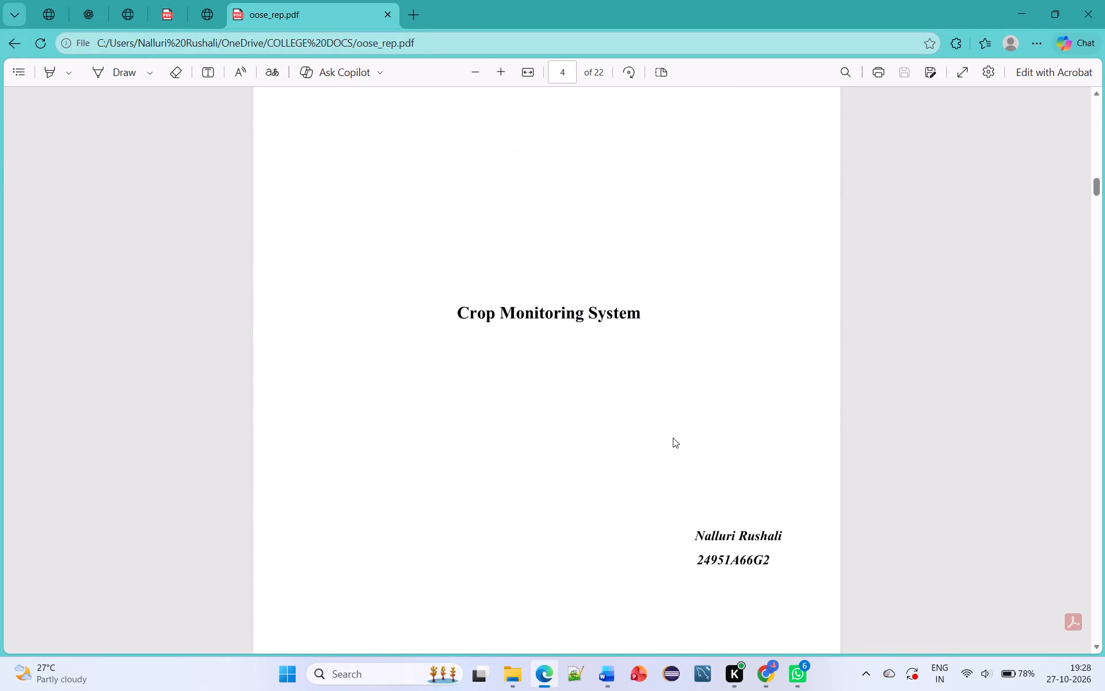
{"action": "scroll", "coordinate": [673, 438], "scroll_direction": "down", "scroll_amount": 1}
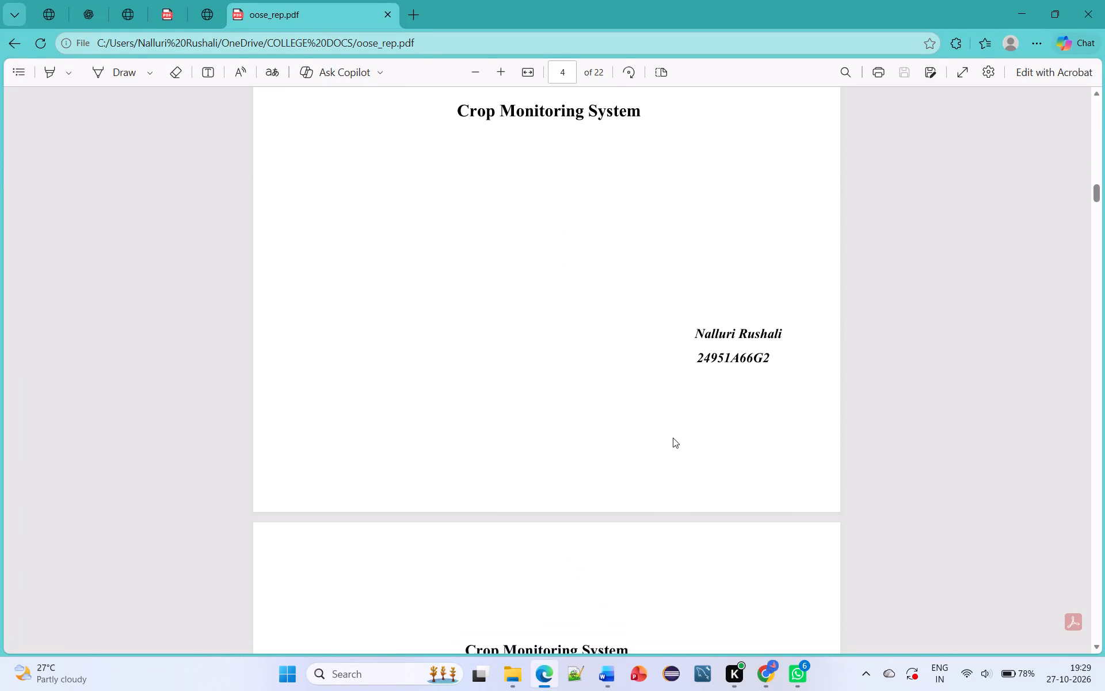
{"action": "scroll", "coordinate": [673, 438], "scroll_direction": "down", "scroll_amount": 2}
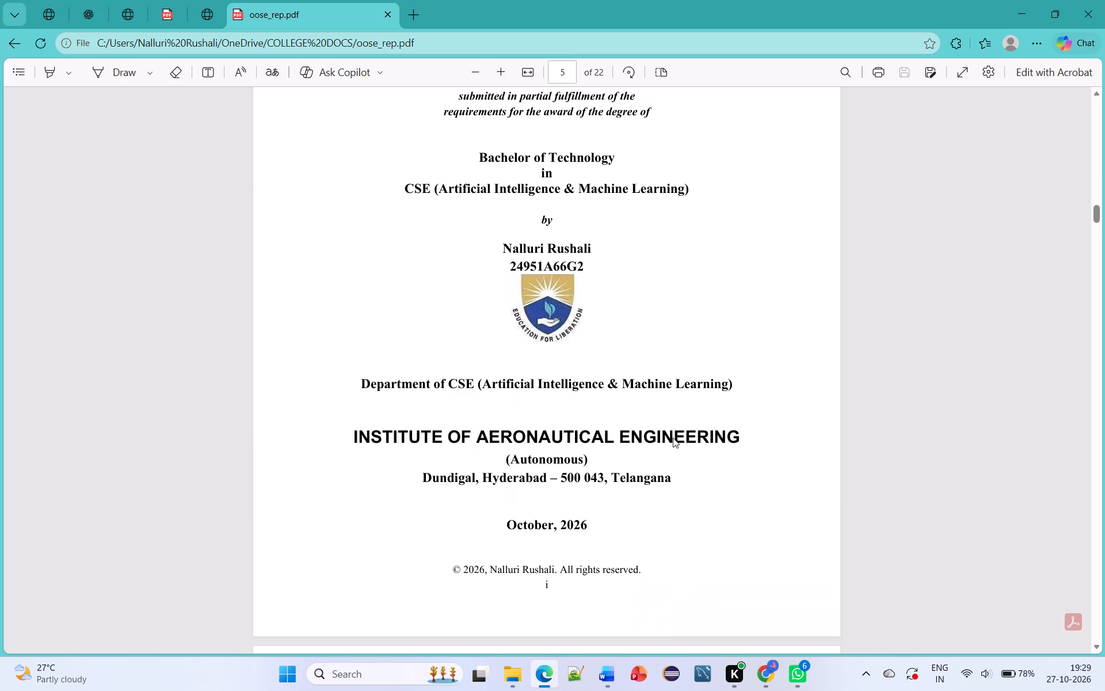
{"action": "scroll", "coordinate": [673, 438], "scroll_direction": "up", "scroll_amount": 1}
{"action": "scroll", "coordinate": [673, 438], "scroll_direction": "down", "scroll_amount": 2}
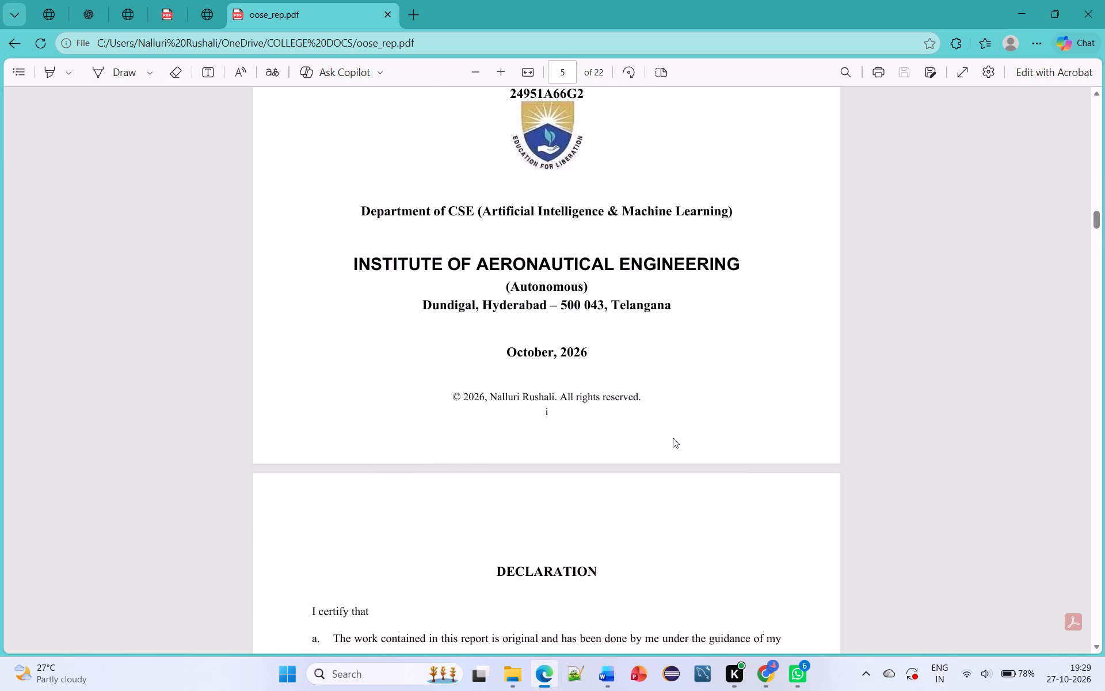
{"action": "scroll", "coordinate": [673, 438], "scroll_direction": "up", "scroll_amount": 2}
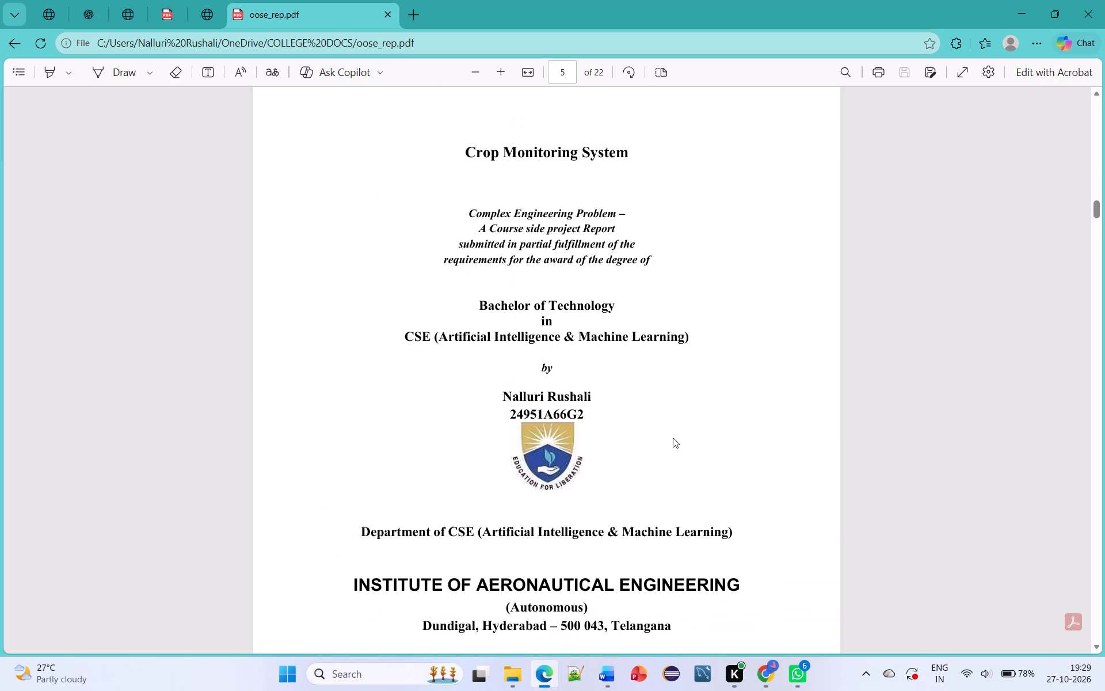
{"action": "scroll", "coordinate": [673, 438], "scroll_direction": "up", "scroll_amount": 1}
{"action": "scroll", "coordinate": [673, 438], "scroll_direction": "down", "scroll_amount": 1}
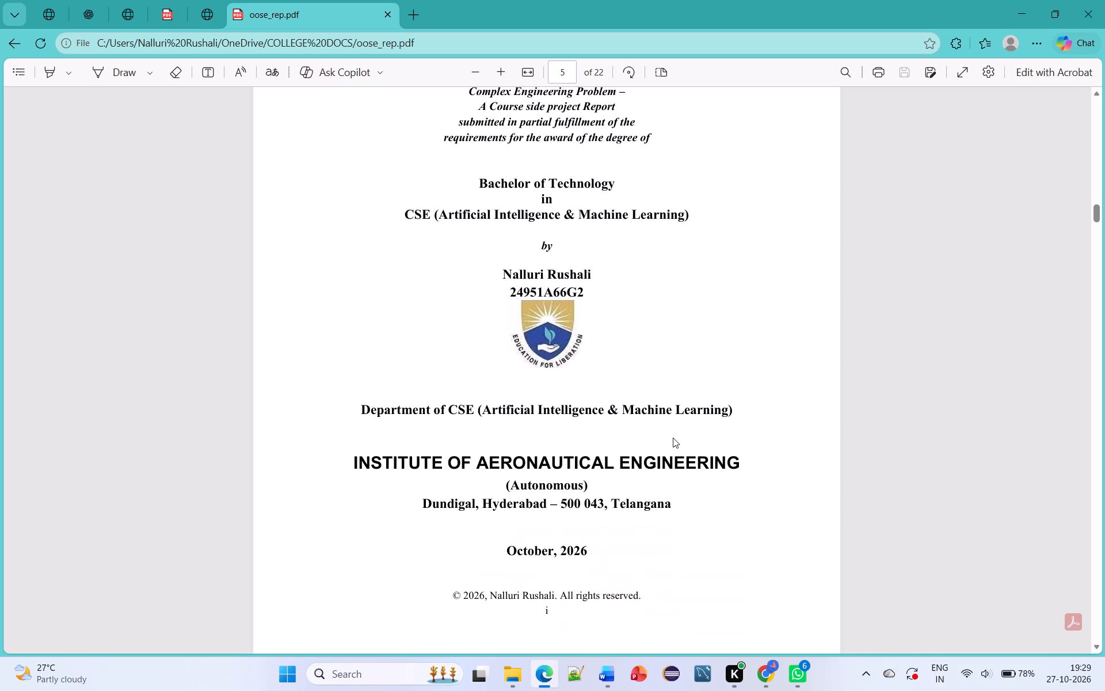
{"action": "scroll", "coordinate": [673, 438], "scroll_direction": "down", "scroll_amount": 2}
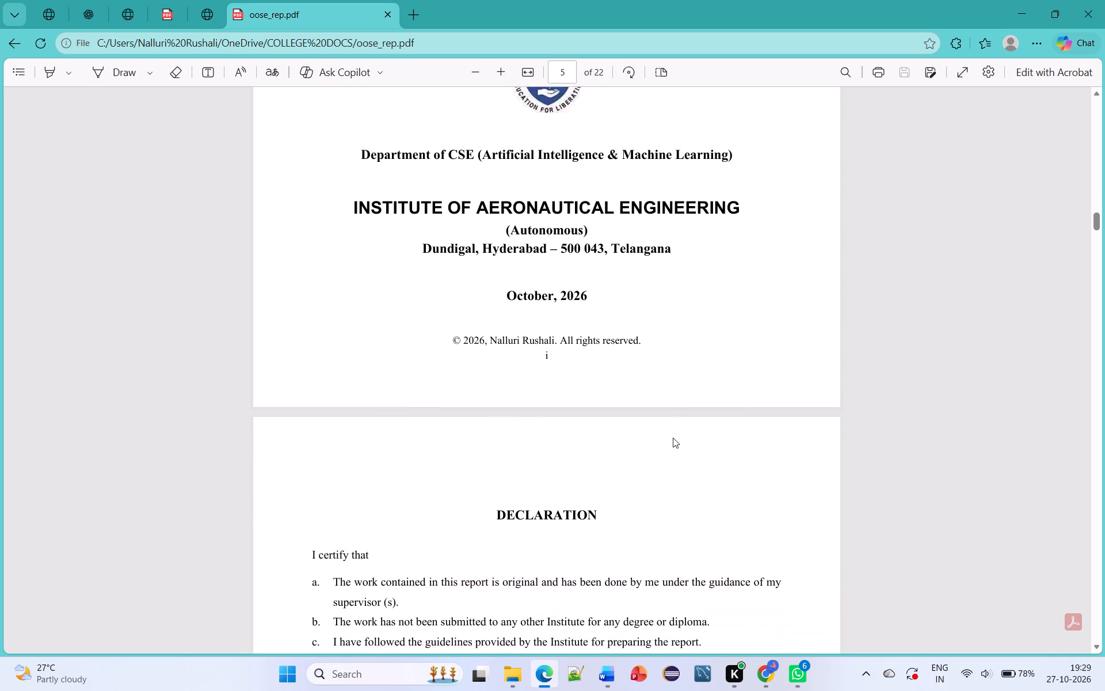
Review the PDF pages from the Declaration through the Certificate, Approval Sheet, Acknowledgement and Abstract to the start of Chapter 2.
{"action": "scroll", "coordinate": [673, 438], "scroll_direction": "down", "scroll_amount": 4}
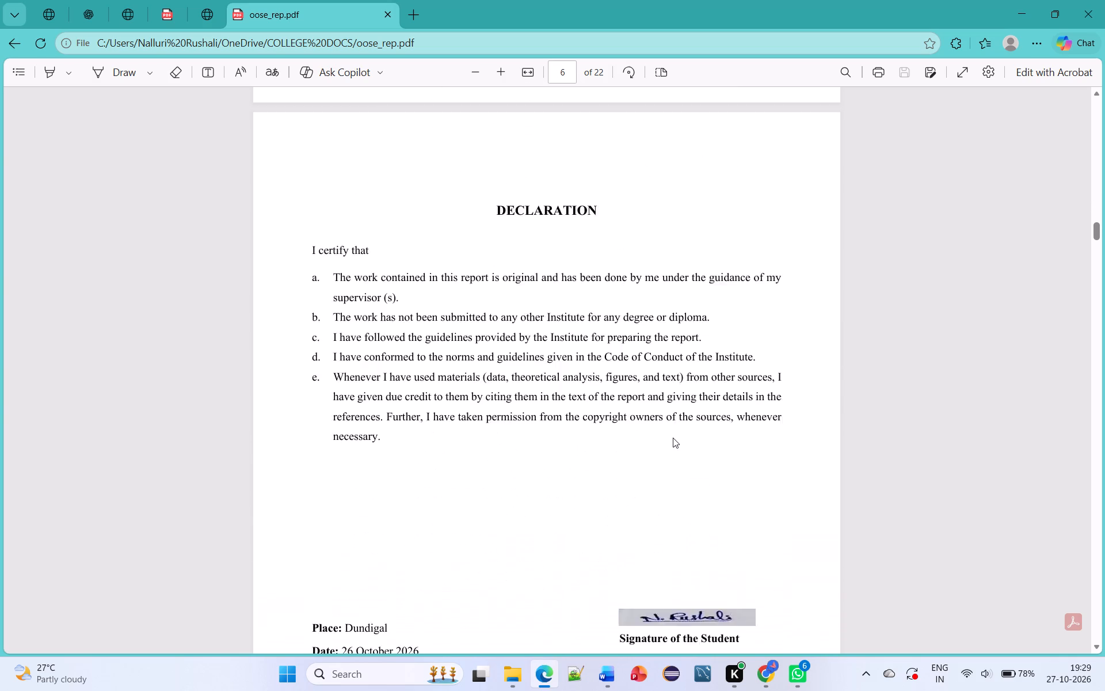
{"action": "scroll", "coordinate": [673, 438], "scroll_direction": "down", "scroll_amount": 1}
{"action": "scroll", "coordinate": [673, 438], "scroll_direction": "right", "scroll_amount": 1}
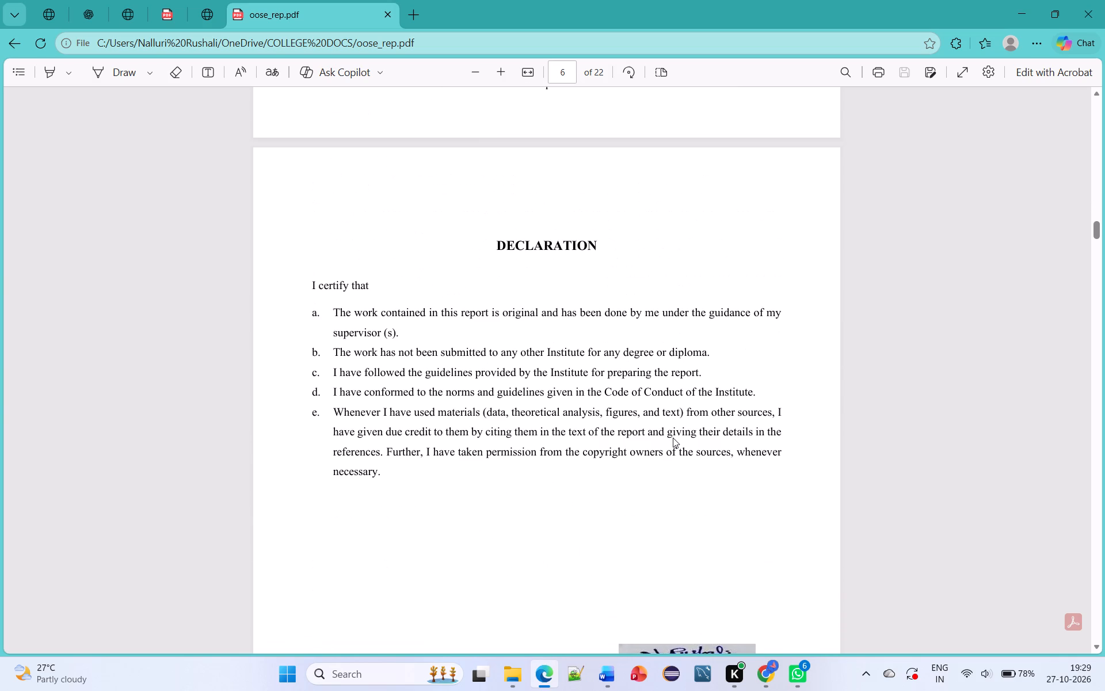
{"action": "scroll", "coordinate": [673, 438], "scroll_direction": "right", "scroll_amount": 1}
{"action": "scroll", "coordinate": [673, 438], "scroll_direction": "down", "scroll_amount": 4}
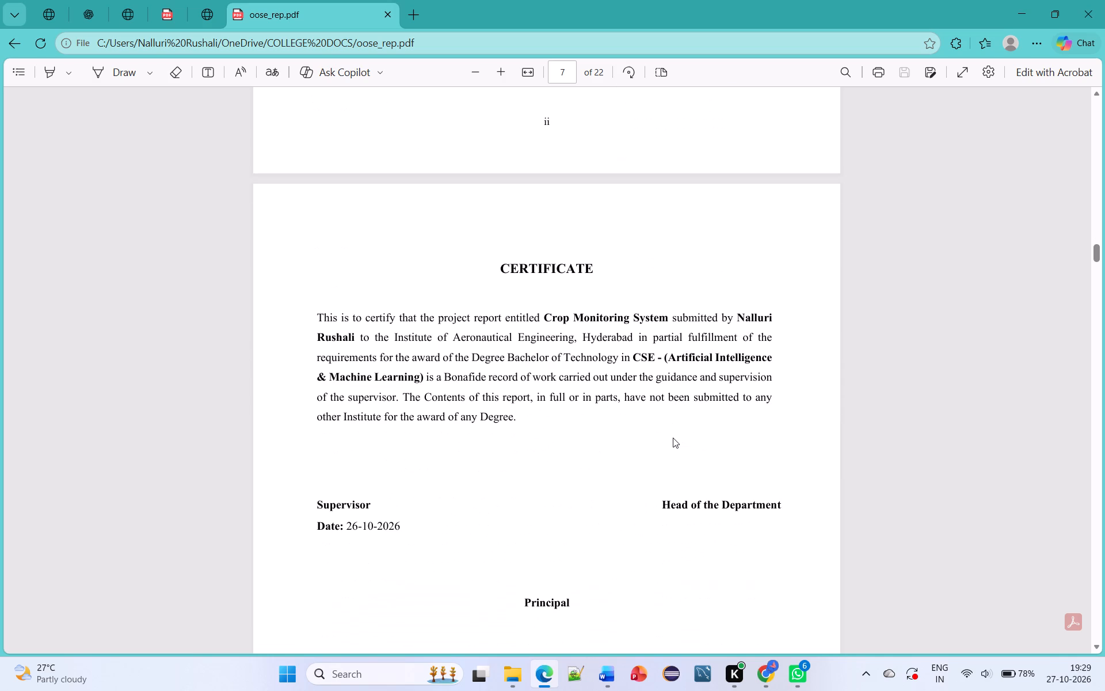
{"action": "scroll", "coordinate": [673, 438], "scroll_direction": "down", "scroll_amount": 5}
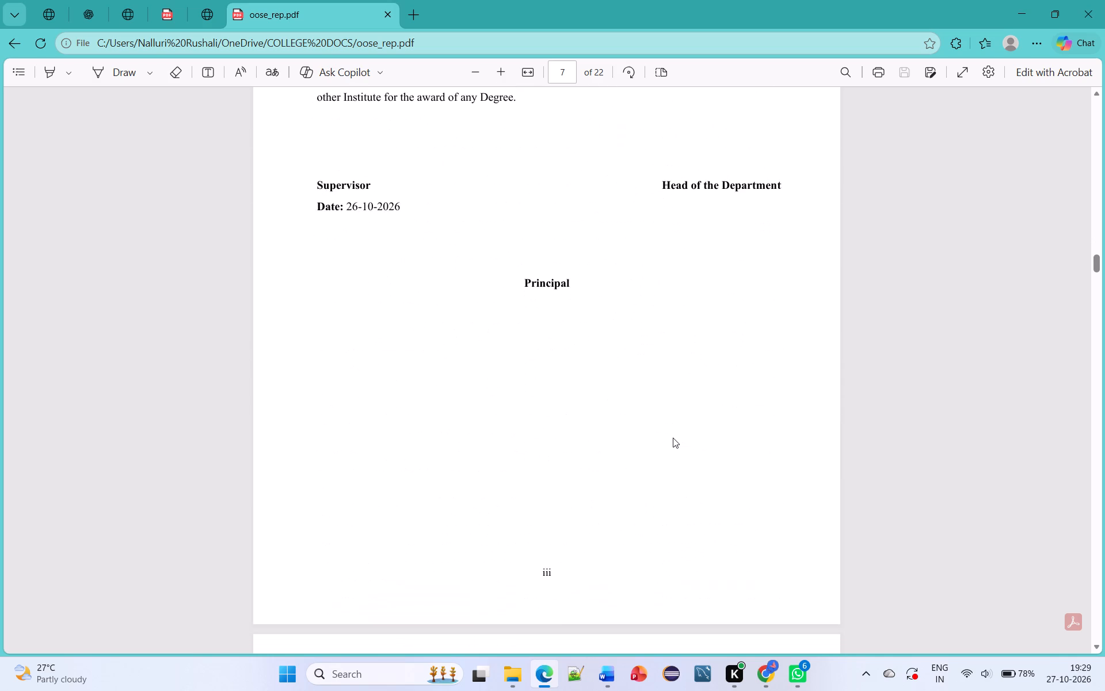
{"action": "scroll", "coordinate": [673, 438], "scroll_direction": "down", "scroll_amount": 3}
{"action": "scroll", "coordinate": [673, 438], "scroll_direction": "up", "scroll_amount": 1}
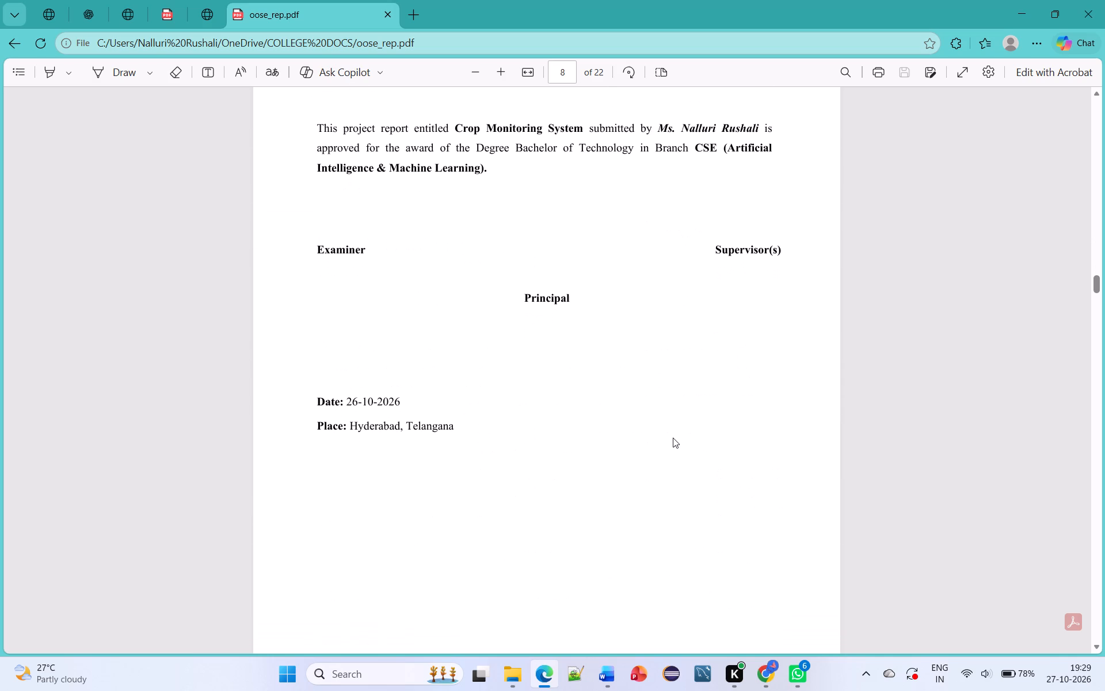
{"action": "scroll", "coordinate": [673, 438], "scroll_direction": "up", "scroll_amount": 1}
{"action": "scroll", "coordinate": [673, 438], "scroll_direction": "right", "scroll_amount": 2}
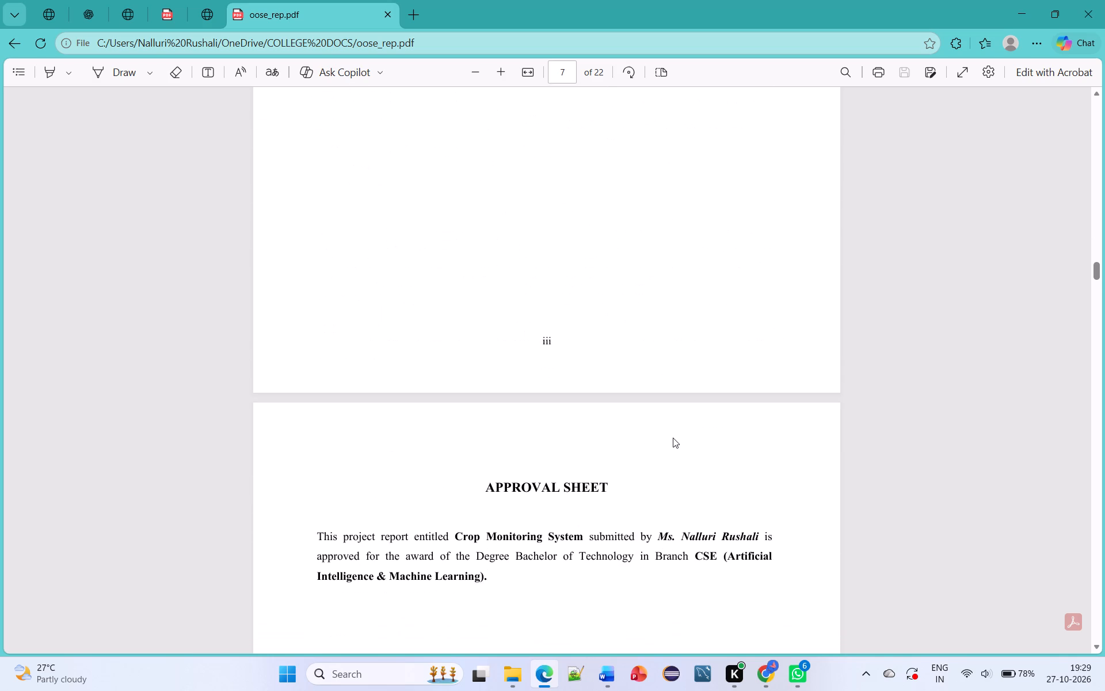
{"action": "scroll", "coordinate": [673, 438], "scroll_direction": "down", "scroll_amount": 4}
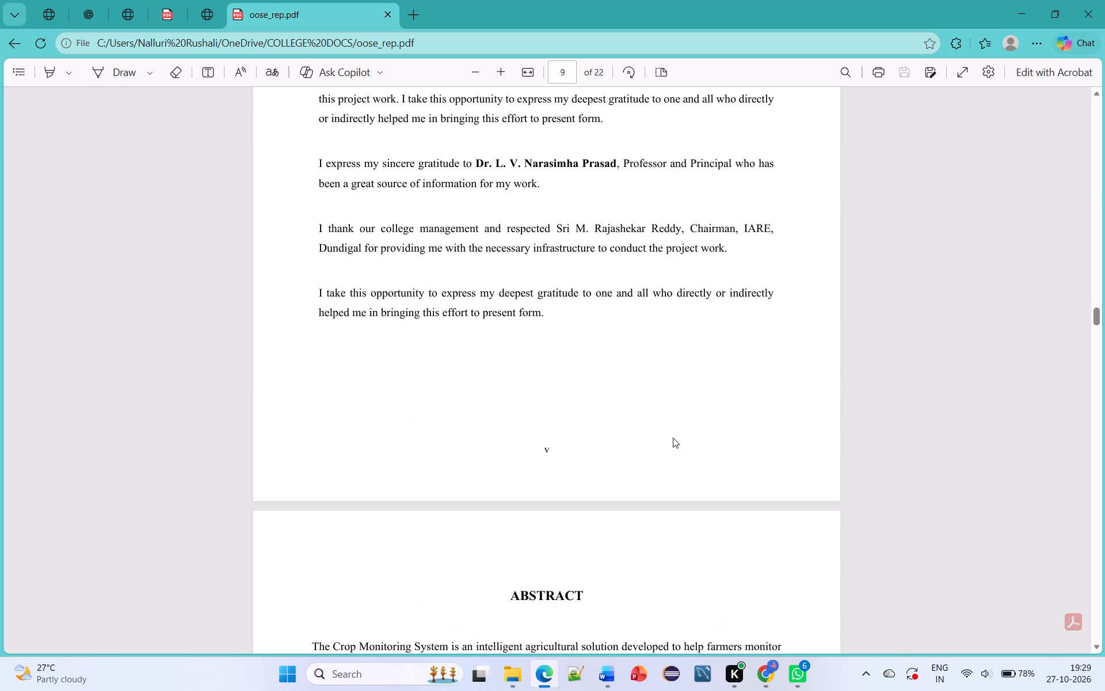
{"action": "scroll", "coordinate": [673, 438], "scroll_direction": "down", "scroll_amount": 4}
{"action": "scroll", "coordinate": [673, 438], "scroll_direction": "up", "scroll_amount": 1}
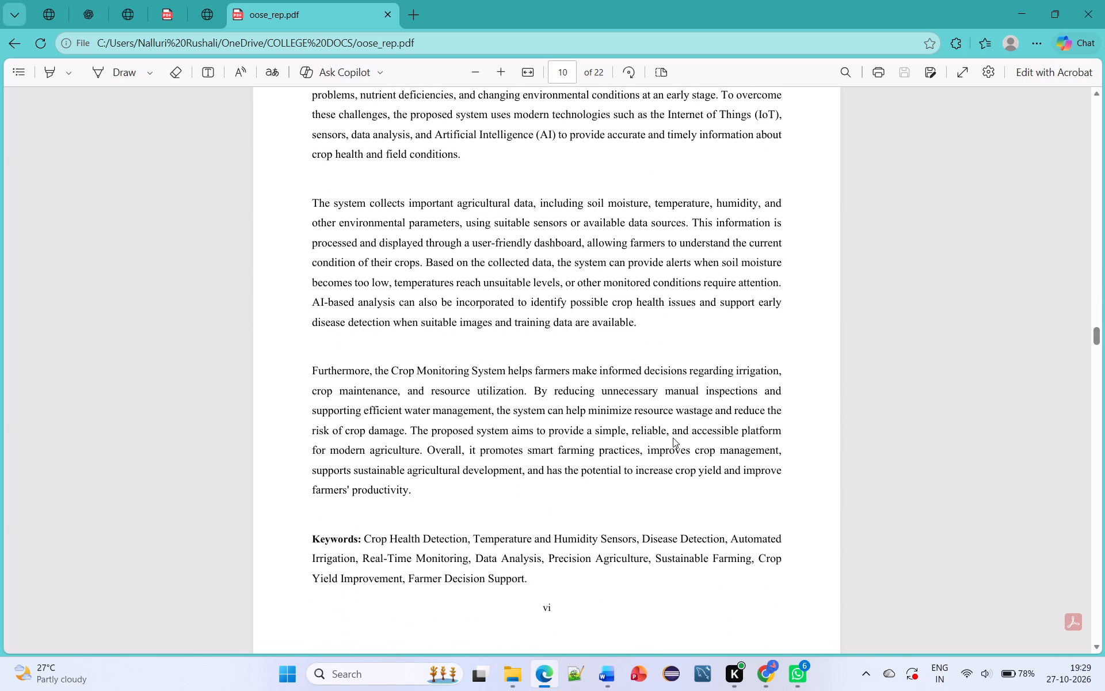
{"action": "scroll", "coordinate": [673, 438], "scroll_direction": "up", "scroll_amount": 4}
{"action": "scroll", "coordinate": [673, 438], "scroll_direction": "down", "scroll_amount": 2}
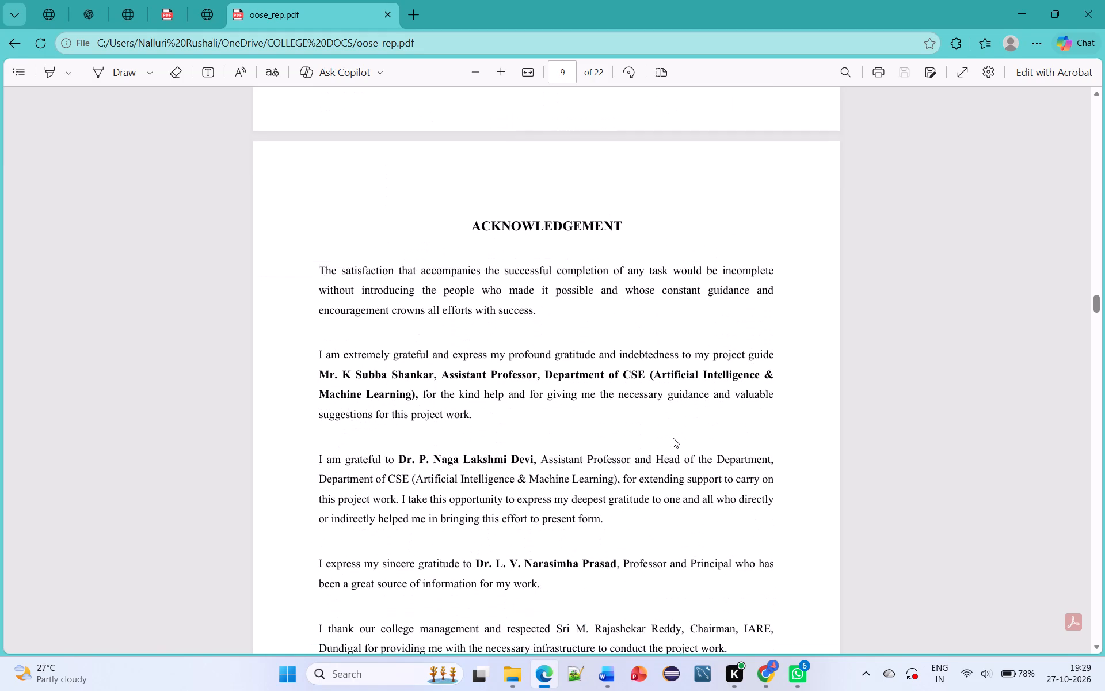
{"action": "scroll", "coordinate": [673, 438], "scroll_direction": "down", "scroll_amount": 9}
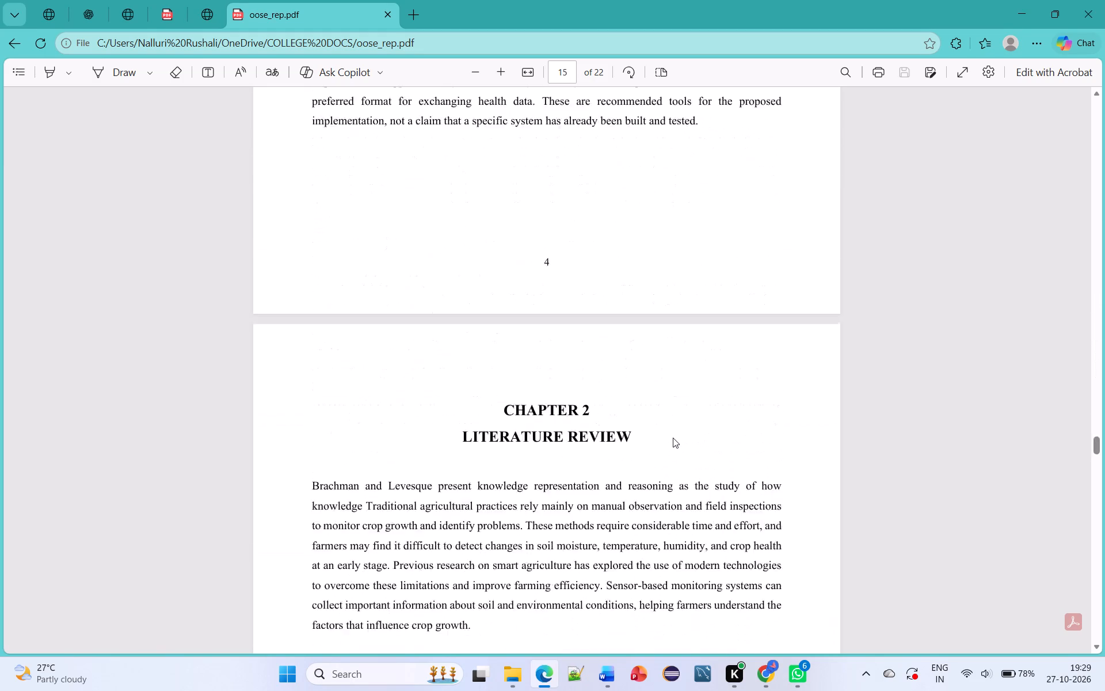
Look through the rest of the oose_rep PDF from Chapter 2 to the end of the References and close it.
{"action": "scroll", "coordinate": [673, 438], "scroll_direction": "down", "scroll_amount": 8}
{"action": "scroll", "coordinate": [673, 438], "scroll_direction": "down", "scroll_amount": 15}
{"action": "scroll", "coordinate": [673, 438], "scroll_direction": "down", "scroll_amount": 9}
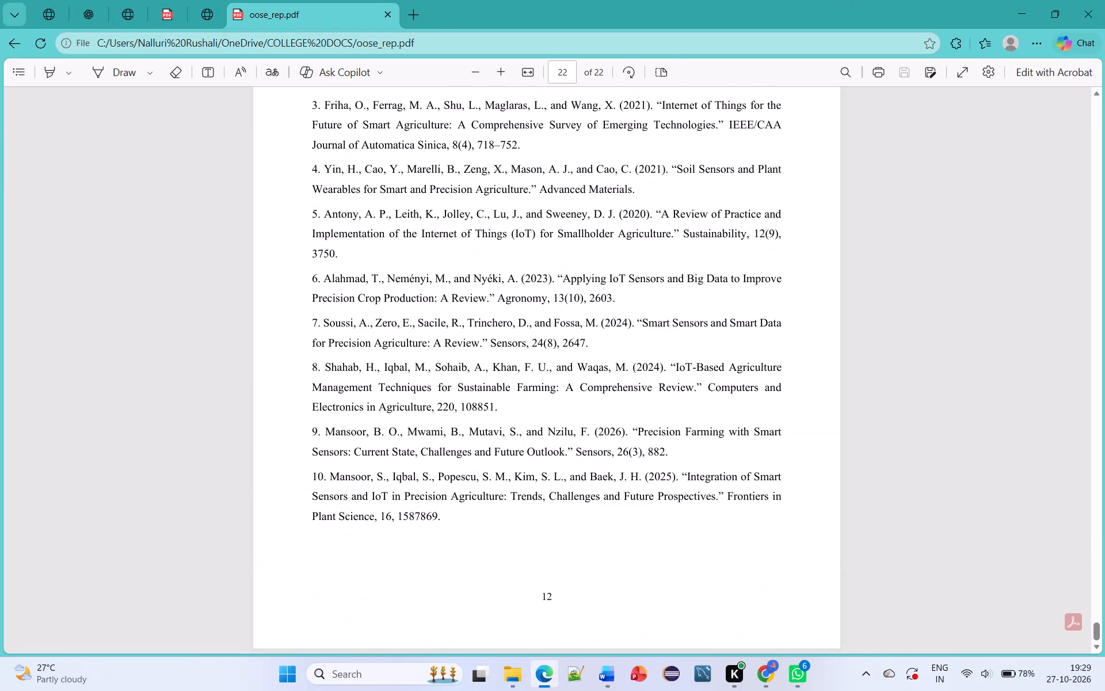
{"action": "left_click", "coordinate": [1104, 0]}
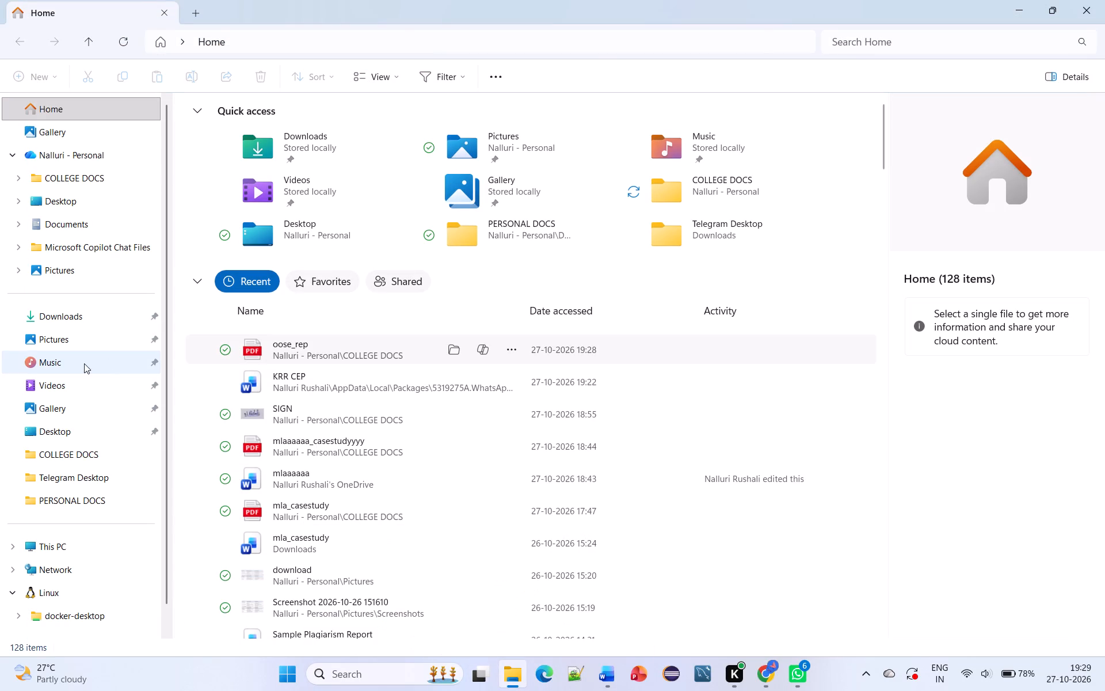
In File Explorer, search the COLLEGE DOCS folder for "oose" and copy the oose_rep PDF file.
{"action": "left_click_drag", "start_coordinate": [105, 164], "coordinate": [109, 187]}
{"action": "double_click", "coordinate": [109, 187]}
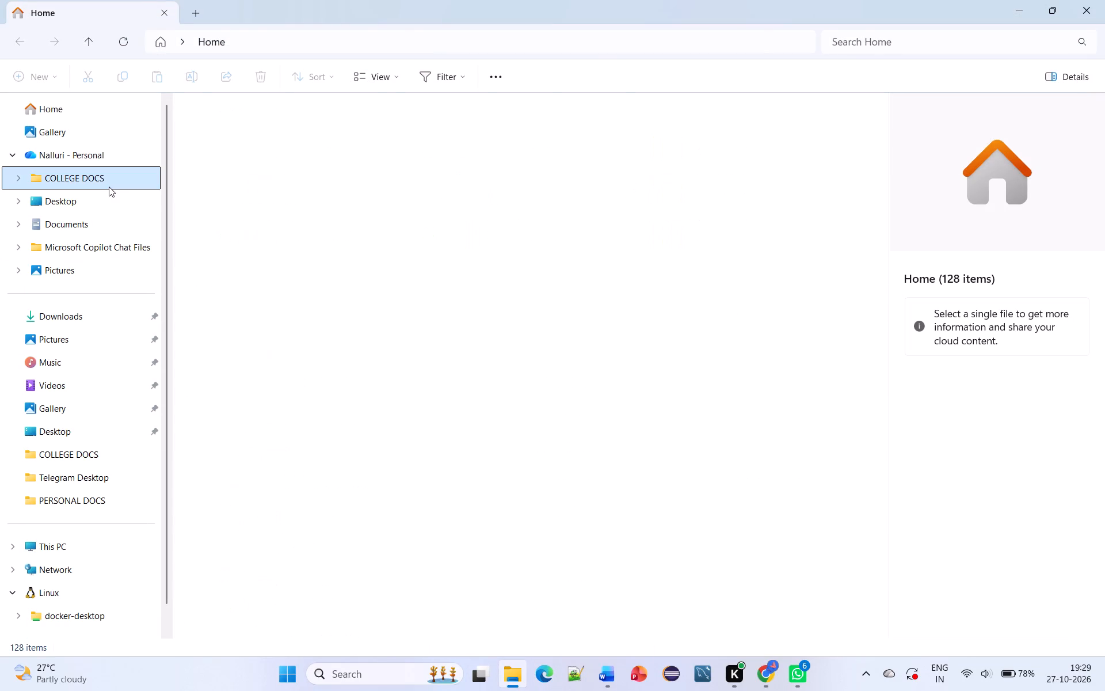
{"action": "left_click", "coordinate": [866, 32]}
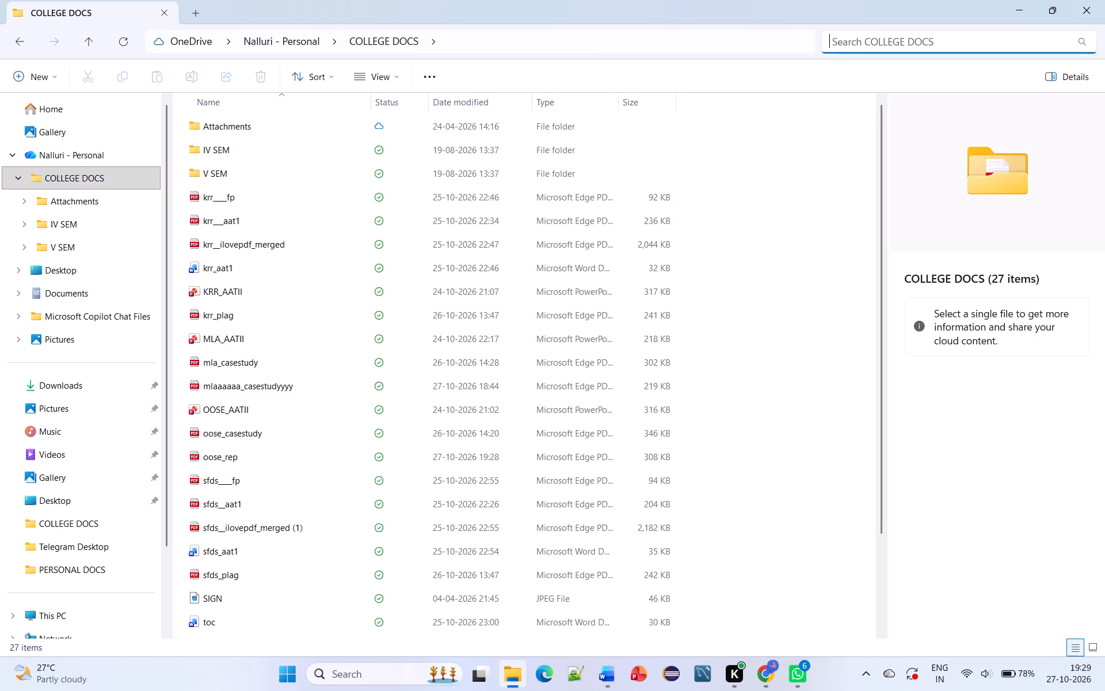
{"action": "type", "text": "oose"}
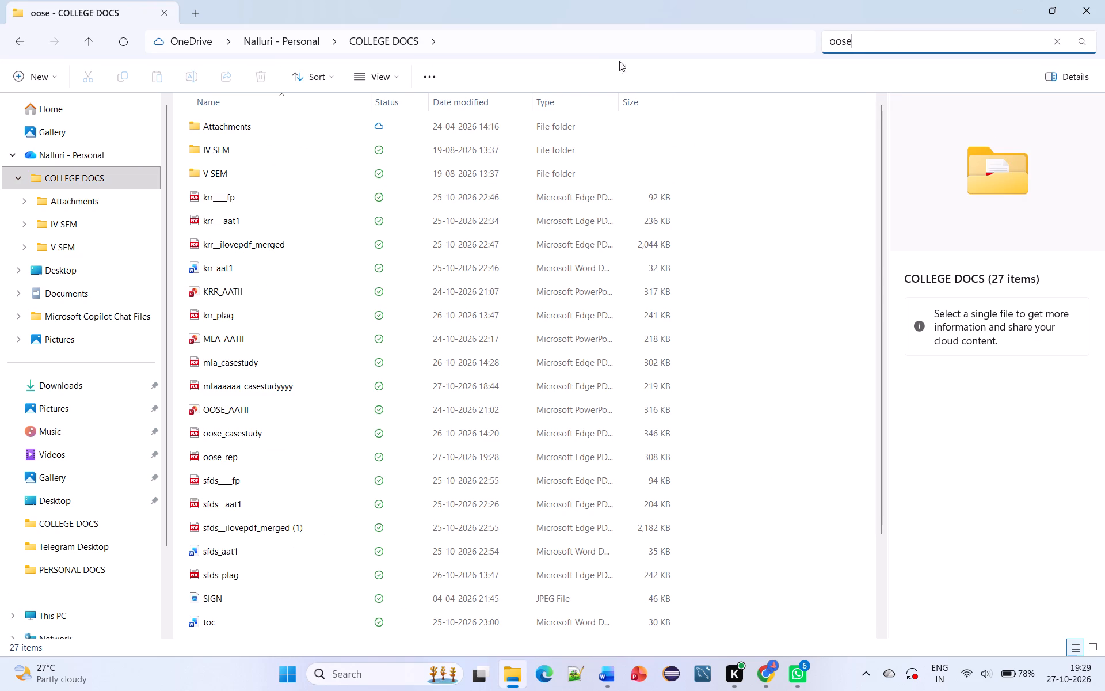
{"action": "left_click", "coordinate": [320, 150]}
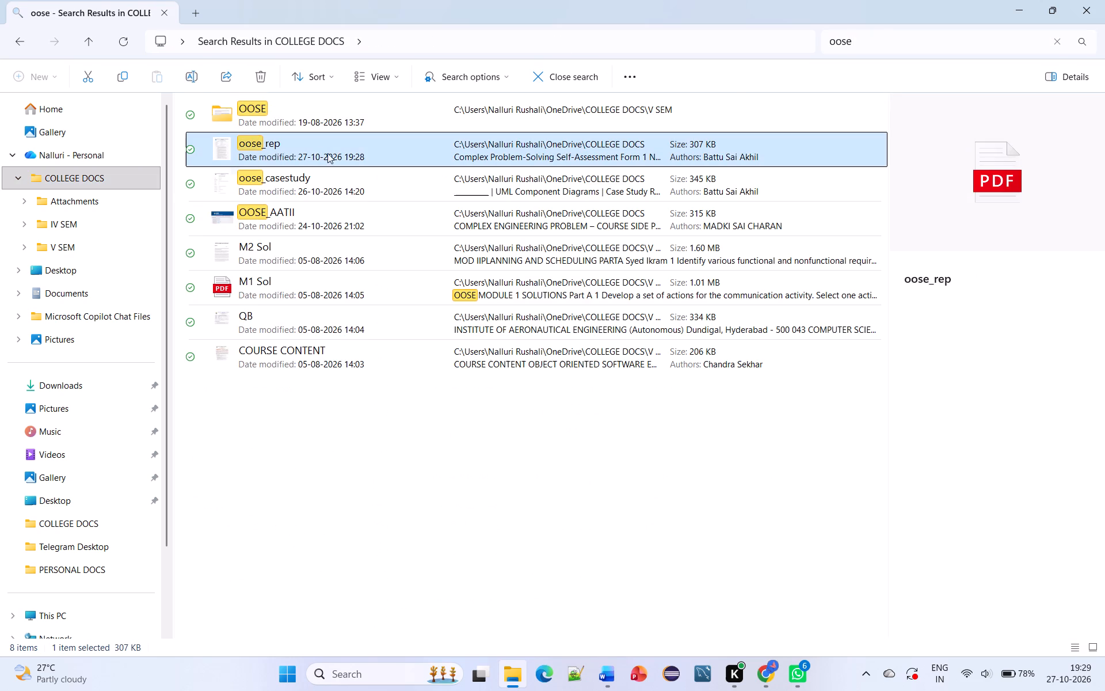
{"action": "key", "text": "ctrl+c"}
{"action": "scroll", "coordinate": [330, 132], "scroll_direction": "up", "scroll_amount": 2, "text": "ctrl"}
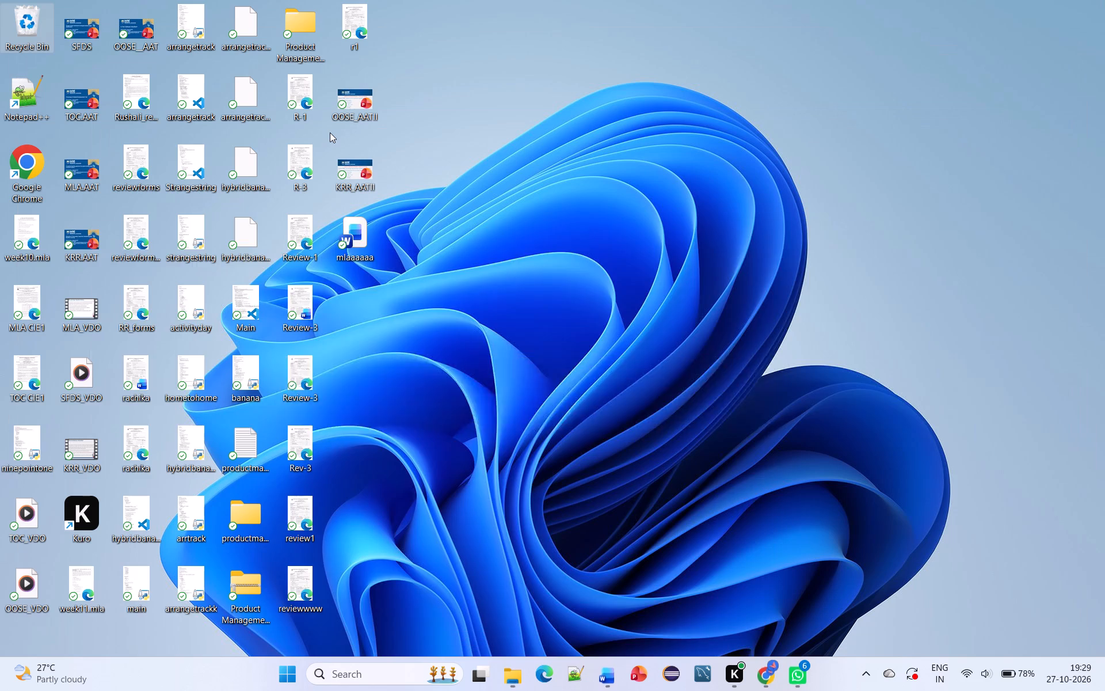
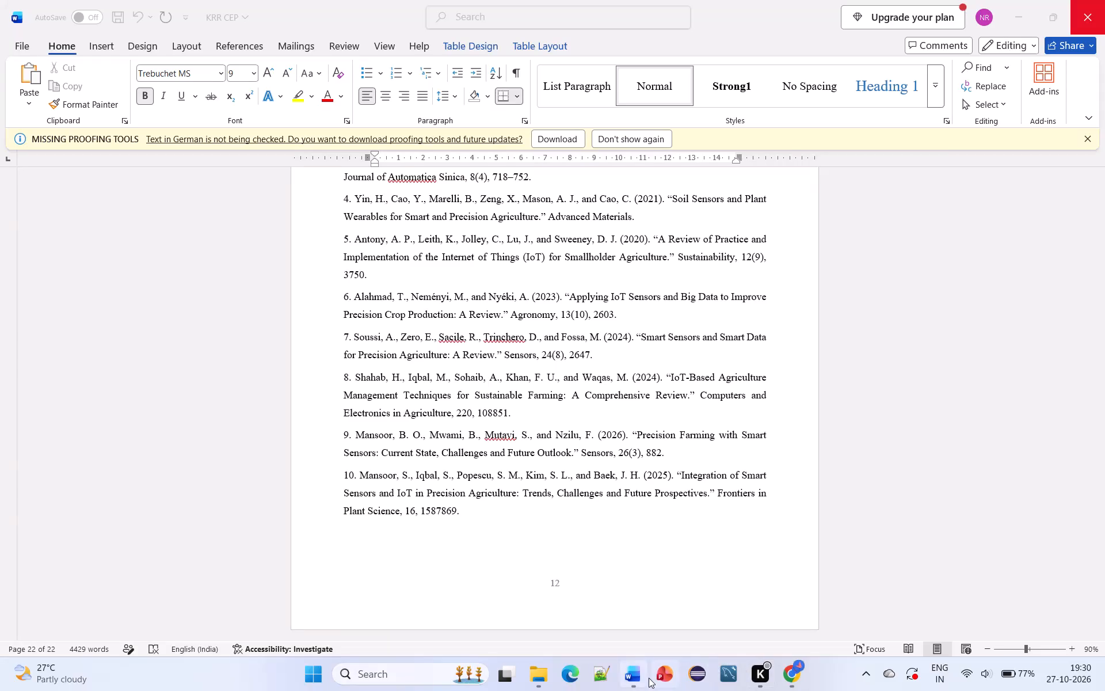
Switch to the KRR CEP report in Word and start closing the document.
{"action": "left_click", "coordinate": [649, 678]}
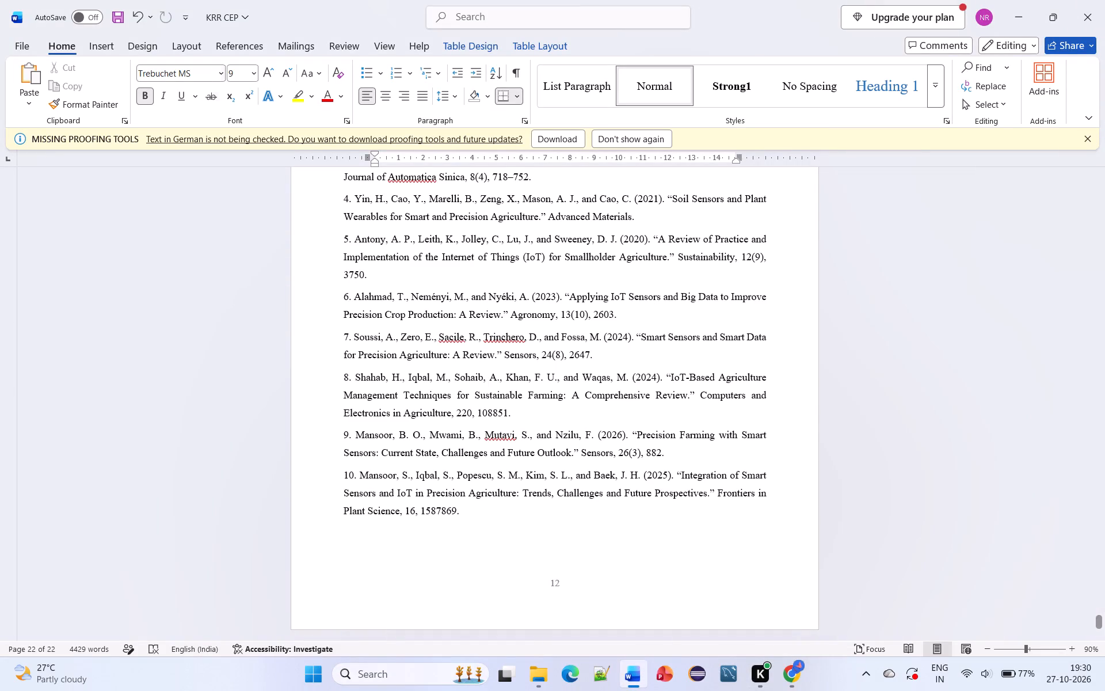
{"action": "left_click", "coordinate": [1104, 0]}
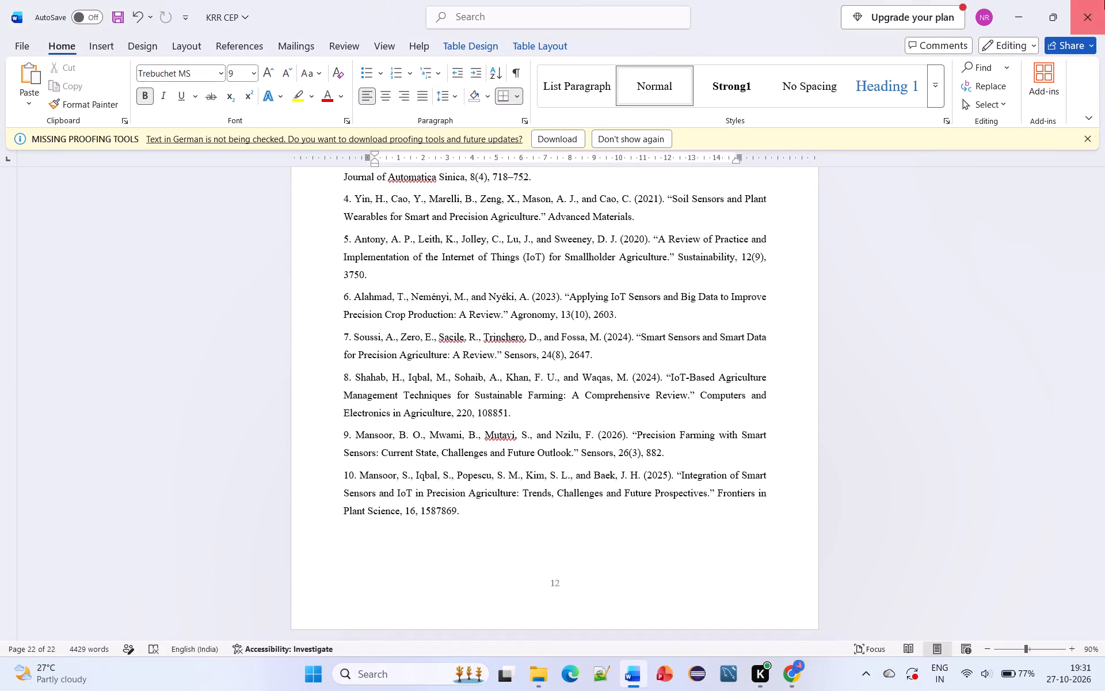
{"action": "left_click", "coordinate": [873, 515]}
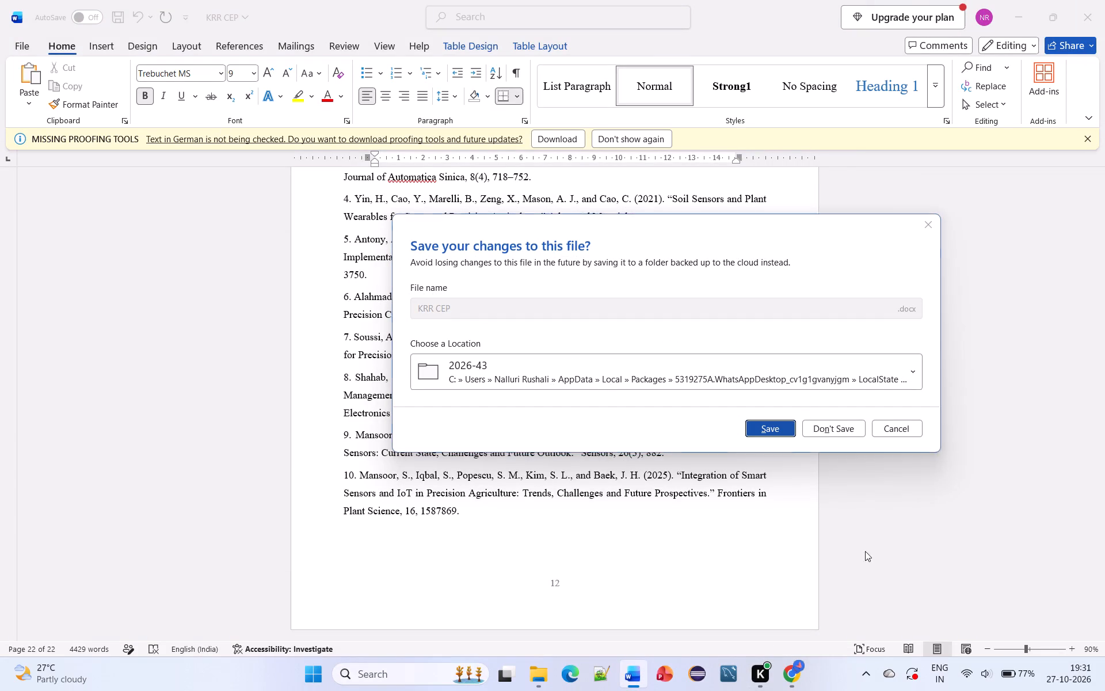
Open the Windows search.
{"action": "left_click", "coordinate": [436, 668]}
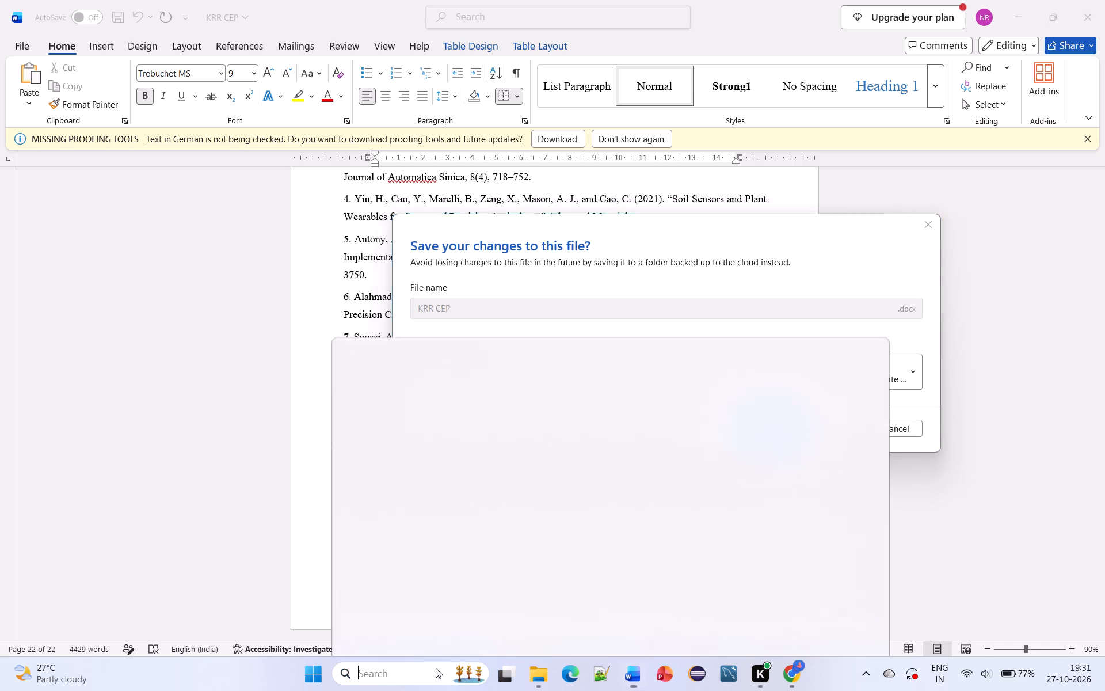
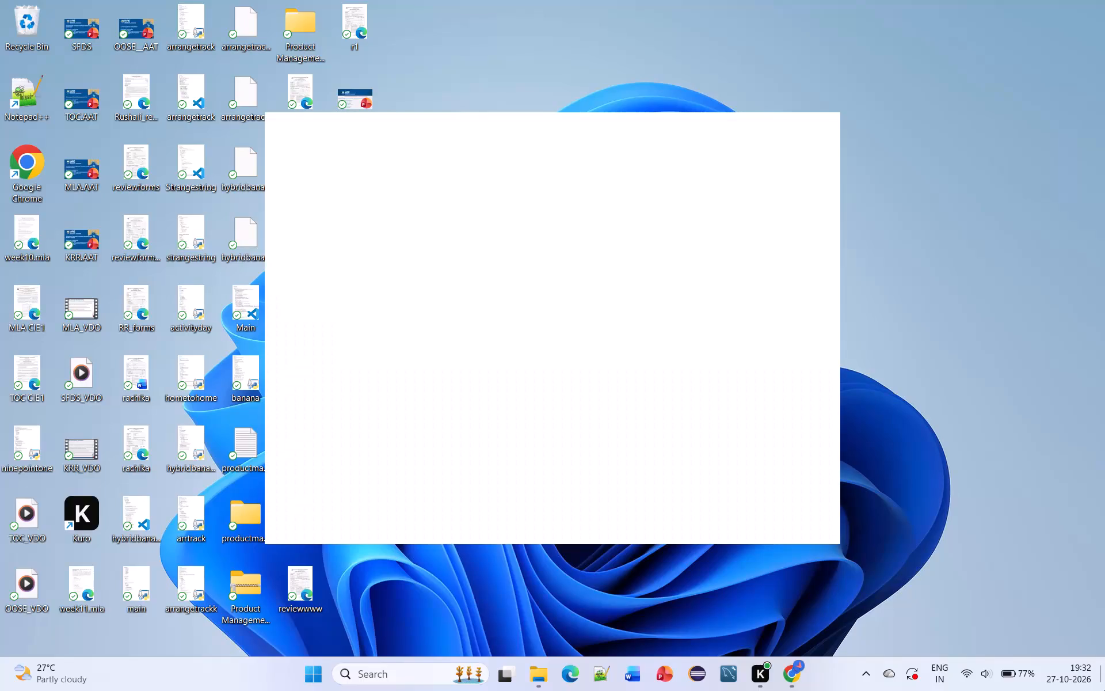
Show the desktop and open Windows search.
{"action": "left_click", "coordinate": [1104, 690]}
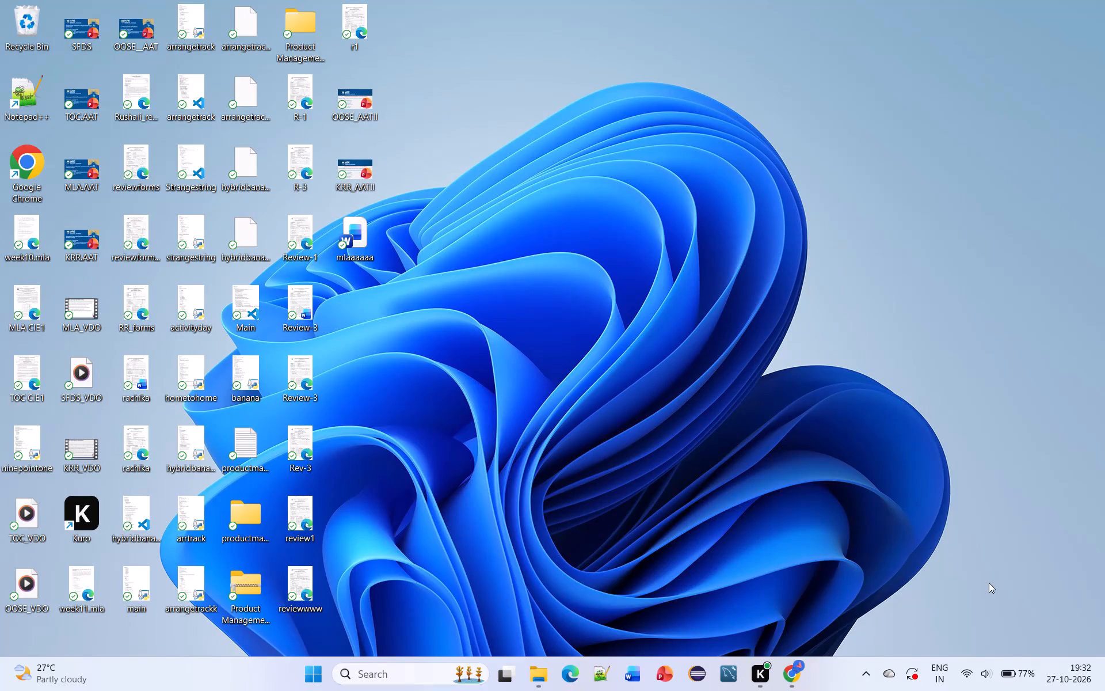
{"action": "left_click", "coordinate": [421, 672]}
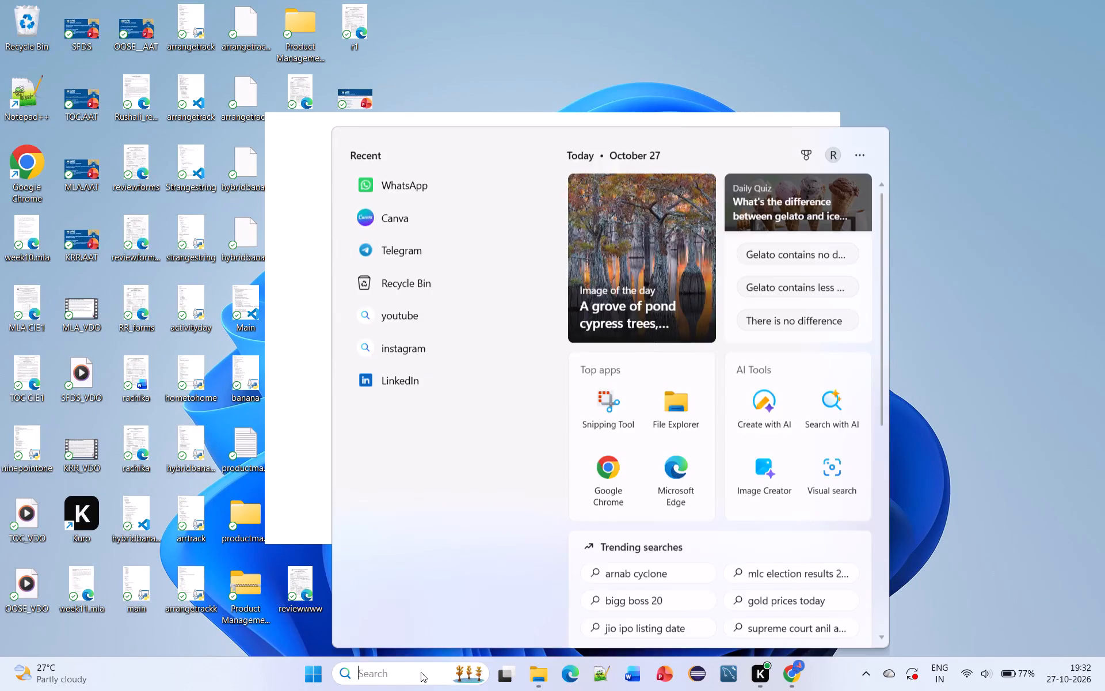
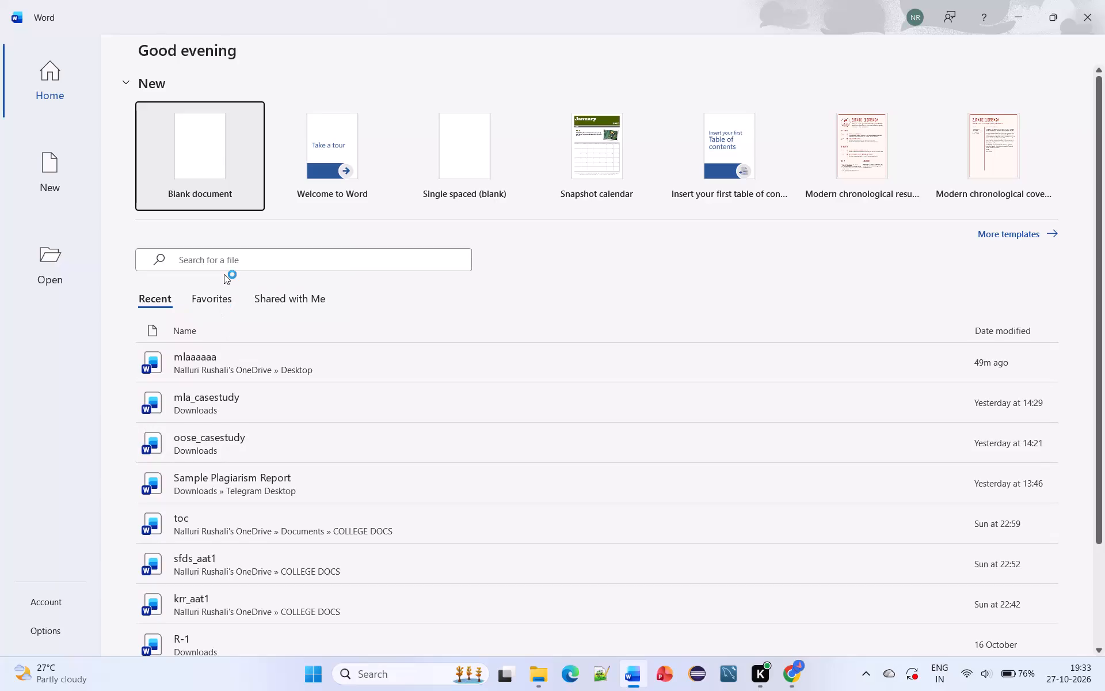
Switch from Word to the File Explorer window holding the "oose" search results in the COLLEGE DOCS folder.
{"action": "scroll", "coordinate": [224, 274], "scroll_direction": "up", "scroll_amount": 7}
{"action": "left_click", "coordinate": [553, 674]}
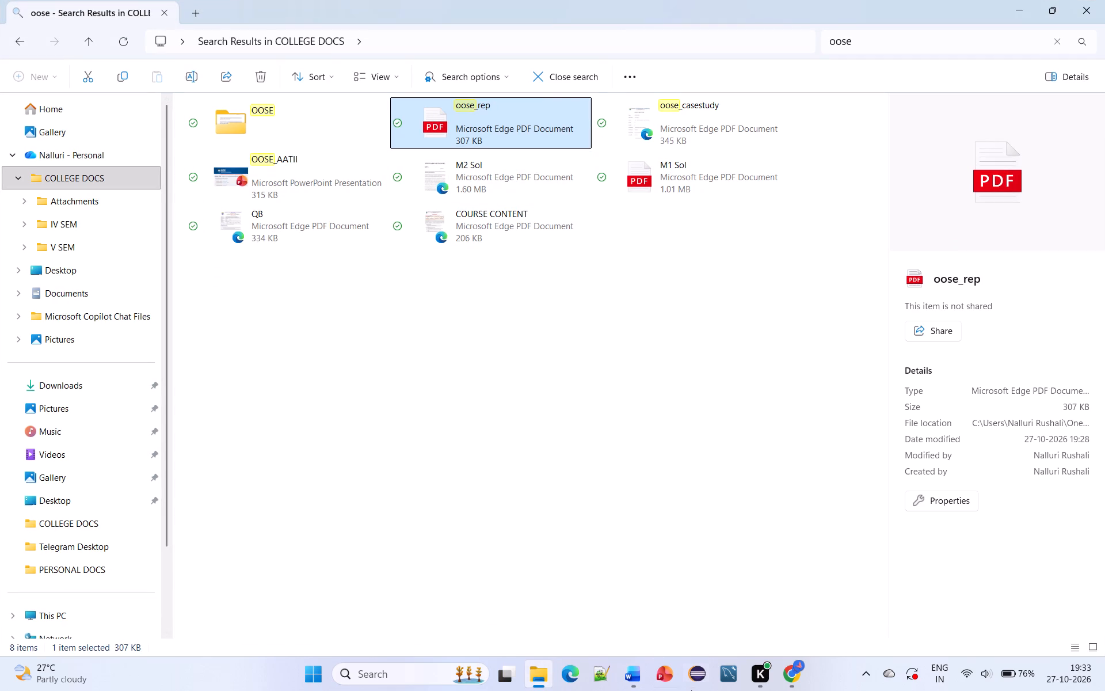
Open the recent document mlaaaaaa in Word to check its contents, and close it.
{"action": "left_click", "coordinate": [625, 679]}
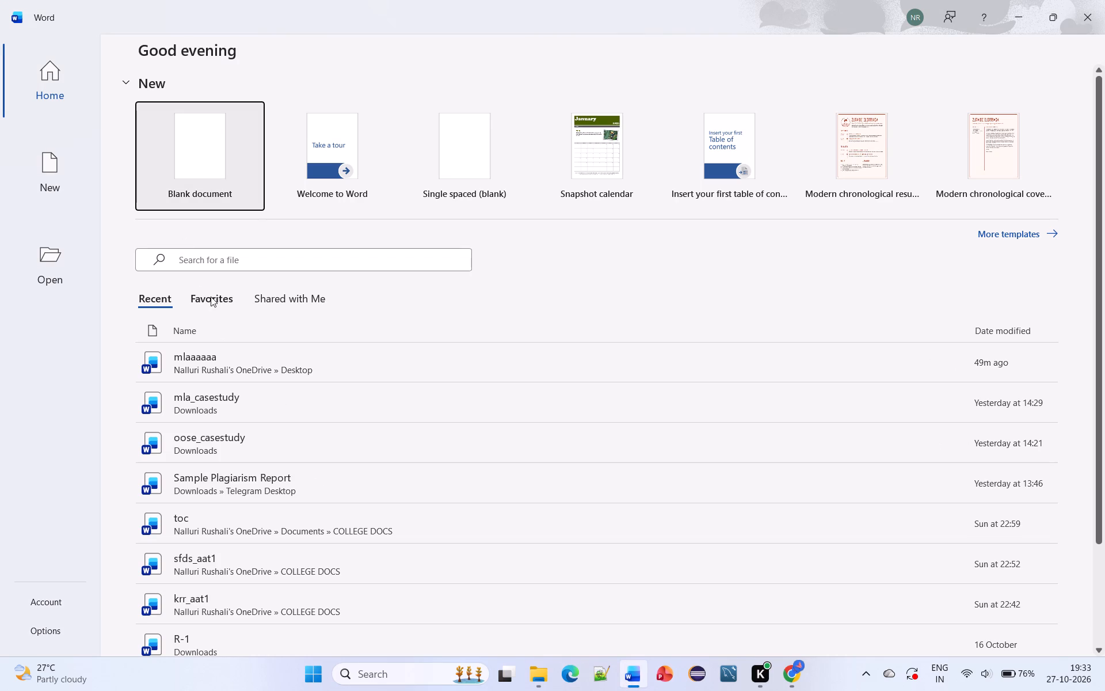
{"action": "left_click", "coordinate": [199, 375]}
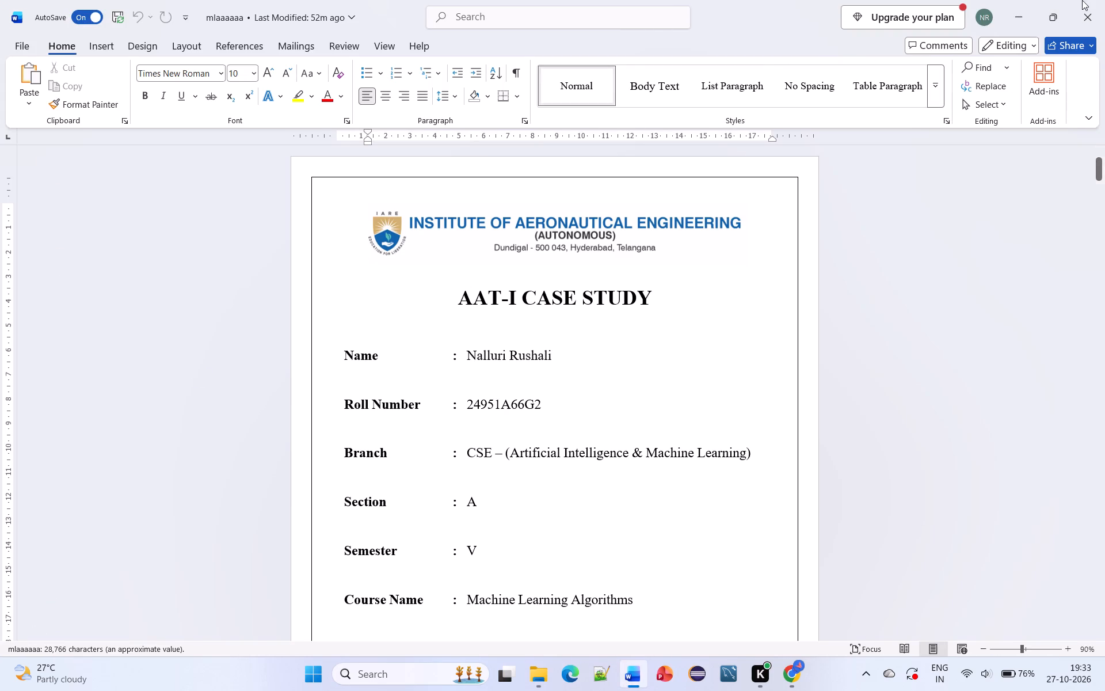
{"action": "left_click", "coordinate": [1104, 0]}
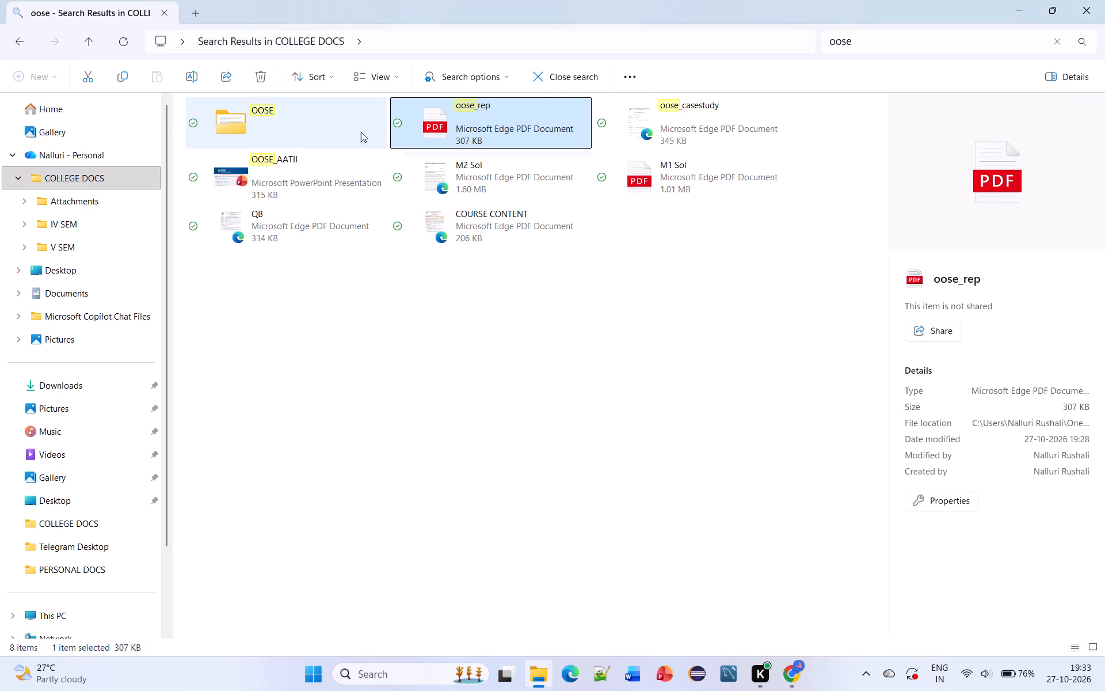
Browse the OOSE folder, the Gallery and the personal OneDrive folder for the needed file.
{"action": "double_click", "coordinate": [337, 119]}
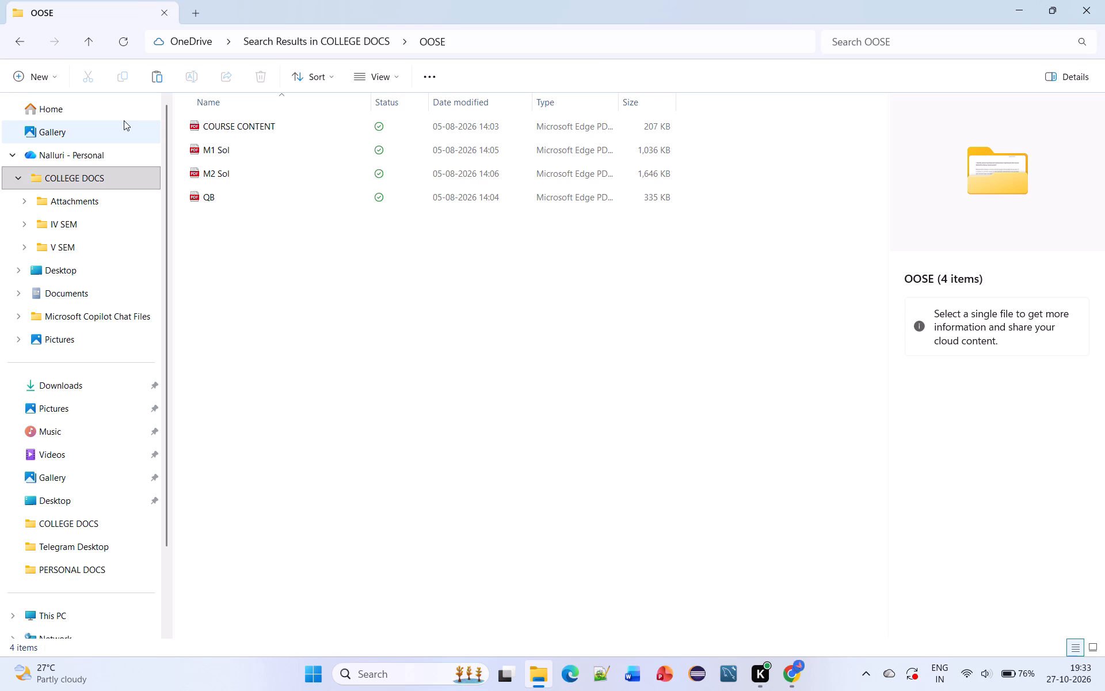
{"action": "left_click", "coordinate": [124, 120]}
{"action": "double_click", "coordinate": [120, 138]}
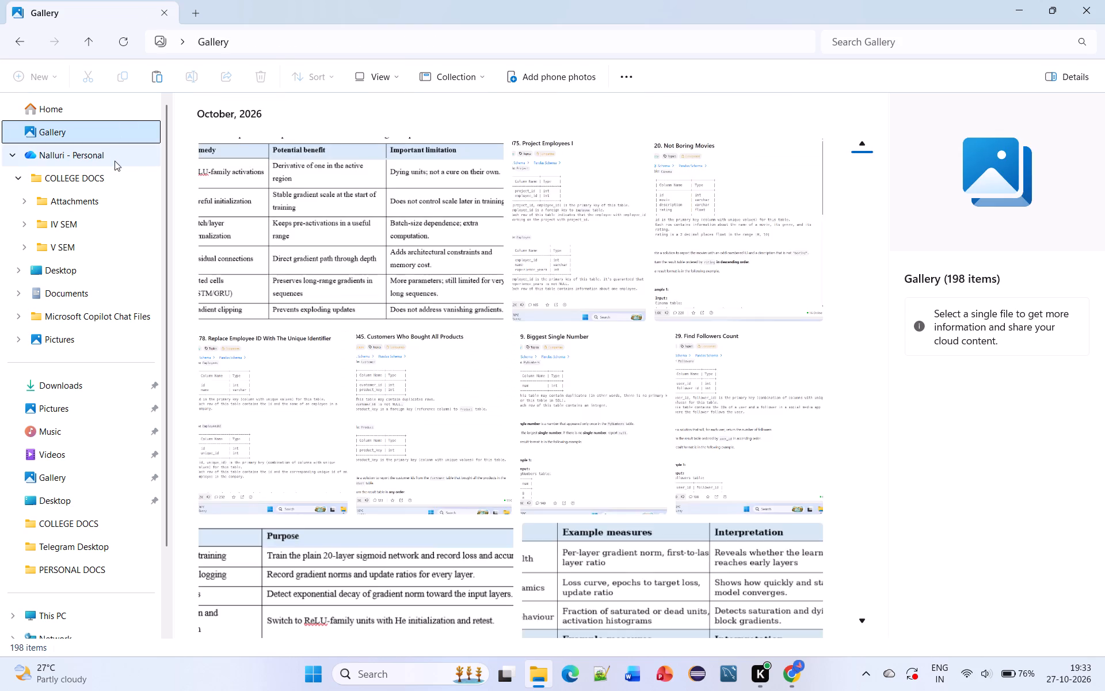
{"action": "double_click", "coordinate": [115, 161]}
{"action": "double_click", "coordinate": [98, 142]}
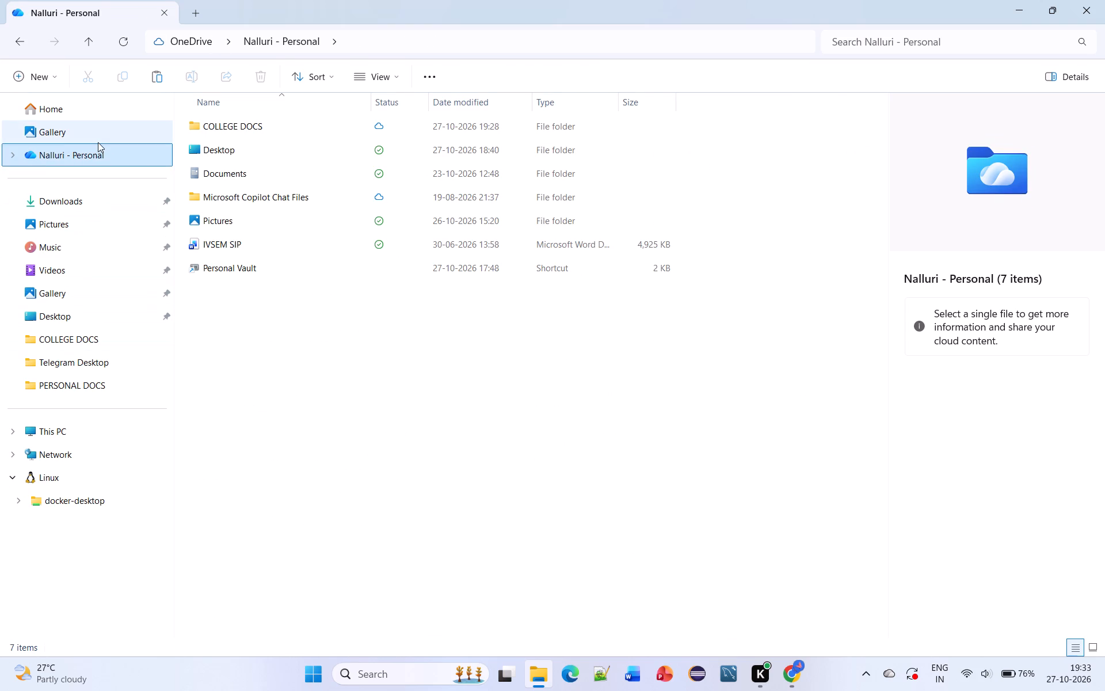
{"action": "double_click", "coordinate": [100, 157]}
{"action": "scroll", "coordinate": [100, 157], "scroll_direction": "up", "scroll_amount": 1}
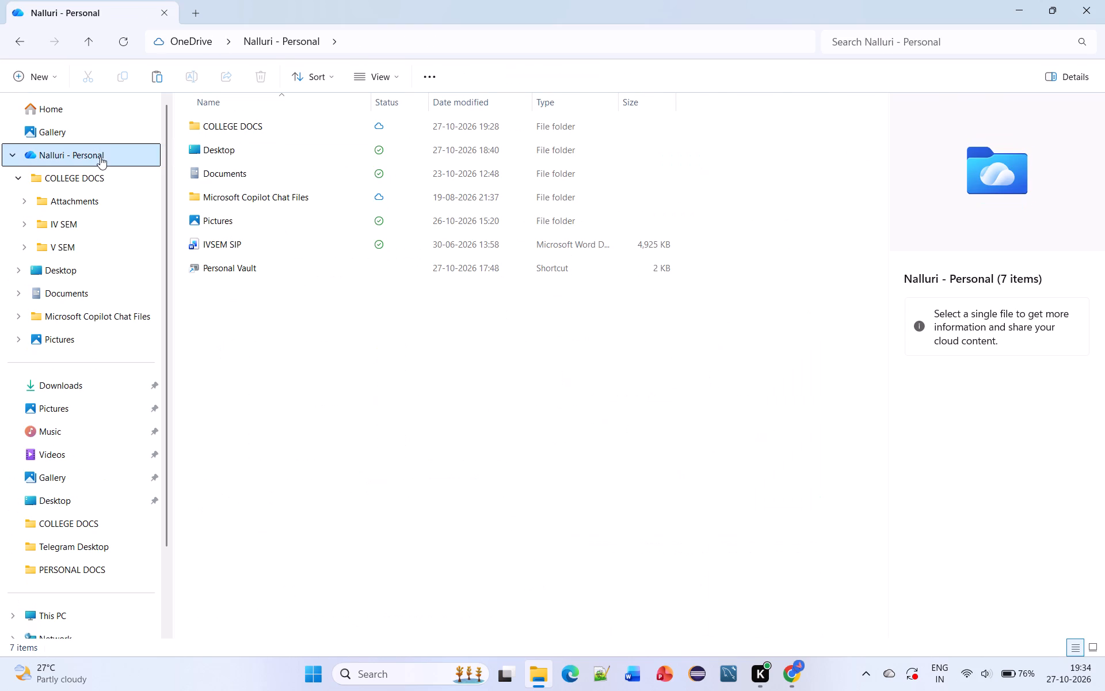
{"action": "scroll", "coordinate": [100, 157], "scroll_direction": "up", "scroll_amount": 1}
Search File Explorer's Home for "word" and open the Word application shortcut from the results.
{"action": "left_click", "coordinate": [78, 107]}
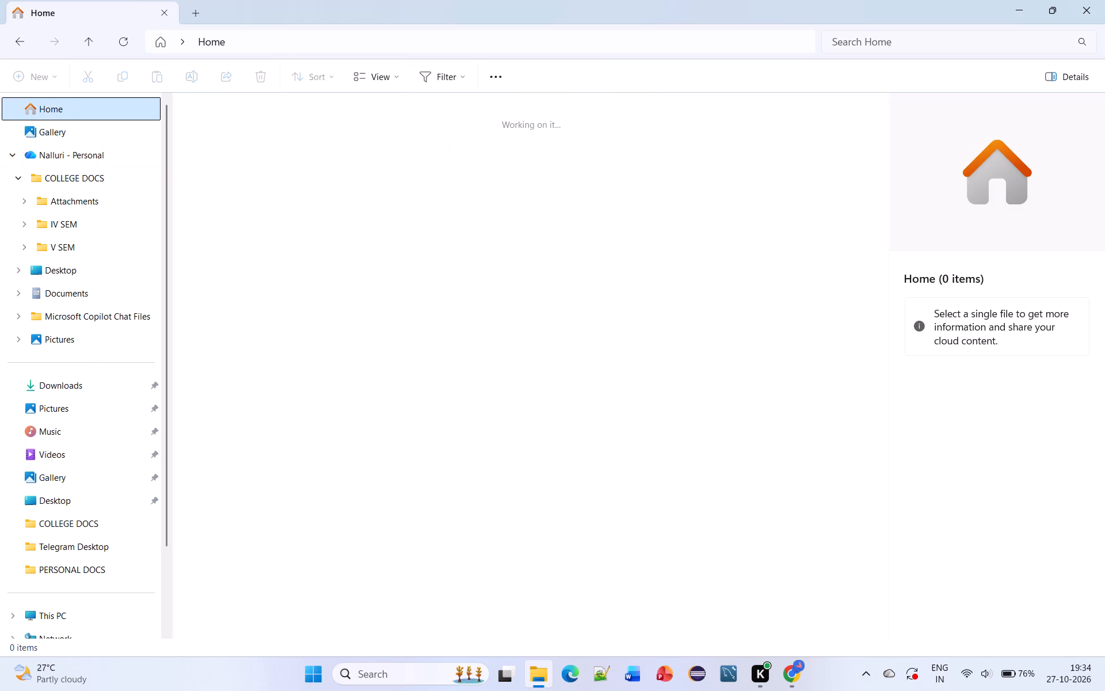
{"action": "left_click", "coordinate": [866, 51]}
{"action": "type", "text": "word"}
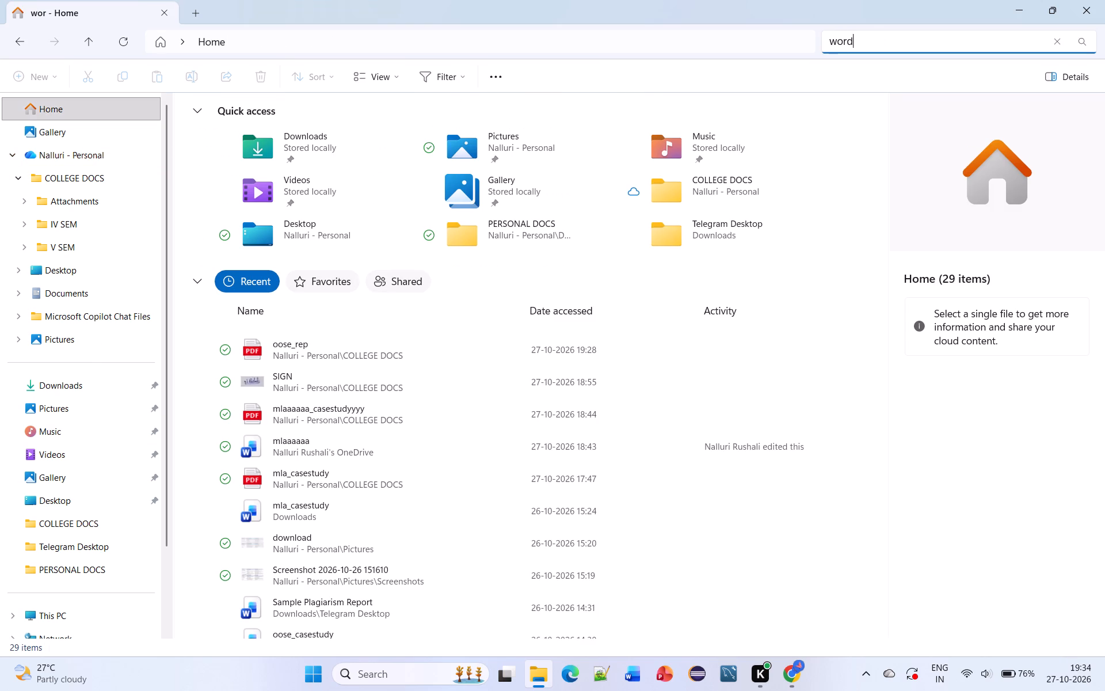
{"action": "key", "text": "Return"}
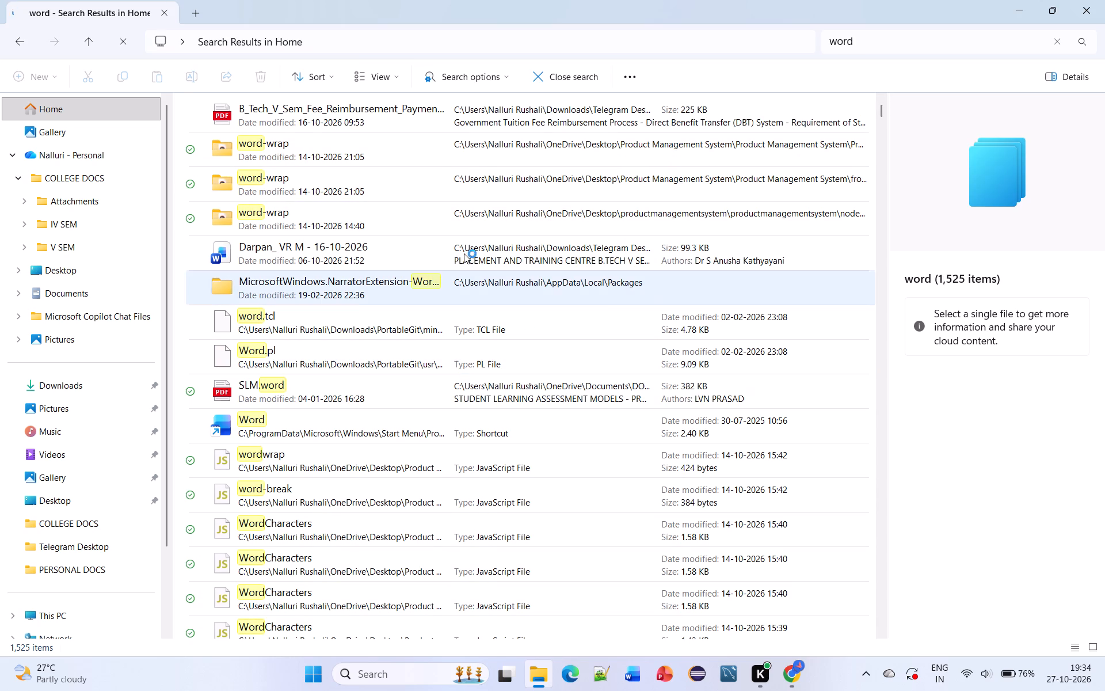
{"action": "scroll", "coordinate": [418, 467], "scroll_direction": "down", "scroll_amount": 1}
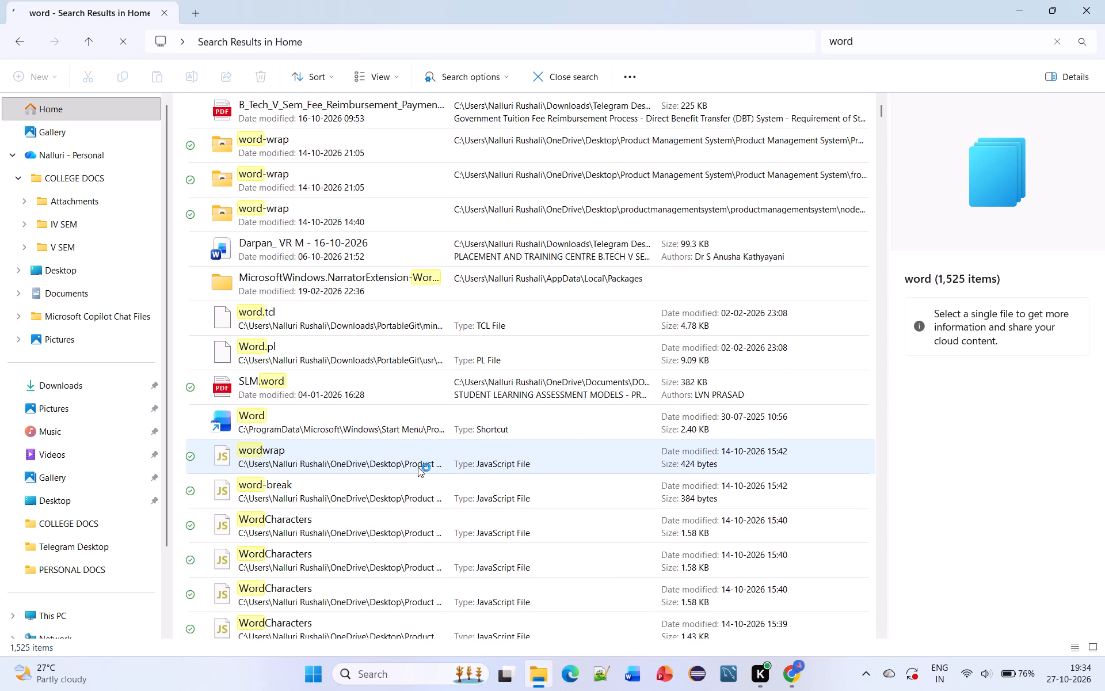
{"action": "scroll", "coordinate": [418, 467], "scroll_direction": "down", "scroll_amount": 1}
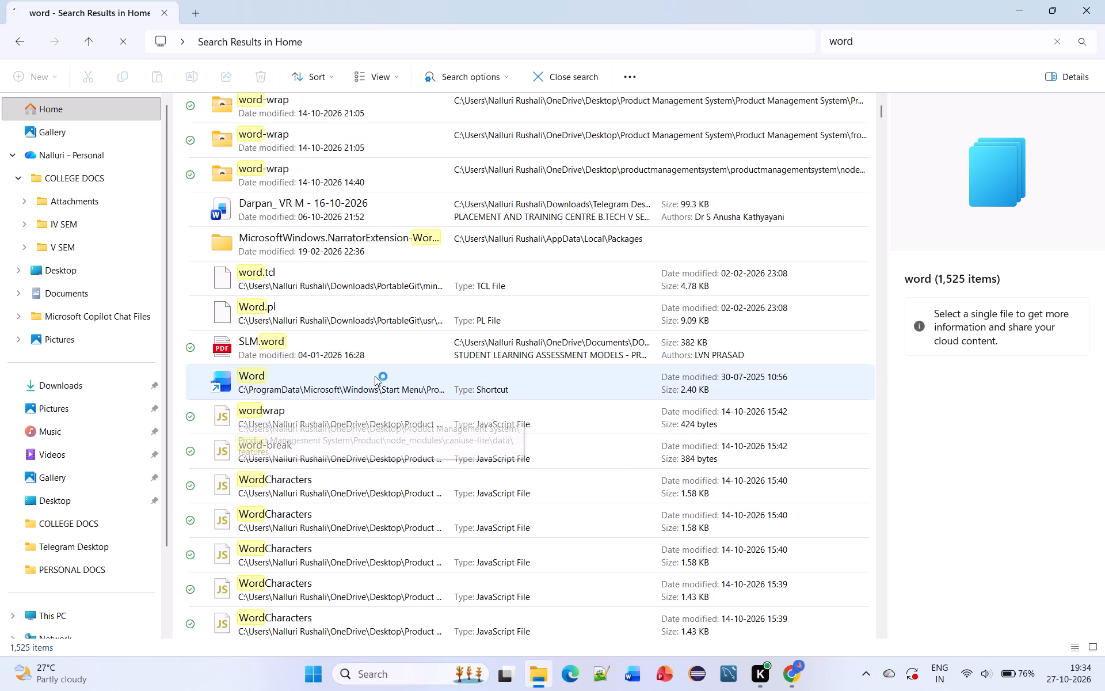
{"action": "double_click", "coordinate": [375, 376]}
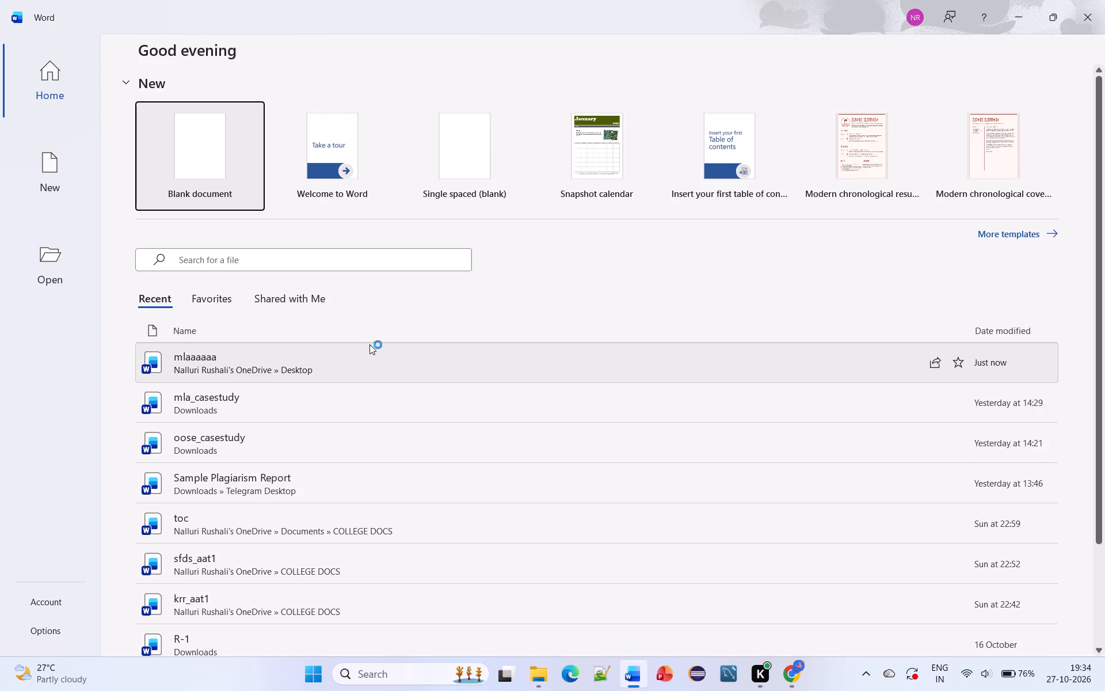
Look through Word's list of recent documents for the needed file and close Word.
{"action": "left_click", "coordinate": [64, 97]}
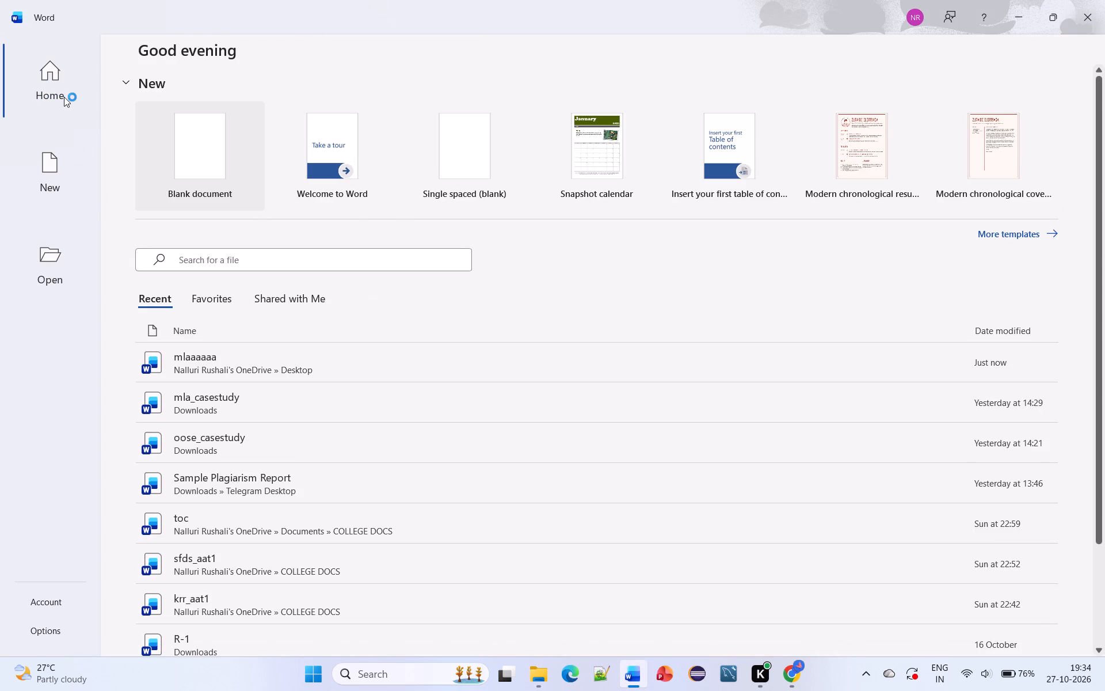
{"action": "left_click", "coordinate": [68, 274]}
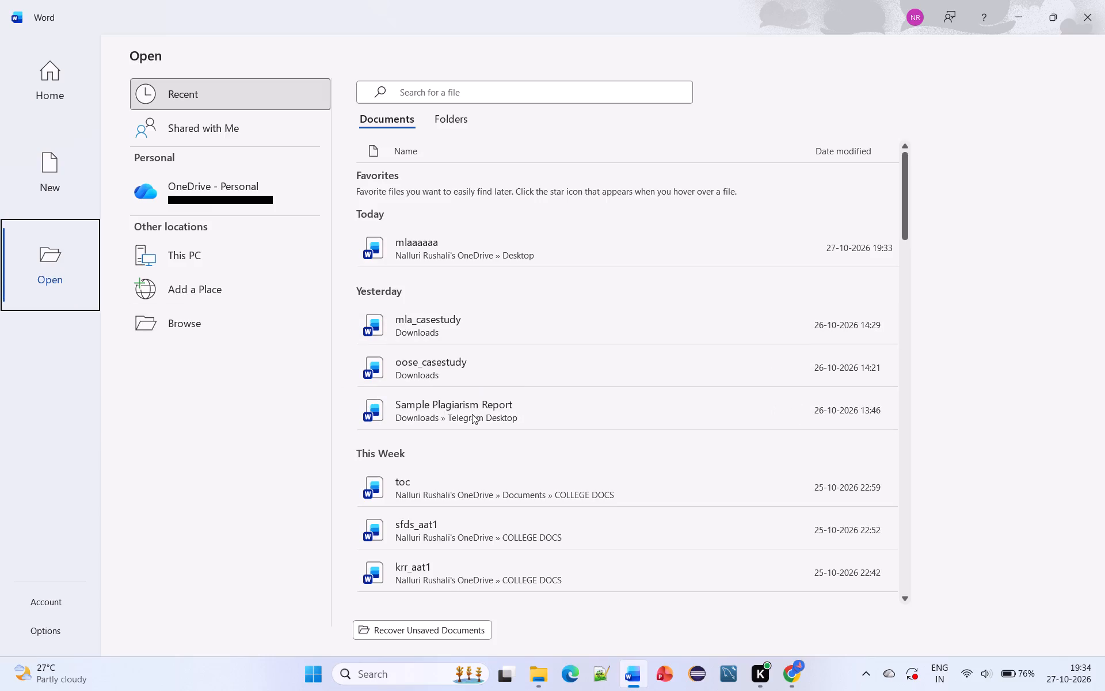
{"action": "scroll", "coordinate": [452, 492], "scroll_direction": "down", "scroll_amount": 11}
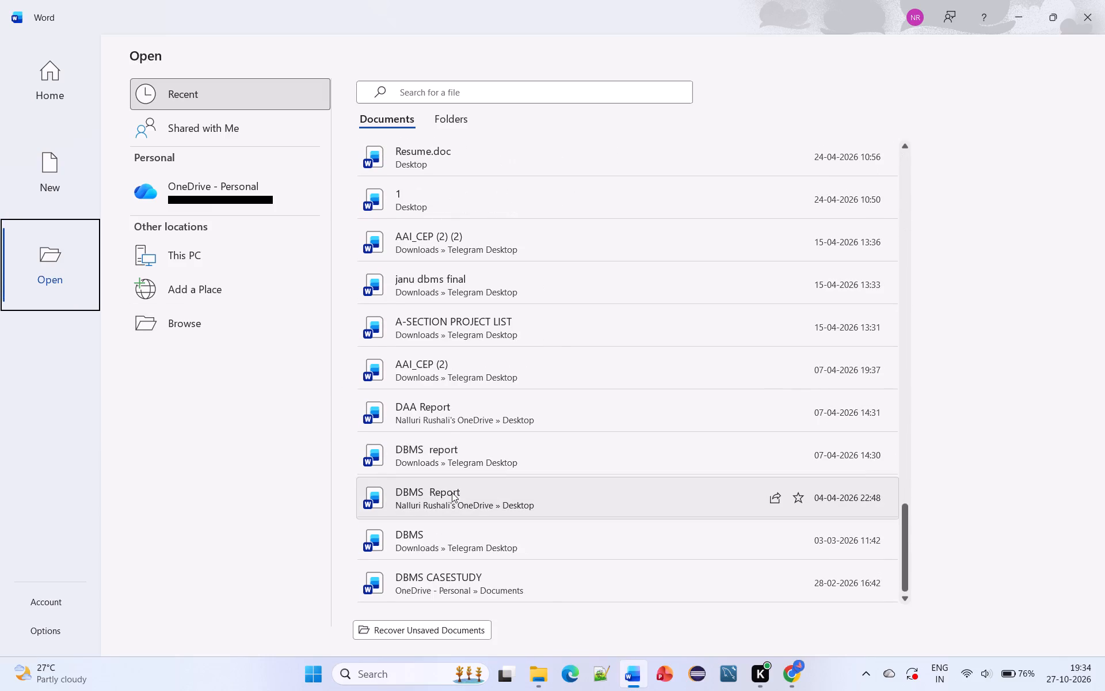
{"action": "scroll", "coordinate": [452, 492], "scroll_direction": "down", "scroll_amount": 6}
{"action": "scroll", "coordinate": [452, 492], "scroll_direction": "up", "scroll_amount": 20}
{"action": "scroll", "coordinate": [452, 492], "scroll_direction": "up", "scroll_amount": 10}
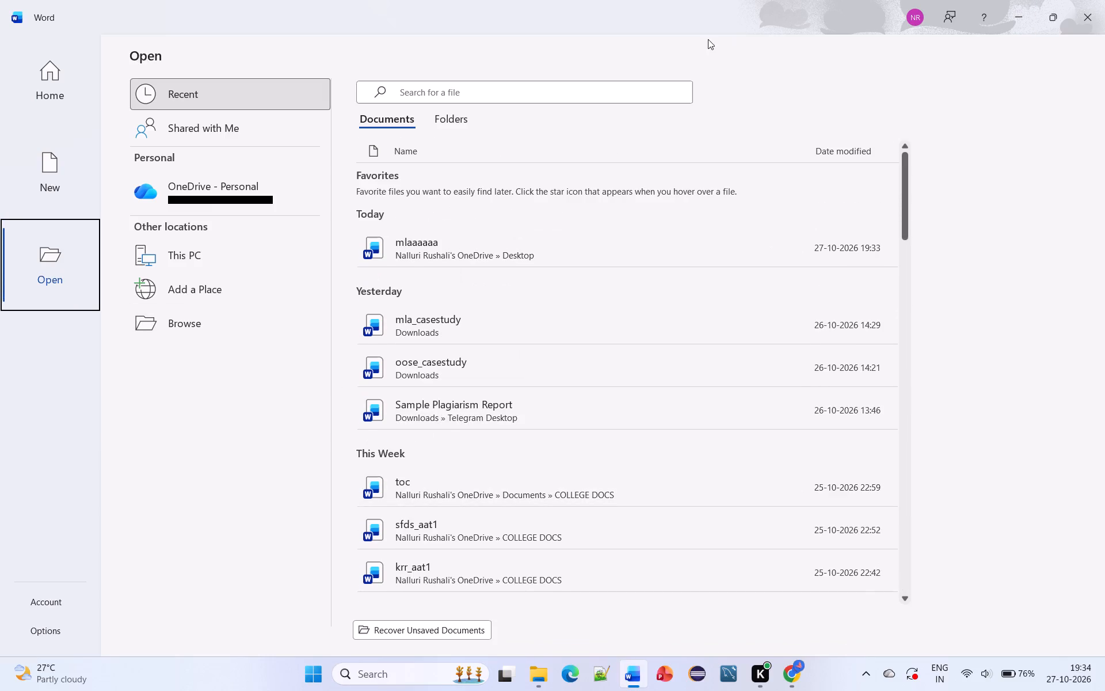
{"action": "left_click", "coordinate": [1104, 0]}
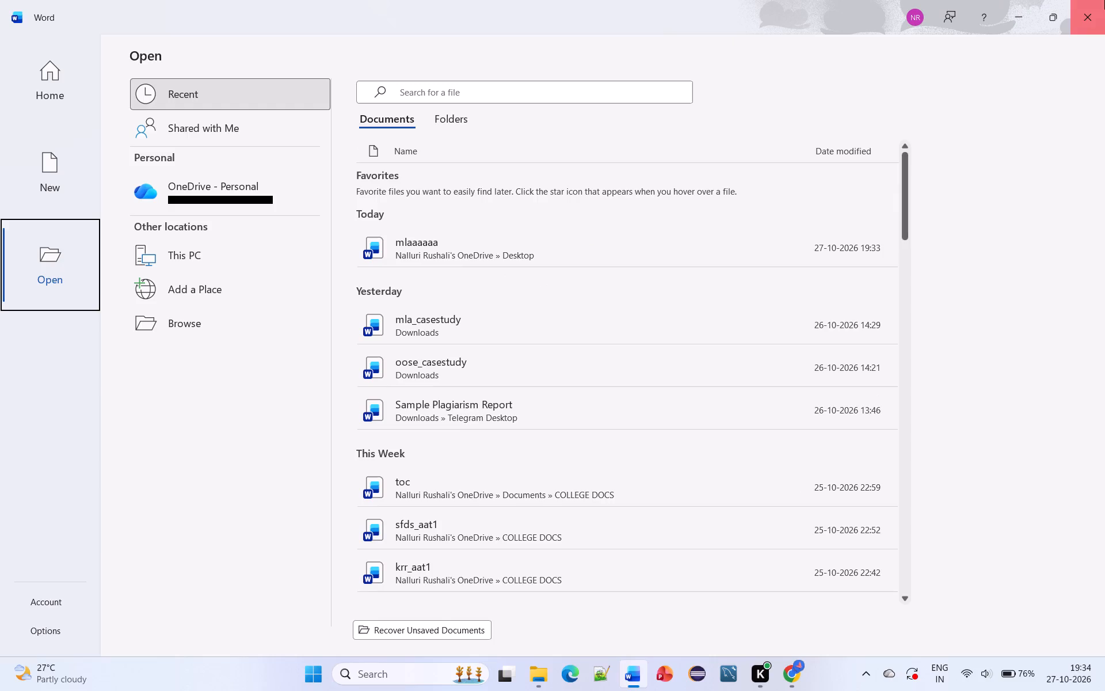
Launch WhatsApp from the recent apps in Windows search.
{"action": "left_click", "coordinate": [430, 681]}
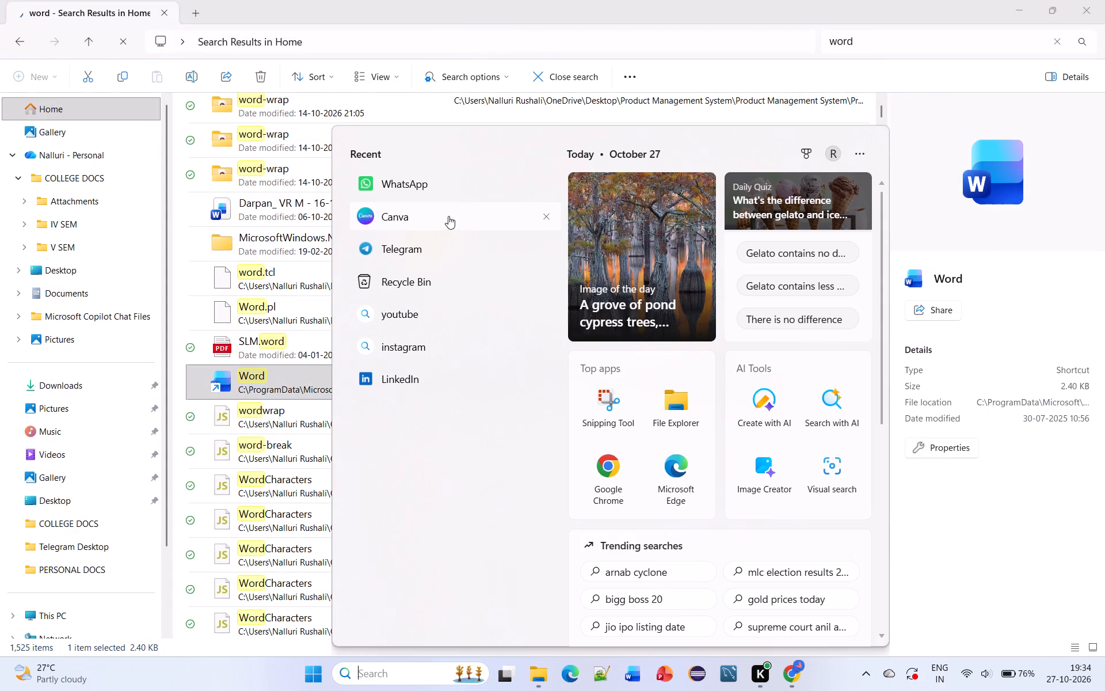
{"action": "left_click", "coordinate": [436, 195]}
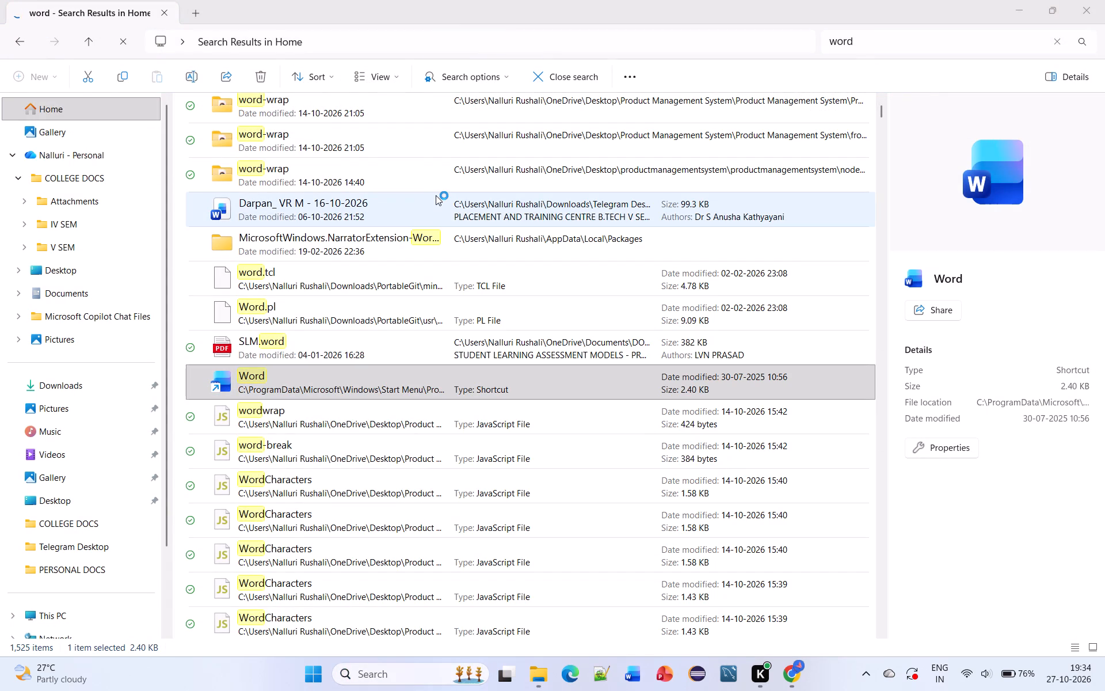
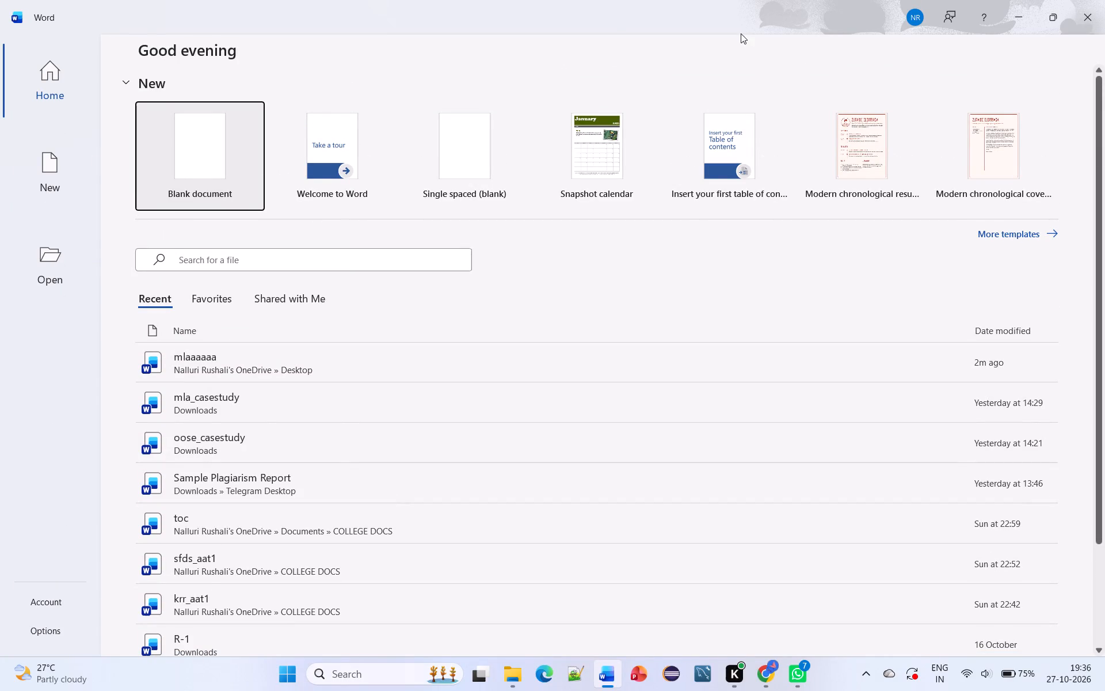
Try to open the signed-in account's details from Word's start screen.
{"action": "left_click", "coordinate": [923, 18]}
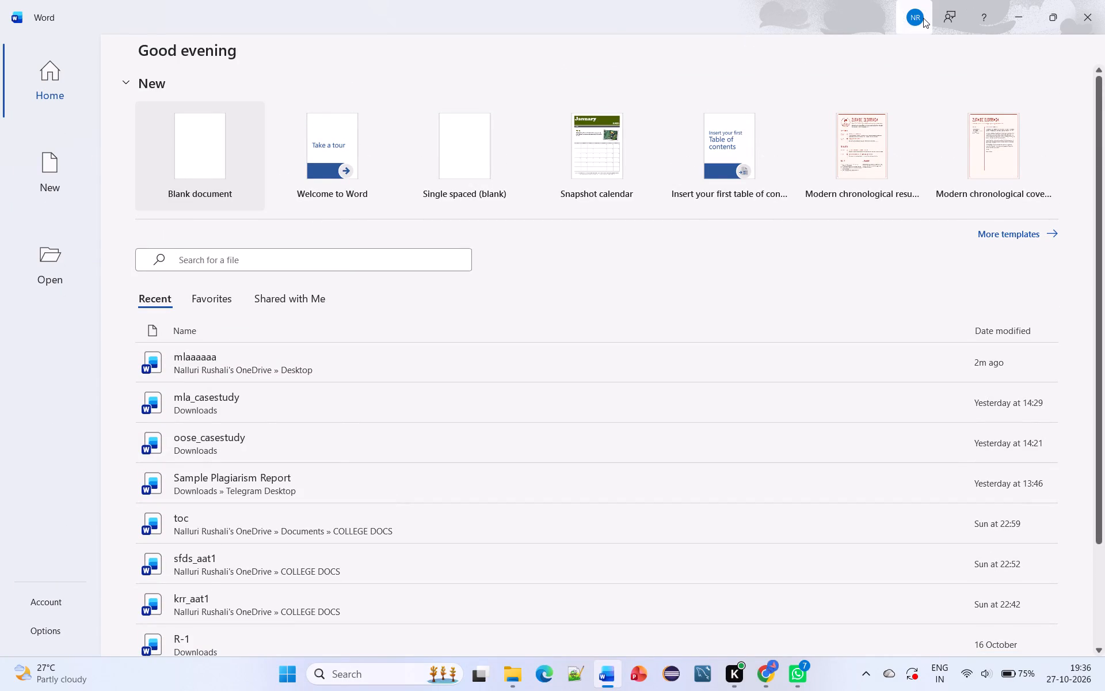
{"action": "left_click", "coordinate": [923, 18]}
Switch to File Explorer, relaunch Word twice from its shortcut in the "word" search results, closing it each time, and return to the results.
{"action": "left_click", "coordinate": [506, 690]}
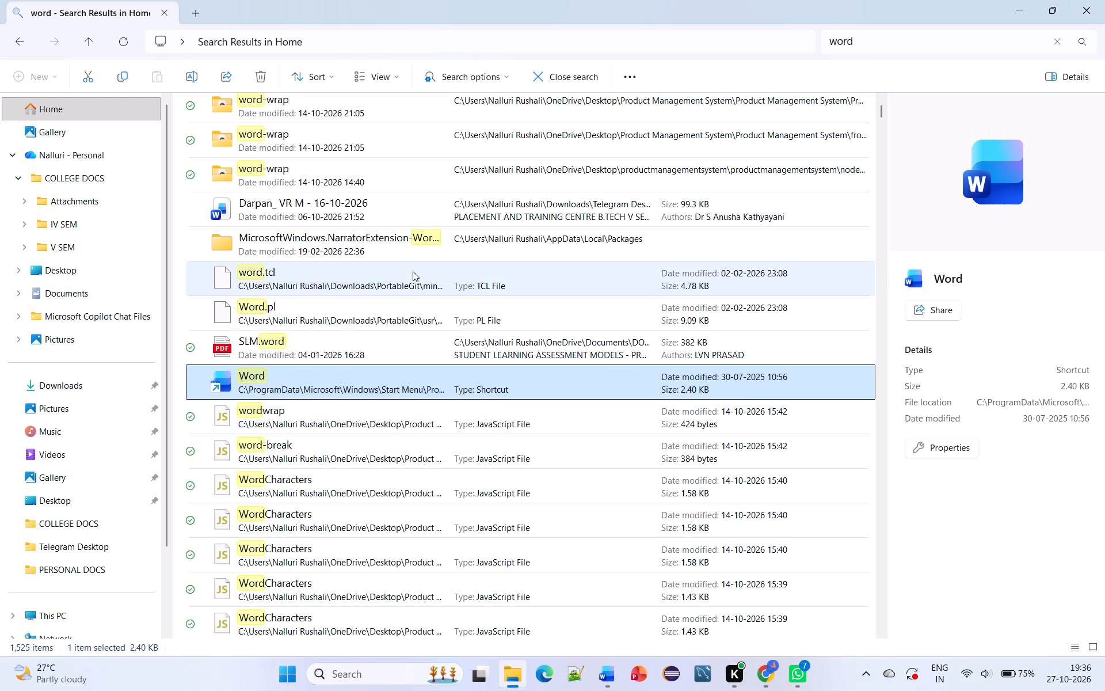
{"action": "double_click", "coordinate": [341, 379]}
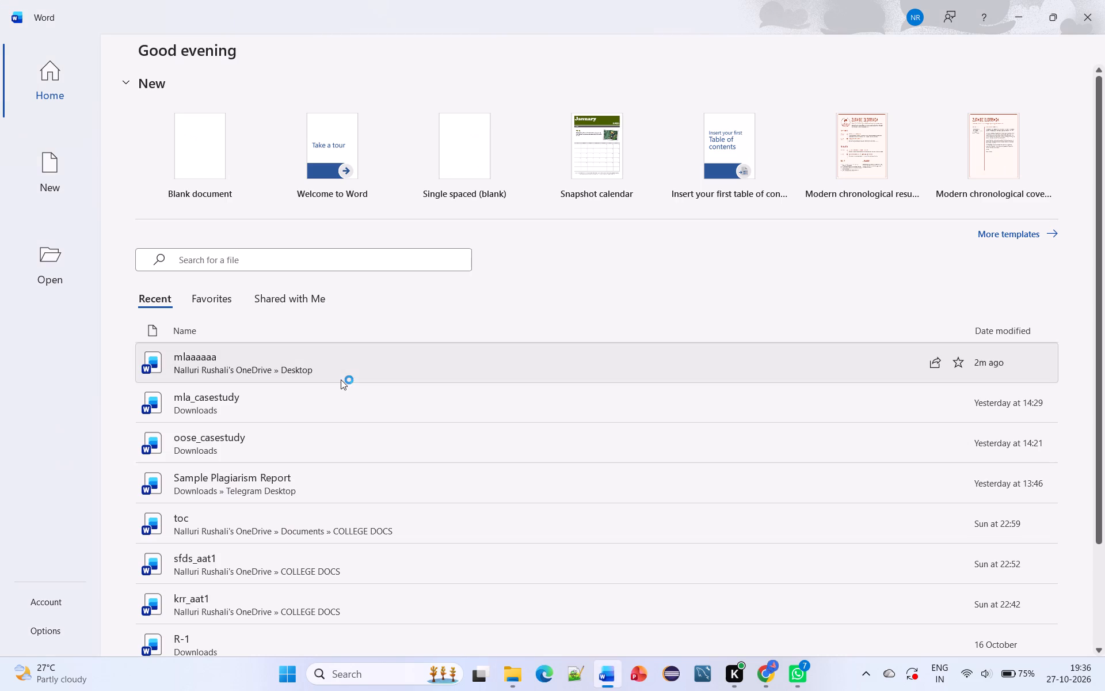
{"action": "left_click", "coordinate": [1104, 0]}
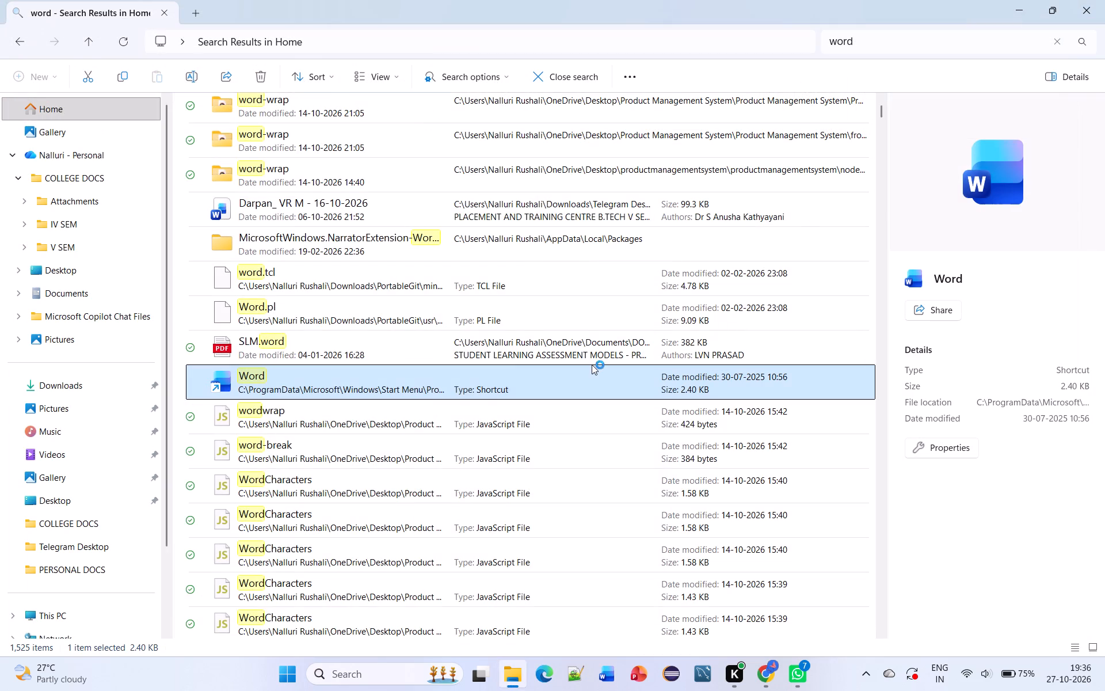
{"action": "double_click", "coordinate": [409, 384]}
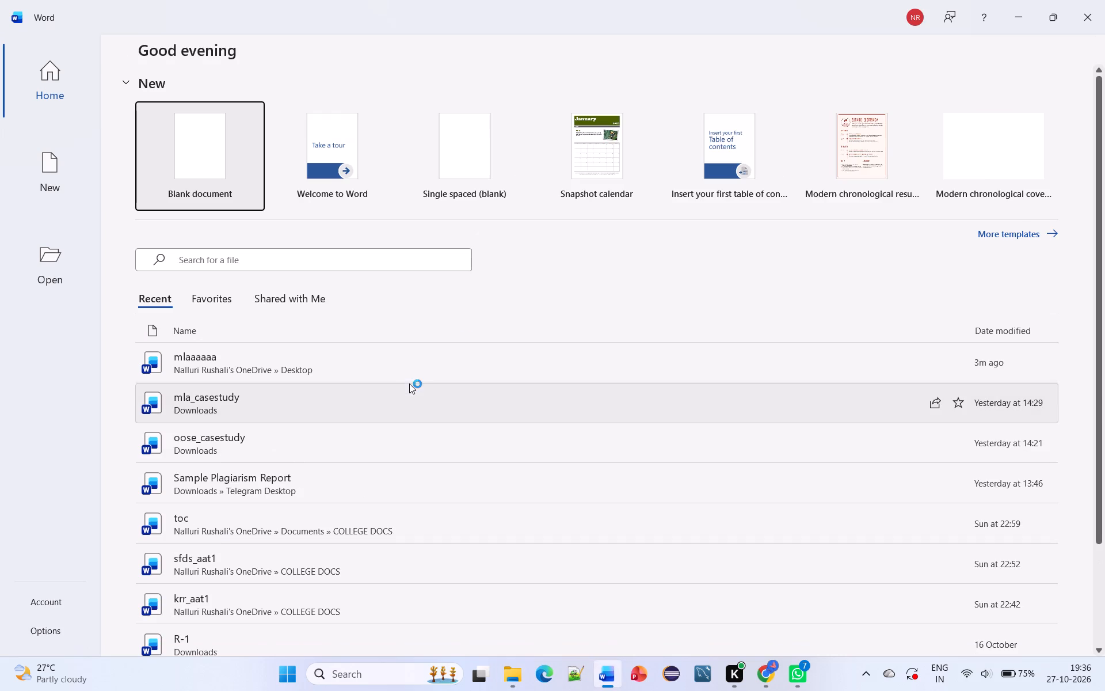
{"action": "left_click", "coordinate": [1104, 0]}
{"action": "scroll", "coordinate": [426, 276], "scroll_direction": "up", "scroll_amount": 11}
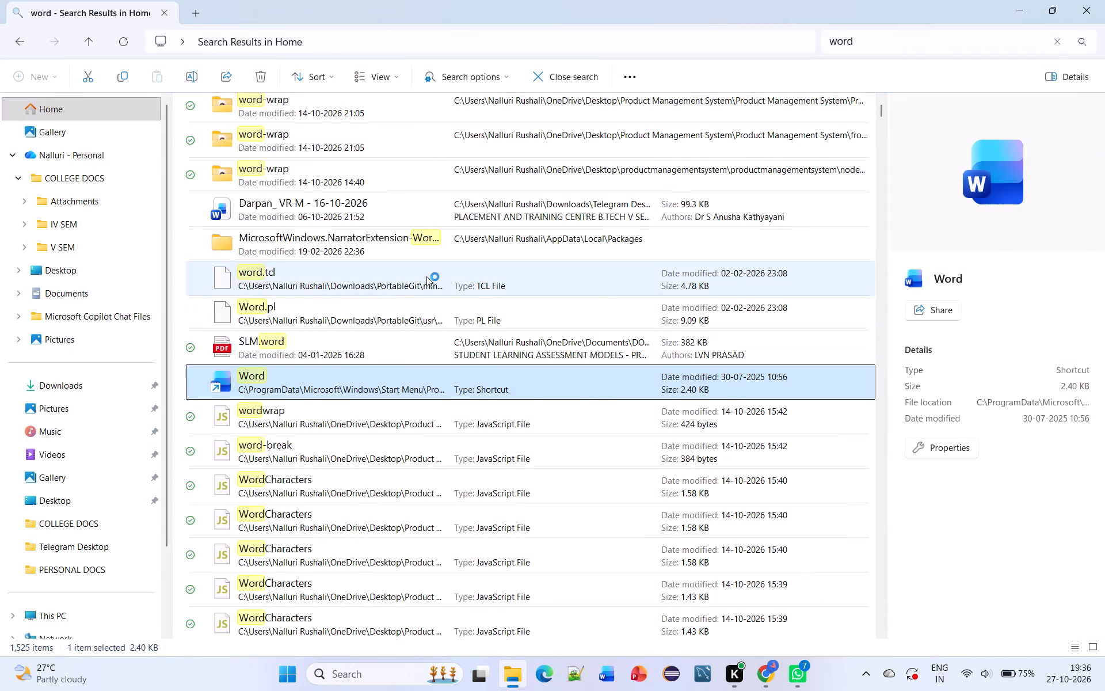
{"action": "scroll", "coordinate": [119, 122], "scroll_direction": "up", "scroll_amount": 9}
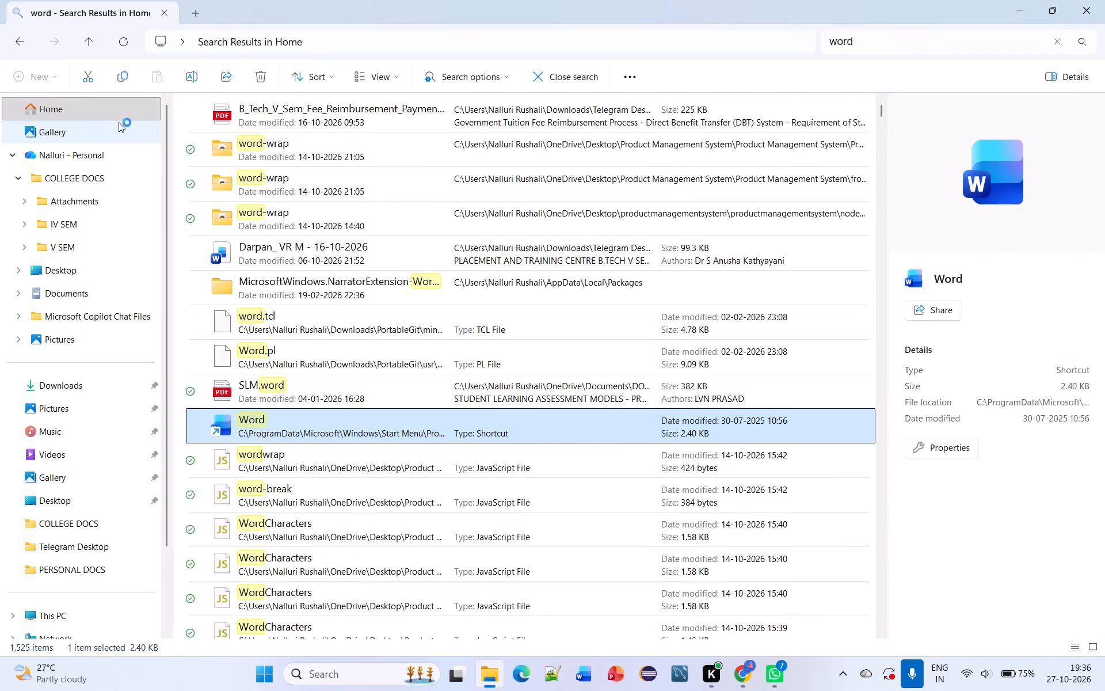
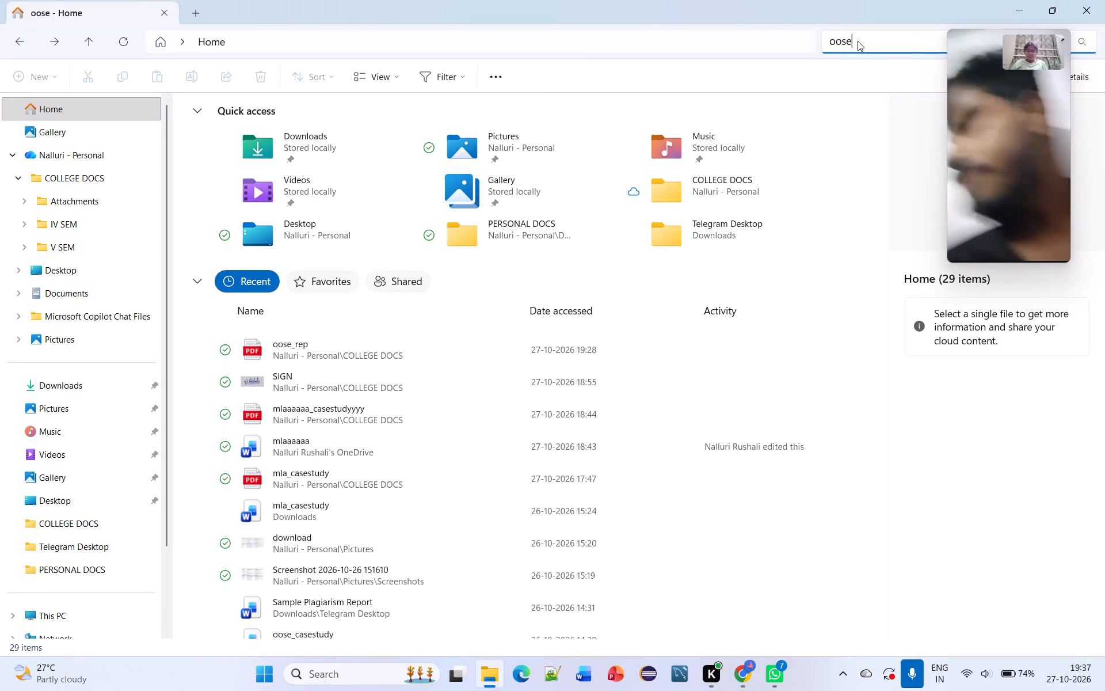
Search the Home location for oose_rep and select the matching PDF in COLLEGE DOCS.
{"action": "key", "text": "shift+underscore"}
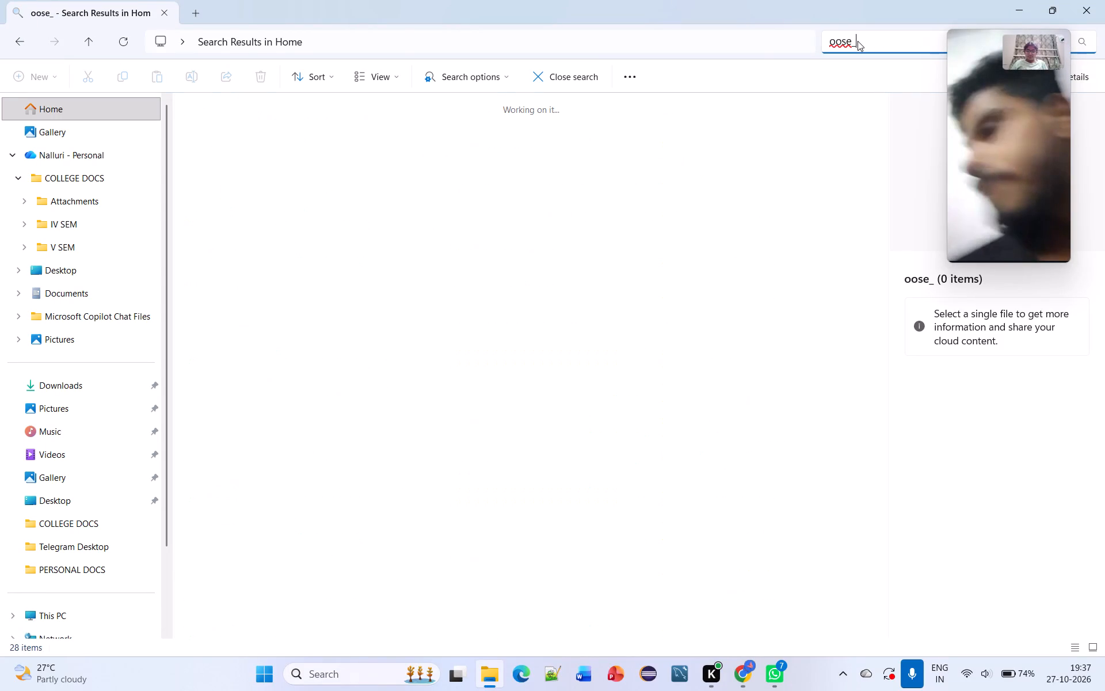
{"action": "type", "text": "rep"}
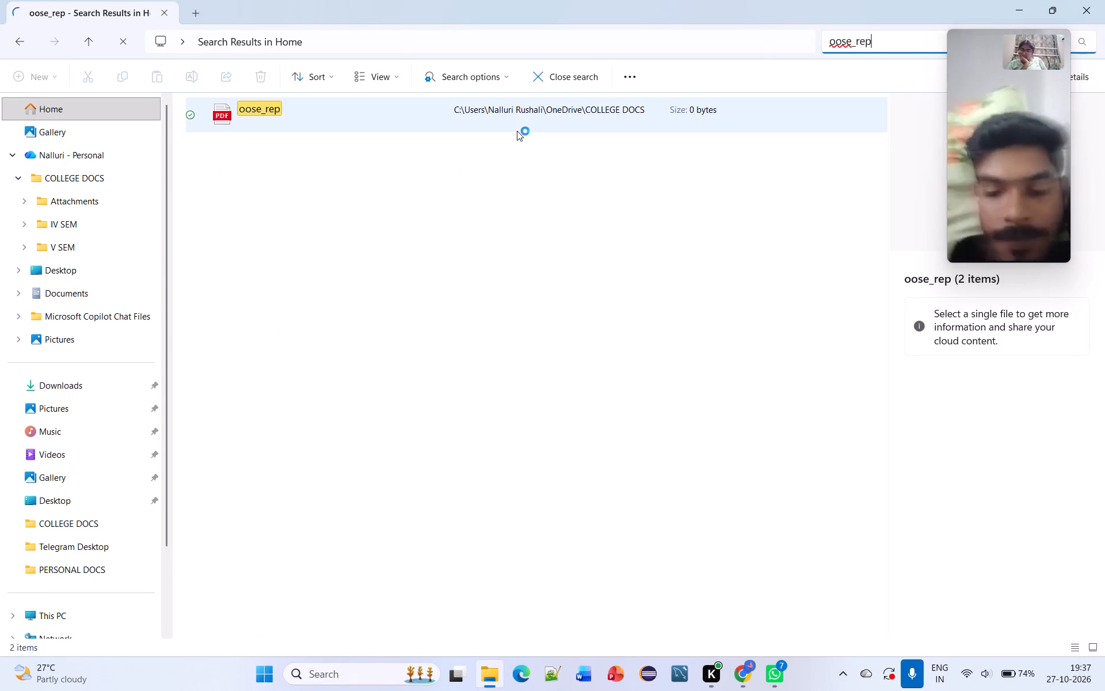
{"action": "left_click", "coordinate": [517, 131]}
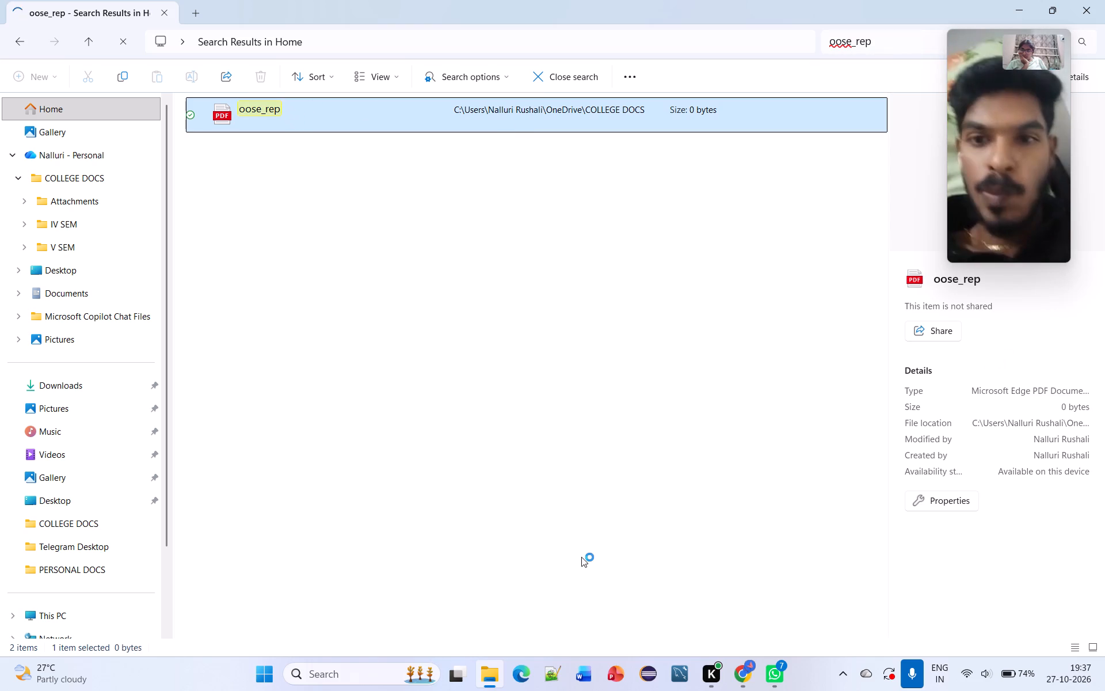
Switch to Chrome, search the web for "pdf to word" in a new tab, and open iLovePDF's PDF to Word converter.
{"action": "left_click", "coordinate": [753, 677]}
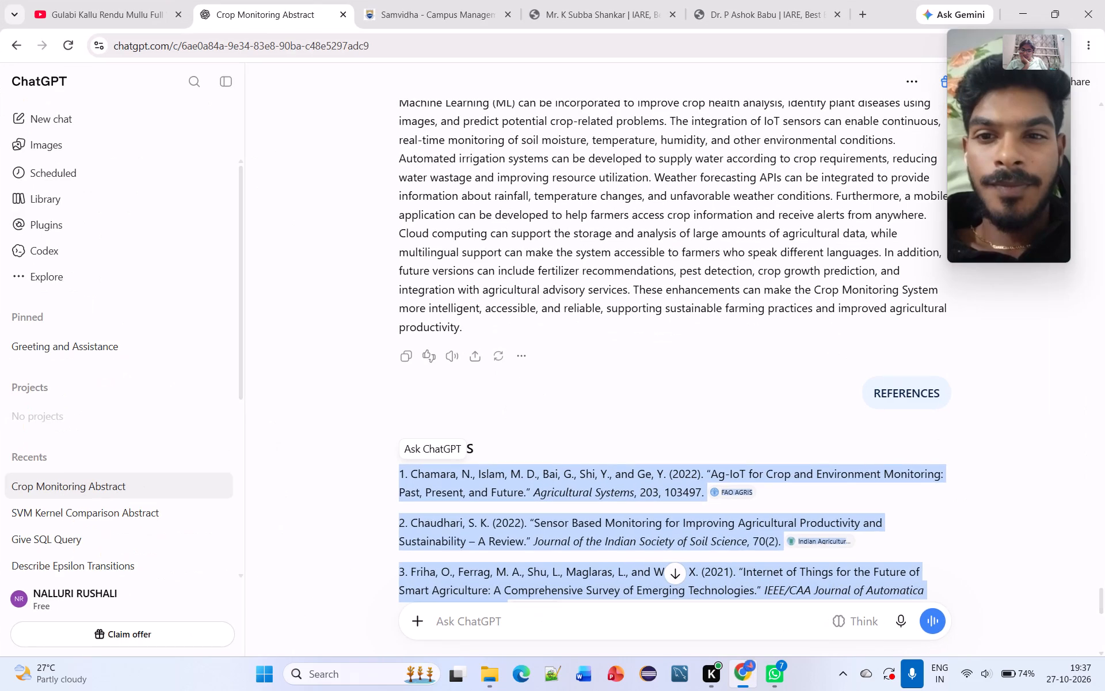
{"action": "left_click", "coordinate": [853, 10]}
{"action": "type", "text": "pdf to word"}
{"action": "key", "text": "Return"}
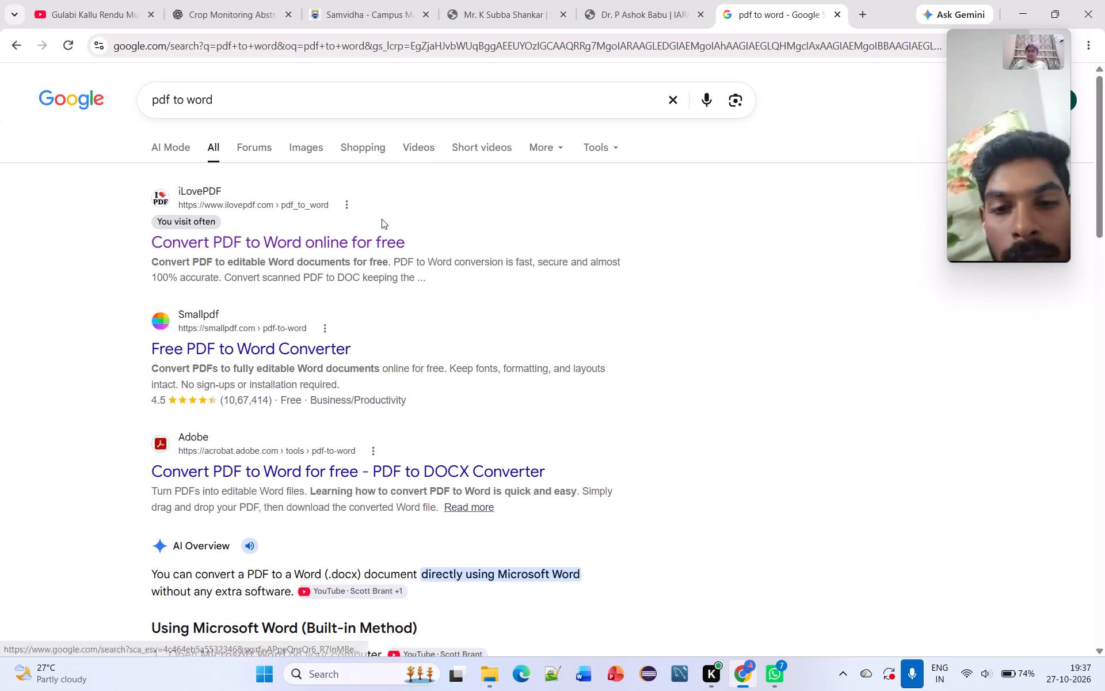
{"action": "left_click", "coordinate": [346, 243]}
Upload oose_rep to the converter, finding it by searching COLLEGE DOCS for "oose".
{"action": "left_click", "coordinate": [571, 248]}
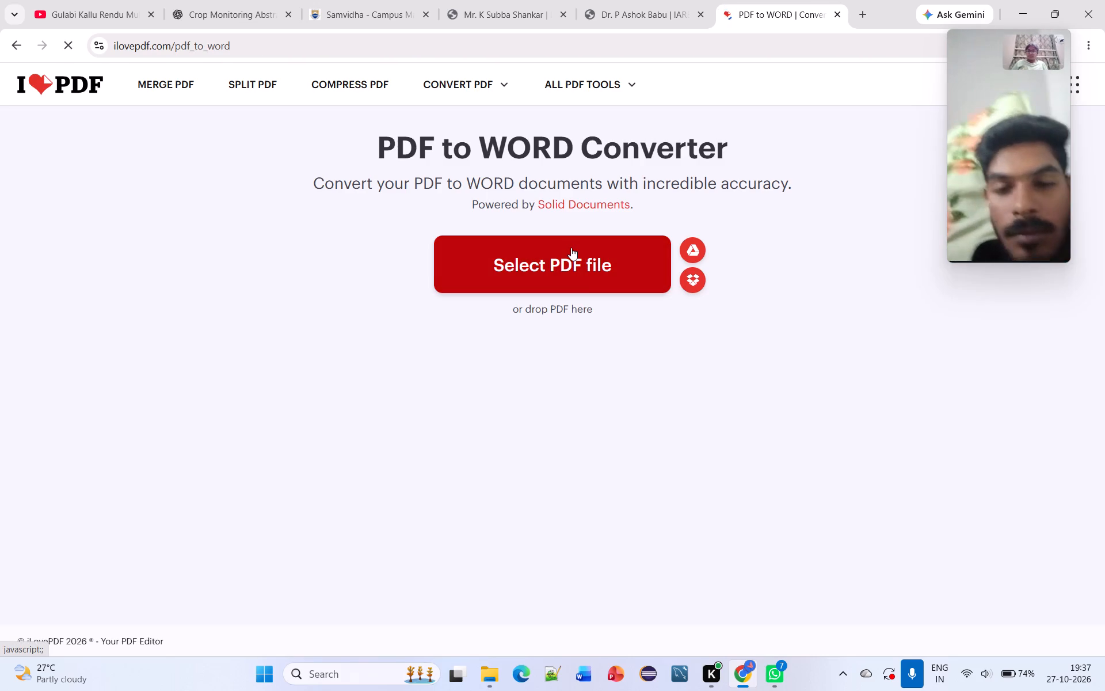
{"action": "scroll", "coordinate": [578, 267], "scroll_direction": "up", "scroll_amount": 20}
{"action": "scroll", "coordinate": [578, 267], "scroll_direction": "up", "scroll_amount": 14}
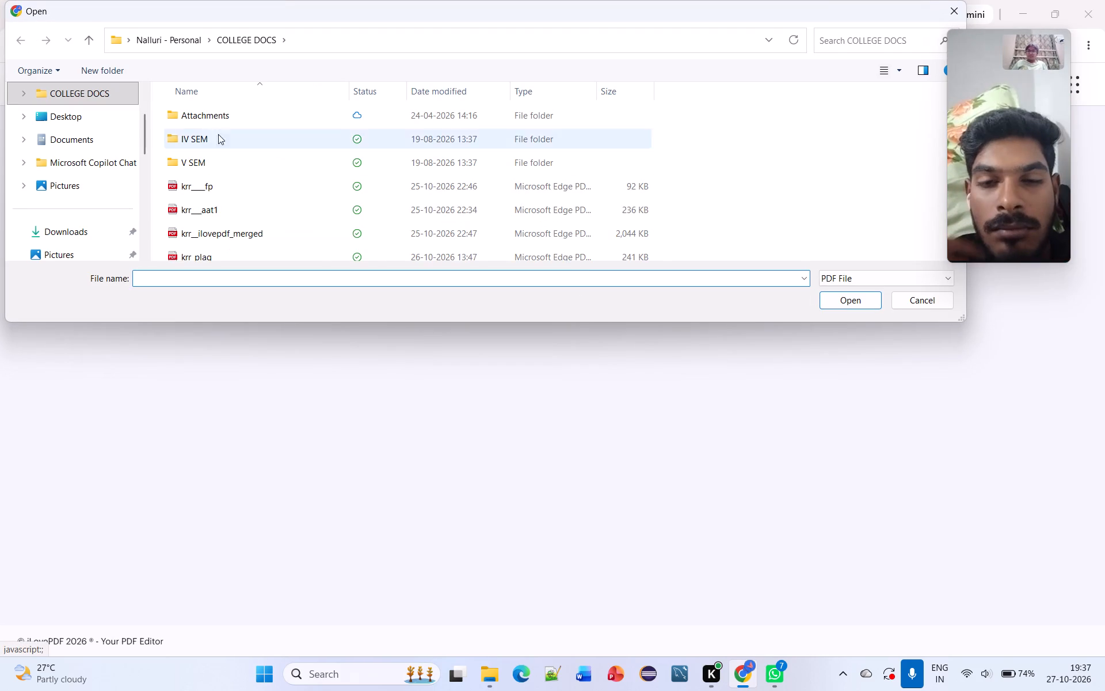
{"action": "scroll", "coordinate": [218, 134], "scroll_direction": "up", "scroll_amount": 20}
{"action": "scroll", "coordinate": [218, 134], "scroll_direction": "up", "scroll_amount": 2}
{"action": "scroll", "coordinate": [91, 183], "scroll_direction": "down", "scroll_amount": 1}
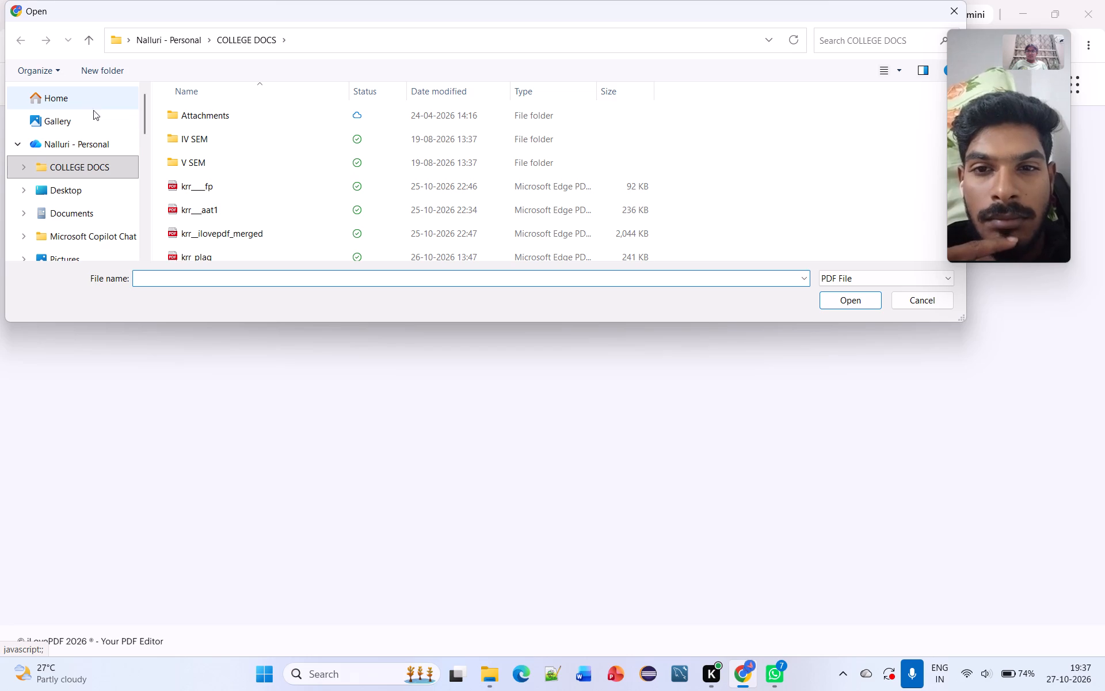
{"action": "scroll", "coordinate": [93, 110], "scroll_direction": "down", "scroll_amount": 1}
{"action": "left_click", "coordinate": [856, 39]}
{"action": "type", "text": "oos"}
{"action": "key", "text": "e"}
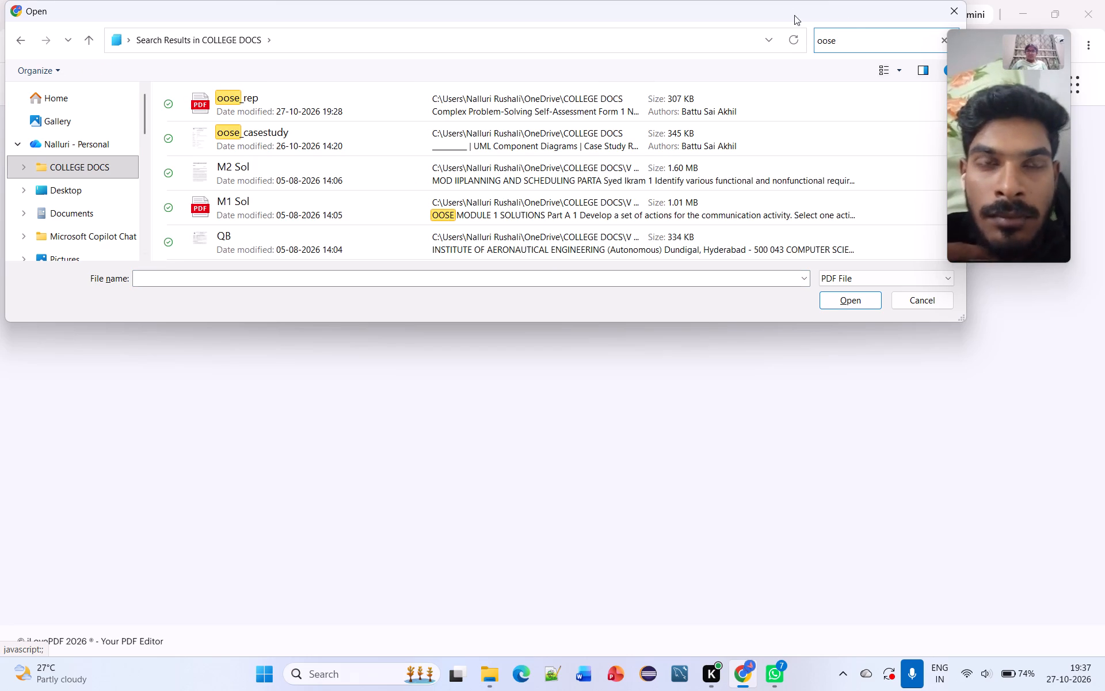
{"action": "left_click", "coordinate": [604, 93]}
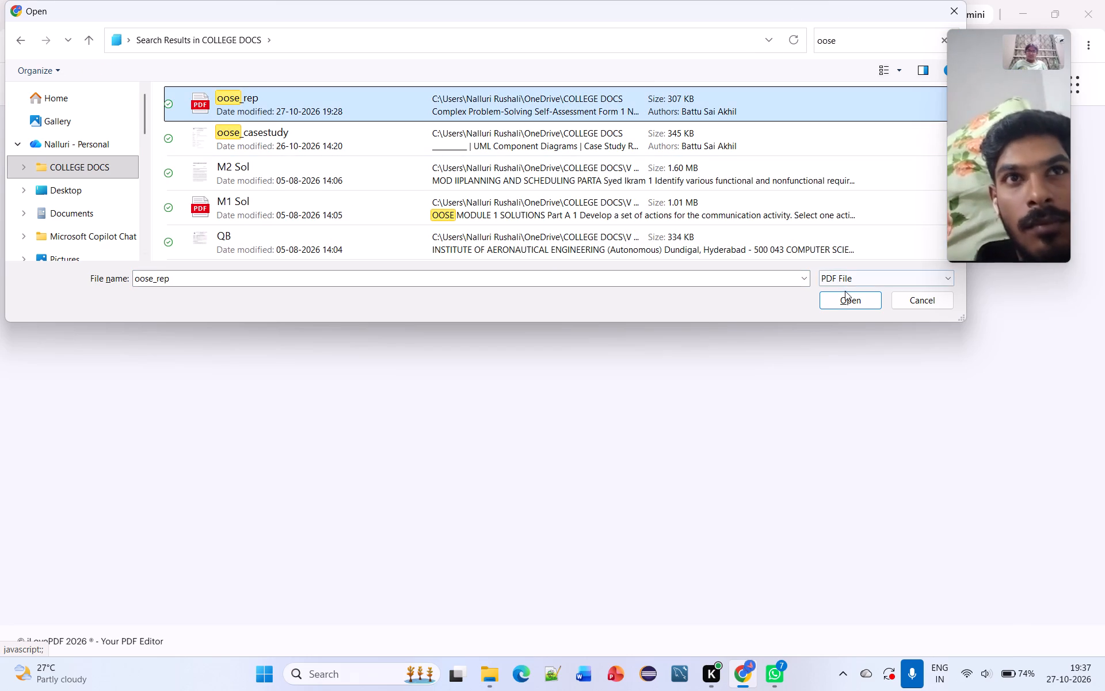
{"action": "left_click", "coordinate": [847, 304]}
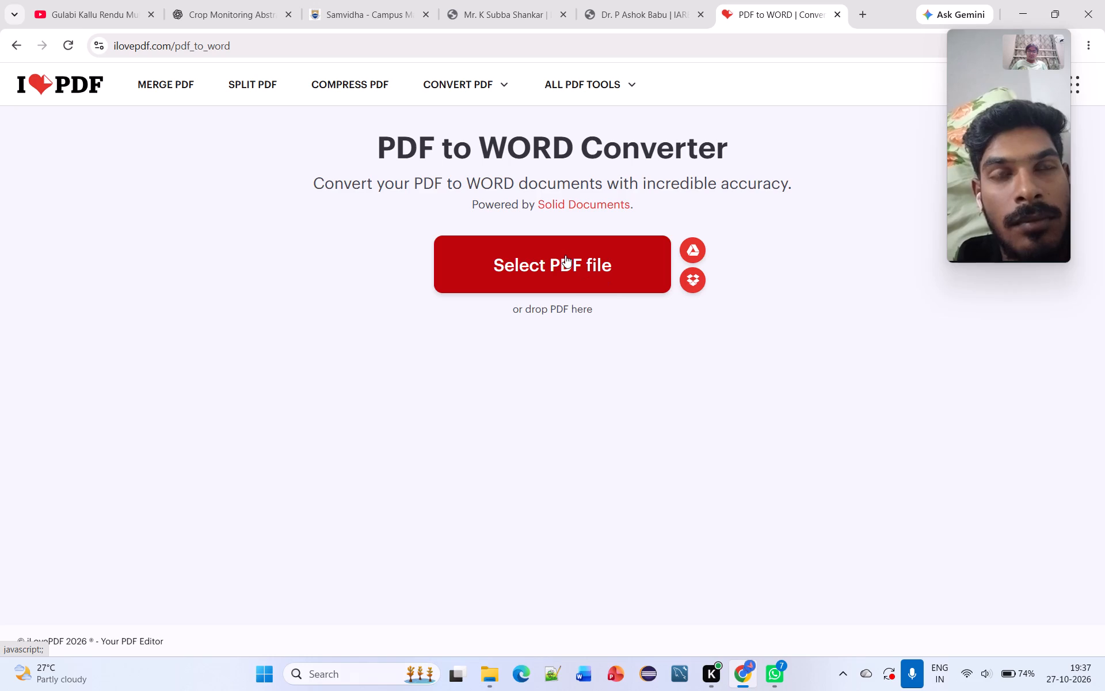
Convert oose_rep.pdf to Word without OCR and download the converted document.
{"action": "scroll", "coordinate": [848, 545], "scroll_direction": "right", "scroll_amount": 1}
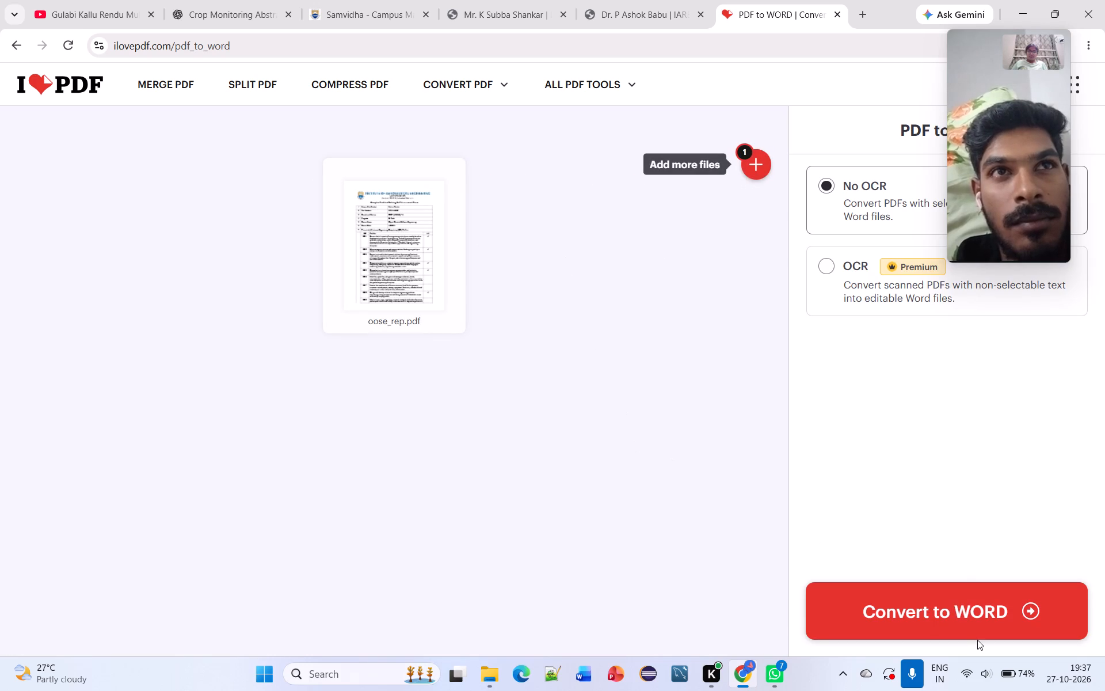
{"action": "left_click", "coordinate": [977, 640]}
{"action": "left_click", "coordinate": [918, 612]}
{"action": "scroll", "coordinate": [918, 612], "scroll_direction": "down", "scroll_amount": 1}
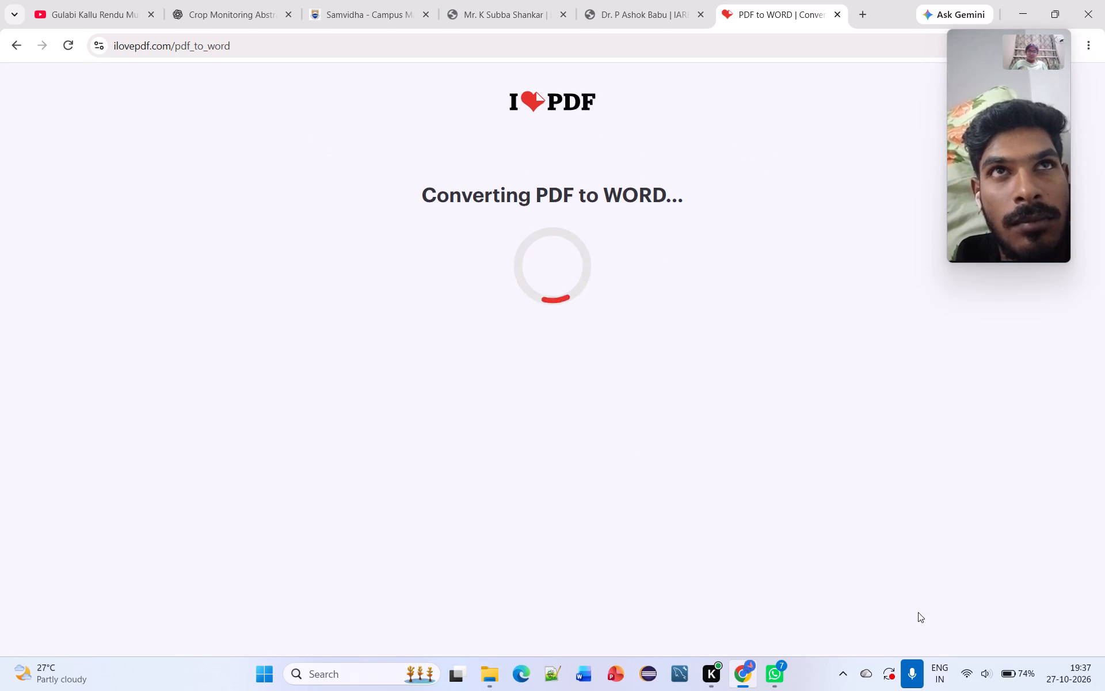
{"action": "scroll", "coordinate": [918, 612], "scroll_direction": "down", "scroll_amount": 2}
{"action": "scroll", "coordinate": [870, 460], "scroll_direction": "left", "scroll_amount": 1}
{"action": "scroll", "coordinate": [768, 362], "scroll_direction": "down", "scroll_amount": 1}
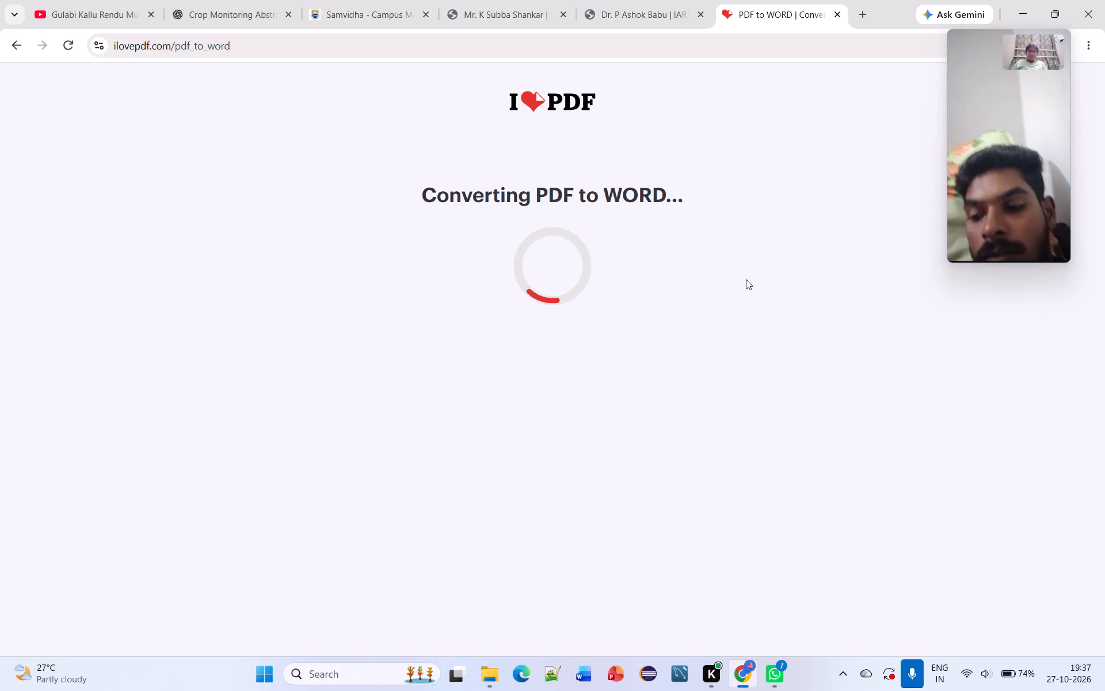
{"action": "scroll", "coordinate": [746, 279], "scroll_direction": "down", "scroll_amount": 1}
{"action": "left_click", "coordinate": [744, 280]}
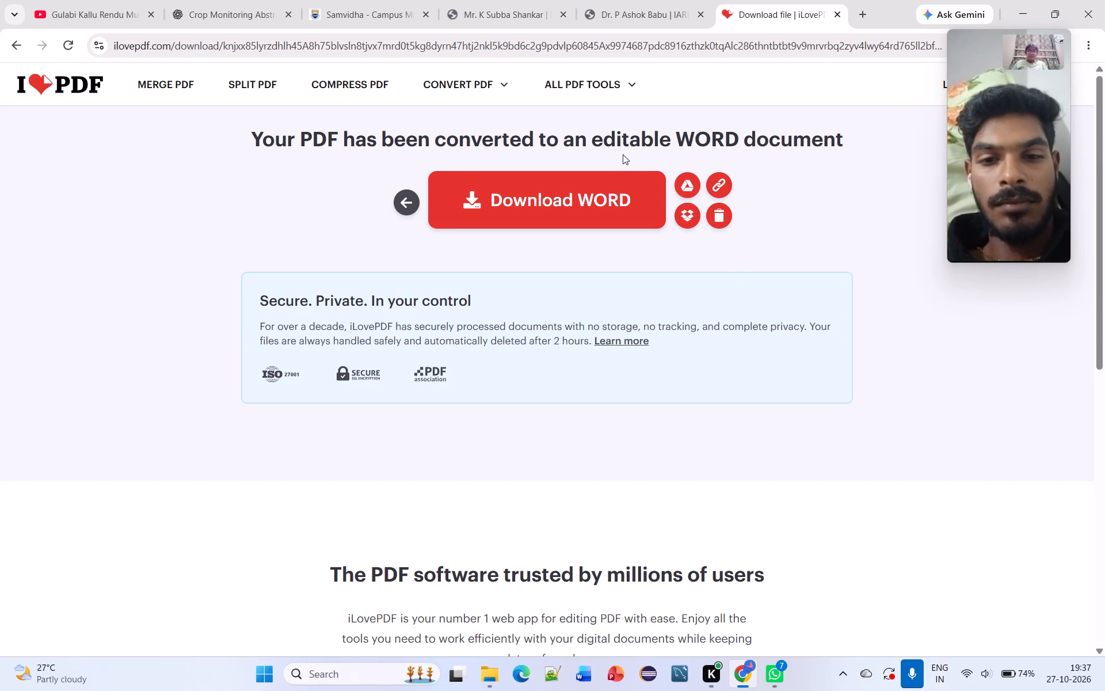
{"action": "left_click", "coordinate": [612, 199]}
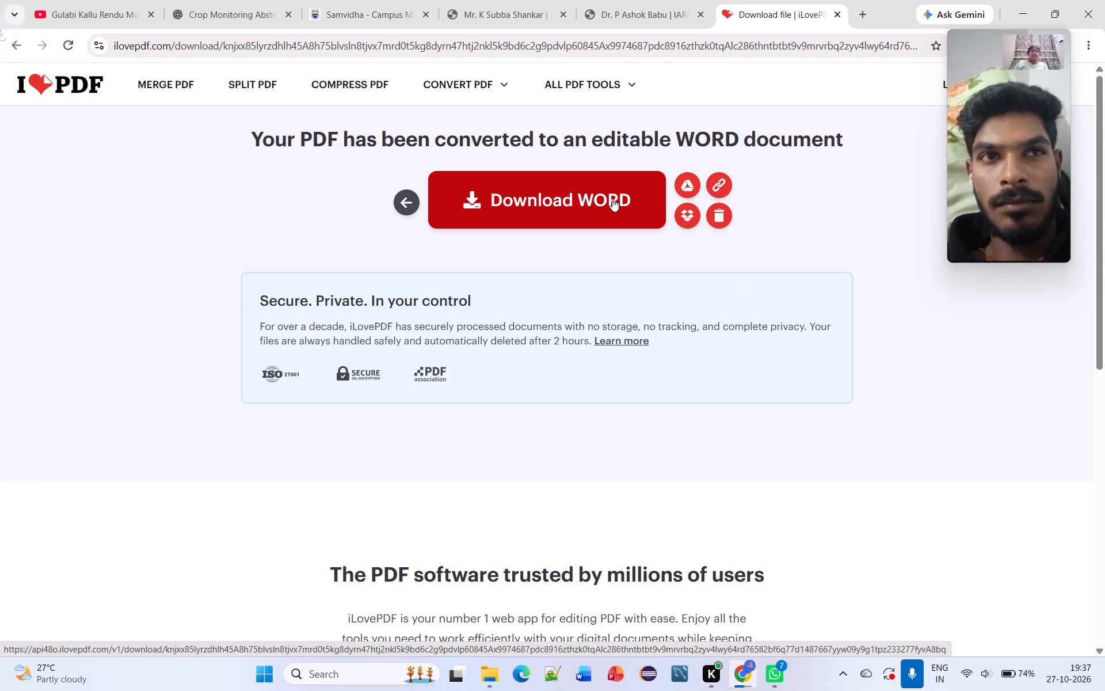
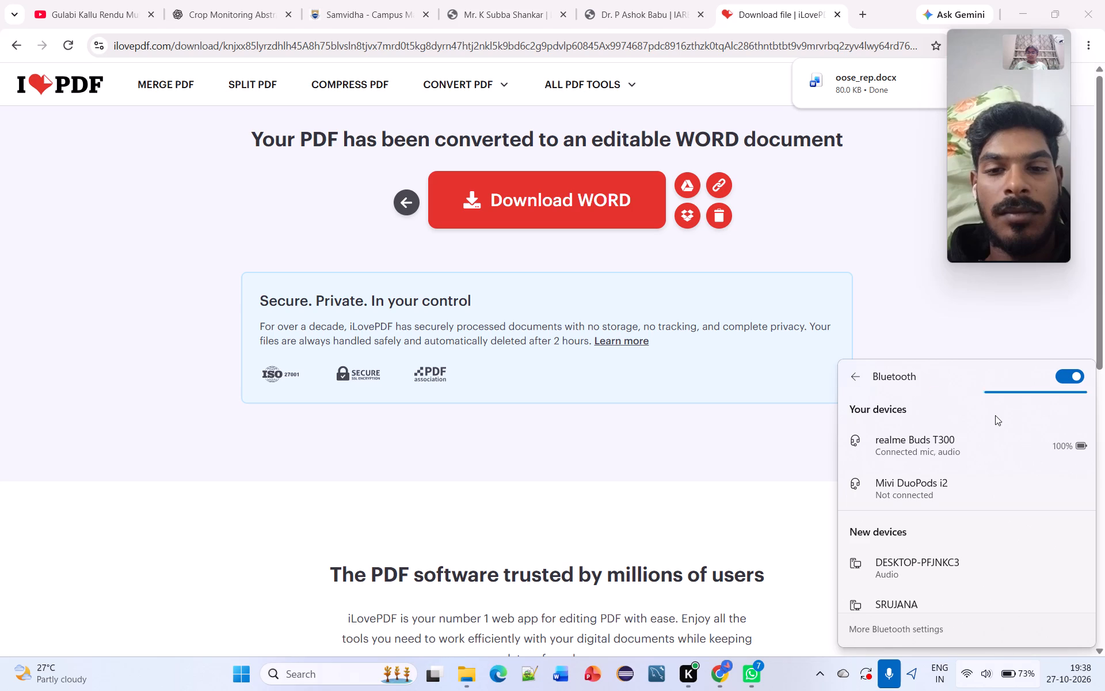
Dismiss the Bluetooth device list and return to the floating video call.
{"action": "left_click", "coordinate": [1032, 242]}
{"action": "left_click", "coordinate": [1028, 164]}
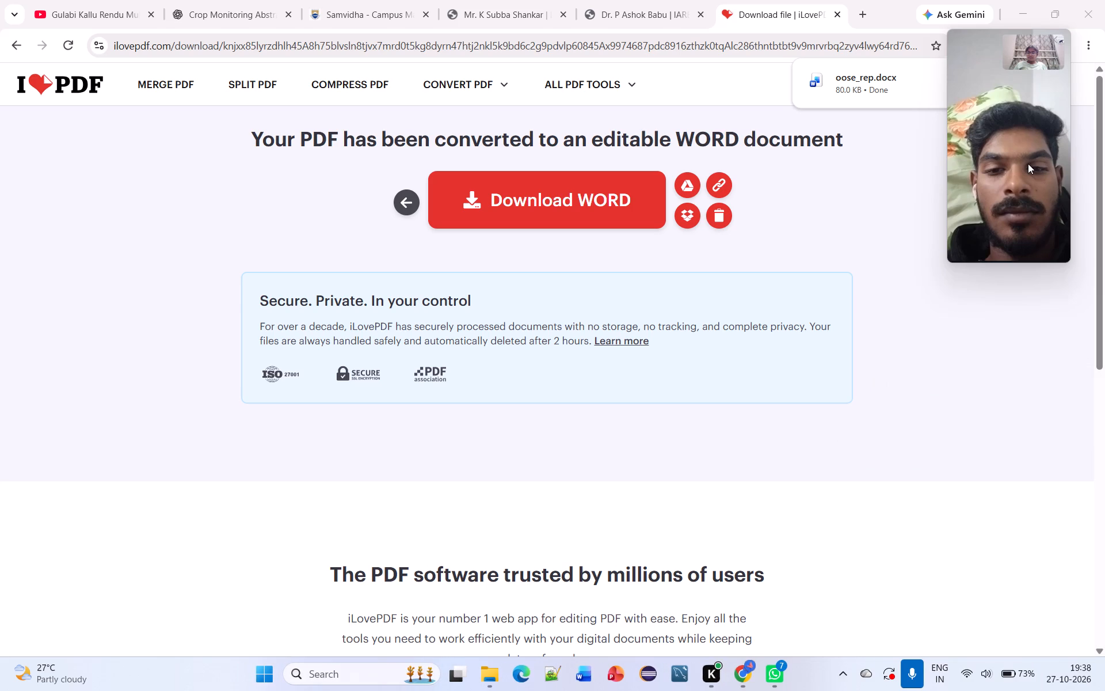
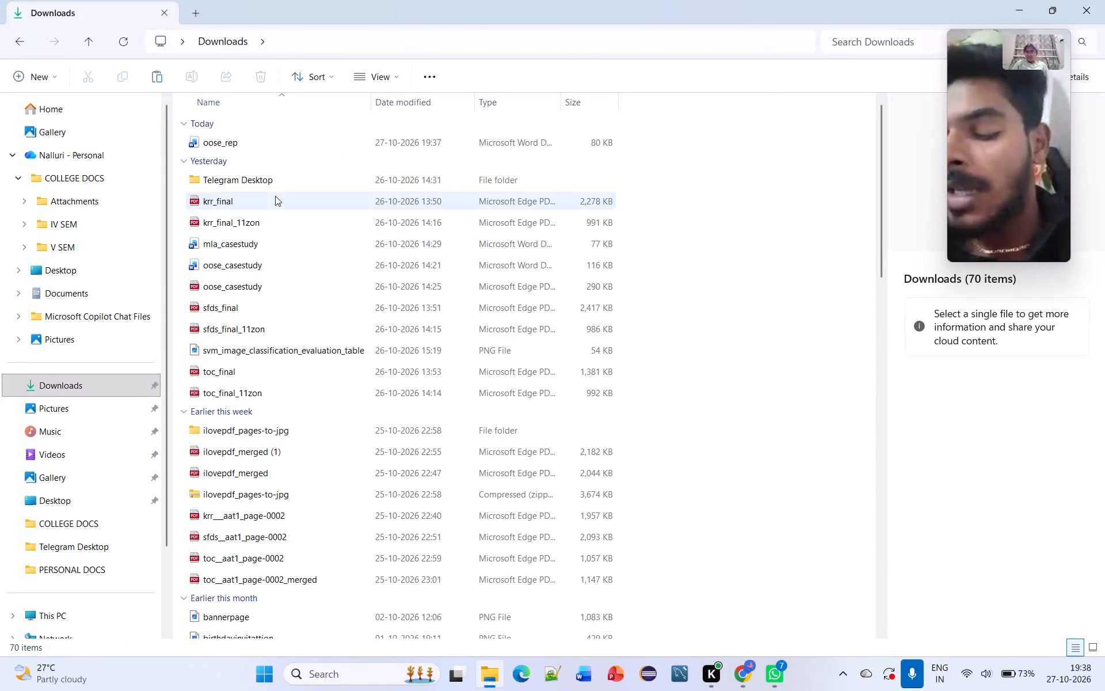
Open the converted oose_rep Word document from Downloads and enable editing.
{"action": "left_click", "coordinate": [250, 154]}
{"action": "double_click", "coordinate": [246, 149]}
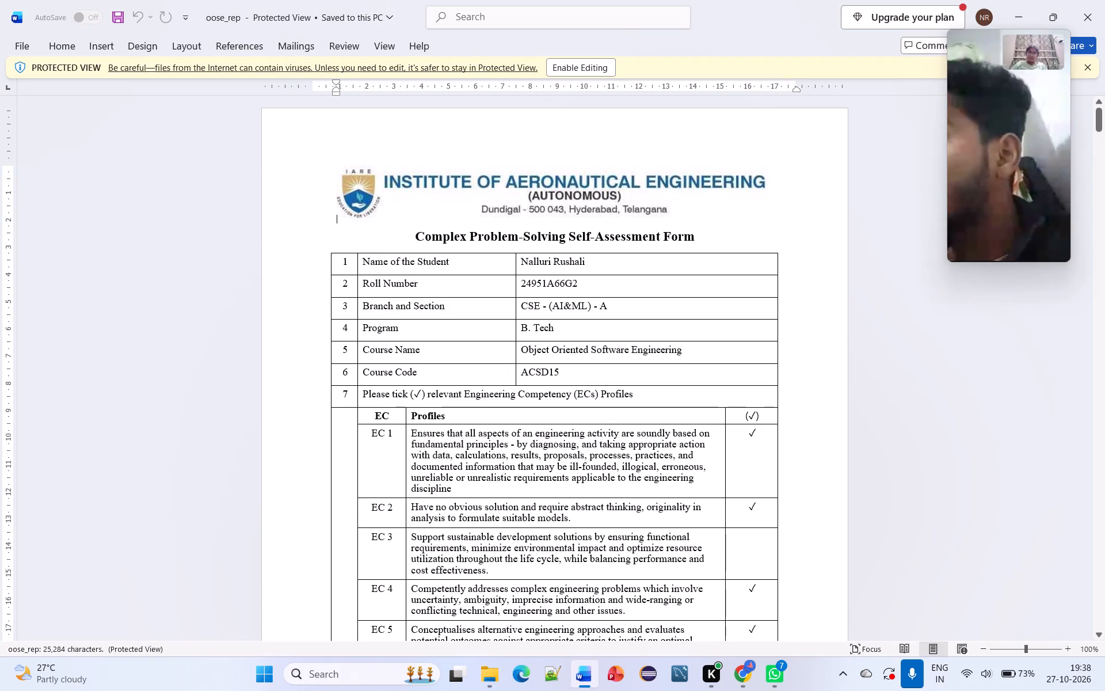
{"action": "left_click", "coordinate": [580, 66]}
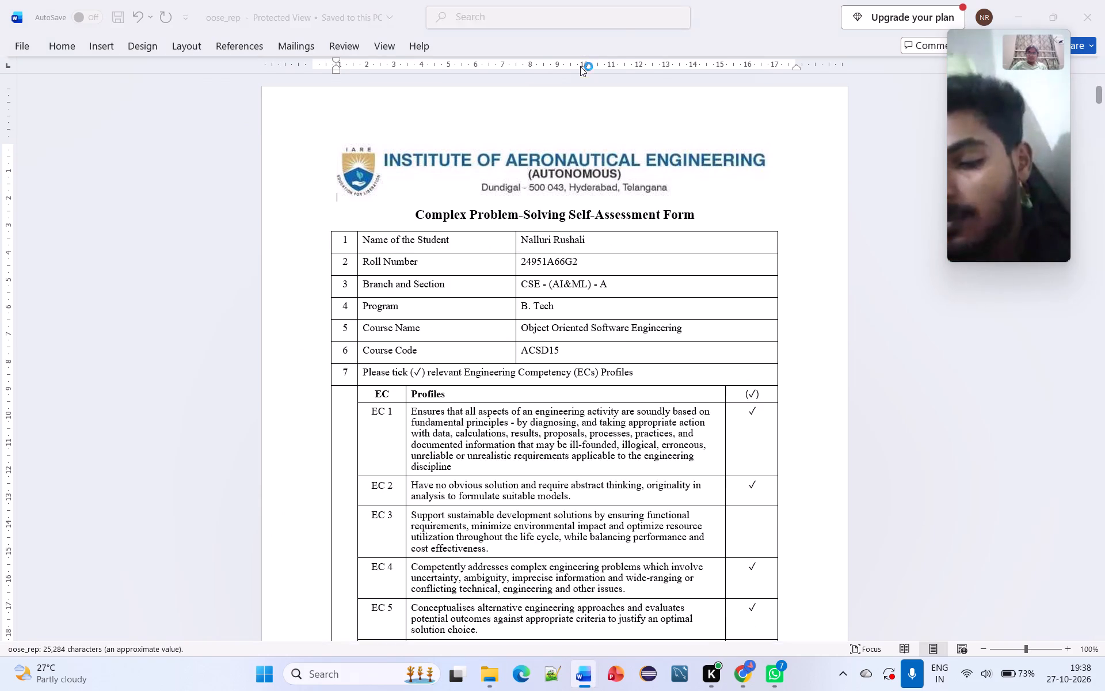
Look through the converted report from the self-assessment form to the references to check its layout, and close the document.
{"action": "scroll", "coordinate": [506, 433], "scroll_direction": "down", "scroll_amount": 20}
{"action": "scroll", "coordinate": [506, 433], "scroll_direction": "down", "scroll_amount": 20}
{"action": "scroll", "coordinate": [506, 433], "scroll_direction": "down", "scroll_amount": 20}
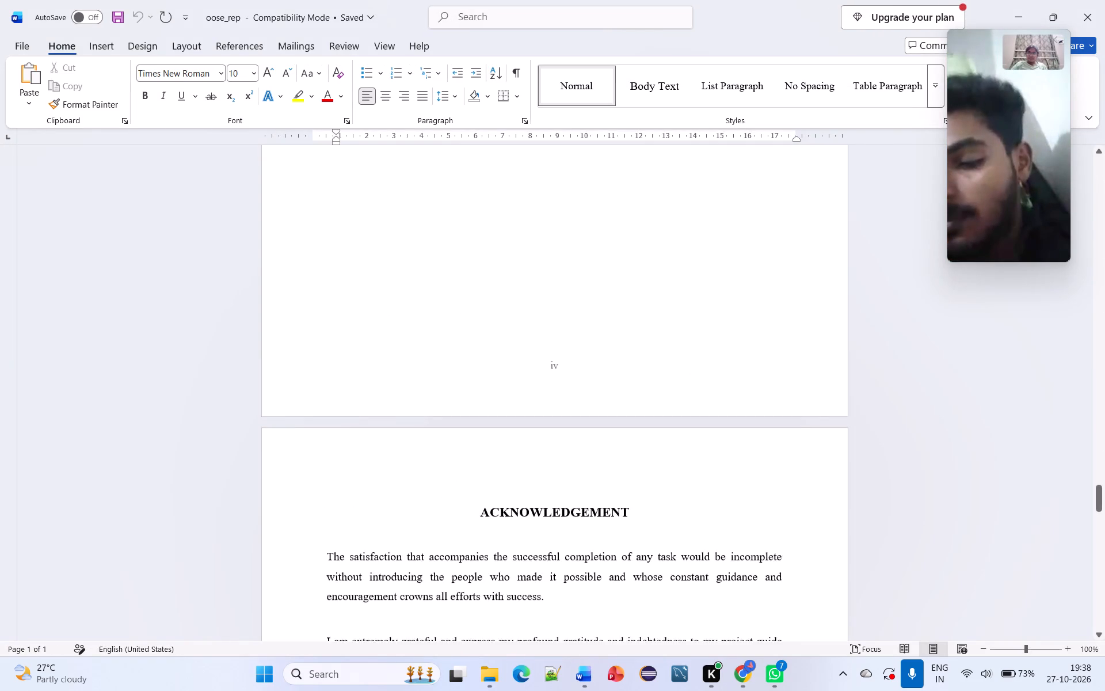
{"action": "scroll", "coordinate": [506, 433], "scroll_direction": "down", "scroll_amount": 18}
{"action": "scroll", "coordinate": [506, 433], "scroll_direction": "down", "scroll_amount": 6}
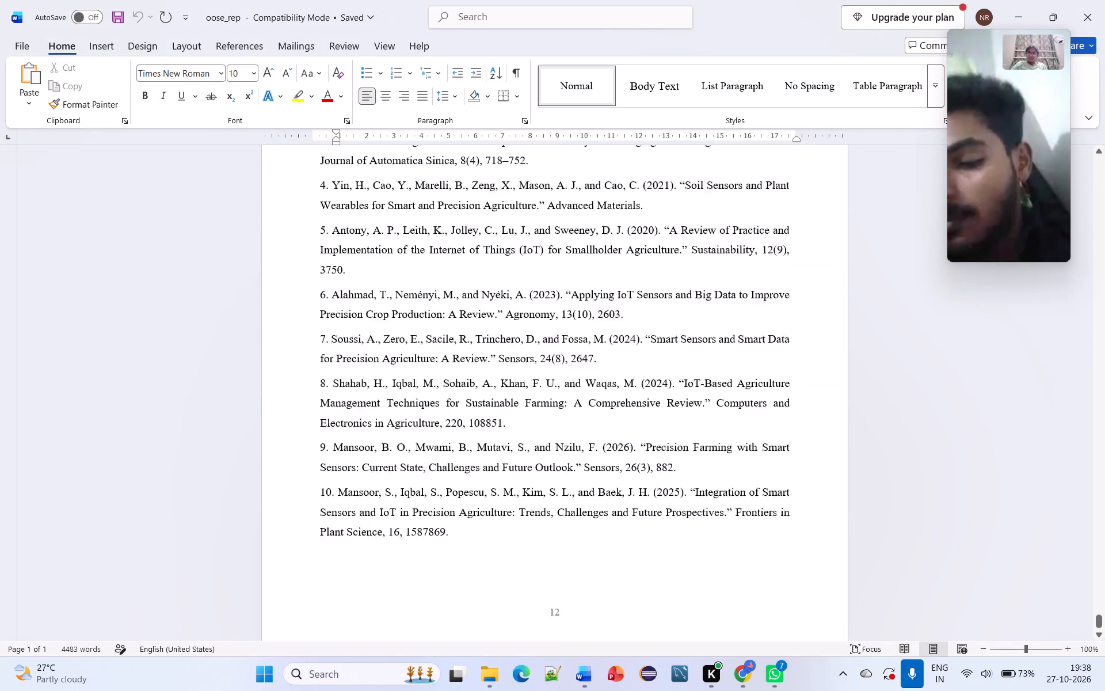
{"action": "scroll", "coordinate": [506, 433], "scroll_direction": "down", "scroll_amount": 10}
{"action": "scroll", "coordinate": [506, 433], "scroll_direction": "up", "scroll_amount": 12}
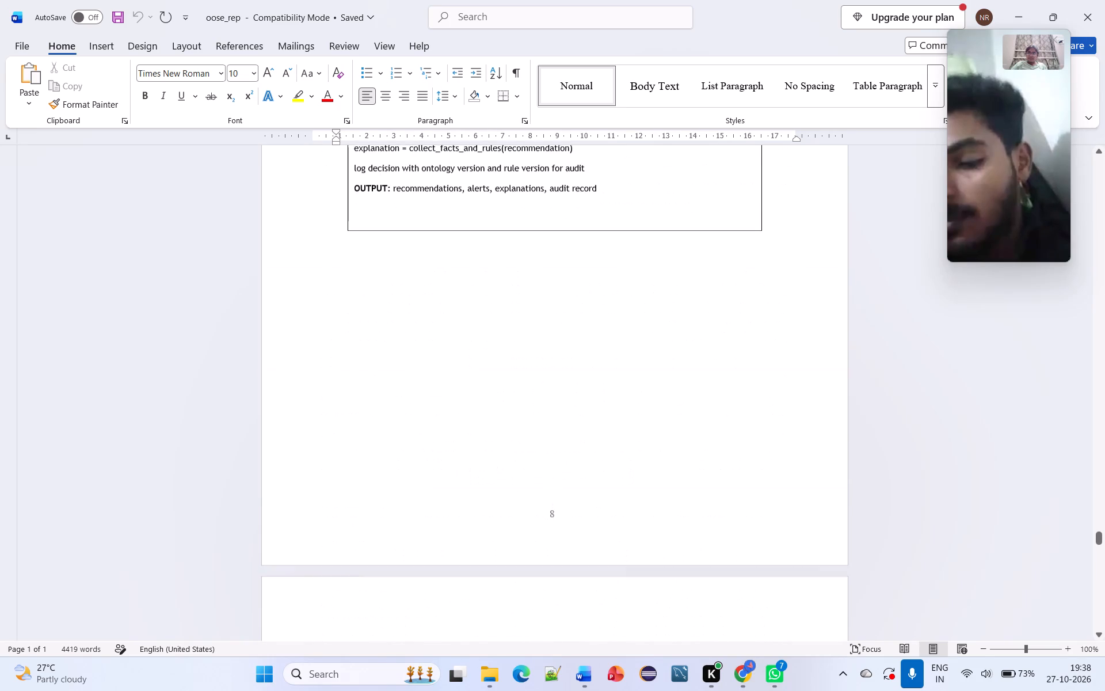
{"action": "scroll", "coordinate": [506, 433], "scroll_direction": "up", "scroll_amount": 14}
{"action": "scroll", "coordinate": [506, 433], "scroll_direction": "up", "scroll_amount": 10}
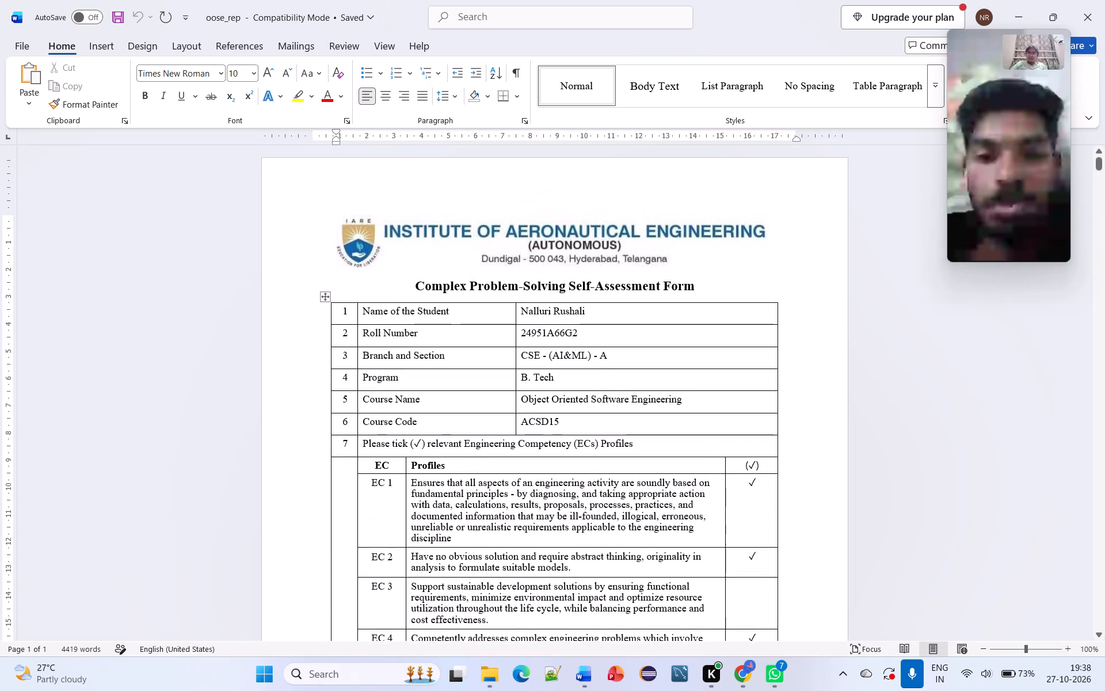
{"action": "scroll", "coordinate": [506, 433], "scroll_direction": "up", "scroll_amount": 4}
{"action": "scroll", "coordinate": [506, 433], "scroll_direction": "down", "scroll_amount": 11}
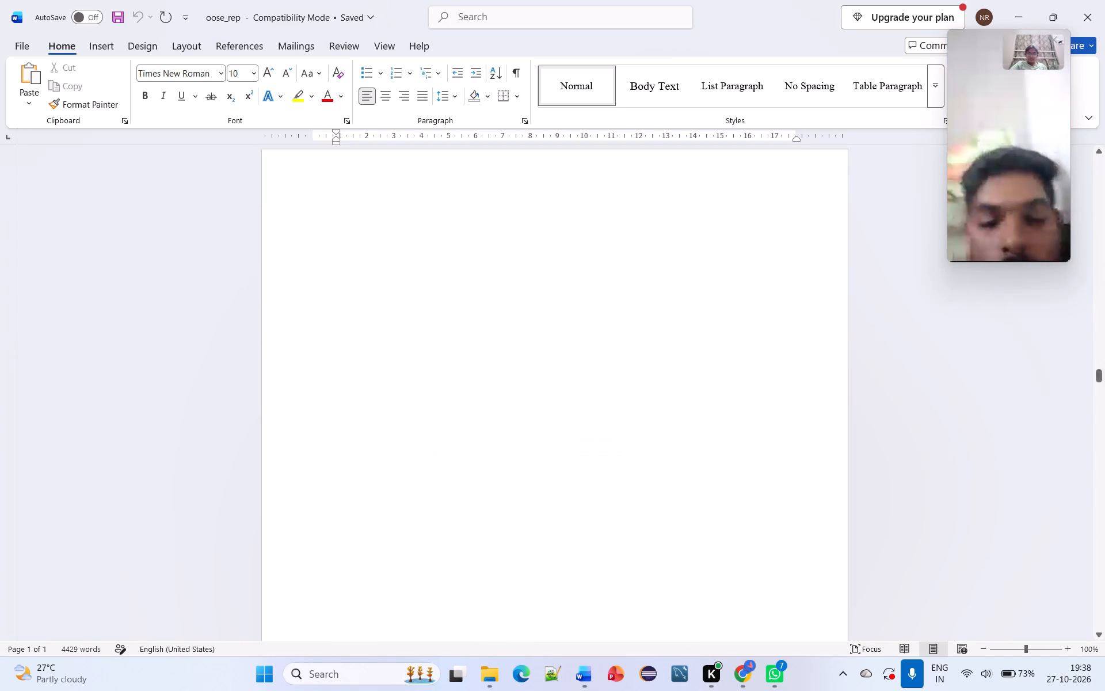
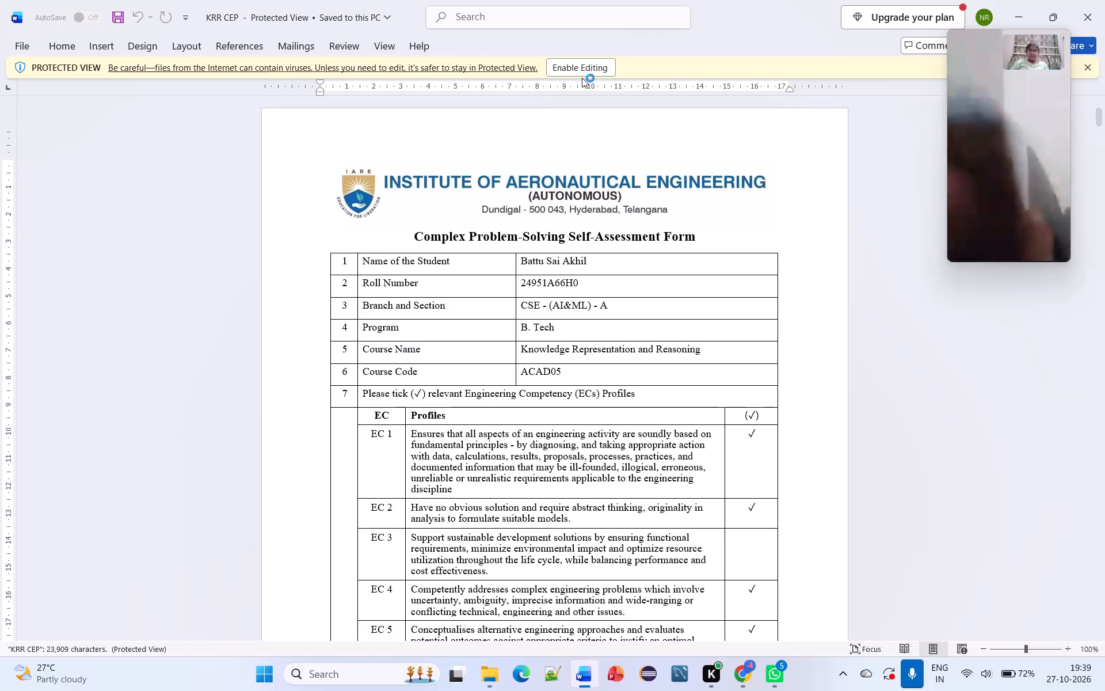
Enable editing of the KRR CEP document opened in Protected View.
{"action": "left_click", "coordinate": [582, 78]}
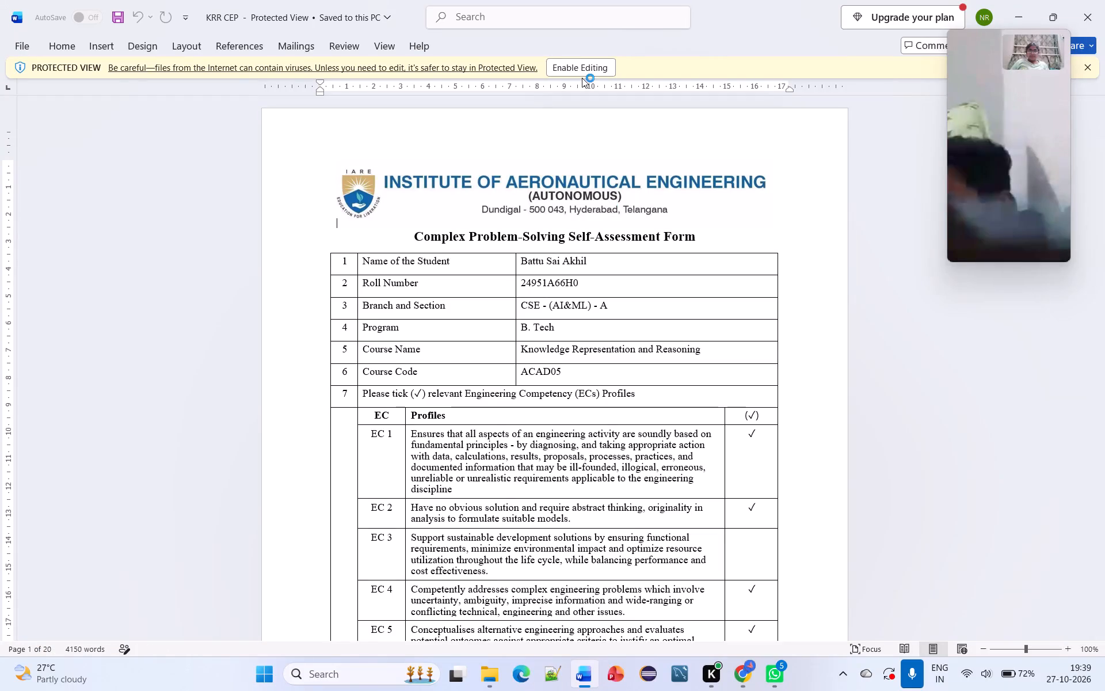
{"action": "left_click", "coordinate": [574, 71]}
Review the KRR CEP report's opening pages, from the self-assessment form through the title page, declaration and certificate to the approval sheet.
{"action": "scroll", "coordinate": [592, 297], "scroll_direction": "down", "scroll_amount": 12}
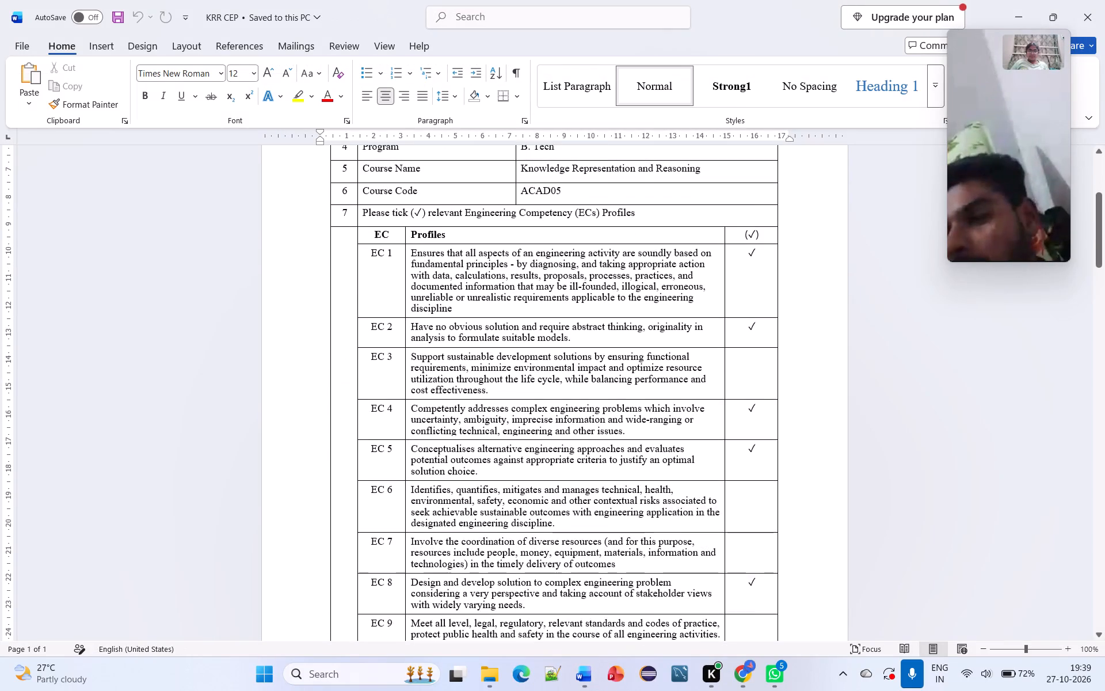
{"action": "scroll", "coordinate": [592, 297], "scroll_direction": "down", "scroll_amount": 12}
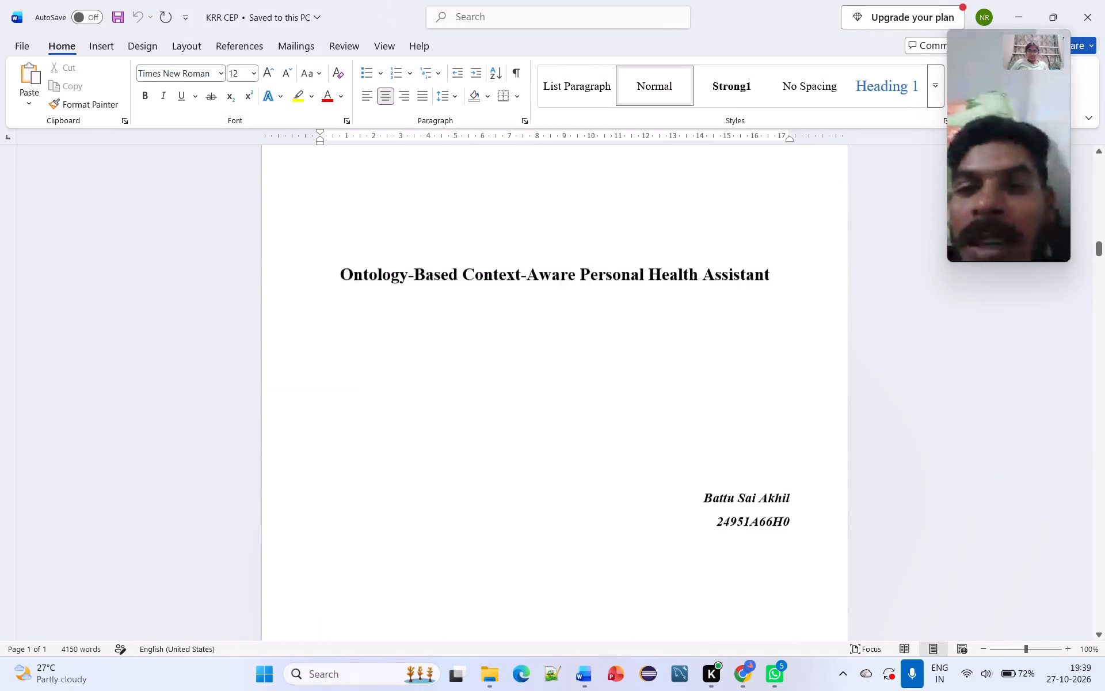
{"action": "scroll", "coordinate": [592, 297], "scroll_direction": "down", "scroll_amount": 6}
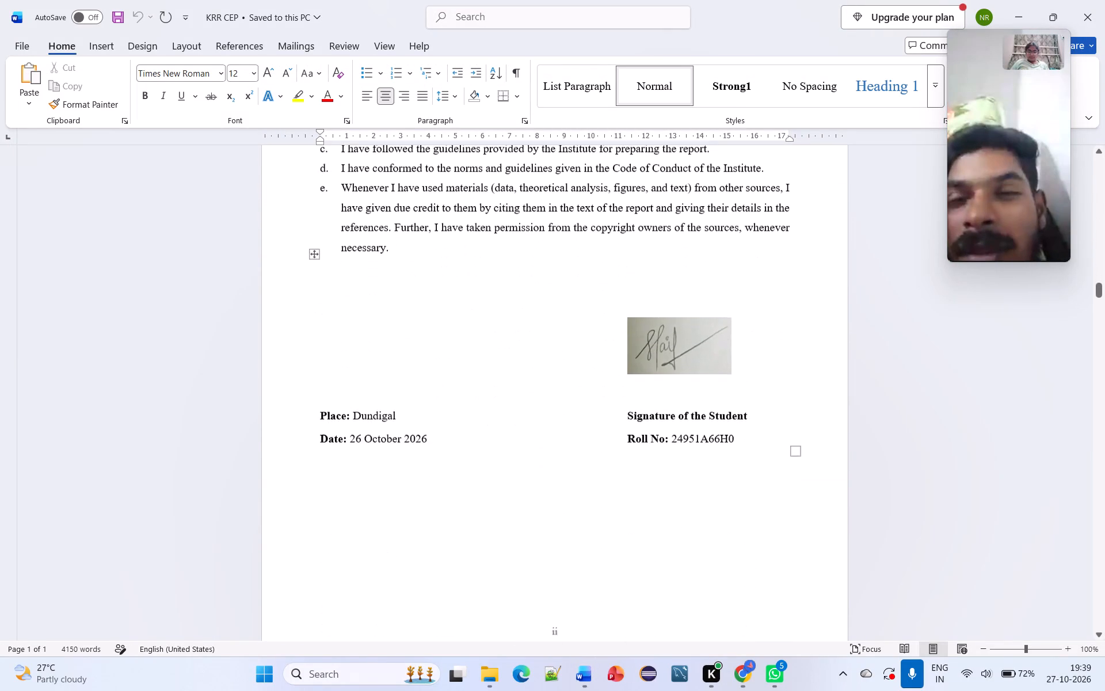
{"action": "scroll", "coordinate": [592, 297], "scroll_direction": "down", "scroll_amount": 6}
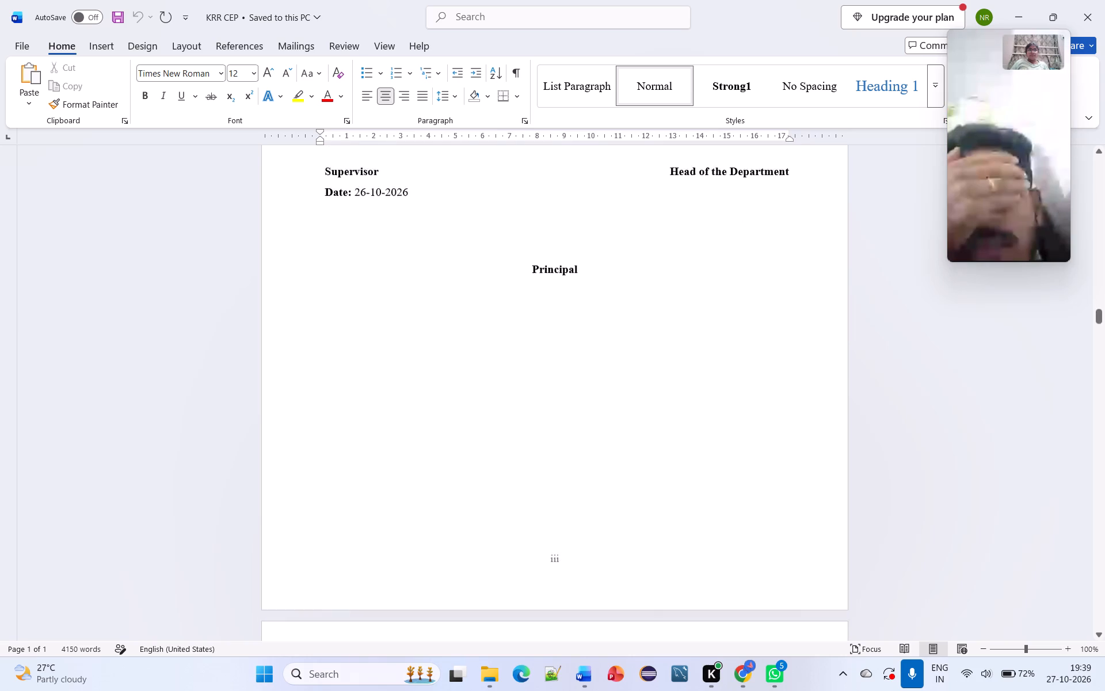
{"action": "scroll", "coordinate": [592, 297], "scroll_direction": "down", "scroll_amount": 1}
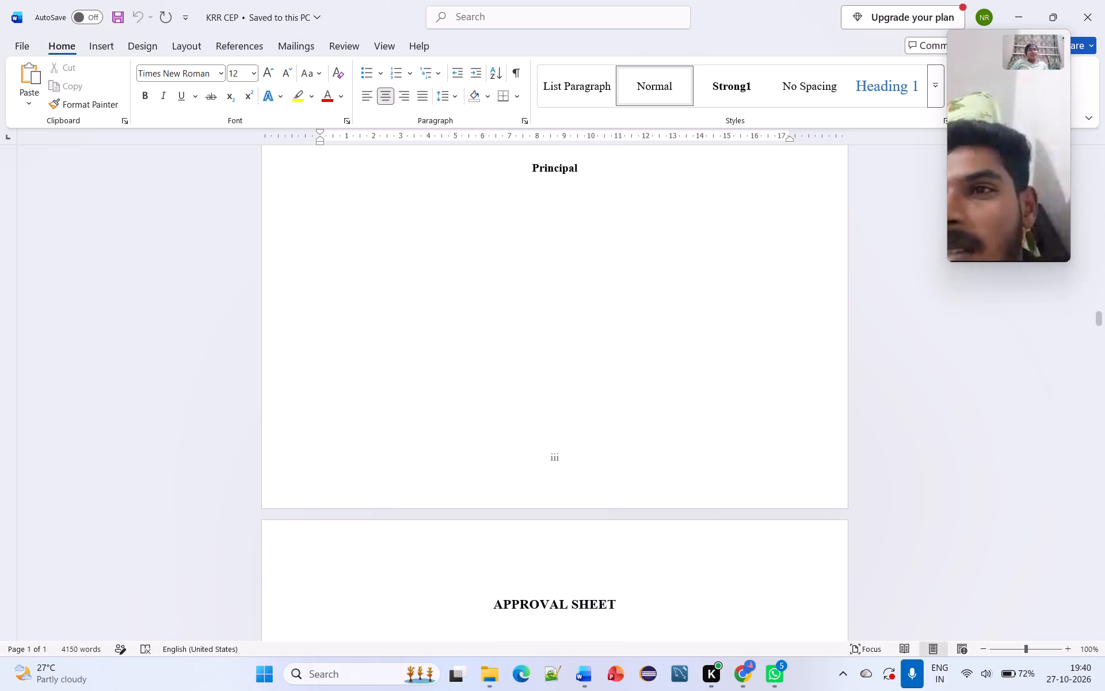
Replace the Name of the Student entry in the KRR CEP self-assessment form with the new student's name.
{"action": "scroll", "coordinate": [592, 297], "scroll_direction": "down", "scroll_amount": 2}
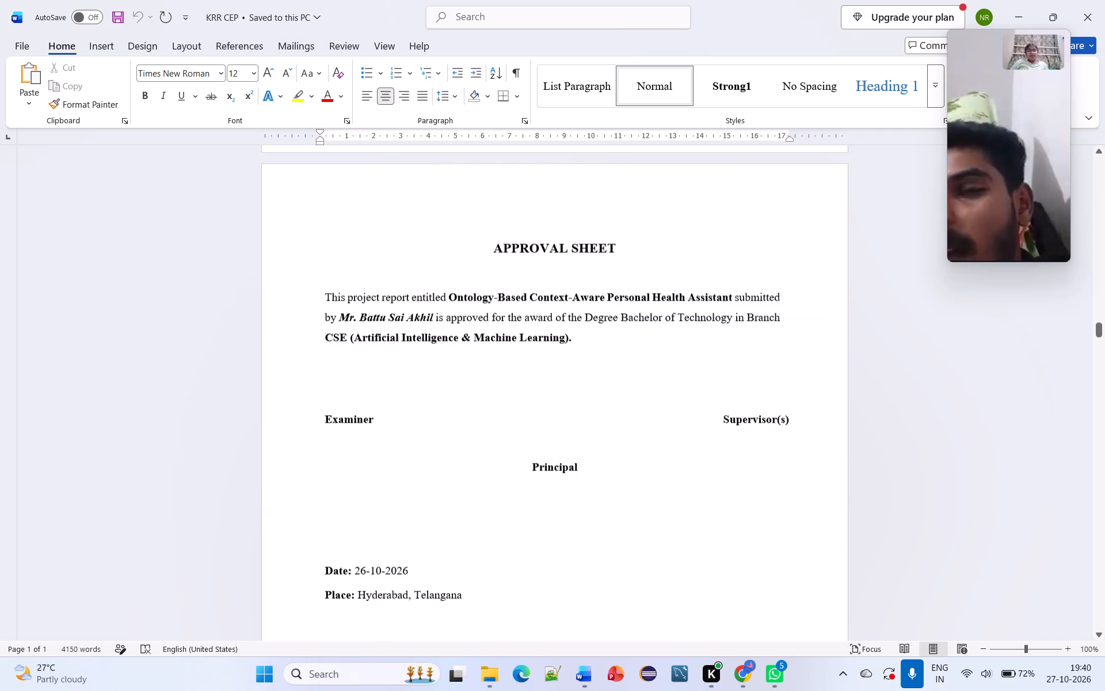
{"action": "scroll", "coordinate": [592, 297], "scroll_direction": "down", "scroll_amount": 5}
{"action": "scroll", "coordinate": [592, 297], "scroll_direction": "up", "scroll_amount": 3}
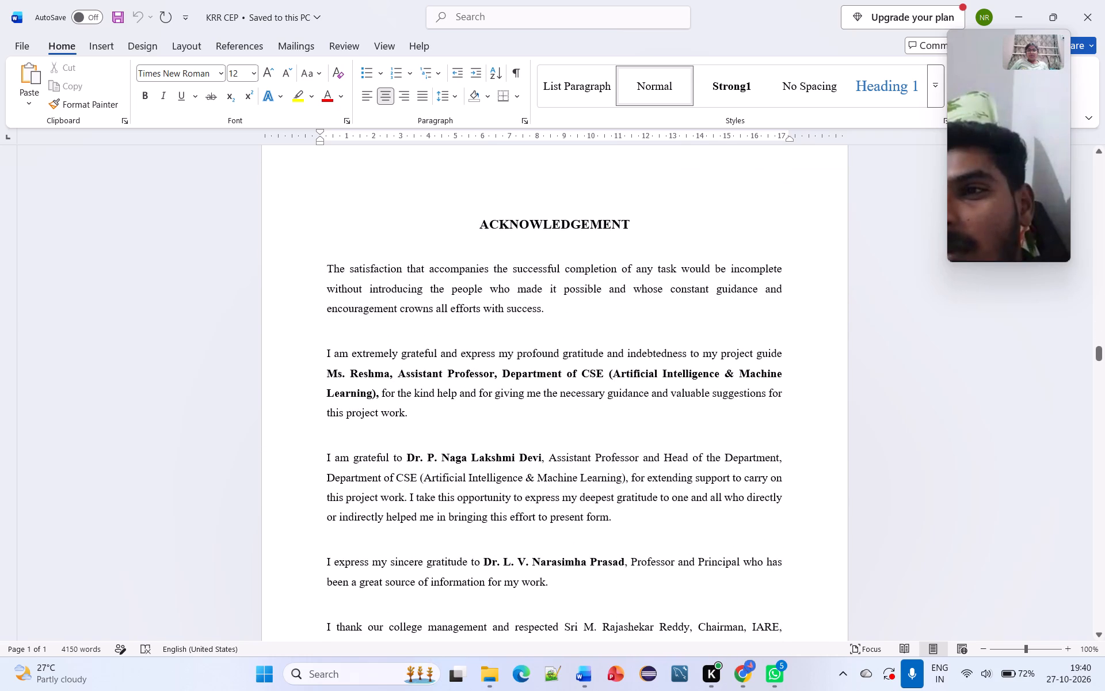
{"action": "scroll", "coordinate": [592, 297], "scroll_direction": "up", "scroll_amount": 1}
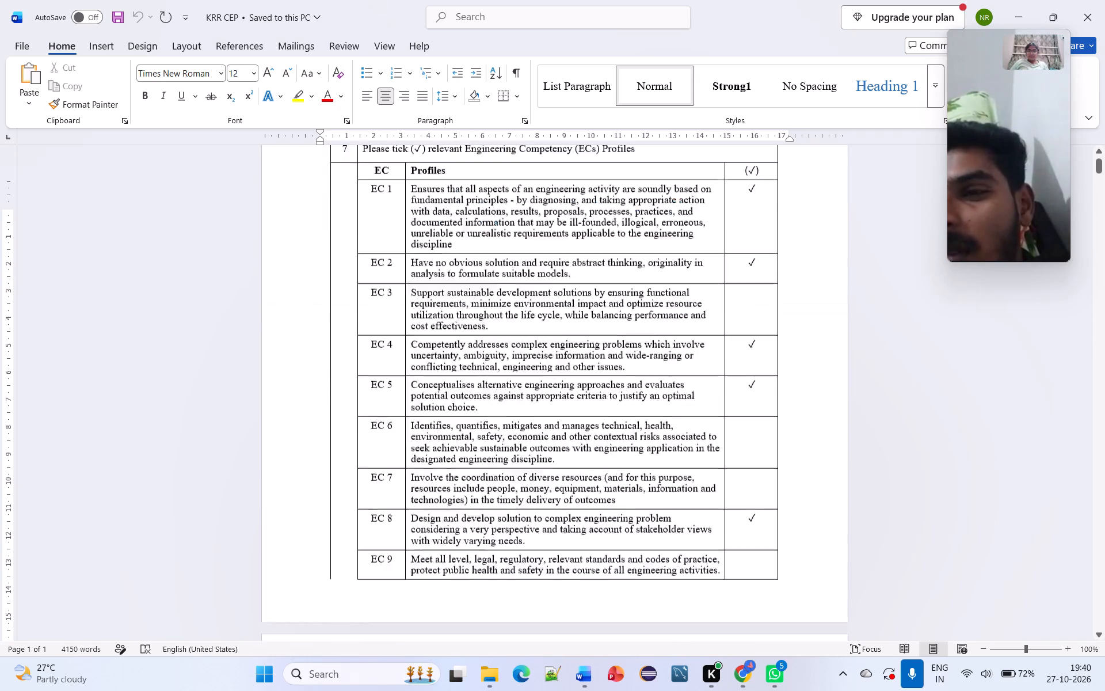
{"action": "scroll", "coordinate": [592, 297], "scroll_direction": "down", "scroll_amount": 1}
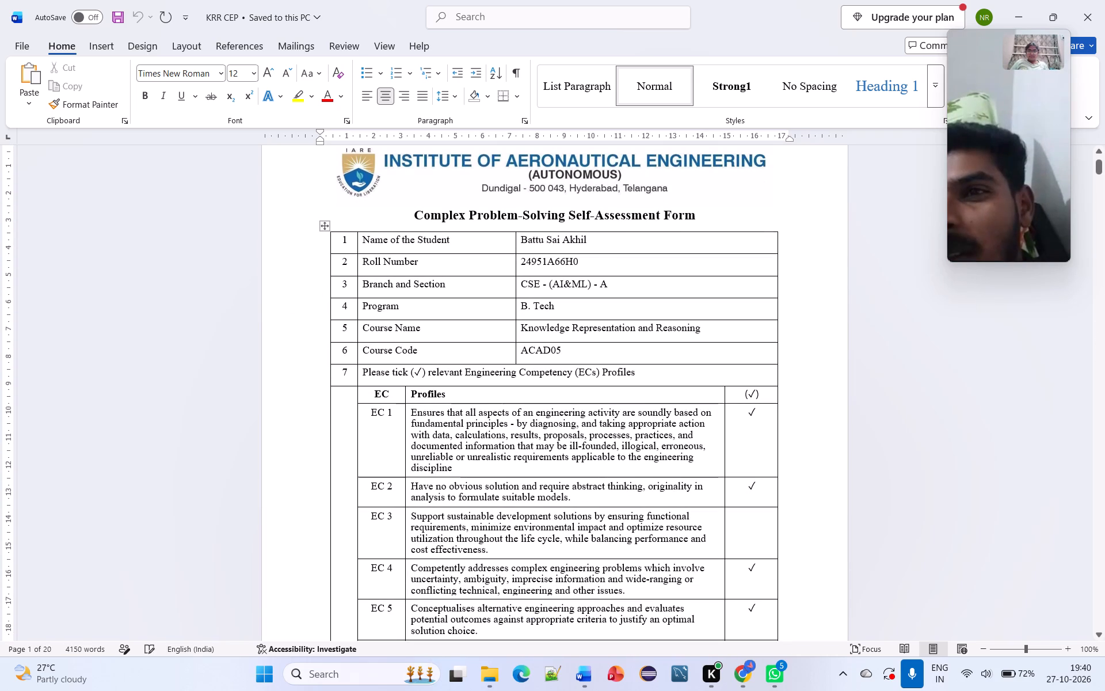
{"action": "left_click", "coordinate": [577, 233]}
{"action": "left_click", "coordinate": [600, 241]}
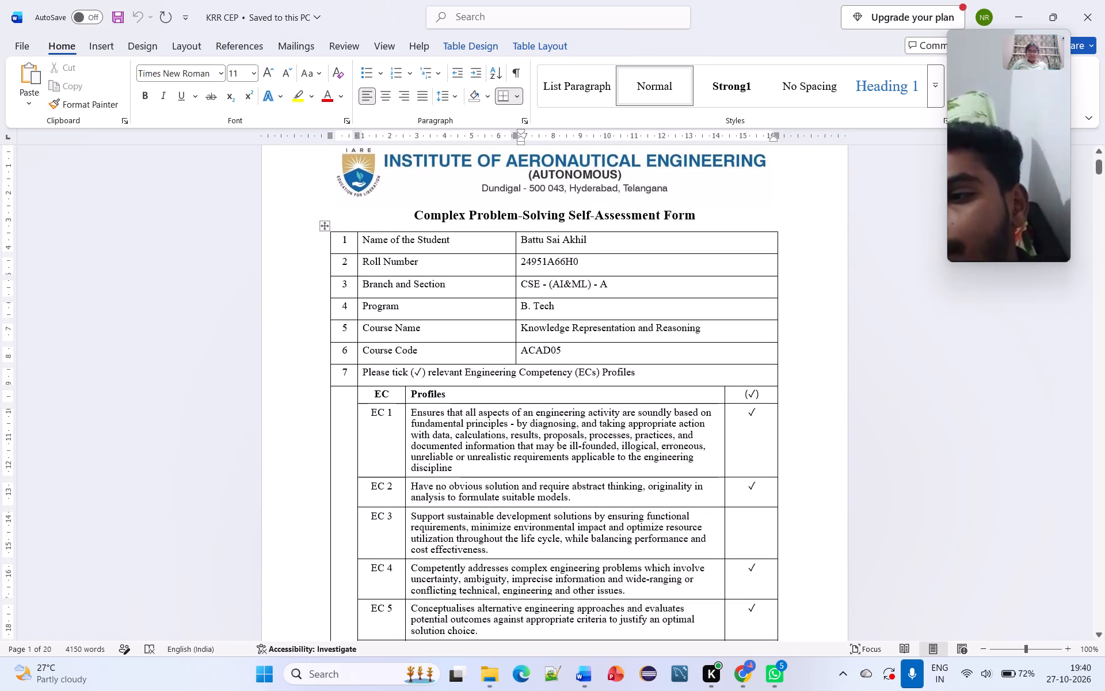
{"action": "key", "text": "BackSpace"}
{"action": "key", "text": "BackSpace"}
{"action": "key", "text": "BackSpace"}
{"action": "key", "text": "BackSpace"}
{"action": "key", "text": "BackSpace"}
{"action": "key", "text": "BackSpace"}
{"action": "key", "text": "BackSpace"}
{"action": "key", "text": "BackSpace"}
{"action": "key", "text": "BackSpace"}
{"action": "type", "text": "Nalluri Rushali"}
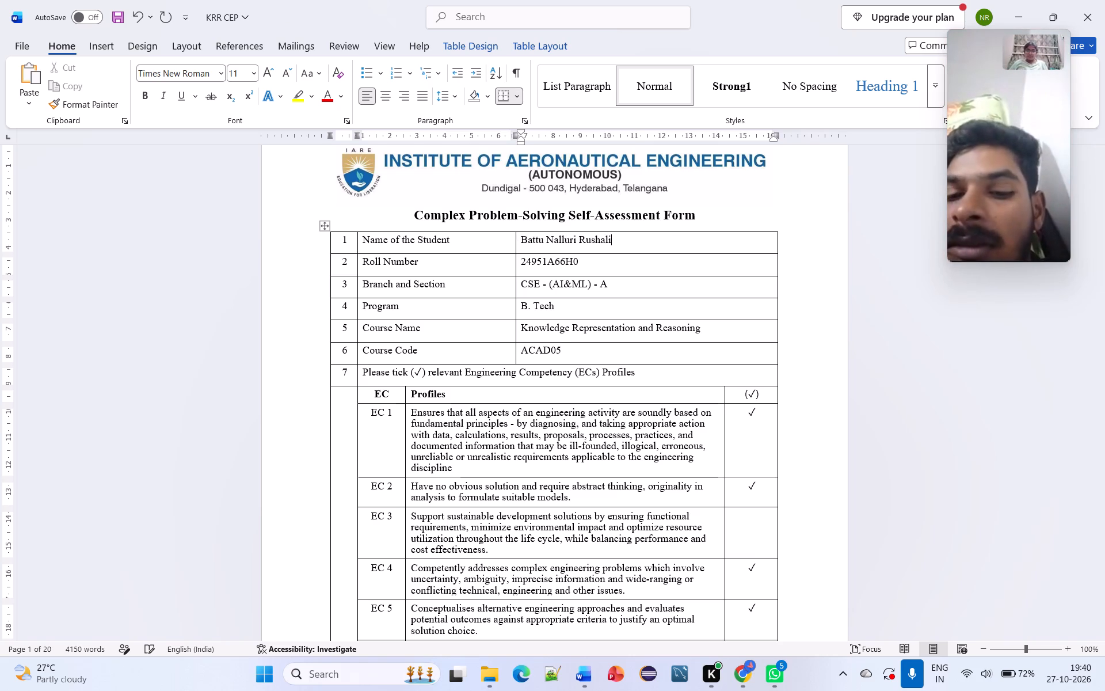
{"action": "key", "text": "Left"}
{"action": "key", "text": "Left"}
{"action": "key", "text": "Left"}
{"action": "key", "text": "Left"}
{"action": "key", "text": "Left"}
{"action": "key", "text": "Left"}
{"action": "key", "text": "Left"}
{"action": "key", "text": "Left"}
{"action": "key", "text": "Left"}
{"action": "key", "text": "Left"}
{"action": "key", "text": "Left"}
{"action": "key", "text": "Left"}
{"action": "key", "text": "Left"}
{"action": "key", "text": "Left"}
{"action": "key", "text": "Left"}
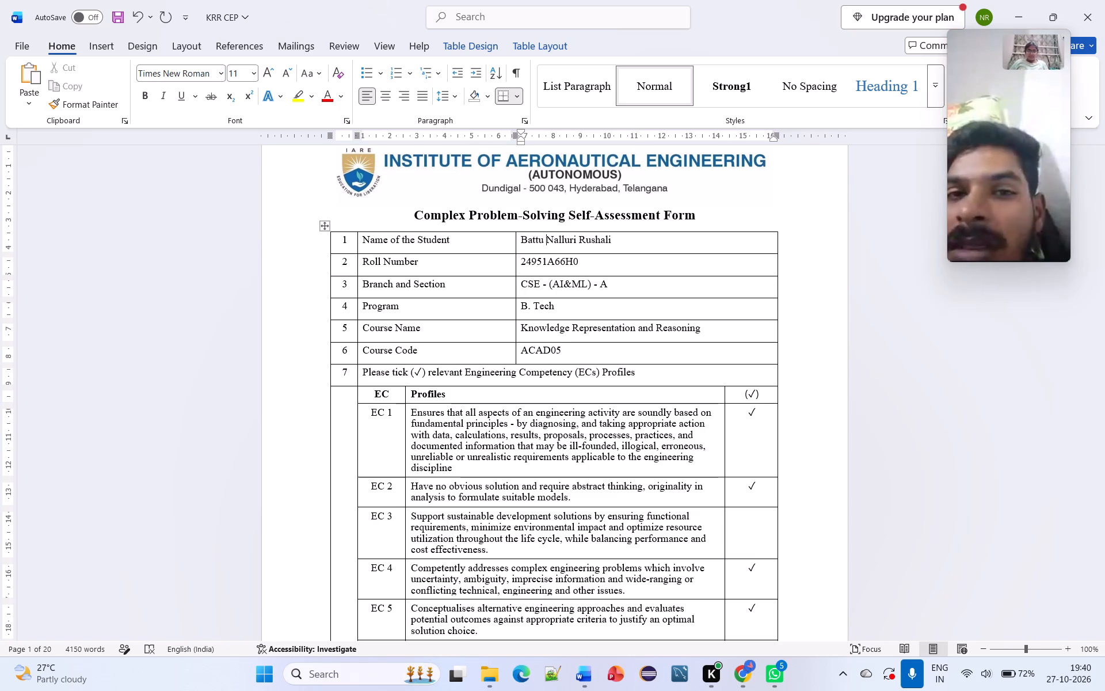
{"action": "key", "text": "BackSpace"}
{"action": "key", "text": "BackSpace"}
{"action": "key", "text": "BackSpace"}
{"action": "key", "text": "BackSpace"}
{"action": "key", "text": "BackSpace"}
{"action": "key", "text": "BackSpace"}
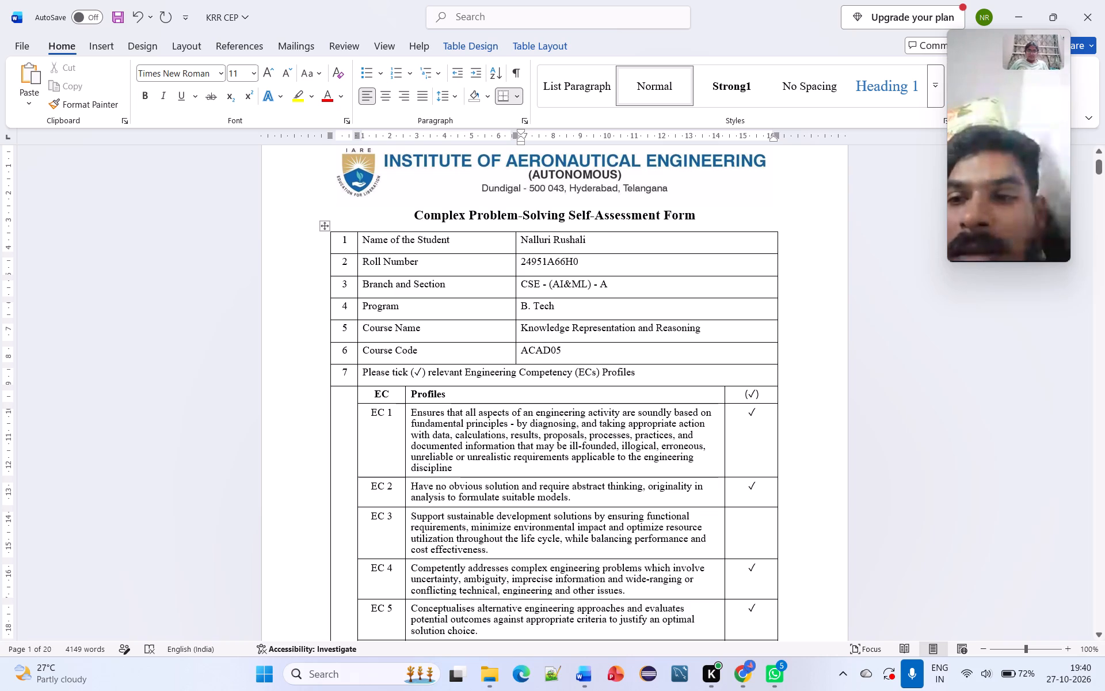
Change the ending of the Roll Number in the self-assessment form to match the new student's roll number.
{"action": "left_click", "coordinate": [588, 260]}
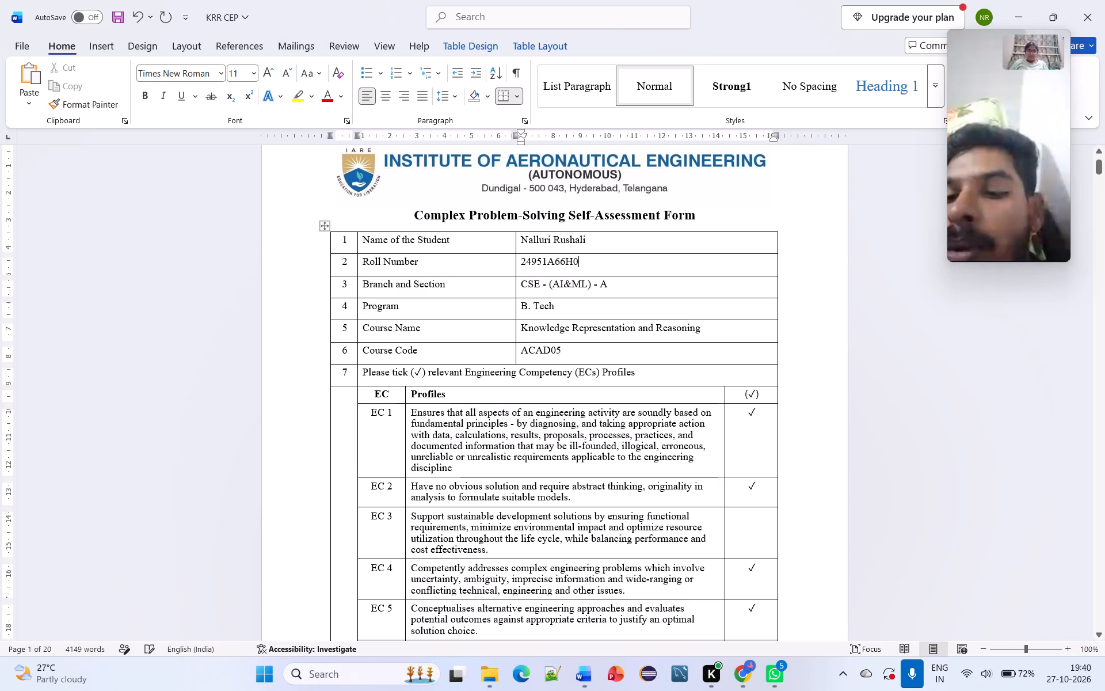
{"action": "key", "text": "BackSpace"}
{"action": "key", "text": "BackSpace"}
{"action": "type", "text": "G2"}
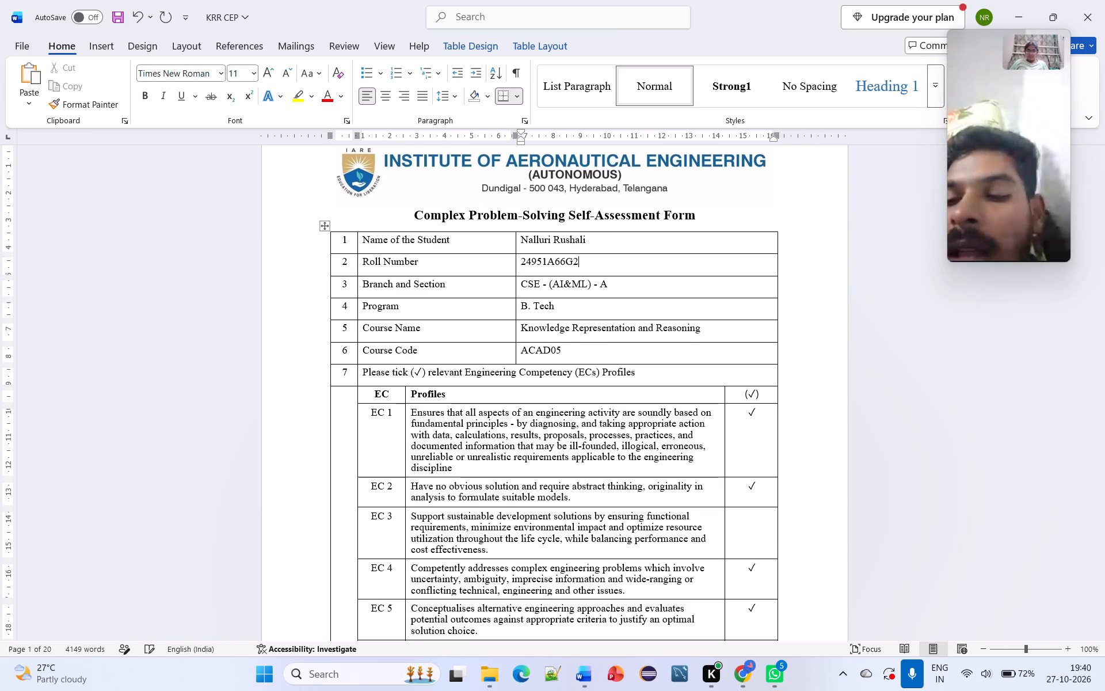
Delete the existing signature picture above Signature of the Student, below the self-assessment table.
{"action": "scroll", "coordinate": [603, 295], "scroll_direction": "down", "scroll_amount": 3}
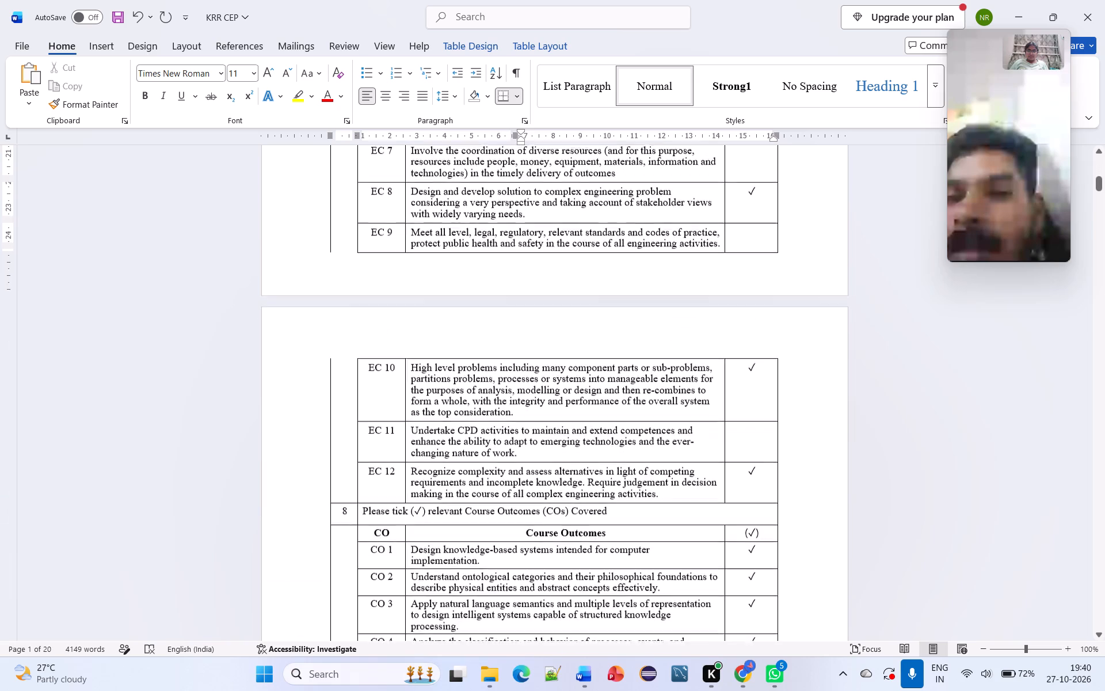
{"action": "scroll", "coordinate": [603, 295], "scroll_direction": "down", "scroll_amount": 1}
{"action": "left_click", "coordinate": [680, 310]}
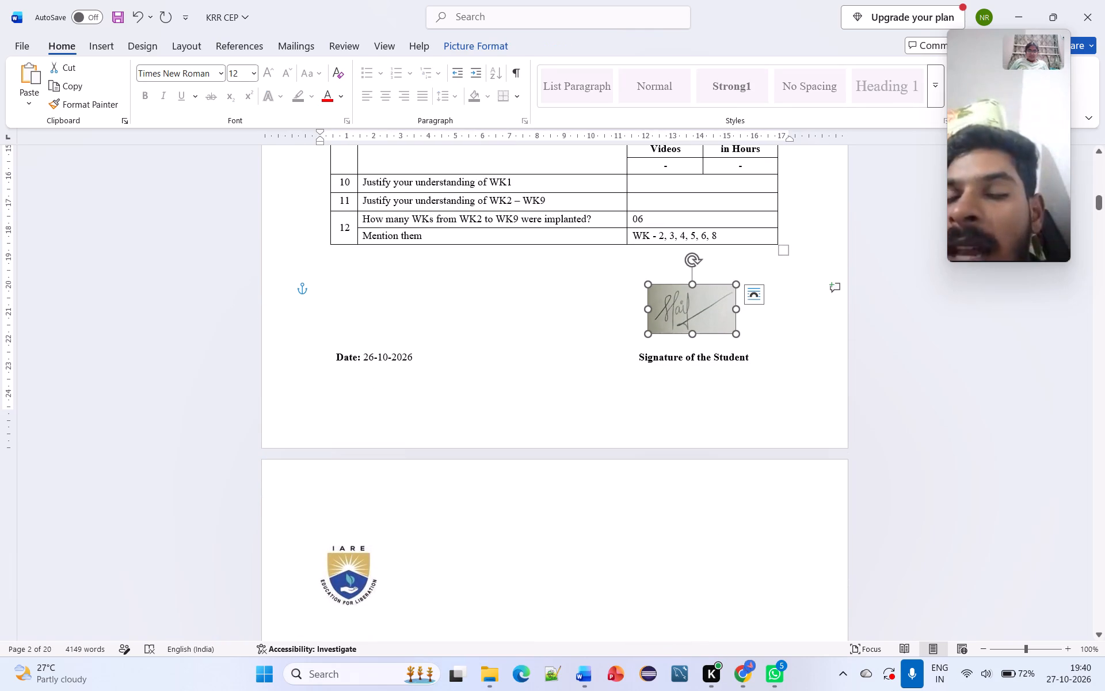
{"action": "key", "text": "Delete"}
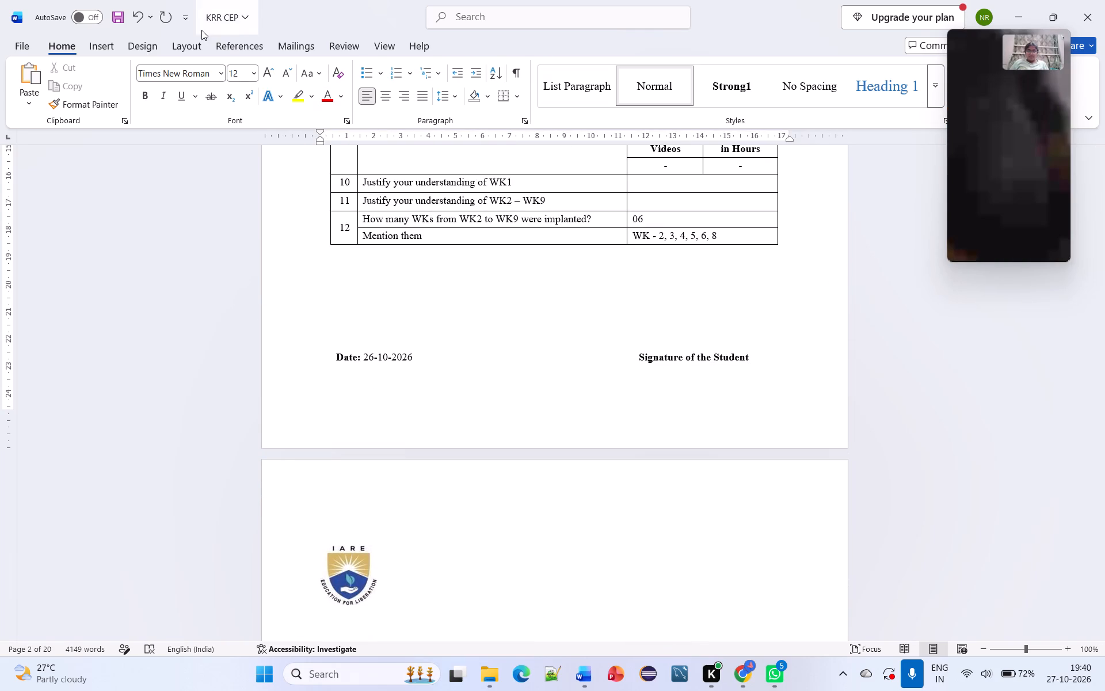
Insert the SIGN picture from the COLLEGE DOCS folder into the blank space below the self-assessment table.
{"action": "left_click", "coordinate": [104, 41]}
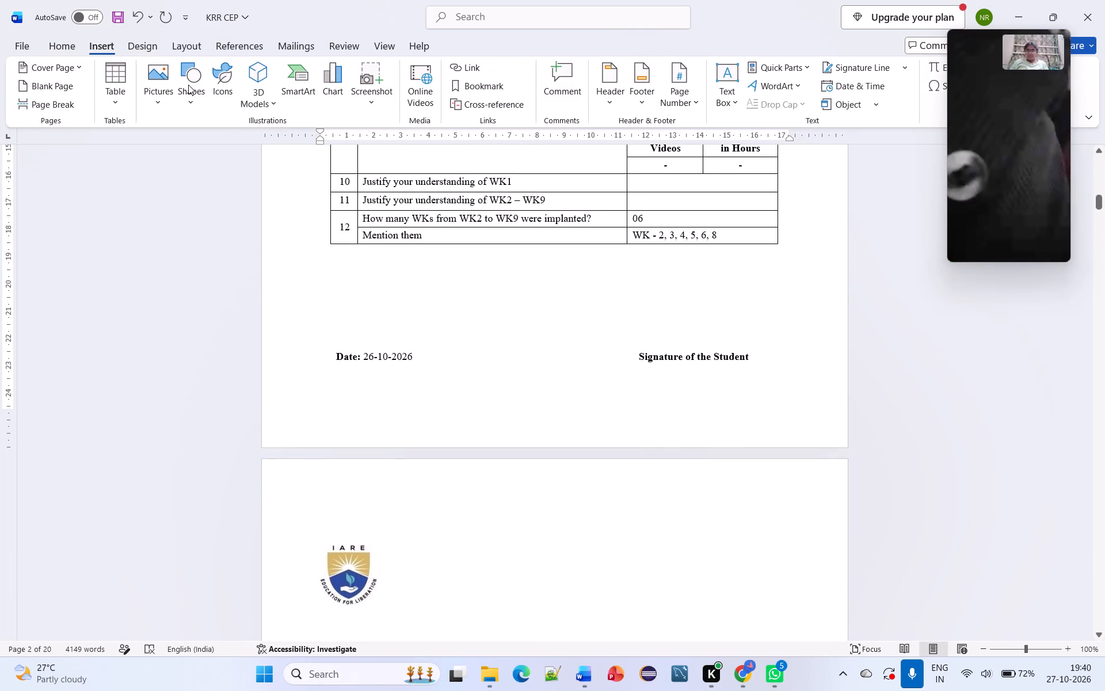
{"action": "left_click", "coordinate": [166, 75]}
{"action": "left_click", "coordinate": [190, 138]}
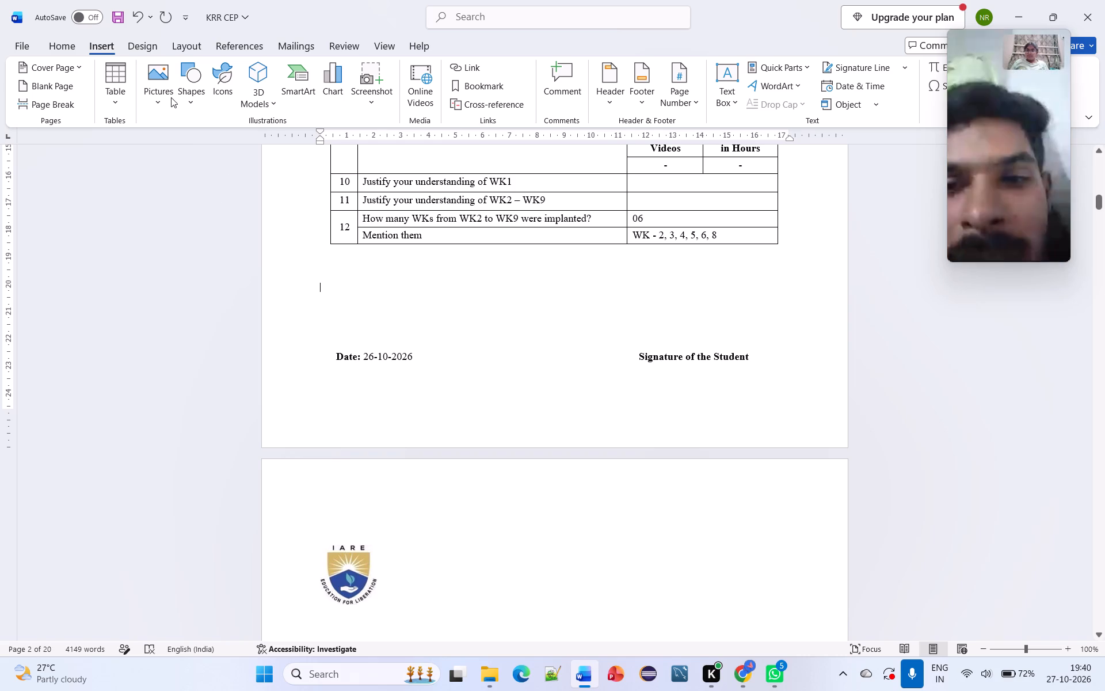
{"action": "left_click", "coordinate": [159, 88]}
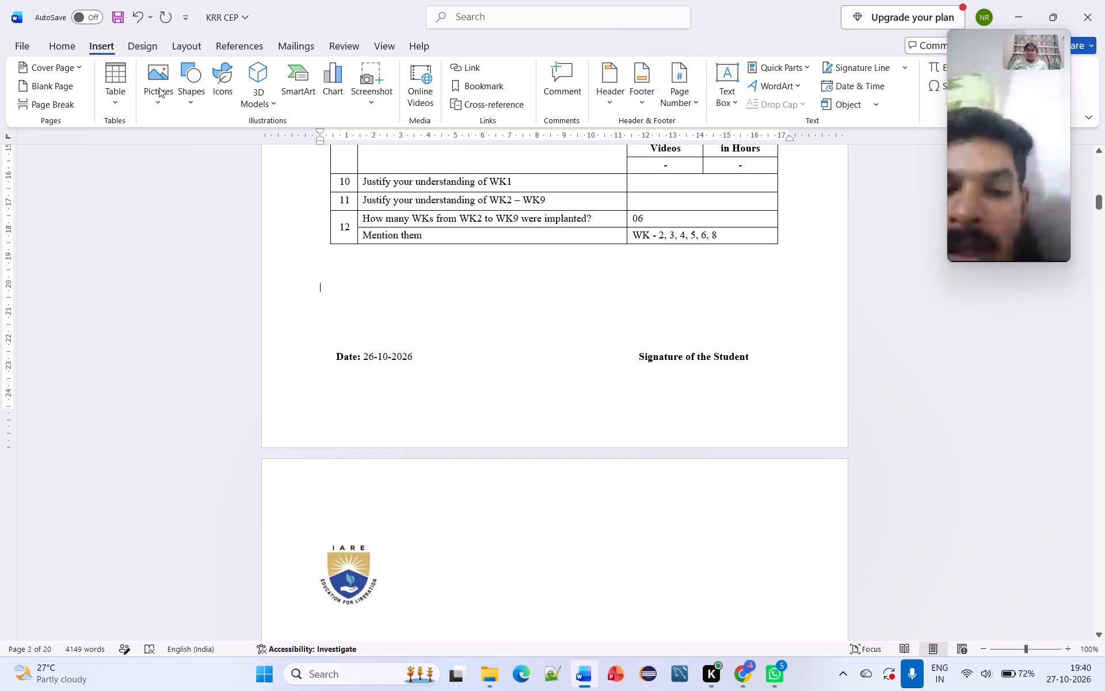
{"action": "left_click", "coordinate": [495, 337]}
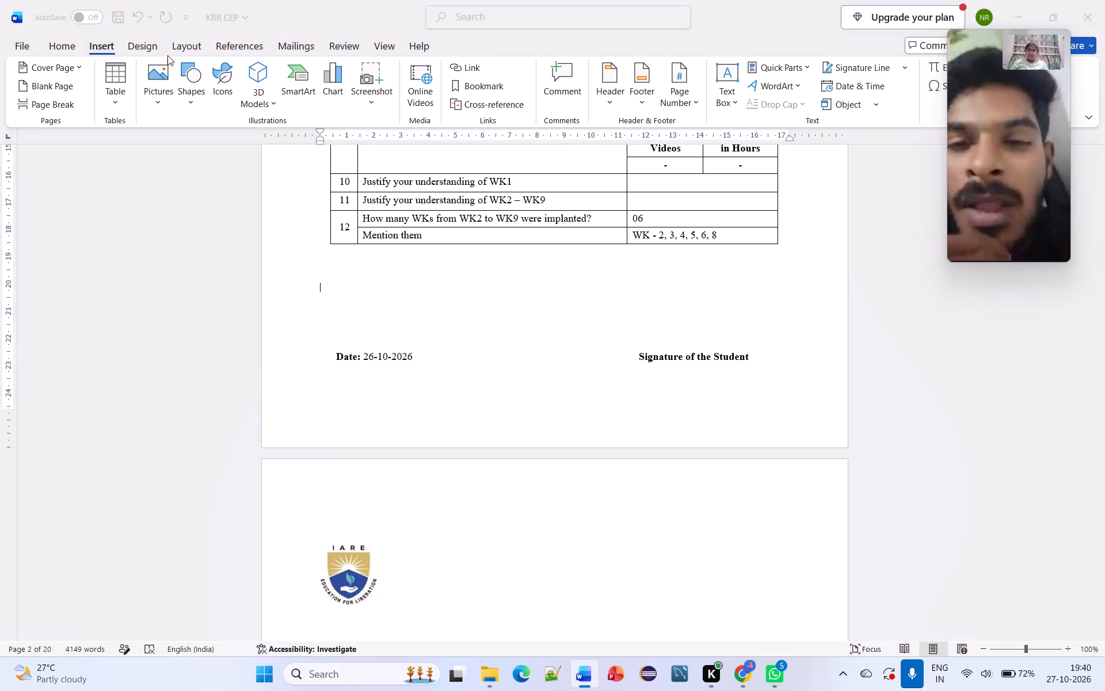
{"action": "left_click", "coordinate": [93, 138]}
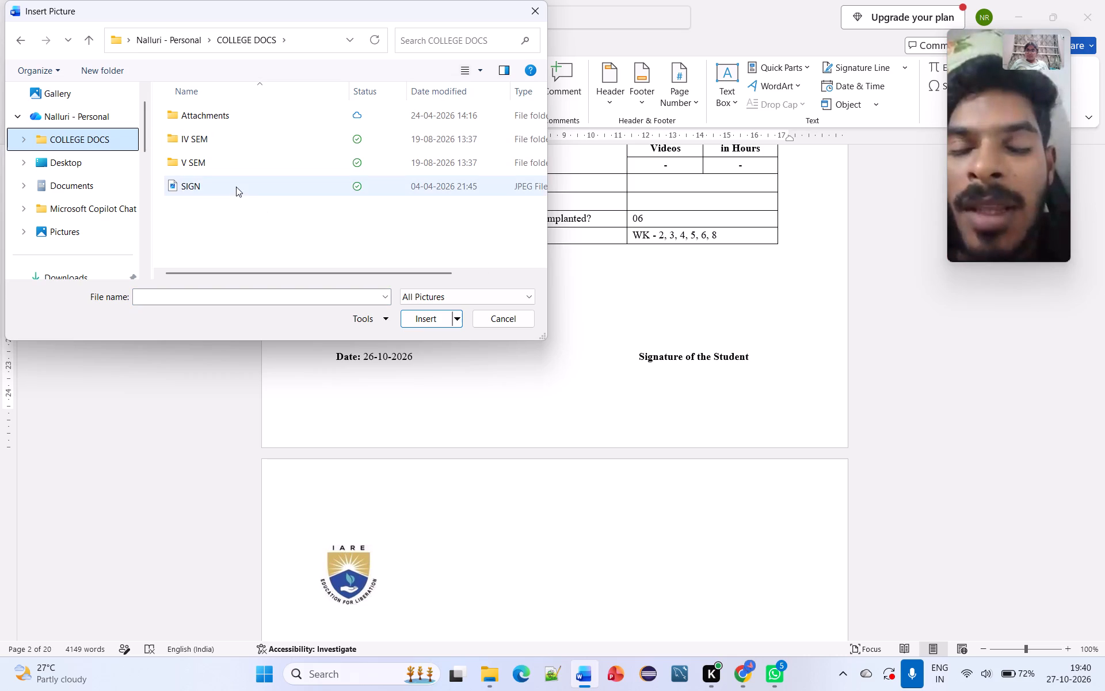
{"action": "left_click", "coordinate": [236, 187]}
{"action": "left_click", "coordinate": [418, 310]}
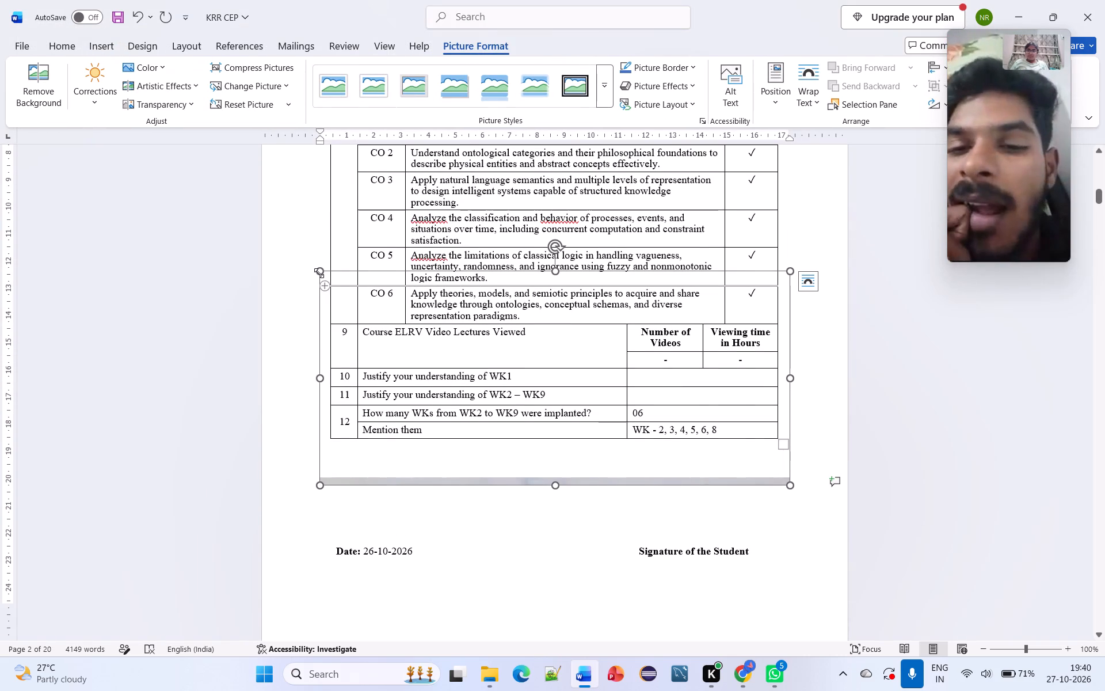
Shrink the inserted SIGN picture to a thin strip about 7 cm wide, between the table and the date line.
{"action": "left_click_drag", "start_coordinate": [319, 273], "coordinate": [420, 362]}
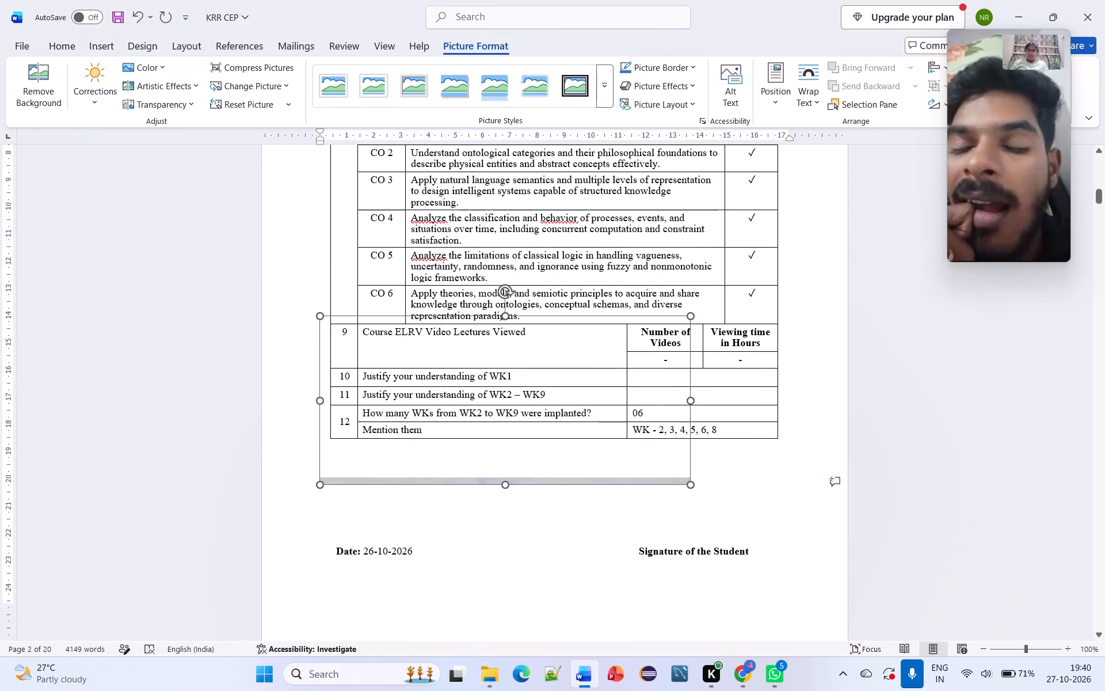
{"action": "left_click_drag", "start_coordinate": [420, 362], "coordinate": [694, 445]}
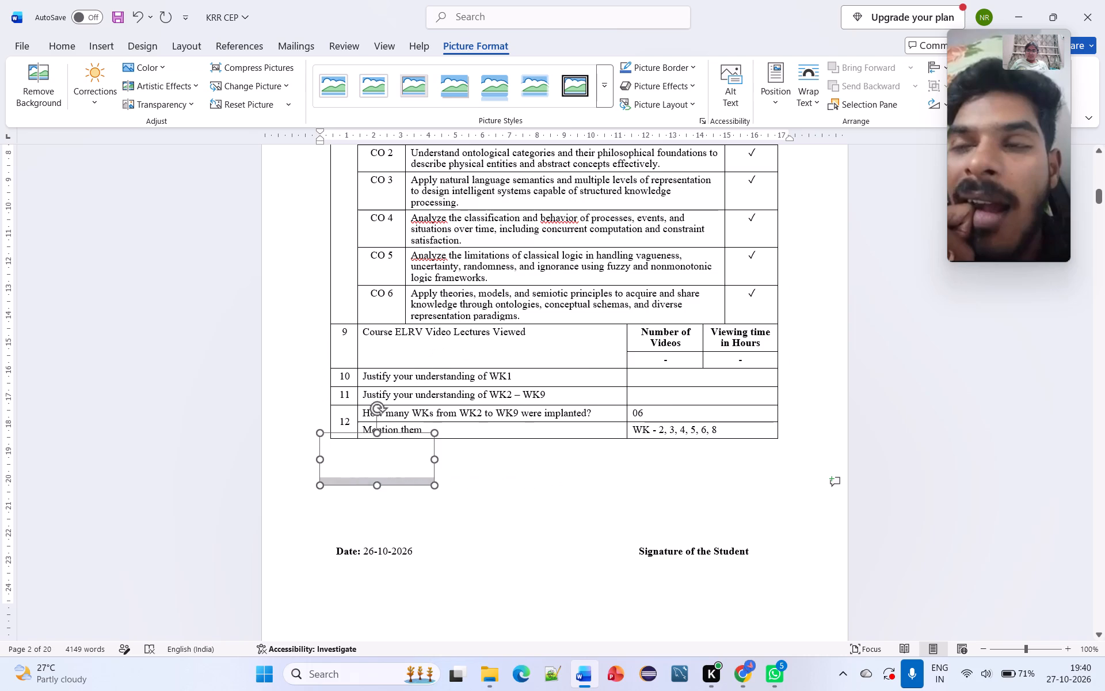
{"action": "left_click_drag", "start_coordinate": [694, 445], "coordinate": [683, 457]}
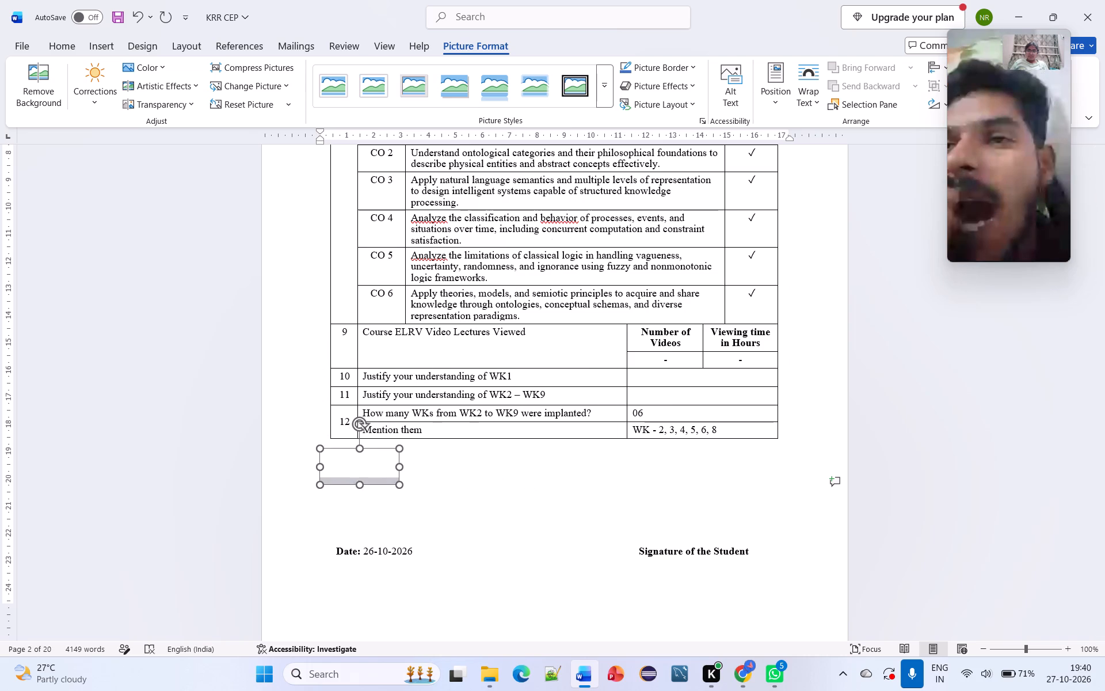
{"action": "left_click_drag", "start_coordinate": [683, 457], "coordinate": [650, 459]}
{"action": "left_click_drag", "start_coordinate": [390, 422], "coordinate": [405, 474]}
{"action": "left_click_drag", "start_coordinate": [388, 485], "coordinate": [394, 516]}
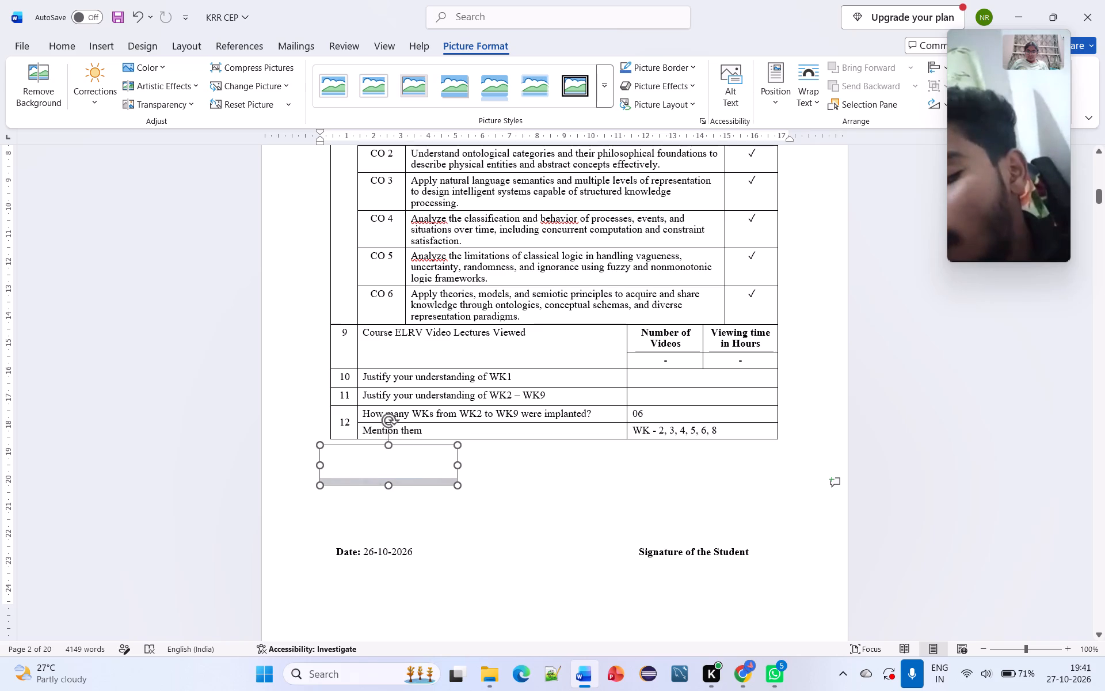
{"action": "left_click_drag", "start_coordinate": [394, 516], "coordinate": [411, 481]}
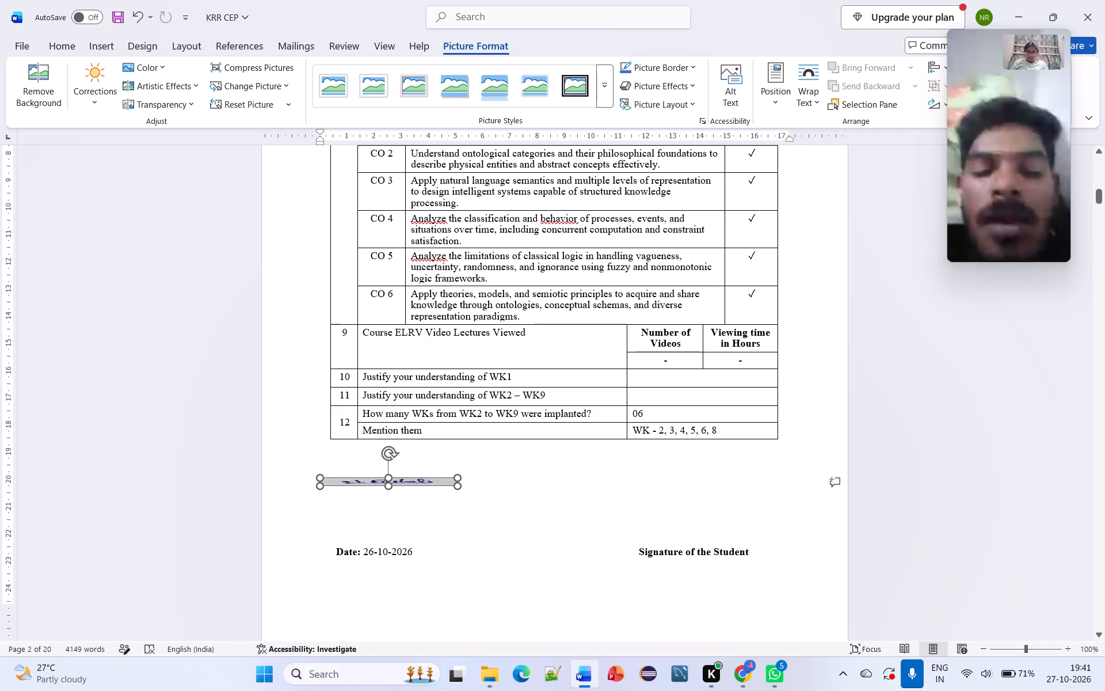
{"action": "left_click_drag", "start_coordinate": [411, 481], "coordinate": [406, 480]}
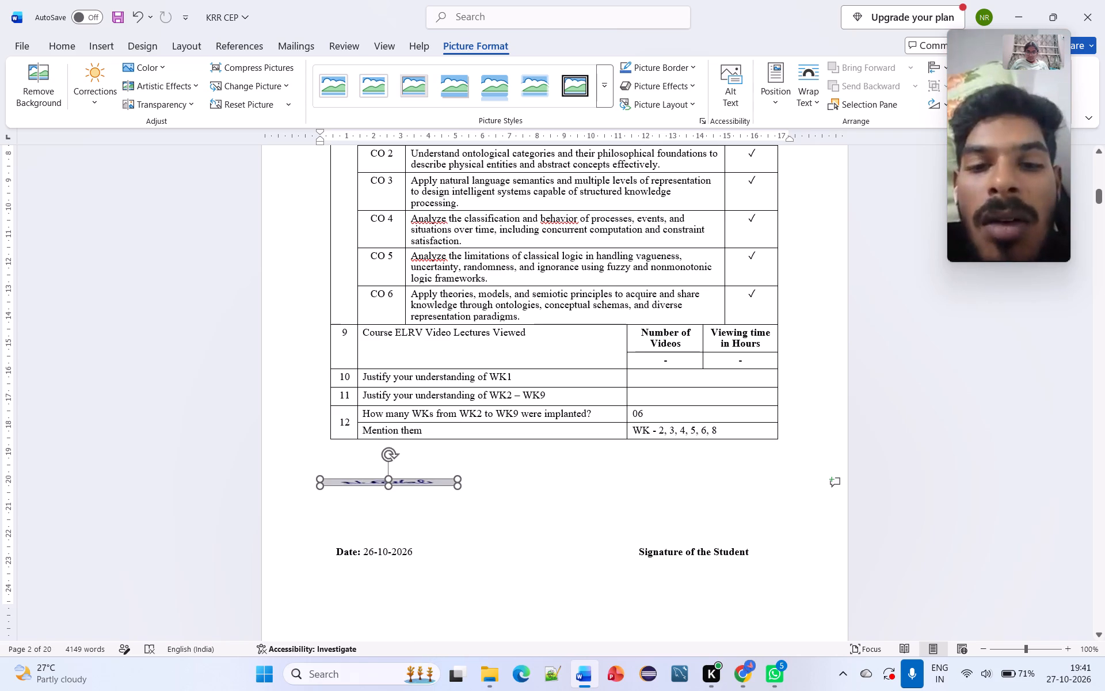
{"action": "left_click", "coordinate": [455, 480]}
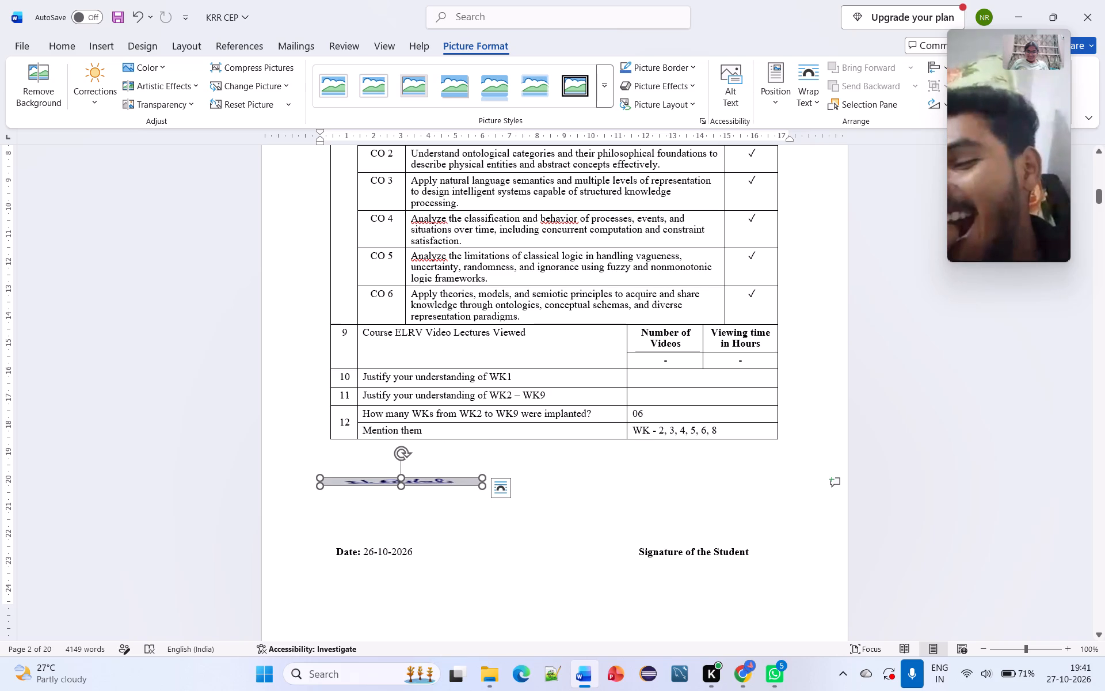
{"action": "left_click_drag", "start_coordinate": [402, 485], "coordinate": [398, 493]}
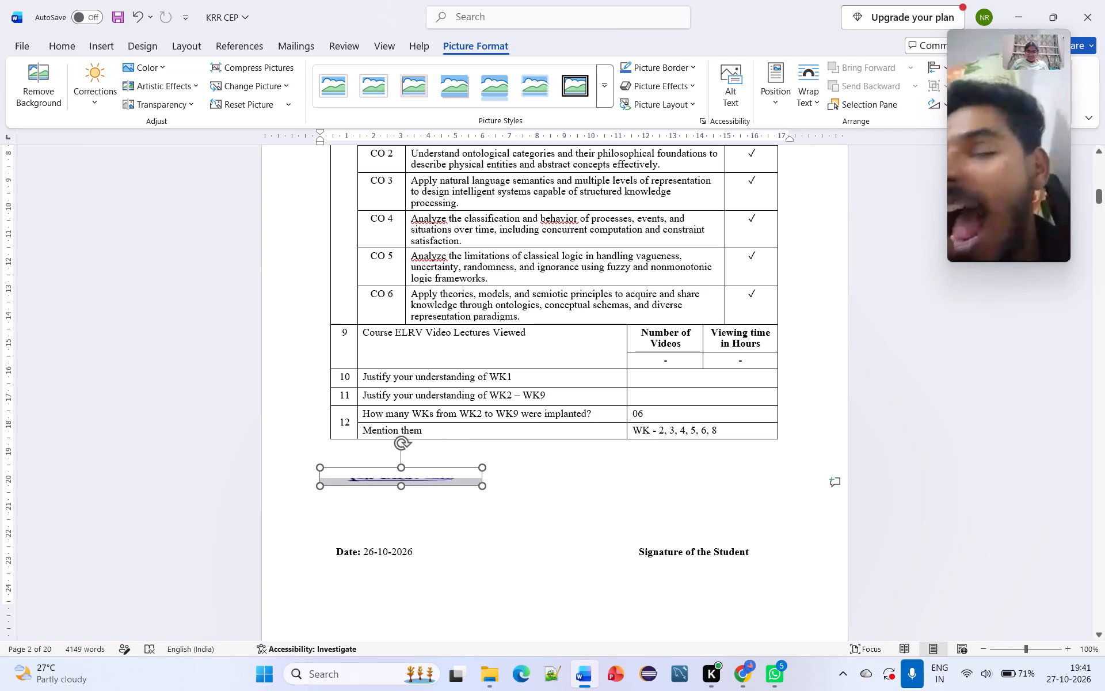
{"action": "left_click_drag", "start_coordinate": [398, 493], "coordinate": [396, 487]}
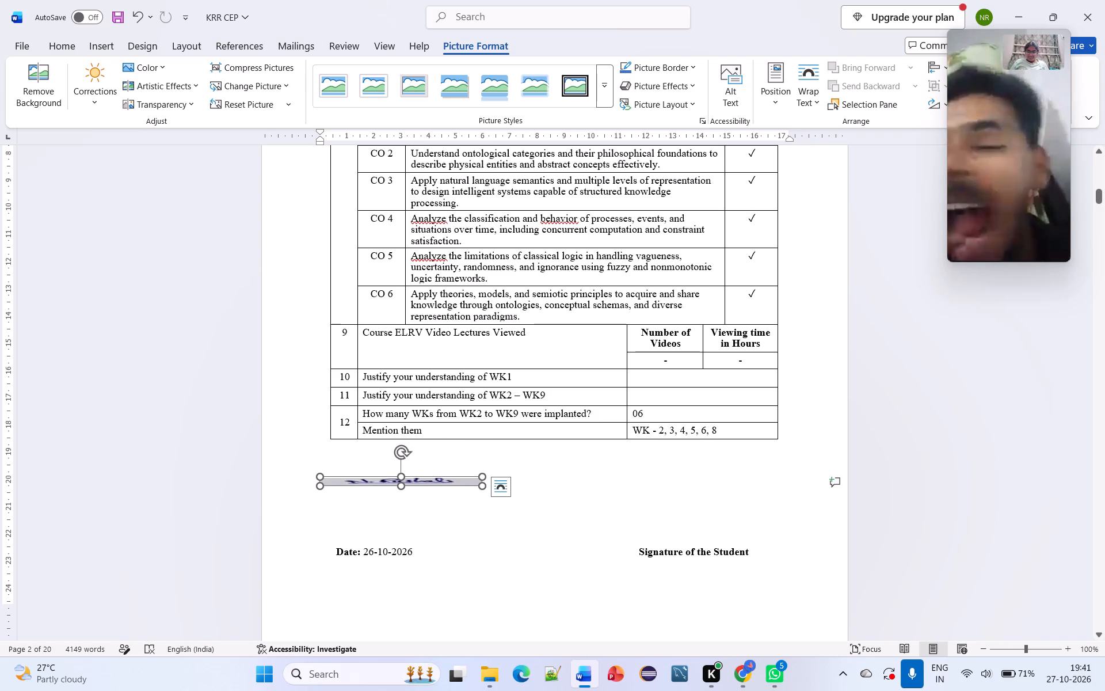
{"action": "left_click_drag", "start_coordinate": [319, 476], "coordinate": [291, 501]}
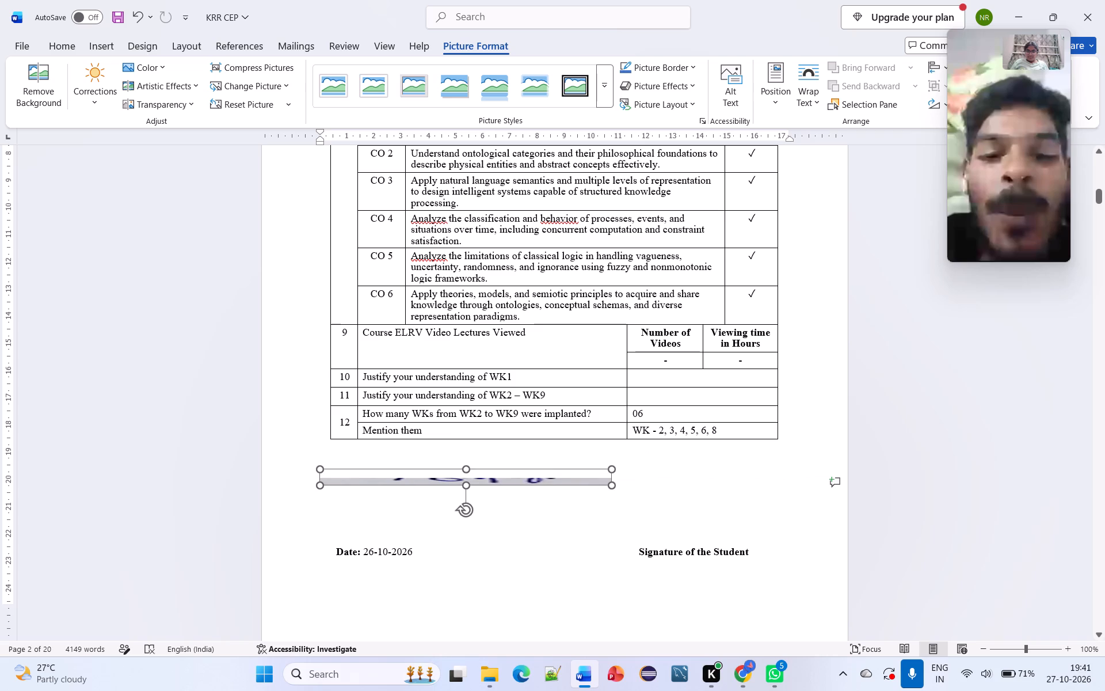
{"action": "left_click_drag", "start_coordinate": [291, 501], "coordinate": [292, 476]}
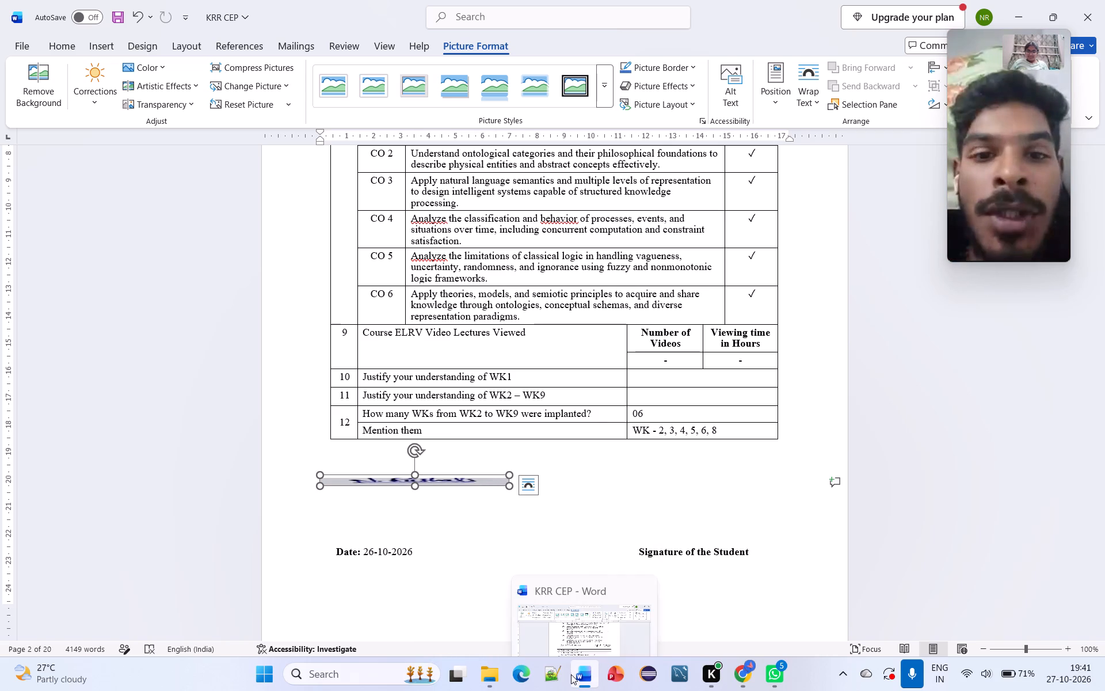
Open the oose_rep Word document from Downloads and copy the signature picture above Signature of the Student.
{"action": "left_click", "coordinate": [501, 674]}
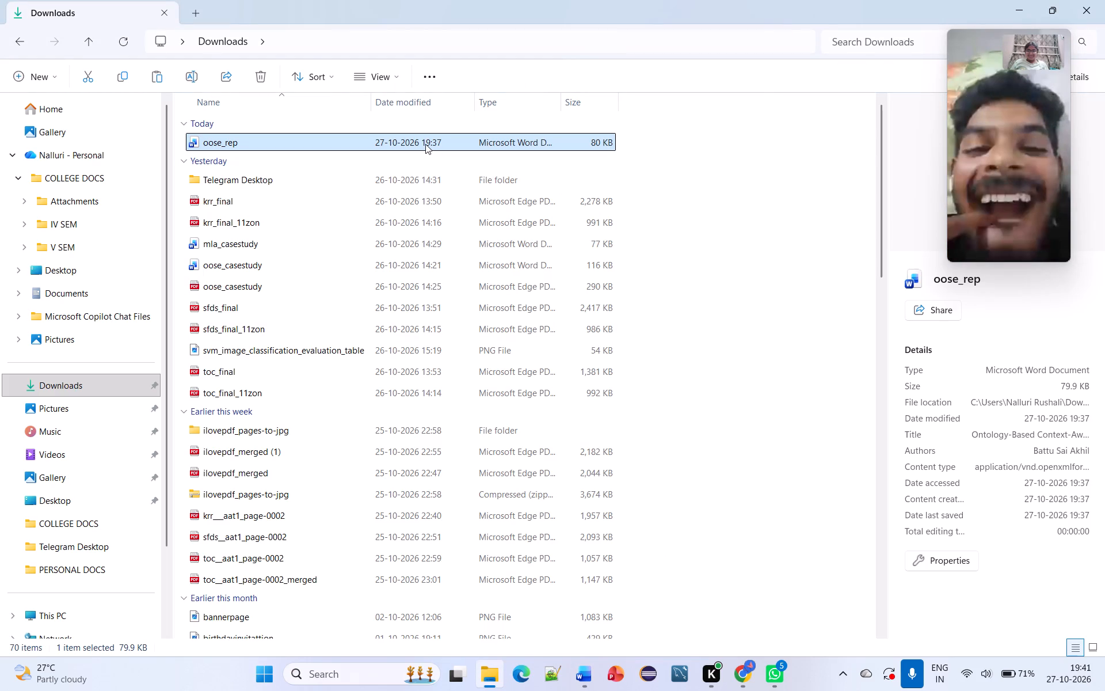
{"action": "double_click", "coordinate": [425, 144]}
{"action": "scroll", "coordinate": [656, 444], "scroll_direction": "down", "scroll_amount": 2}
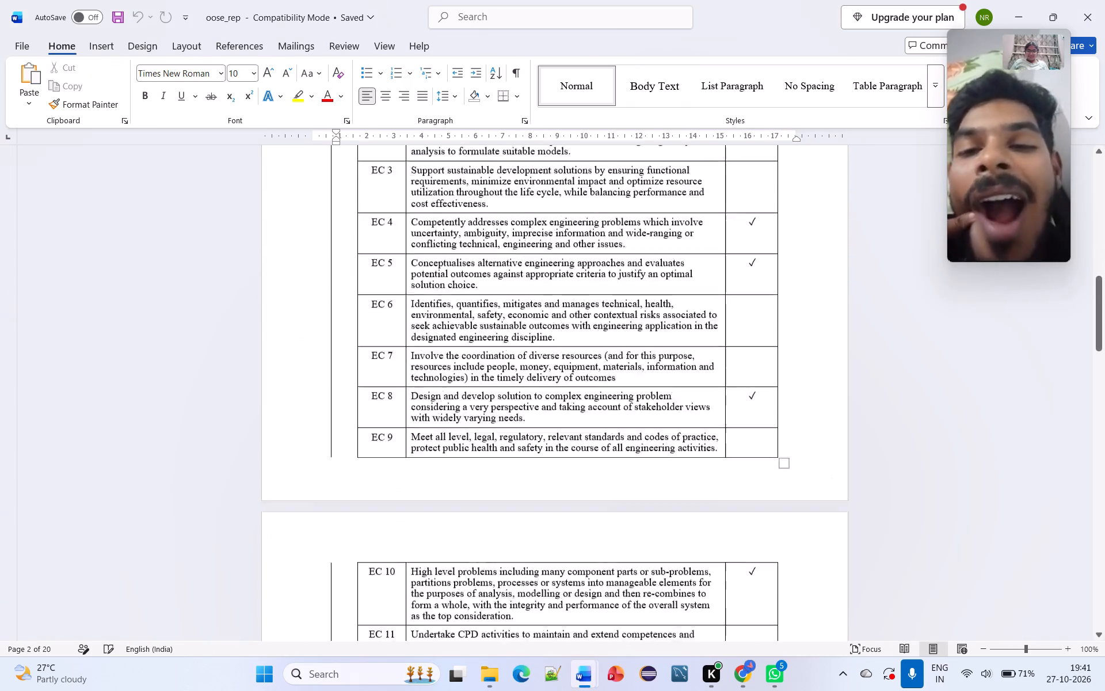
{"action": "scroll", "coordinate": [656, 444], "scroll_direction": "down", "scroll_amount": 2}
{"action": "left_click", "coordinate": [714, 329]}
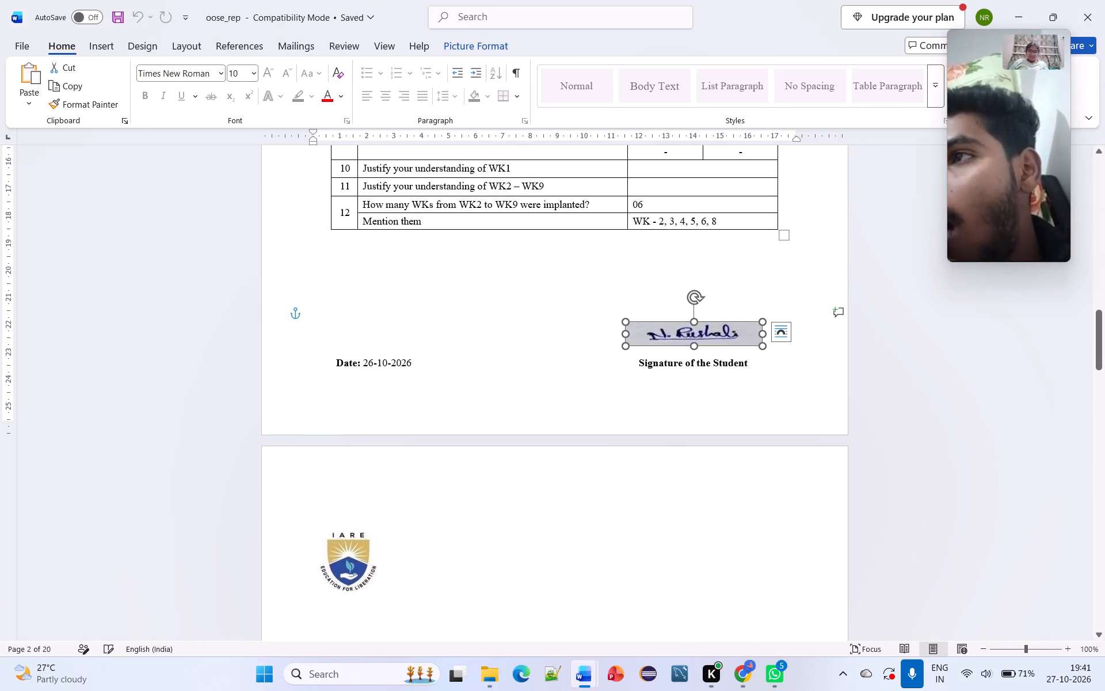
{"action": "key", "text": "ctrl+c"}
{"action": "right_click", "coordinate": [714, 329], "text": "ctrl"}
Switch to the KRR CEP document and delete the squashed SIGN picture below the self-assessment table.
{"action": "key", "text": "alt+Tab"}
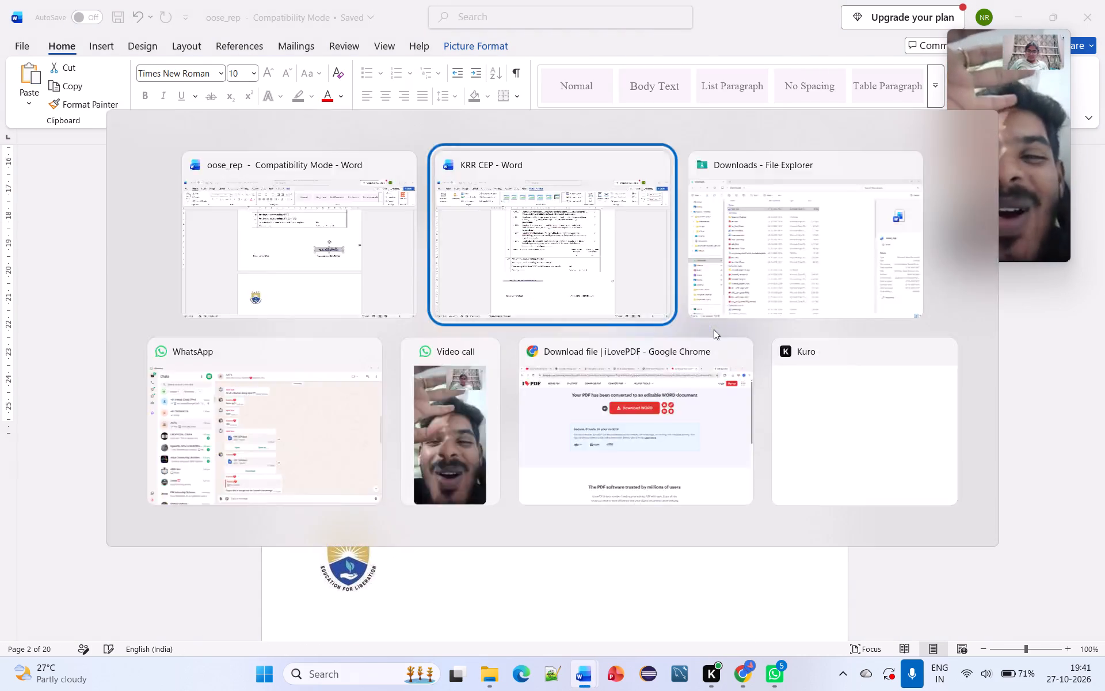
{"action": "left_click", "coordinate": [643, 362]}
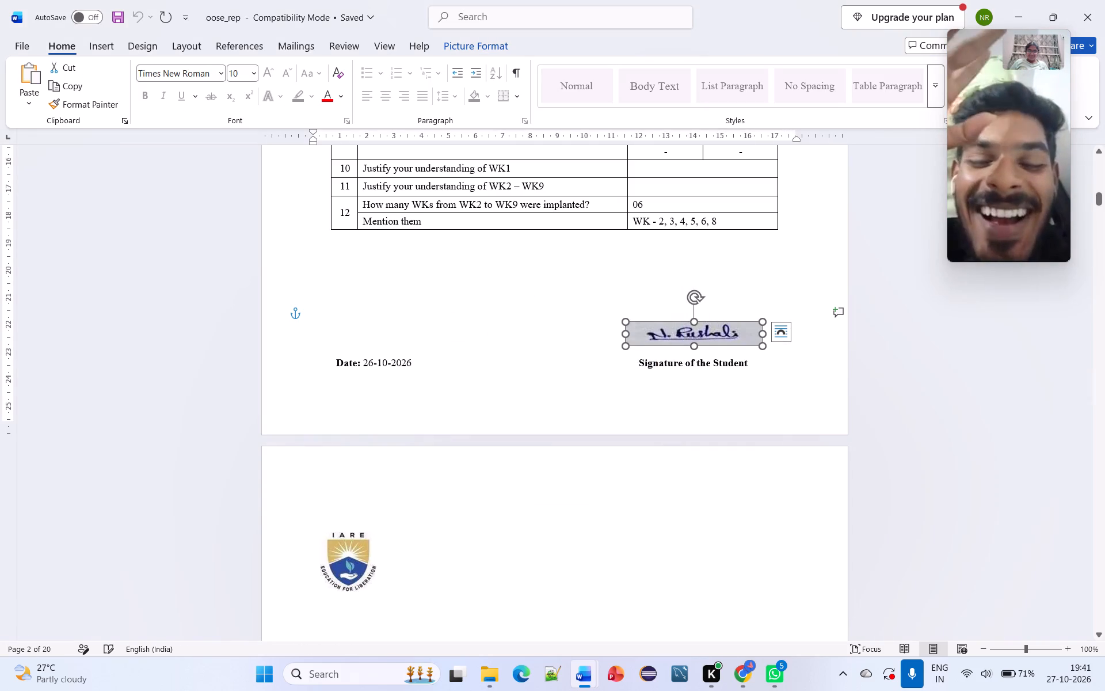
{"action": "key", "text": "alt+Tab"}
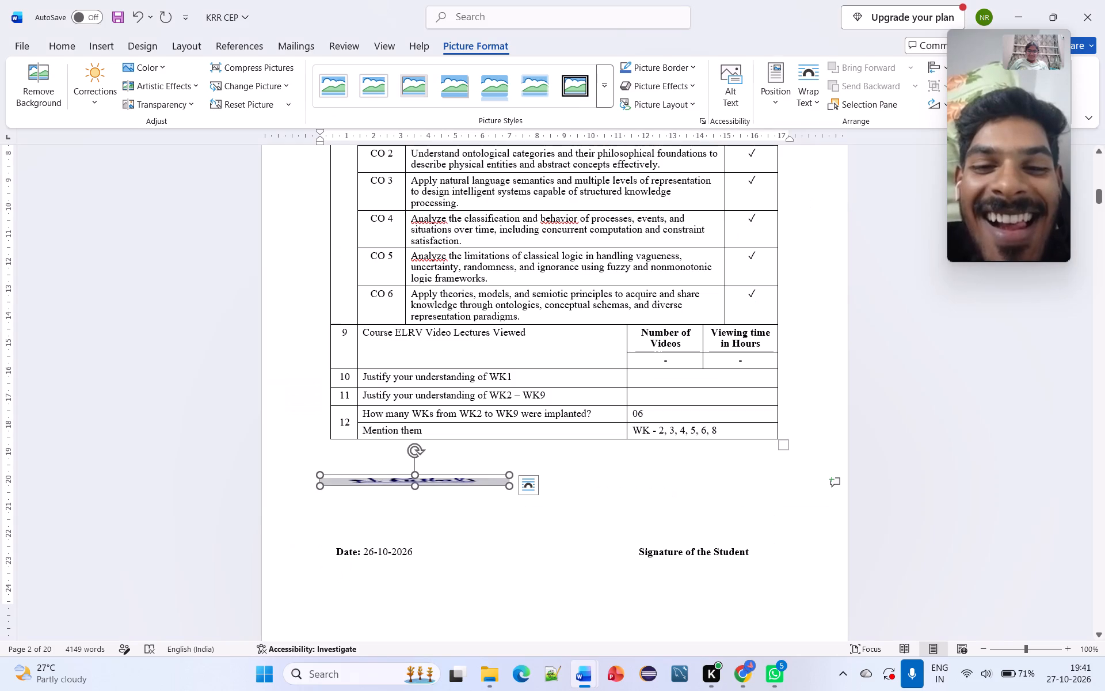
{"action": "left_click", "coordinate": [492, 481]}
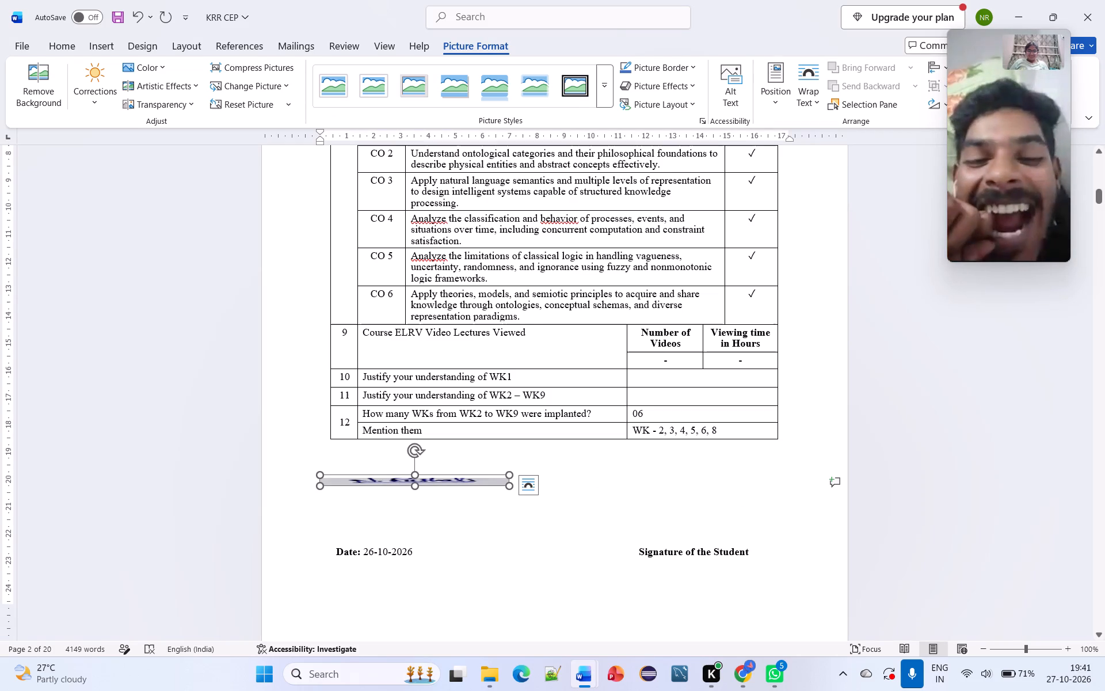
{"action": "key", "text": "BackSpace"}
Paste the copied signature picture into the blank line just above the date and Signature of the Student line.
{"action": "left_click", "coordinate": [695, 535]}
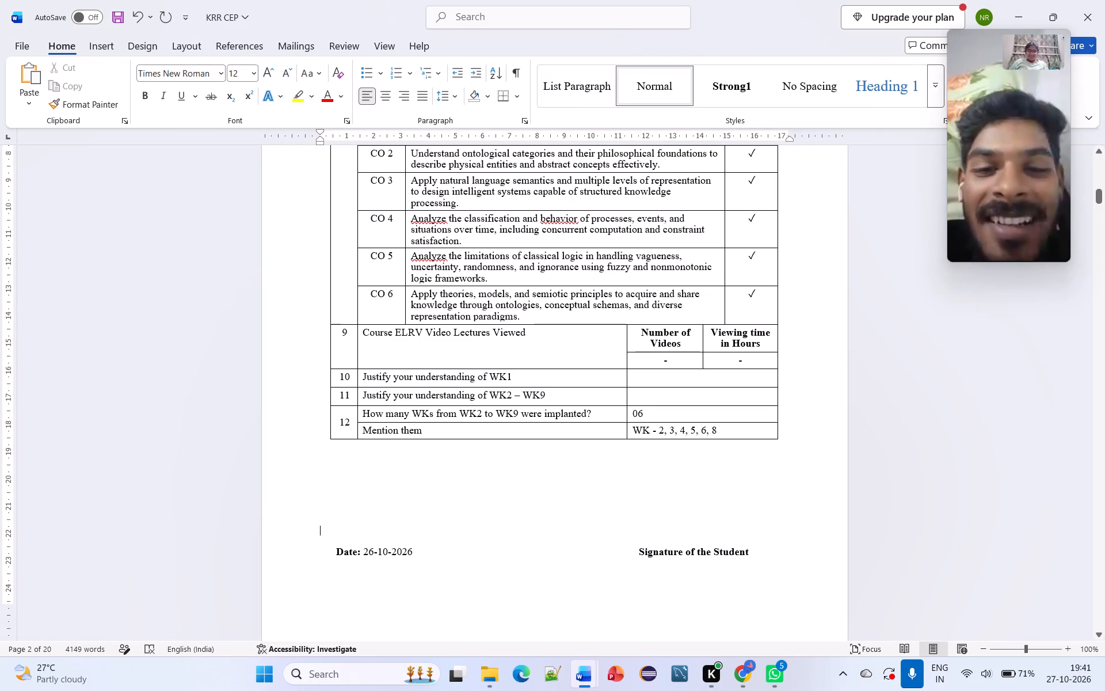
{"action": "key", "text": "Tab"}
{"action": "key", "text": "Tab"}
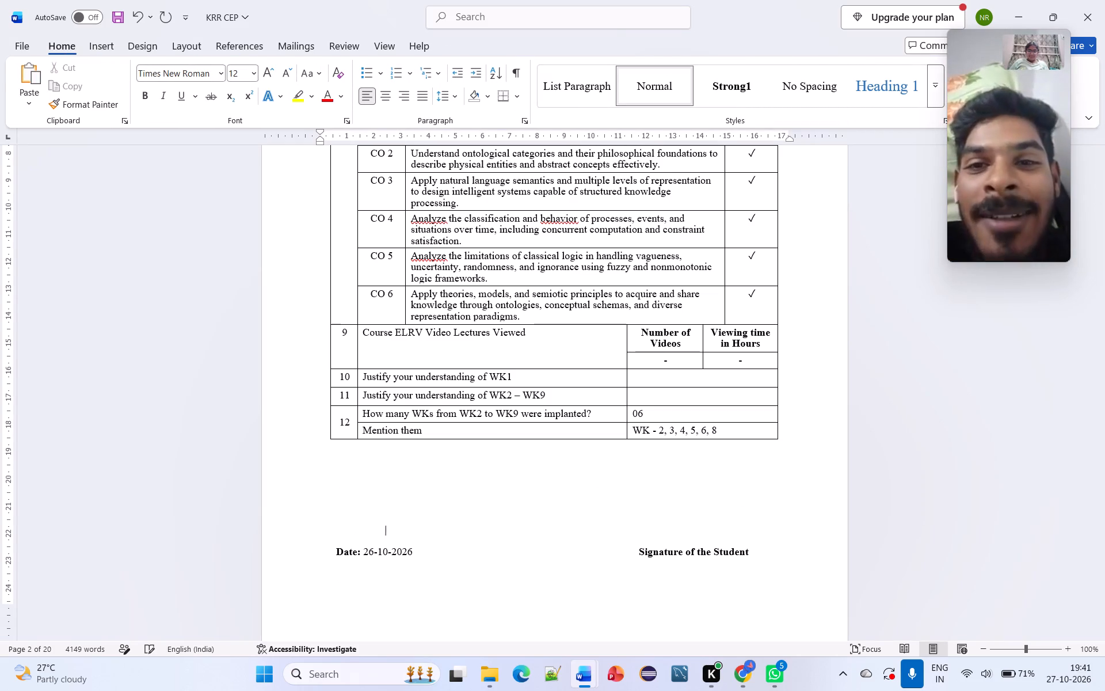
{"action": "key", "text": "Tab"}
{"action": "key", "text": "Tab"}
{"action": "key", "text": "Tab"}
{"action": "key", "text": "Tab"}
{"action": "key", "text": "Tab"}
{"action": "key", "text": "Tab"}
{"action": "key", "text": "Tab"}
{"action": "key", "text": "Tab"}
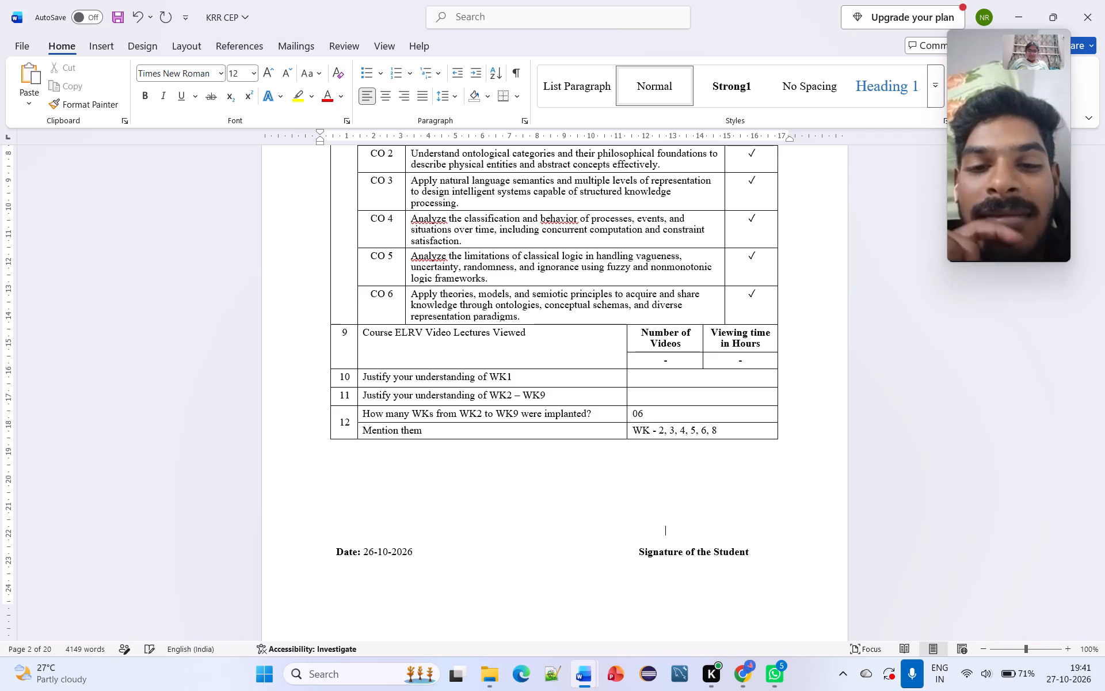
{"action": "key", "text": "BackSpace"}
{"action": "key", "text": "ctrl+v"}
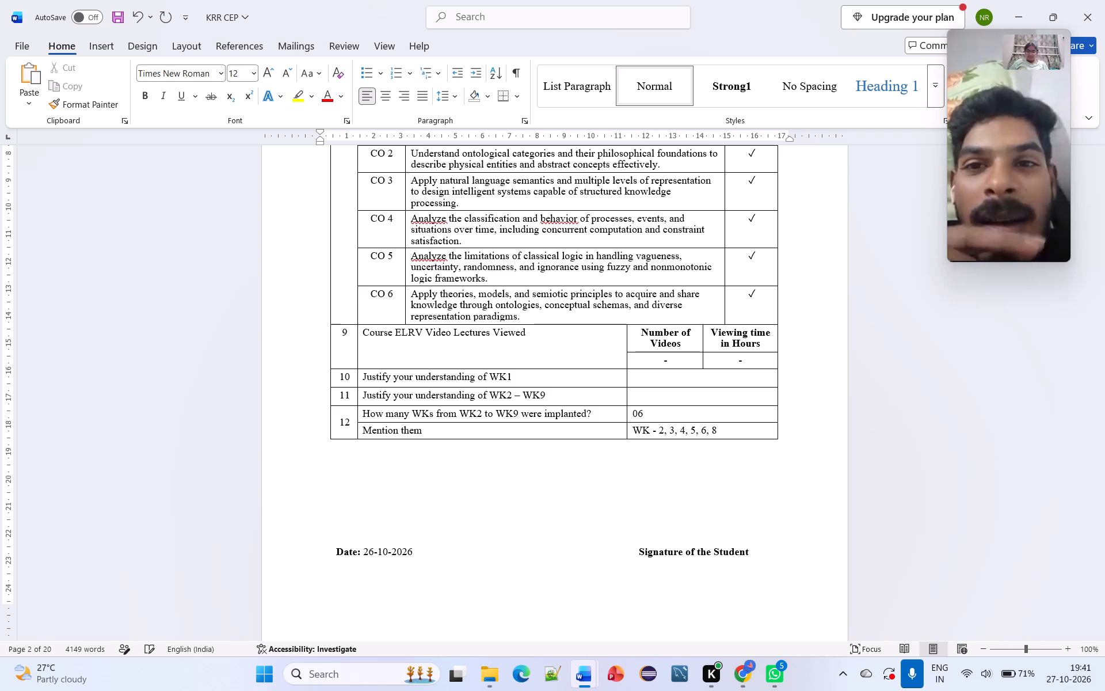
Set the pasted signature to Square text wrapping and place it directly above Signature of the Student.
{"action": "left_click", "coordinate": [474, 541]}
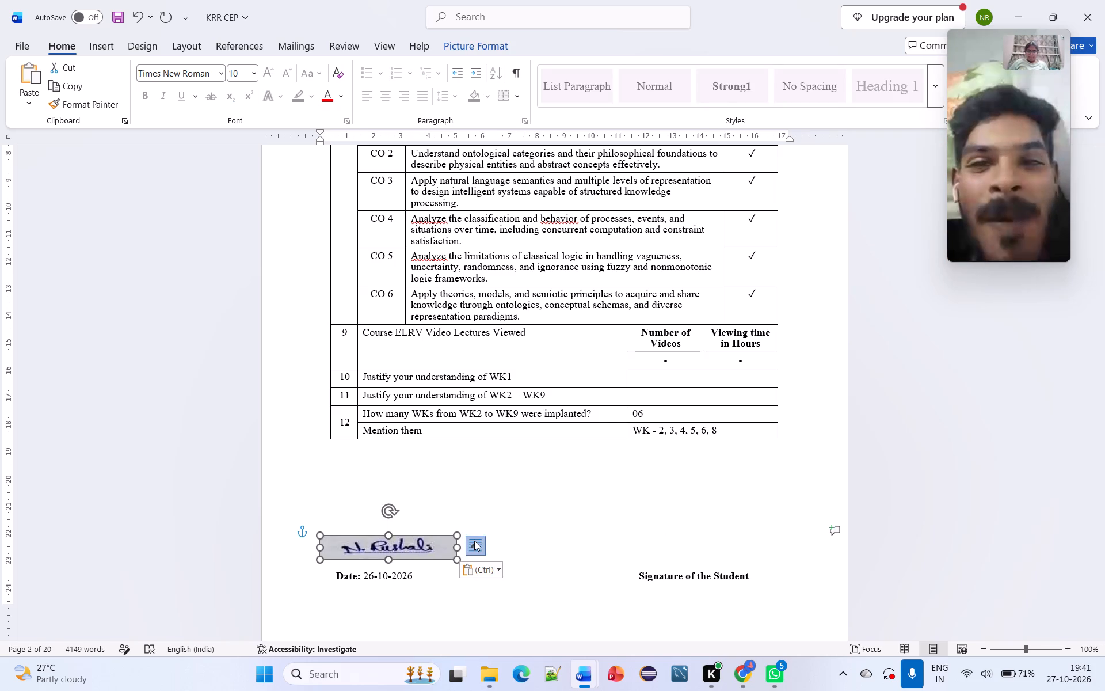
{"action": "left_click", "coordinate": [504, 529]}
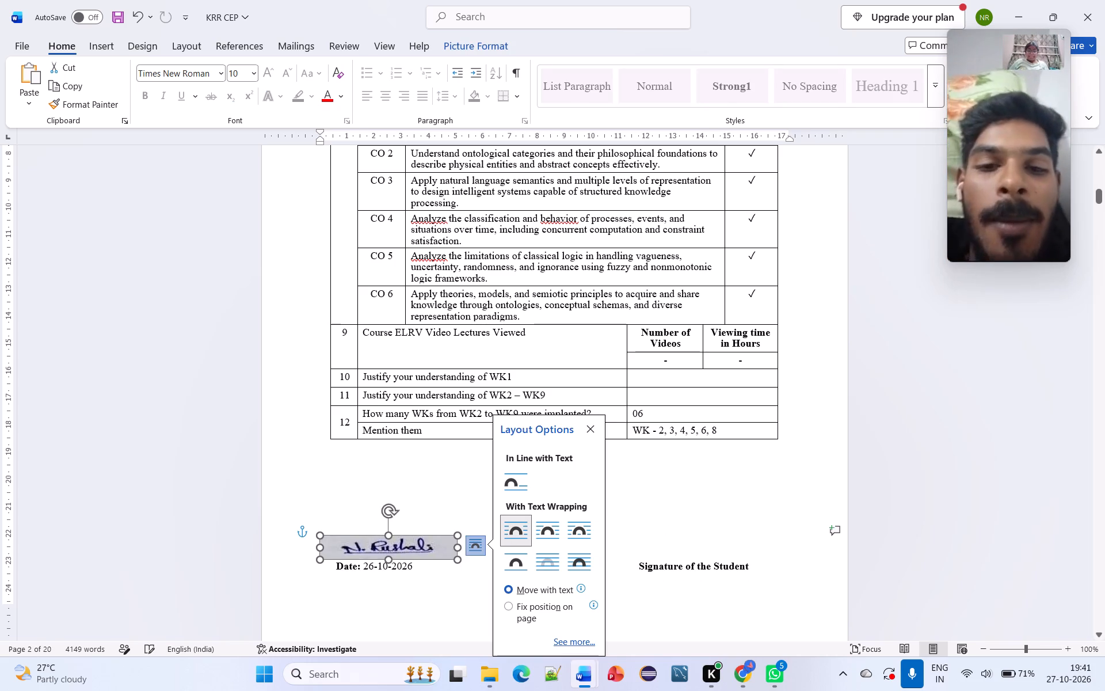
{"action": "left_click_drag", "start_coordinate": [418, 540], "coordinate": [780, 546]}
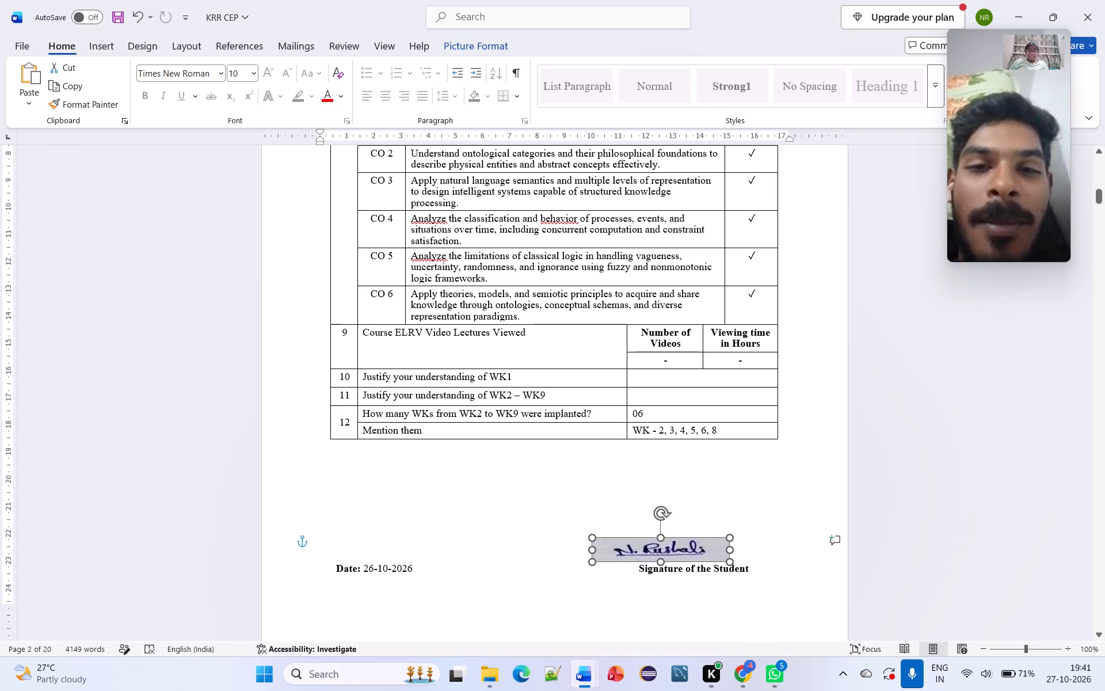
{"action": "left_click_drag", "start_coordinate": [780, 546], "coordinate": [717, 545]}
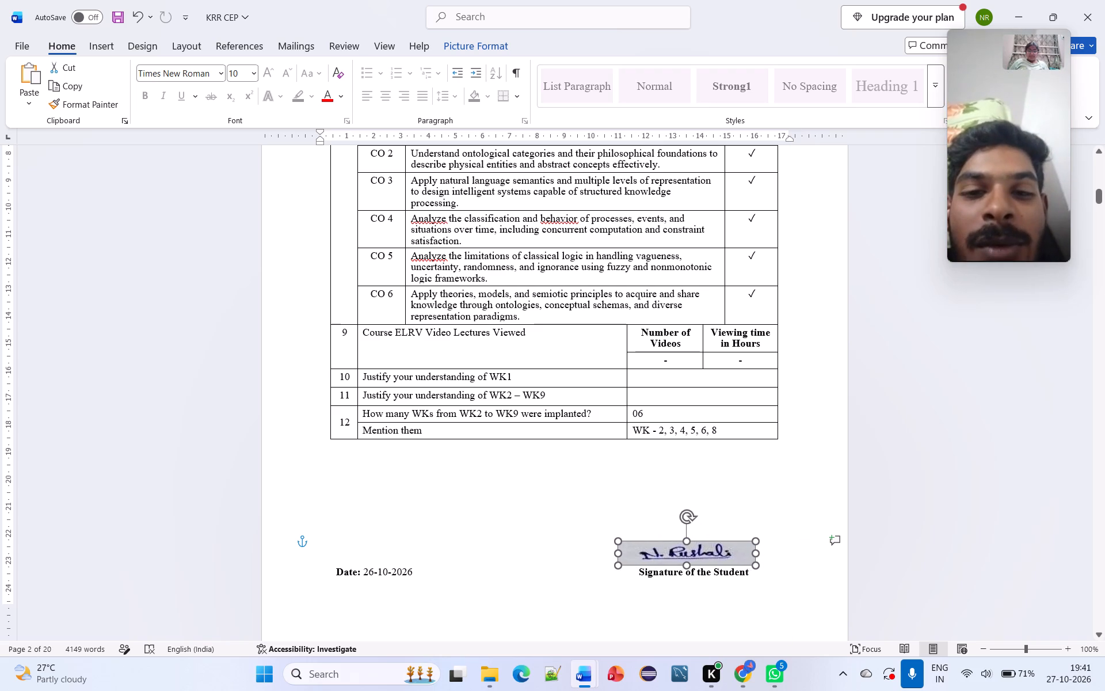
{"action": "left_click_drag", "start_coordinate": [717, 545], "coordinate": [719, 546]}
{"action": "left_click", "coordinate": [794, 487]}
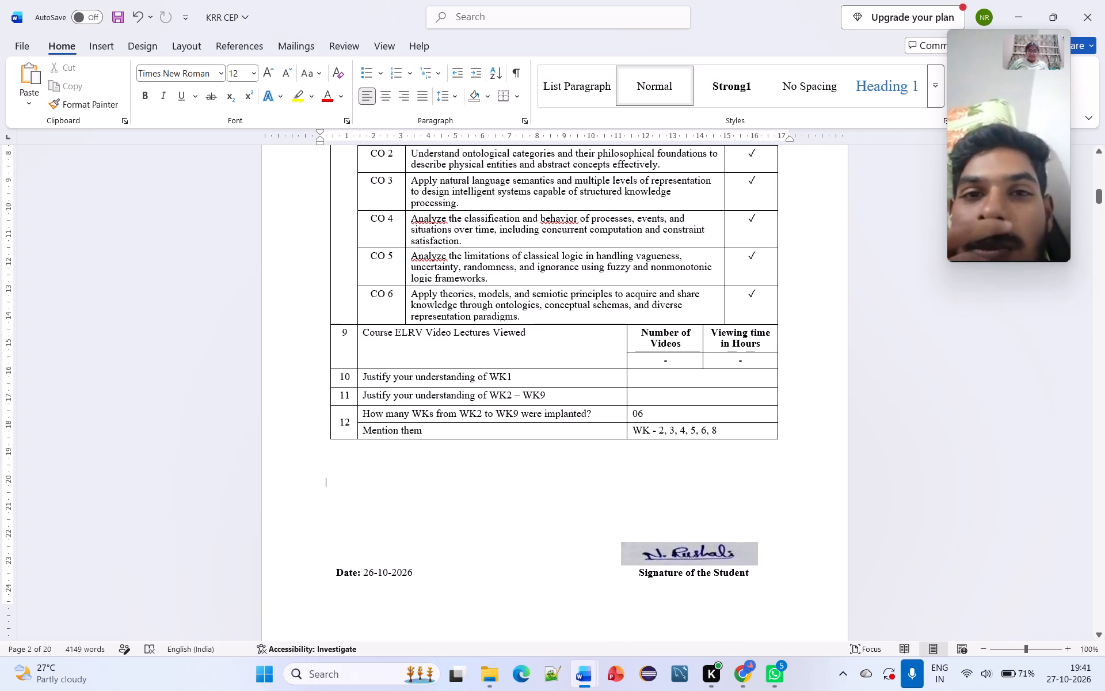
Replace the student name on the page 4 cover page with the new student's name.
{"action": "scroll", "coordinate": [794, 487], "scroll_direction": "down", "scroll_amount": 7}
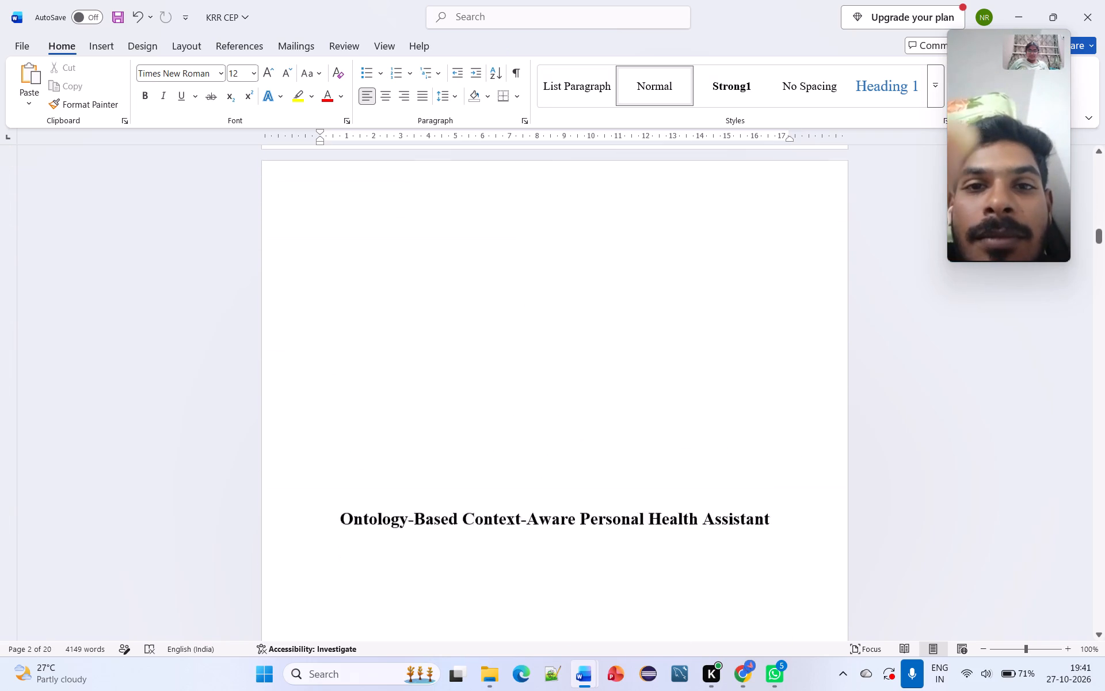
{"action": "scroll", "coordinate": [794, 487], "scroll_direction": "down", "scroll_amount": 8}
{"action": "scroll", "coordinate": [794, 487], "scroll_direction": "up", "scroll_amount": 1}
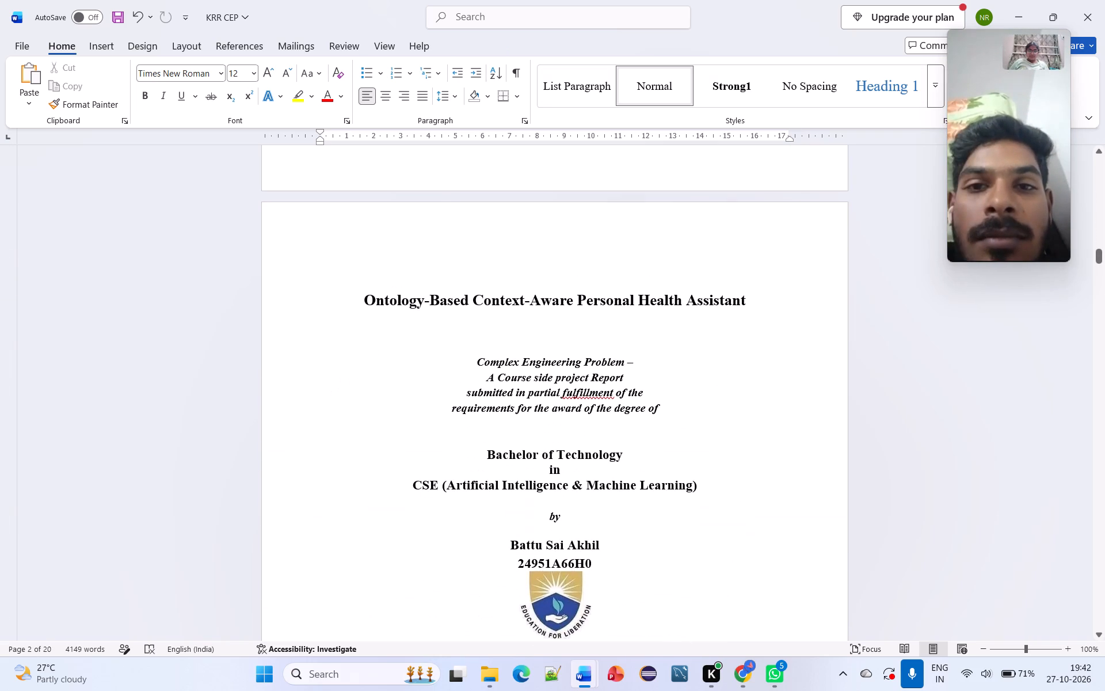
{"action": "scroll", "coordinate": [794, 487], "scroll_direction": "up", "scroll_amount": 1}
{"action": "left_click", "coordinate": [797, 359]}
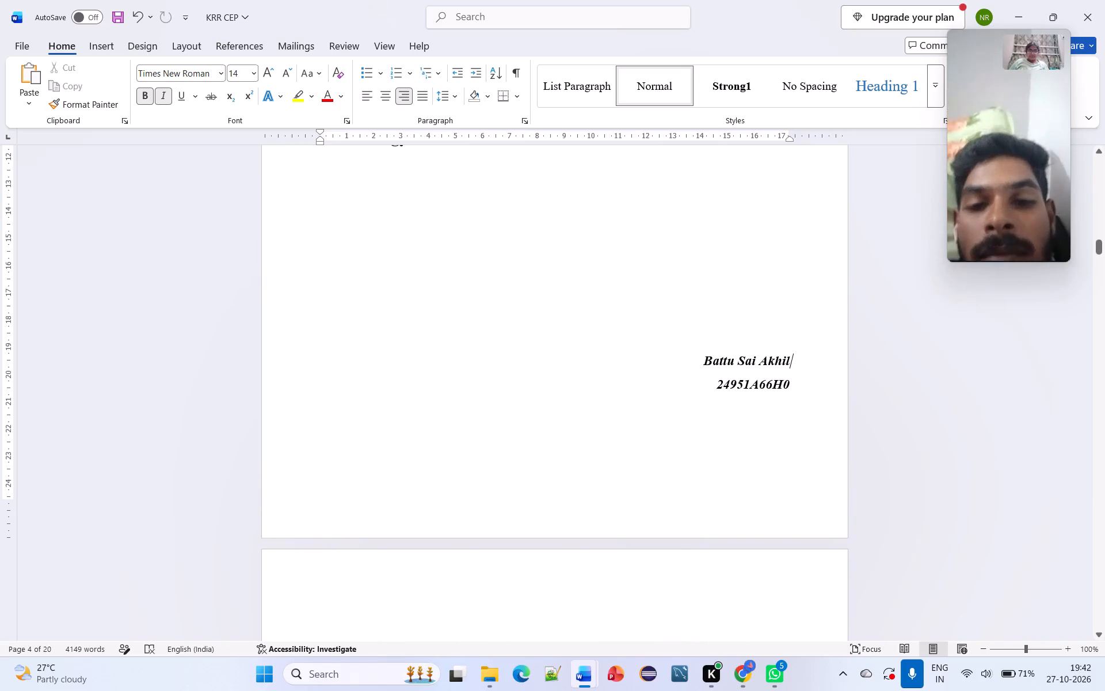
{"action": "key", "text": "BackSpace"}
{"action": "key", "text": "BackSpace"}
{"action": "key", "text": "BackSpace"}
{"action": "key", "text": "BackSpace"}
{"action": "key", "text": "BackSpace"}
{"action": "key", "text": "BackSpace"}
{"action": "key", "text": "BackSpace"}
{"action": "key", "text": "BackSpace"}
{"action": "key", "text": "BackSpace"}
{"action": "key", "text": "BackSpace"}
{"action": "key", "text": "BackSpace"}
{"action": "key", "text": "BackSpace"}
{"action": "key", "text": "BackSpace"}
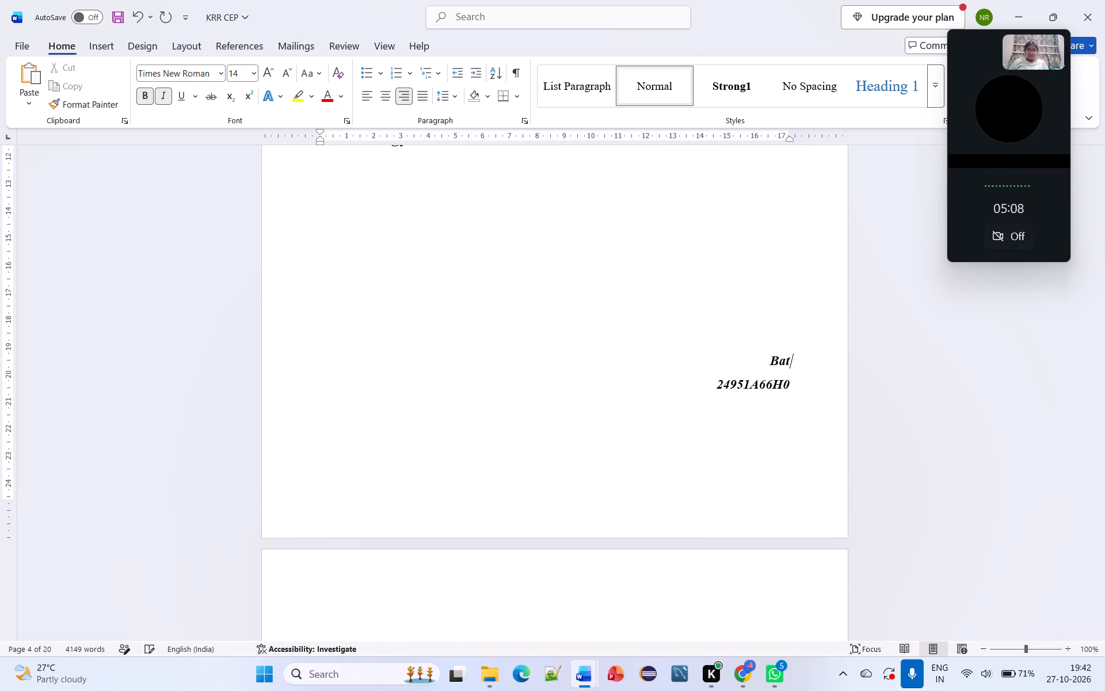
{"action": "key", "text": "BackSpace"}
{"action": "key", "text": "BackSpace"}
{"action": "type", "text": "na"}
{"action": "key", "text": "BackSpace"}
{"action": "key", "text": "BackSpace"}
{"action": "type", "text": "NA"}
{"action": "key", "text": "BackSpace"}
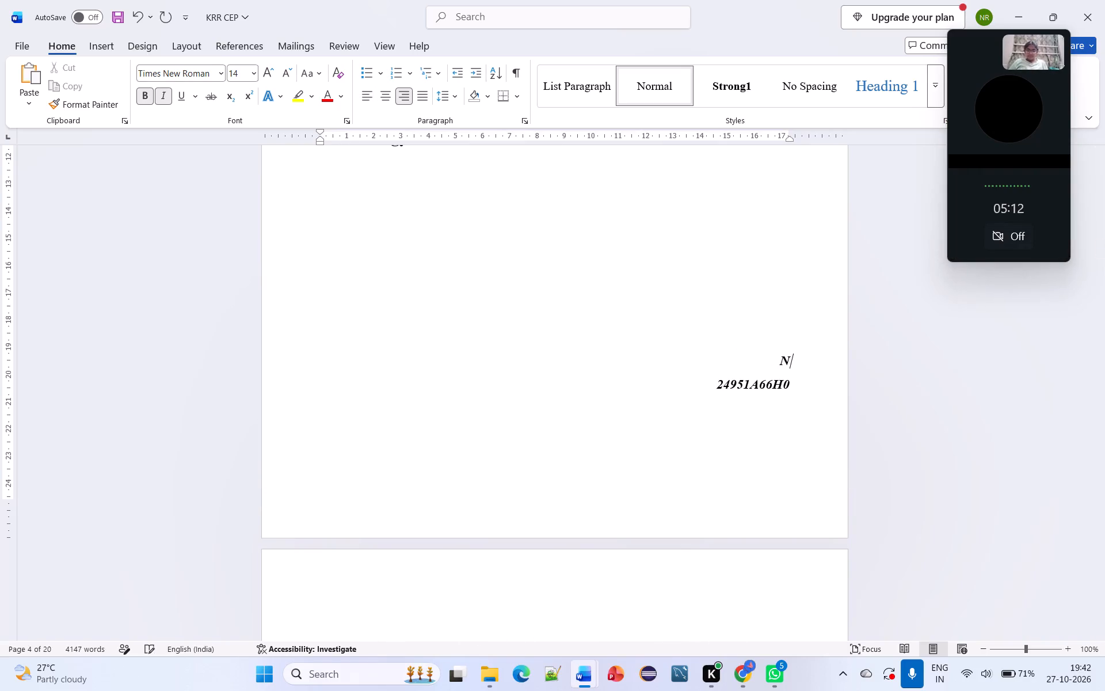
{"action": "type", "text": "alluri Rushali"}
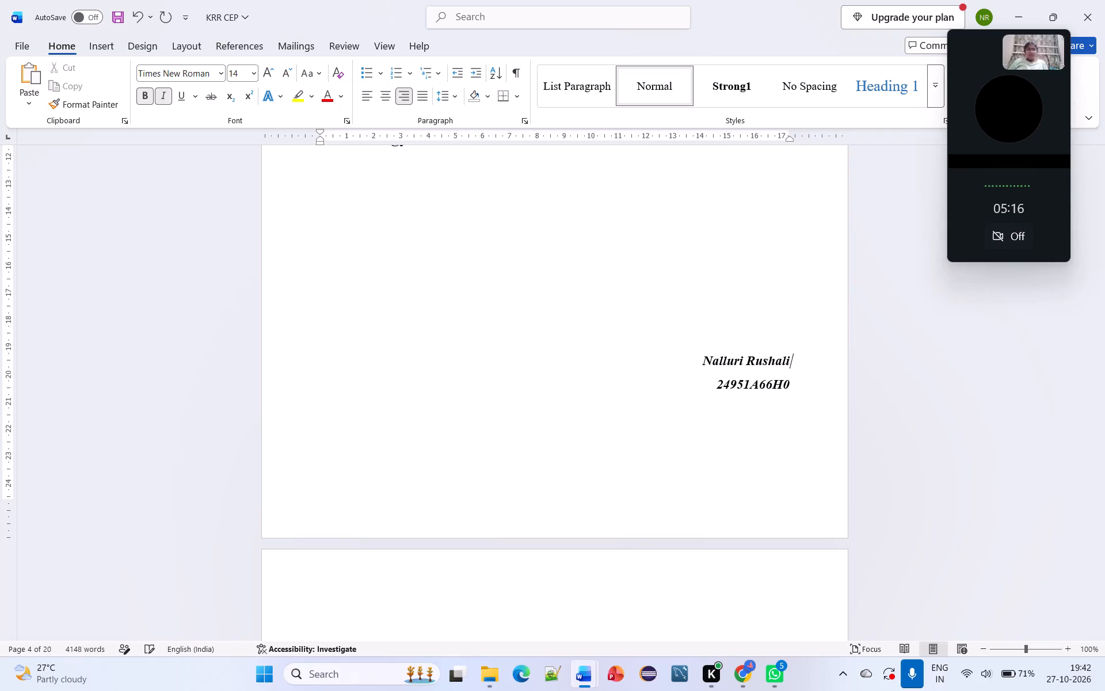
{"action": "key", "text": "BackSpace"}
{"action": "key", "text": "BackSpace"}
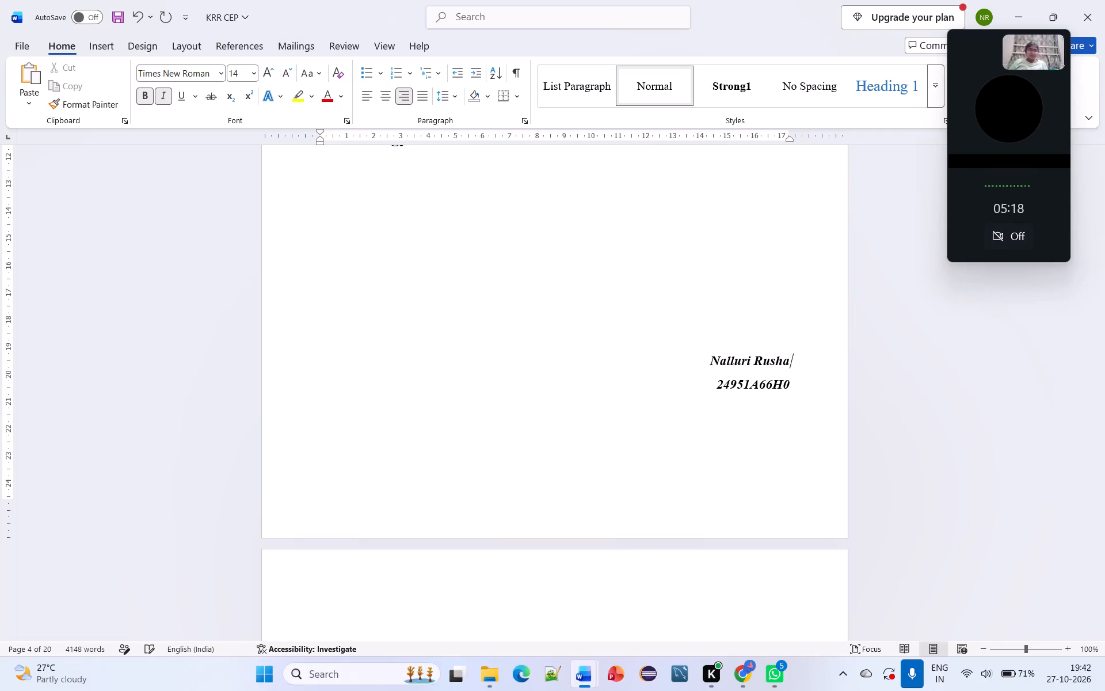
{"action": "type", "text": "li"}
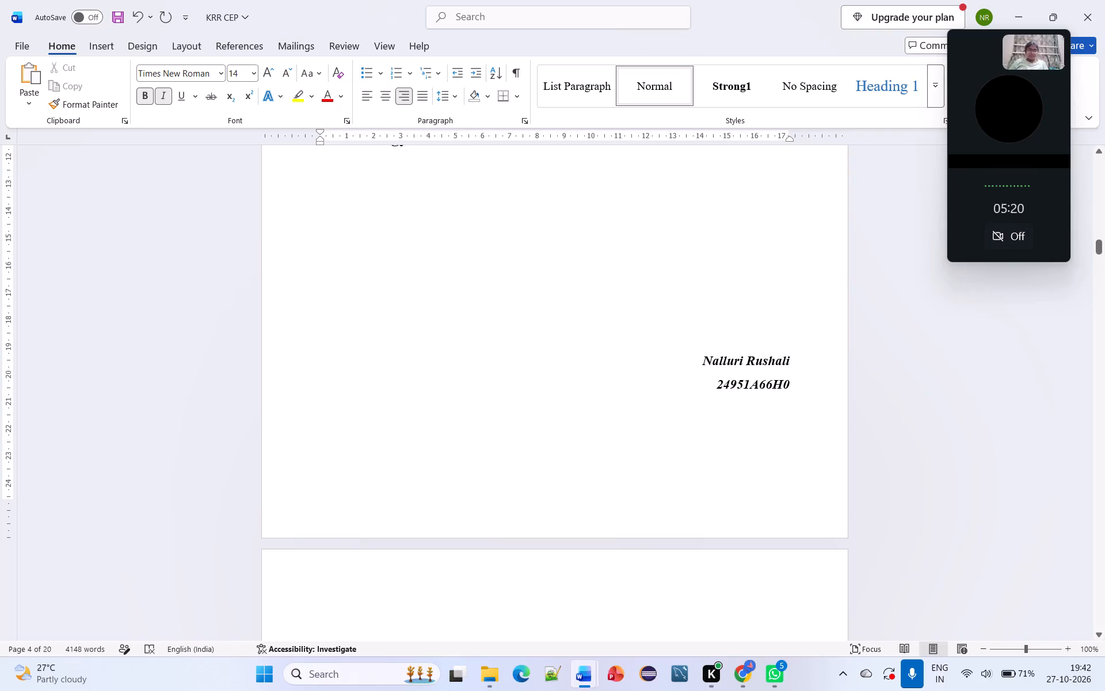
Change the ending of the roll number below that name to match the new student's roll number.
{"action": "left_click", "coordinate": [790, 381]}
{"action": "key", "text": "BackSpace"}
{"action": "key", "text": "BackSpace"}
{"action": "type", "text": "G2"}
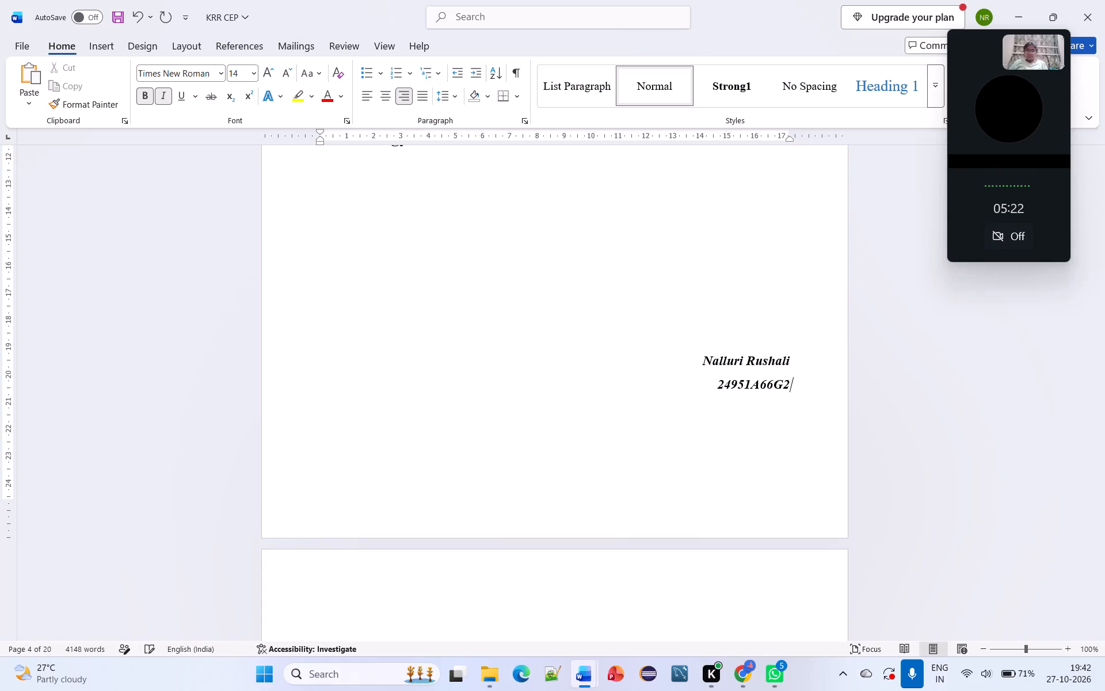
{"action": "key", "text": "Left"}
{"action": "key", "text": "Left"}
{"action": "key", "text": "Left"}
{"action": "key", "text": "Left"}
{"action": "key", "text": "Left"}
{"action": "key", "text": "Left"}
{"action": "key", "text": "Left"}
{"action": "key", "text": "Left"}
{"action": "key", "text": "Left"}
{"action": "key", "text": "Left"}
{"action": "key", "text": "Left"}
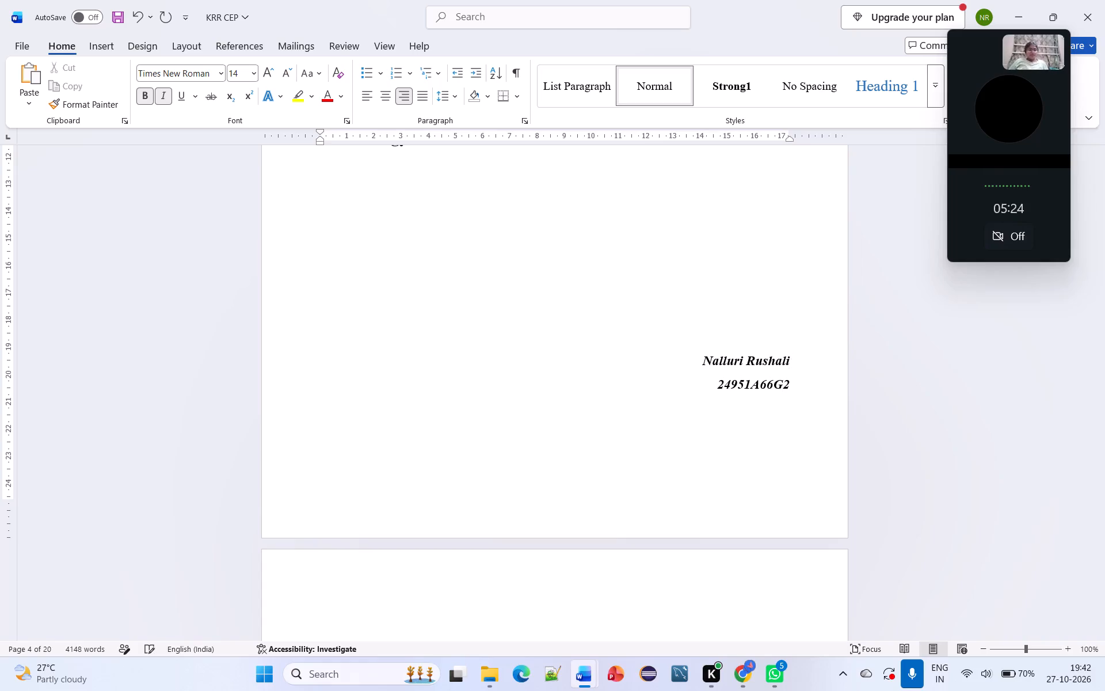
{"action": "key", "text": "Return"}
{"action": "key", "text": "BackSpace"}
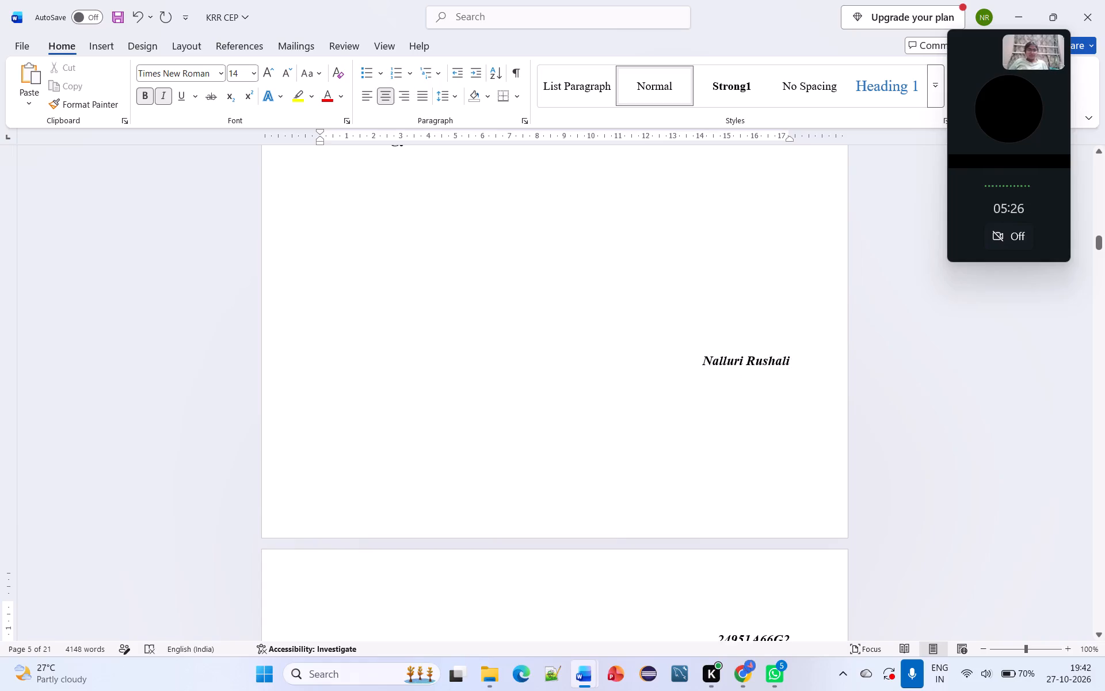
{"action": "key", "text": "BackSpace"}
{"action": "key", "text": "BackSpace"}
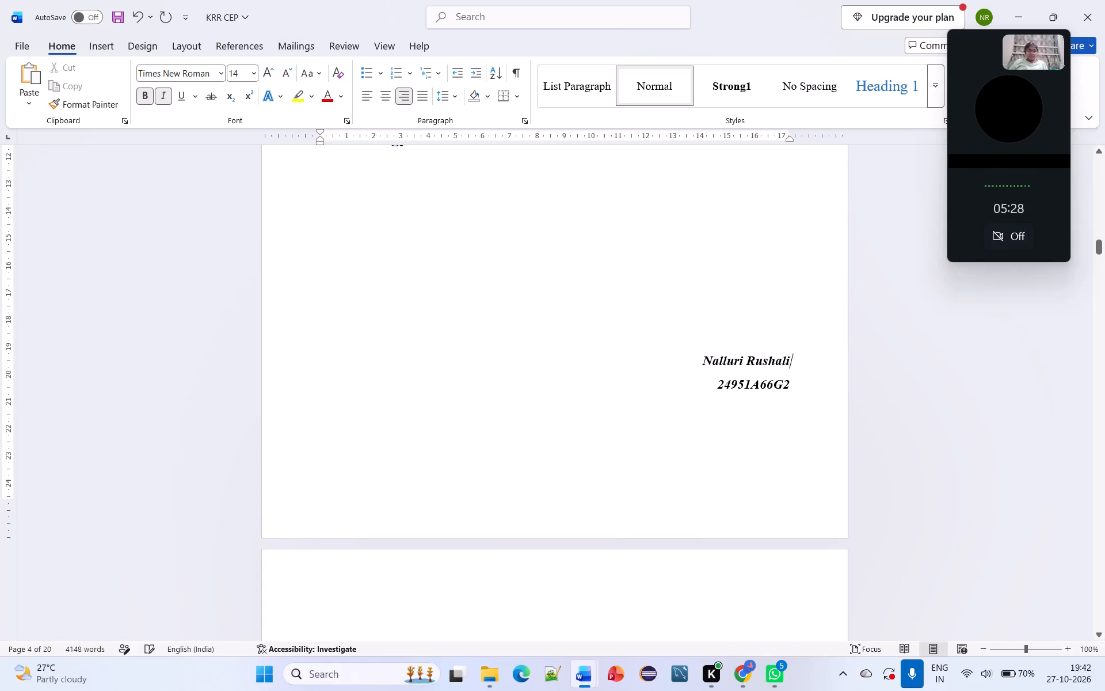
Indent the roll number line on the cover page with tabs and spaces so it starts directly under the student name's first letter.
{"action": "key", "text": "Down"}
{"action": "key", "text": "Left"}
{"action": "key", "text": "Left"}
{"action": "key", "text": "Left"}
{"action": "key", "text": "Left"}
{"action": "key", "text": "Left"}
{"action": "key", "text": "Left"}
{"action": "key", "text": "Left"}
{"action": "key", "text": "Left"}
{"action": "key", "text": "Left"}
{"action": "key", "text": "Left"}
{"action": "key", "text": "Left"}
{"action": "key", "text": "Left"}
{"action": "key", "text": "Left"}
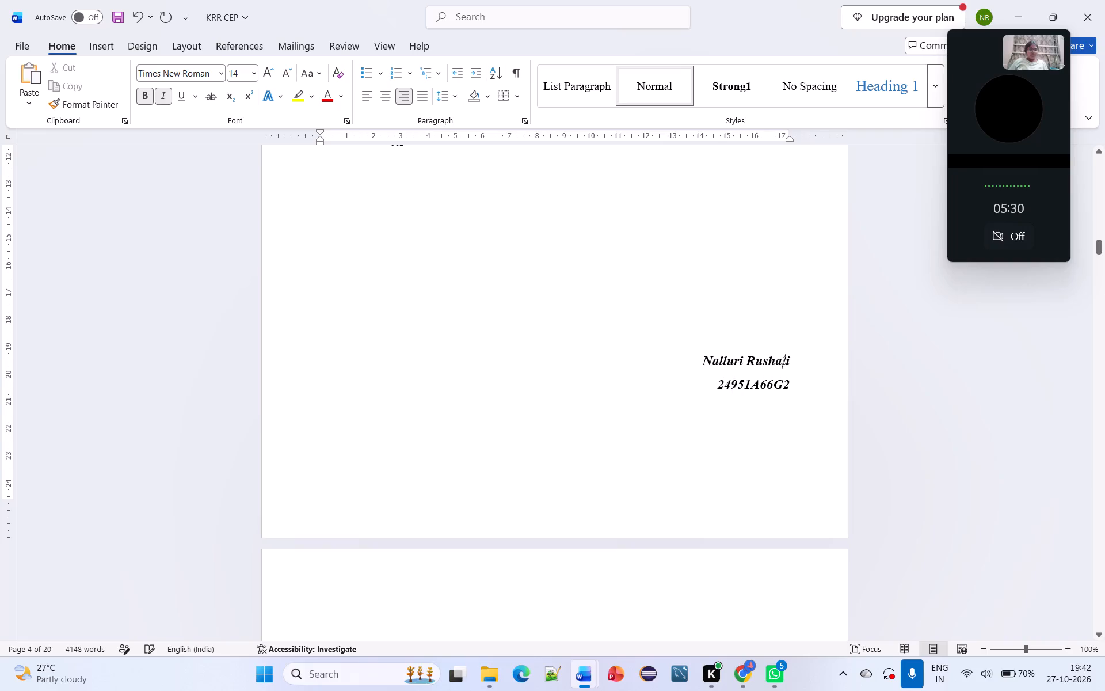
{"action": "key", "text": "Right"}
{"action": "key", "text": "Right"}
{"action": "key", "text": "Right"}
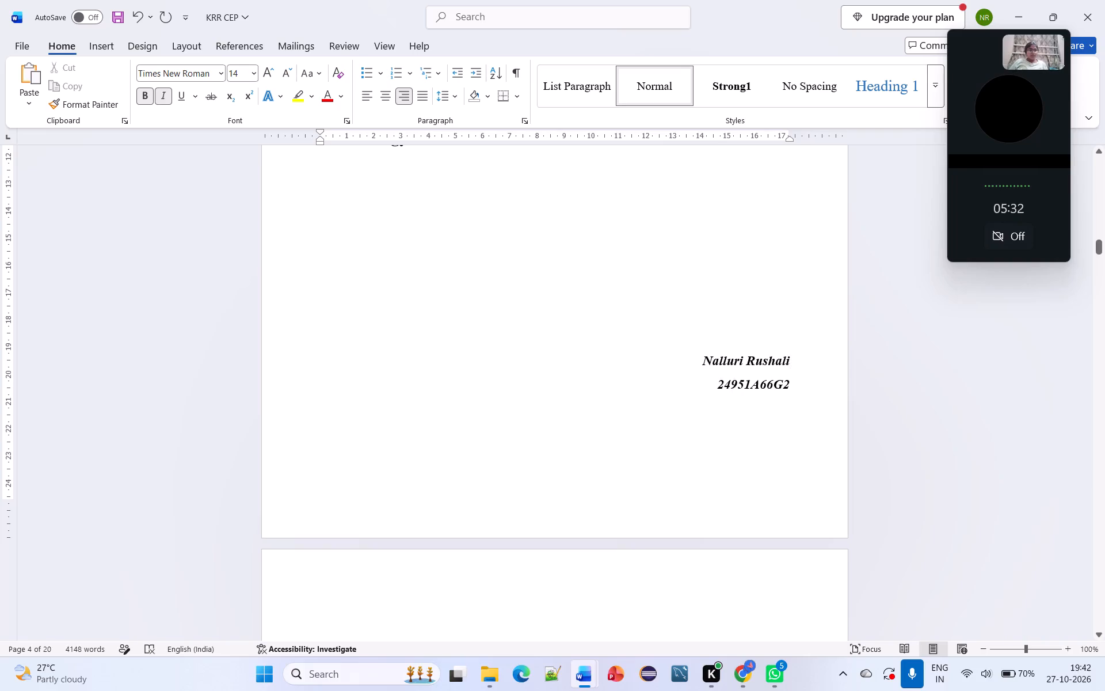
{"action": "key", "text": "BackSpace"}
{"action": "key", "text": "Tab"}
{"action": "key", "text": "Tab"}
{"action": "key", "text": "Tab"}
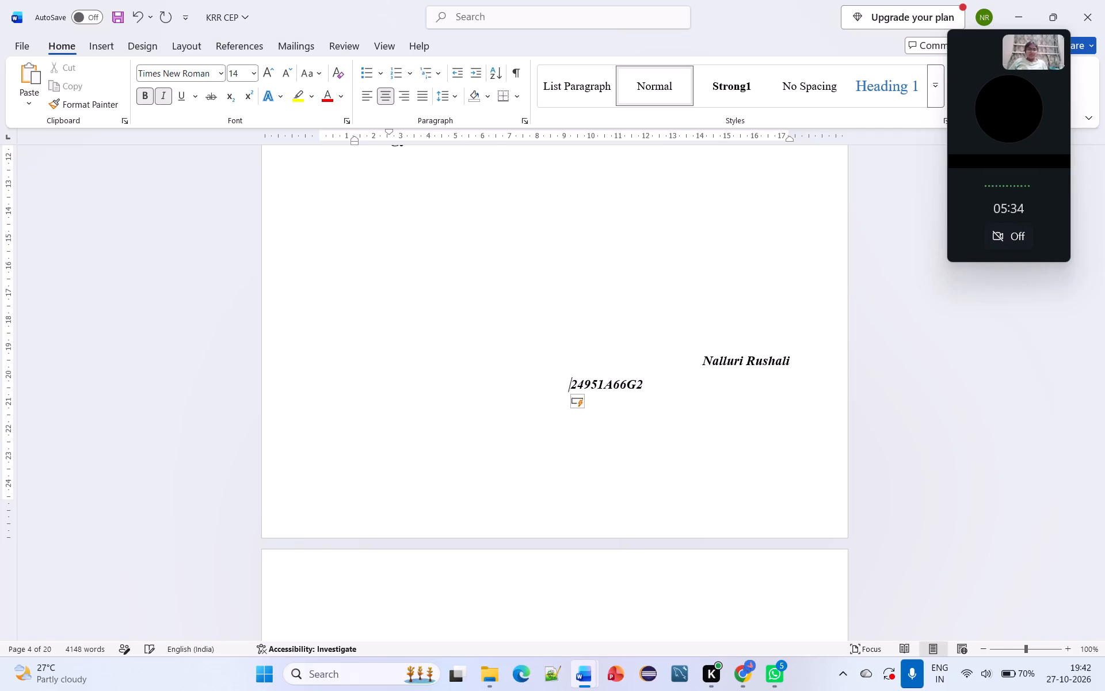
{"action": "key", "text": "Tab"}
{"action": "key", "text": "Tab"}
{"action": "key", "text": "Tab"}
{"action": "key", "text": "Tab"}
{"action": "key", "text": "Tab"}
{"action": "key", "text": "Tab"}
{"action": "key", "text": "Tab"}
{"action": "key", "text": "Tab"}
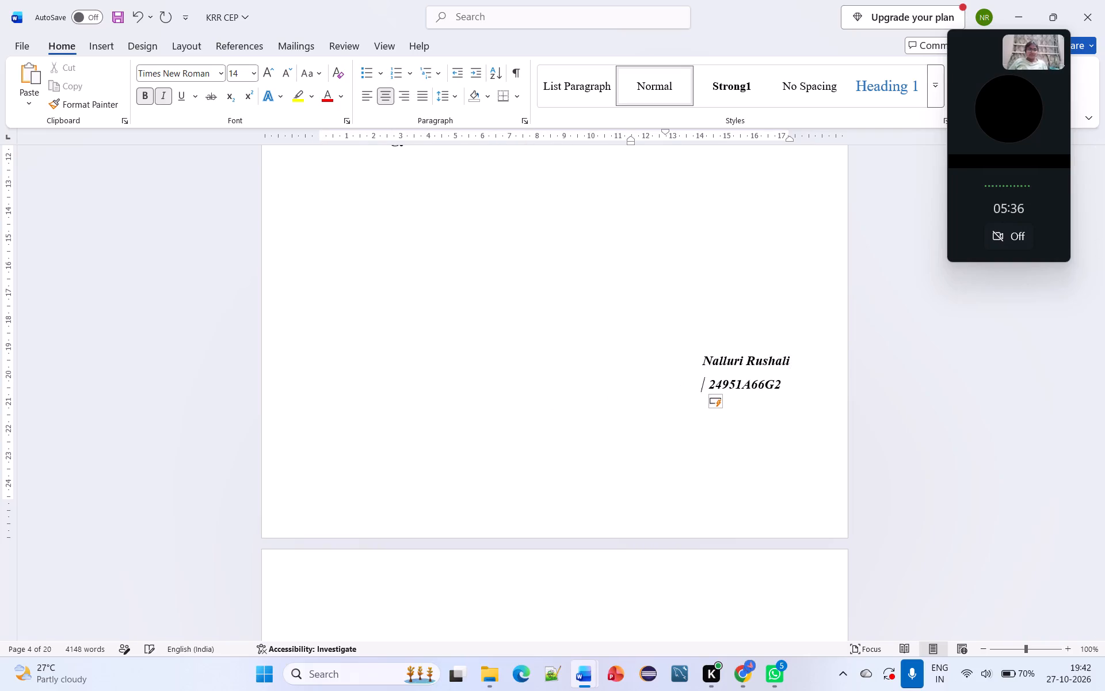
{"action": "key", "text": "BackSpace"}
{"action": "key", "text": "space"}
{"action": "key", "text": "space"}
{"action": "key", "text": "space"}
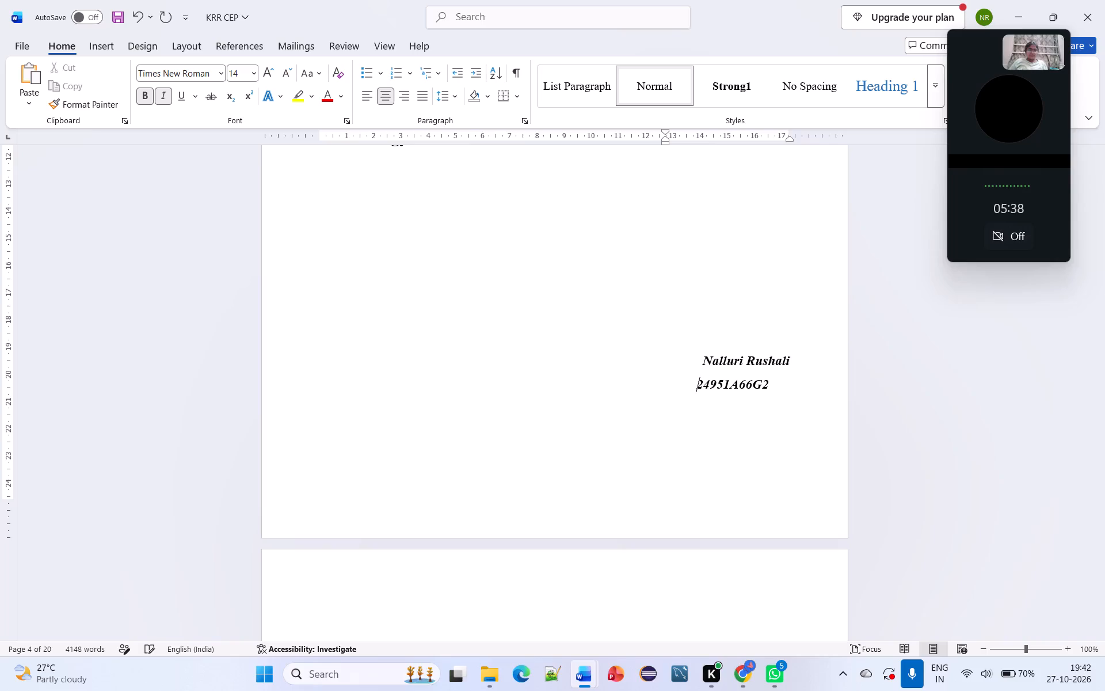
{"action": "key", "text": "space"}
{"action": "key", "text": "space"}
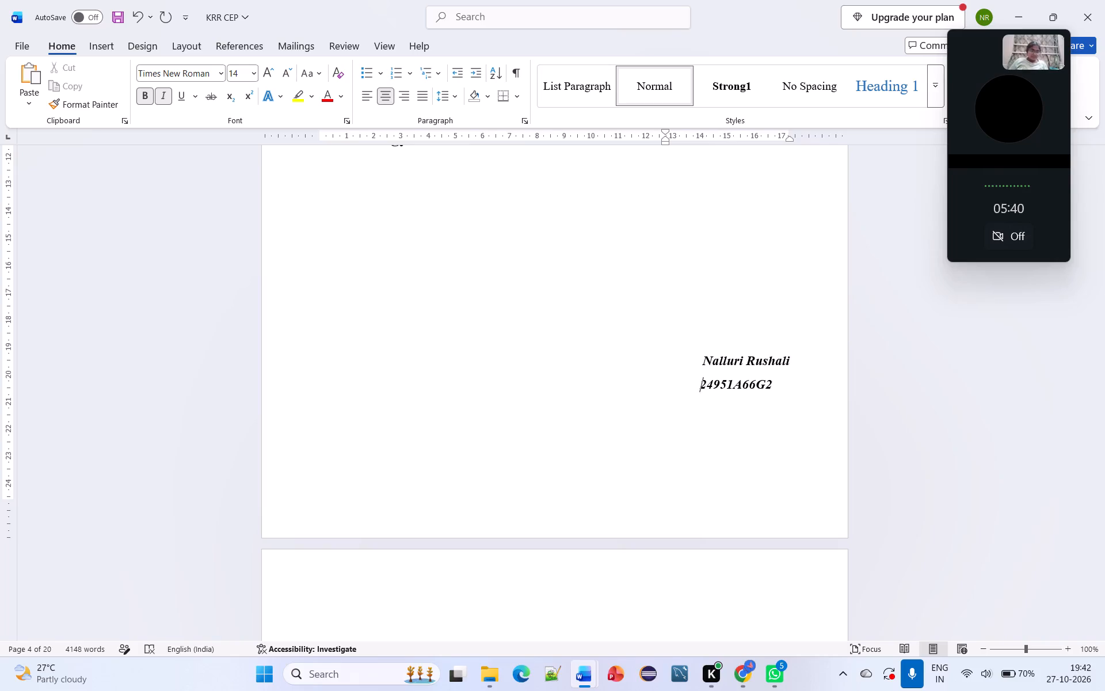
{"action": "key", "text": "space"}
Replace the student name under "by" on the title page with the new student's name.
{"action": "scroll", "coordinate": [819, 449], "scroll_direction": "down", "scroll_amount": 1}
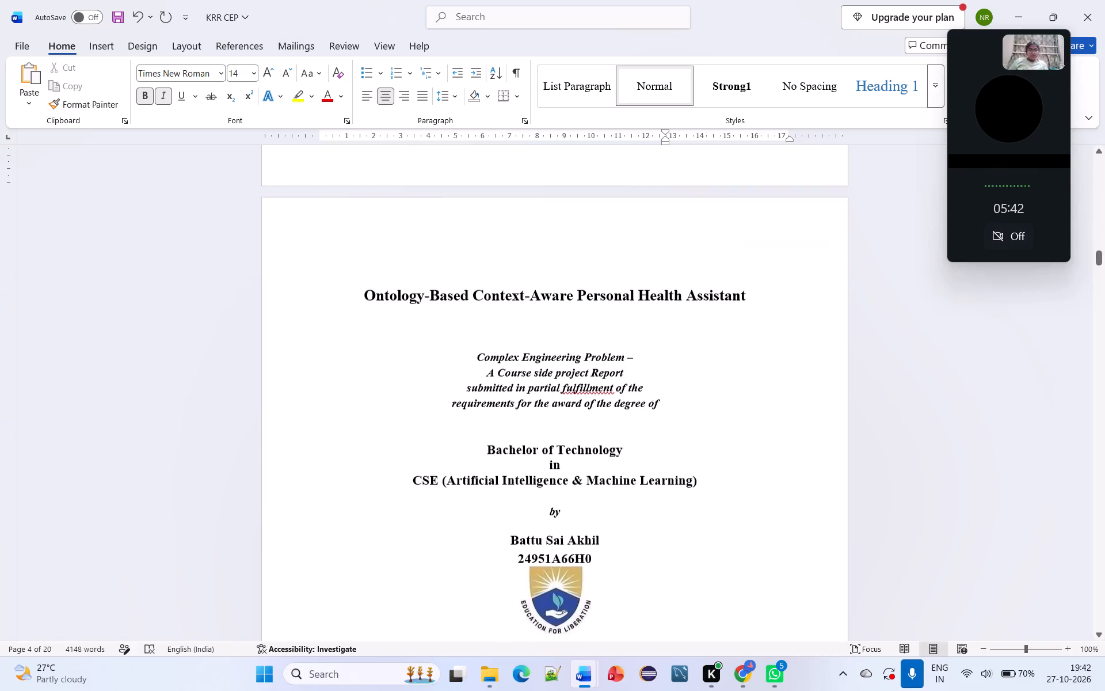
{"action": "scroll", "coordinate": [819, 449], "scroll_direction": "up", "scroll_amount": 1}
{"action": "scroll", "coordinate": [819, 449], "scroll_direction": "down", "scroll_amount": 3}
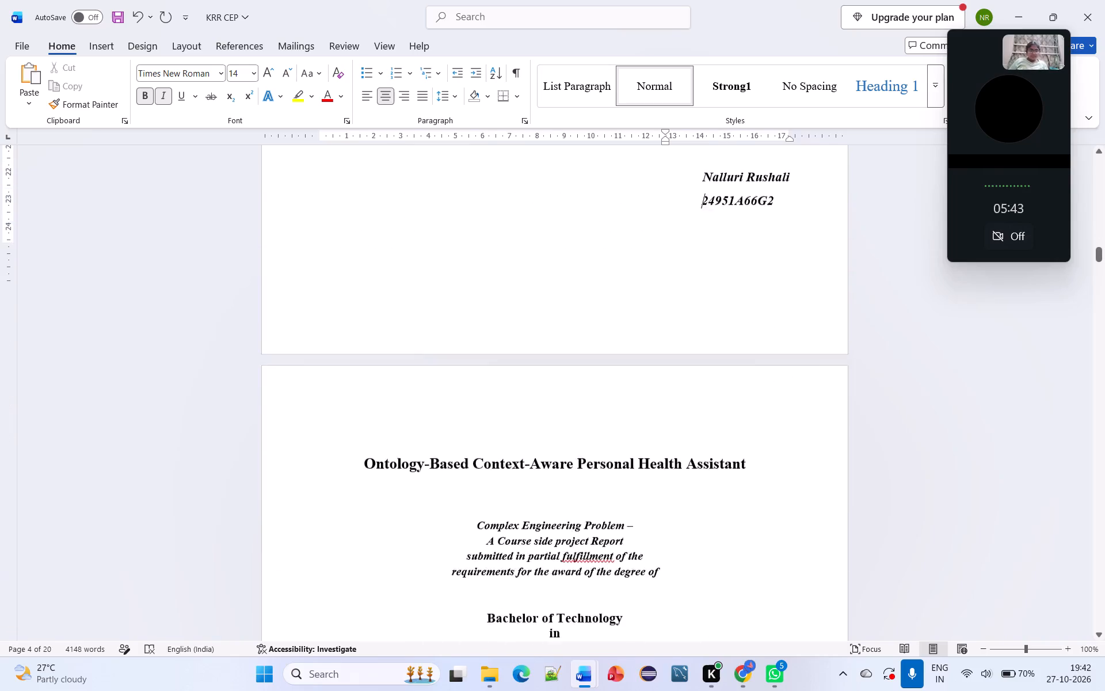
{"action": "scroll", "coordinate": [819, 449], "scroll_direction": "down", "scroll_amount": 1}
{"action": "scroll", "coordinate": [554, 380], "scroll_direction": "down", "scroll_amount": 1}
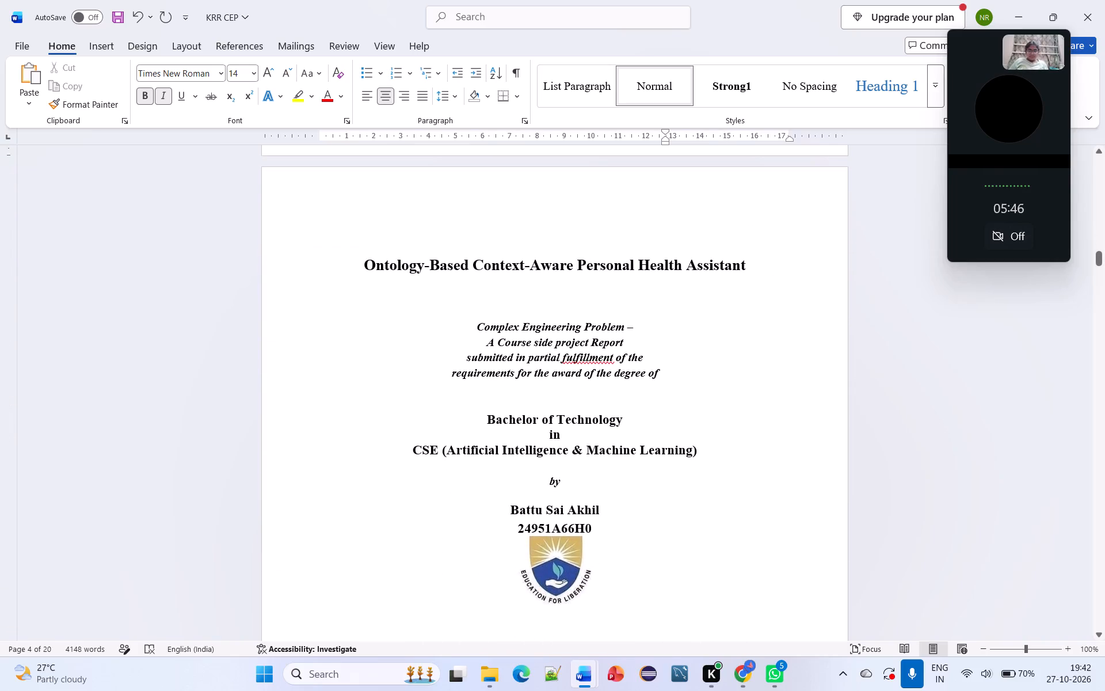
{"action": "scroll", "coordinate": [632, 454], "scroll_direction": "down", "scroll_amount": 2}
{"action": "left_click", "coordinate": [607, 199]}
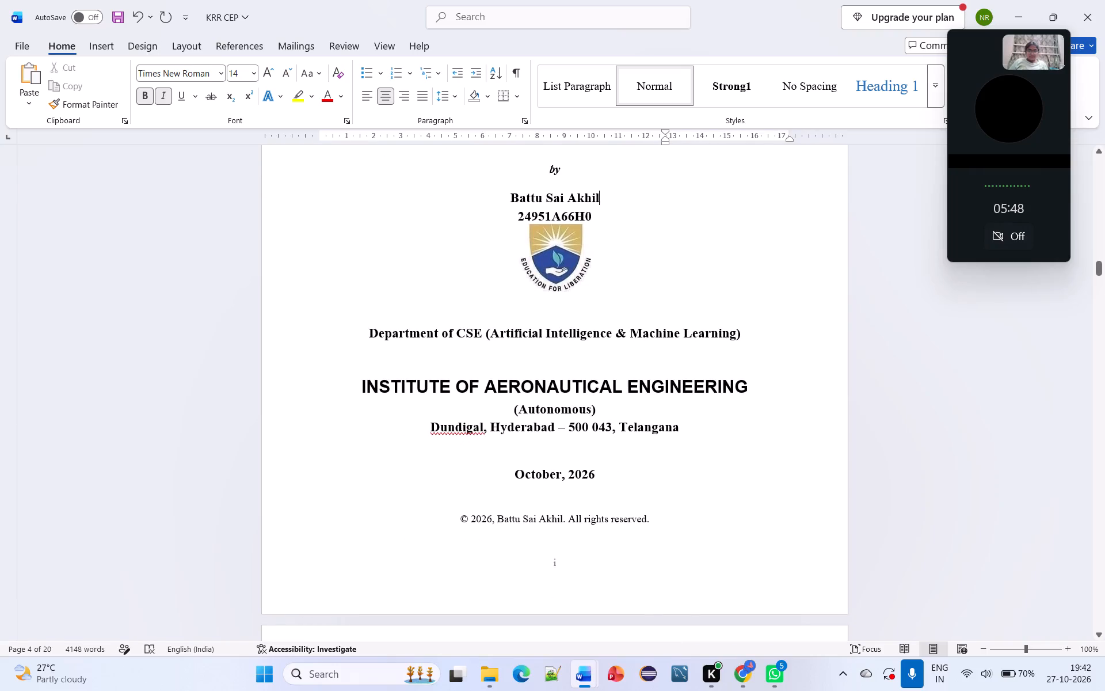
{"action": "key", "text": "BackSpace"}
{"action": "key", "text": "BackSpace"}
{"action": "key", "text": "BackSpace"}
{"action": "key", "text": "BackSpace"}
{"action": "key", "text": "BackSpace"}
{"action": "key", "text": "BackSpace"}
{"action": "key", "text": "BackSpace"}
{"action": "key", "text": "BackSpace"}
{"action": "key", "text": "BackSpace"}
{"action": "key", "text": "BackSpace"}
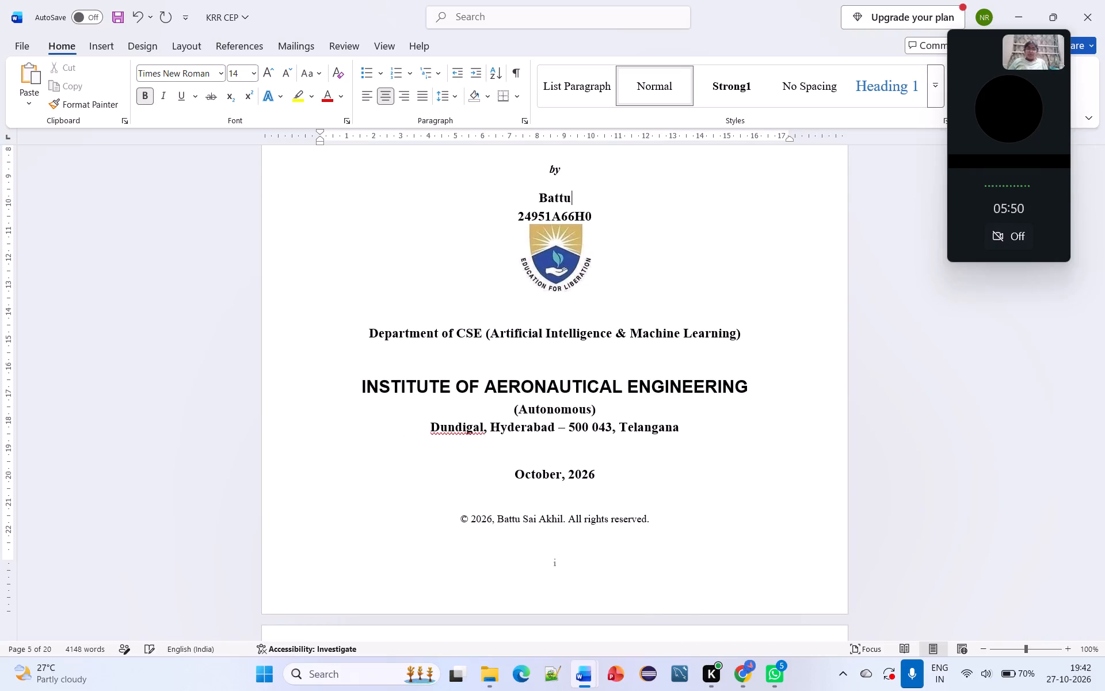
{"action": "key", "text": "BackSpace"}
{"action": "key", "text": "BackSpace"}
{"action": "key", "text": "BackSpace"}
{"action": "key", "text": "BackSpace"}
{"action": "key", "text": "BackSpace"}
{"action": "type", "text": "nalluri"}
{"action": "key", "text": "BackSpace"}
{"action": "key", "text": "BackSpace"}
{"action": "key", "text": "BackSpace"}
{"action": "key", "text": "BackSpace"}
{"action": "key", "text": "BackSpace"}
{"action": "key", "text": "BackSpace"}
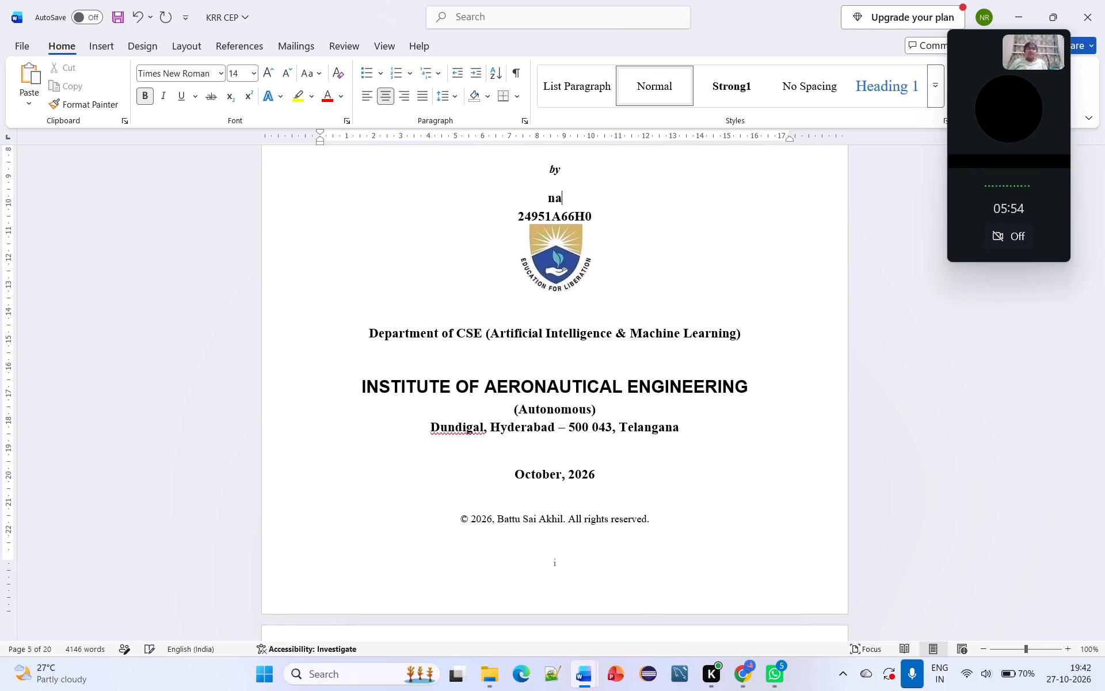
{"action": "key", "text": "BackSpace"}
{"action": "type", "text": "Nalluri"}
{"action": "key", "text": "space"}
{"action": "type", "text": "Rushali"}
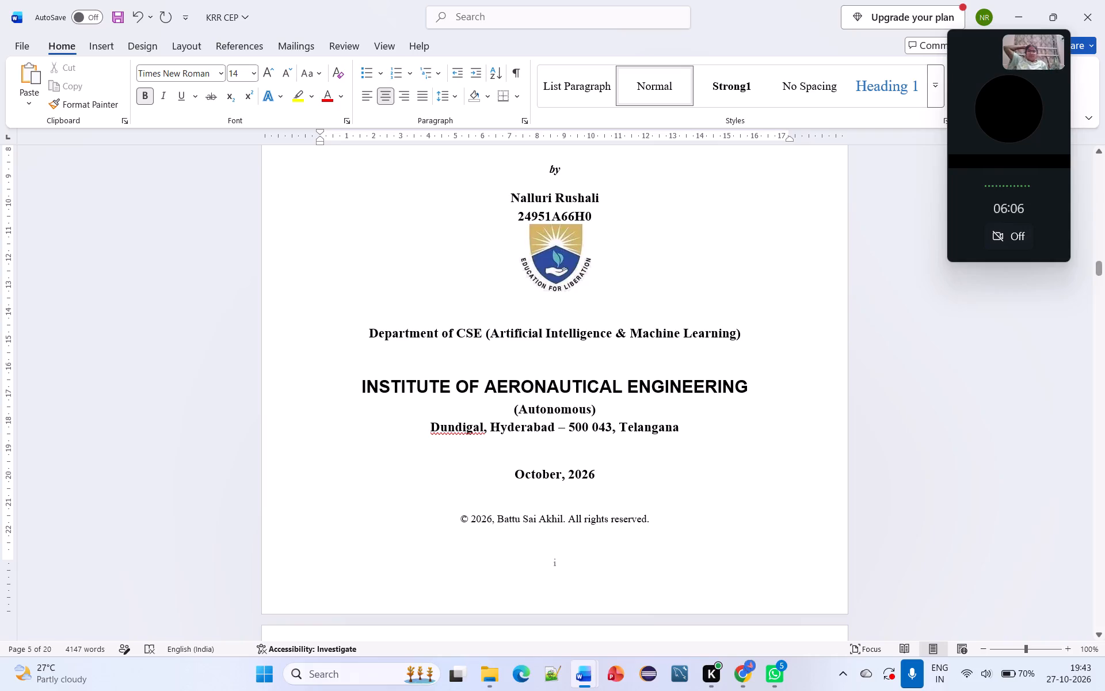
Change the ending of the roll number below the title page name to match the new student's roll number.
{"action": "left_click", "coordinate": [599, 218]}
{"action": "key", "text": "BackSpace"}
{"action": "key", "text": "BackSpace"}
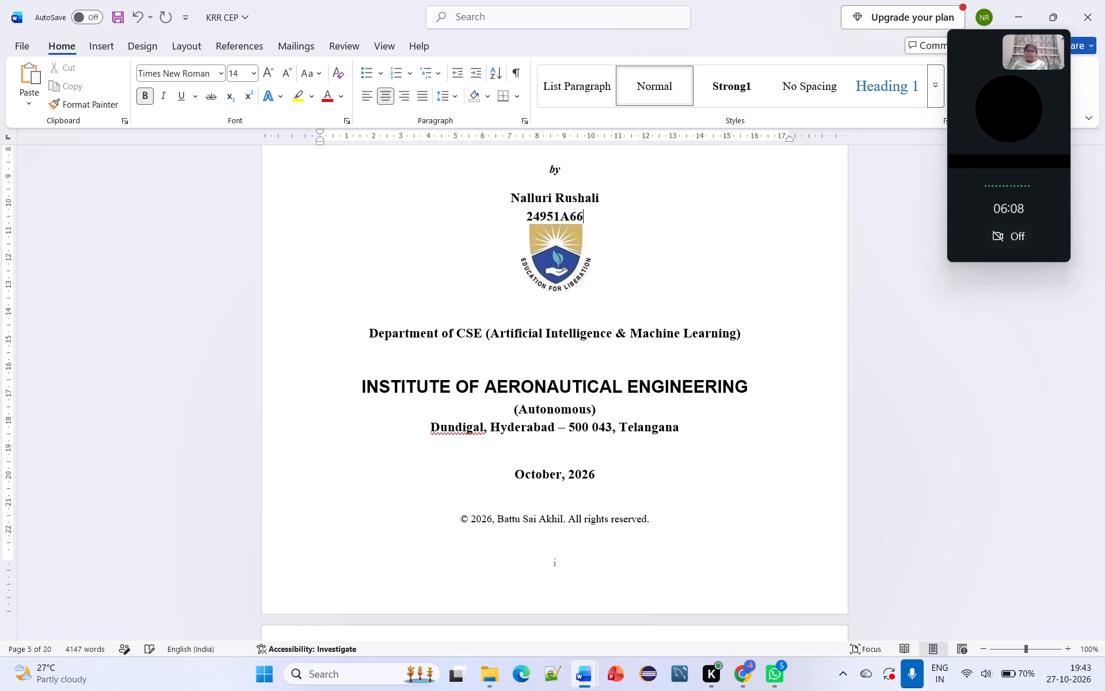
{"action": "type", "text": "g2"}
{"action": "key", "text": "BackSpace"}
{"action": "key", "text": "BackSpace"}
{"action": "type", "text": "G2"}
Replace the old student's name in the title page's © 2026 copyright line with the new student's name.
{"action": "scroll", "coordinate": [624, 306], "scroll_direction": "down", "scroll_amount": 1}
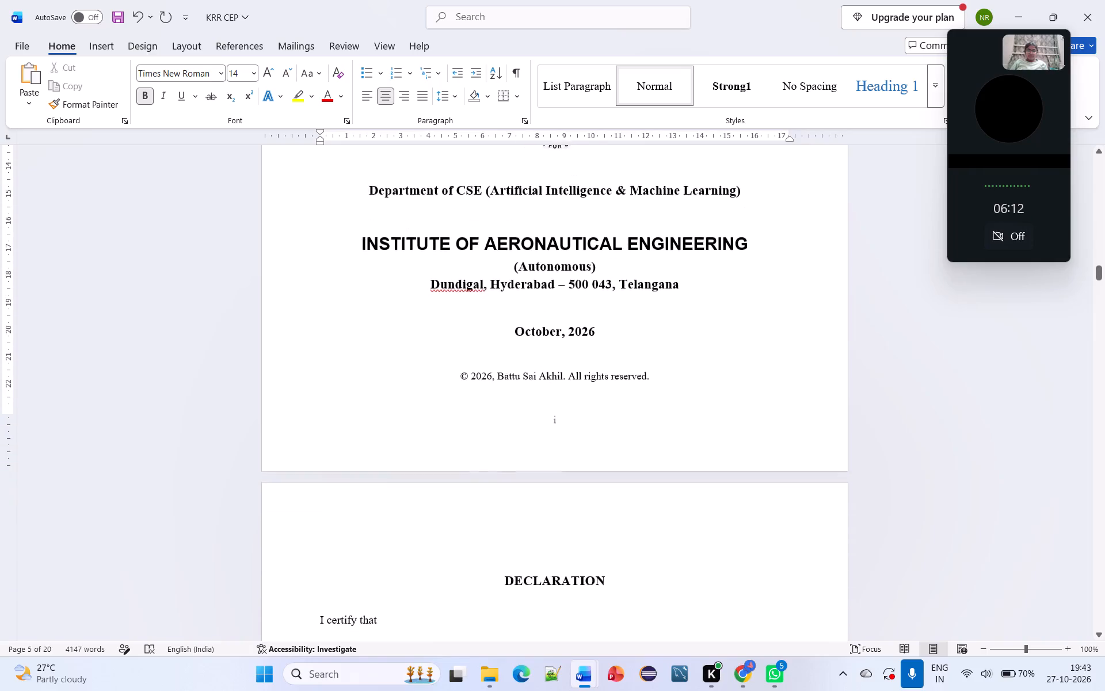
{"action": "left_click", "coordinate": [562, 373]}
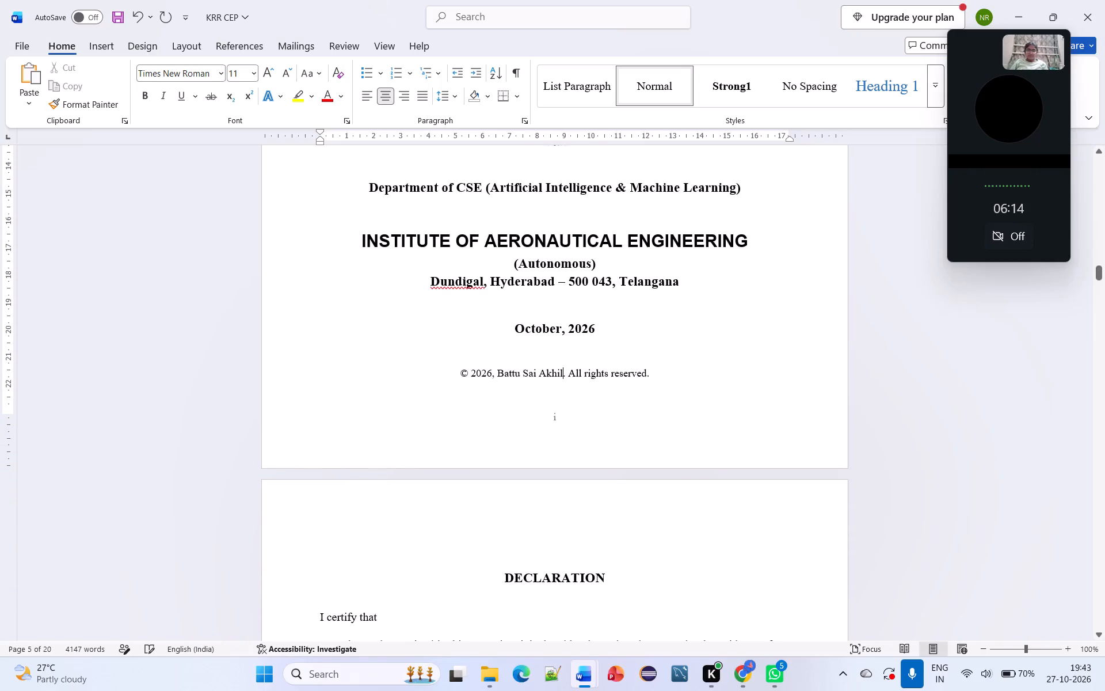
{"action": "key", "text": "BackSpace"}
{"action": "key", "text": "BackSpace"}
{"action": "key", "text": "BackSpace"}
{"action": "key", "text": "BackSpace"}
{"action": "key", "text": "BackSpace"}
{"action": "key", "text": "BackSpace"}
{"action": "key", "text": "BackSpace"}
{"action": "key", "text": "BackSpace"}
{"action": "key", "text": "BackSpace"}
{"action": "key", "text": "BackSpace"}
{"action": "key", "text": "BackSpace"}
{"action": "key", "text": "BackSpace"}
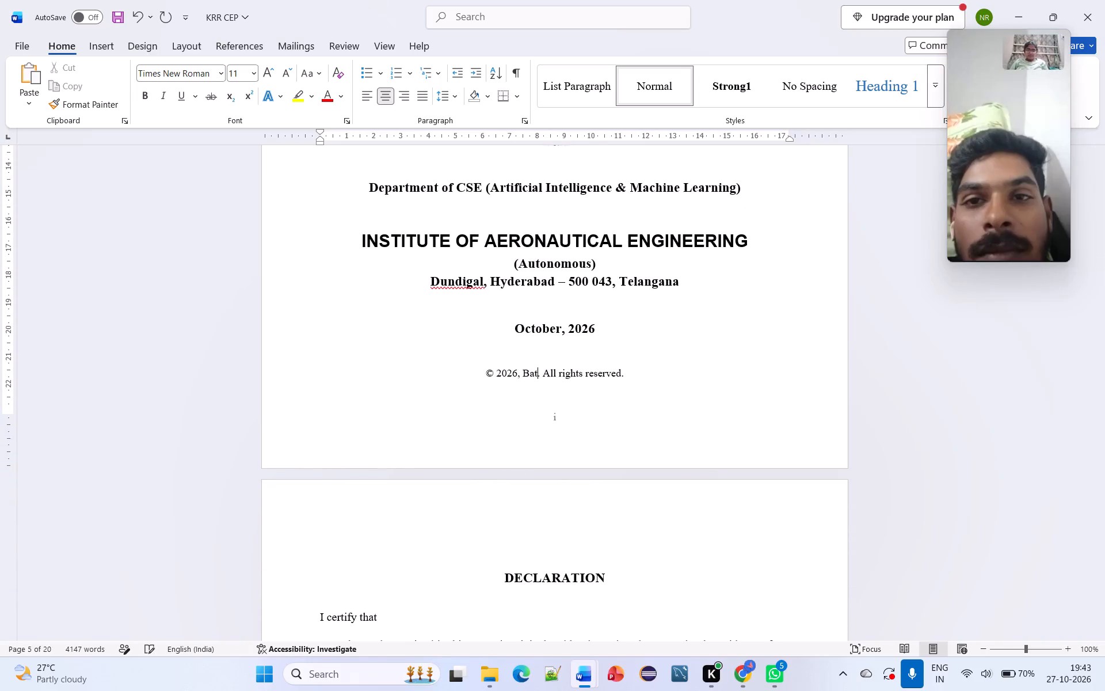
{"action": "key", "text": "BackSpace"}
{"action": "key", "text": "BackSpace"}
{"action": "key", "text": "BackSpace"}
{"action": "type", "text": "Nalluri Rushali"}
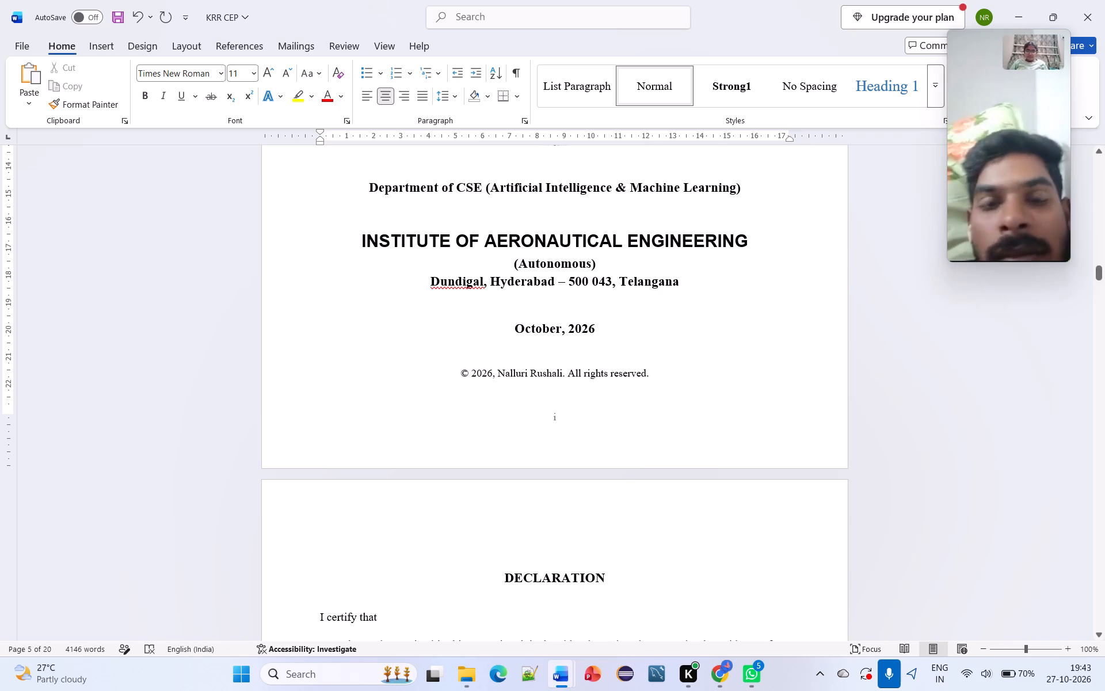
Replace the old signature image above Signature of the Student on the Declaration page with the copied new signature.
{"action": "scroll", "coordinate": [589, 417], "scroll_direction": "down", "scroll_amount": 3}
{"action": "left_click", "coordinate": [694, 488]}
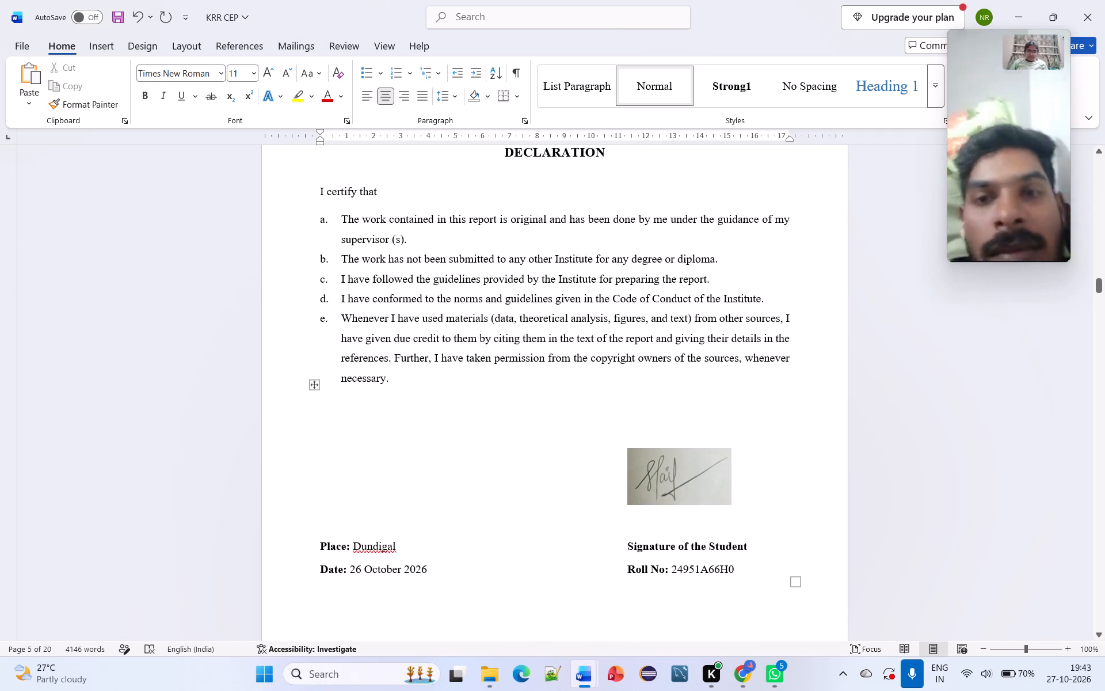
{"action": "key", "text": "ctrl+v"}
{"action": "left_click", "coordinate": [700, 479], "text": "ctrl"}
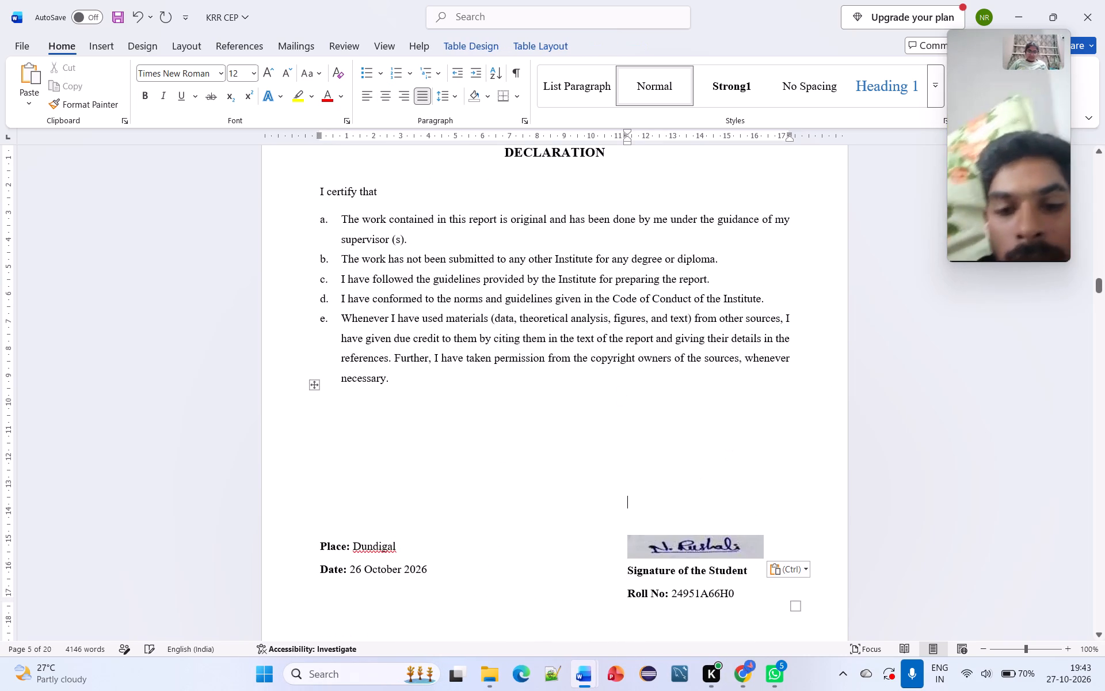
Add a line break before "Place: Dundigal" on the Declaration page to move it down level with Signature of the Student.
{"action": "scroll", "coordinate": [698, 533], "scroll_direction": "down", "scroll_amount": 1}
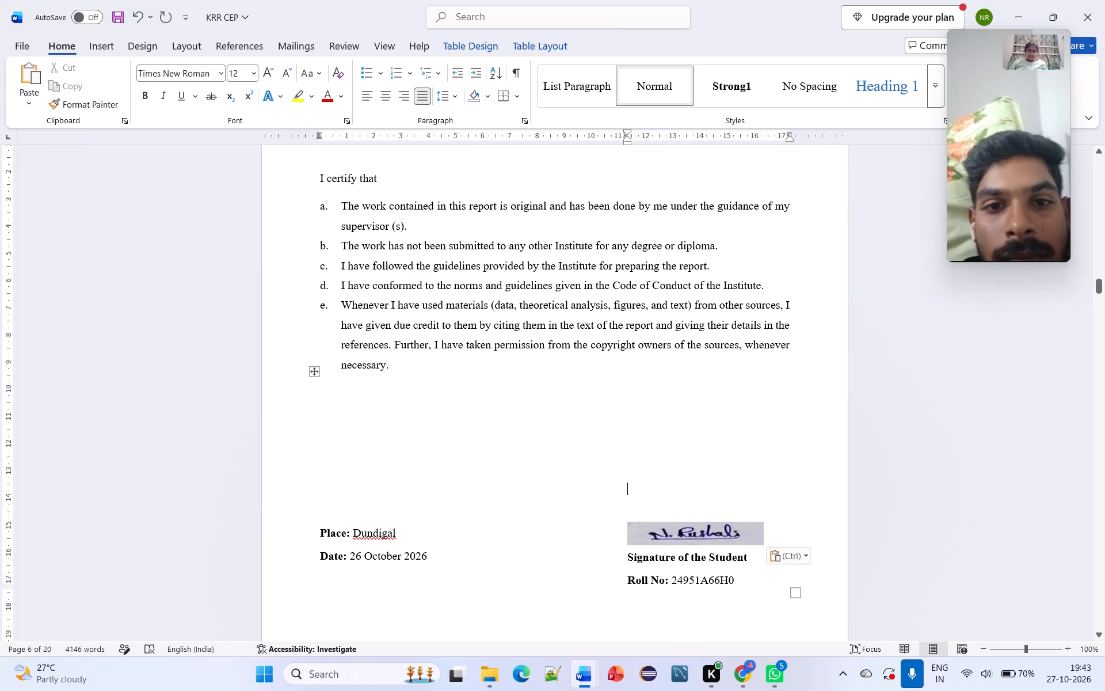
{"action": "left_click", "coordinate": [320, 530]}
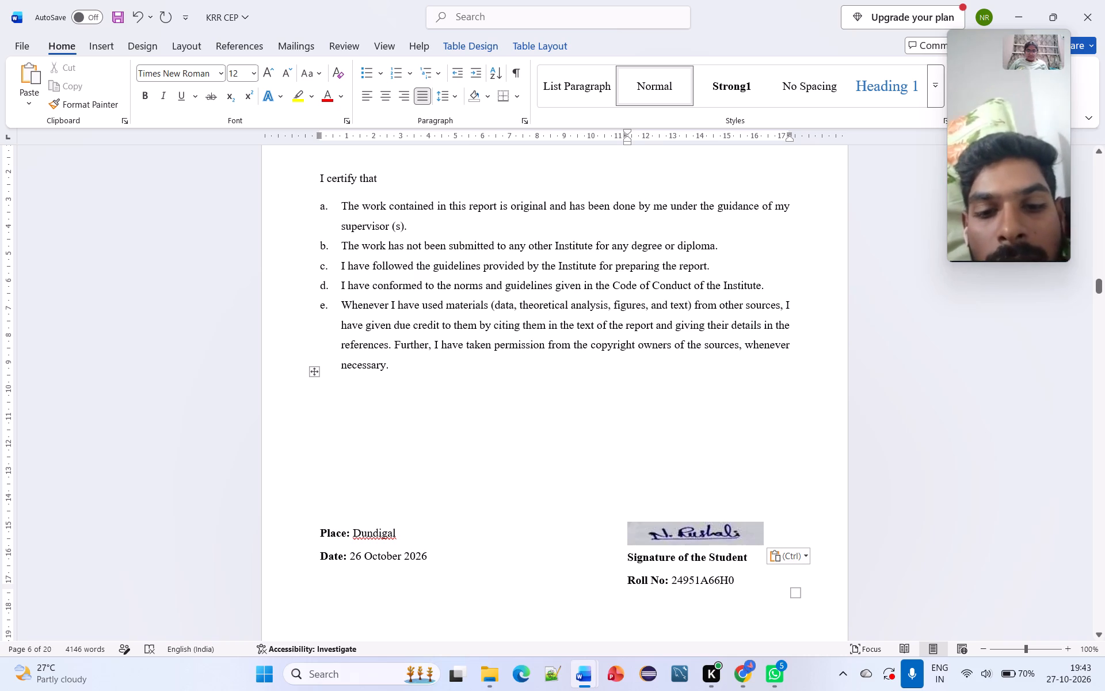
{"action": "key", "text": "Return"}
Replace the old student's name after "submitted by" on the Certificate page with the new student's name.
{"action": "scroll", "coordinate": [320, 530], "scroll_direction": "down", "scroll_amount": 2}
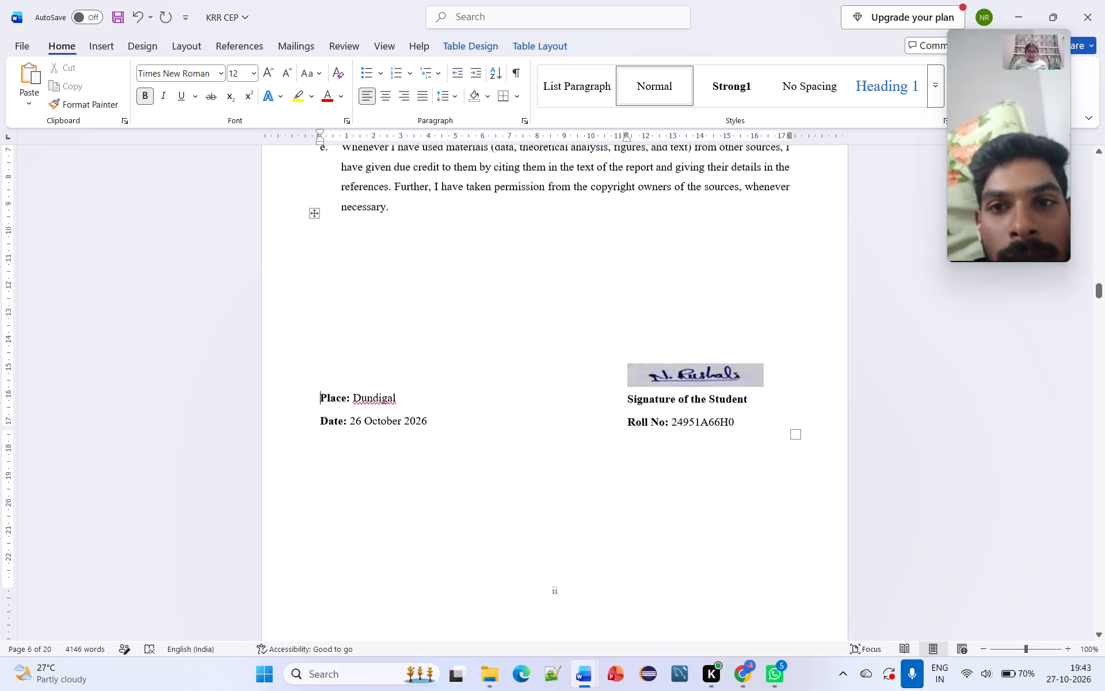
{"action": "scroll", "coordinate": [320, 530], "scroll_direction": "down", "scroll_amount": 3}
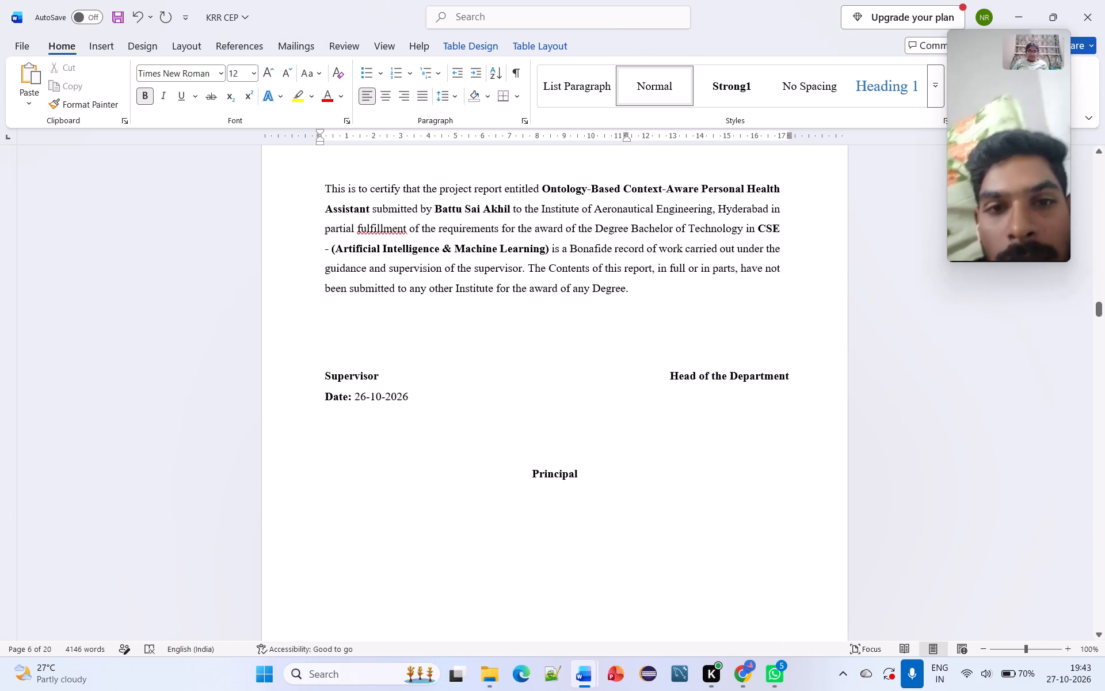
{"action": "scroll", "coordinate": [466, 212], "scroll_direction": "up", "scroll_amount": 3}
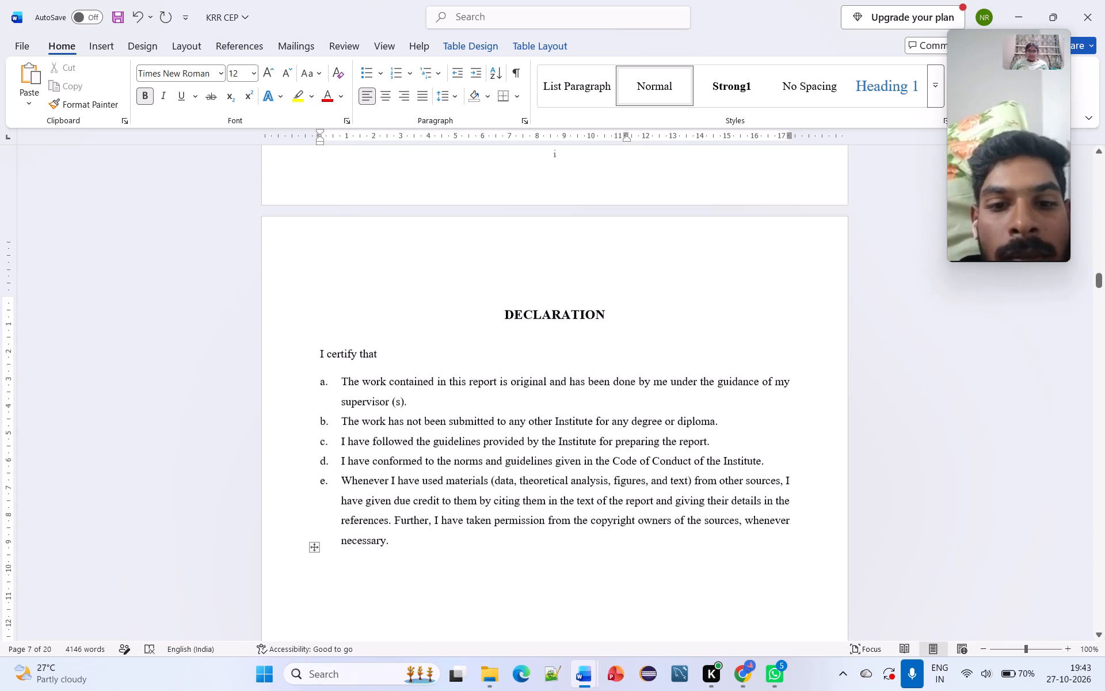
{"action": "scroll", "coordinate": [466, 212], "scroll_direction": "down", "scroll_amount": 3}
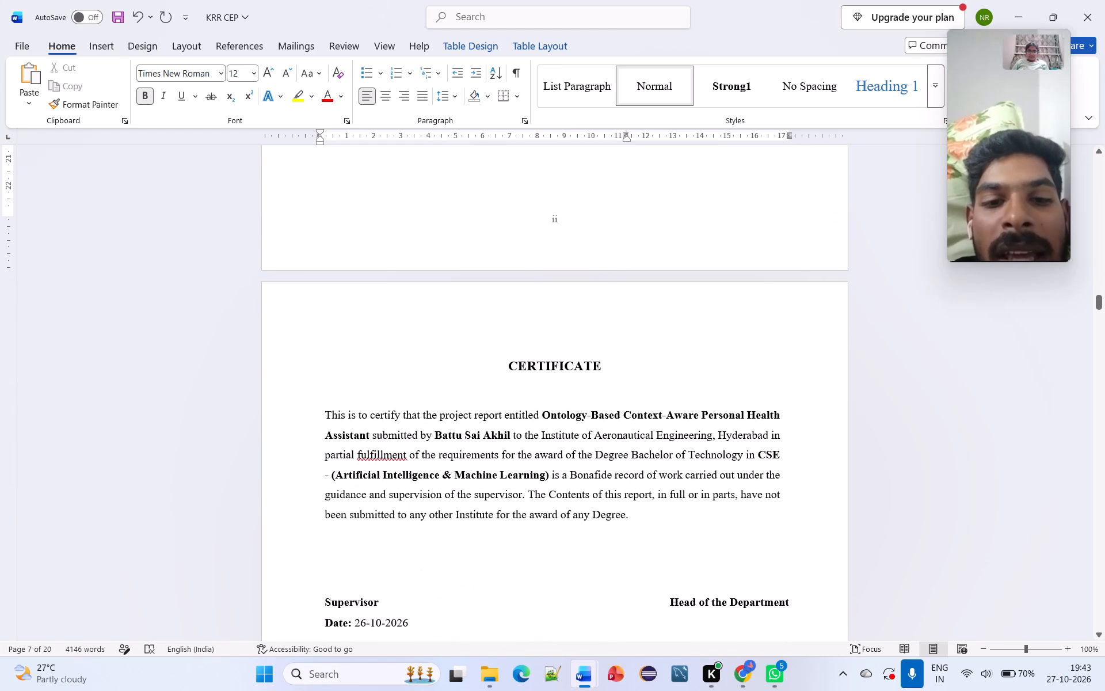
{"action": "left_click", "coordinate": [508, 427]}
{"action": "key", "text": "Right"}
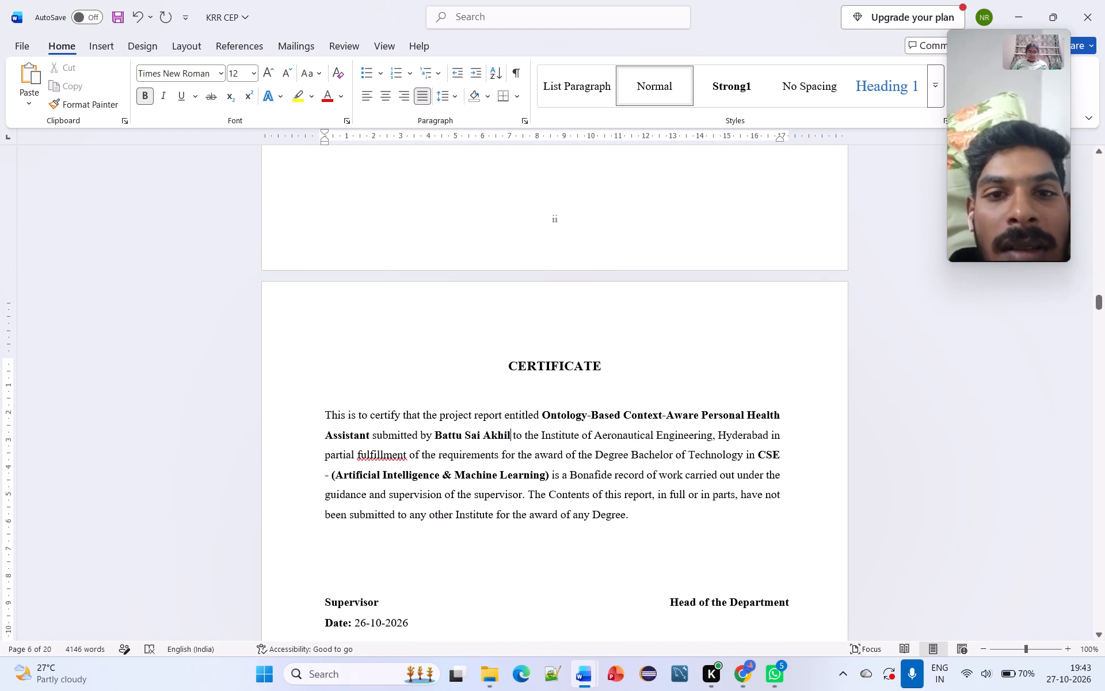
{"action": "key", "text": "BackSpace"}
{"action": "key", "text": "BackSpace"}
{"action": "key", "text": "BackSpace"}
{"action": "key", "text": "BackSpace"}
{"action": "key", "text": "BackSpace"}
{"action": "key", "text": "BackSpace"}
{"action": "key", "text": "BackSpace"}
{"action": "key", "text": "BackSpace"}
{"action": "key", "text": "BackSpace"}
{"action": "key", "text": "BackSpace"}
{"action": "key", "text": "BackSpace"}
{"action": "key", "text": "BackSpace"}
{"action": "key", "text": "BackSpace"}
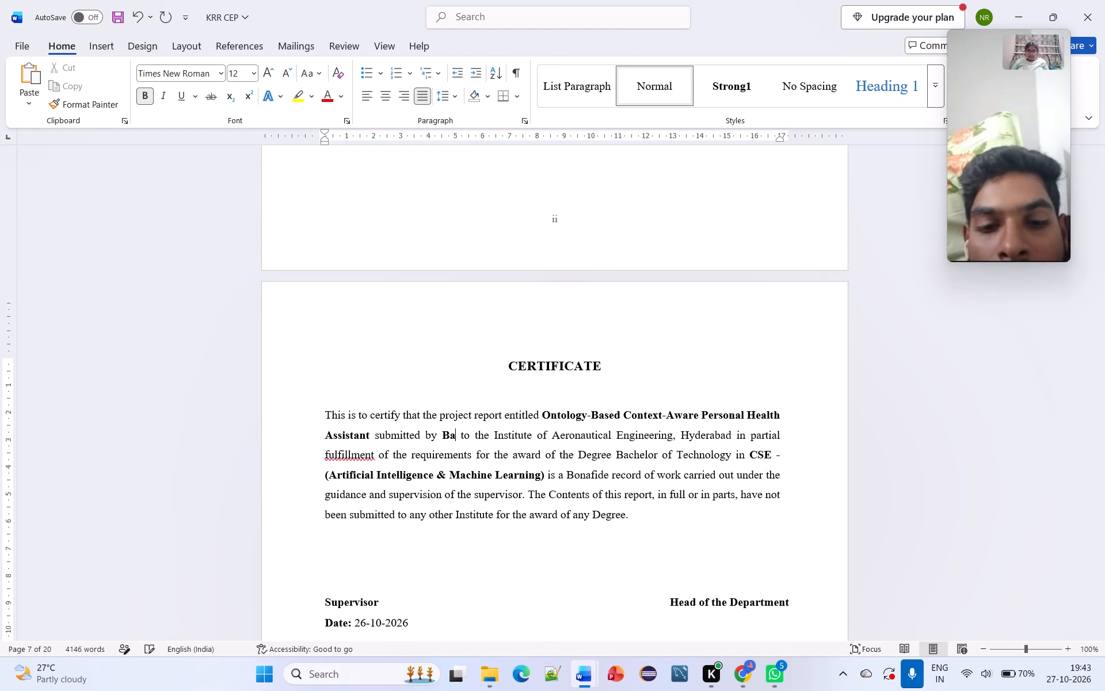
{"action": "key", "text": "BackSpace"}
{"action": "key", "text": "BackSpace"}
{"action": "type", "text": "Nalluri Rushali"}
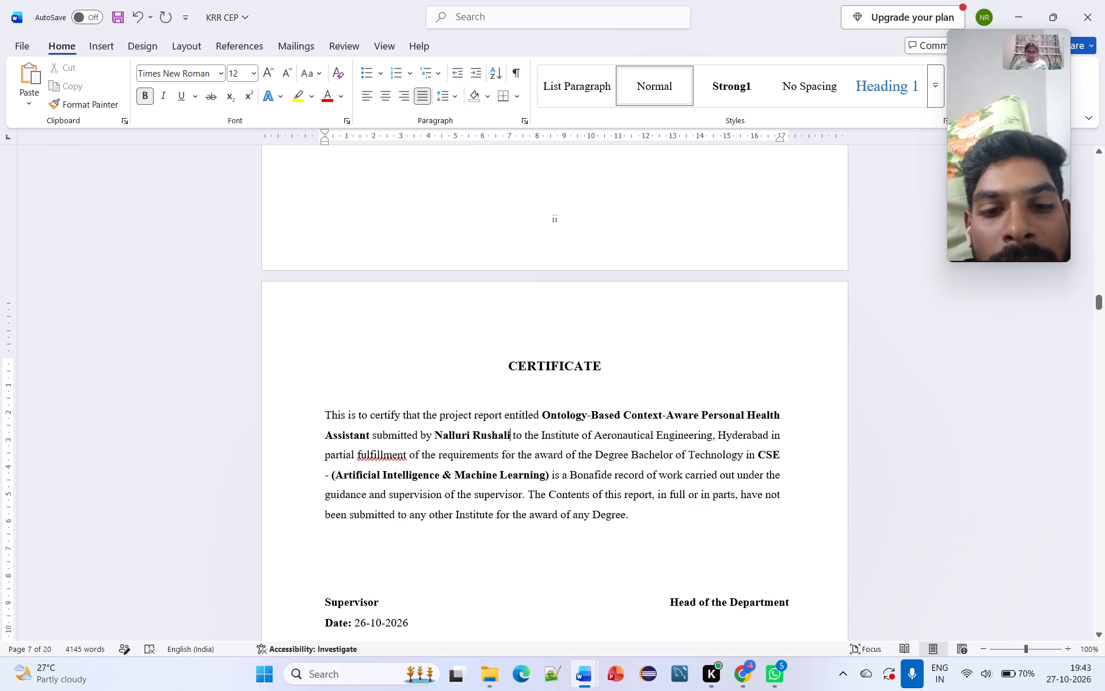
Replace "Mr." and the old student's name on the Approval Sheet with "Ms." and the new student's name.
{"action": "scroll", "coordinate": [716, 545], "scroll_direction": "down", "scroll_amount": 2}
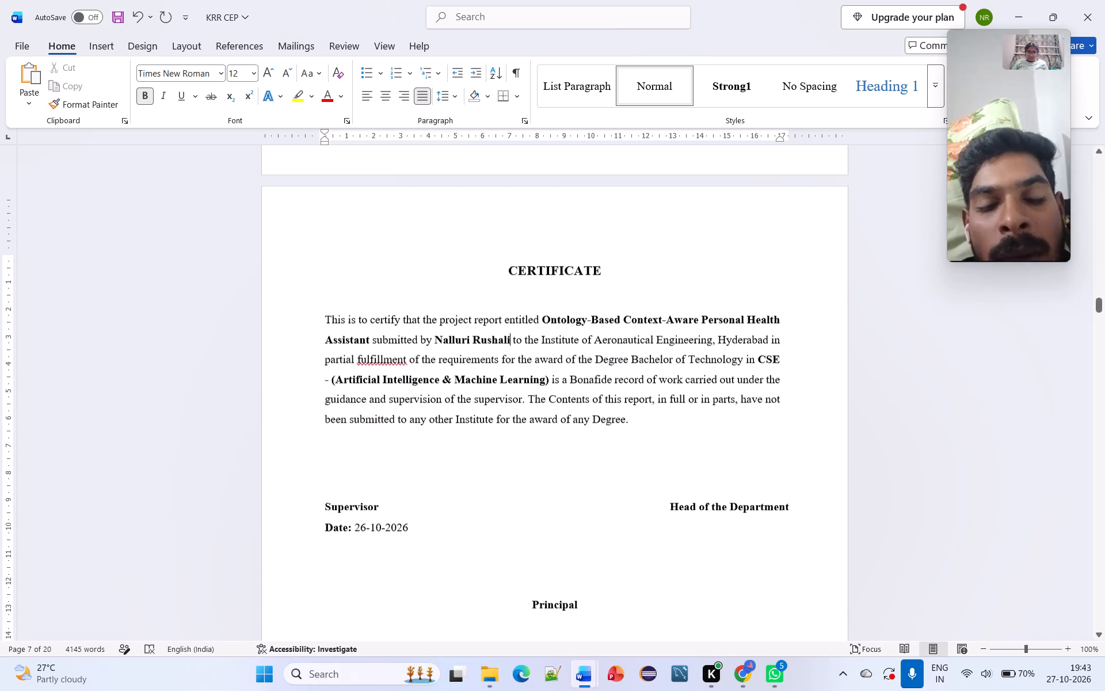
{"action": "scroll", "coordinate": [716, 545], "scroll_direction": "down", "scroll_amount": 4}
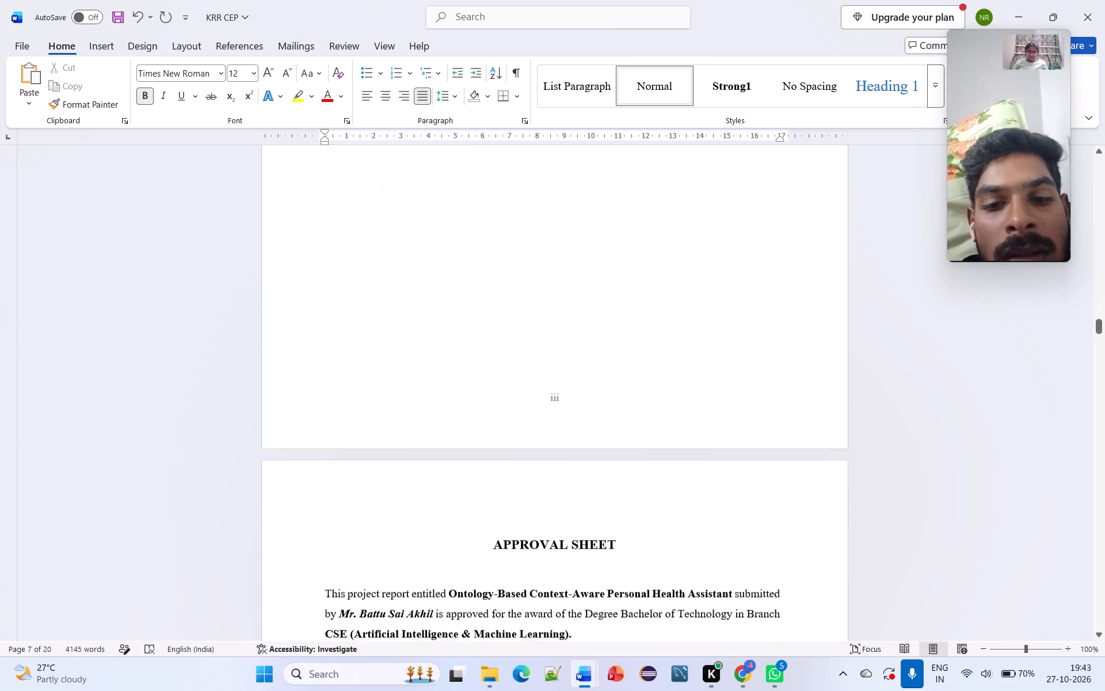
{"action": "scroll", "coordinate": [716, 545], "scroll_direction": "down", "scroll_amount": 1}
{"action": "scroll", "coordinate": [716, 545], "scroll_direction": "up", "scroll_amount": 6}
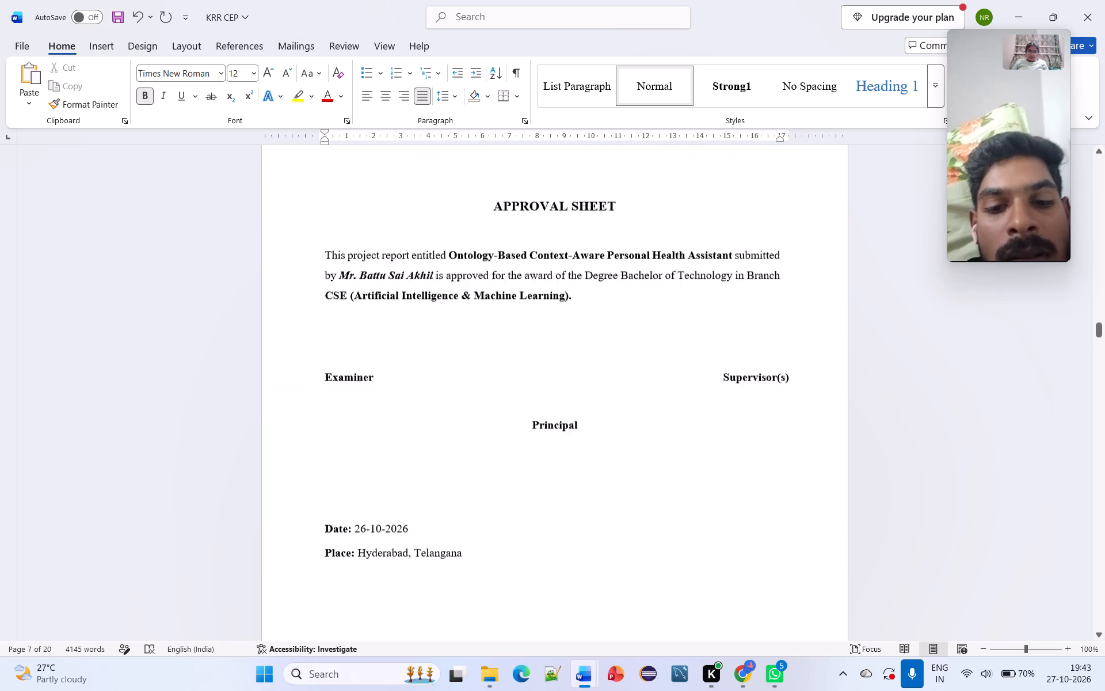
{"action": "left_click", "coordinate": [430, 310]}
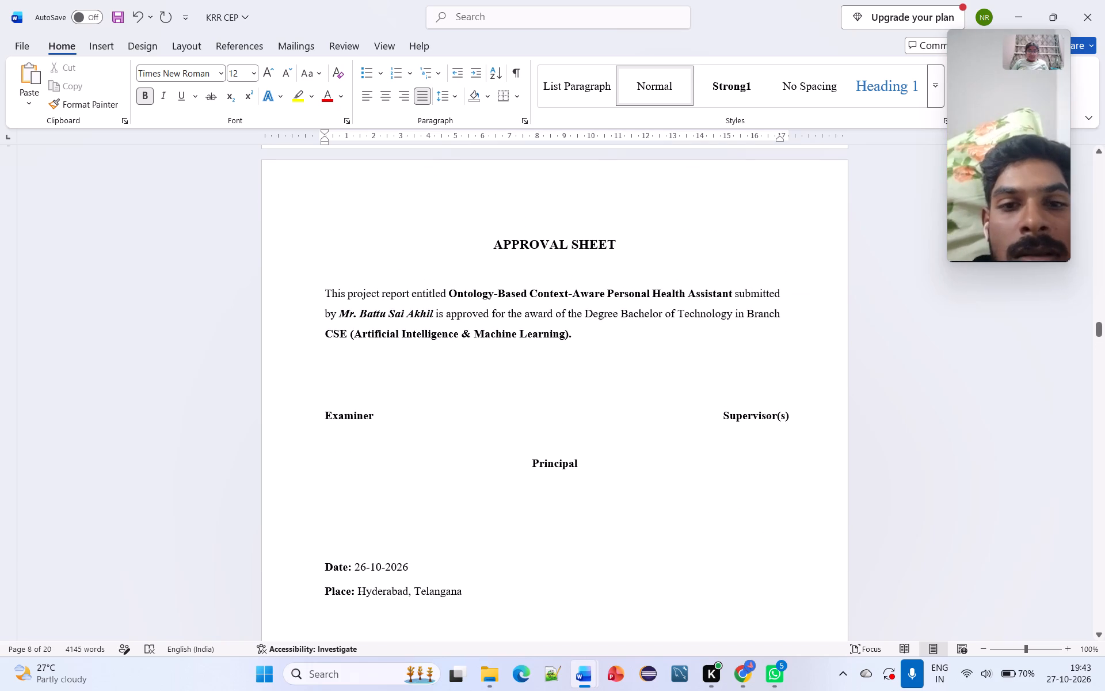
{"action": "key", "text": "Up"}
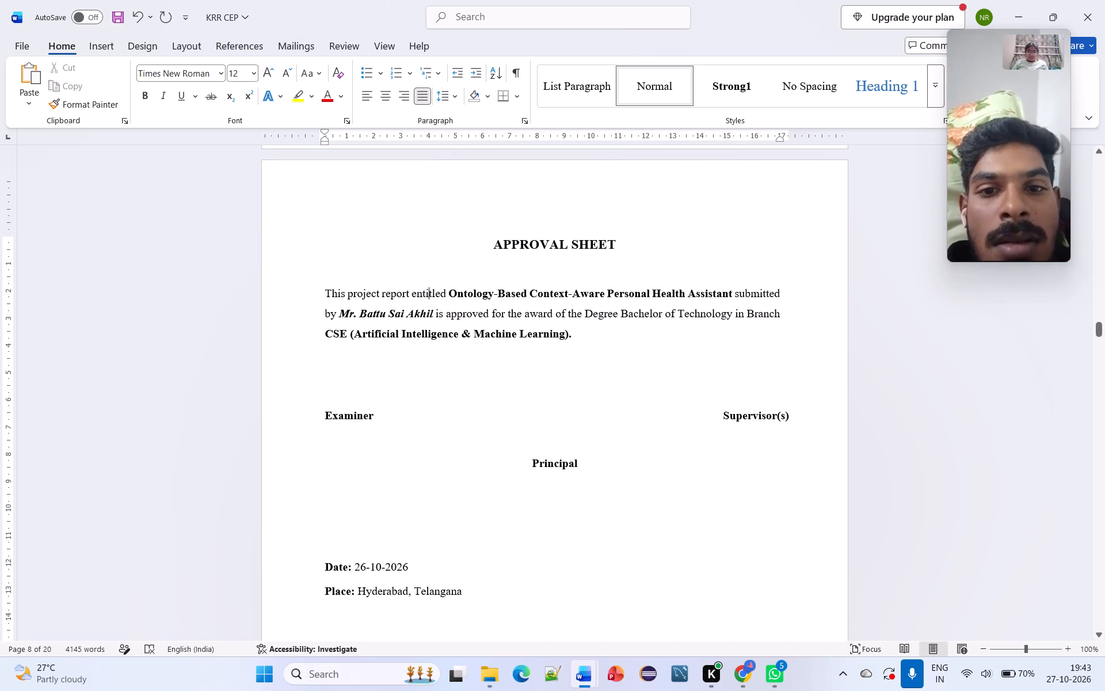
{"action": "key", "text": "Down"}
{"action": "key", "text": "Right"}
{"action": "key", "text": "Right"}
{"action": "key", "text": "BackSpace"}
{"action": "key", "text": "BackSpace"}
{"action": "key", "text": "BackSpace"}
{"action": "key", "text": "BackSpace"}
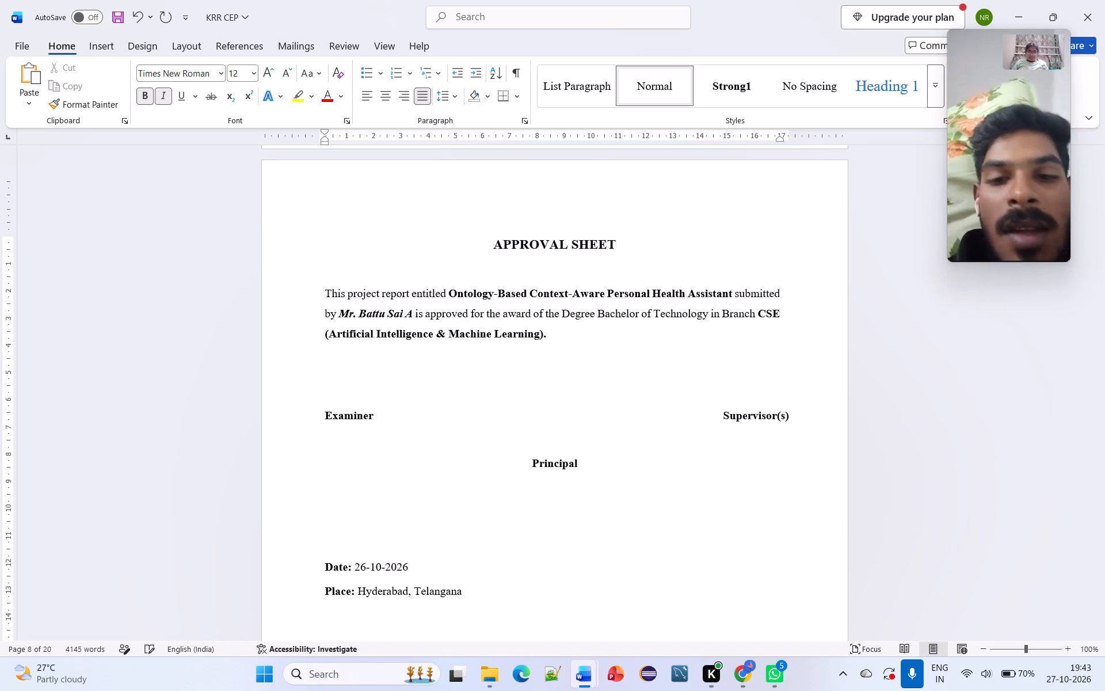
{"action": "key", "text": "BackSpace"}
{"action": "key", "text": "BackSpace"}
{"action": "key", "text": "BackSpace"}
{"action": "key", "text": "BackSpace"}
{"action": "key", "text": "BackSpace"}
{"action": "key", "text": "BackSpace"}
{"action": "key", "text": "BackSpace"}
{"action": "key", "text": "BackSpace"}
{"action": "key", "text": "BackSpace"}
{"action": "key", "text": "BackSpace"}
{"action": "key", "text": "BackSpace"}
{"action": "key", "text": "BackSpace"}
{"action": "key", "text": "BackSpace"}
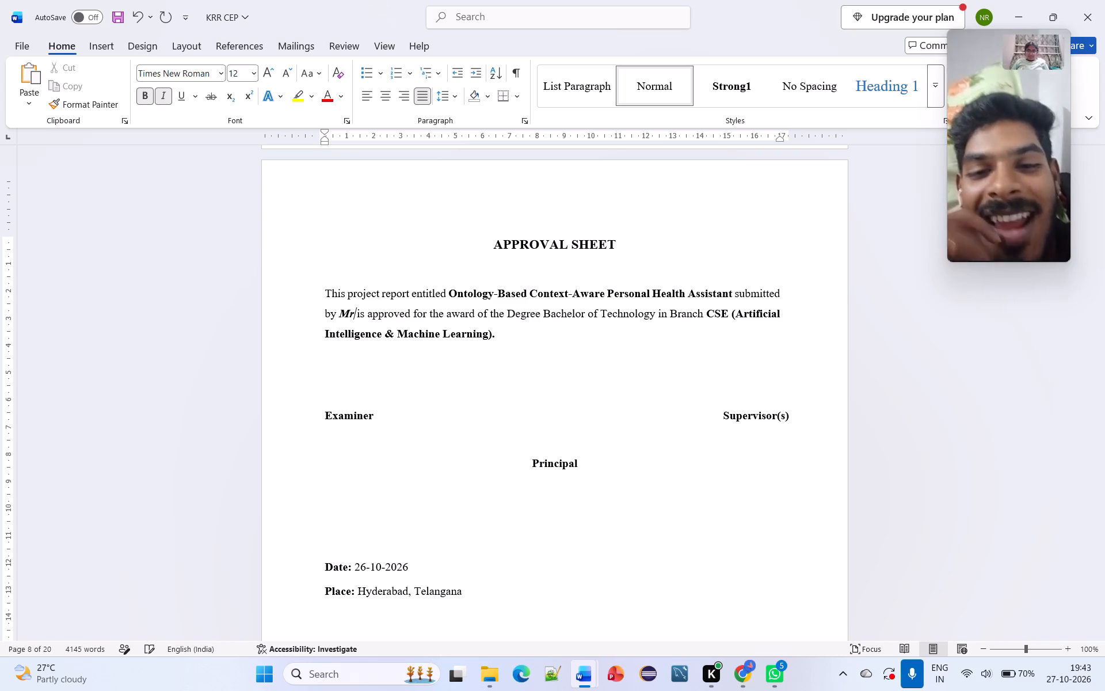
{"action": "key", "text": "BackSpace"}
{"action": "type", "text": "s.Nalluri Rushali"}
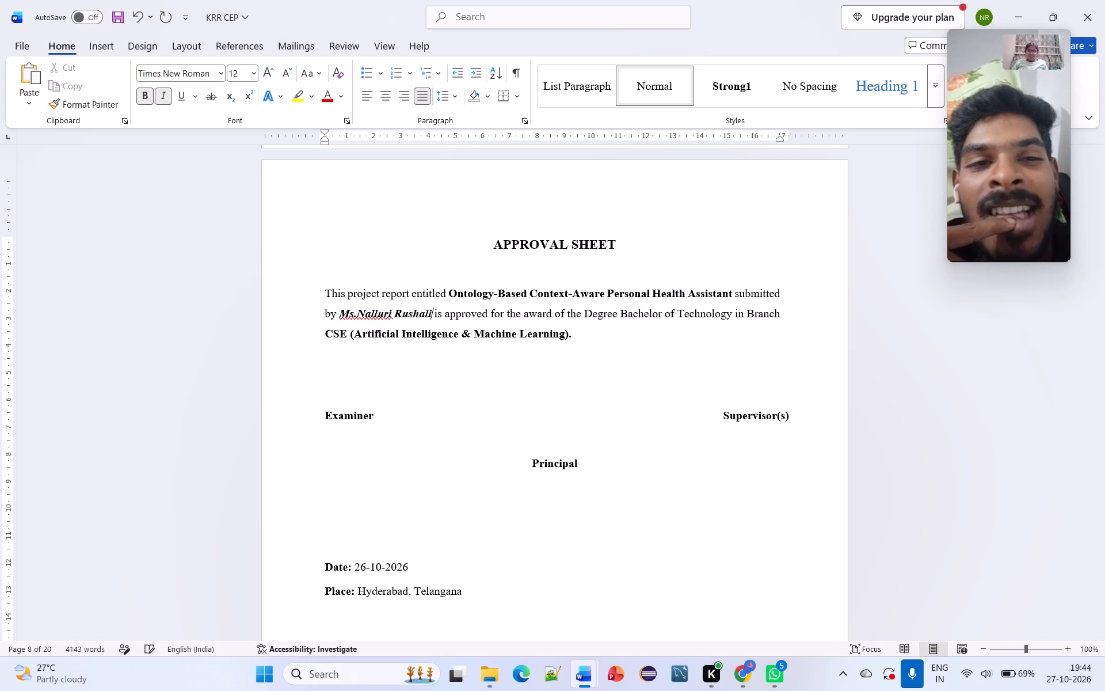
Insert a space between "Ms." and the new student's name on the Approval Sheet.
{"action": "scroll", "coordinate": [490, 366], "scroll_direction": "up", "scroll_amount": 2}
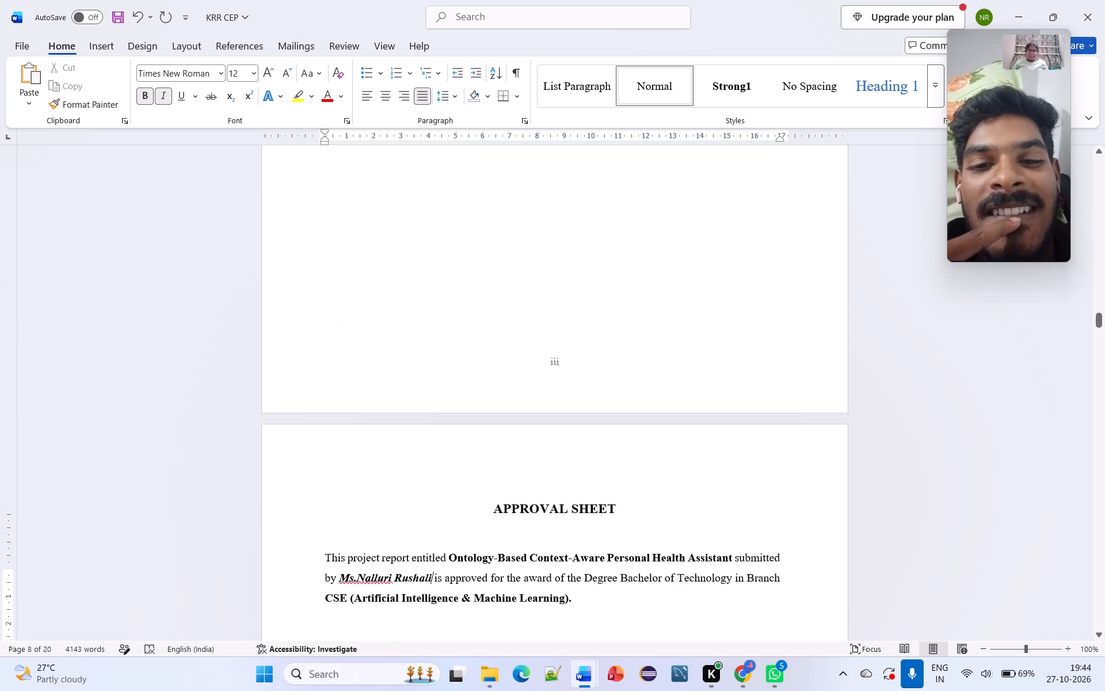
{"action": "scroll", "coordinate": [490, 366], "scroll_direction": "up", "scroll_amount": 1}
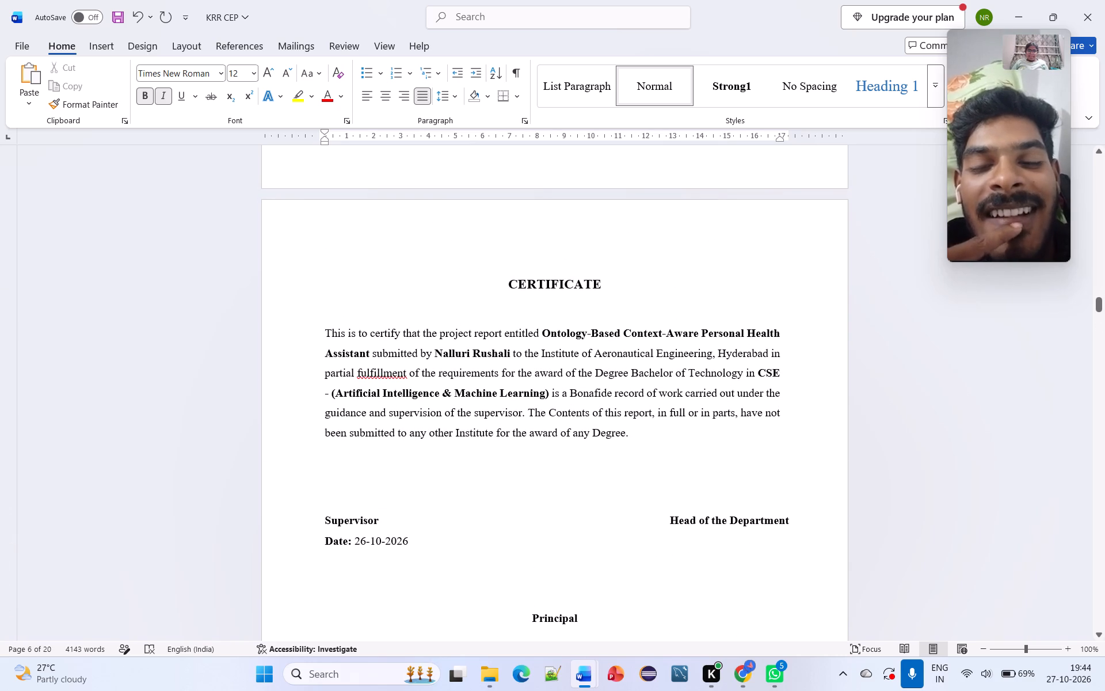
{"action": "scroll", "coordinate": [490, 366], "scroll_direction": "down", "scroll_amount": 4}
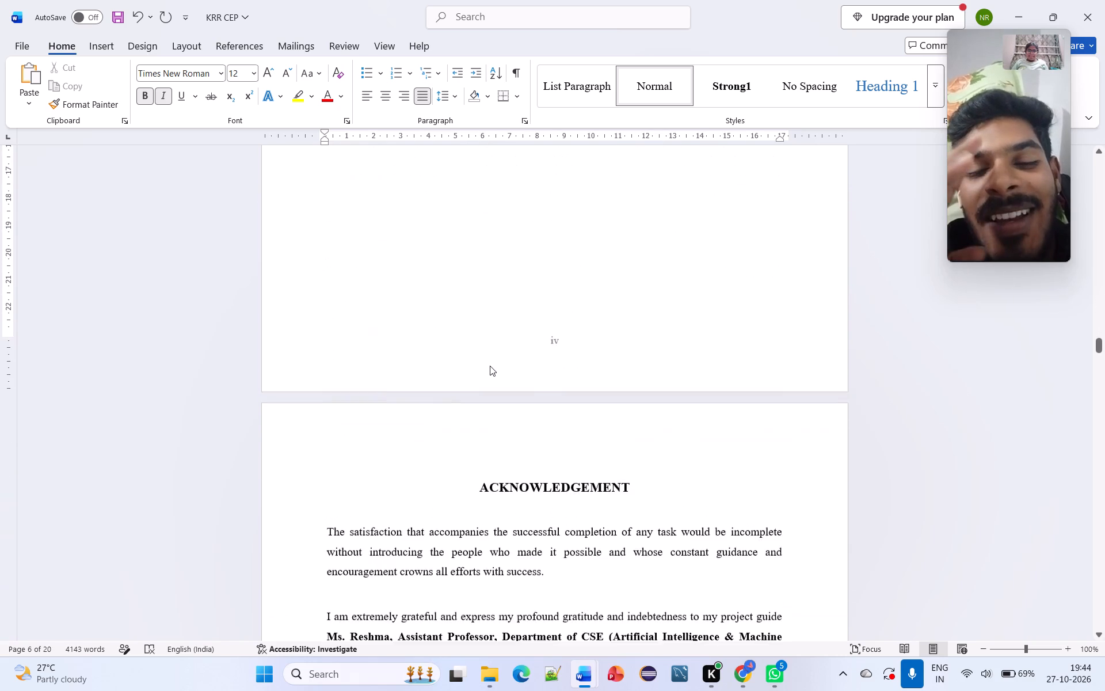
{"action": "scroll", "coordinate": [490, 366], "scroll_direction": "up", "scroll_amount": 3}
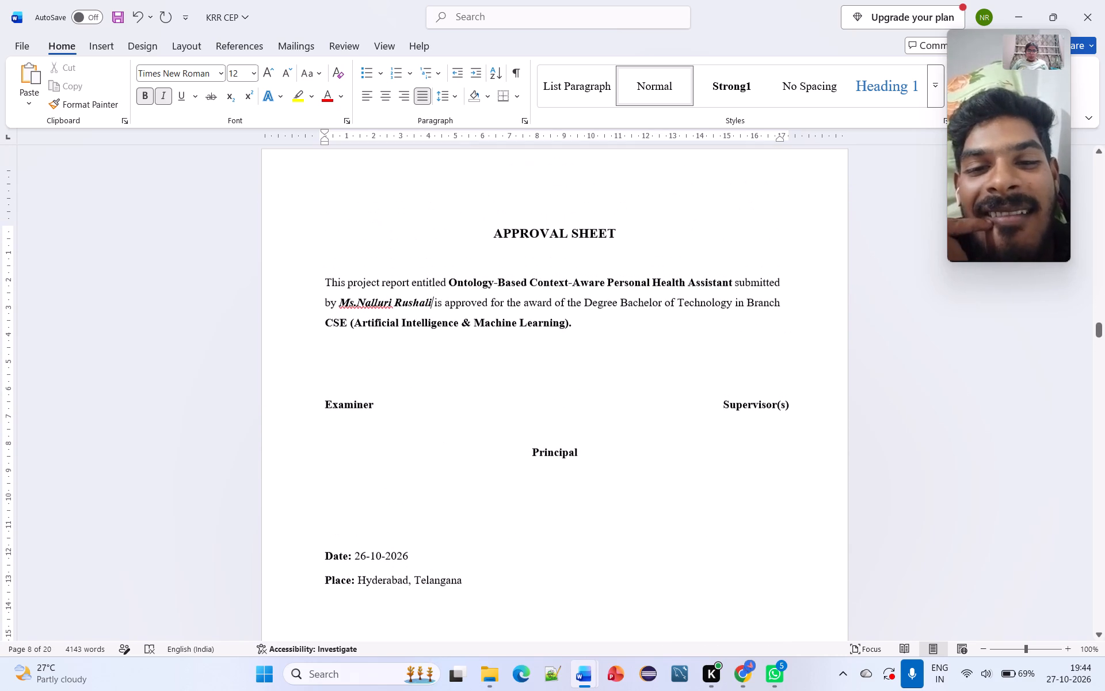
{"action": "left_click", "coordinate": [359, 303]}
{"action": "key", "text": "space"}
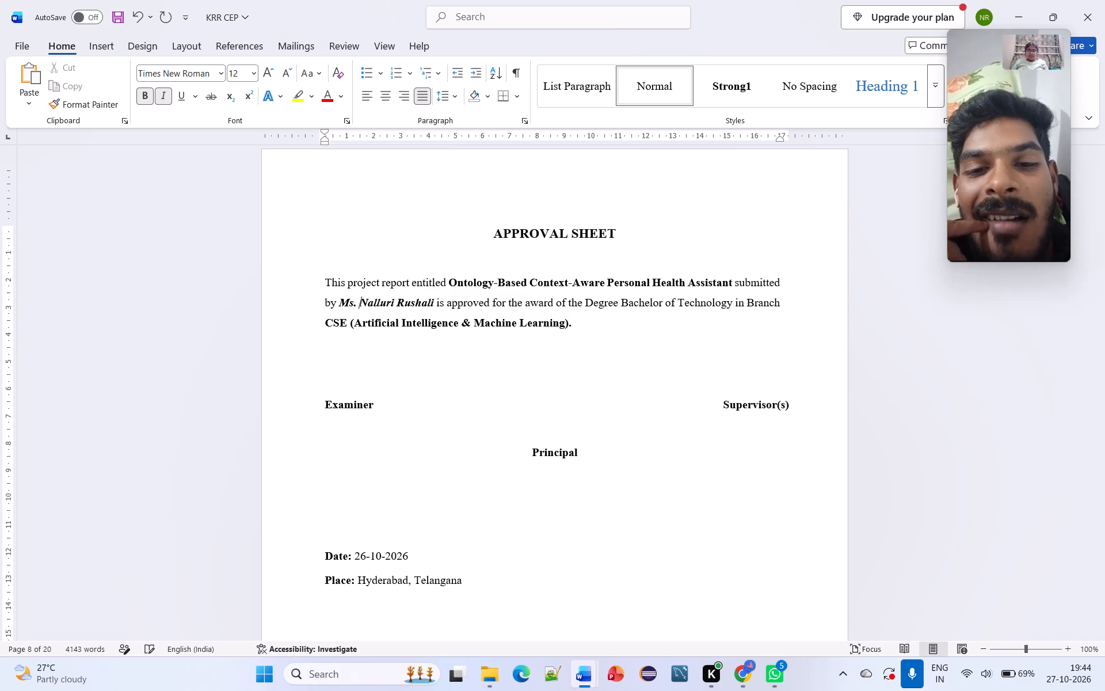
Look through the report from the Acknowledgement to the references for any remaining details of the old student.
{"action": "scroll", "coordinate": [469, 365], "scroll_direction": "down", "scroll_amount": 3}
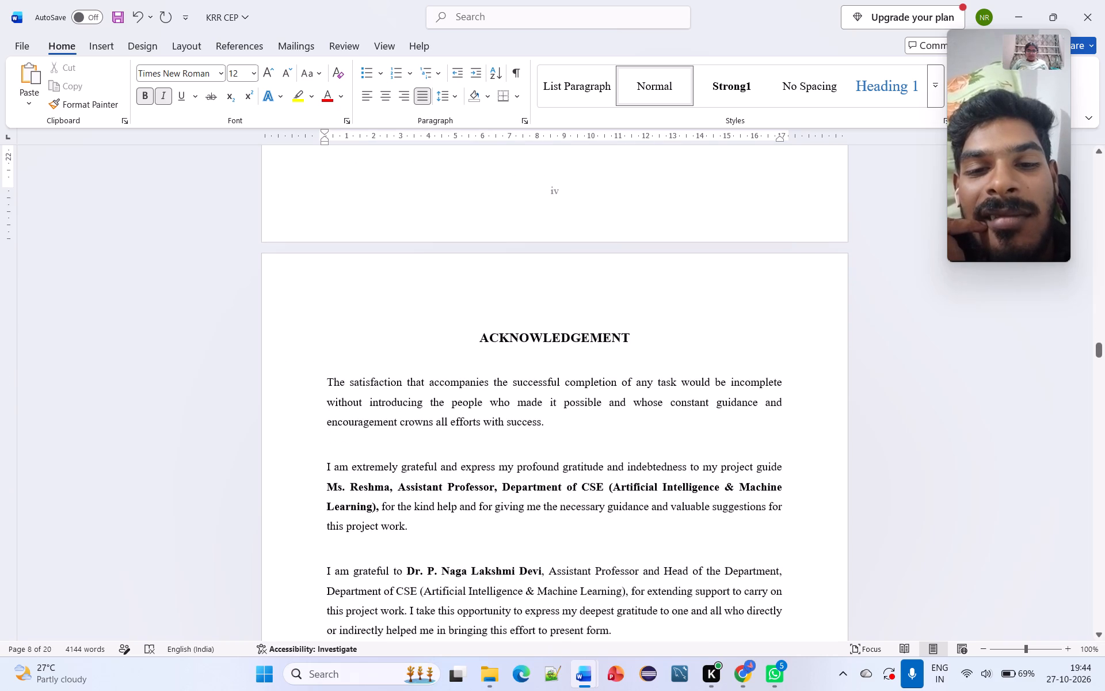
{"action": "scroll", "coordinate": [469, 365], "scroll_direction": "down", "scroll_amount": 5}
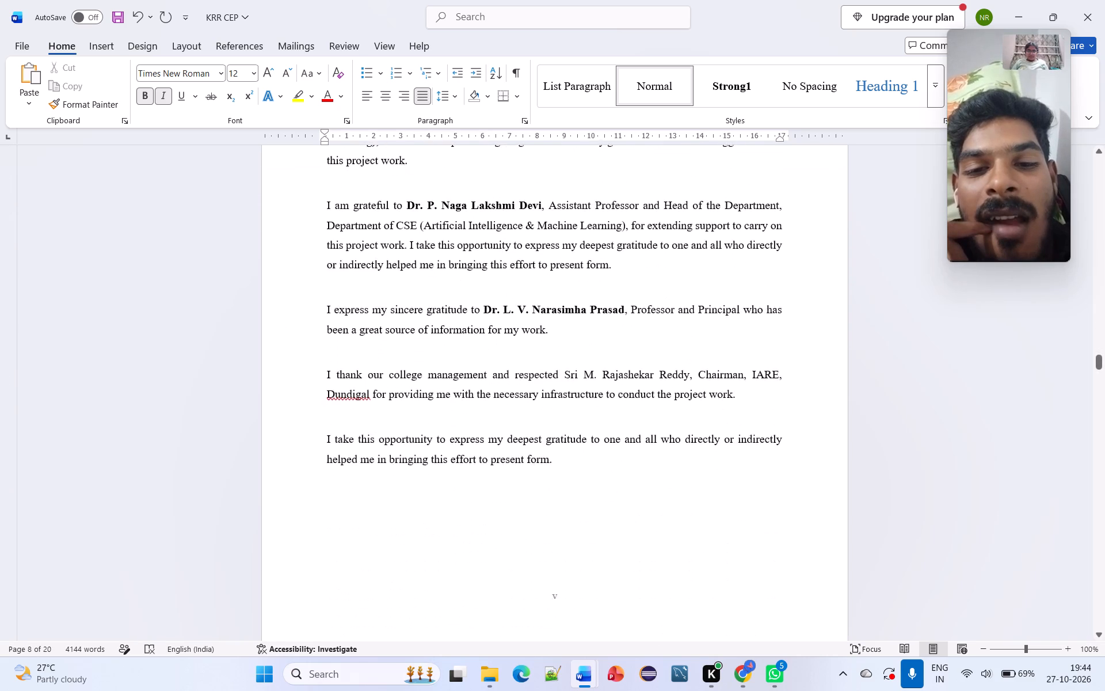
{"action": "scroll", "coordinate": [469, 365], "scroll_direction": "down", "scroll_amount": 2}
{"action": "scroll", "coordinate": [469, 365], "scroll_direction": "up", "scroll_amount": 4}
{"action": "scroll", "coordinate": [469, 365], "scroll_direction": "down", "scroll_amount": 1}
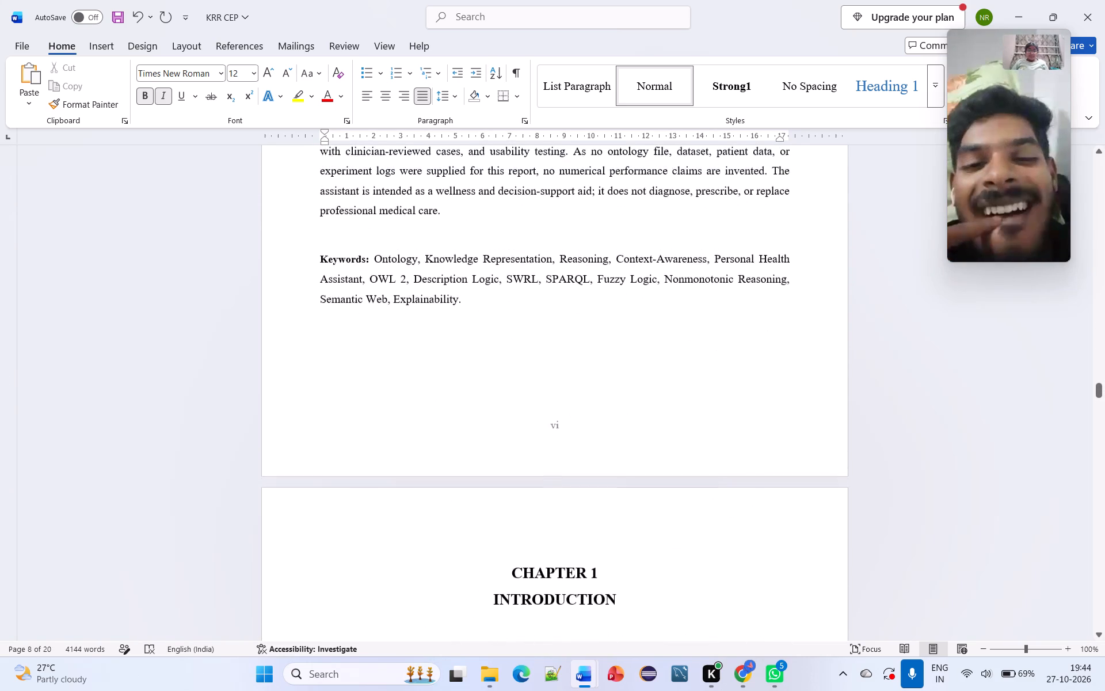
{"action": "scroll", "coordinate": [469, 365], "scroll_direction": "down", "scroll_amount": 4}
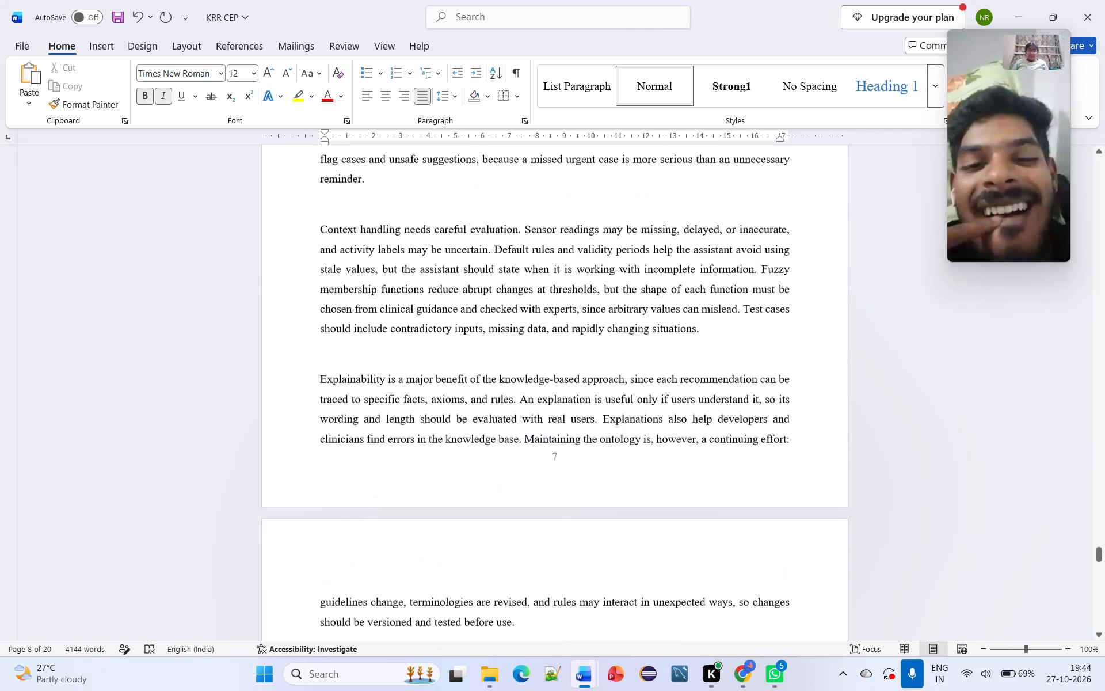
{"action": "scroll", "coordinate": [469, 365], "scroll_direction": "down", "scroll_amount": 6}
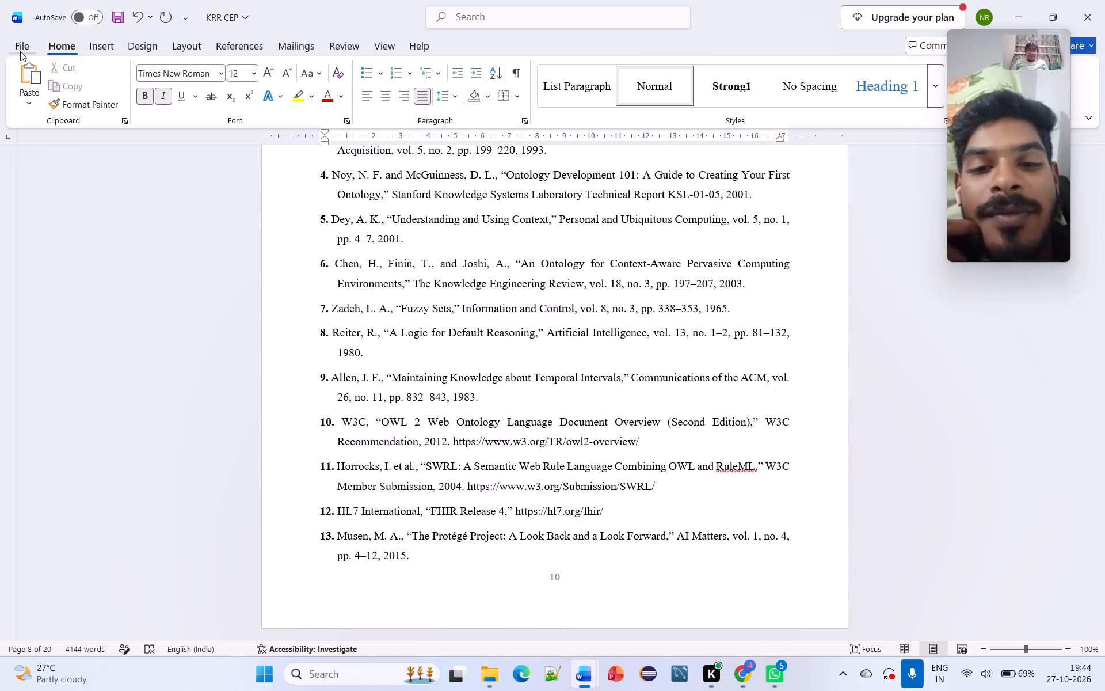
Recheck the student name, roll number and signature from the Self-Assessment Form through the title page to the Declaration.
{"action": "scroll", "coordinate": [338, 288], "scroll_direction": "up", "scroll_amount": 20}
{"action": "scroll", "coordinate": [338, 288], "scroll_direction": "up", "scroll_amount": 18}
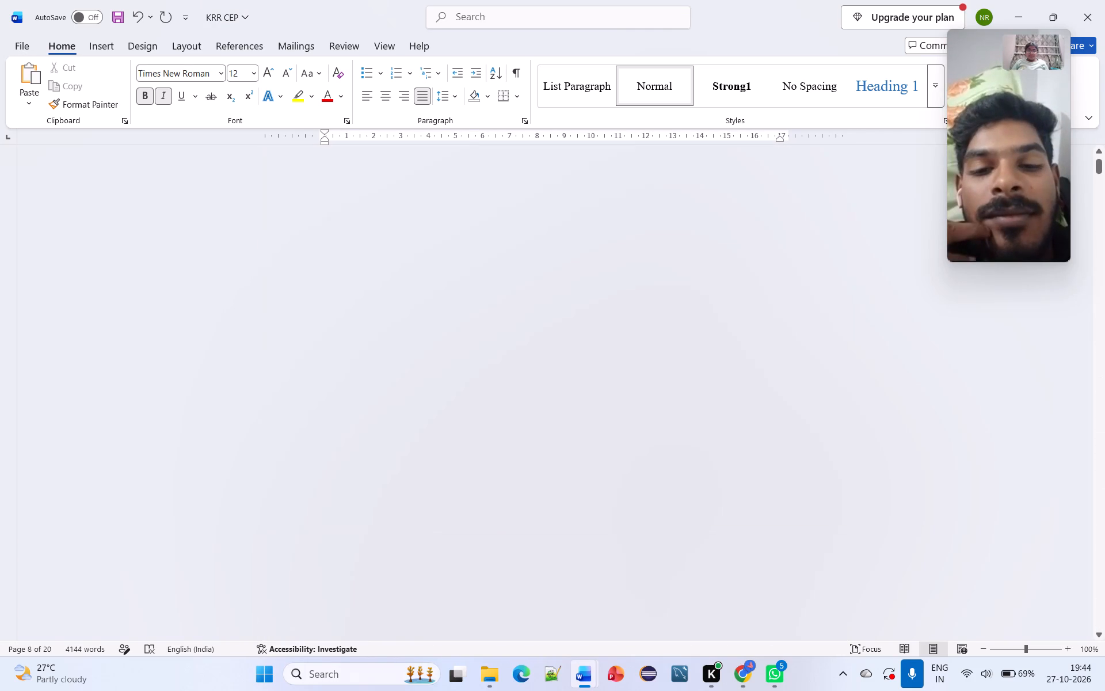
{"action": "scroll", "coordinate": [338, 288], "scroll_direction": "down", "scroll_amount": 2}
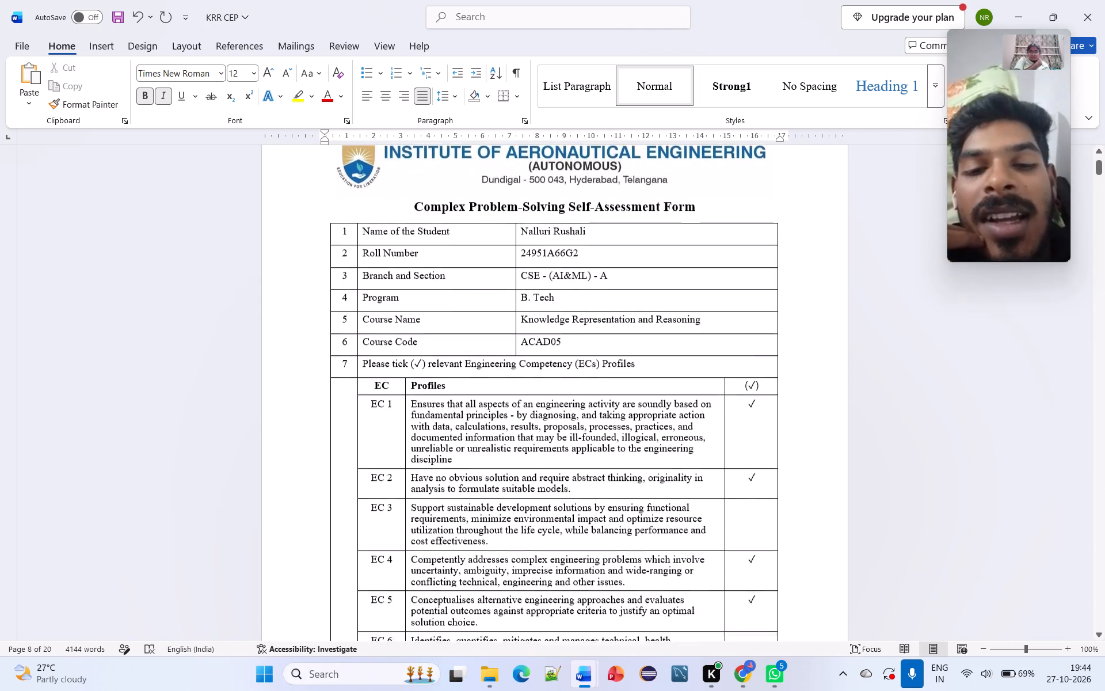
{"action": "scroll", "coordinate": [338, 288], "scroll_direction": "down", "scroll_amount": 2}
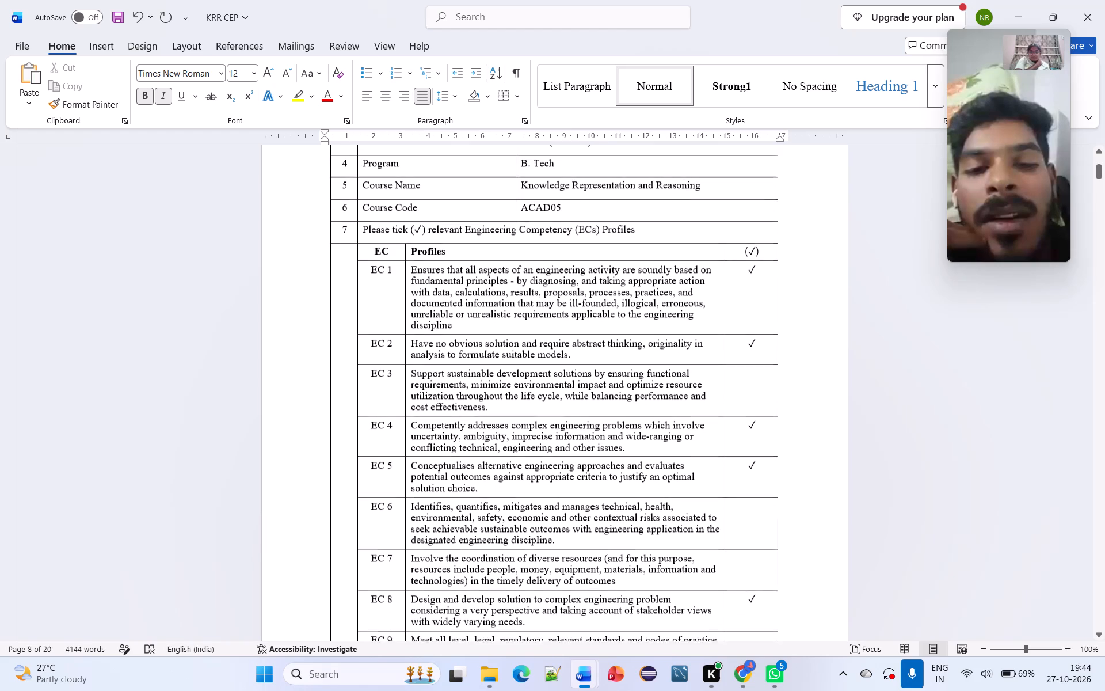
{"action": "scroll", "coordinate": [338, 288], "scroll_direction": "down", "scroll_amount": 3}
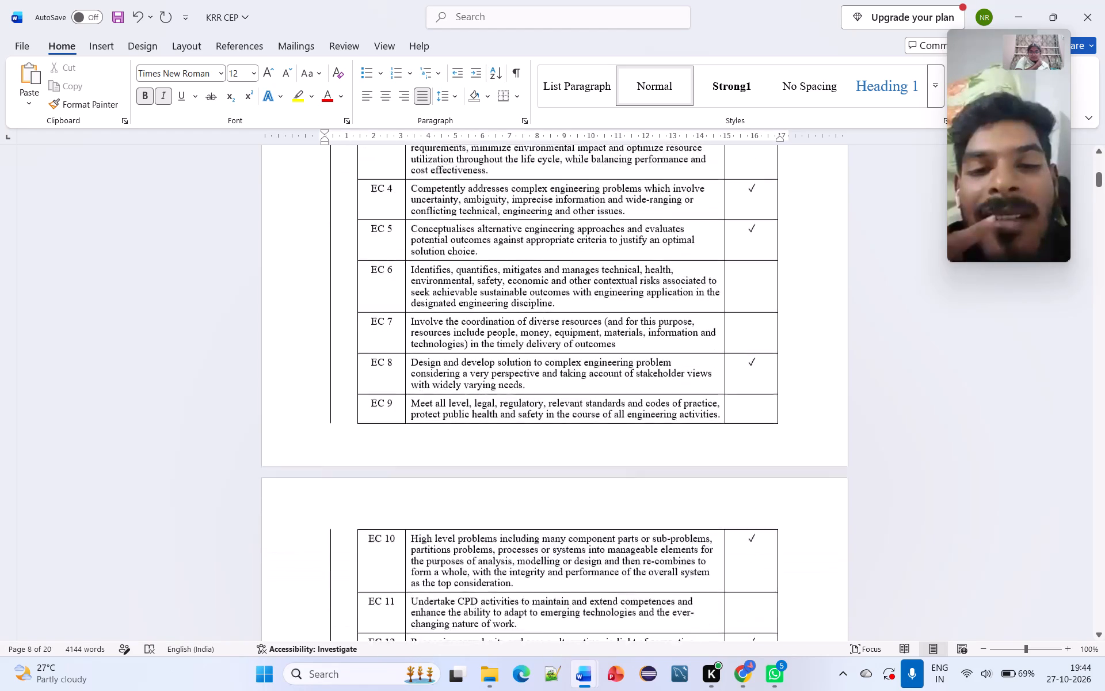
{"action": "scroll", "coordinate": [338, 288], "scroll_direction": "down", "scroll_amount": 5}
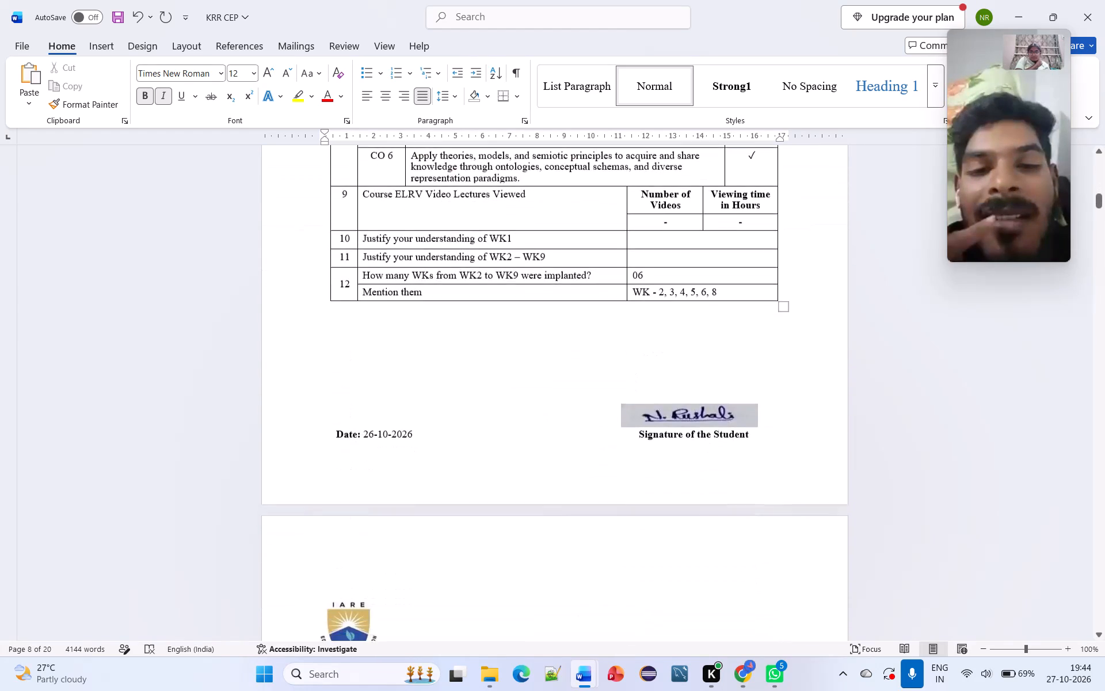
{"action": "scroll", "coordinate": [338, 288], "scroll_direction": "down", "scroll_amount": 4}
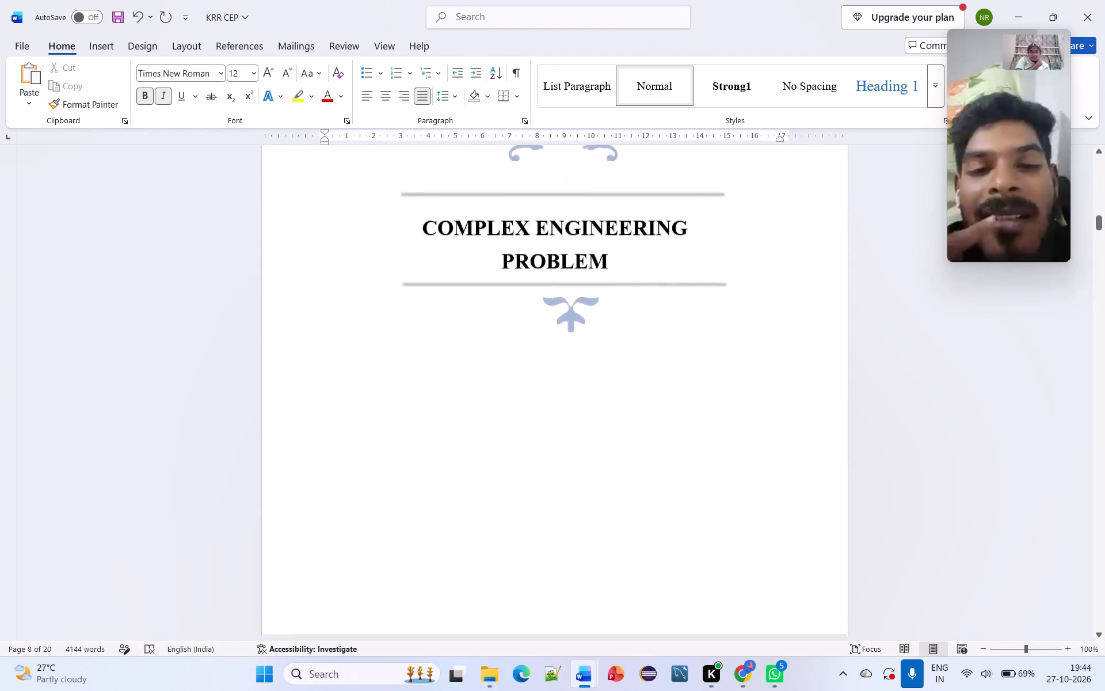
{"action": "scroll", "coordinate": [338, 288], "scroll_direction": "down", "scroll_amount": 5}
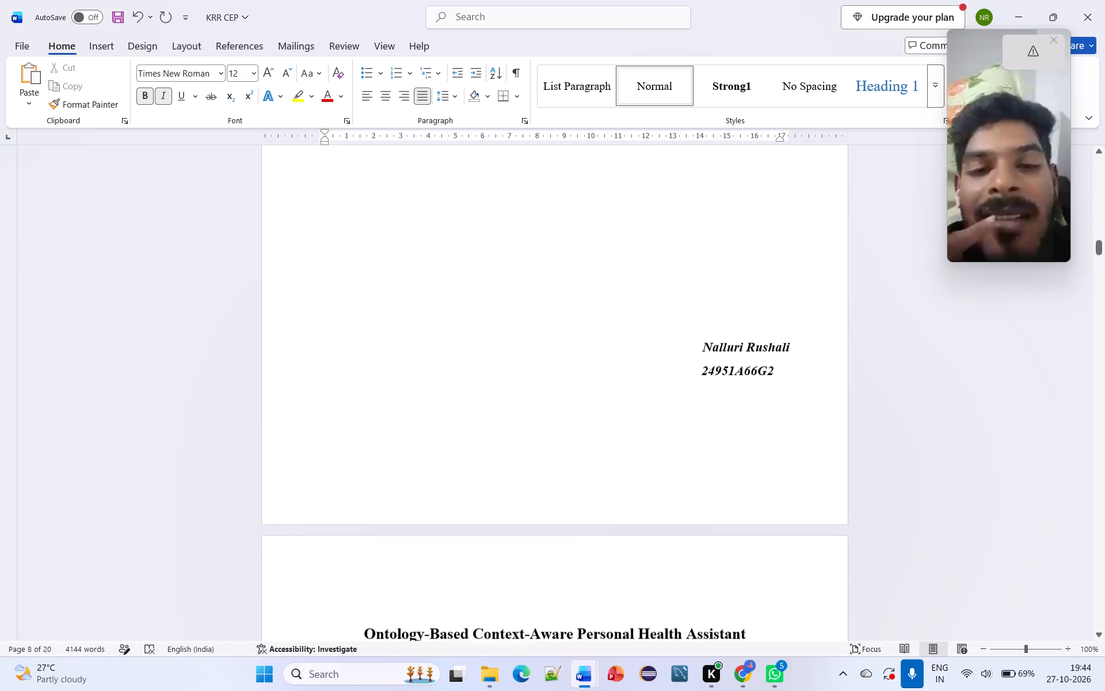
{"action": "scroll", "coordinate": [338, 288], "scroll_direction": "down", "scroll_amount": 1}
{"action": "scroll", "coordinate": [338, 288], "scroll_direction": "right", "scroll_amount": 1}
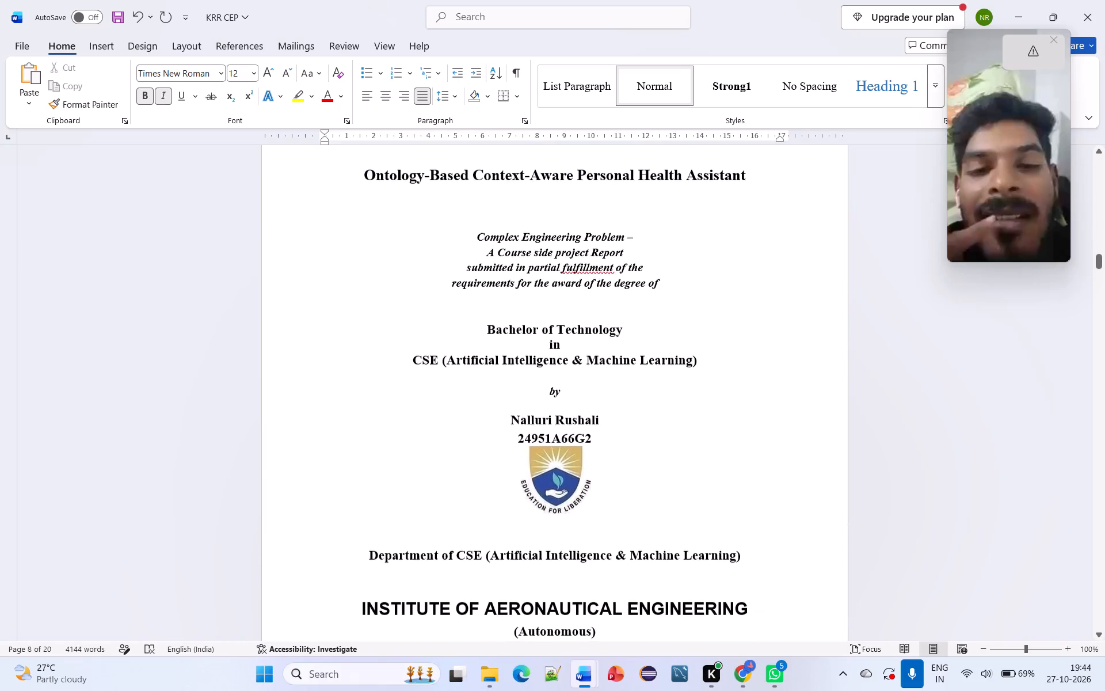
{"action": "scroll", "coordinate": [338, 288], "scroll_direction": "right", "scroll_amount": 1}
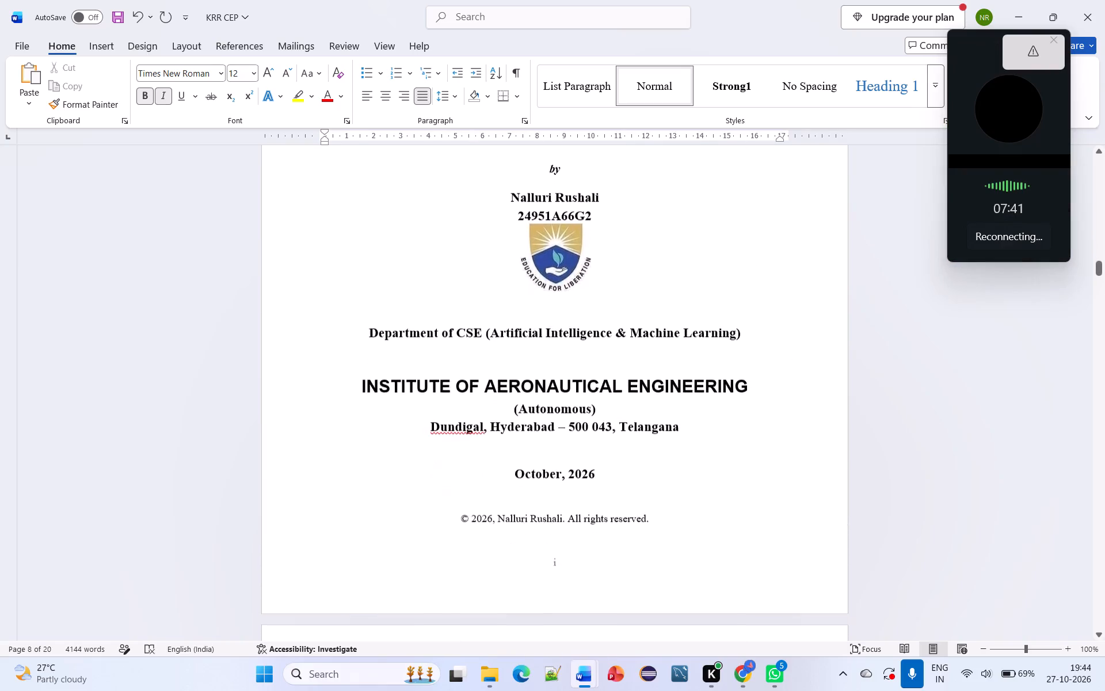
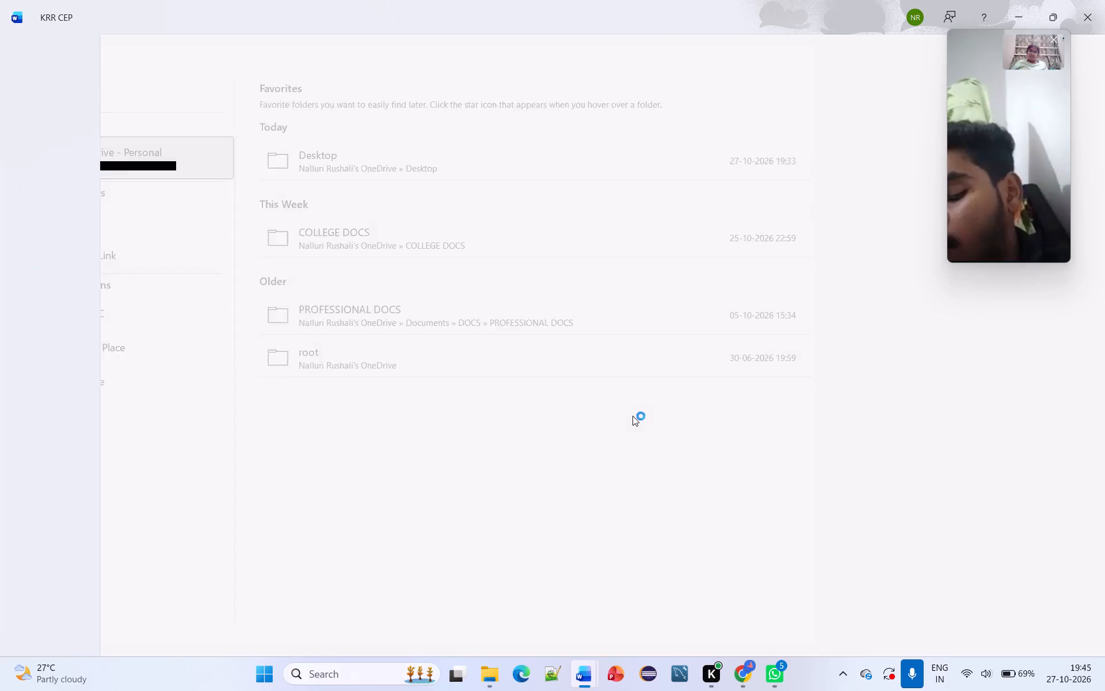
{"action": "scroll", "coordinate": [615, 389], "scroll_direction": "up", "scroll_amount": 20}
{"action": "scroll", "coordinate": [615, 389], "scroll_direction": "up", "scroll_amount": 20}
{"action": "scroll", "coordinate": [615, 389], "scroll_direction": "up", "scroll_amount": 13}
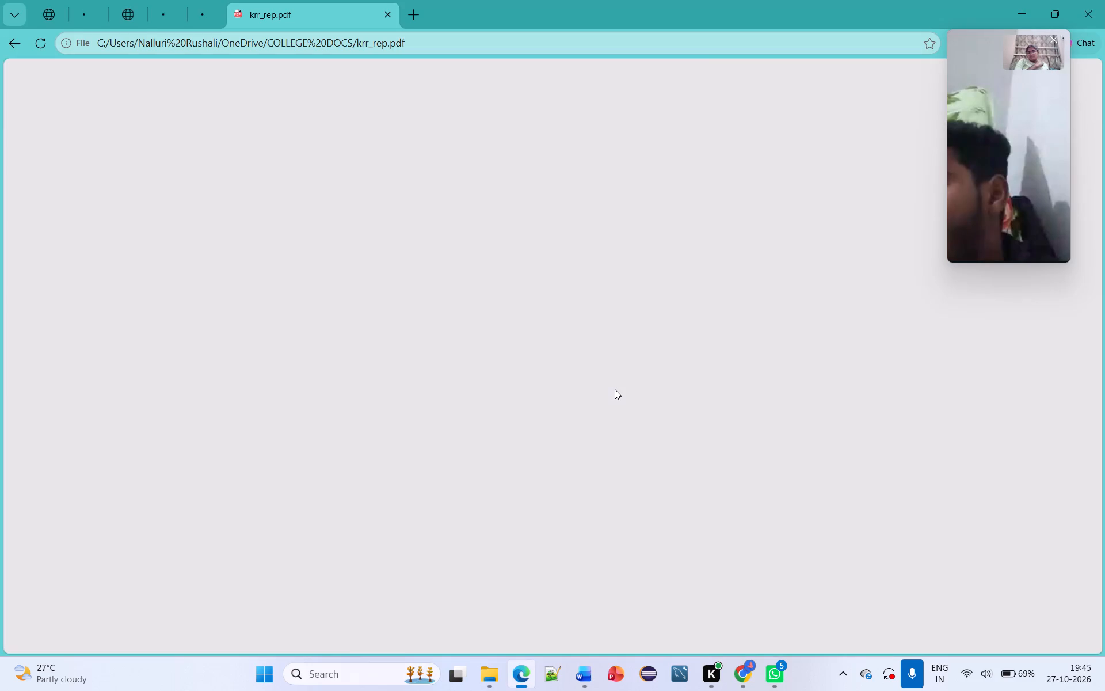
Look through the opening pages of krr_rep.pdf, examining the student details, signature and date on the self-assessment form and the cover pages.
{"action": "scroll", "coordinate": [615, 389], "scroll_direction": "down", "scroll_amount": 1}
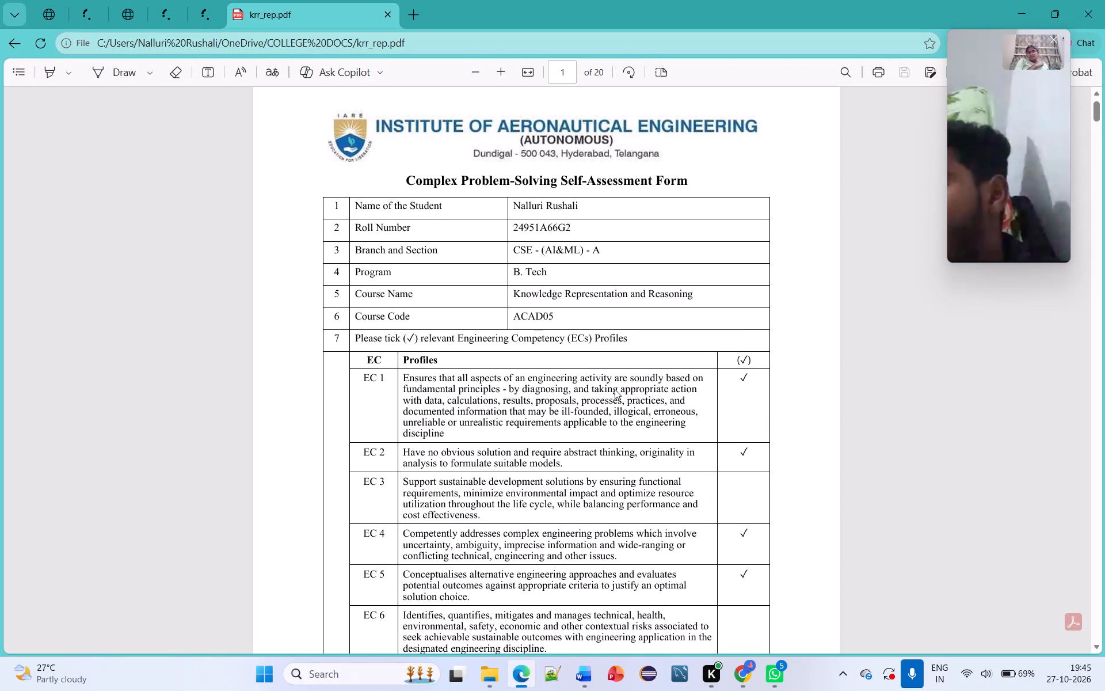
{"action": "scroll", "coordinate": [615, 389], "scroll_direction": "down", "scroll_amount": 2}
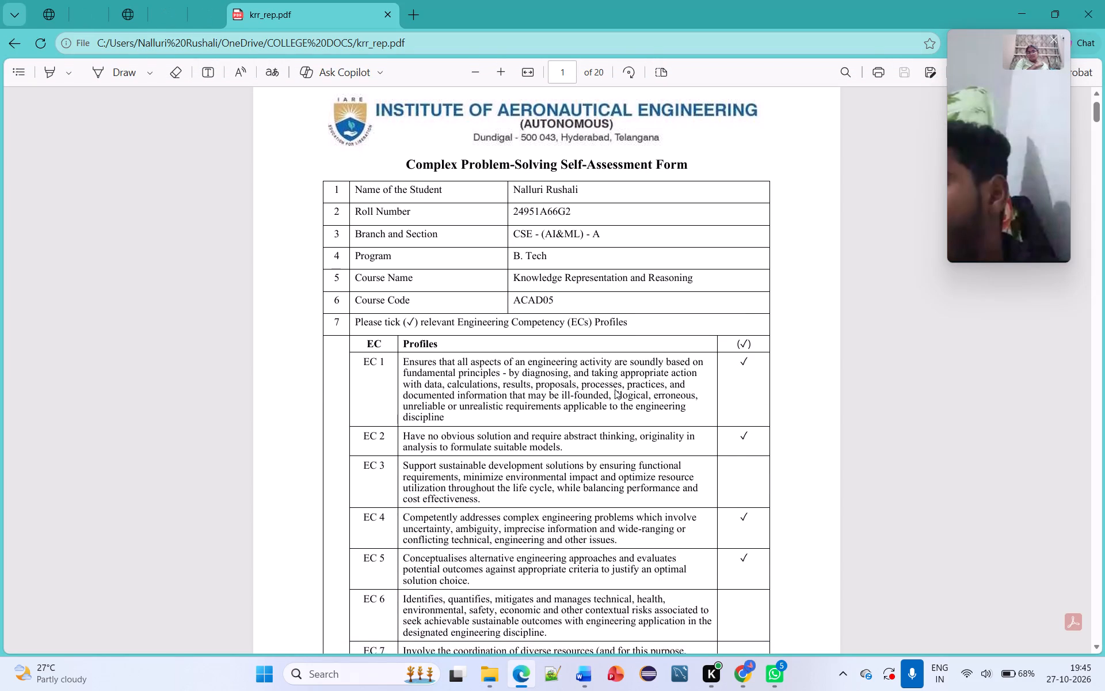
{"action": "scroll", "coordinate": [615, 389], "scroll_direction": "down", "scroll_amount": 1}
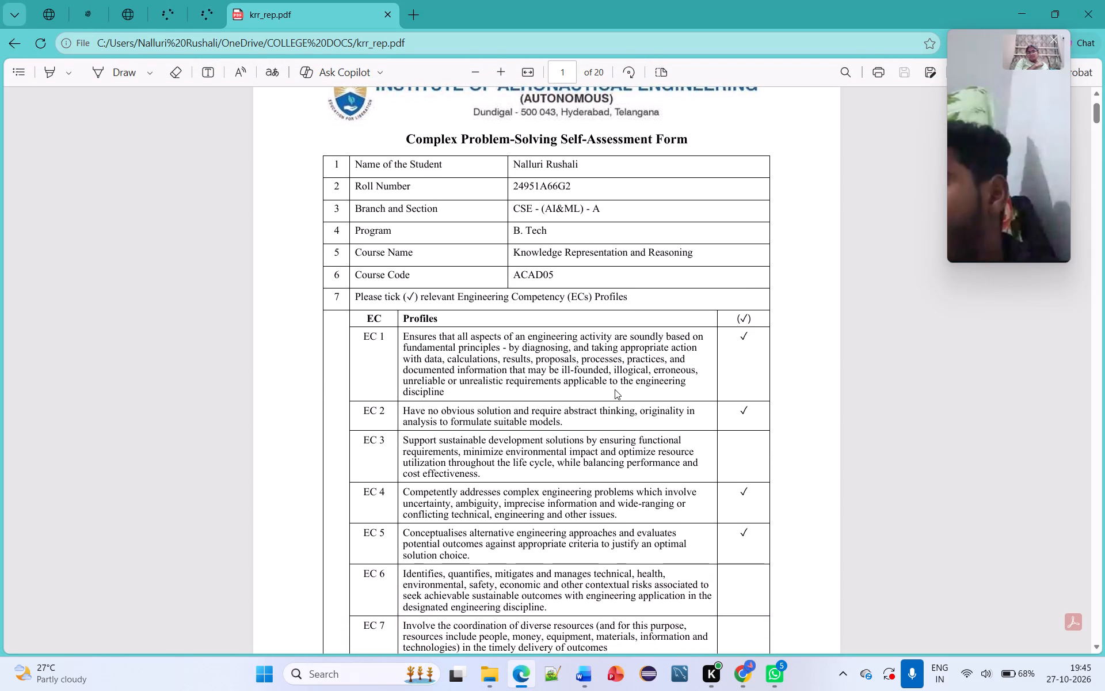
{"action": "scroll", "coordinate": [615, 389], "scroll_direction": "down", "scroll_amount": 6}
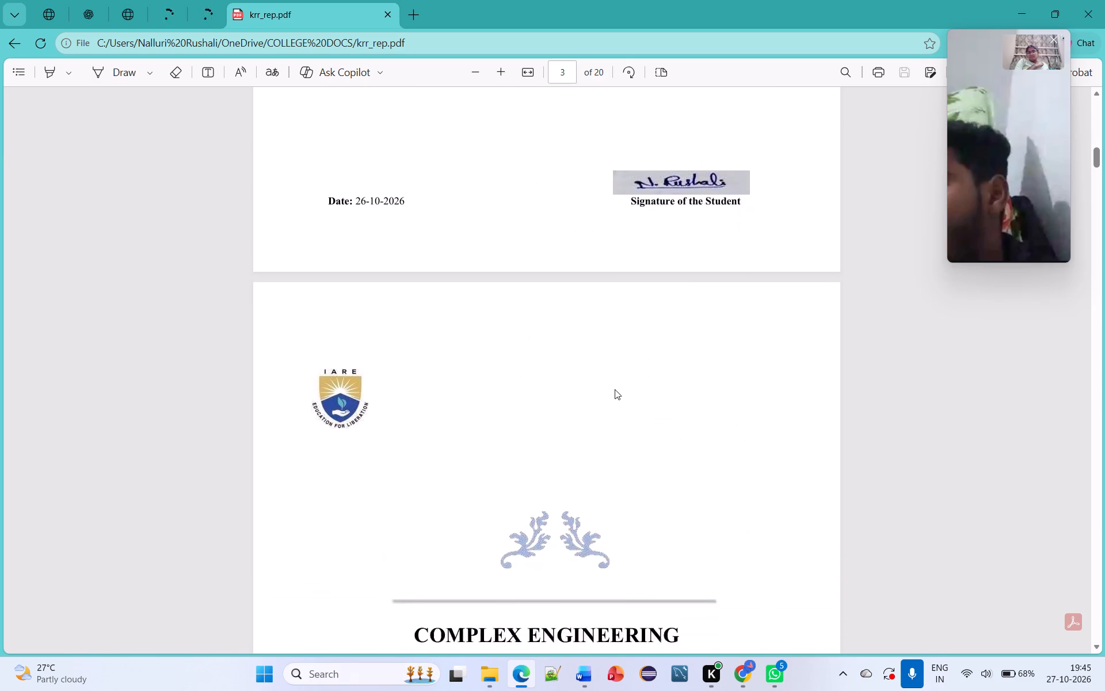
{"action": "scroll", "coordinate": [615, 389], "scroll_direction": "up", "scroll_amount": 2}
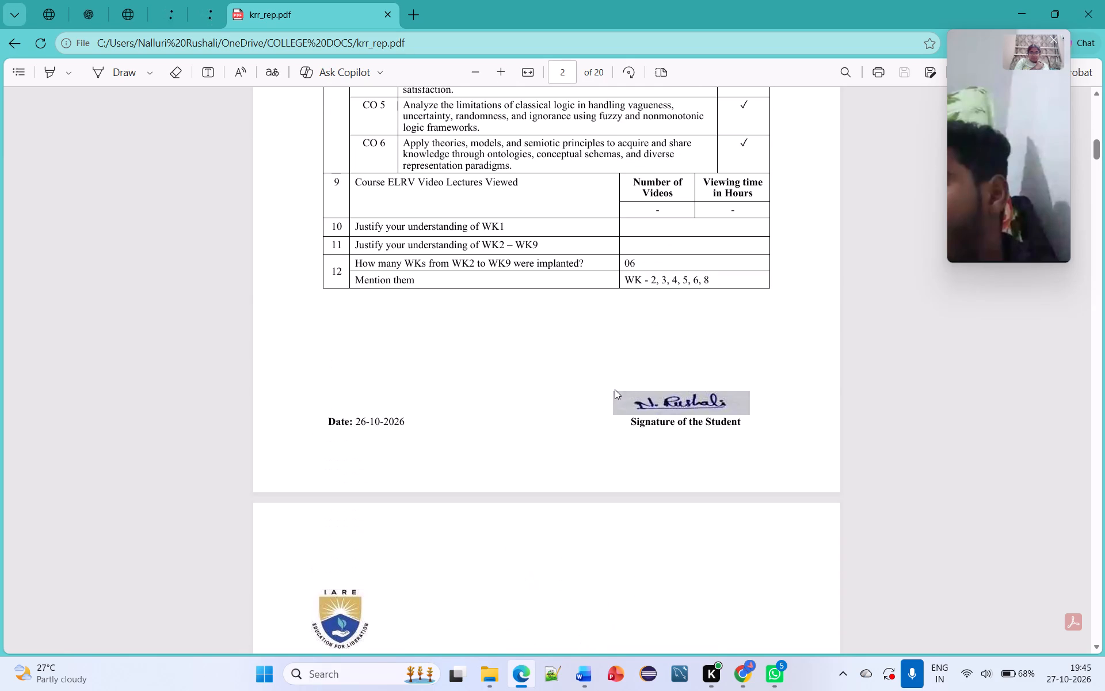
{"action": "scroll", "coordinate": [615, 389], "scroll_direction": "up", "scroll_amount": 3}
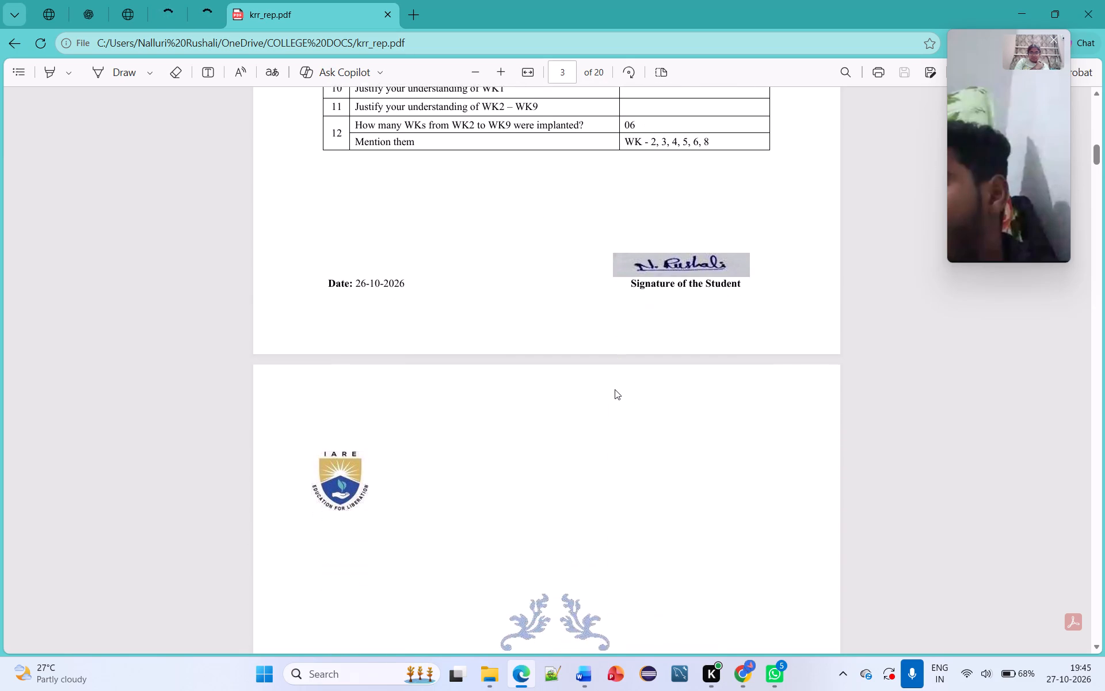
{"action": "scroll", "coordinate": [615, 389], "scroll_direction": "down", "scroll_amount": 2}
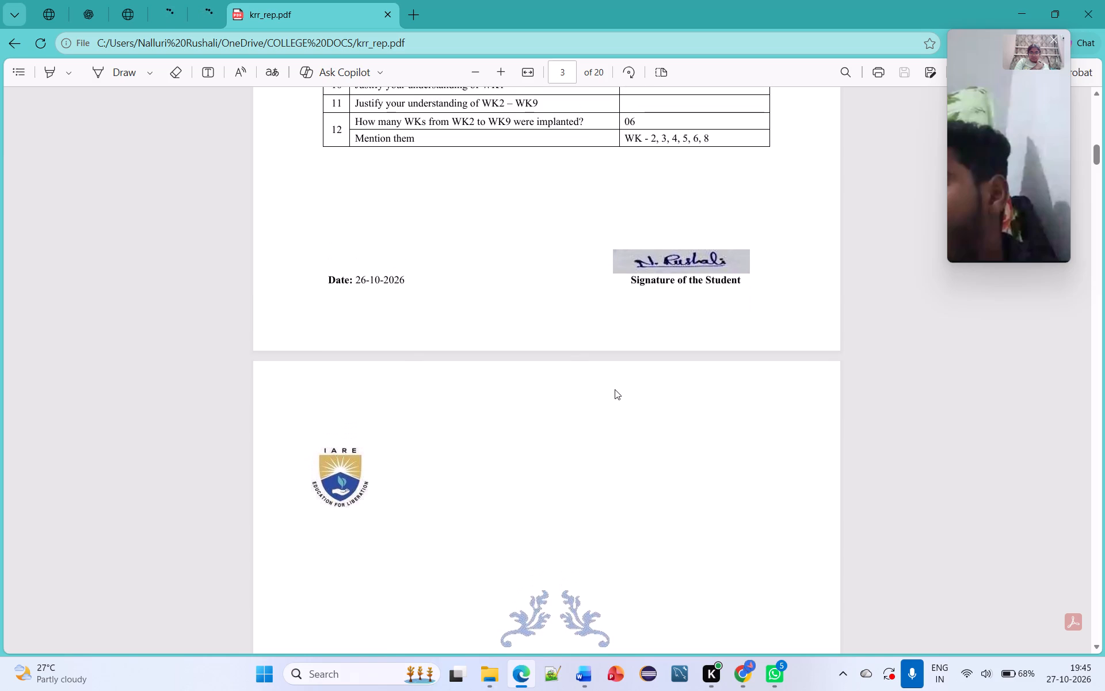
{"action": "scroll", "coordinate": [615, 389], "scroll_direction": "down", "scroll_amount": 5}
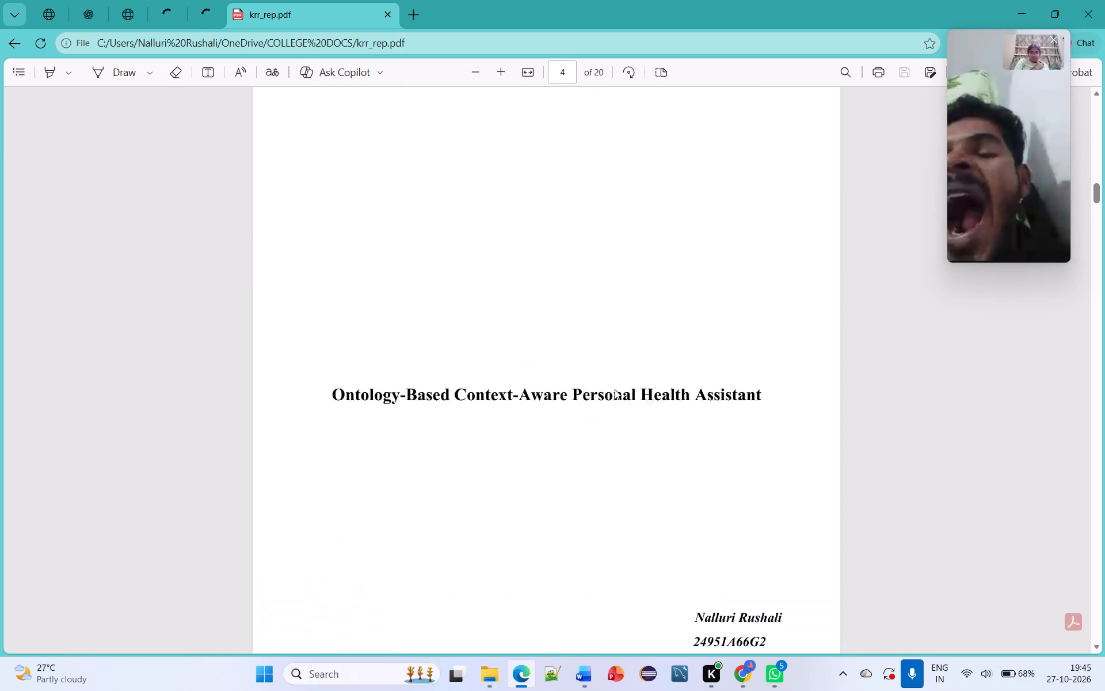
Examine the student name, roll number, signature and dates on the title, Declaration and Certificate pages of krr_rep.pdf.
{"action": "scroll", "coordinate": [615, 389], "scroll_direction": "down", "scroll_amount": 1}
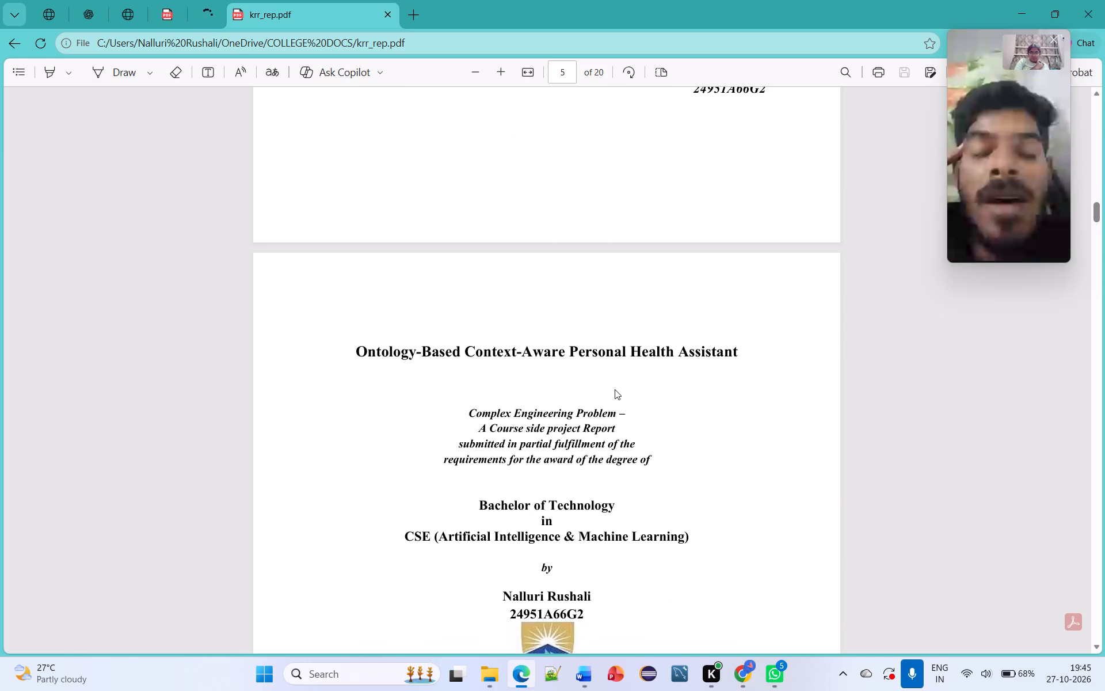
{"action": "scroll", "coordinate": [615, 389], "scroll_direction": "down", "scroll_amount": 2}
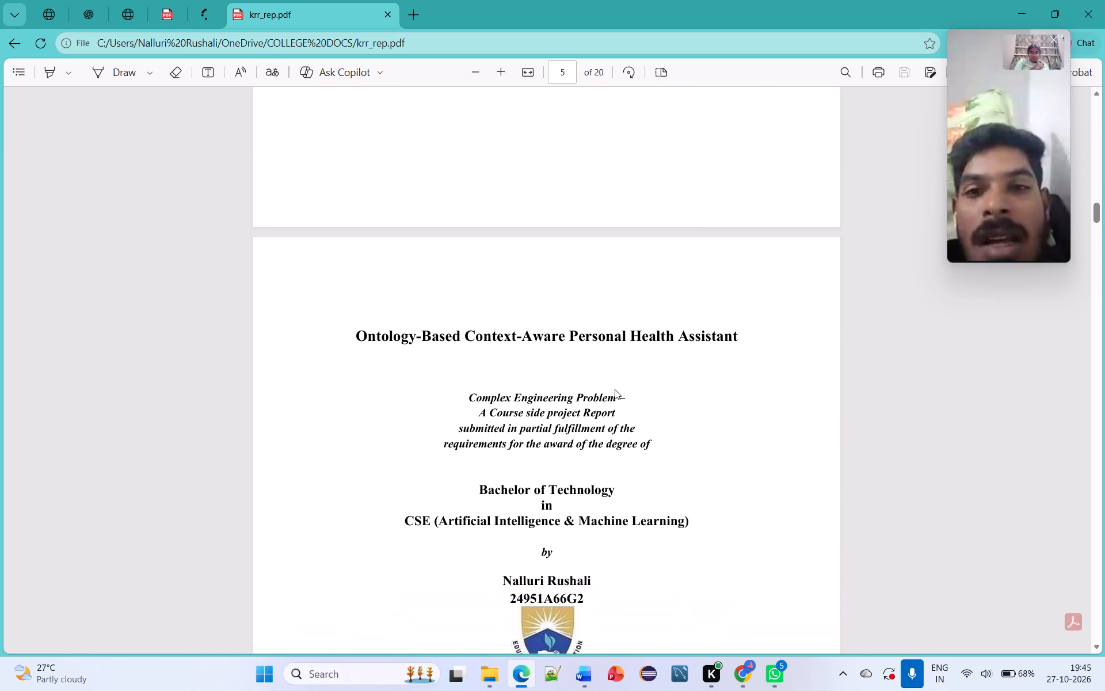
{"action": "scroll", "coordinate": [615, 389], "scroll_direction": "down", "scroll_amount": 3}
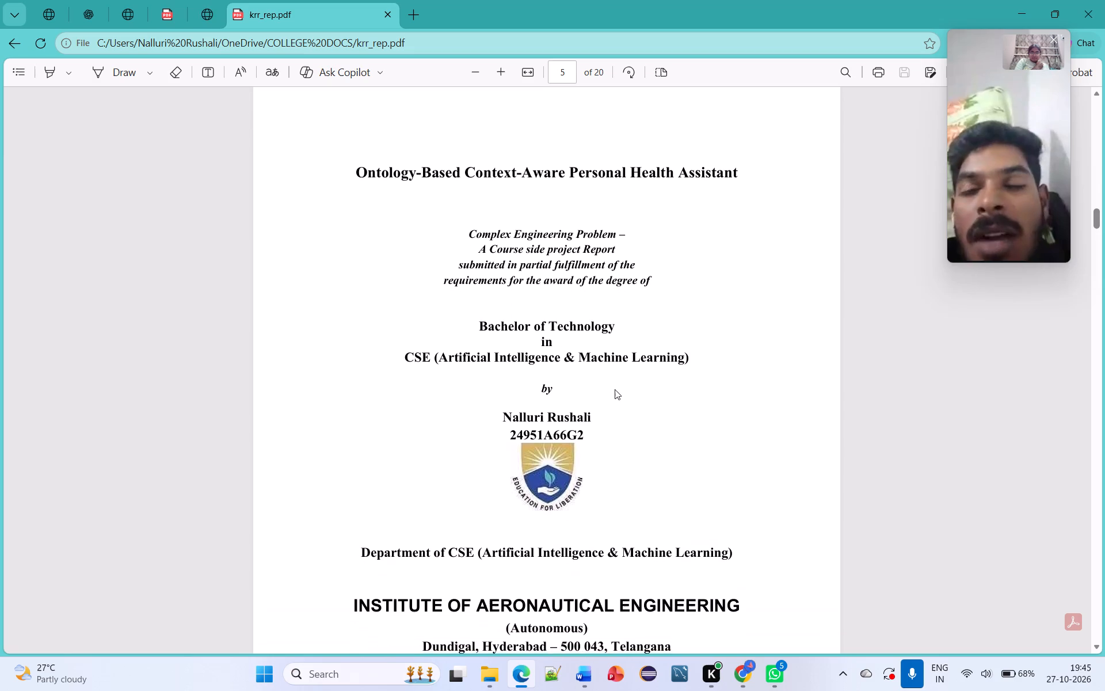
{"action": "scroll", "coordinate": [615, 389], "scroll_direction": "down", "scroll_amount": 5}
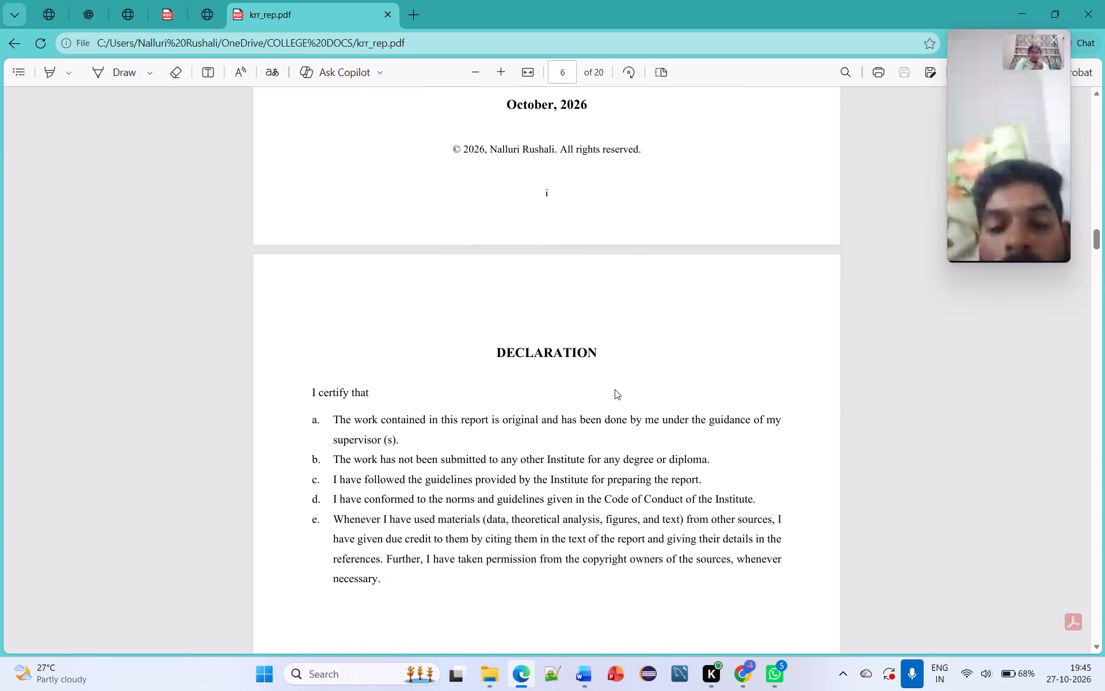
{"action": "scroll", "coordinate": [615, 389], "scroll_direction": "up", "scroll_amount": 1}
{"action": "scroll", "coordinate": [615, 389], "scroll_direction": "down", "scroll_amount": 1}
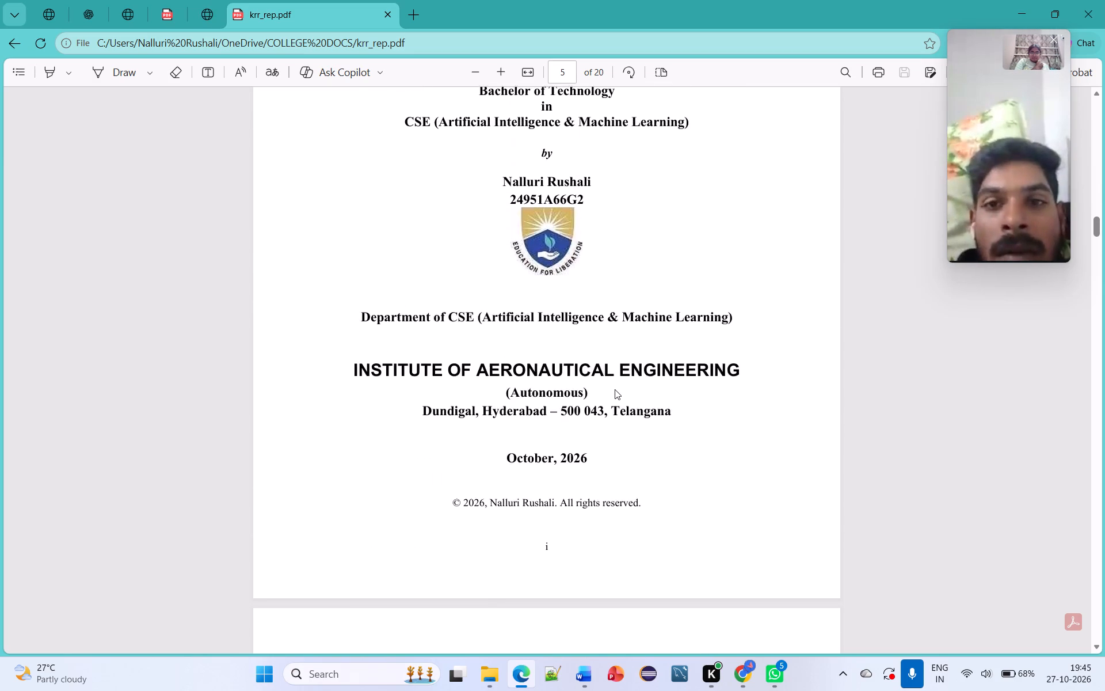
{"action": "scroll", "coordinate": [615, 389], "scroll_direction": "down", "scroll_amount": 1}
{"action": "scroll", "coordinate": [615, 389], "scroll_direction": "up", "scroll_amount": 3}
{"action": "scroll", "coordinate": [615, 389], "scroll_direction": "down", "scroll_amount": 1}
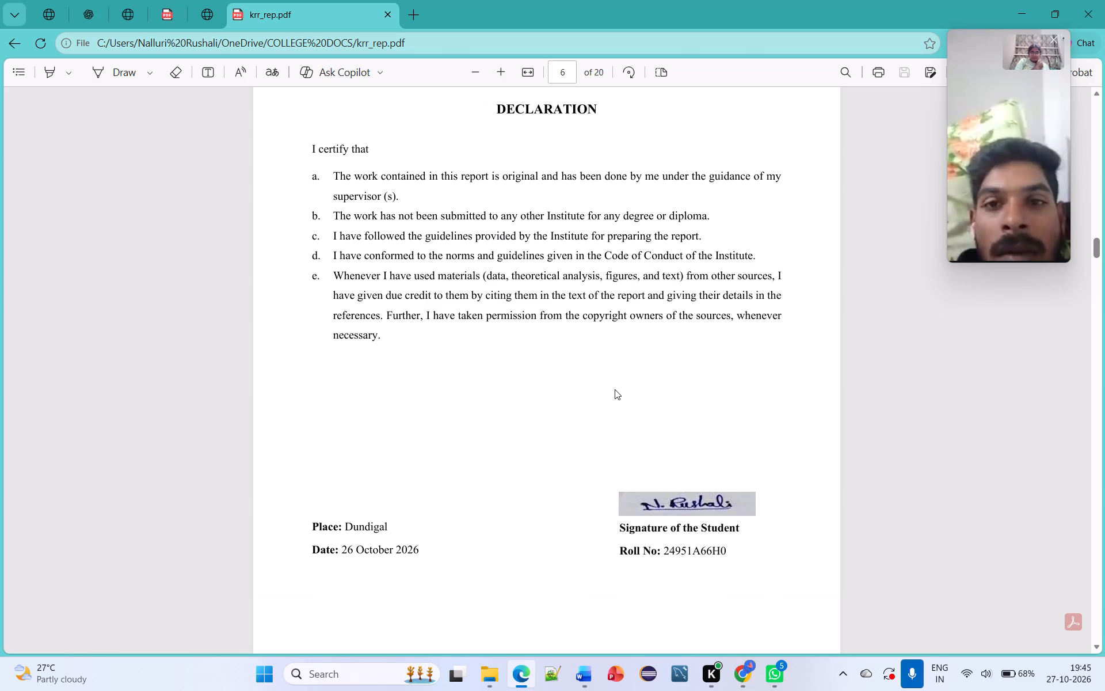
{"action": "scroll", "coordinate": [615, 389], "scroll_direction": "down", "scroll_amount": 2}
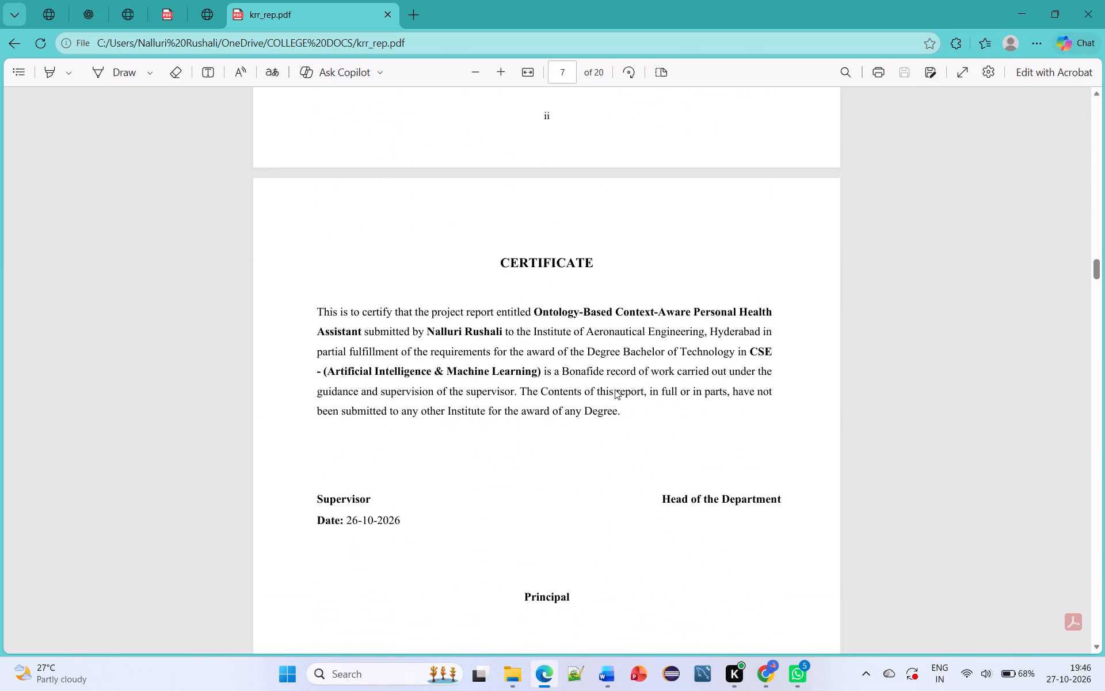
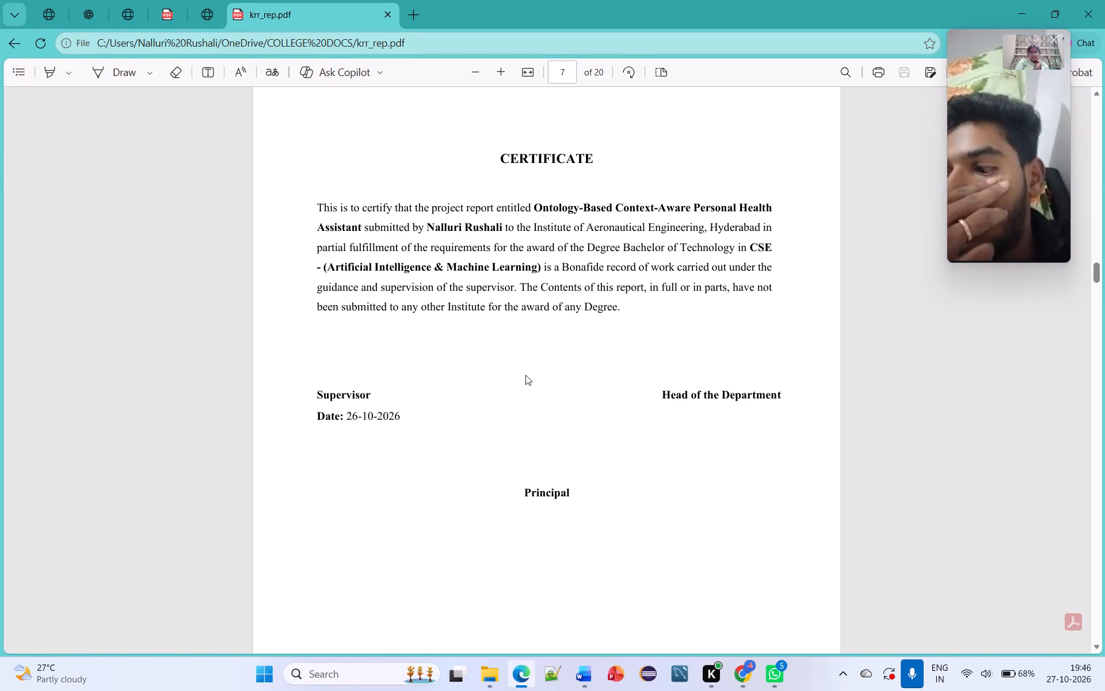
Look through the Certificate, Approval Sheet and Acknowledgement pages of krr_rep.pdf for the student's details, and close the PDF.
{"action": "scroll", "coordinate": [525, 375], "scroll_direction": "down", "scroll_amount": 1}
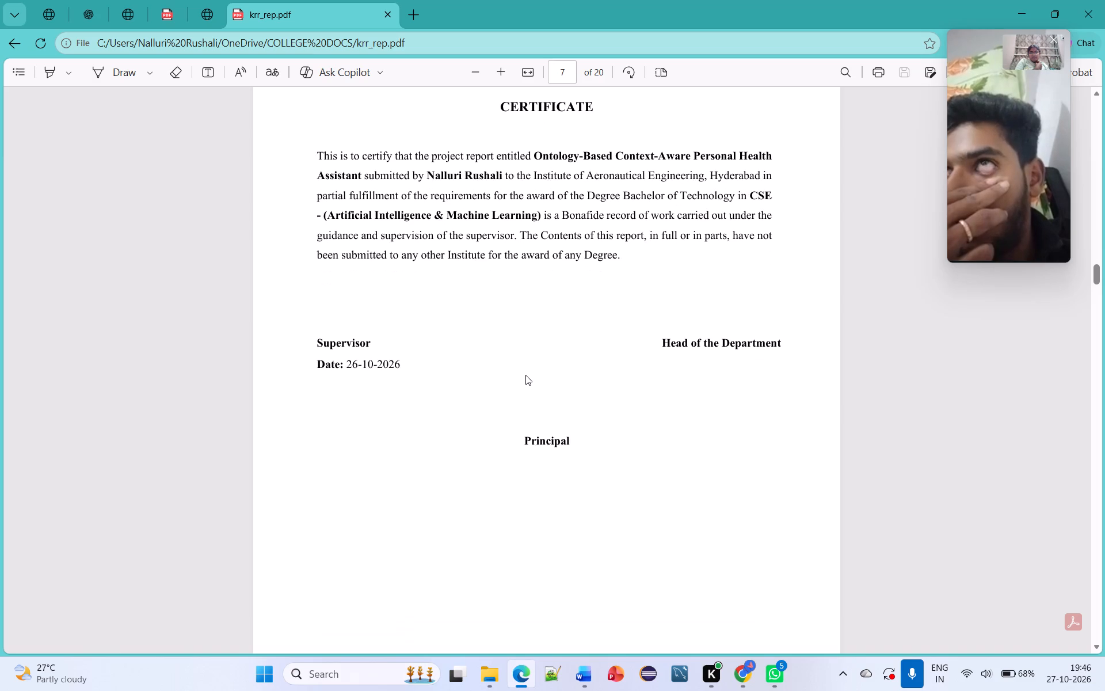
{"action": "scroll", "coordinate": [525, 375], "scroll_direction": "down", "scroll_amount": 4}
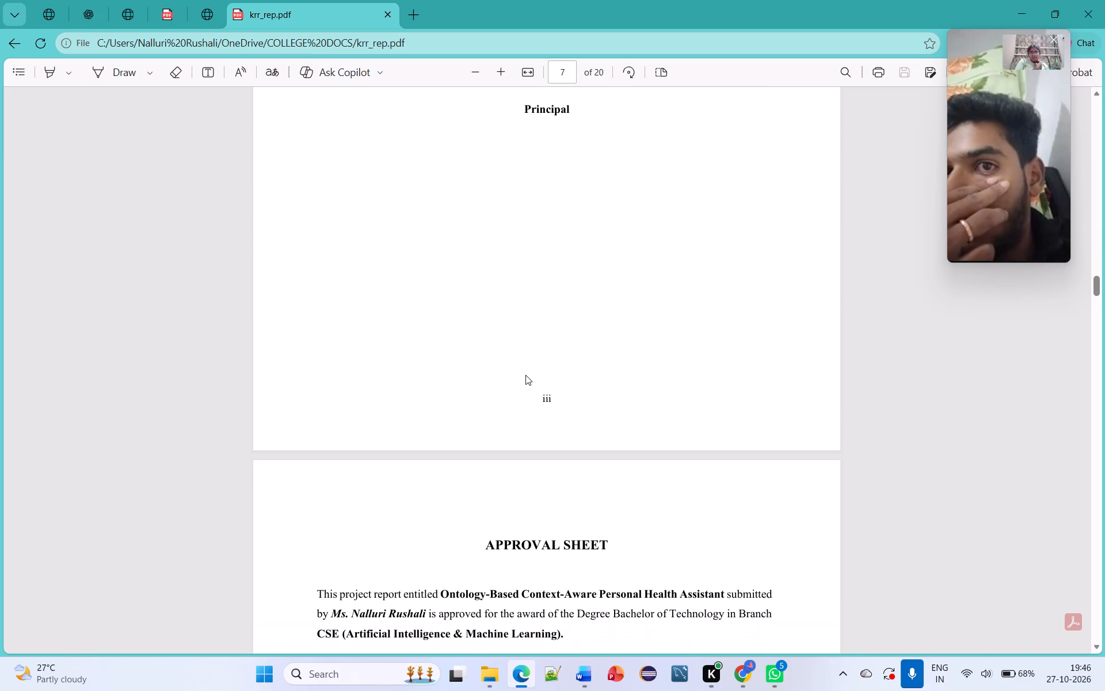
{"action": "scroll", "coordinate": [525, 375], "scroll_direction": "down", "scroll_amount": 7}
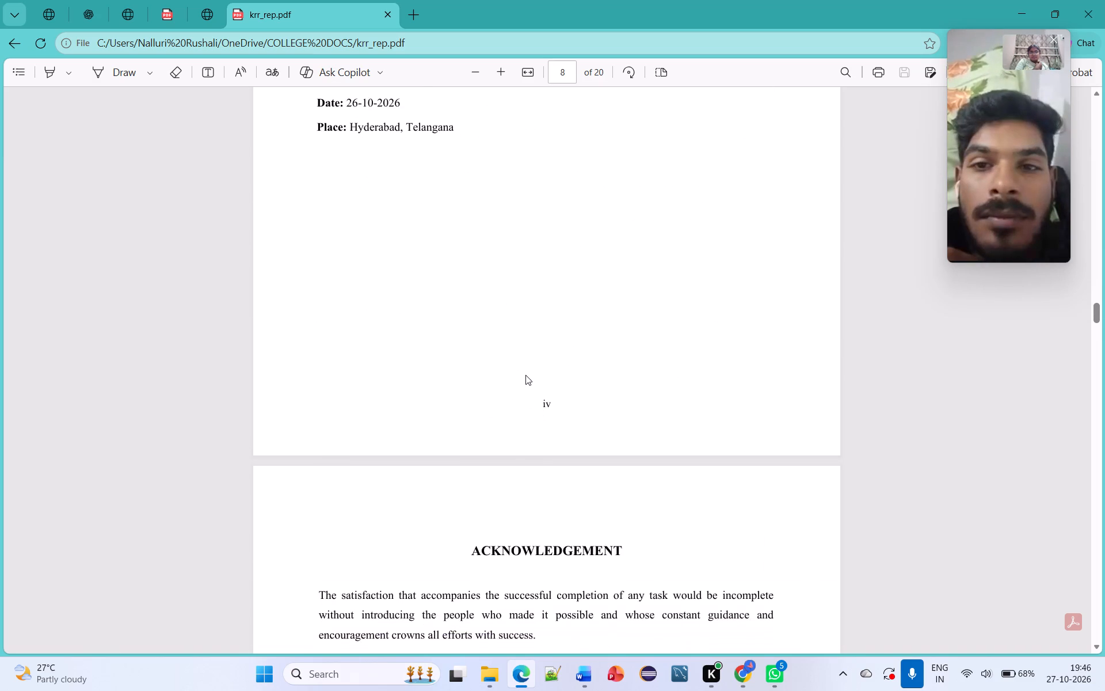
{"action": "scroll", "coordinate": [525, 375], "scroll_direction": "down", "scroll_amount": 4}
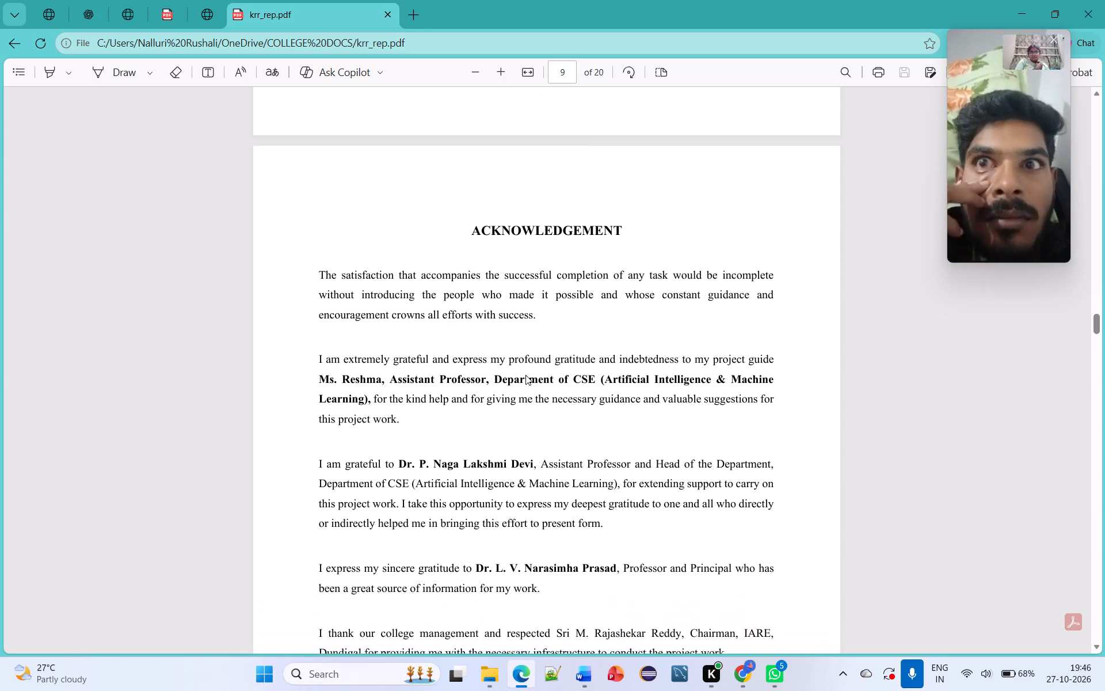
{"action": "scroll", "coordinate": [525, 375], "scroll_direction": "down", "scroll_amount": 1}
{"action": "scroll", "coordinate": [525, 375], "scroll_direction": "up", "scroll_amount": 2}
{"action": "scroll", "coordinate": [525, 375], "scroll_direction": "down", "scroll_amount": 1}
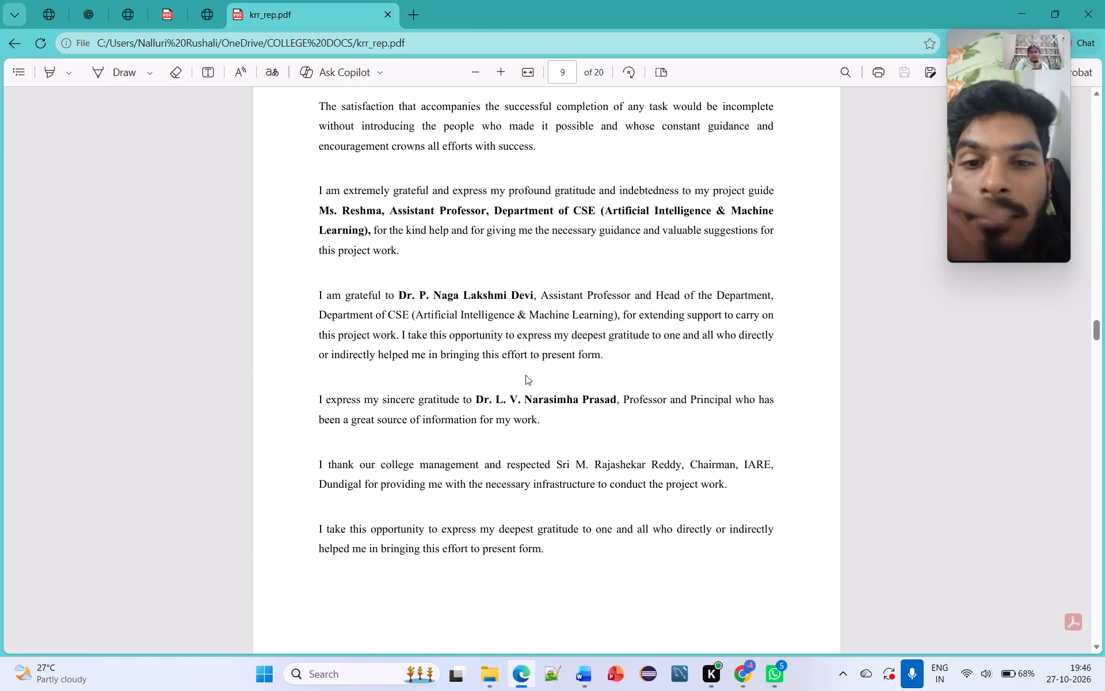
{"action": "scroll", "coordinate": [525, 375], "scroll_direction": "down", "scroll_amount": 1}
{"action": "left_click", "coordinate": [1079, 0]}
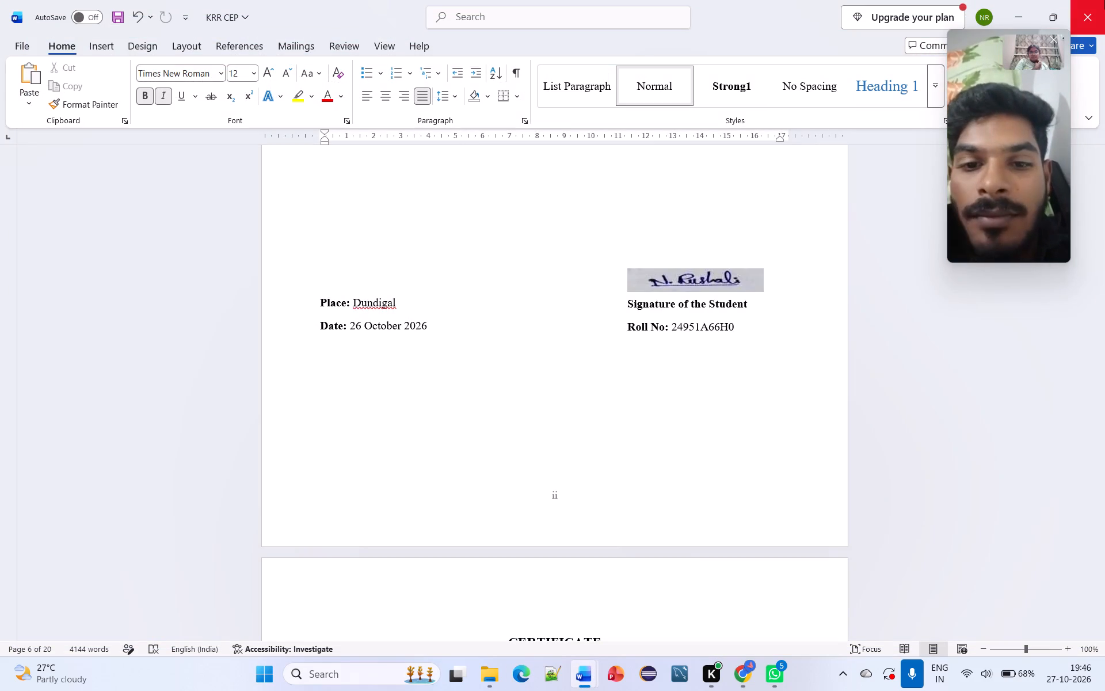
Save the changes to the KRR CEP document while closing it, and close the oose_rep document as well.
{"action": "left_click", "coordinate": [1104, 0]}
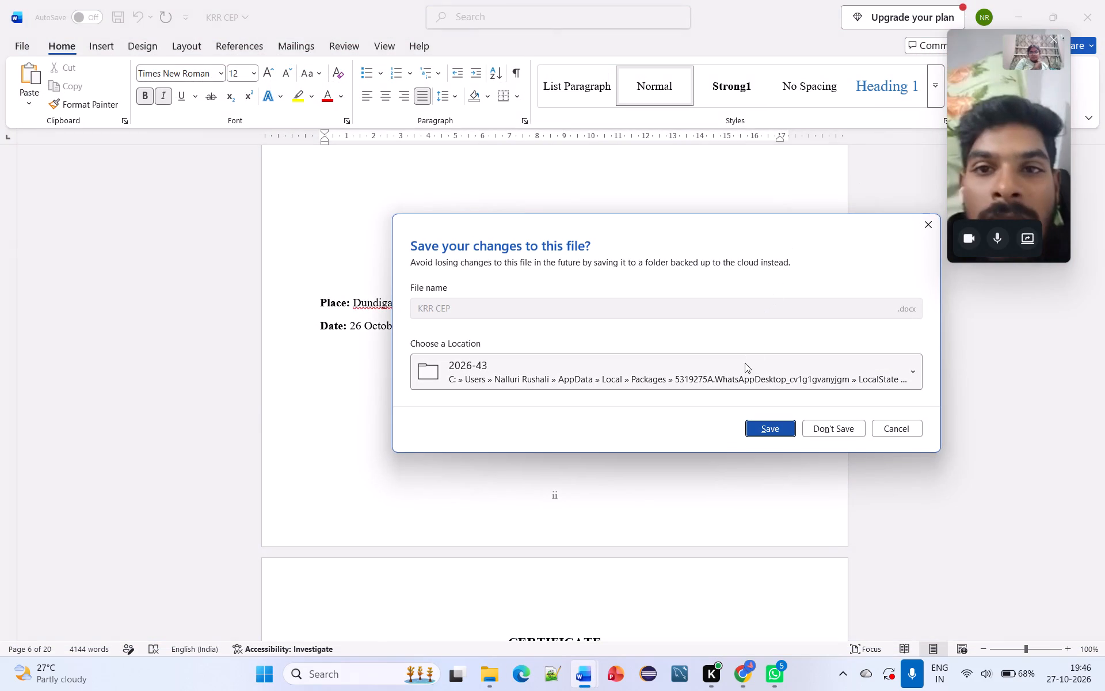
{"action": "left_click", "coordinate": [771, 424]}
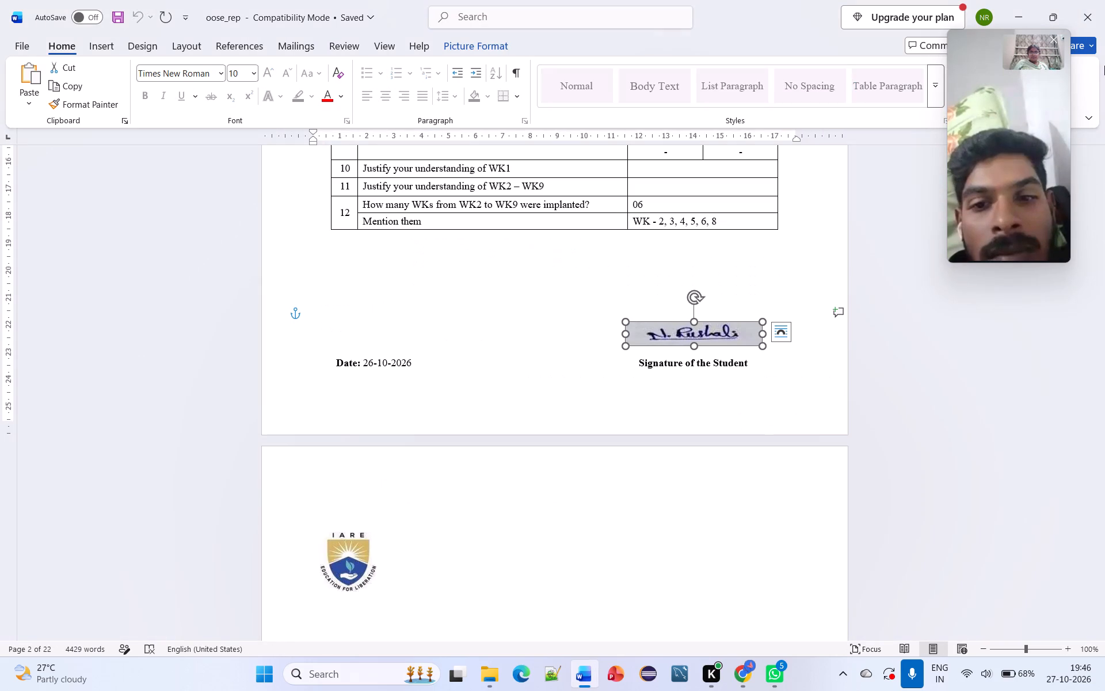
{"action": "left_click", "coordinate": [1085, 0]}
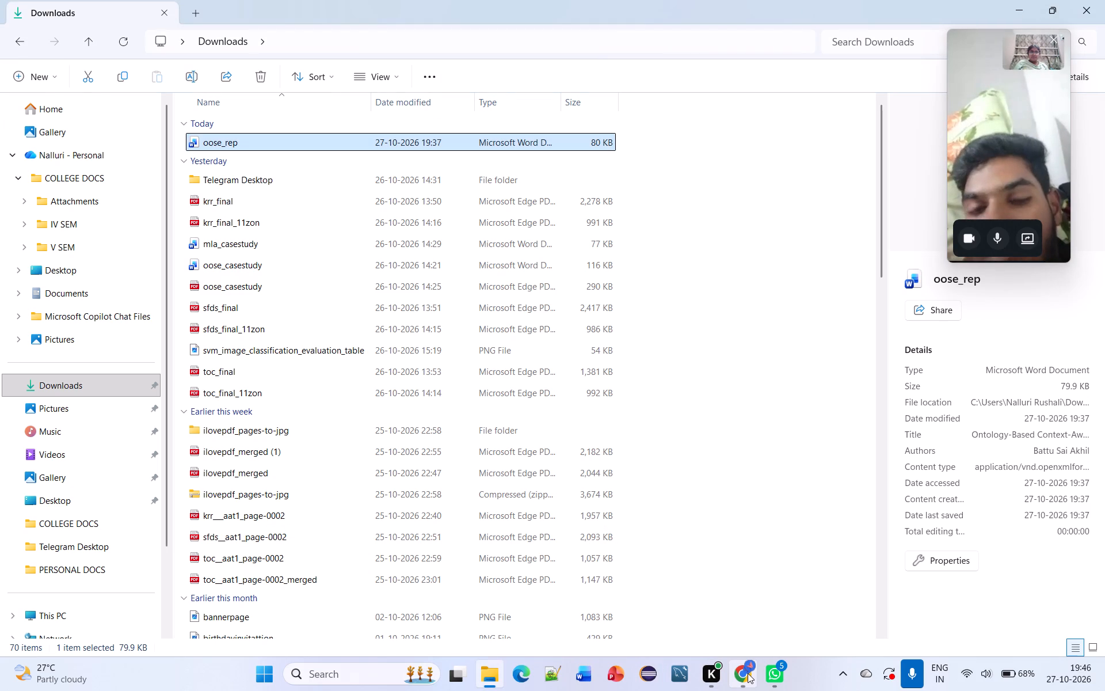
Switch to WhatsApp.
{"action": "left_click", "coordinate": [765, 680]}
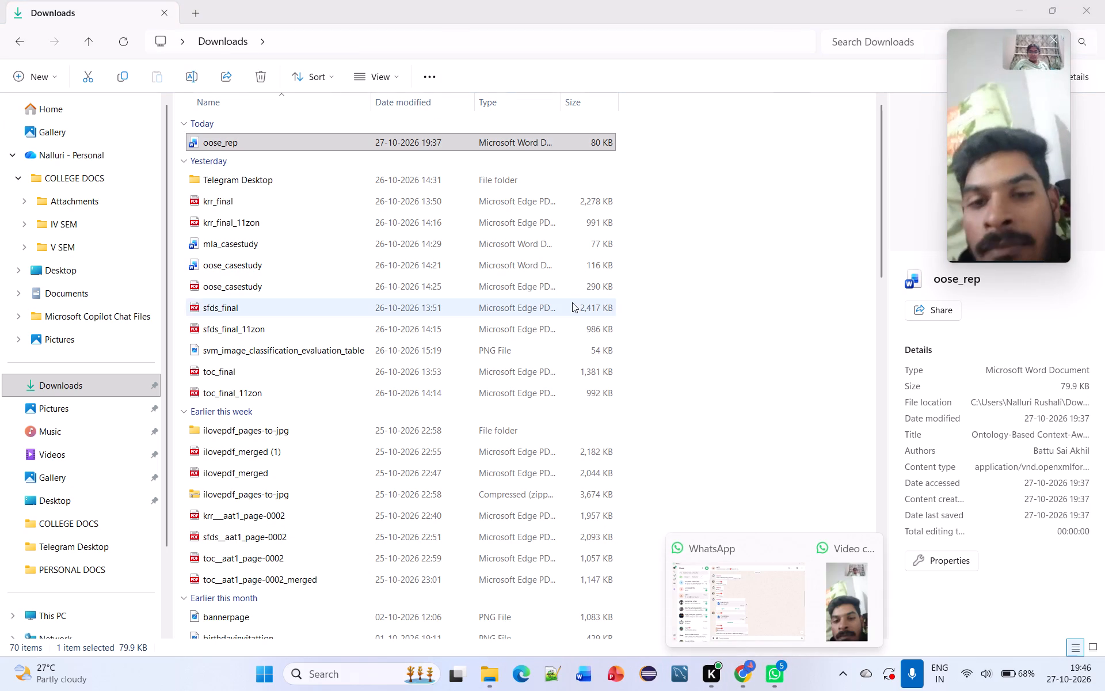
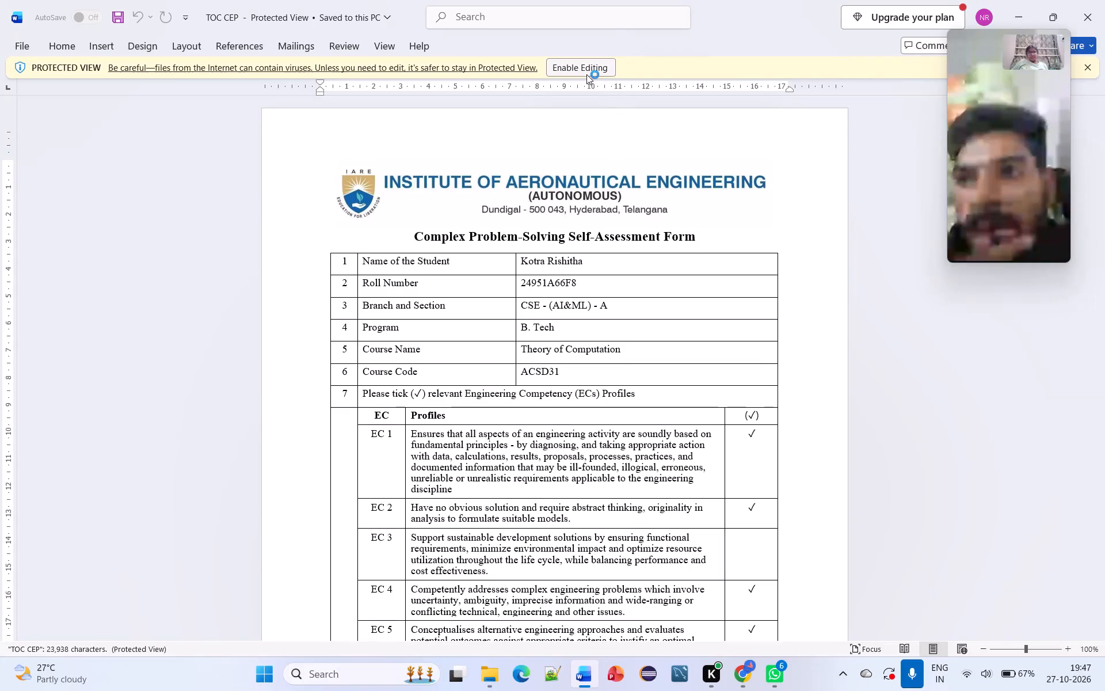
Enable editing of the TOC CEP document and replace the student name on the self-assessment form with the new student's name.
{"action": "left_click", "coordinate": [586, 74]}
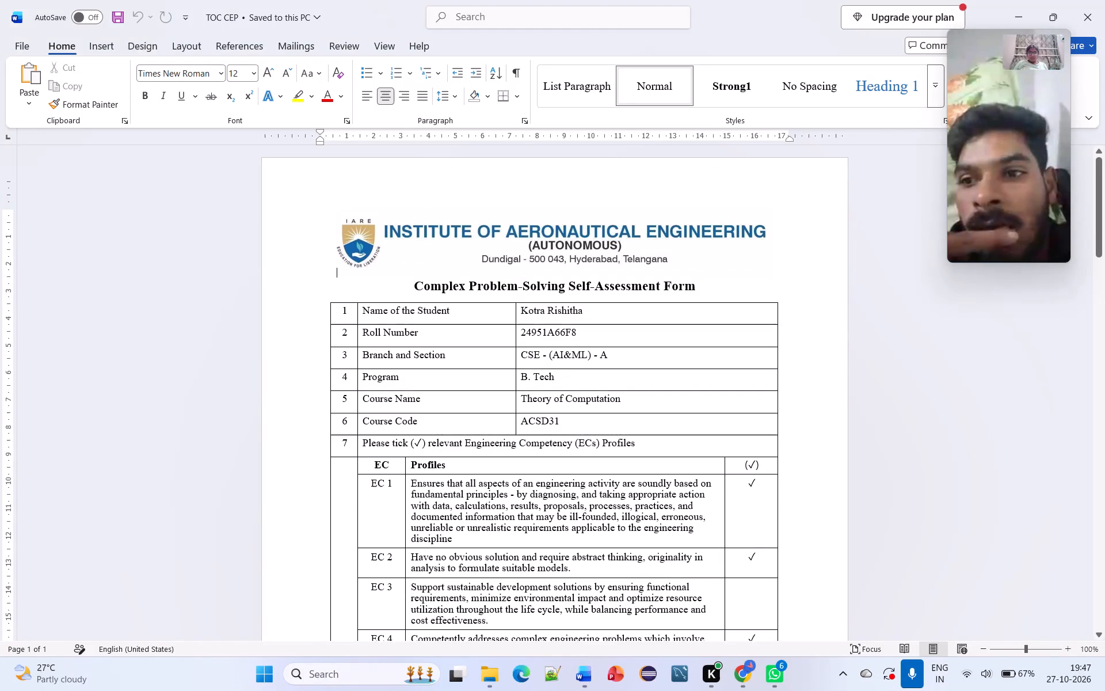
{"action": "left_click", "coordinate": [587, 312]}
{"action": "key", "text": "BackSpace"}
{"action": "key", "text": "BackSpace"}
{"action": "key", "text": "BackSpace"}
{"action": "key", "text": "BackSpace"}
{"action": "key", "text": "BackSpace"}
{"action": "key", "text": "BackSpace"}
{"action": "key", "text": "BackSpace"}
{"action": "key", "text": "BackSpace"}
{"action": "key", "text": "BackSpace"}
{"action": "key", "text": "BackSpace"}
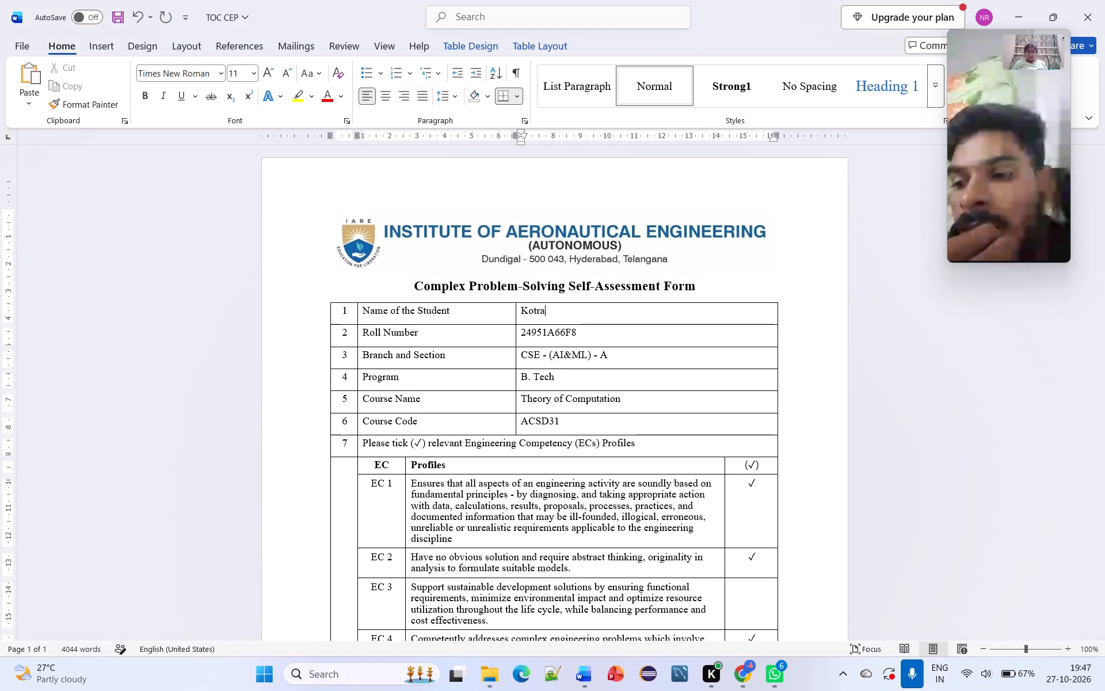
{"action": "key", "text": "BackSpace"}
{"action": "key", "text": "BackSpace"}
{"action": "key", "text": "BackSpace"}
{"action": "key", "text": "BackSpace"}
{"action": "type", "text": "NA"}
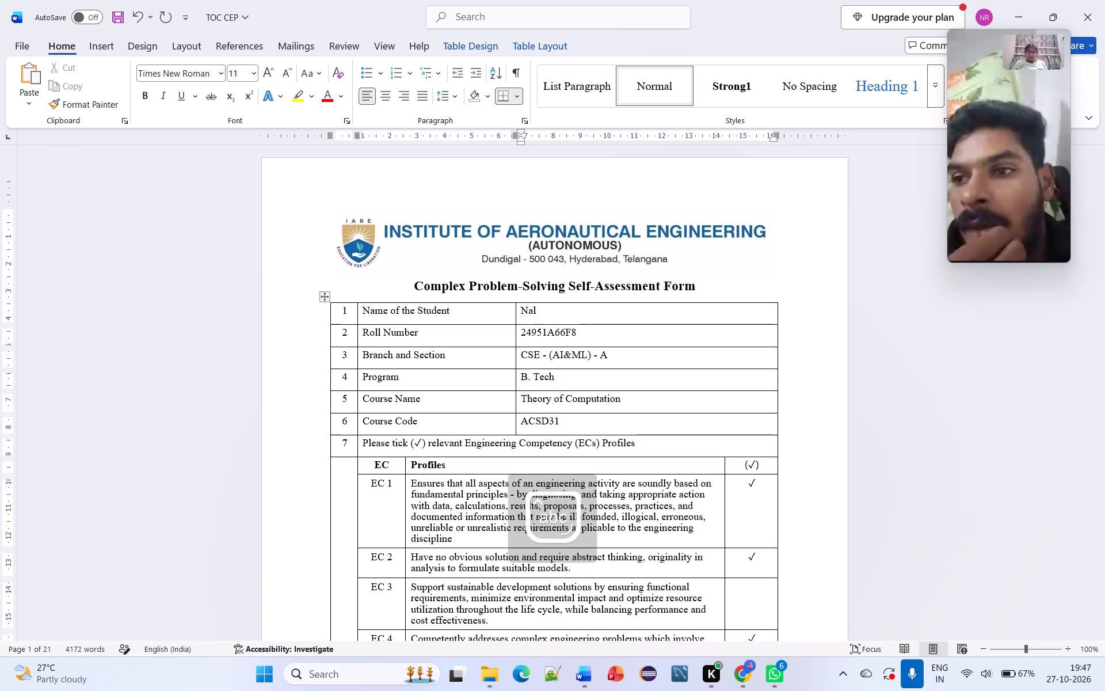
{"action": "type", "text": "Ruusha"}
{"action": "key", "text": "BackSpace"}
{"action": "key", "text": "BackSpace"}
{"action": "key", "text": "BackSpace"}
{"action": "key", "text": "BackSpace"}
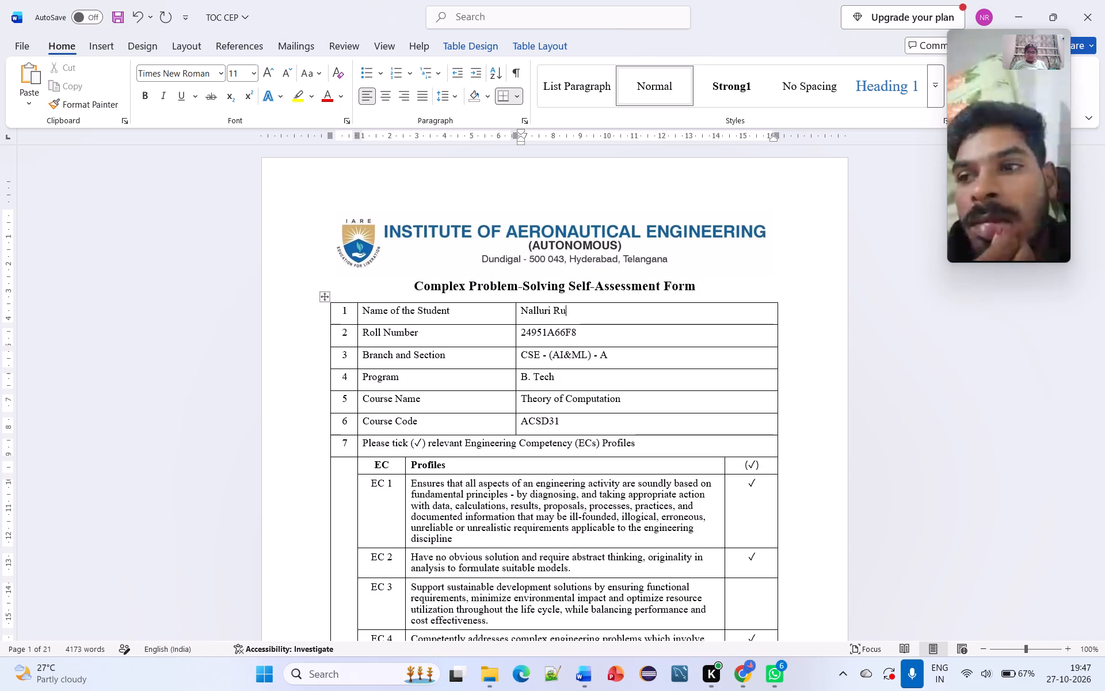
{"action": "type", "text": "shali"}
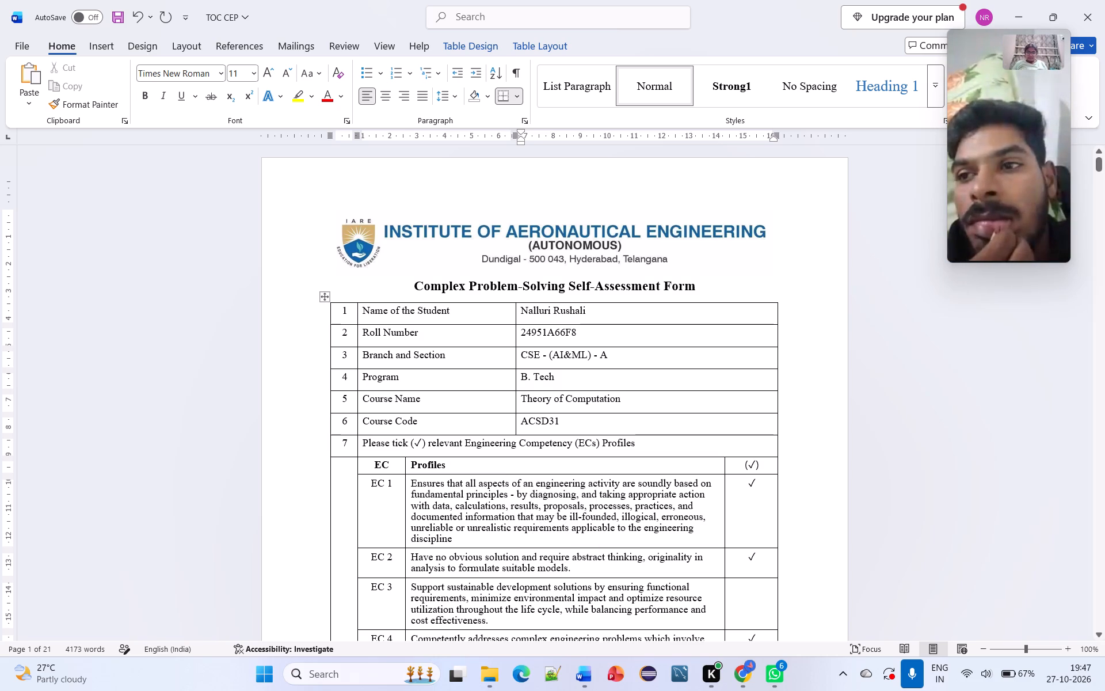
Replace the last two characters of the roll number on the self-assessment form with the new student's.
{"action": "left_click", "coordinate": [596, 329]}
{"action": "key", "text": "BackSpace"}
{"action": "key", "text": "BackSpace"}
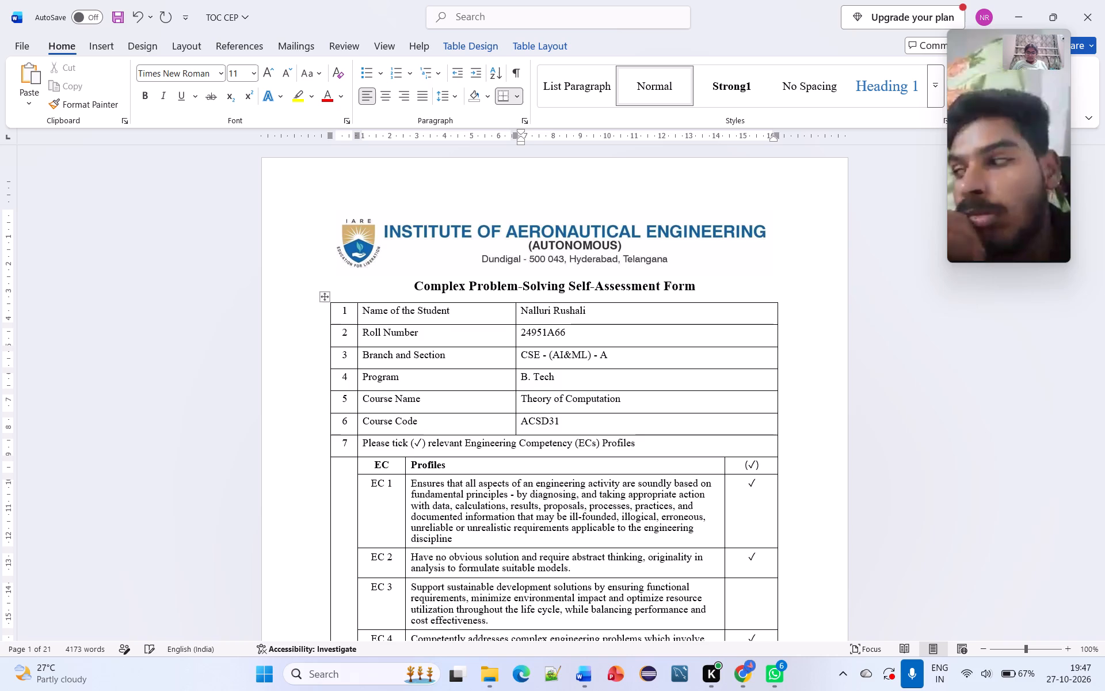
{"action": "type", "text": "G2"}
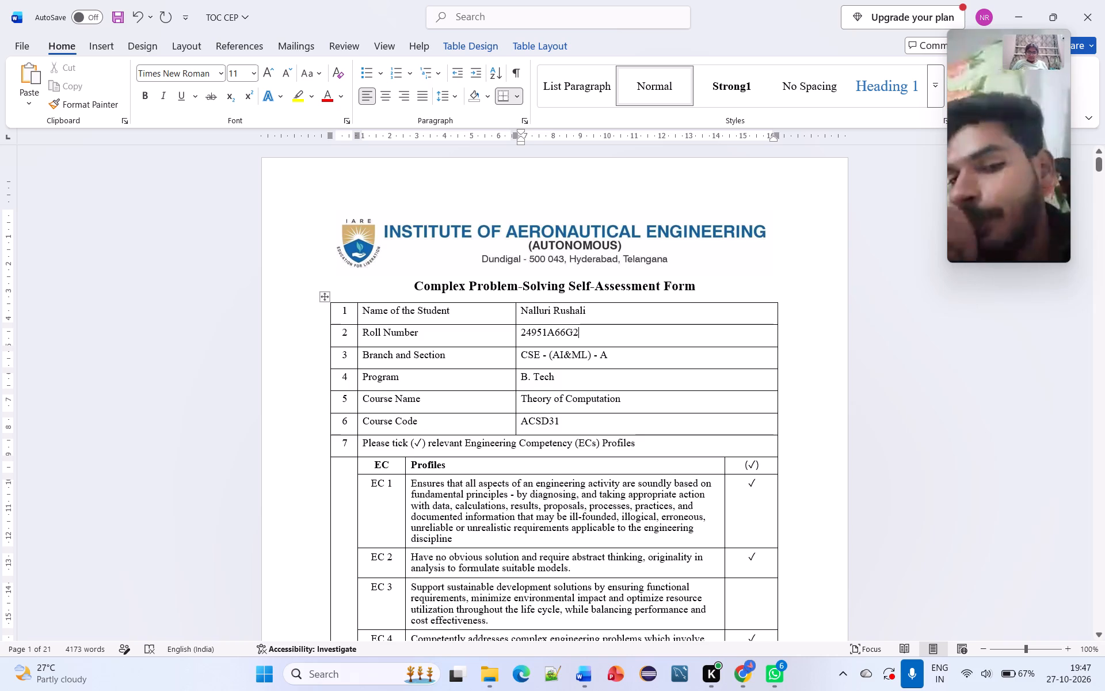
Paste the new student's signature image near the end of the self-assessment form and delete the old signature above "Signature of the Student".
{"action": "scroll", "coordinate": [575, 418], "scroll_direction": "down", "scroll_amount": 5}
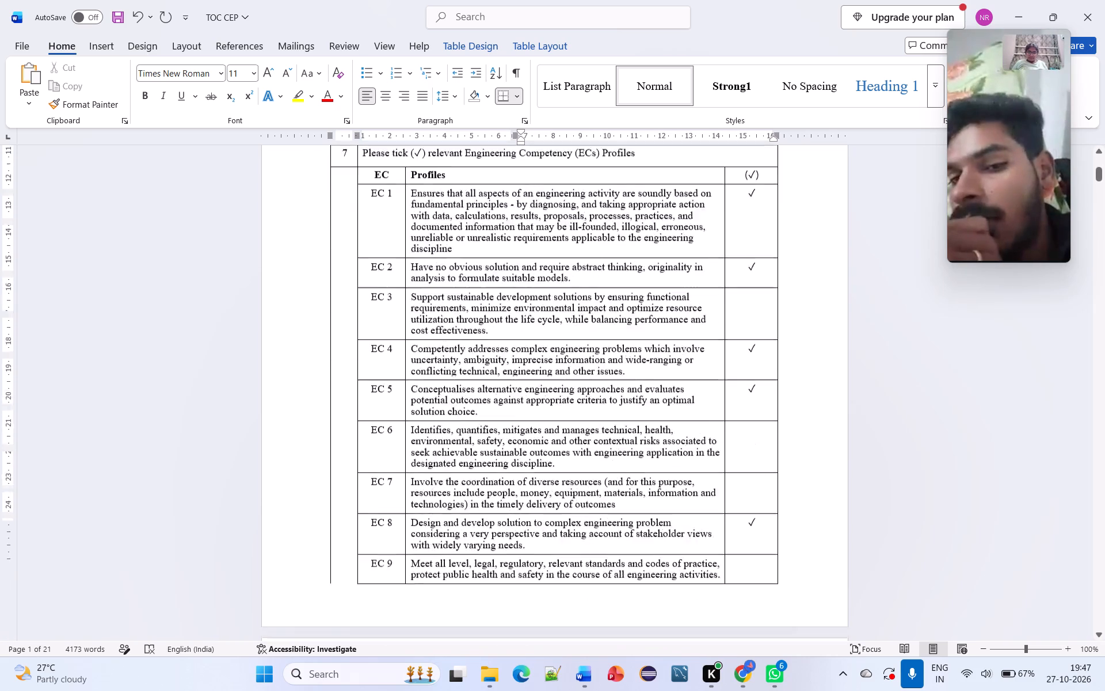
{"action": "scroll", "coordinate": [575, 418], "scroll_direction": "down", "scroll_amount": 1}
{"action": "scroll", "coordinate": [575, 418], "scroll_direction": "up", "scroll_amount": 1}
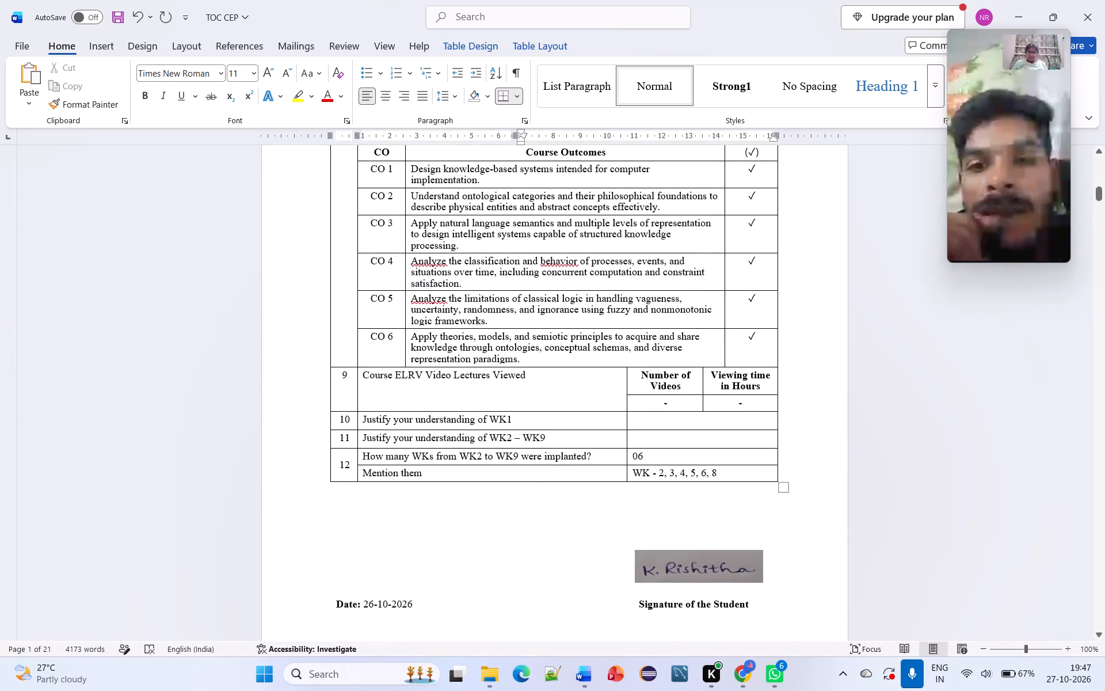
{"action": "scroll", "coordinate": [575, 418], "scroll_direction": "up", "scroll_amount": 2}
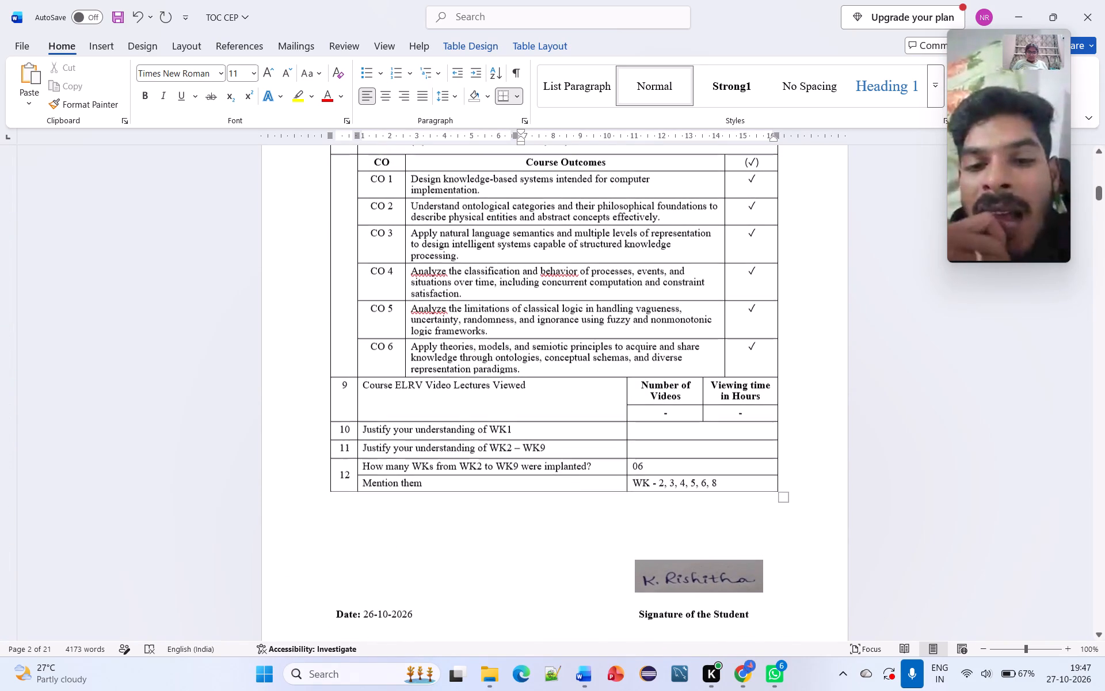
{"action": "scroll", "coordinate": [575, 418], "scroll_direction": "up", "scroll_amount": 2}
{"action": "scroll", "coordinate": [575, 418], "scroll_direction": "down", "scroll_amount": 2}
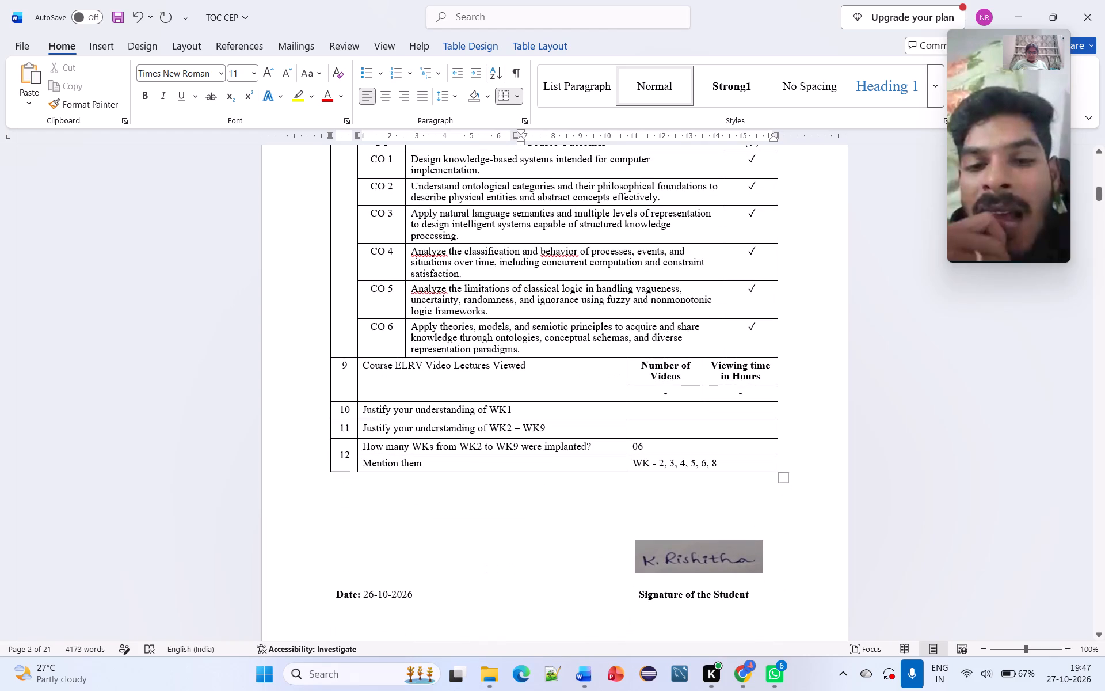
{"action": "left_click", "coordinate": [665, 559]}
{"action": "key", "text": "ctrl+v"}
{"action": "left_click", "coordinate": [665, 559], "text": "ctrl"}
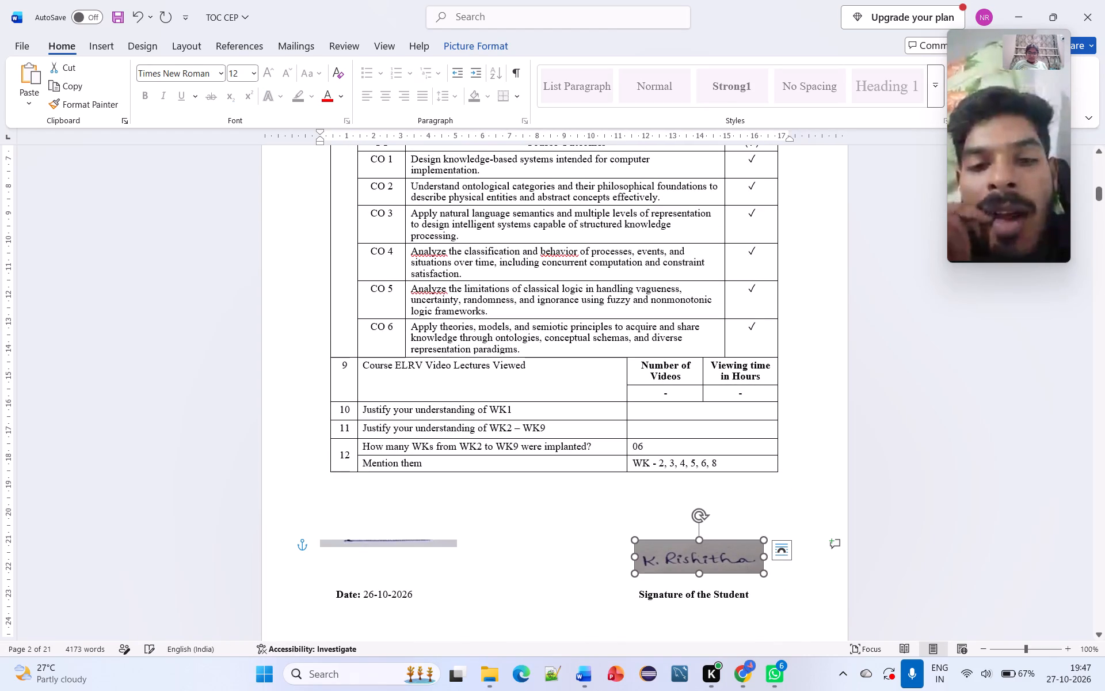
{"action": "key", "text": "BackSpace"}
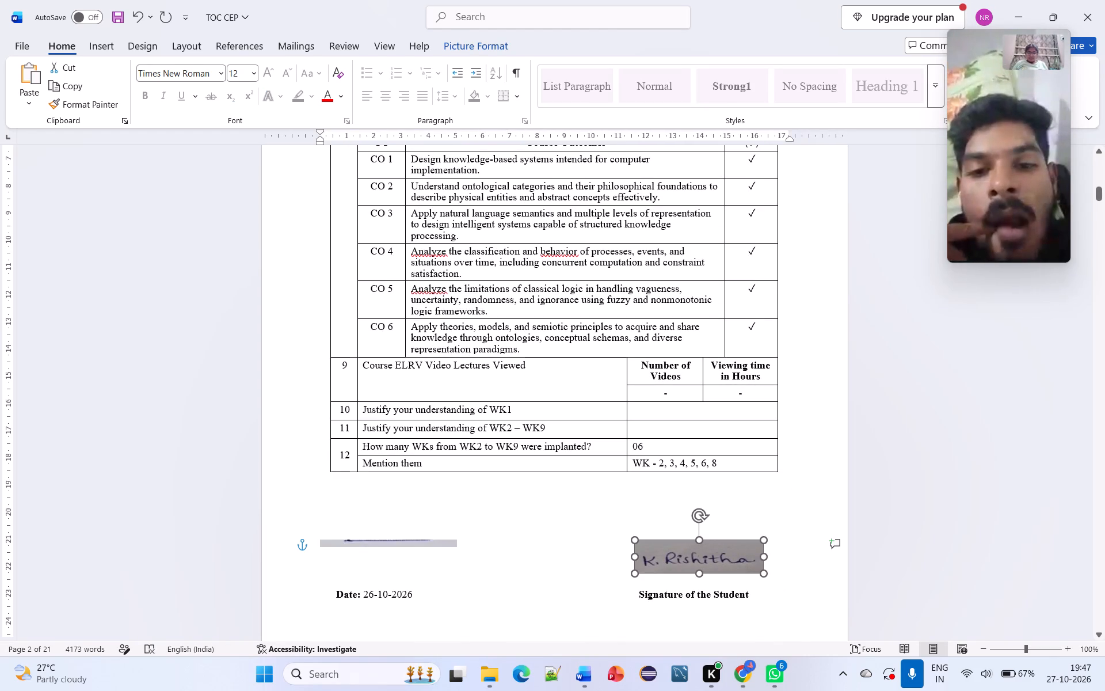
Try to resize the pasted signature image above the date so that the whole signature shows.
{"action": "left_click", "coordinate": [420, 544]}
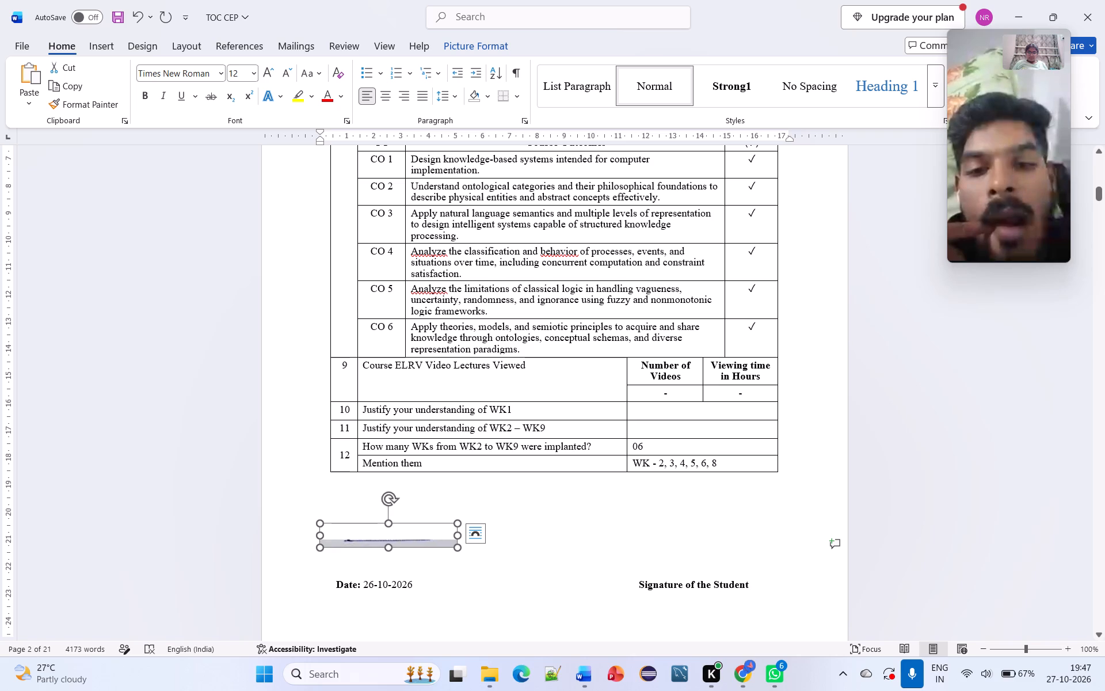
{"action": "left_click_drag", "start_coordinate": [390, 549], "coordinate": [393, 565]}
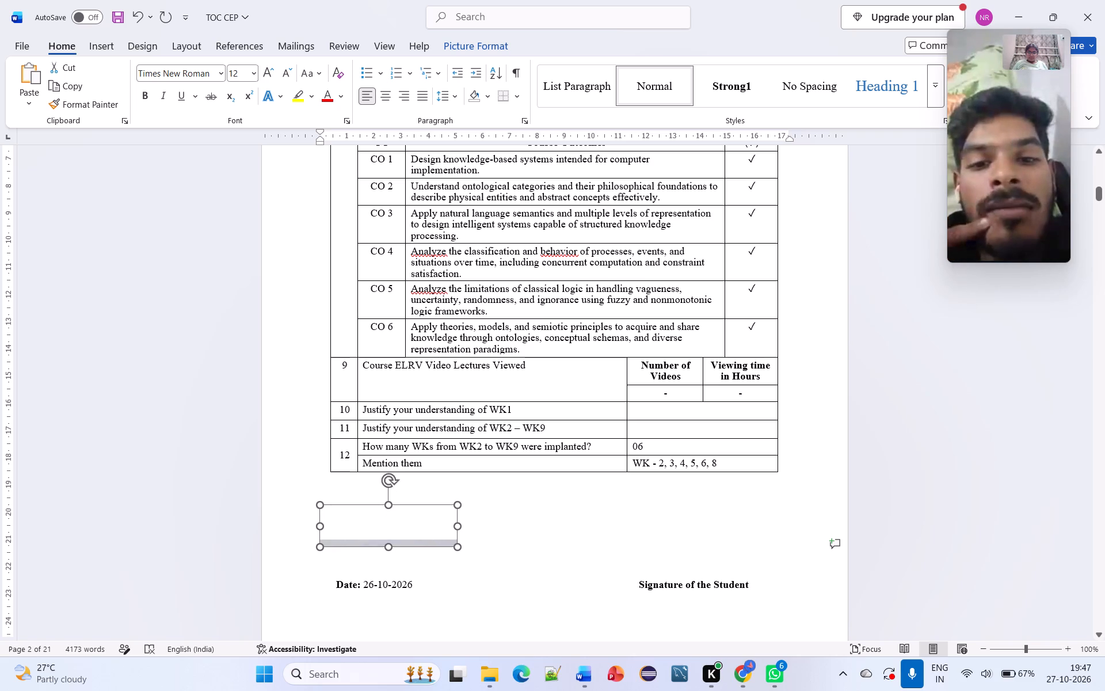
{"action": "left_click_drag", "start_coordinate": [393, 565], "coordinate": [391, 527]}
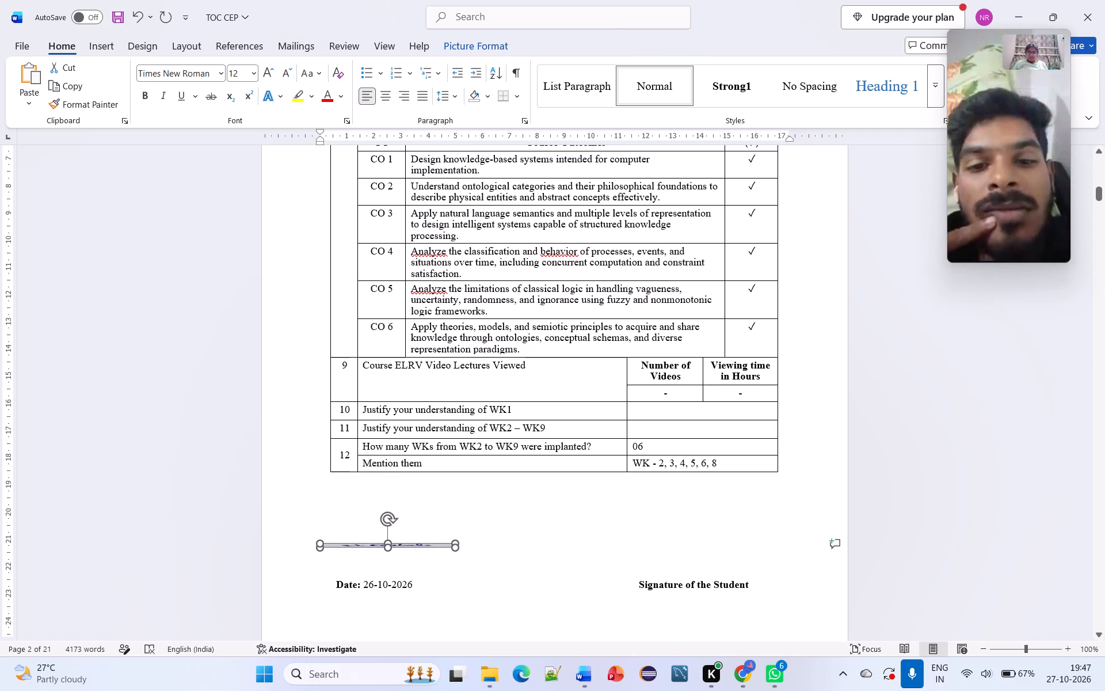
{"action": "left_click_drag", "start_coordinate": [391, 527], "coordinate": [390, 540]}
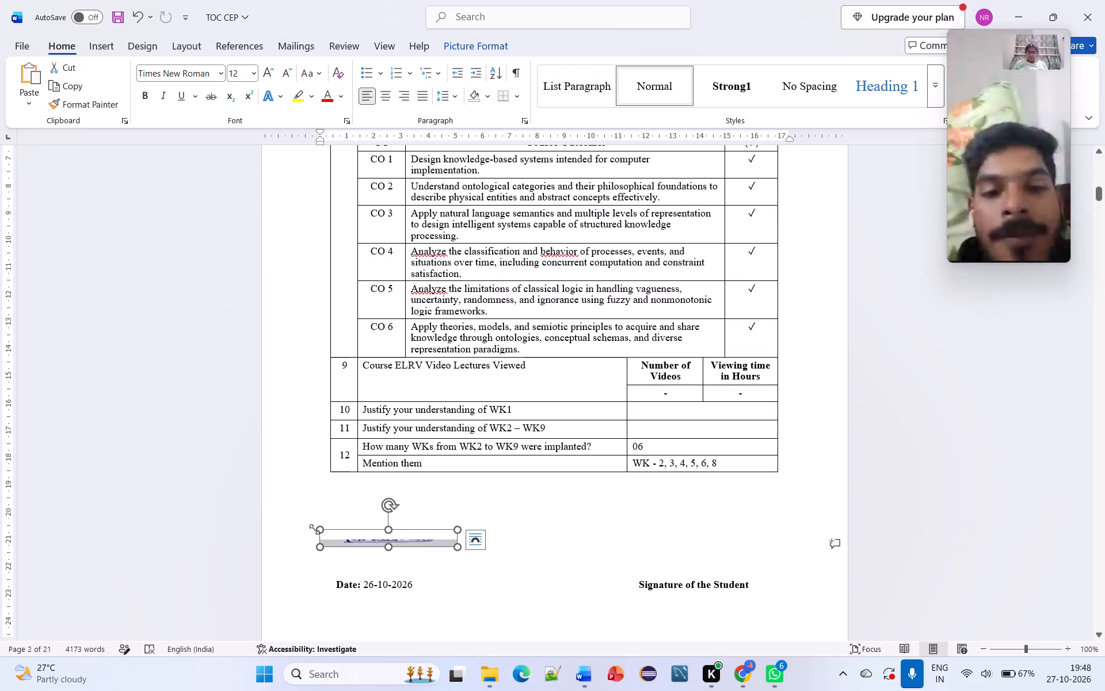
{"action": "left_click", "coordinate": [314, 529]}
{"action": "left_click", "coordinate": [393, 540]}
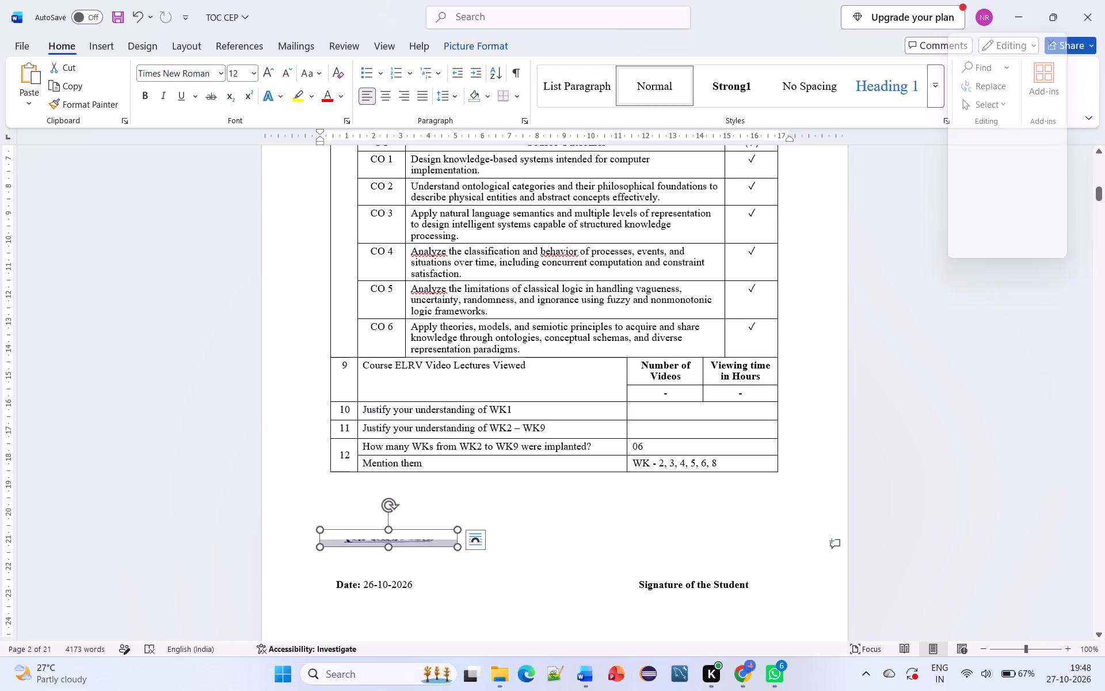
Delete the pasted signature image above the date line.
{"action": "left_click", "coordinate": [417, 525]}
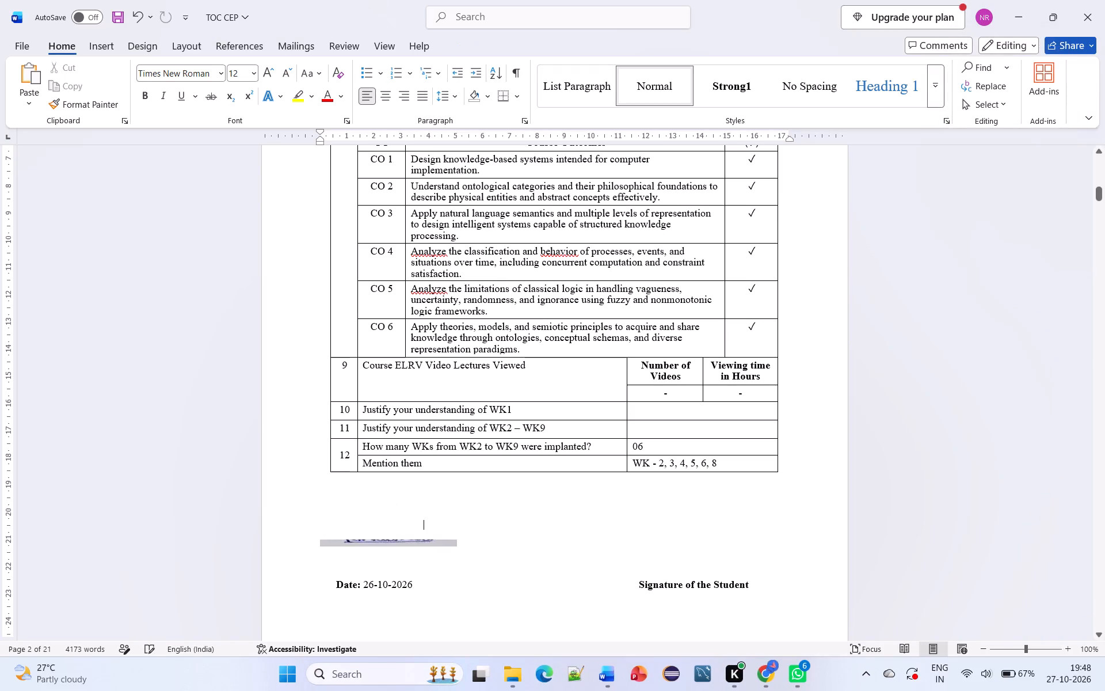
{"action": "left_click", "coordinate": [415, 556]}
{"action": "left_click", "coordinate": [409, 542]}
{"action": "key", "text": "BackSpace"}
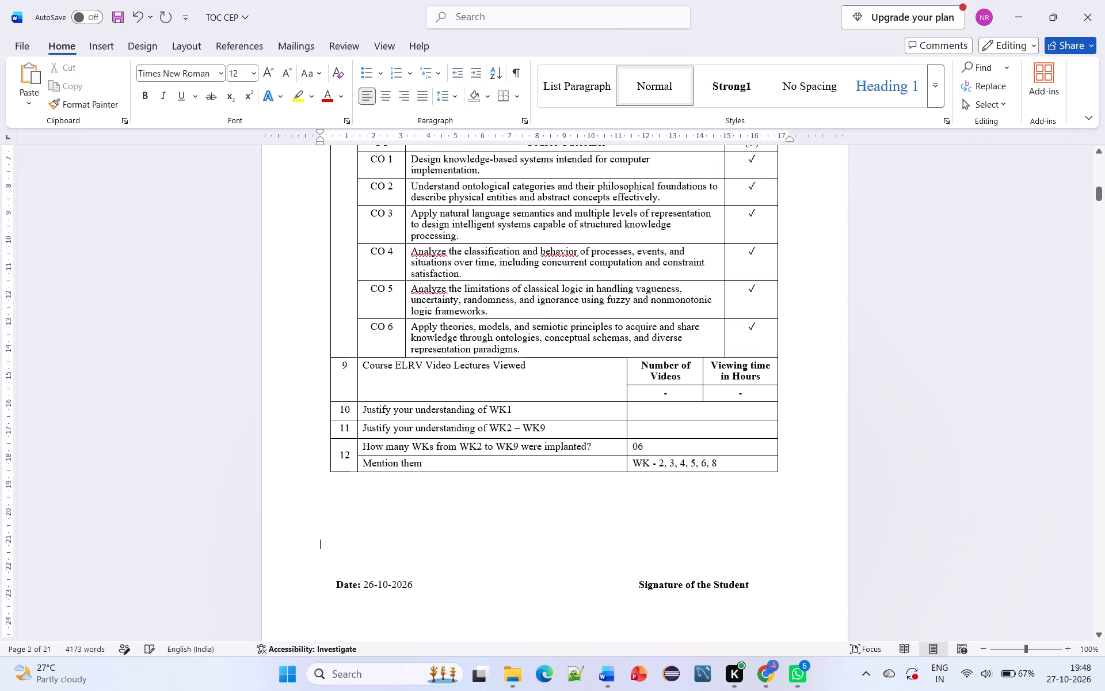
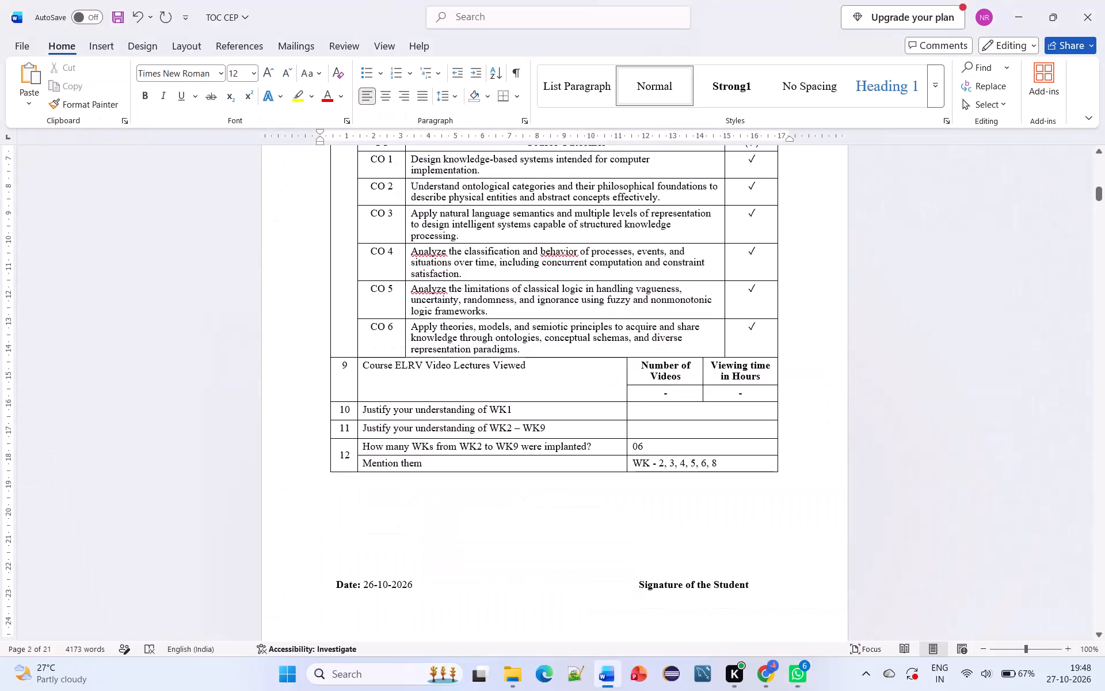
Open the oose_rep document from Downloads and copy the signature image above "Signature of the Student".
{"action": "left_click", "coordinate": [523, 679]}
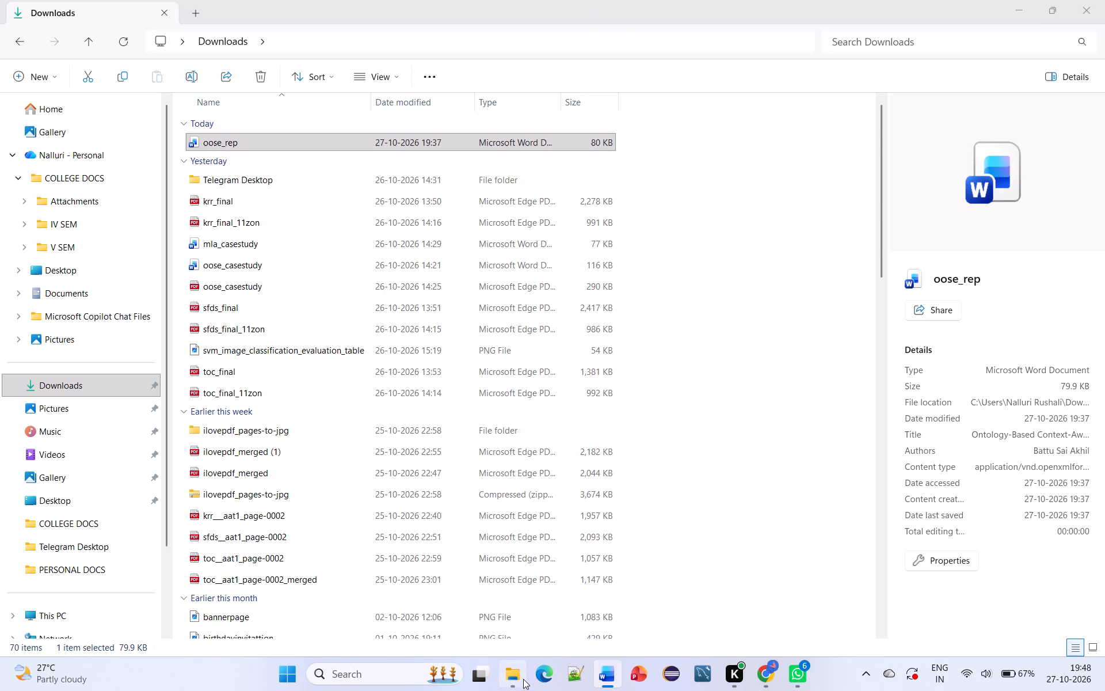
{"action": "double_click", "coordinate": [381, 141]}
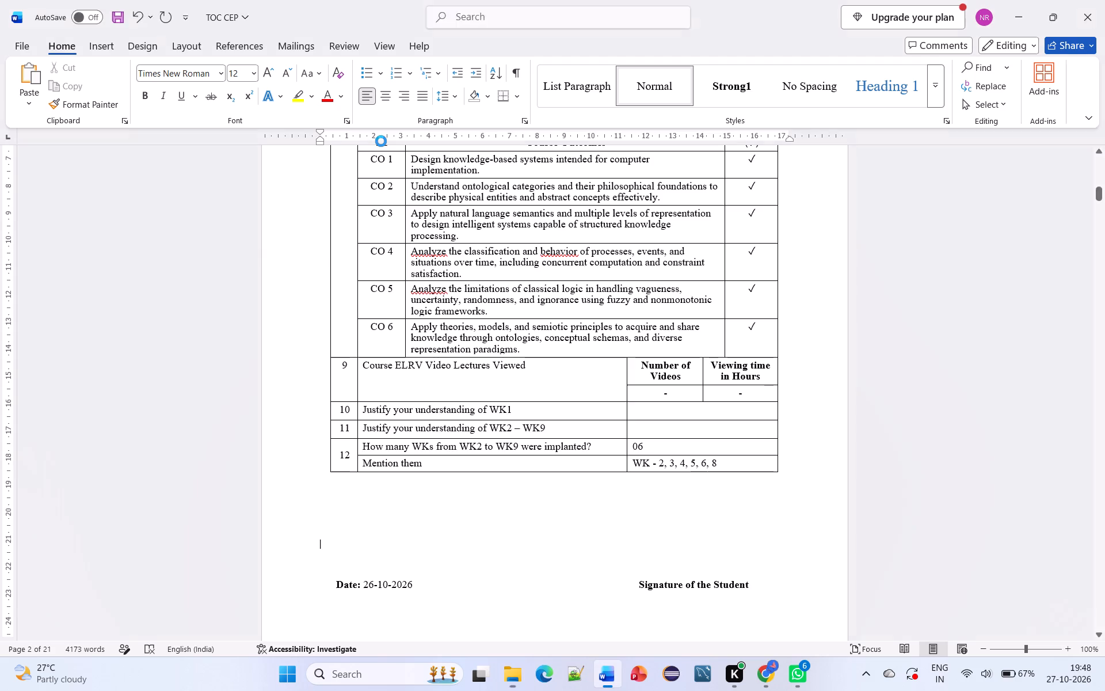
{"action": "scroll", "coordinate": [673, 414], "scroll_direction": "down", "scroll_amount": 4}
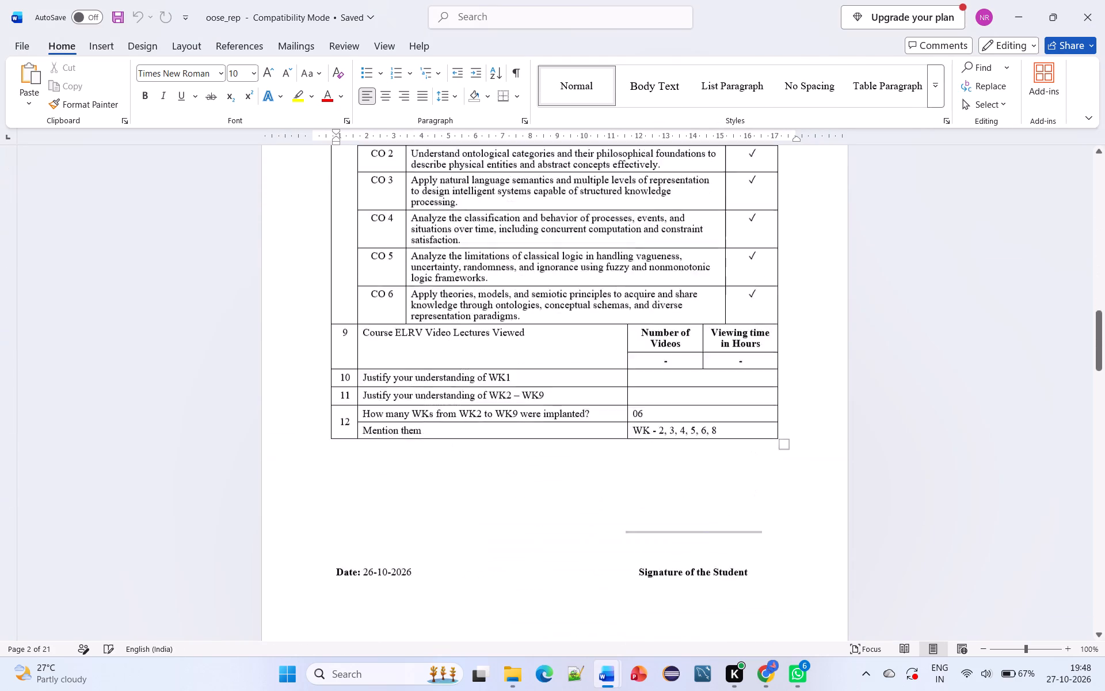
{"action": "scroll", "coordinate": [673, 414], "scroll_direction": "up", "scroll_amount": 1}
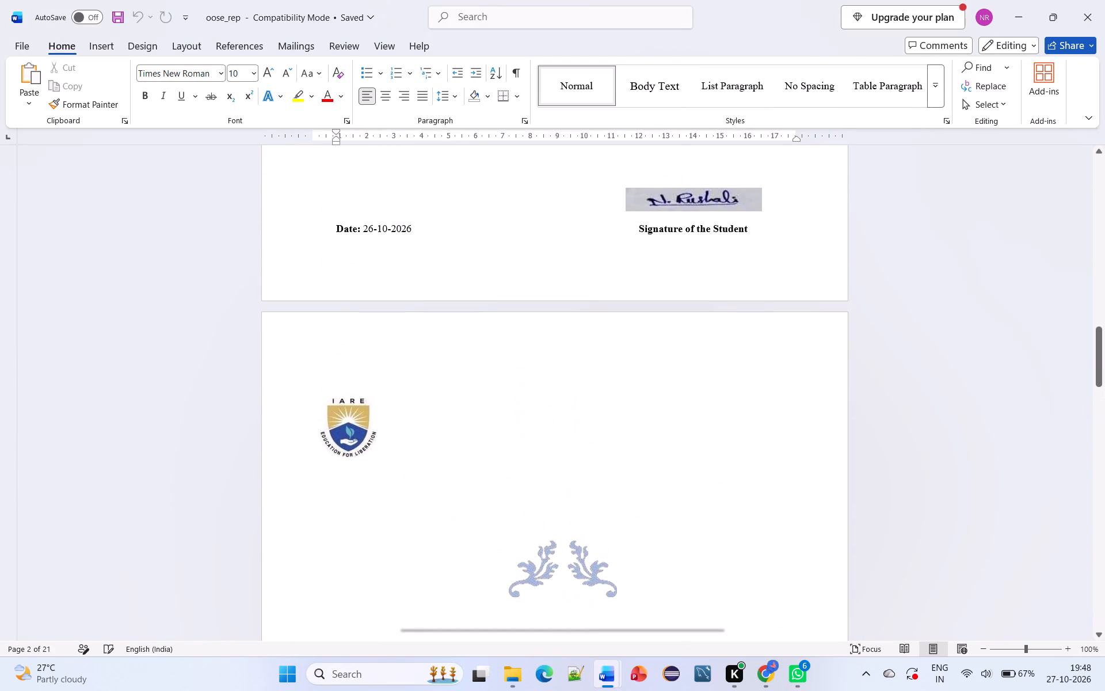
{"action": "left_click", "coordinate": [715, 209]}
{"action": "key", "text": "ctrl+c"}
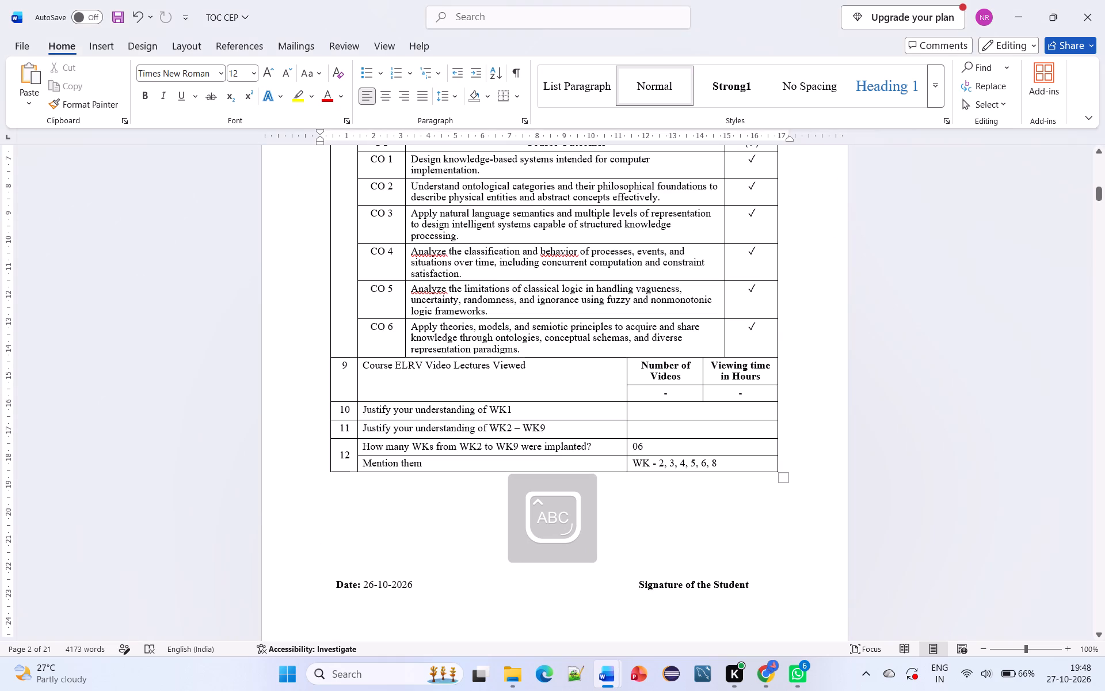
Paste the copied signature image into the blank line above the date and signature row of the TOC CEP self-assessment form.
{"action": "left_click", "coordinate": [674, 549]}
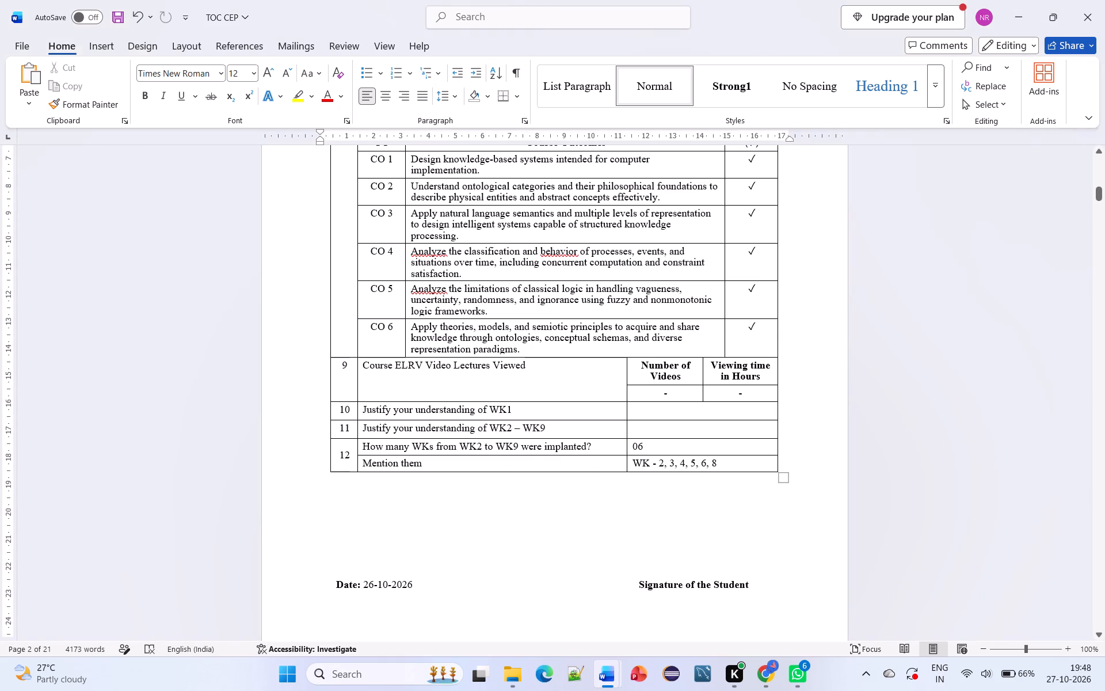
{"action": "left_click", "coordinate": [668, 568]}
{"action": "key", "text": "Tab"}
{"action": "key", "text": "Tab"}
{"action": "key", "text": "Tab"}
{"action": "key", "text": "Tab"}
{"action": "key", "text": "Tab"}
{"action": "key", "text": "Tab"}
{"action": "key", "text": "Tab"}
{"action": "key", "text": "Tab"}
{"action": "key", "text": "Tab"}
{"action": "key", "text": "Tab"}
{"action": "key", "text": "Tab"}
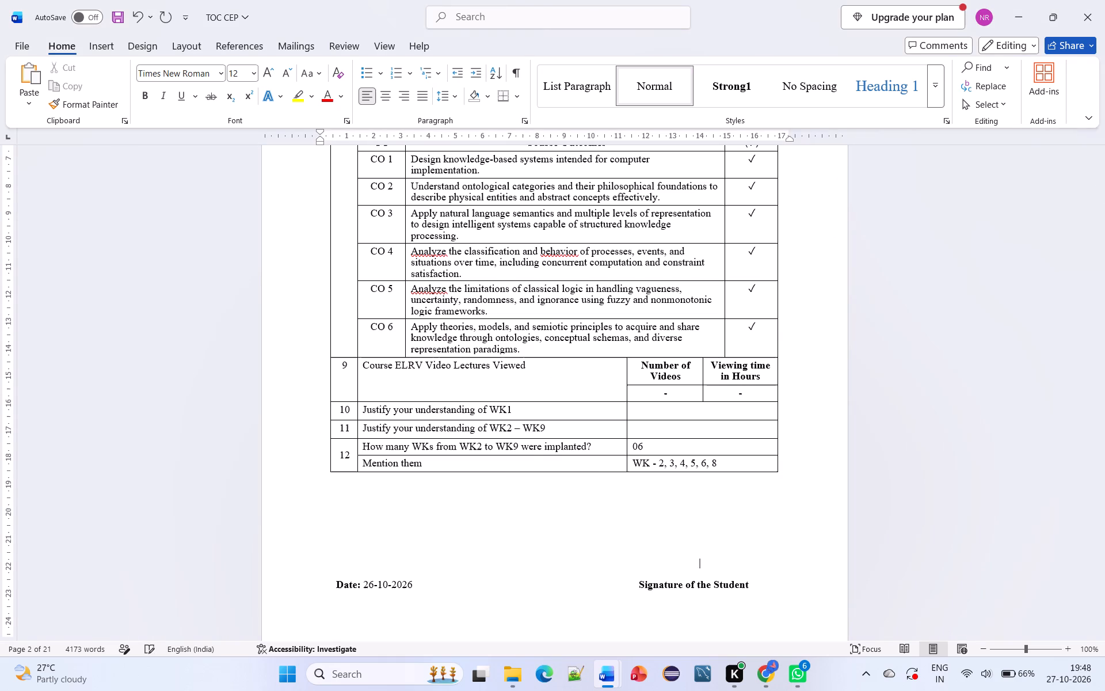
{"action": "key", "text": "BackSpace"}
{"action": "key", "text": "BackSpace"}
{"action": "key", "text": "ctrl+v"}
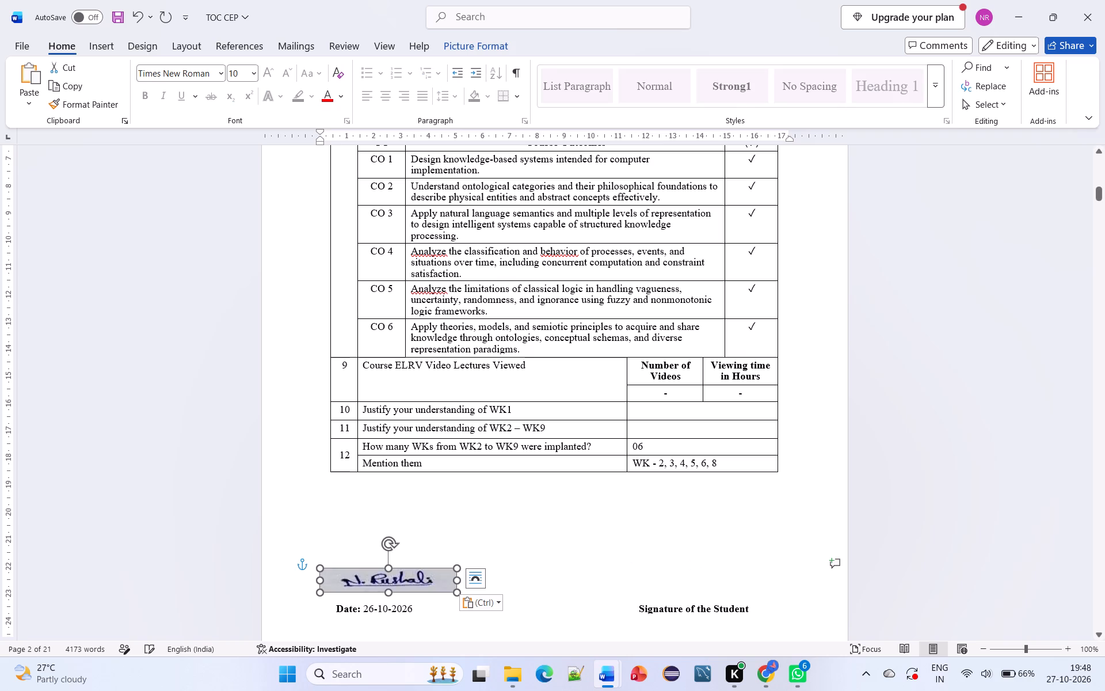
Move the pasted signature image so that it sits directly above "Signature of the Student".
{"action": "left_click_drag", "start_coordinate": [435, 578], "coordinate": [624, 582]}
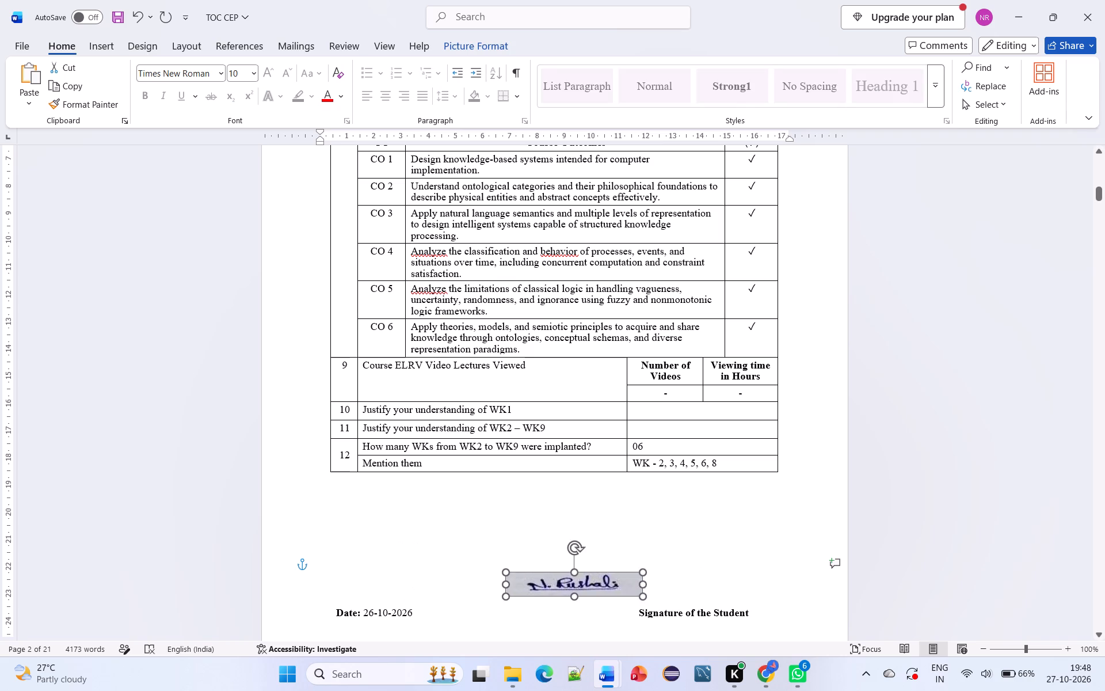
{"action": "left_click_drag", "start_coordinate": [624, 582], "coordinate": [730, 571]}
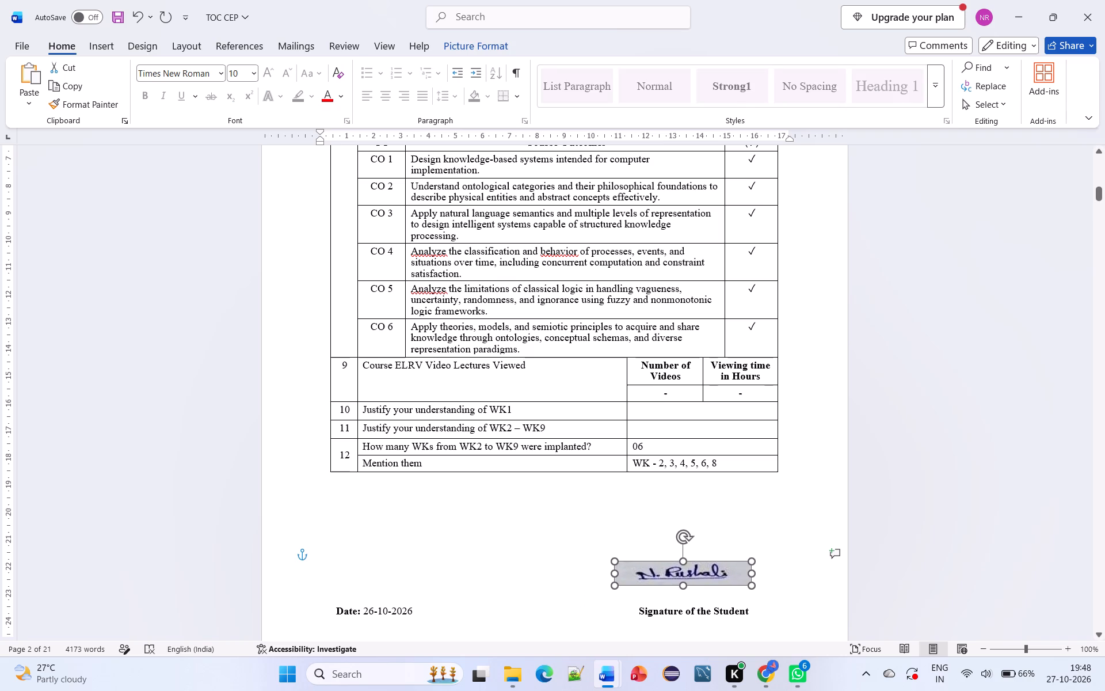
{"action": "left_click_drag", "start_coordinate": [730, 571], "coordinate": [746, 585]}
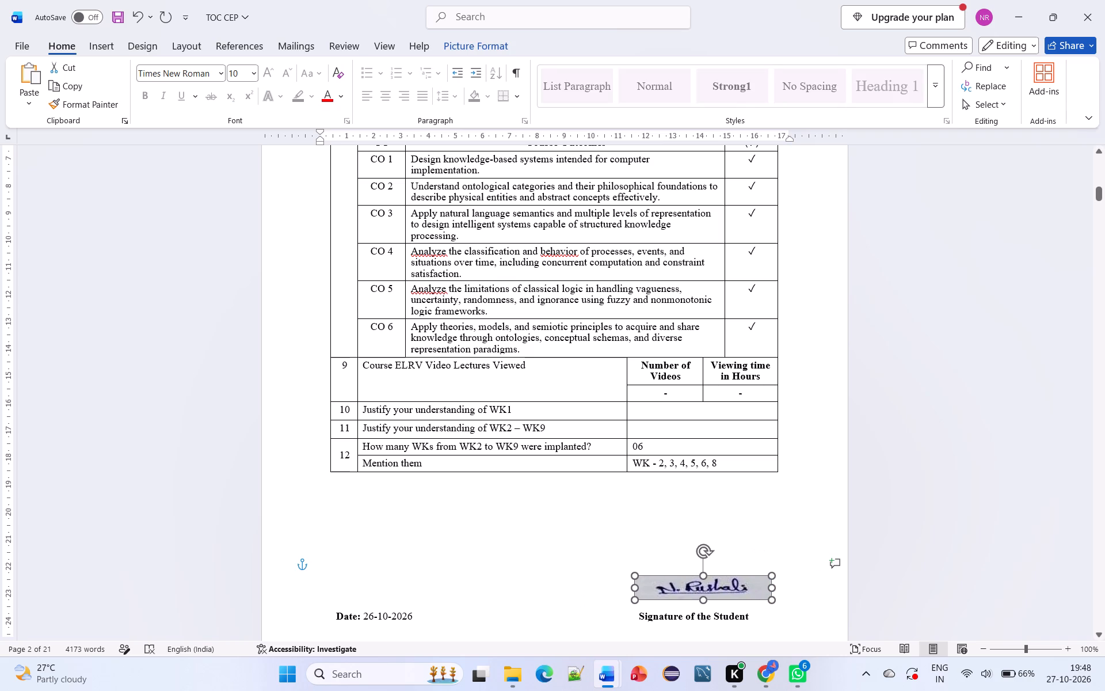
{"action": "left_click_drag", "start_coordinate": [746, 585], "coordinate": [734, 587]}
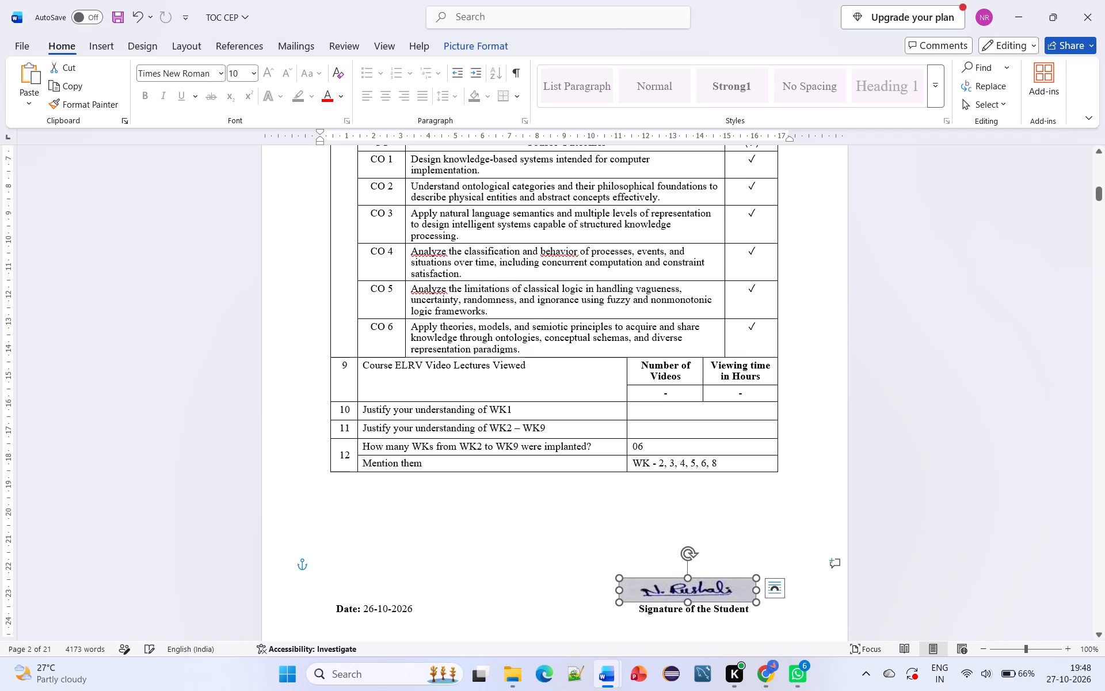
{"action": "left_click", "coordinate": [805, 512]}
{"action": "scroll", "coordinate": [805, 512], "scroll_direction": "down", "scroll_amount": 2}
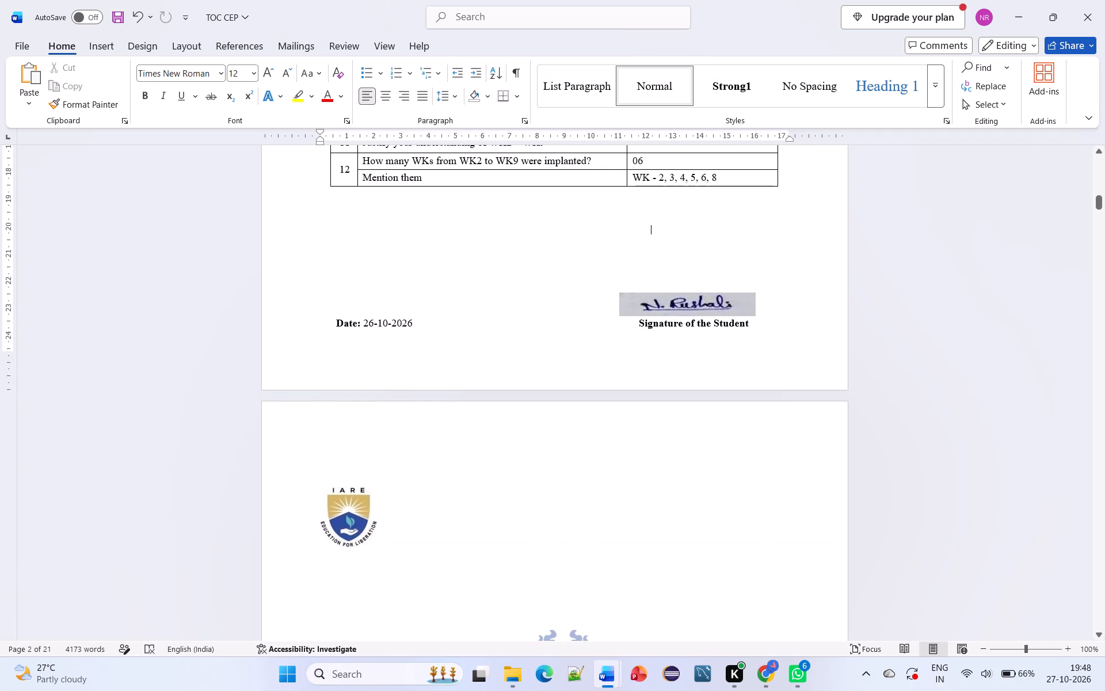
{"action": "left_click_drag", "start_coordinate": [721, 306], "coordinate": [733, 294]}
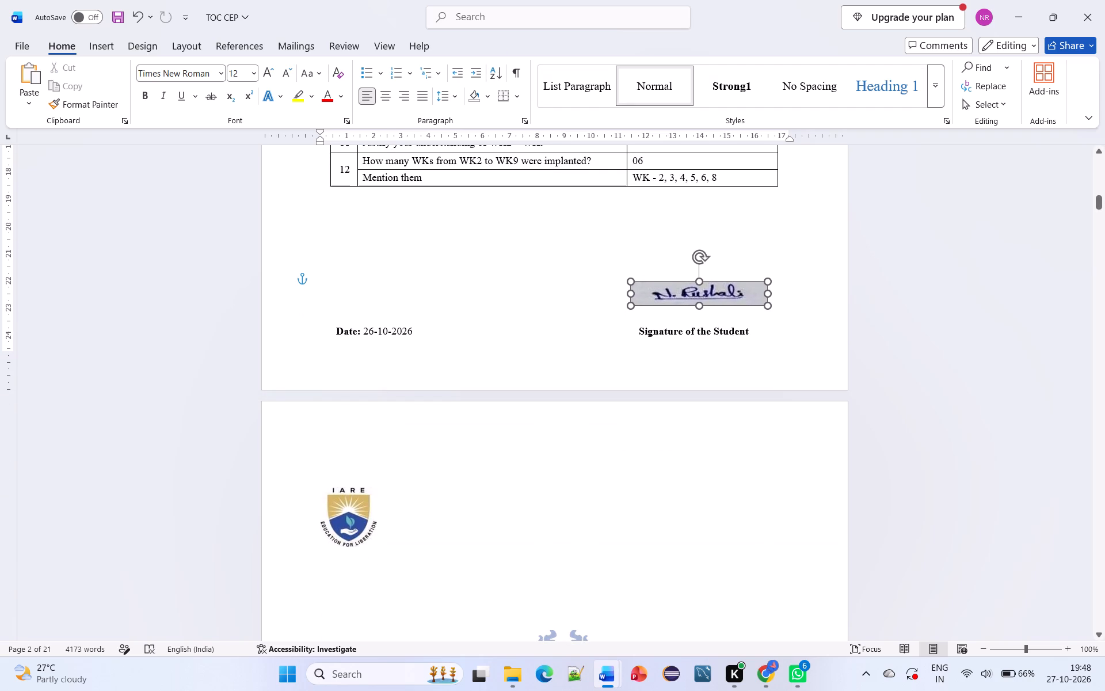
{"action": "left_click_drag", "start_coordinate": [733, 294], "coordinate": [729, 284]}
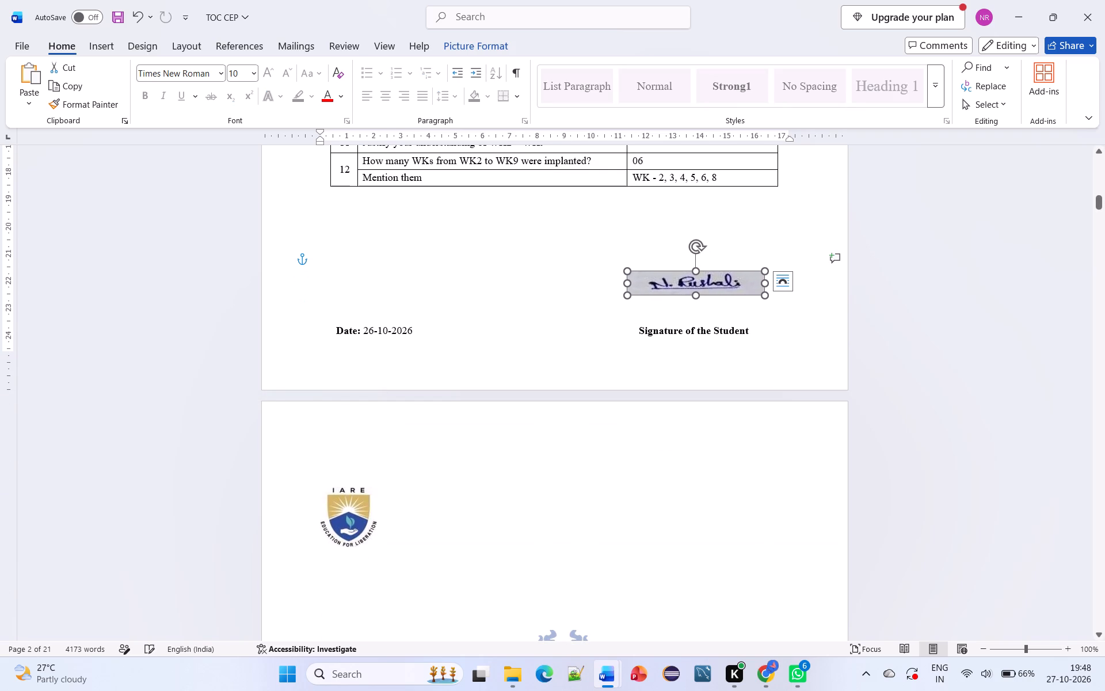
{"action": "left_click", "coordinate": [641, 330]}
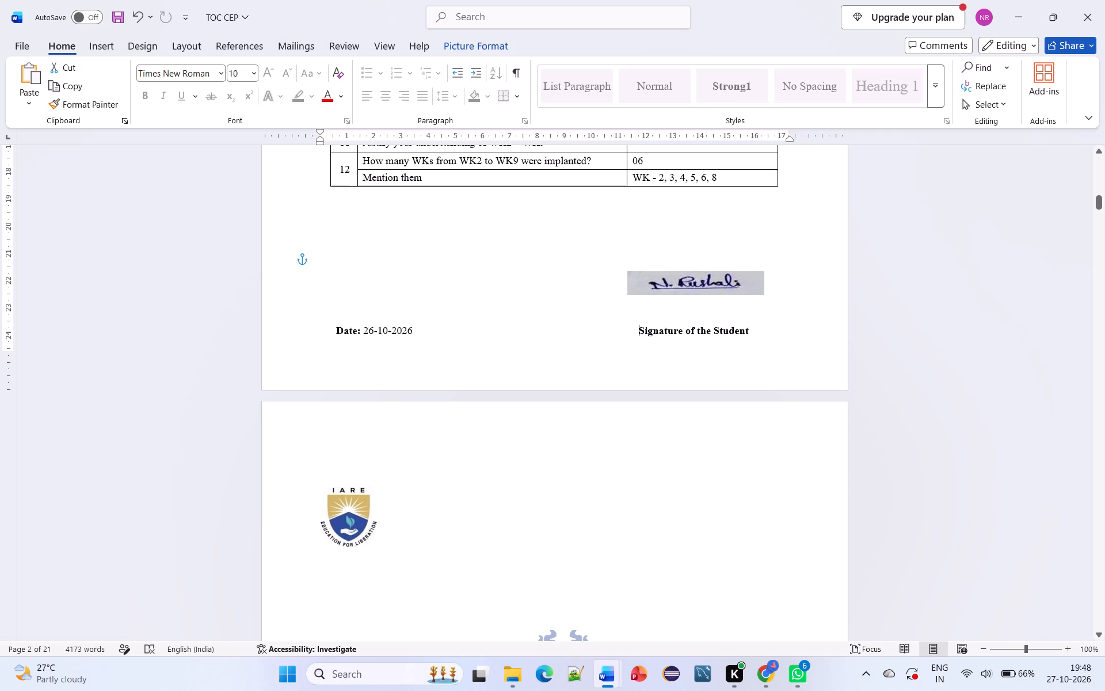
{"action": "key", "text": "BackSpace"}
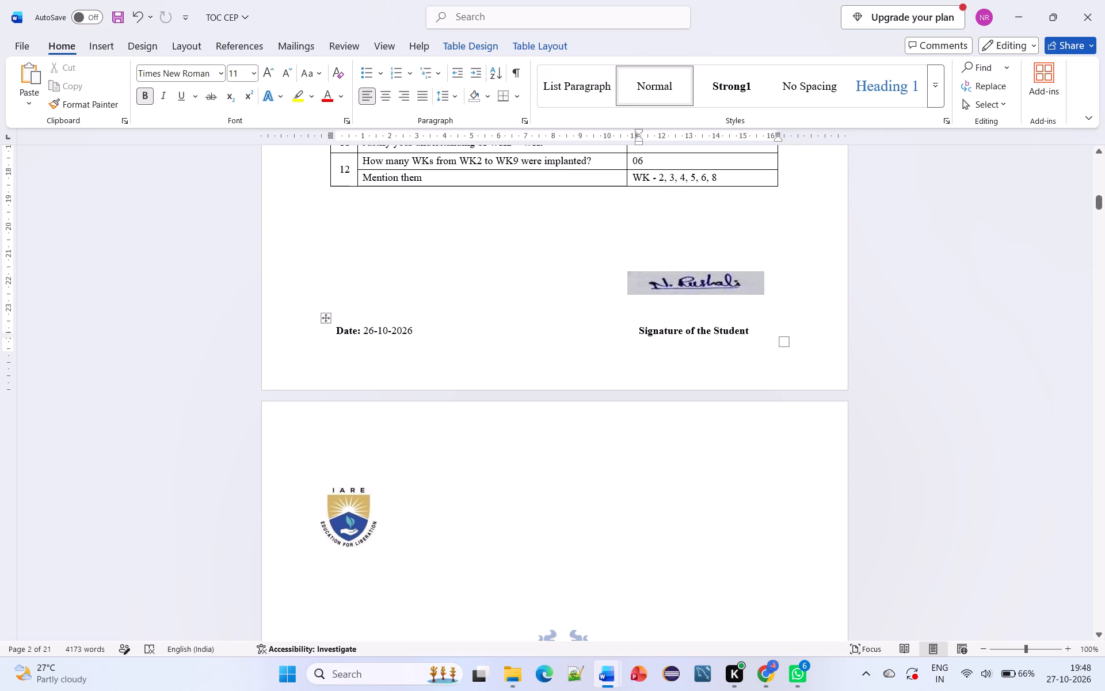
{"action": "key", "text": "BackSpace"}
{"action": "left_click_drag", "start_coordinate": [696, 285], "coordinate": [694, 305]}
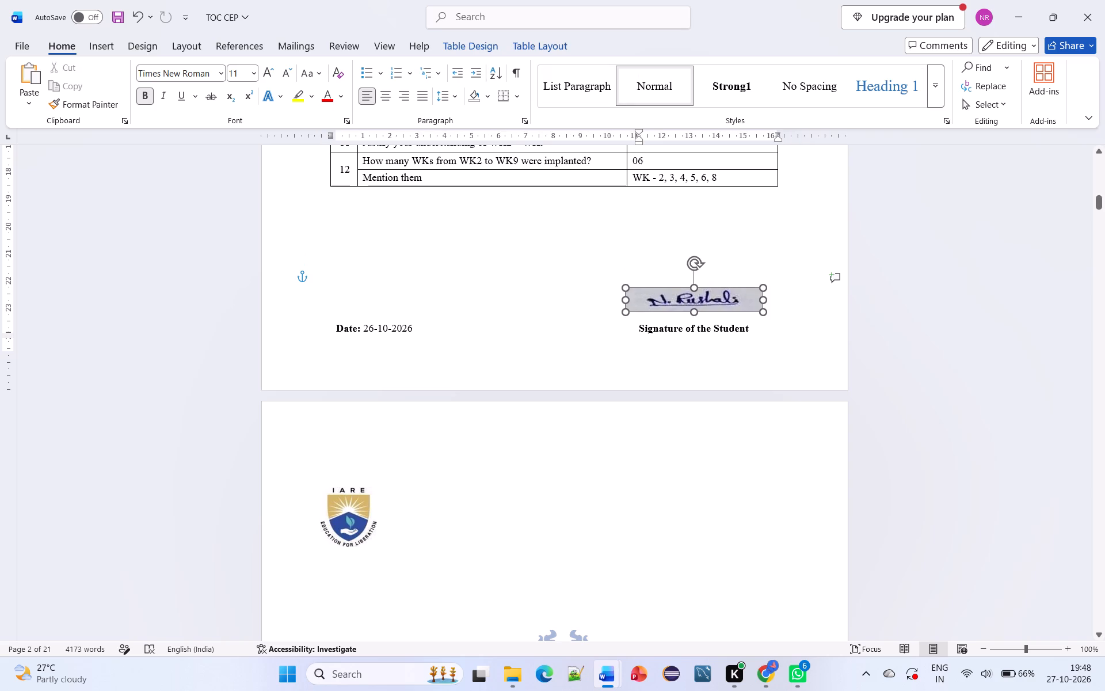
{"action": "left_click_drag", "start_coordinate": [694, 305], "coordinate": [694, 307]}
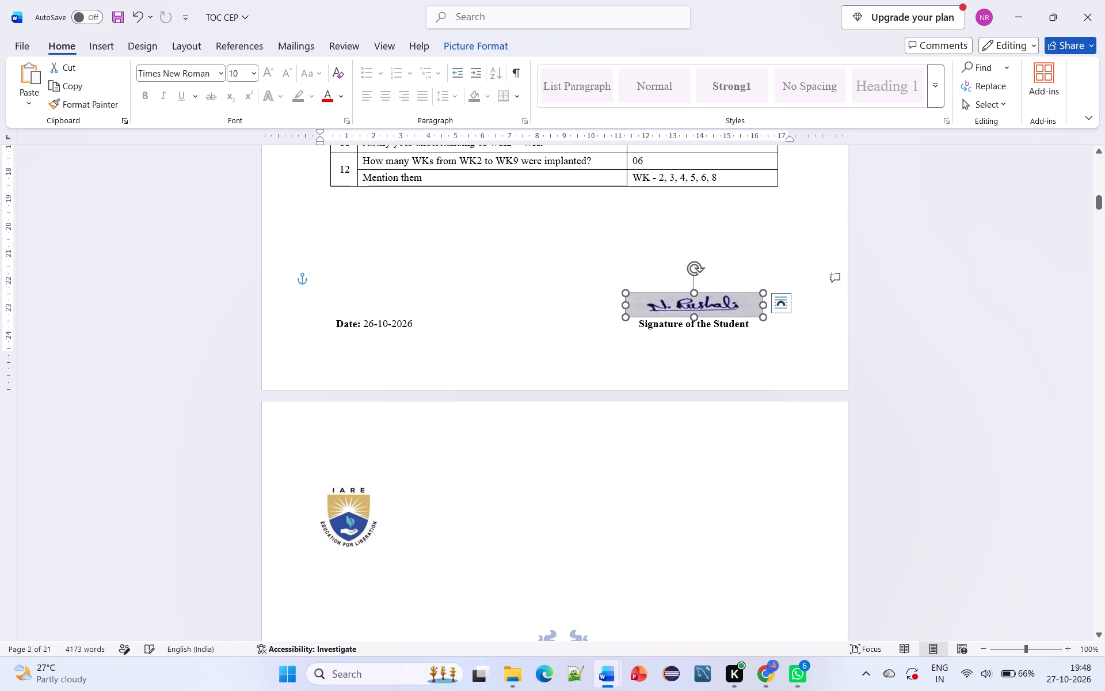
{"action": "left_click", "coordinate": [776, 201]}
Replace the student name on the "Construct TM to compute unary addition" cover page with the new student's name.
{"action": "scroll", "coordinate": [694, 408], "scroll_direction": "down", "scroll_amount": 4}
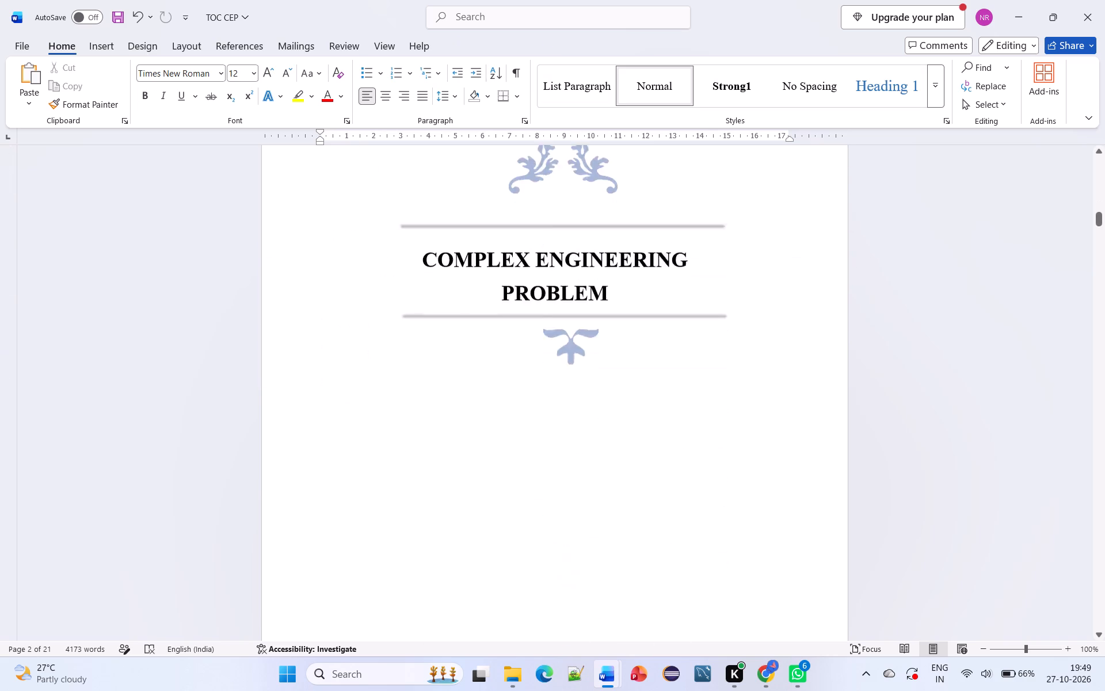
{"action": "scroll", "coordinate": [694, 408], "scroll_direction": "down", "scroll_amount": 2}
{"action": "scroll", "coordinate": [694, 408], "scroll_direction": "up", "scroll_amount": 1}
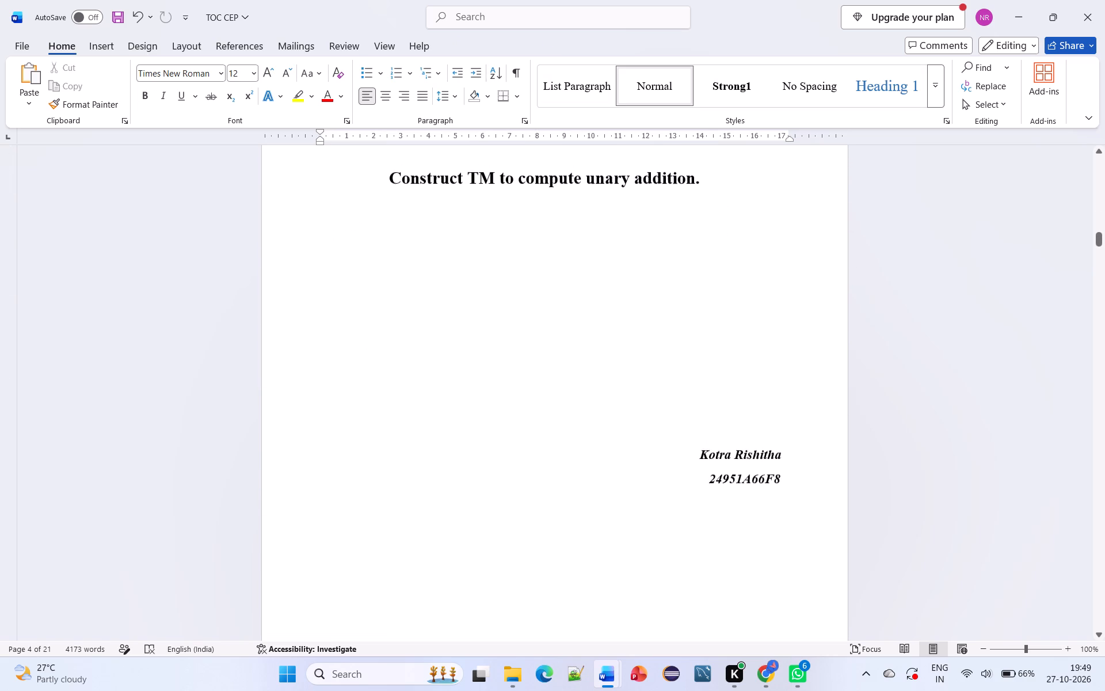
{"action": "scroll", "coordinate": [693, 419], "scroll_direction": "down", "scroll_amount": 1}
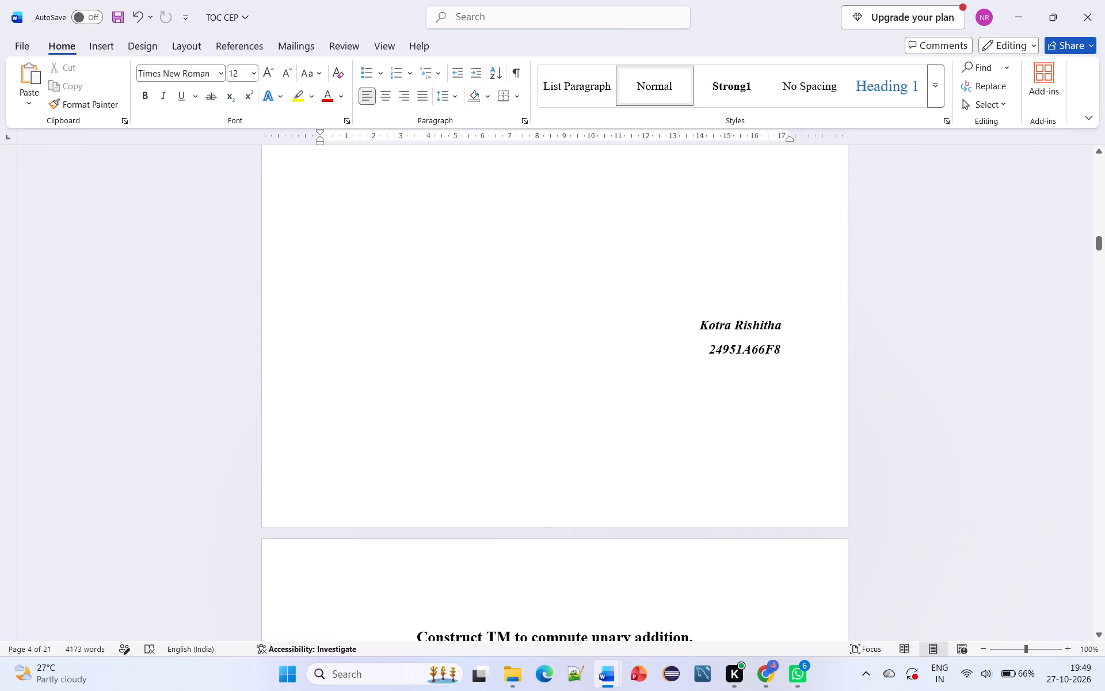
{"action": "left_click", "coordinate": [782, 328]}
{"action": "key", "text": "BackSpace"}
{"action": "key", "text": "BackSpace"}
{"action": "key", "text": "BackSpace"}
{"action": "key", "text": "BackSpace"}
{"action": "key", "text": "BackSpace"}
{"action": "key", "text": "BackSpace"}
{"action": "key", "text": "BackSpace"}
{"action": "key", "text": "BackSpace"}
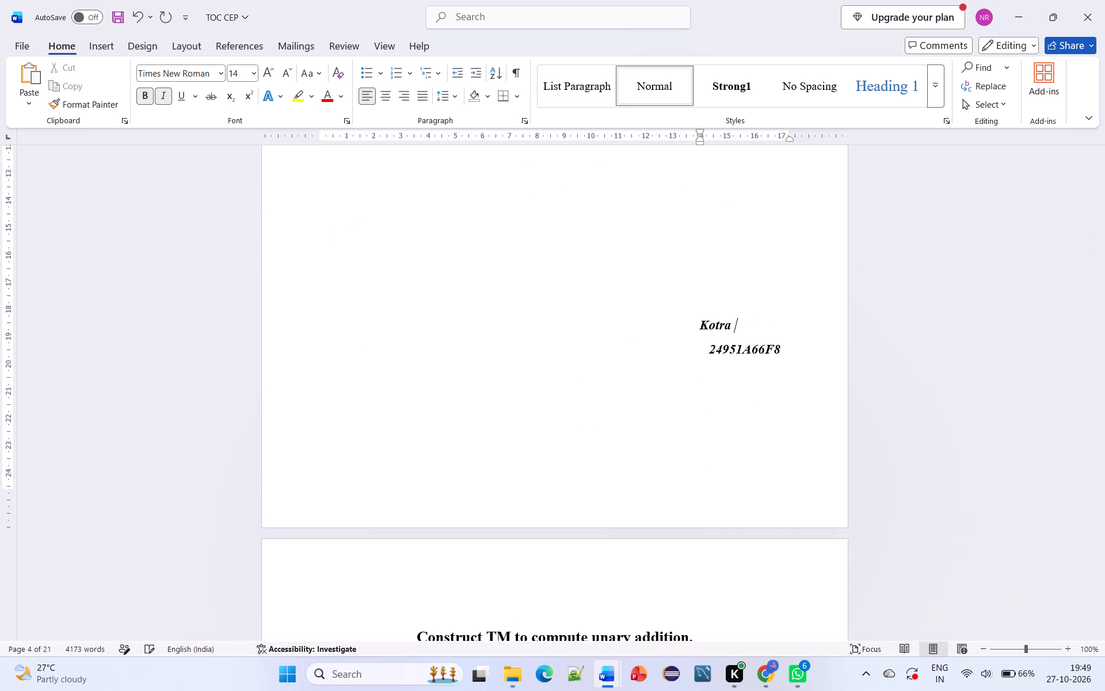
{"action": "key", "text": "BackSpace"}
{"action": "key", "text": "BackSpace"}
{"action": "key", "text": "BackSpace"}
{"action": "key", "text": "BackSpace"}
{"action": "key", "text": "BackSpace"}
{"action": "key", "text": "BackSpace"}
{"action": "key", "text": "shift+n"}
{"action": "key", "text": "BackSpace"}
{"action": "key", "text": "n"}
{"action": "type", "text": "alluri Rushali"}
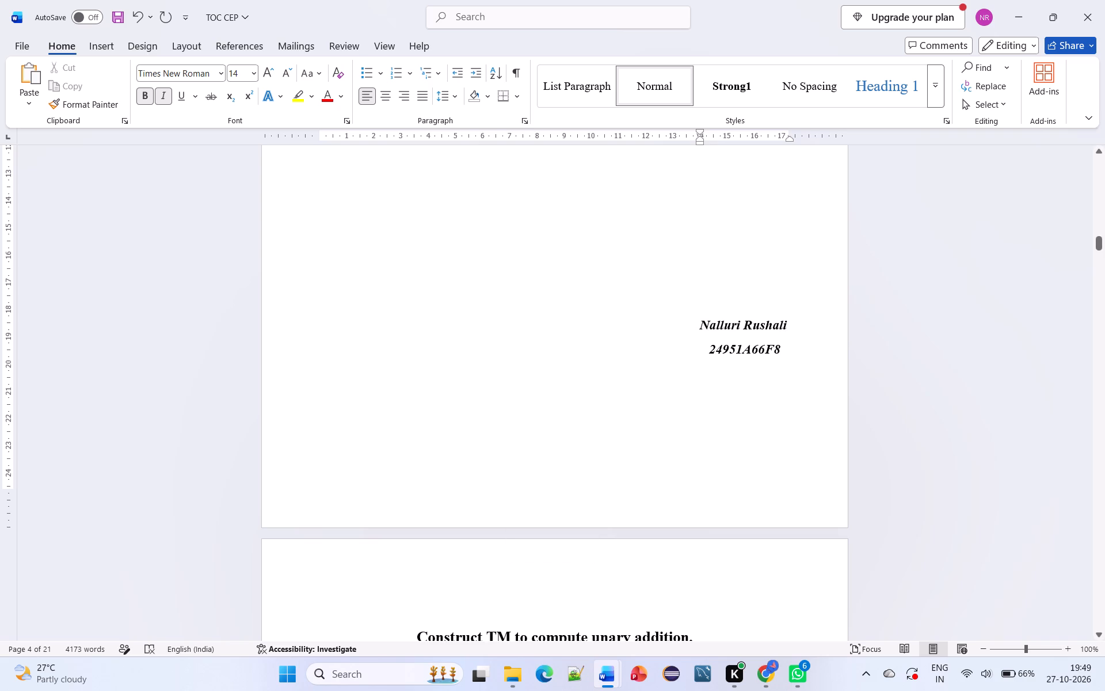
Replace the last two characters of the cover page's roll number with the new student's and left-align that line.
{"action": "left_click", "coordinate": [806, 348]}
{"action": "key", "text": "BackSpace"}
{"action": "key", "text": "BackSpace"}
{"action": "key", "text": "BackSpace"}
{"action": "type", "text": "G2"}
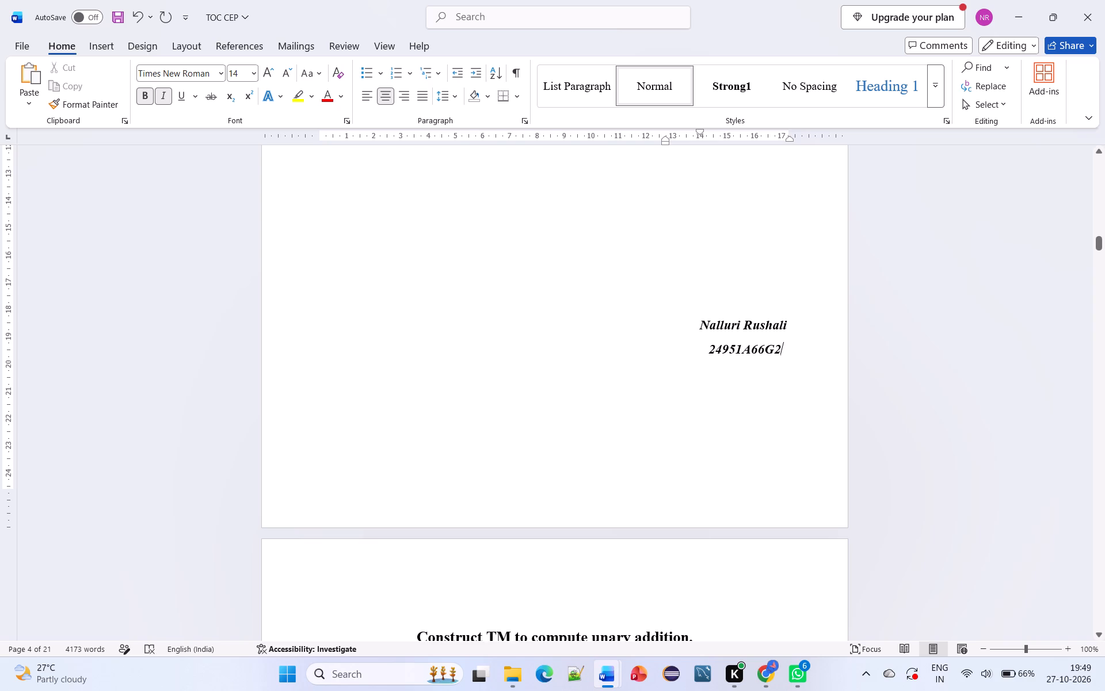
{"action": "left_click", "coordinate": [705, 351]}
{"action": "key", "text": "BackSpace"}
Replace the student name under "by" on the inner title page with the new student's name.
{"action": "scroll", "coordinate": [705, 351], "scroll_direction": "down", "scroll_amount": 2}
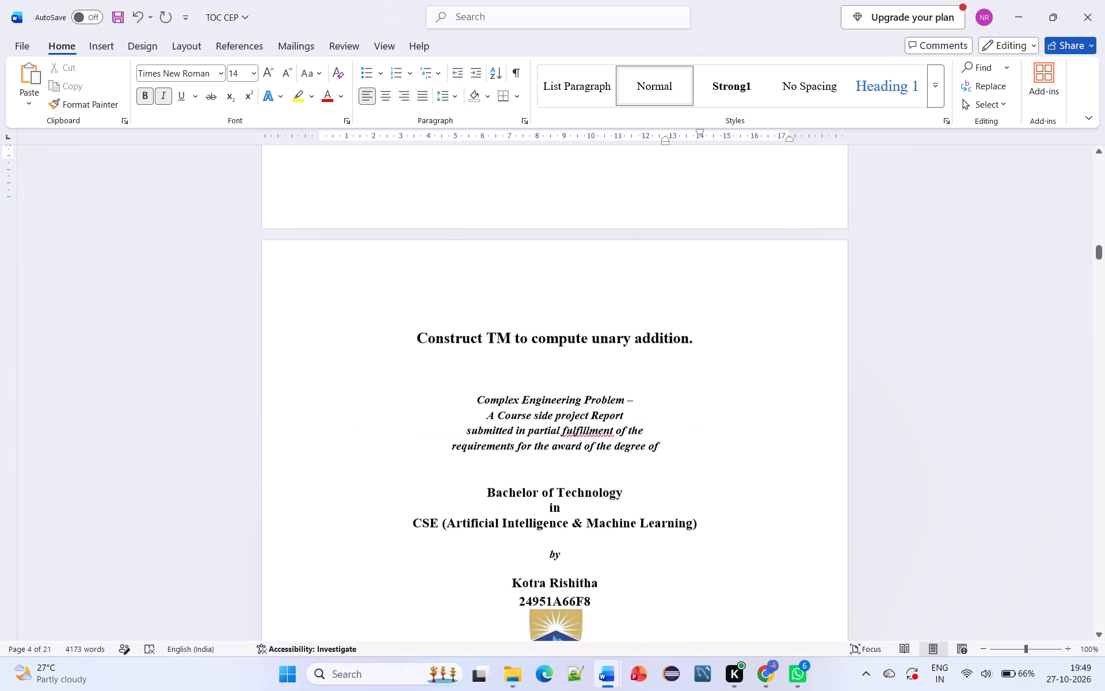
{"action": "scroll", "coordinate": [632, 477], "scroll_direction": "down", "scroll_amount": 1}
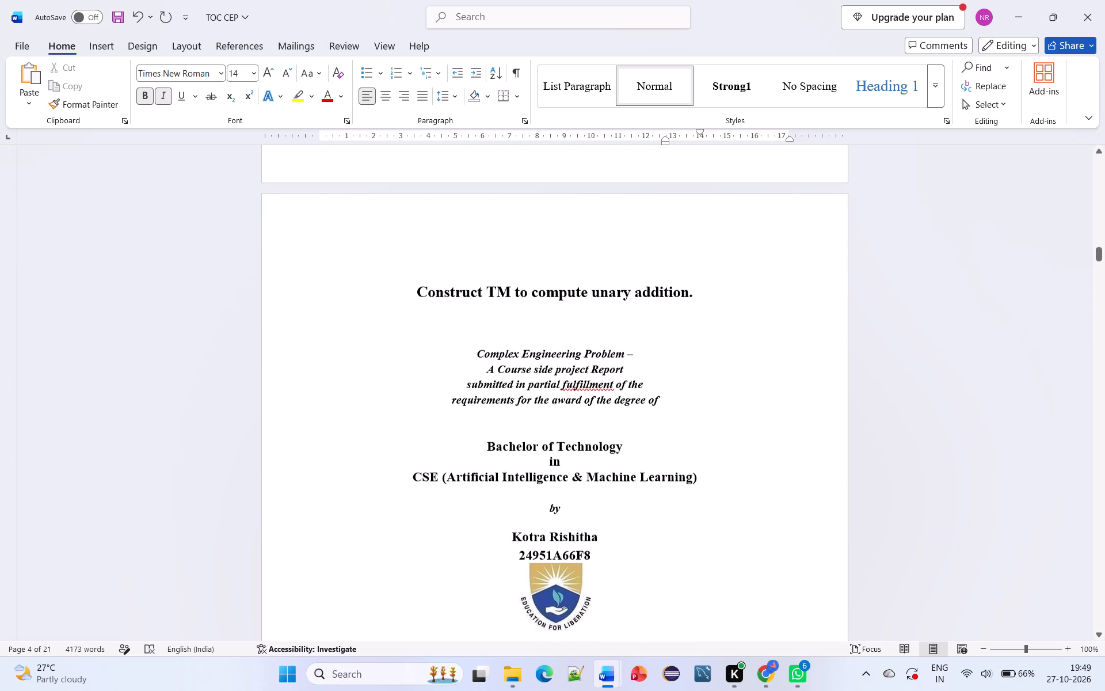
{"action": "scroll", "coordinate": [632, 477], "scroll_direction": "down", "scroll_amount": 1}
{"action": "left_click", "coordinate": [598, 399]}
{"action": "key", "text": "BackSpace"}
{"action": "key", "text": "BackSpace"}
{"action": "key", "text": "BackSpace"}
{"action": "key", "text": "BackSpace"}
{"action": "key", "text": "BackSpace"}
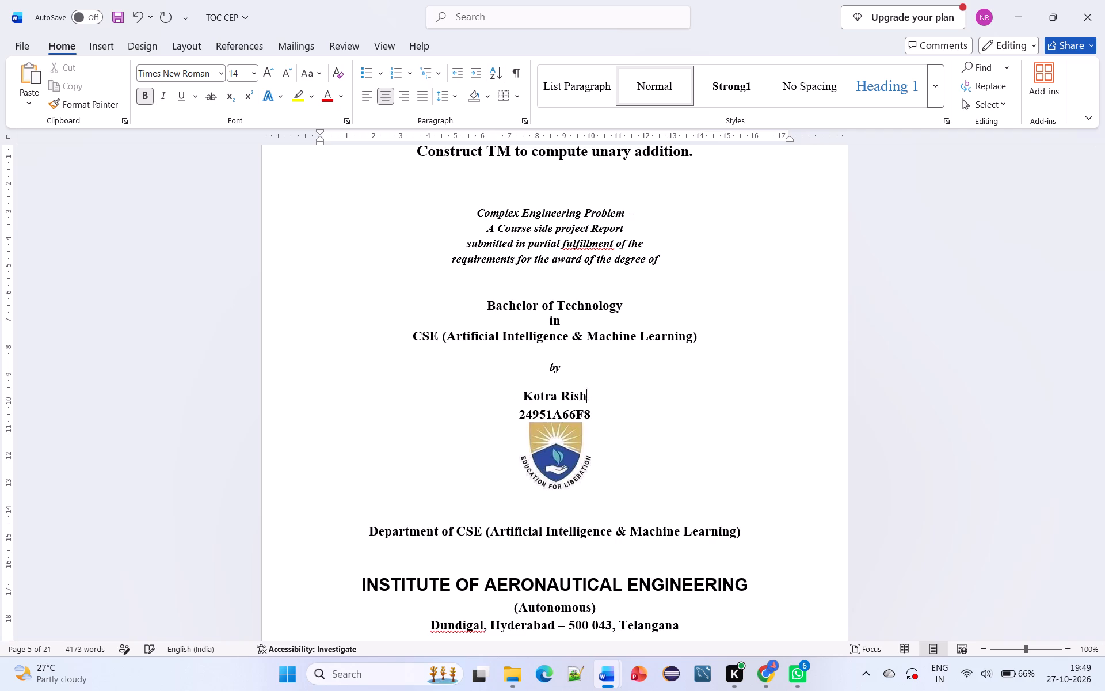
{"action": "key", "text": "BackSpace"}
{"action": "key", "text": "BackSpace"}
{"action": "key", "text": "BackSpace"}
{"action": "key", "text": "BackSpace"}
{"action": "key", "text": "BackSpace"}
{"action": "key", "text": "BackSpace"}
{"action": "key", "text": "BackSpace"}
{"action": "key", "text": "BackSpace"}
{"action": "key", "text": "BackSpace"}
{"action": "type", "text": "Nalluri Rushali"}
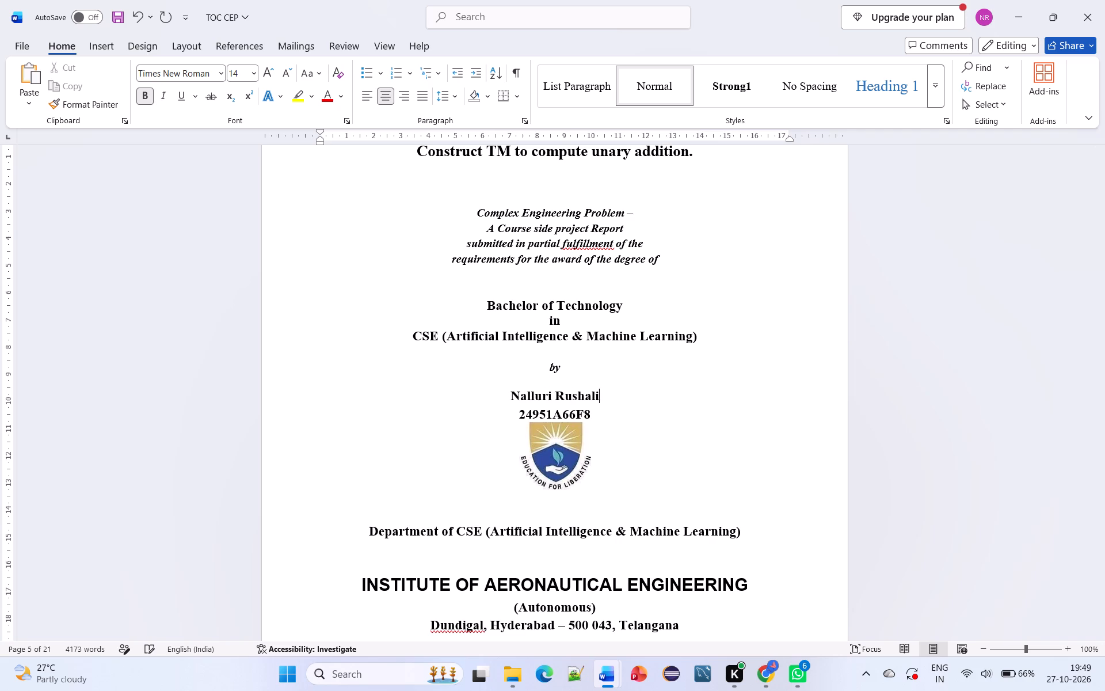
Replace the last two characters of the roll number above the institute logo with the new student's.
{"action": "left_click", "coordinate": [605, 415]}
{"action": "key", "text": "BackSpace"}
{"action": "key", "text": "BackSpace"}
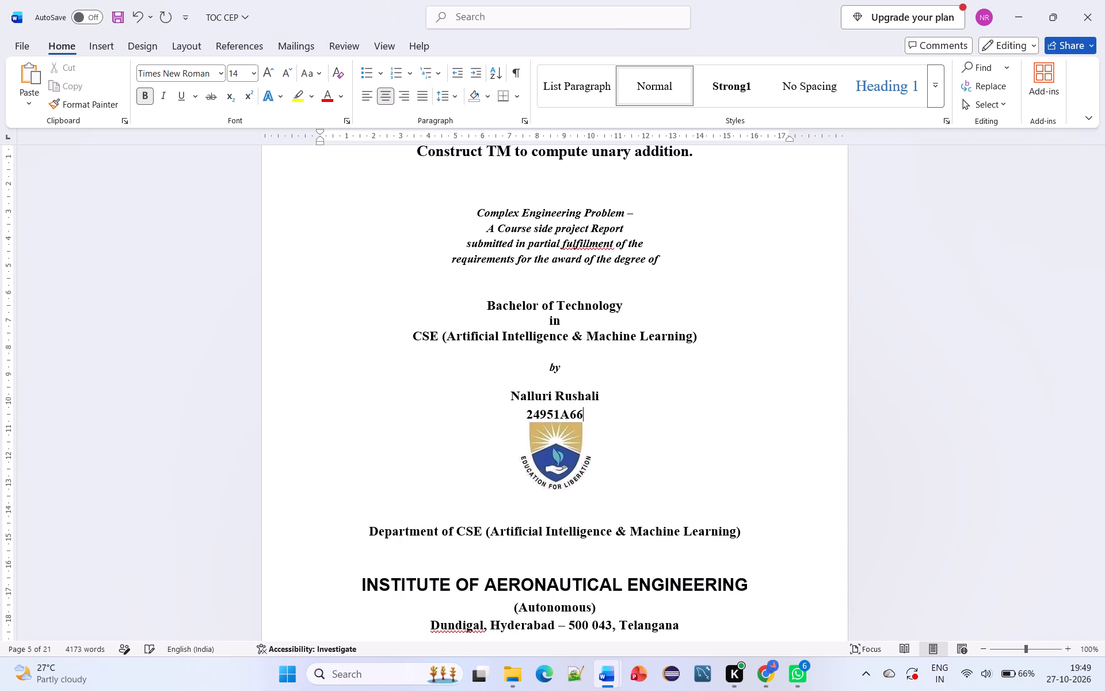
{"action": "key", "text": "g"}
{"action": "key", "text": "BackSpace"}
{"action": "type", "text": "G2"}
Replace the student name in the © 2026 copyright line of the inner title page with the new student's name.
{"action": "scroll", "coordinate": [606, 421], "scroll_direction": "down", "scroll_amount": 2}
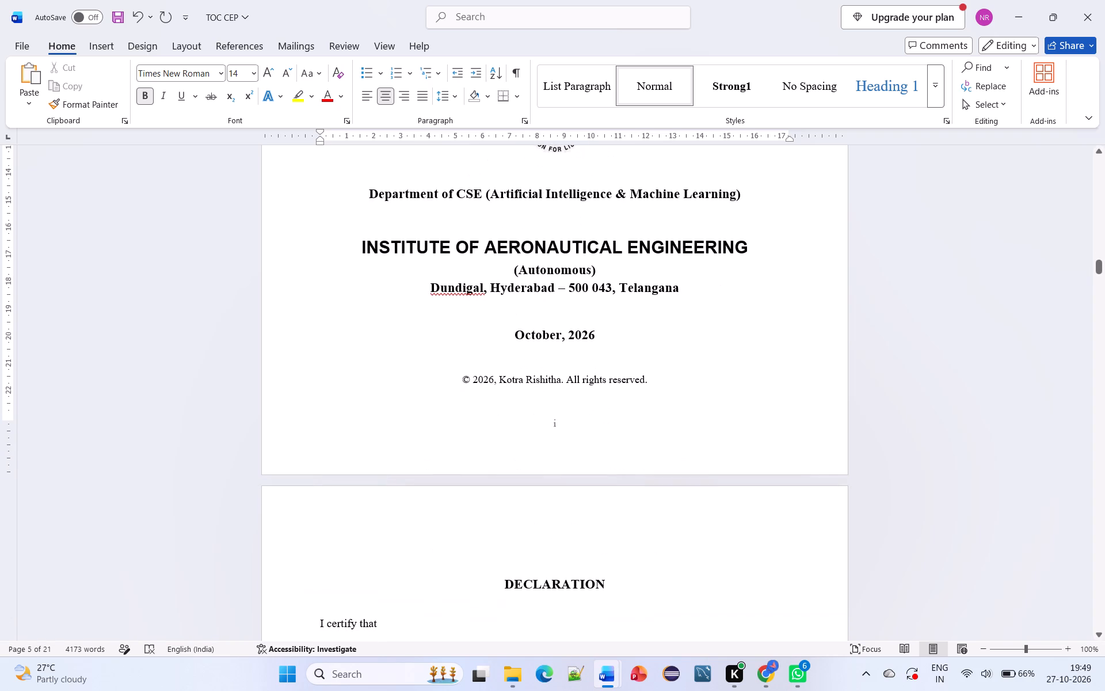
{"action": "left_click", "coordinate": [558, 383]}
{"action": "key", "text": "Right"}
{"action": "key", "text": "BackSpace"}
{"action": "key", "text": "BackSpace"}
{"action": "key", "text": "BackSpace"}
{"action": "key", "text": "BackSpace"}
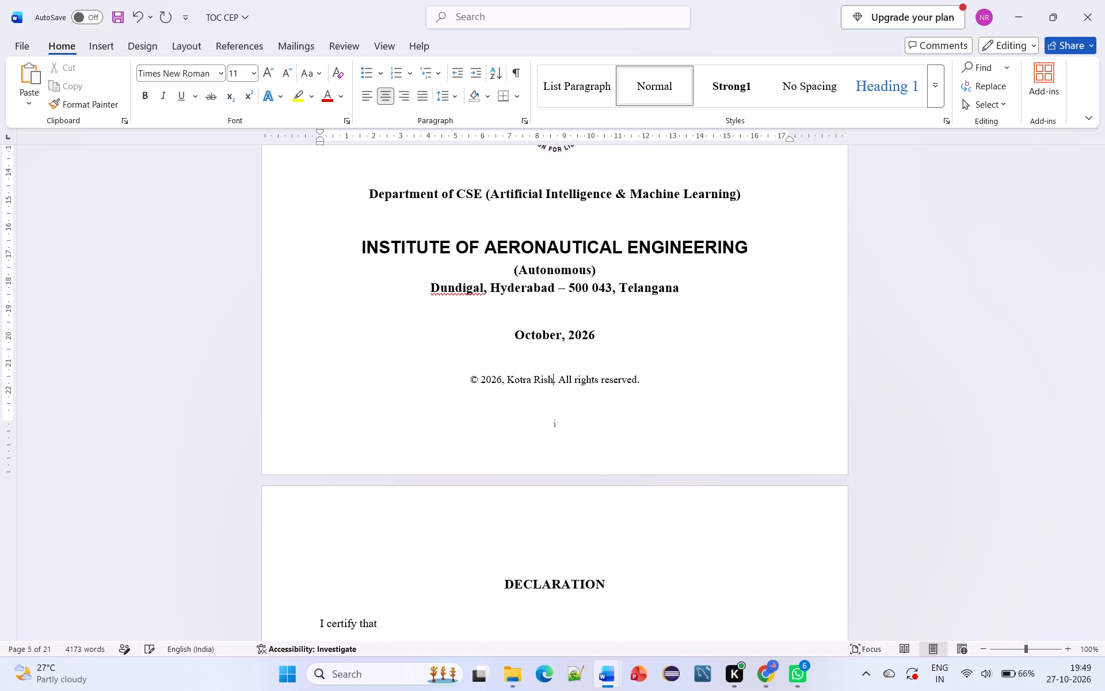
{"action": "key", "text": "BackSpace"}
{"action": "key", "text": "BackSpace"}
{"action": "key", "text": "BackSpace"}
{"action": "key", "text": "BackSpace"}
{"action": "key", "text": "BackSpace"}
{"action": "key", "text": "BackSpace"}
{"action": "key", "text": "BackSpace"}
{"action": "key", "text": "BackSpace"}
{"action": "key", "text": "BackSpace"}
{"action": "key", "text": "BackSpace"}
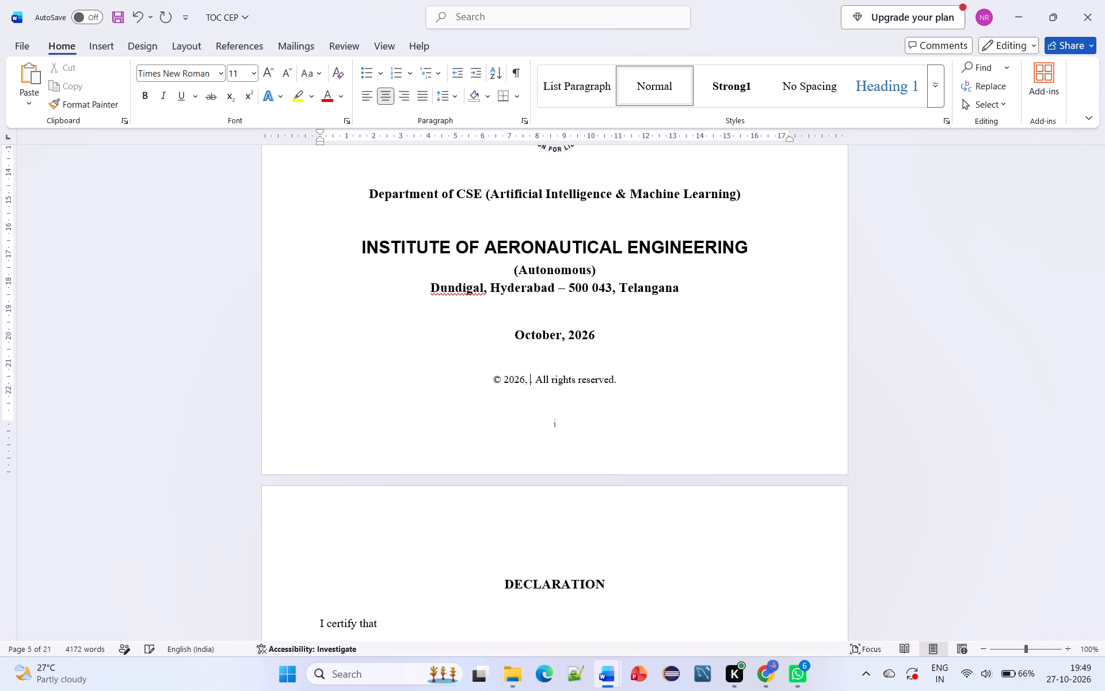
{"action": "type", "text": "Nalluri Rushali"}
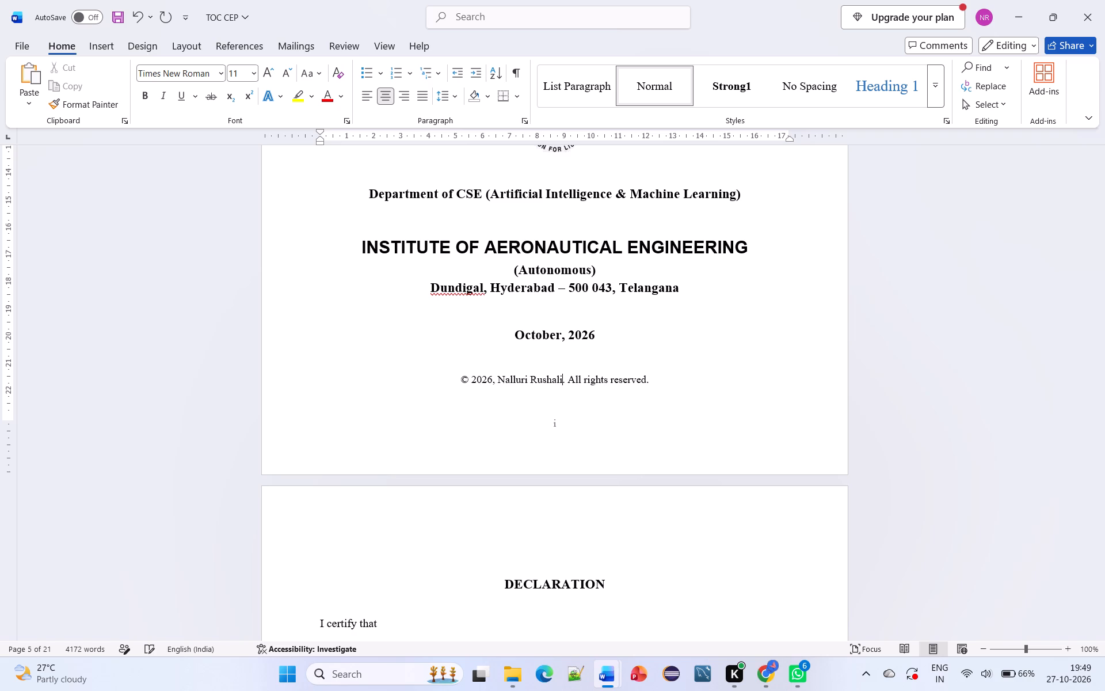
Replace the signature image on the Declaration page with the copied new student's signature, placed directly above "Signature of the Student".
{"action": "scroll", "coordinate": [598, 397], "scroll_direction": "down", "scroll_amount": 3}
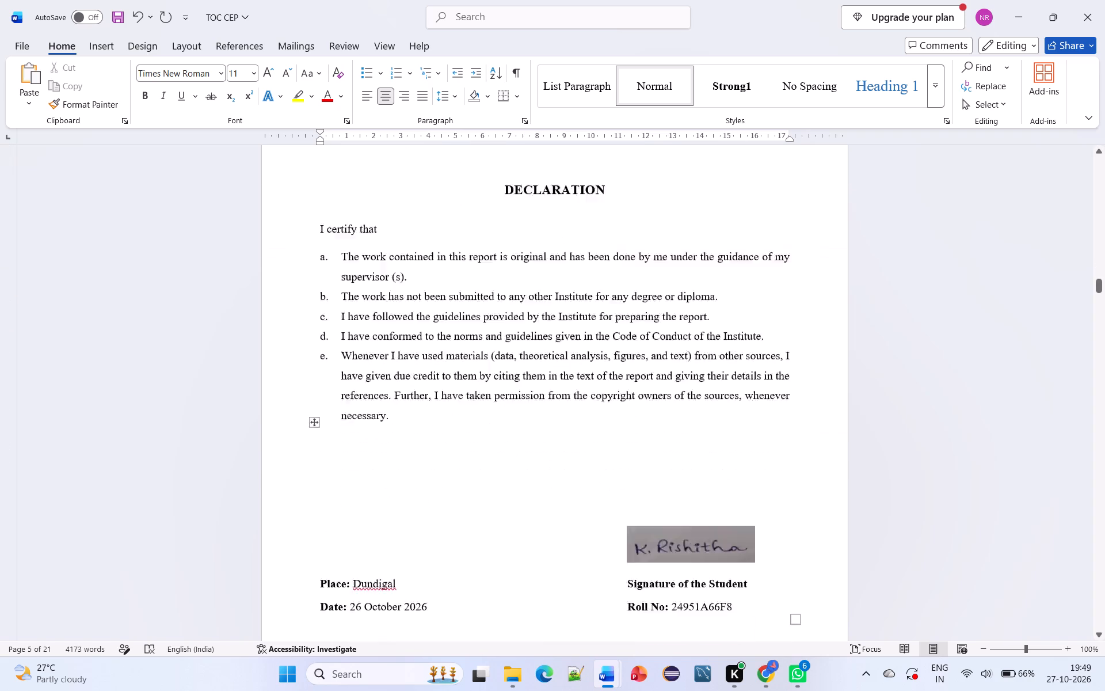
{"action": "scroll", "coordinate": [598, 397], "scroll_direction": "down", "scroll_amount": 1}
{"action": "scroll", "coordinate": [598, 397], "scroll_direction": "up", "scroll_amount": 2}
{"action": "left_click", "coordinate": [714, 297]}
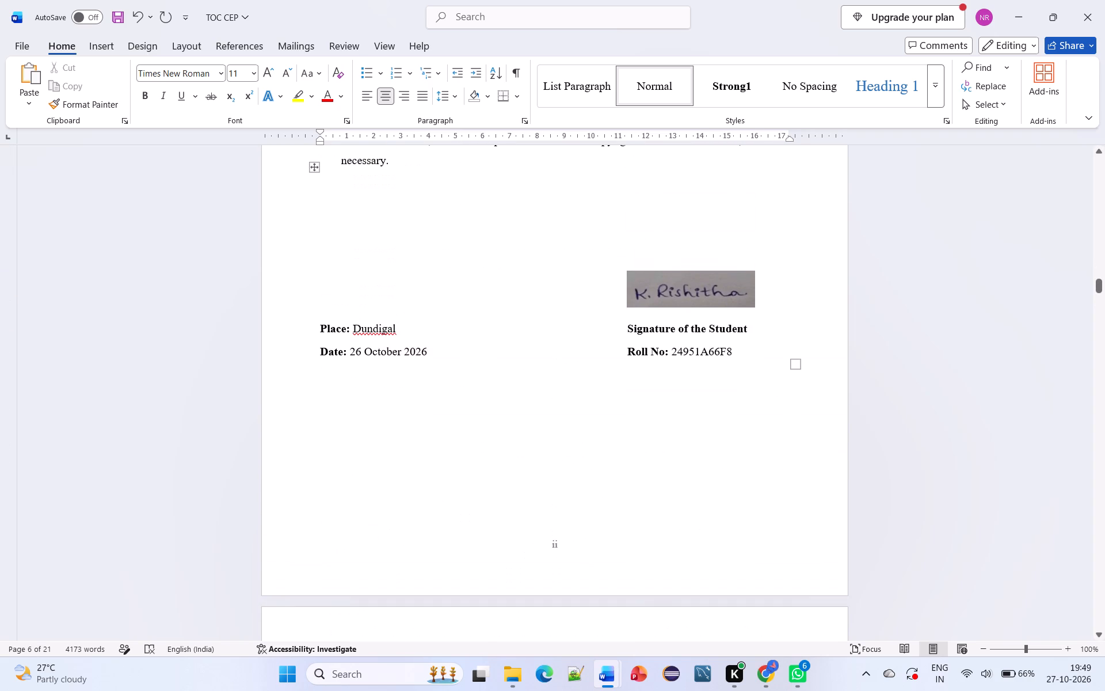
{"action": "scroll", "coordinate": [780, 334], "scroll_direction": "right", "scroll_amount": 2, "text": "ctrl"}
{"action": "key", "text": "ctrl+v"}
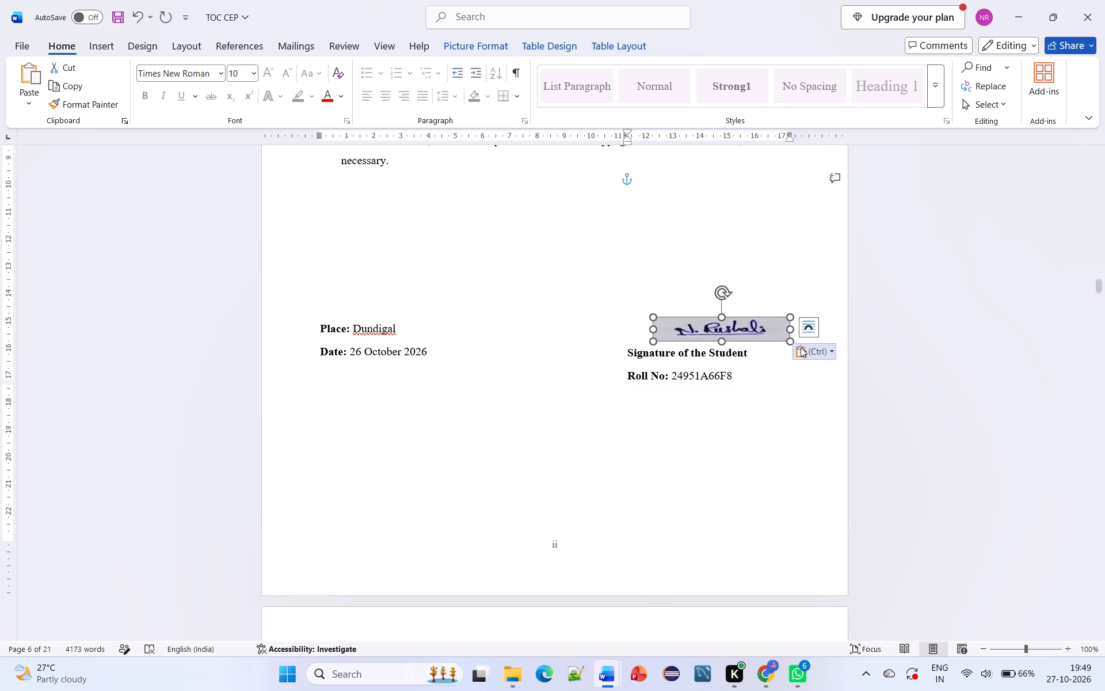
{"action": "left_click_drag", "start_coordinate": [737, 324], "coordinate": [699, 355]}
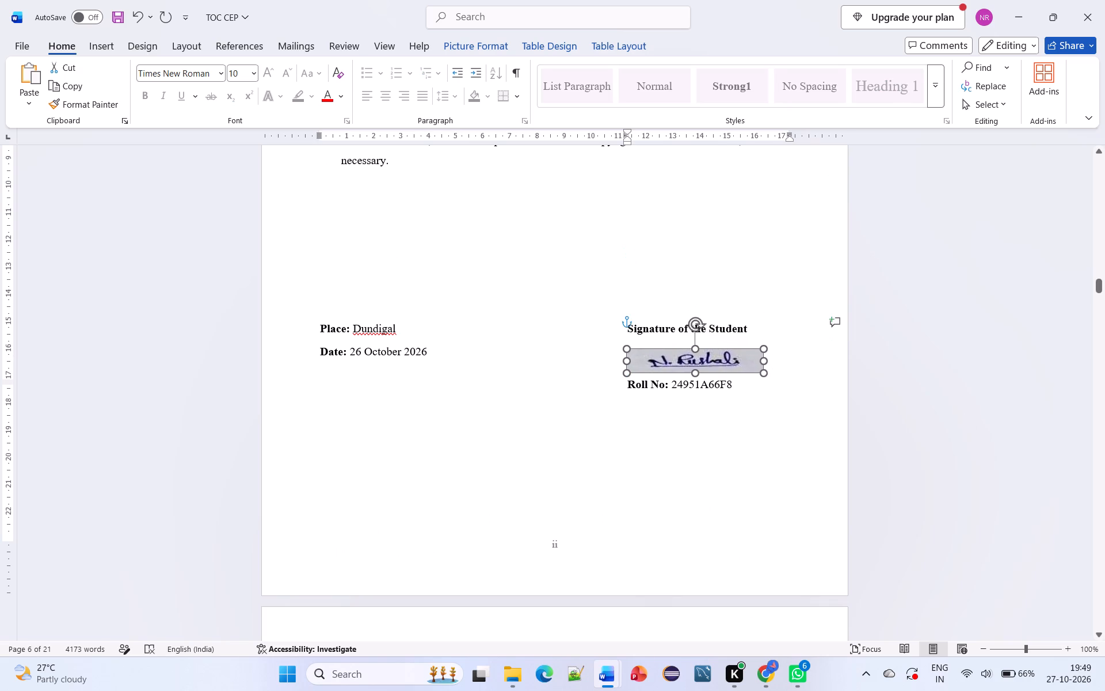
{"action": "left_click_drag", "start_coordinate": [699, 355], "coordinate": [702, 324]}
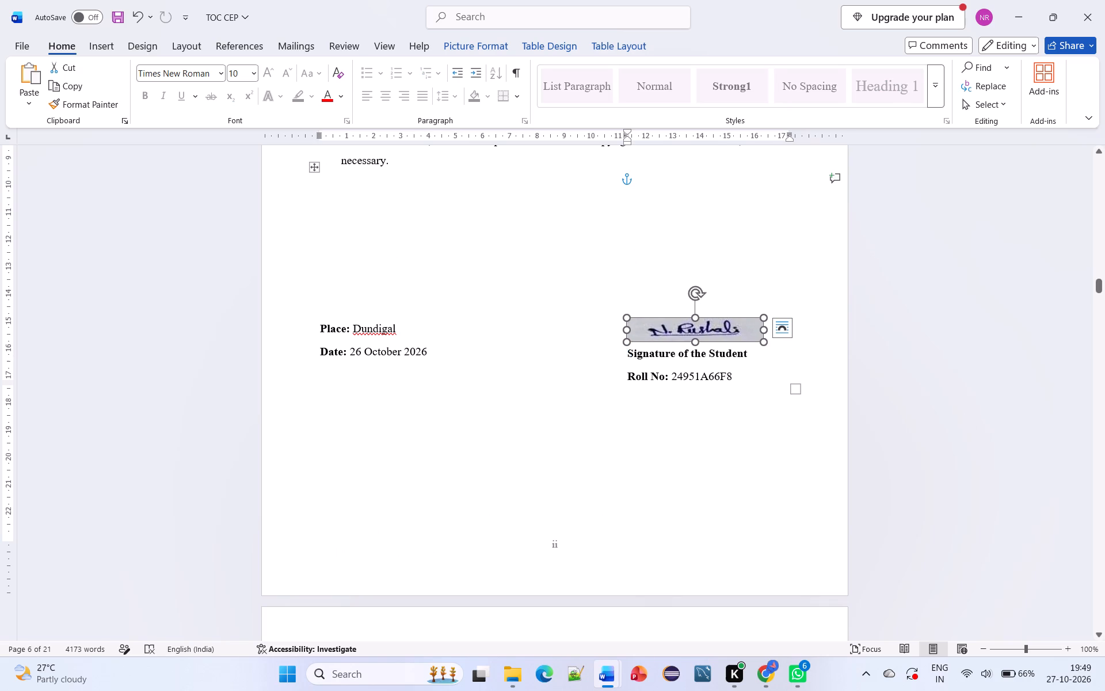
Insert a blank line before "Place:" on the Declaration page to level the place and date with the signature block.
{"action": "left_click", "coordinate": [314, 323]}
{"action": "left_click", "coordinate": [314, 323]}
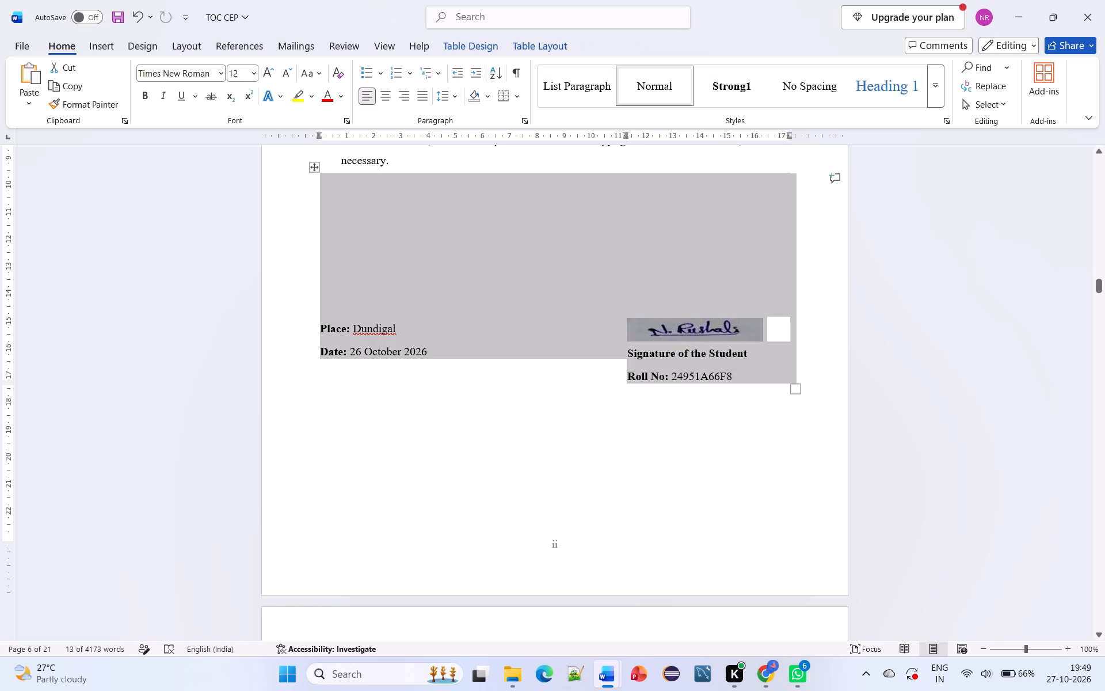
{"action": "double_click", "coordinate": [314, 323]}
{"action": "left_click", "coordinate": [374, 296]}
{"action": "left_click", "coordinate": [319, 332]}
{"action": "left_click", "coordinate": [323, 332]}
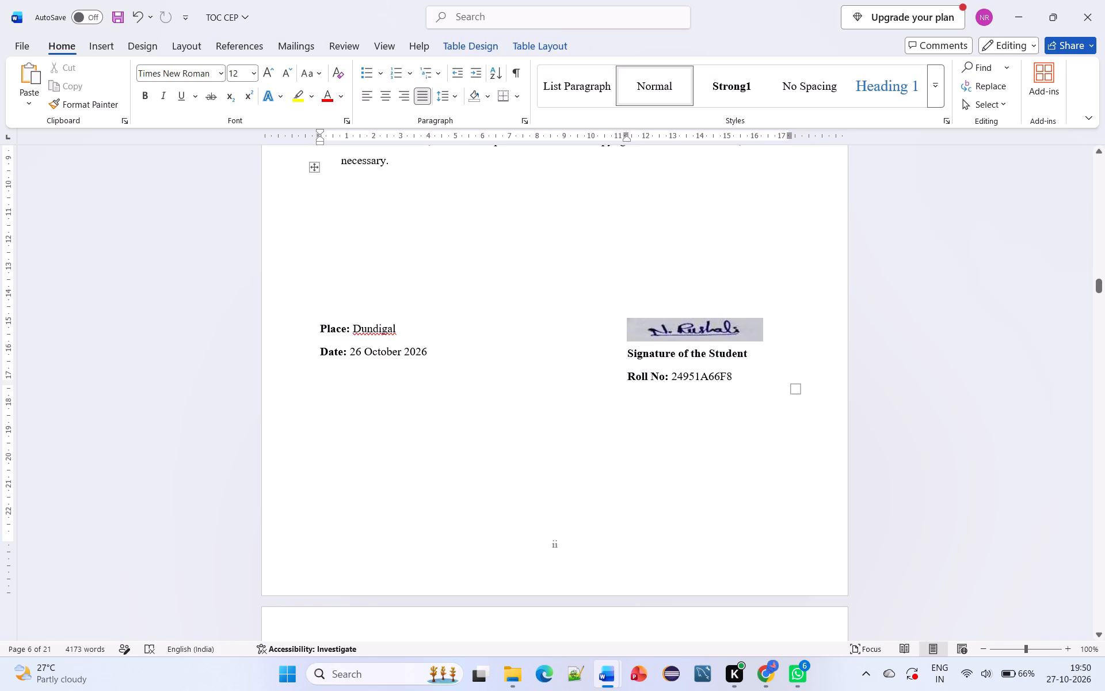
{"action": "key", "text": "Left"}
{"action": "key", "text": "Return"}
Replace the bold student name after "submitted by" in the Certificate paragraph with the new student's full name.
{"action": "scroll", "coordinate": [323, 332], "scroll_direction": "down", "scroll_amount": 2}
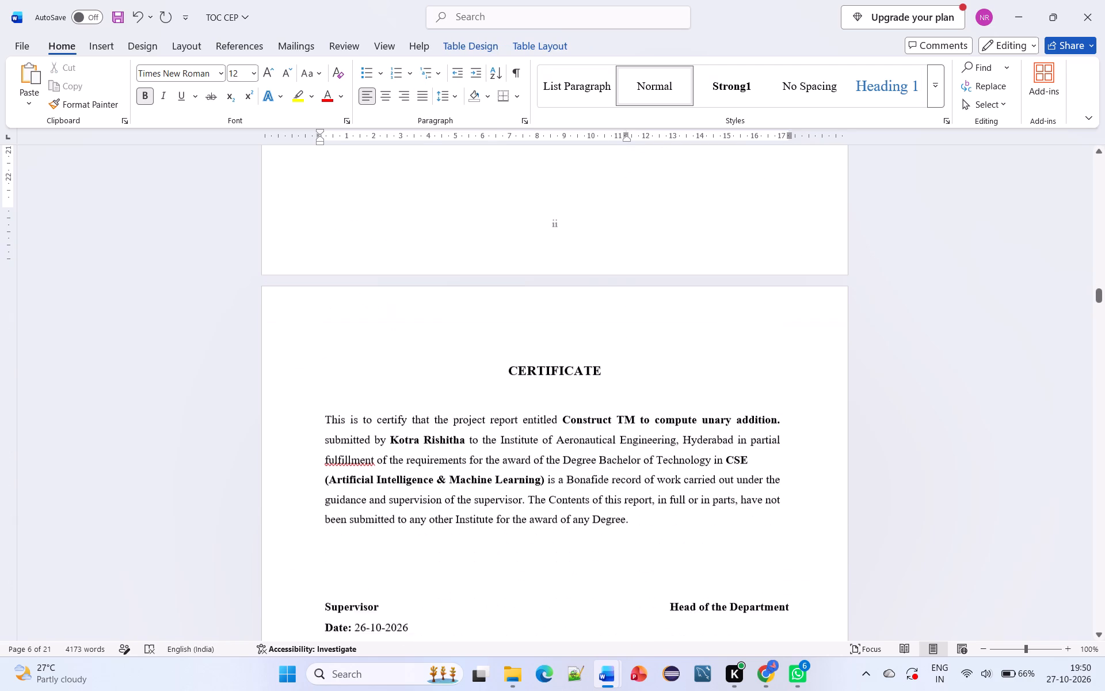
{"action": "scroll", "coordinate": [323, 332], "scroll_direction": "down", "scroll_amount": 1}
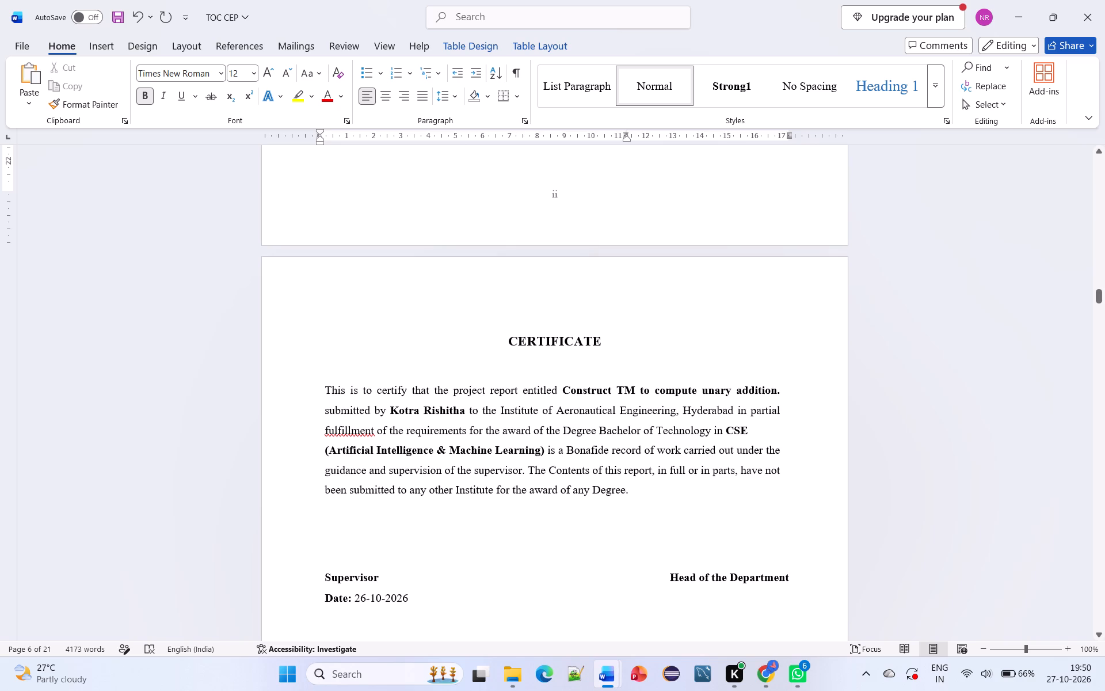
{"action": "left_click", "coordinate": [463, 405]}
{"action": "key", "text": "BackSpace"}
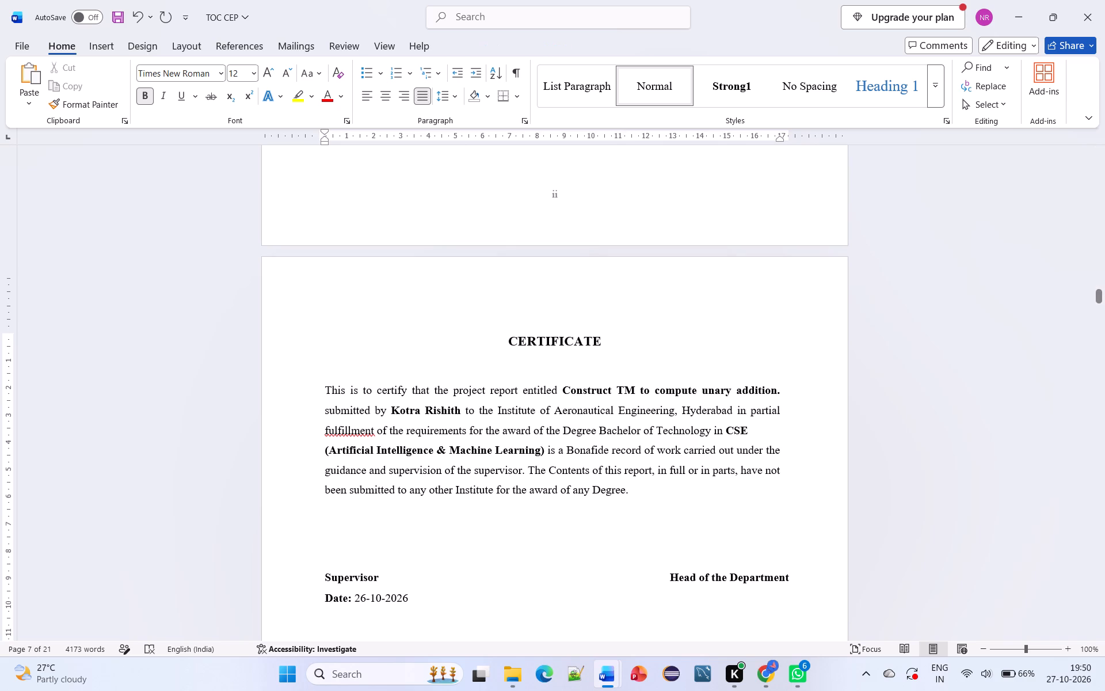
{"action": "key", "text": "BackSpace"}
{"action": "key", "text": "BackSpace"}
{"action": "key", "text": "BackSpace"}
{"action": "key", "text": "BackSpace"}
{"action": "key", "text": "BackSpace"}
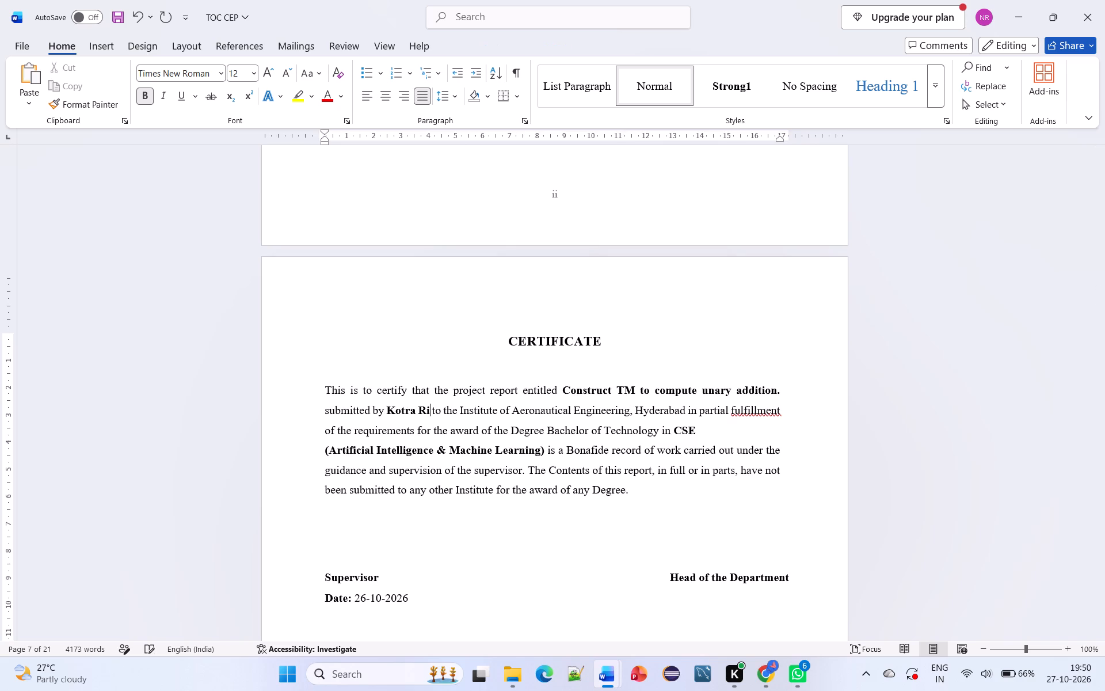
{"action": "key", "text": "BackSpace"}
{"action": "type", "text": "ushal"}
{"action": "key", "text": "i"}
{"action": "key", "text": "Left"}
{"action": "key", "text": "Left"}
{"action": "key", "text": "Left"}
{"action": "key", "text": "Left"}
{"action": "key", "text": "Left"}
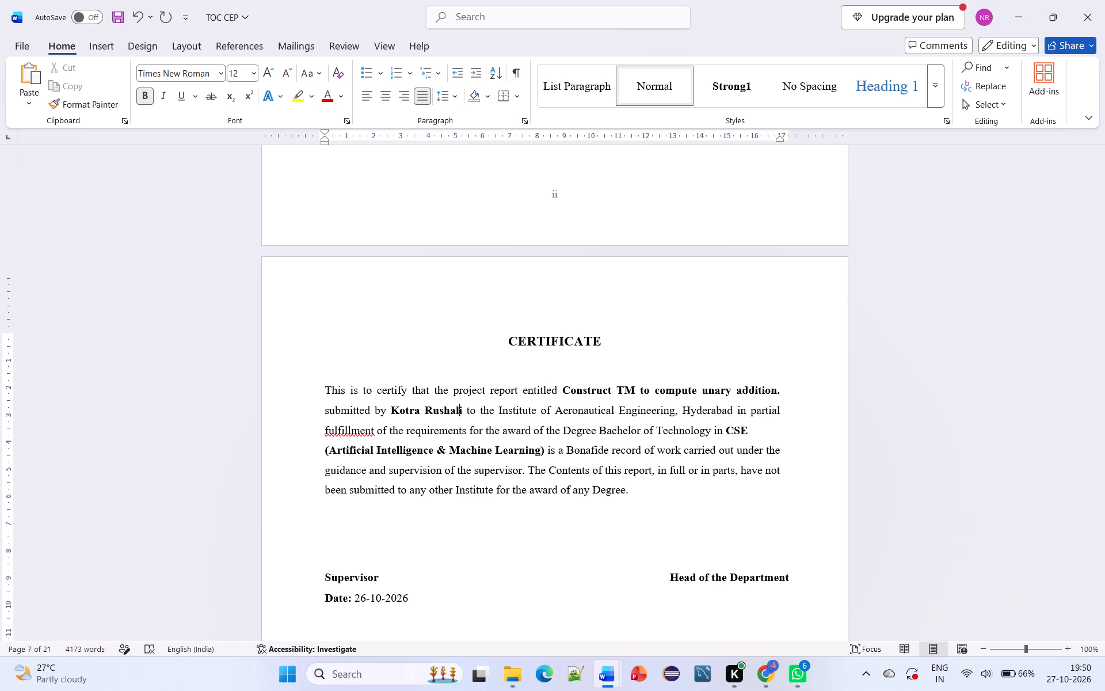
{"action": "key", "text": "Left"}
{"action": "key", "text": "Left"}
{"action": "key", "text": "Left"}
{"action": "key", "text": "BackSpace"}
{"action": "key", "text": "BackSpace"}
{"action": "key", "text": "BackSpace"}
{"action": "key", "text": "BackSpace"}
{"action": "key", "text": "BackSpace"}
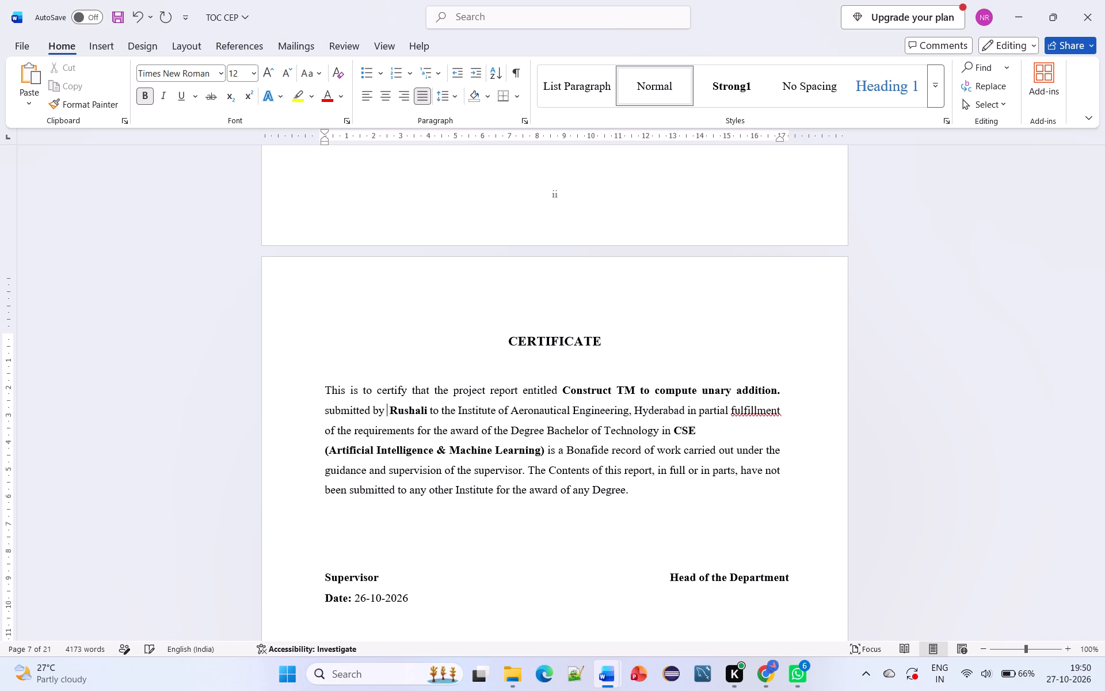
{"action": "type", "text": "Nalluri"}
Replace the bold italic student name after "submitted by" on the Approval Sheet with the new student's name, followed by a space.
{"action": "scroll", "coordinate": [611, 456], "scroll_direction": "down", "scroll_amount": 1}
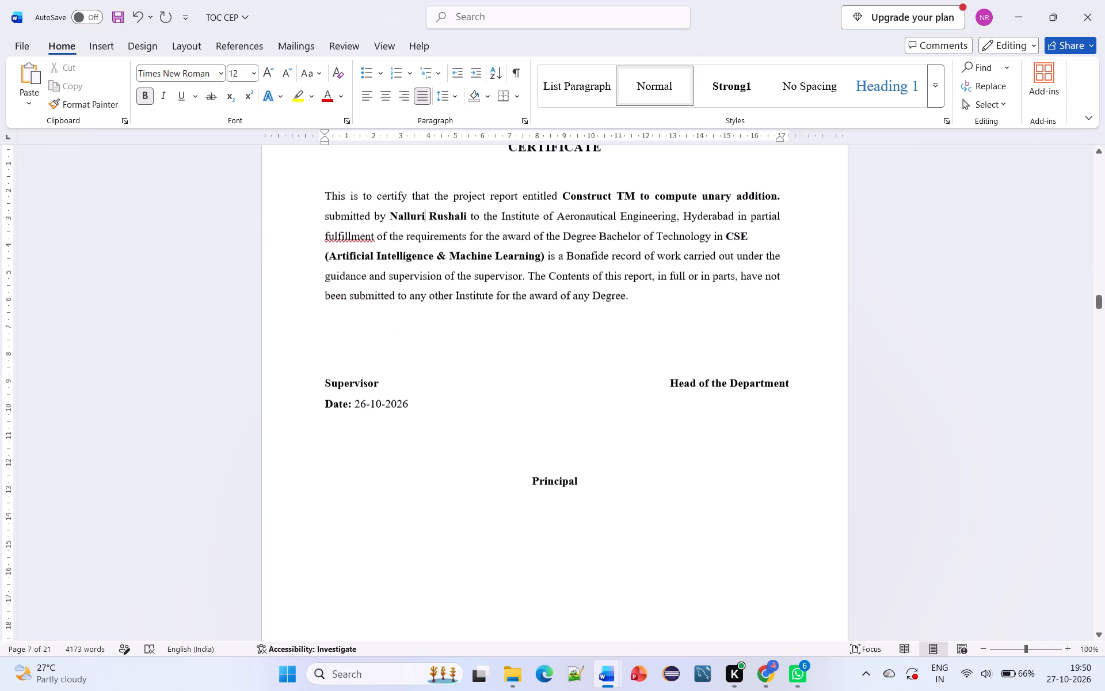
{"action": "scroll", "coordinate": [712, 405], "scroll_direction": "down", "scroll_amount": 2}
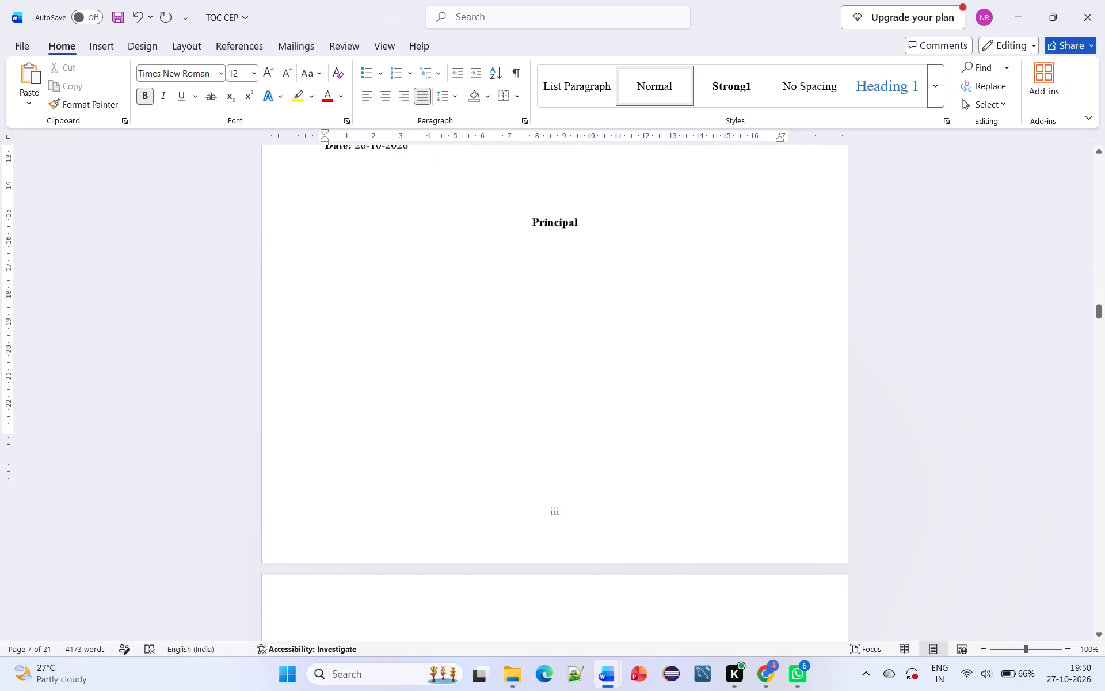
{"action": "scroll", "coordinate": [712, 405], "scroll_direction": "down", "scroll_amount": 1}
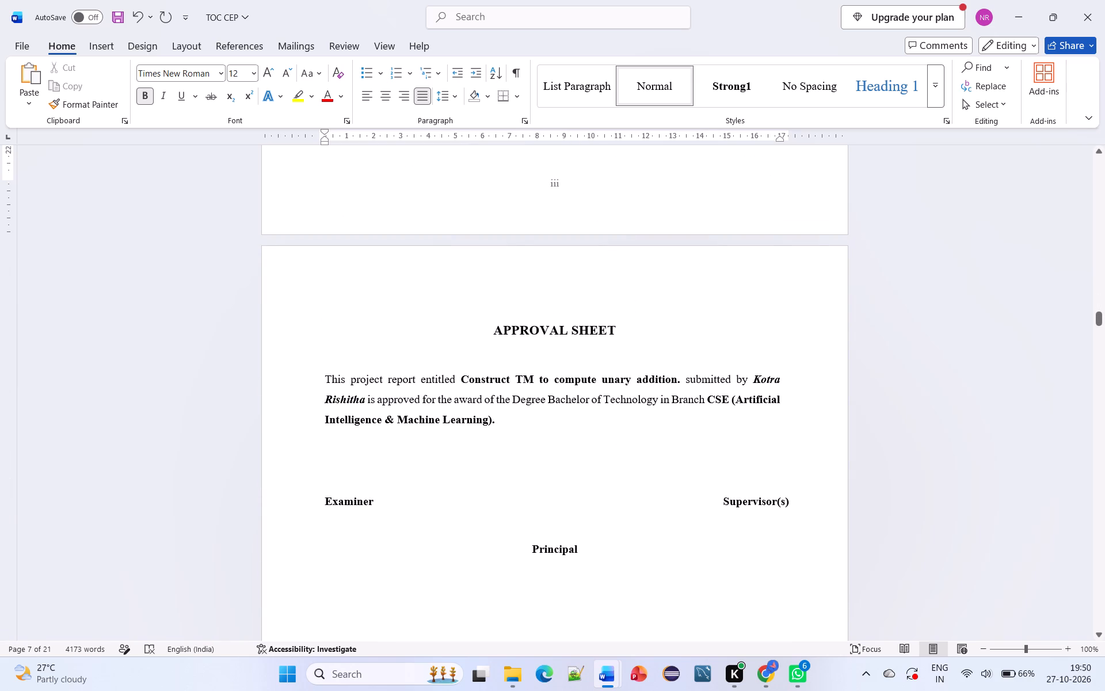
{"action": "left_click", "coordinate": [365, 400]}
{"action": "key", "text": "BackSpace"}
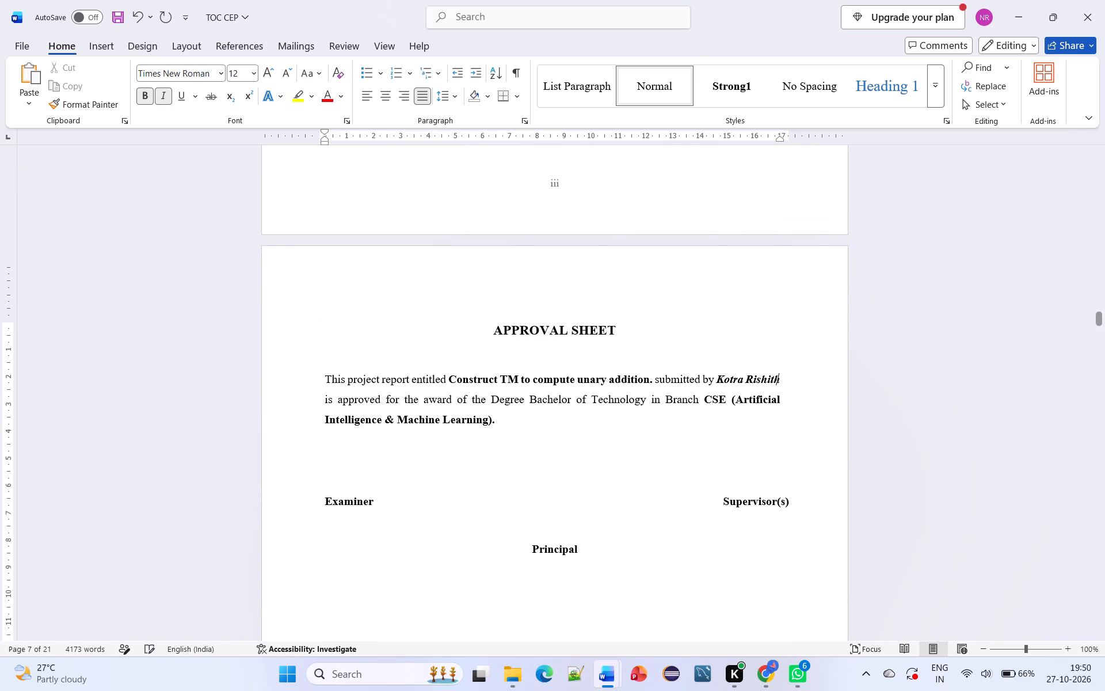
{"action": "key", "text": "BackSpace"}
{"action": "key", "text": "BackSpace"}
{"action": "key", "text": "BackSpace"}
{"action": "key", "text": "BackSpace"}
{"action": "key", "text": "BackSpace"}
{"action": "key", "text": "BackSpace"}
{"action": "key", "text": "BackSpace"}
{"action": "key", "text": "BackSpace"}
{"action": "key", "text": "BackSpace"}
{"action": "key", "text": "BackSpace"}
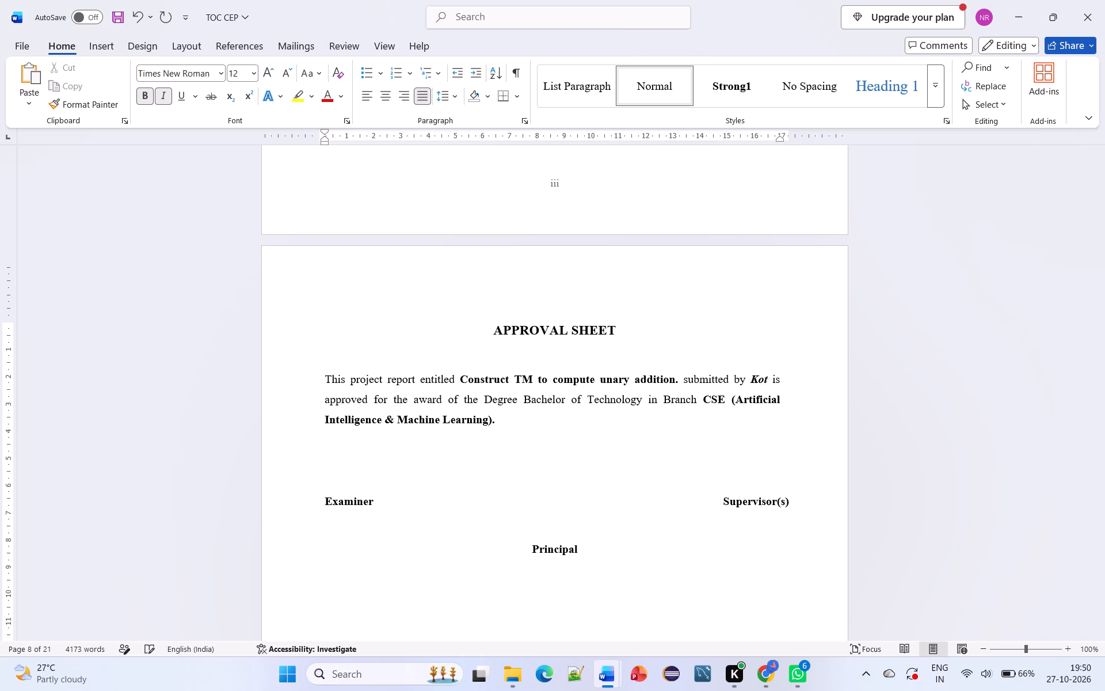
{"action": "key", "text": "BackSpace"}
{"action": "key", "text": "BackSpace"}
{"action": "key", "text": "BackSpace"}
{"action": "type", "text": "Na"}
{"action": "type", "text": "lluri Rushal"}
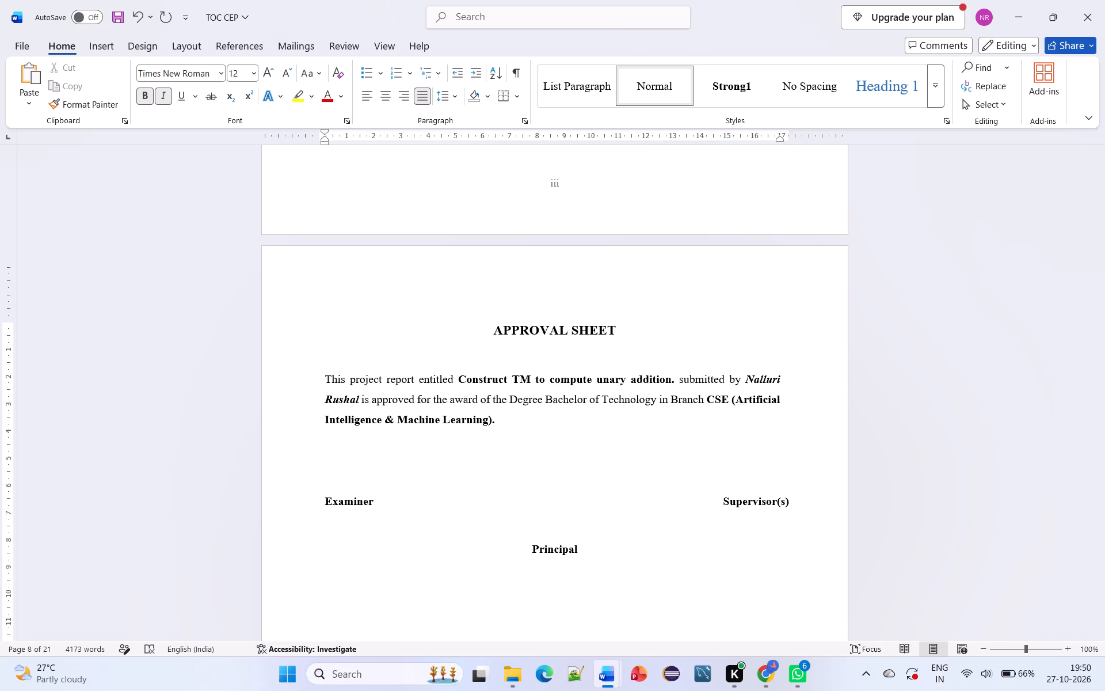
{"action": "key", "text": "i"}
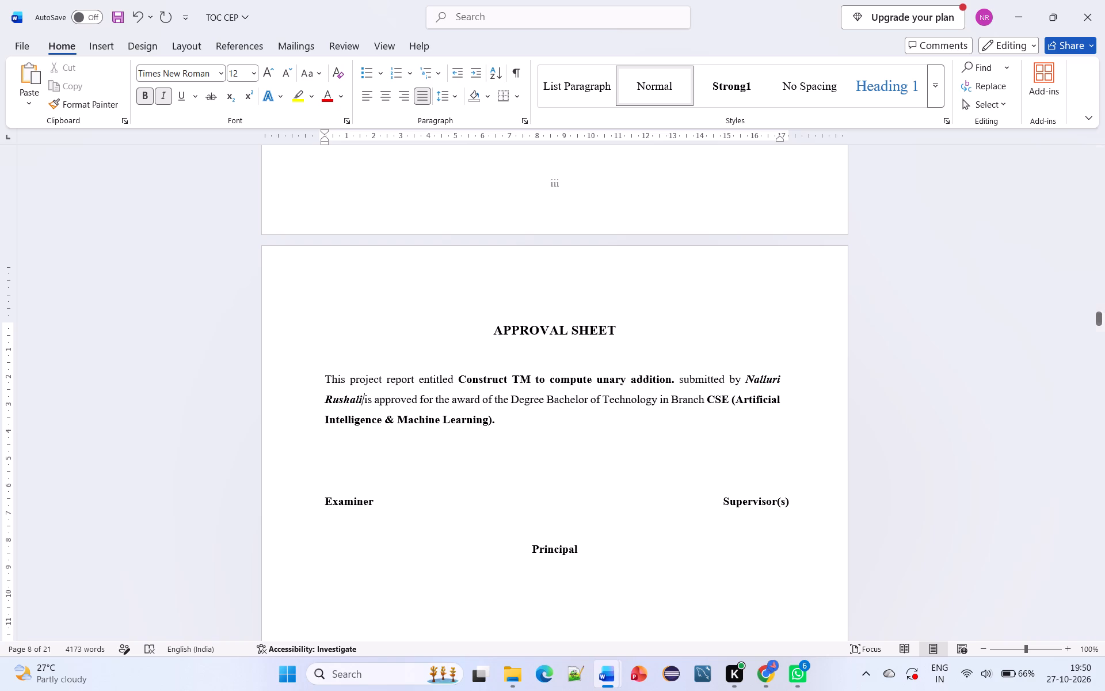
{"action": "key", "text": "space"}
Look through the remaining pages, from the acknowledgement and abstract to the references, for any other student details to replace.
{"action": "scroll", "coordinate": [428, 488], "scroll_direction": "down", "scroll_amount": 3}
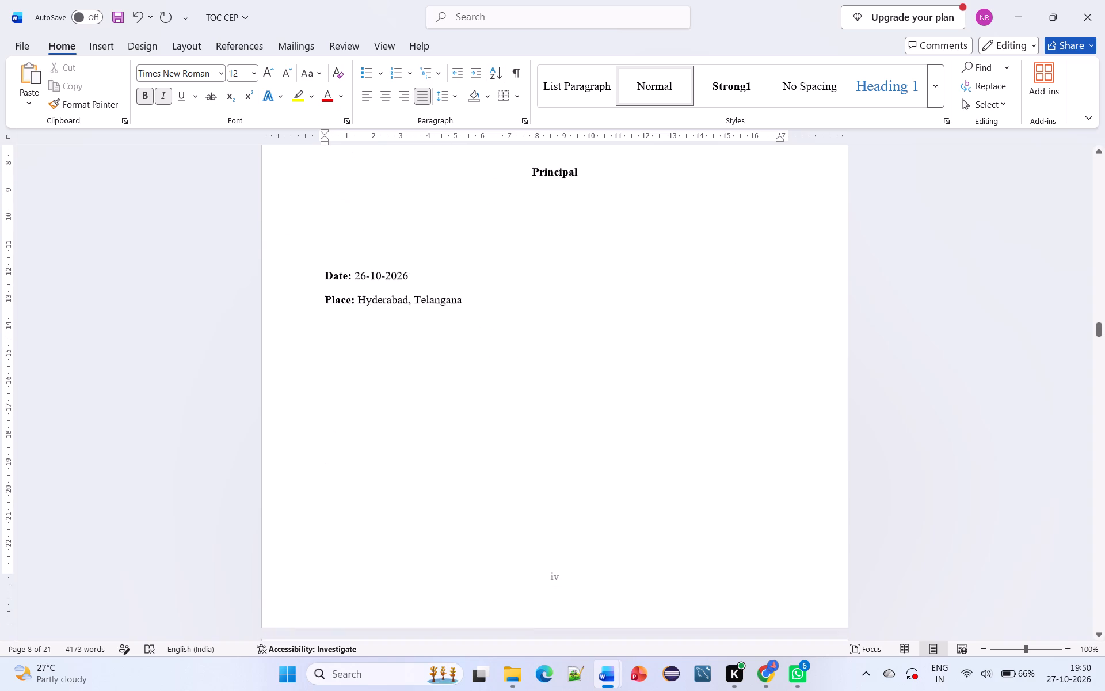
{"action": "scroll", "coordinate": [428, 488], "scroll_direction": "down", "scroll_amount": 2}
{"action": "scroll", "coordinate": [428, 488], "scroll_direction": "up", "scroll_amount": 2}
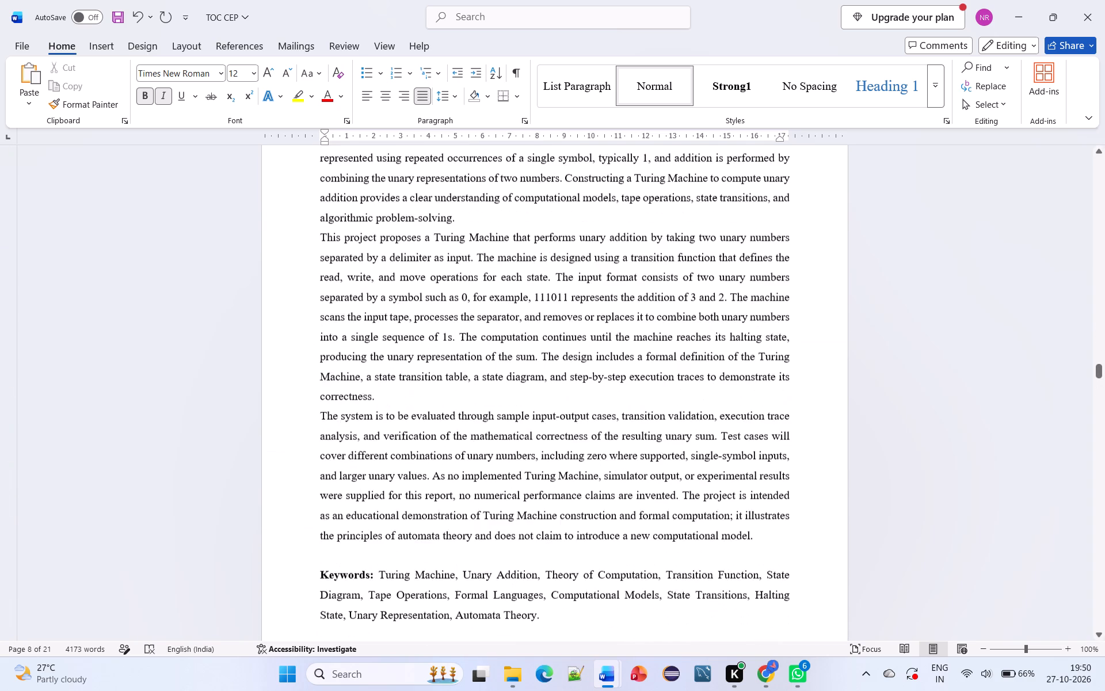
{"action": "scroll", "coordinate": [428, 488], "scroll_direction": "up", "scroll_amount": 5}
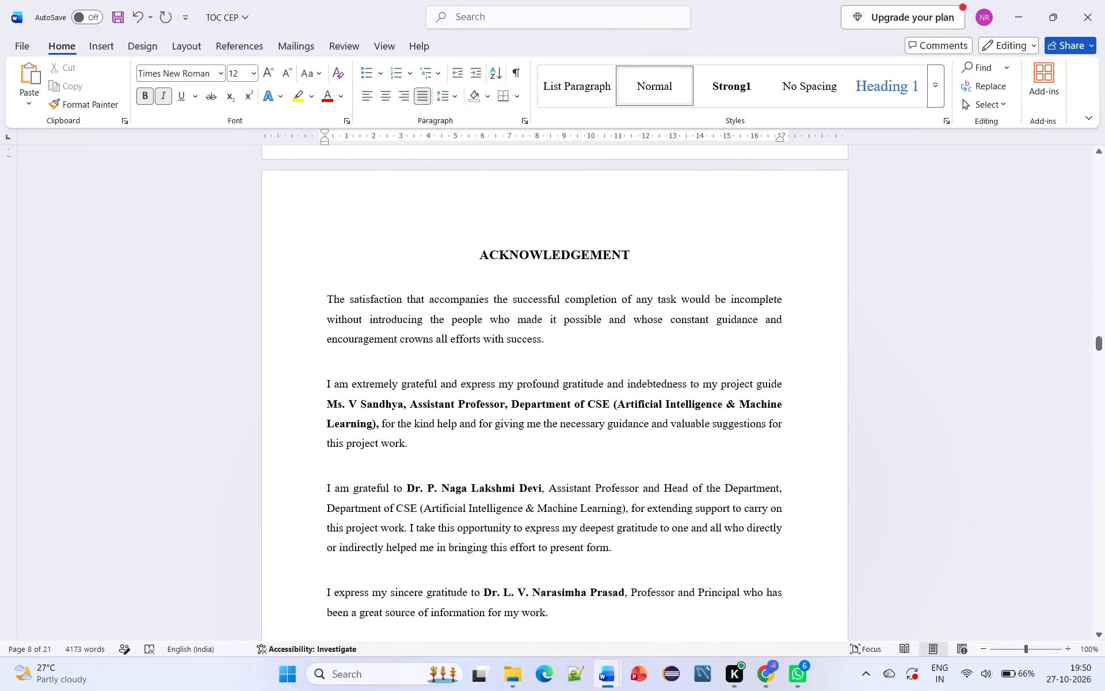
{"action": "scroll", "coordinate": [539, 424], "scroll_direction": "down", "scroll_amount": 1}
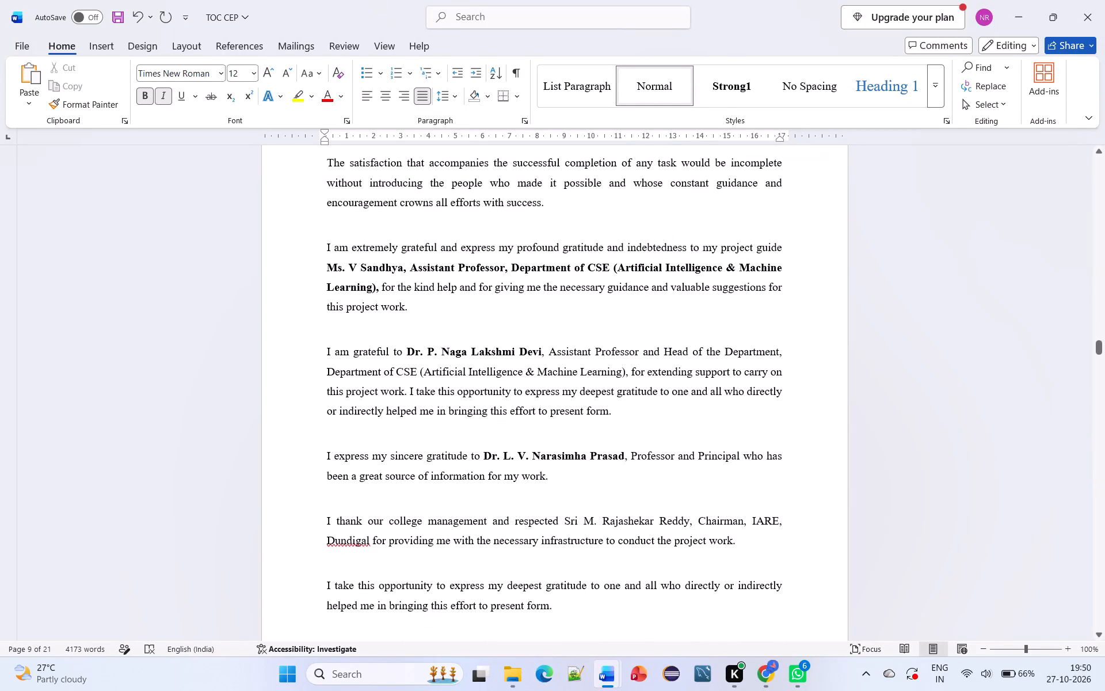
{"action": "scroll", "coordinate": [595, 496], "scroll_direction": "down", "scroll_amount": 5}
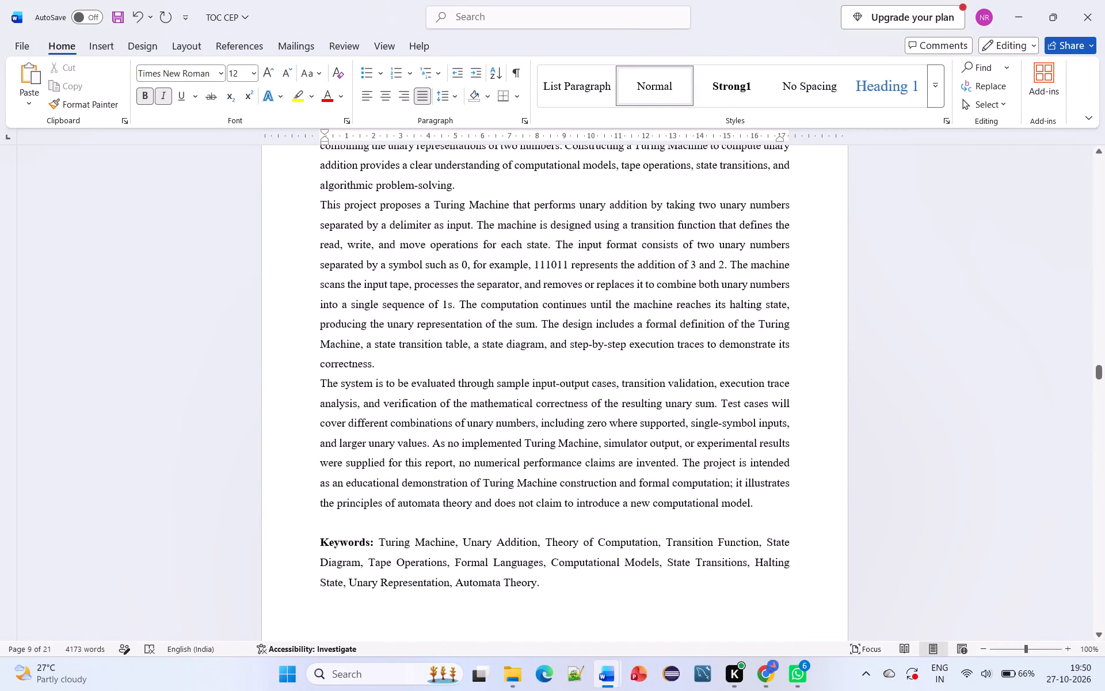
{"action": "scroll", "coordinate": [595, 496], "scroll_direction": "down", "scroll_amount": 2}
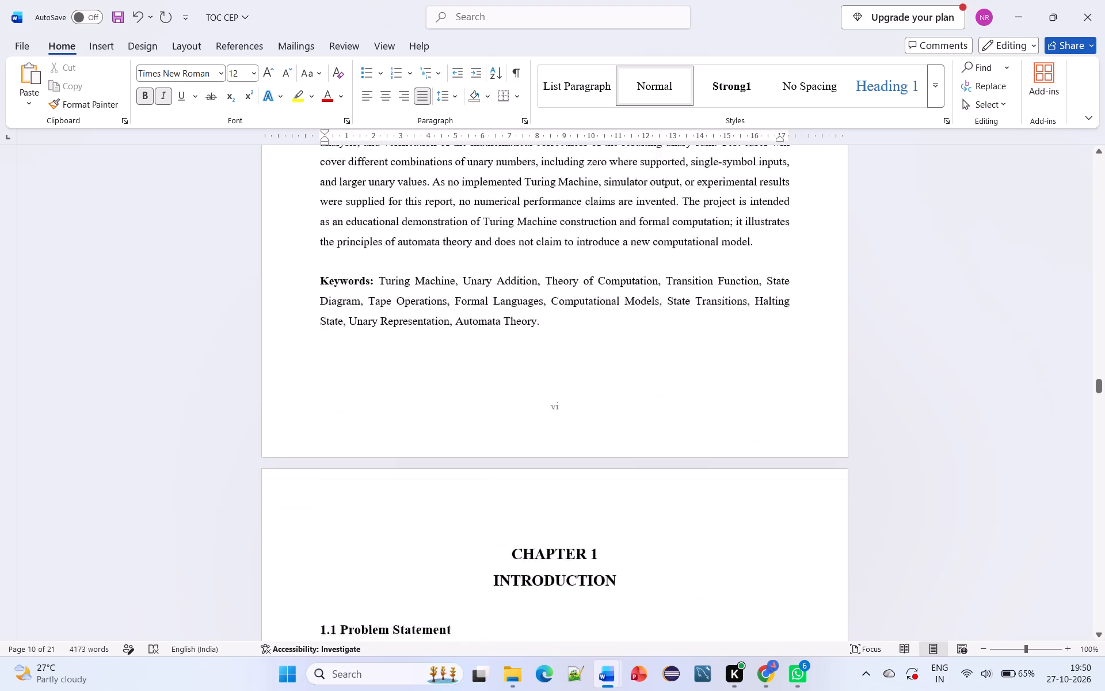
{"action": "scroll", "coordinate": [595, 496], "scroll_direction": "down", "scroll_amount": 3}
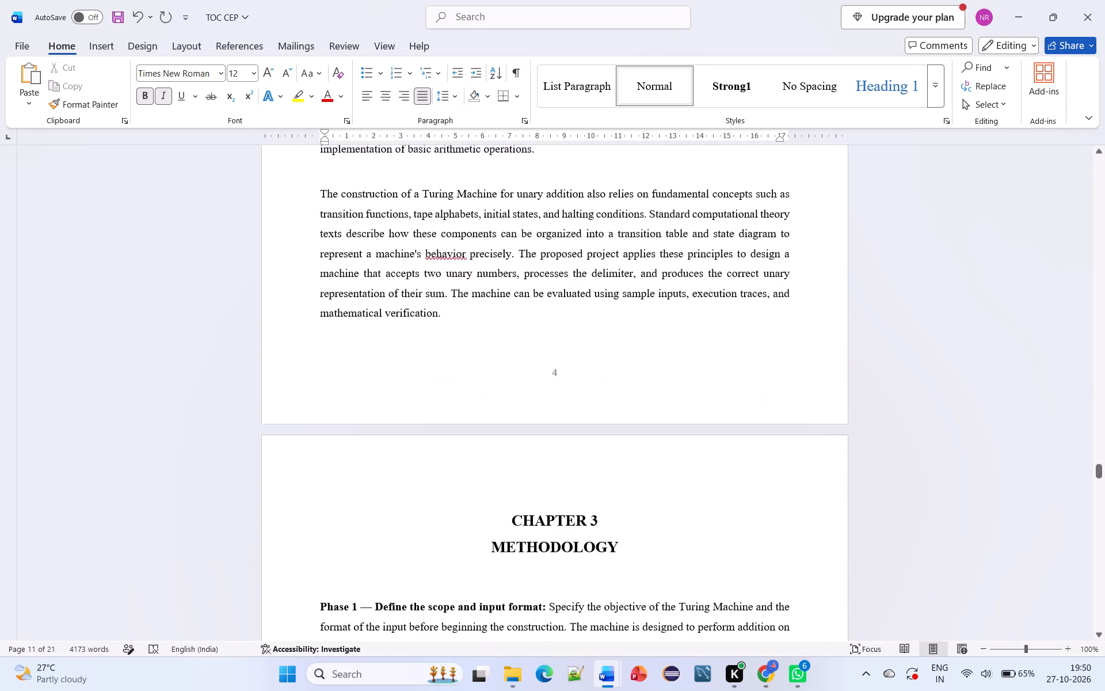
{"action": "scroll", "coordinate": [595, 496], "scroll_direction": "up", "scroll_amount": 4}
{"action": "scroll", "coordinate": [595, 496], "scroll_direction": "down", "scroll_amount": 9}
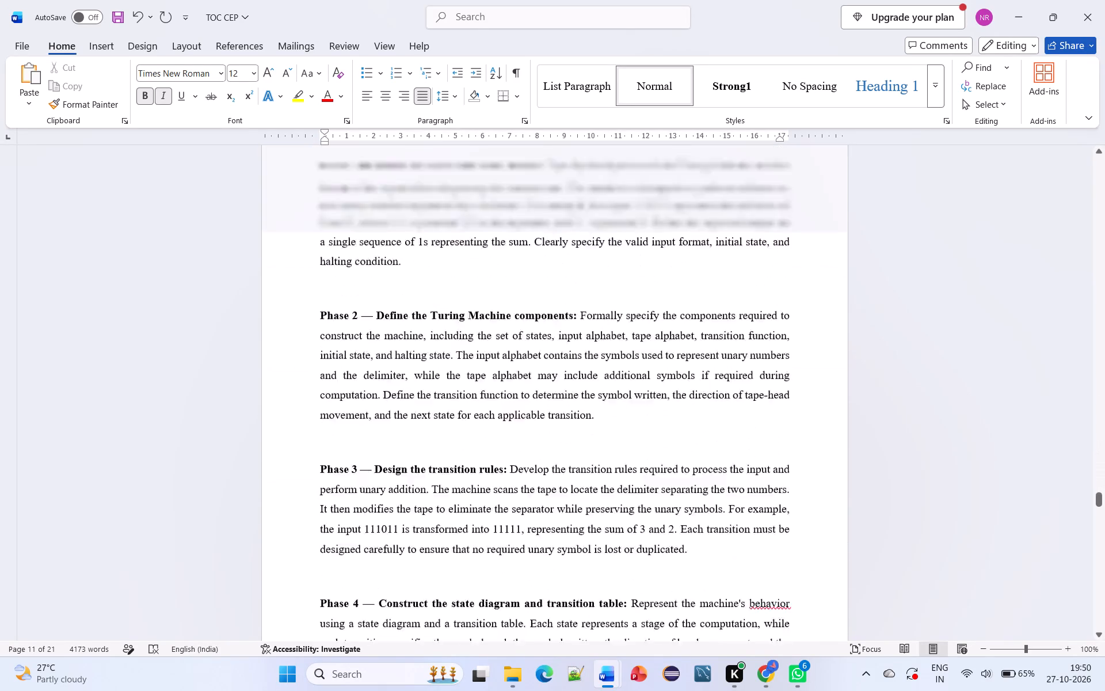
{"action": "scroll", "coordinate": [595, 496], "scroll_direction": "down", "scroll_amount": 3}
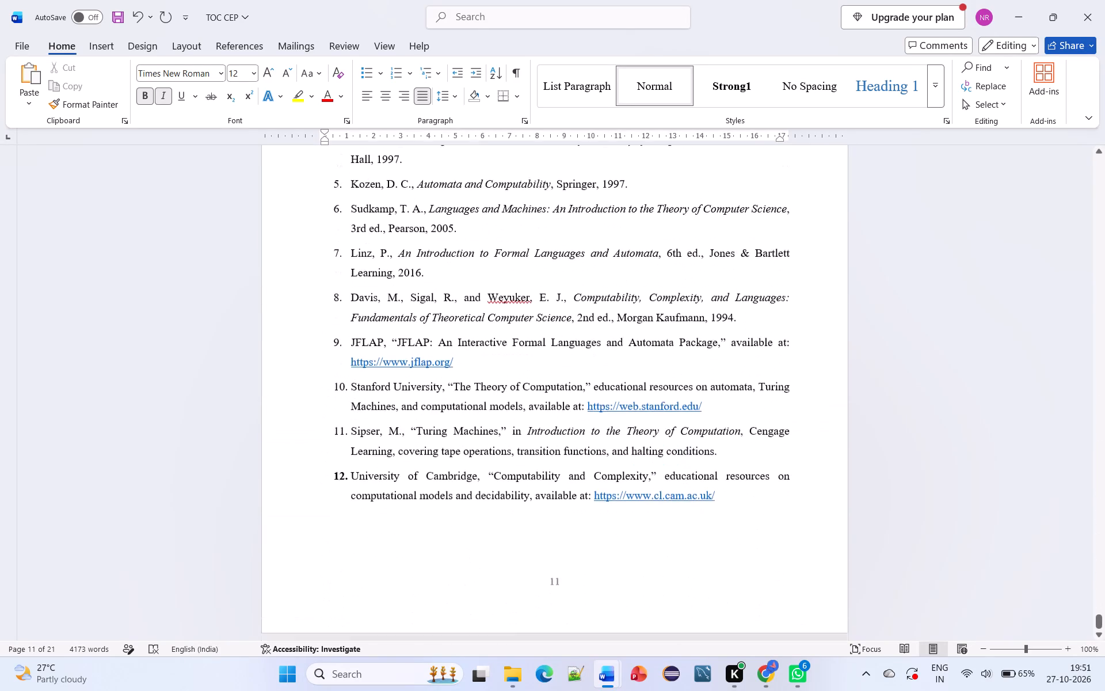
Save a copy of the TOC report as a PDF named toc_rep in the COLLEGE DOCS folder.
{"action": "scroll", "coordinate": [595, 496], "scroll_direction": "down", "scroll_amount": 1}
{"action": "left_click", "coordinate": [22, 46]}
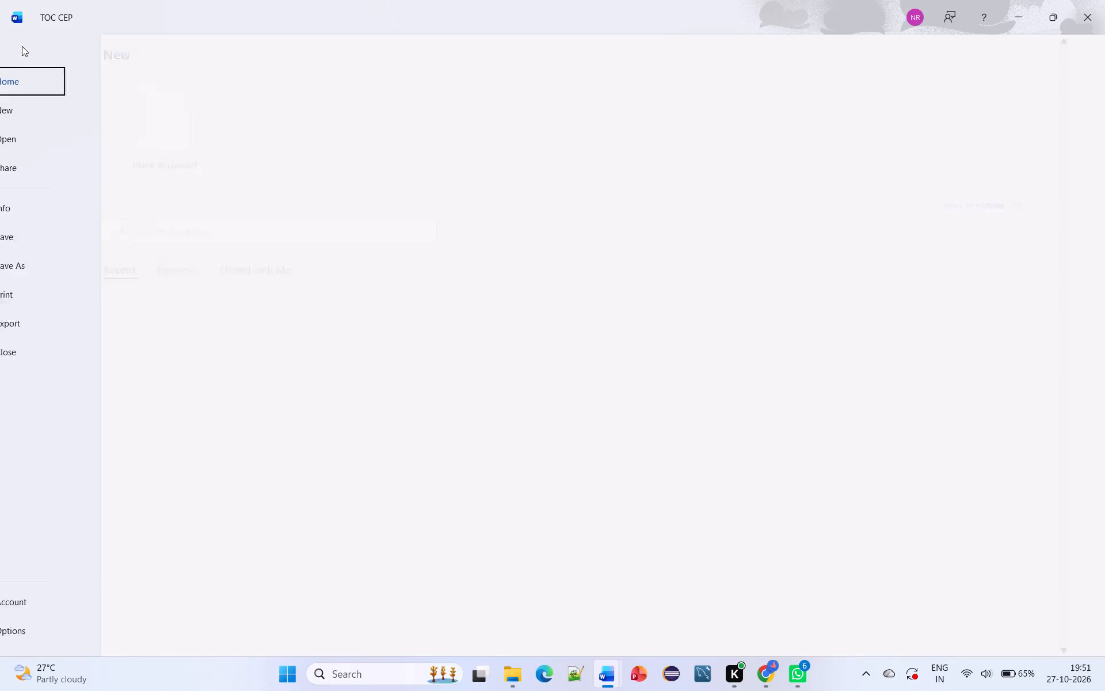
{"action": "left_click", "coordinate": [49, 259]}
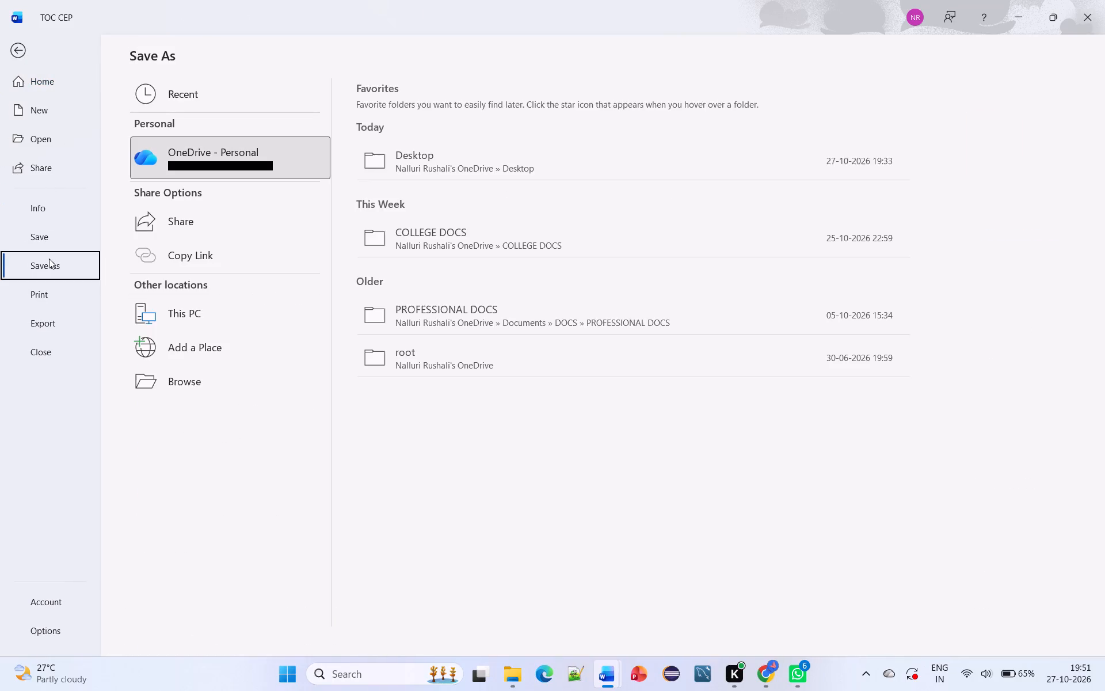
{"action": "left_click", "coordinate": [264, 375]}
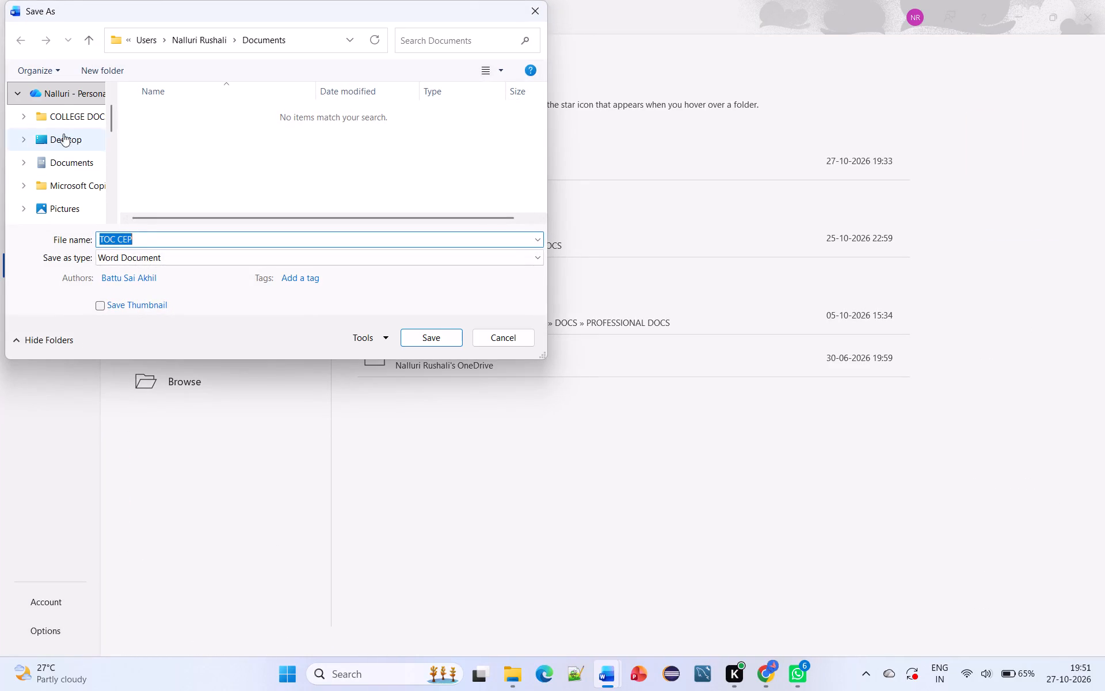
{"action": "double_click", "coordinate": [62, 108]}
{"action": "left_click_drag", "start_coordinate": [157, 242], "coordinate": [132, 242]}
{"action": "key", "text": "BackSpace"}
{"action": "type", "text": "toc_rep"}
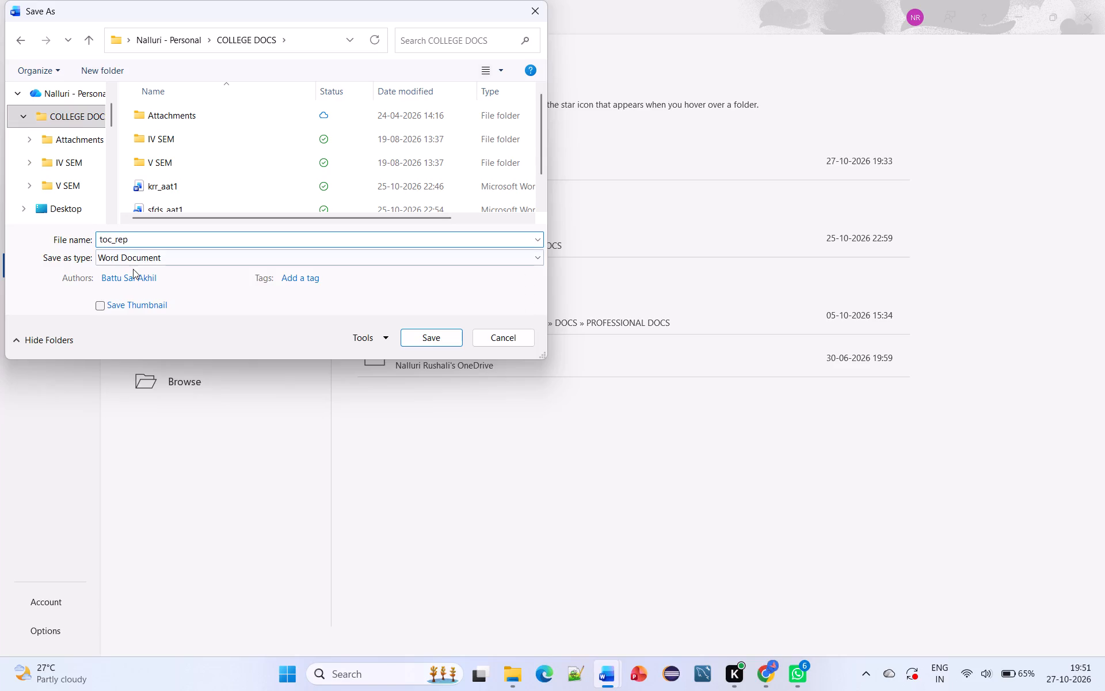
{"action": "left_click", "coordinate": [119, 258]}
{"action": "left_click", "coordinate": [121, 337]}
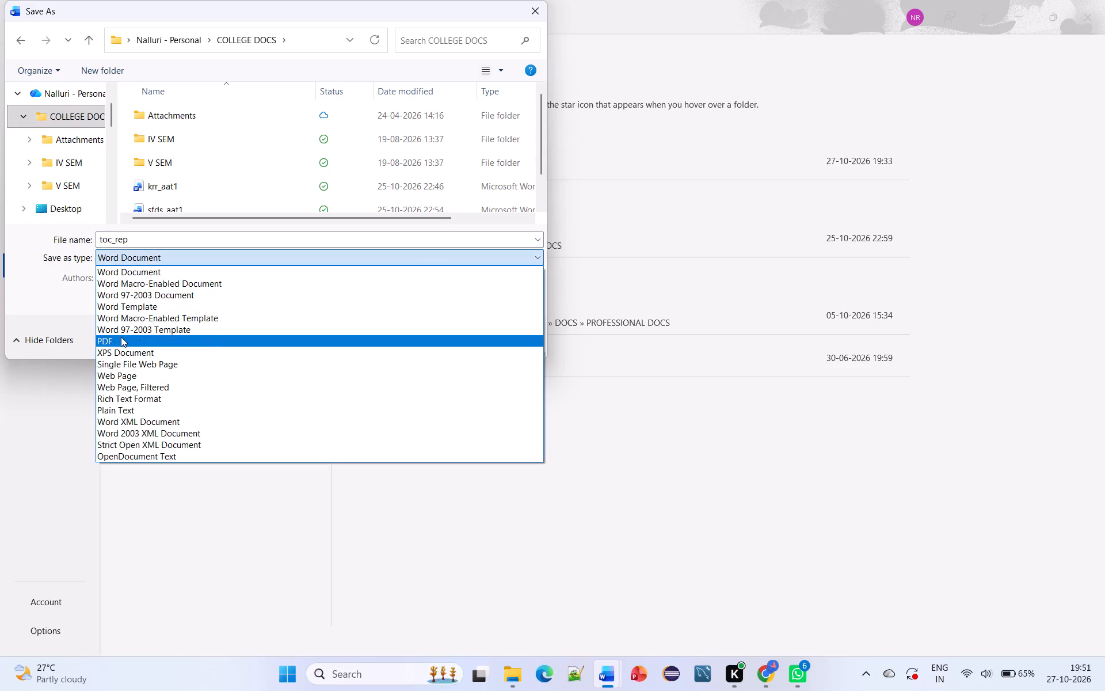
{"action": "left_click", "coordinate": [420, 369]}
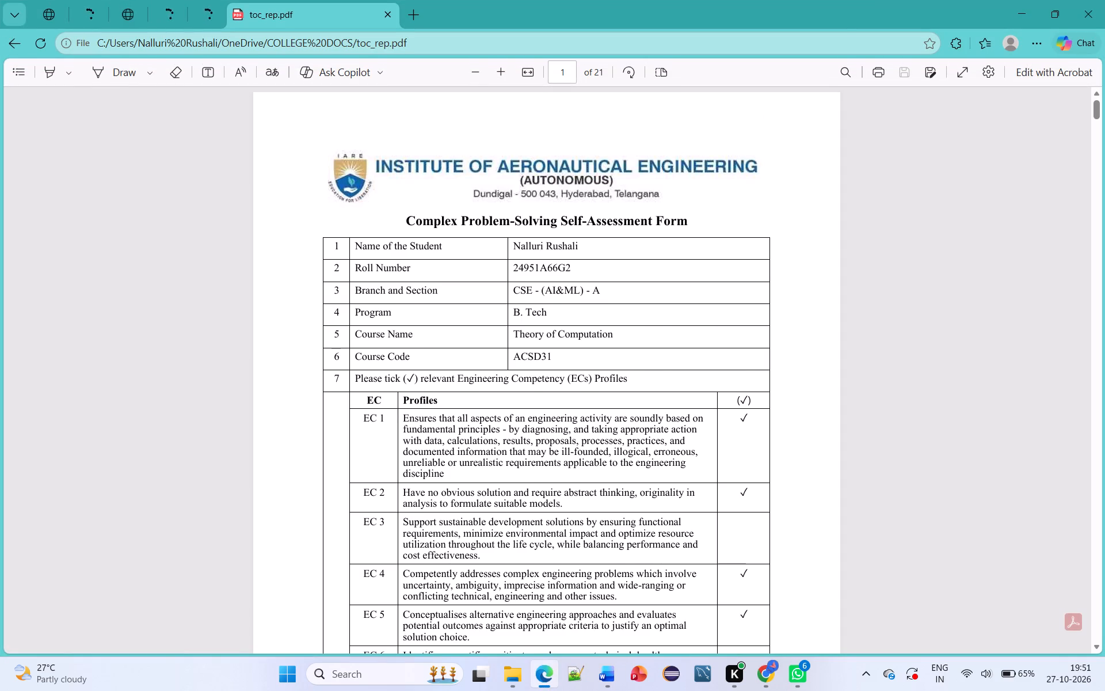
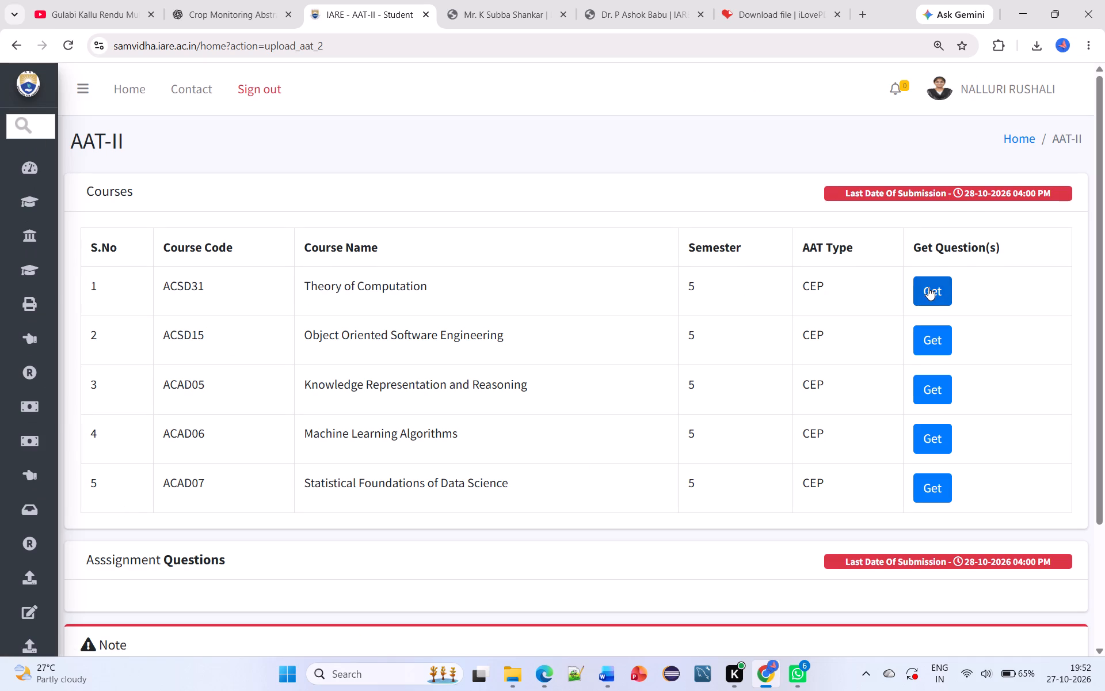
Check the assigned AAT-II complex engineering problem for each of the five courses, returning to Machine Learning Algorithms at the end.
{"action": "scroll", "coordinate": [928, 287], "scroll_direction": "down", "scroll_amount": 1}
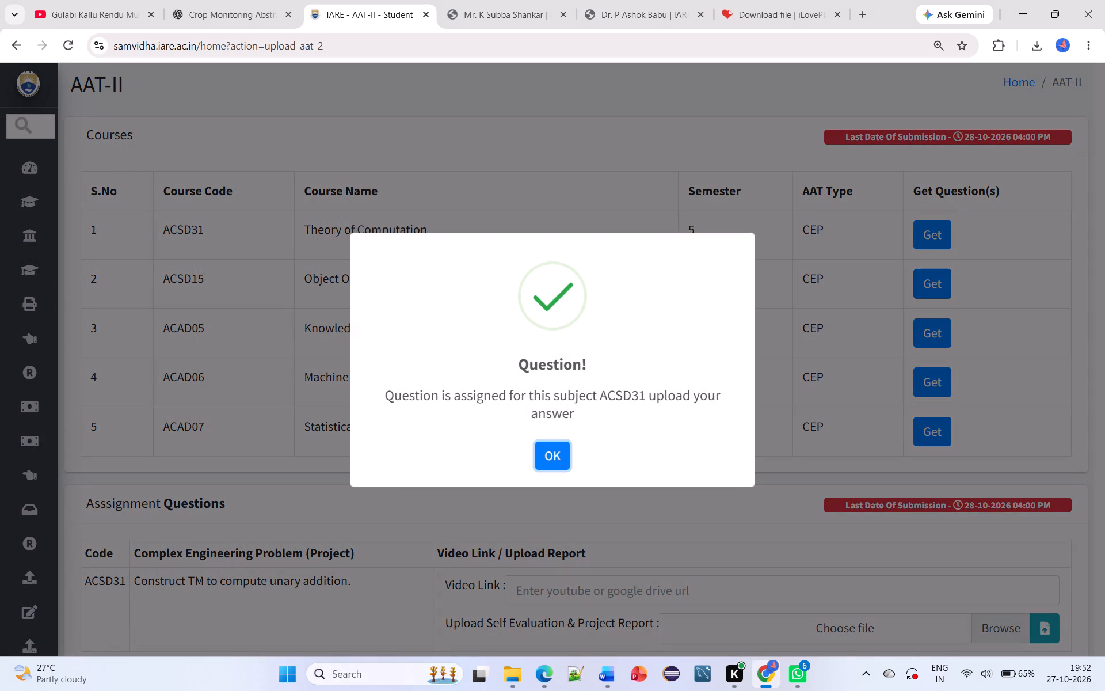
{"action": "left_click", "coordinate": [562, 451]}
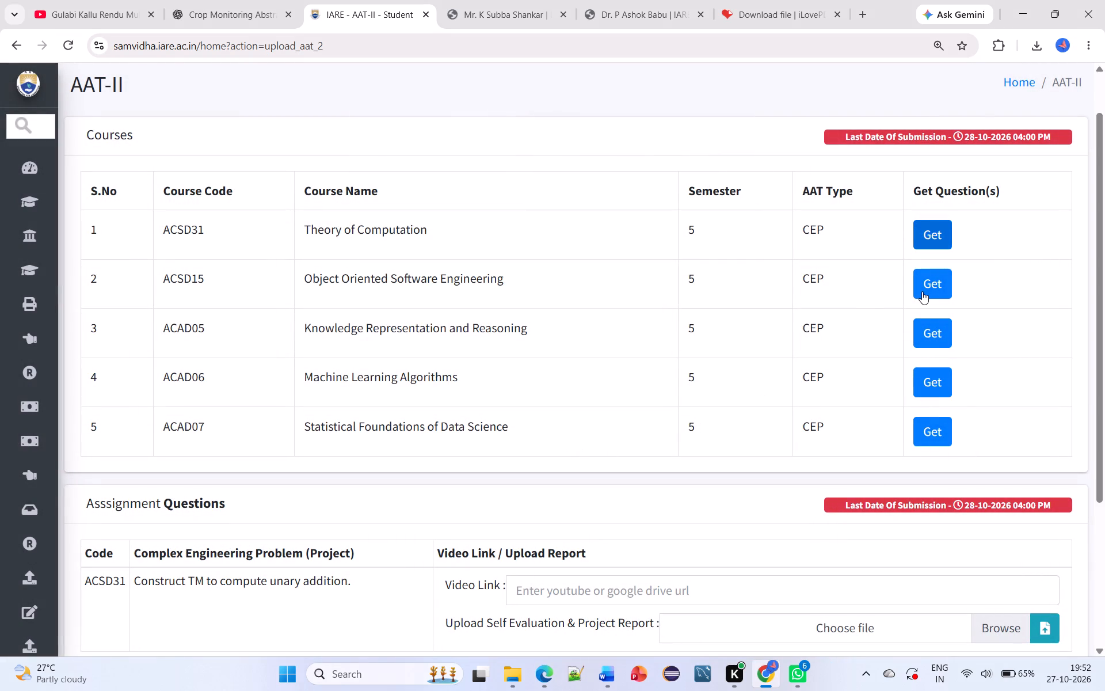
{"action": "left_click", "coordinate": [938, 288]}
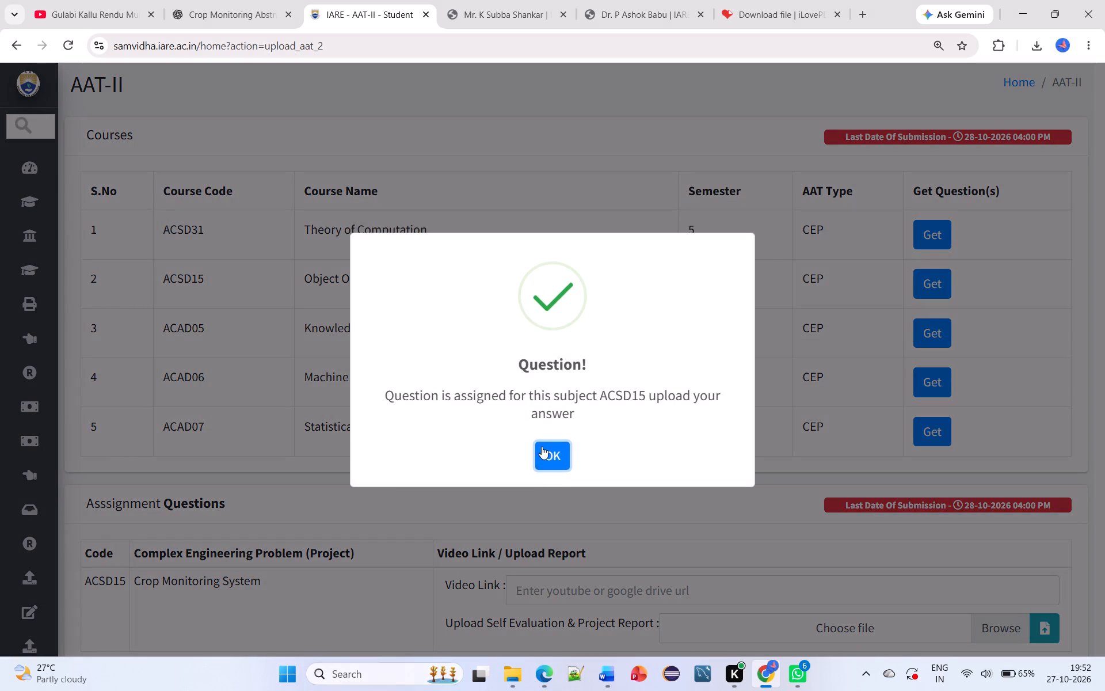
{"action": "left_click", "coordinate": [546, 439]}
{"action": "left_click", "coordinate": [547, 447]}
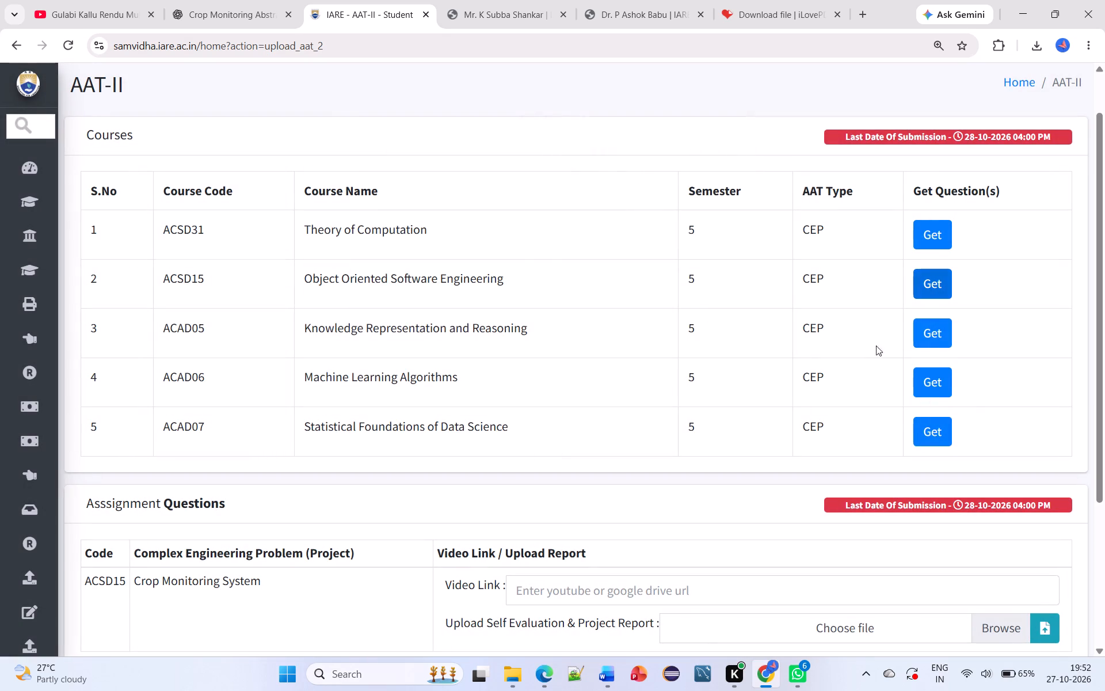
{"action": "left_click", "coordinate": [944, 333]}
{"action": "left_click", "coordinate": [547, 451]}
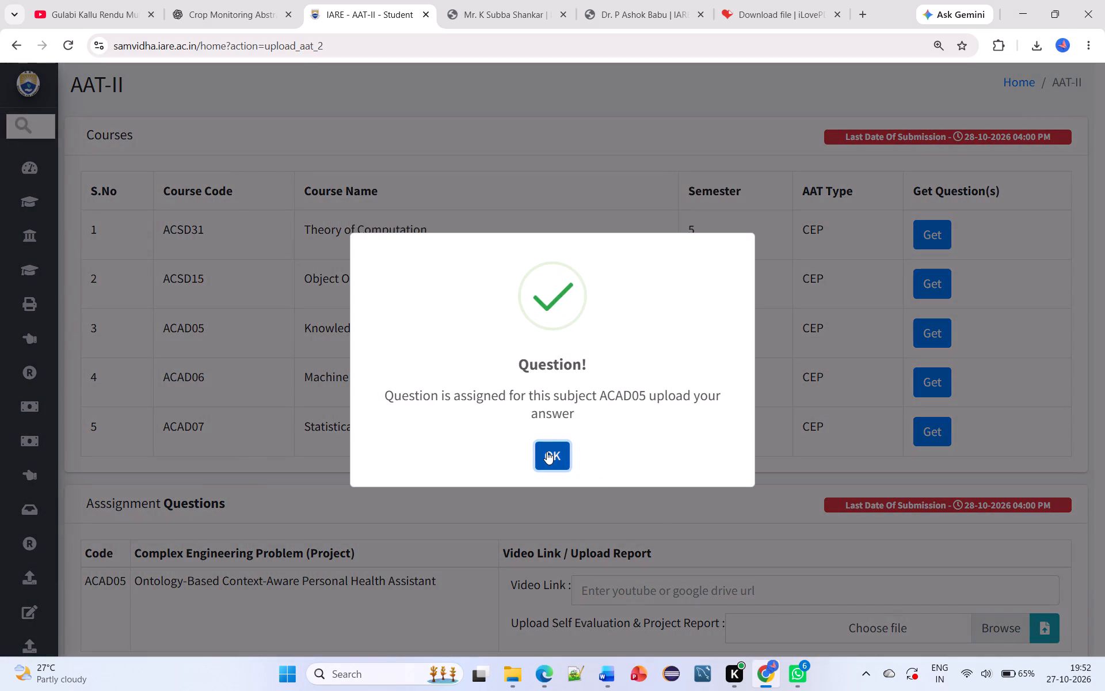
{"action": "left_click", "coordinate": [925, 373]}
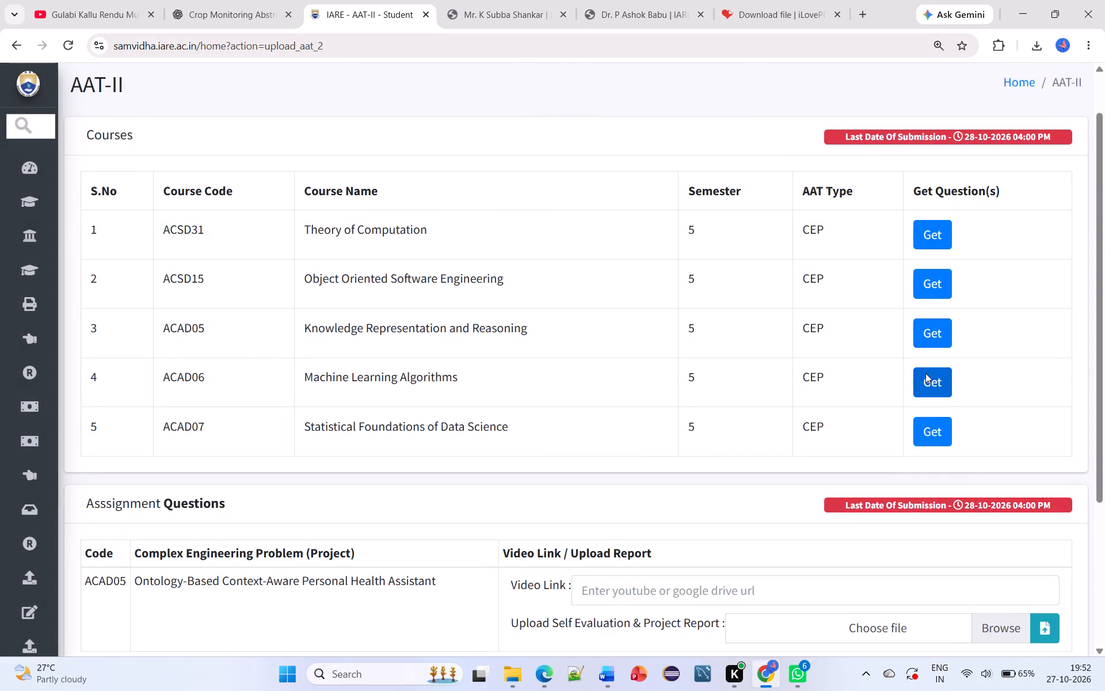
{"action": "left_click", "coordinate": [563, 444]}
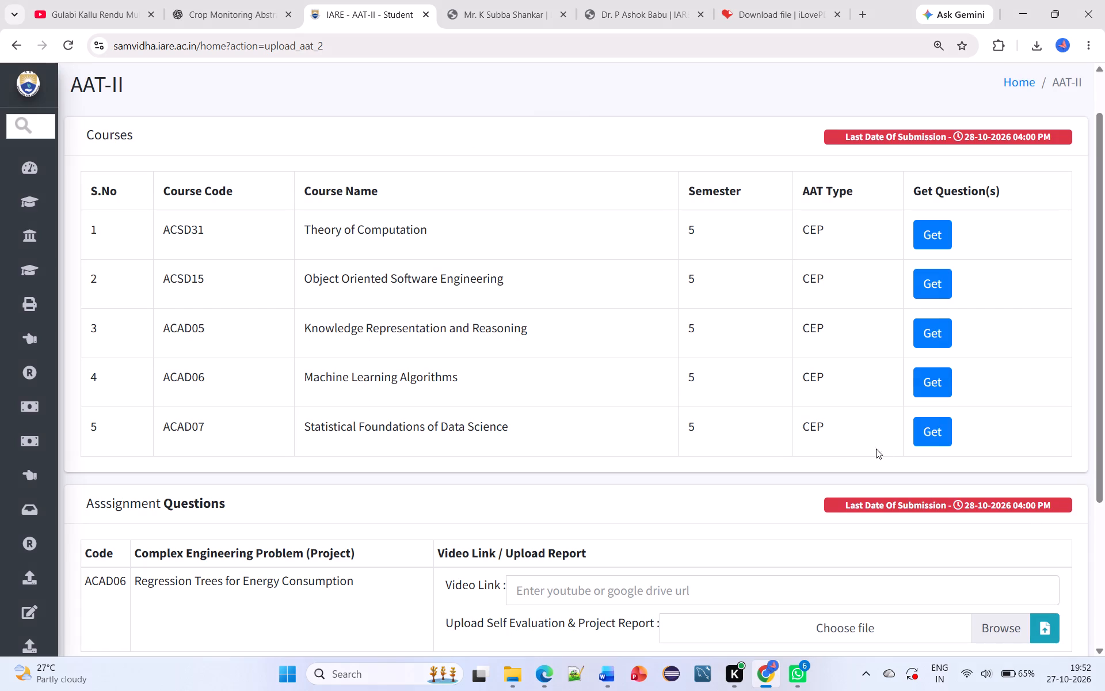
{"action": "left_click", "coordinate": [923, 437]}
{"action": "left_click", "coordinate": [552, 451]}
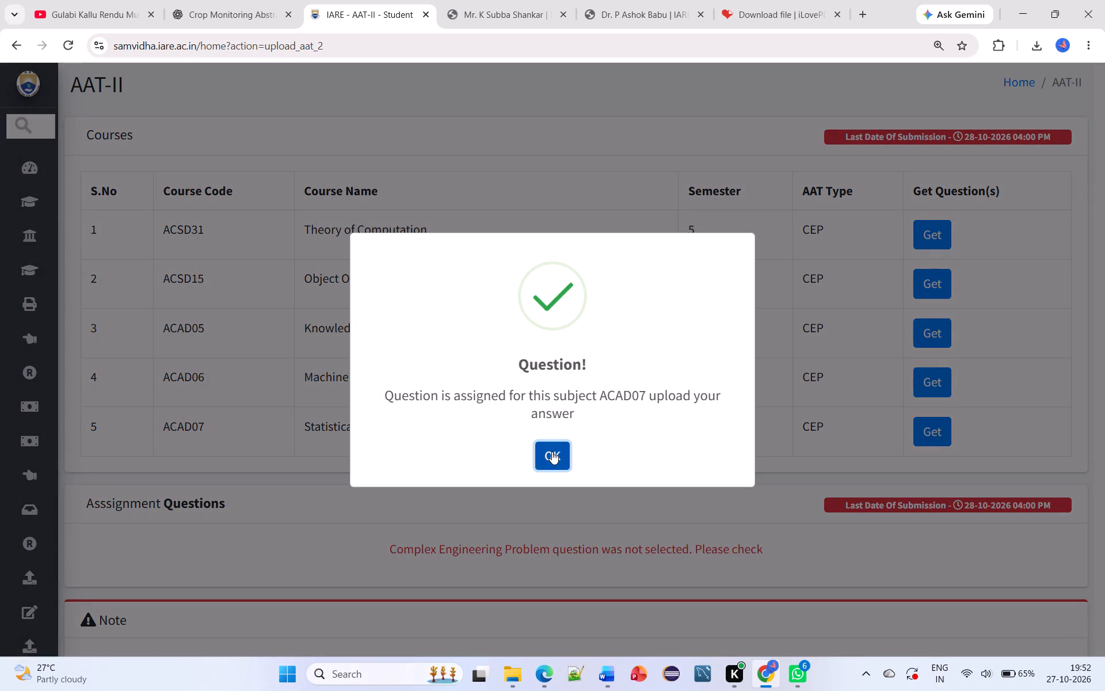
{"action": "left_click", "coordinate": [957, 385]}
{"action": "left_click", "coordinate": [938, 385]}
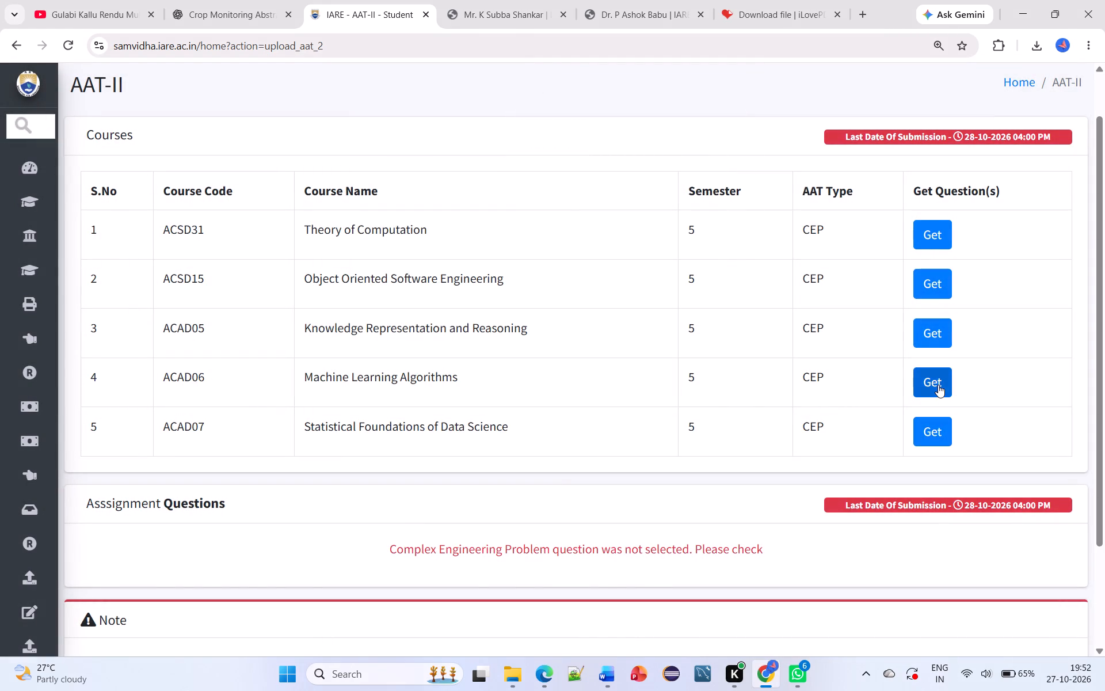
{"action": "left_click", "coordinate": [553, 454]}
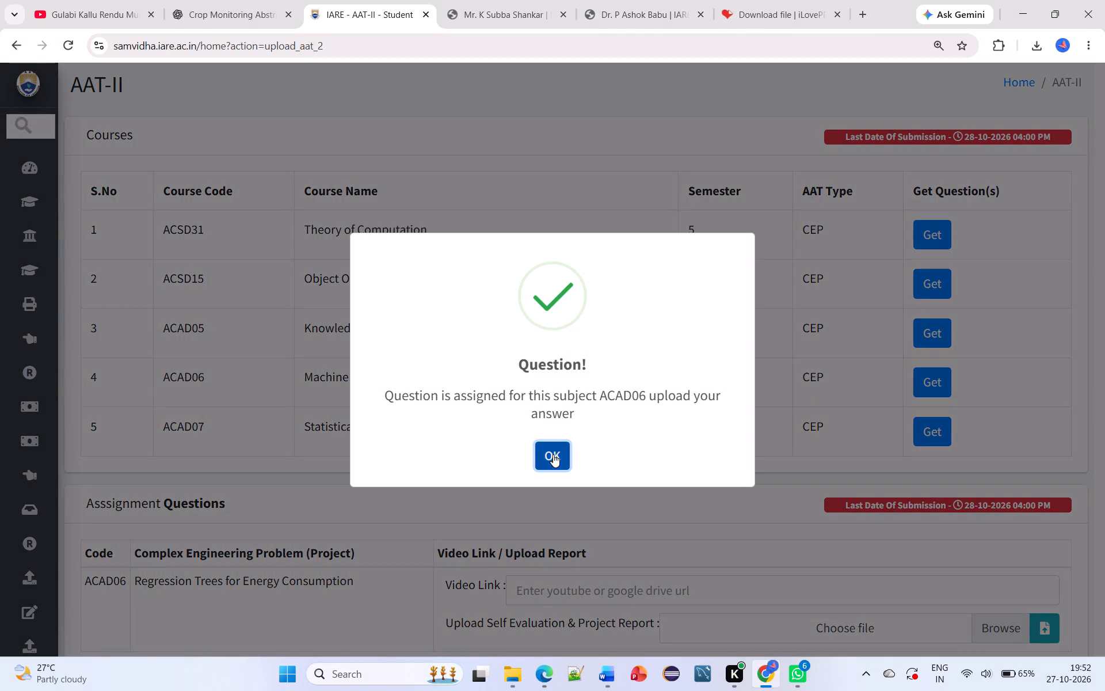
Open the AAT-I page among the student portal's uploads.
{"action": "scroll", "coordinate": [49, 578], "scroll_direction": "down", "scroll_amount": 4}
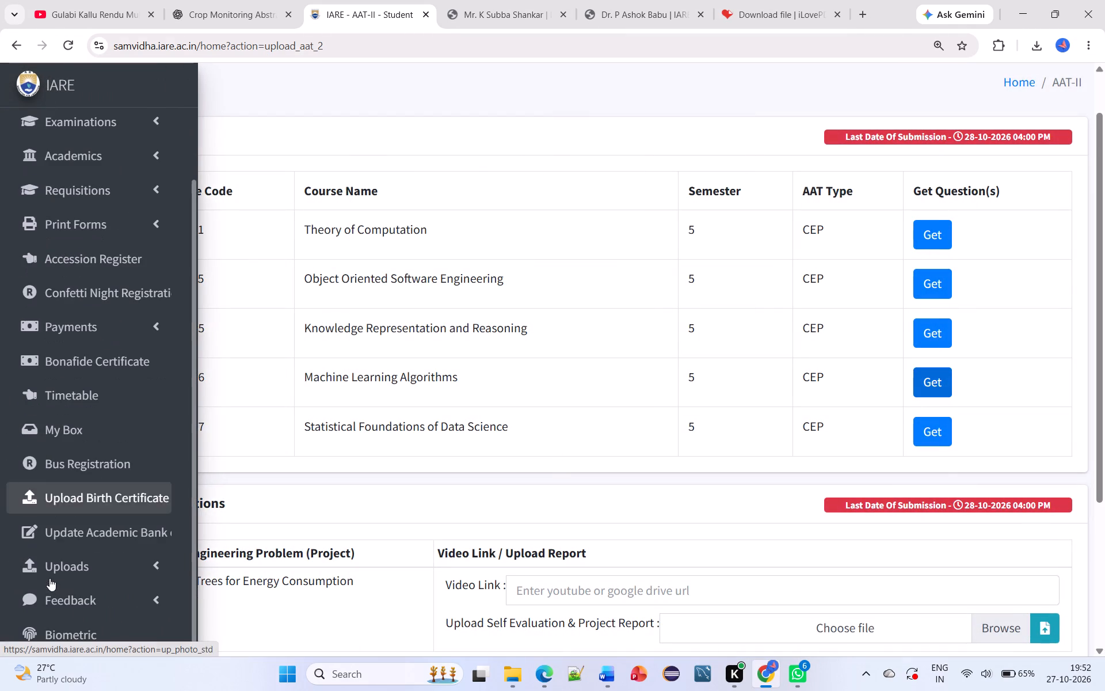
{"action": "left_click", "coordinate": [105, 583]}
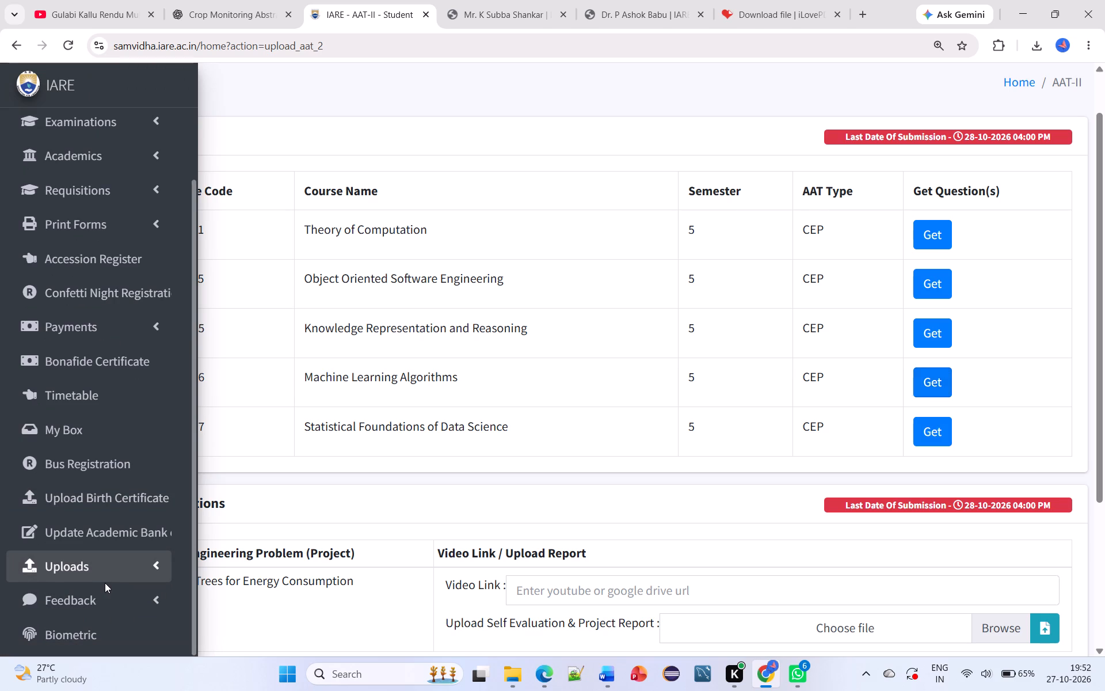
{"action": "scroll", "coordinate": [105, 583], "scroll_direction": "down", "scroll_amount": 5}
{"action": "left_click", "coordinate": [98, 548]}
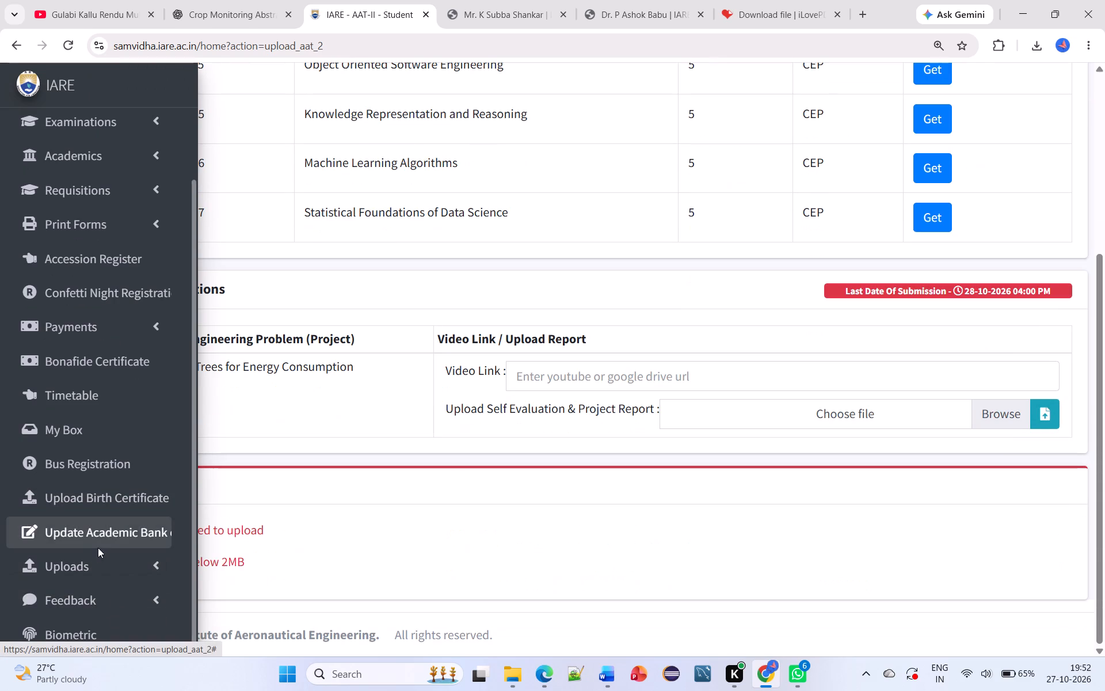
{"action": "scroll", "coordinate": [64, 605], "scroll_direction": "down", "scroll_amount": 3}
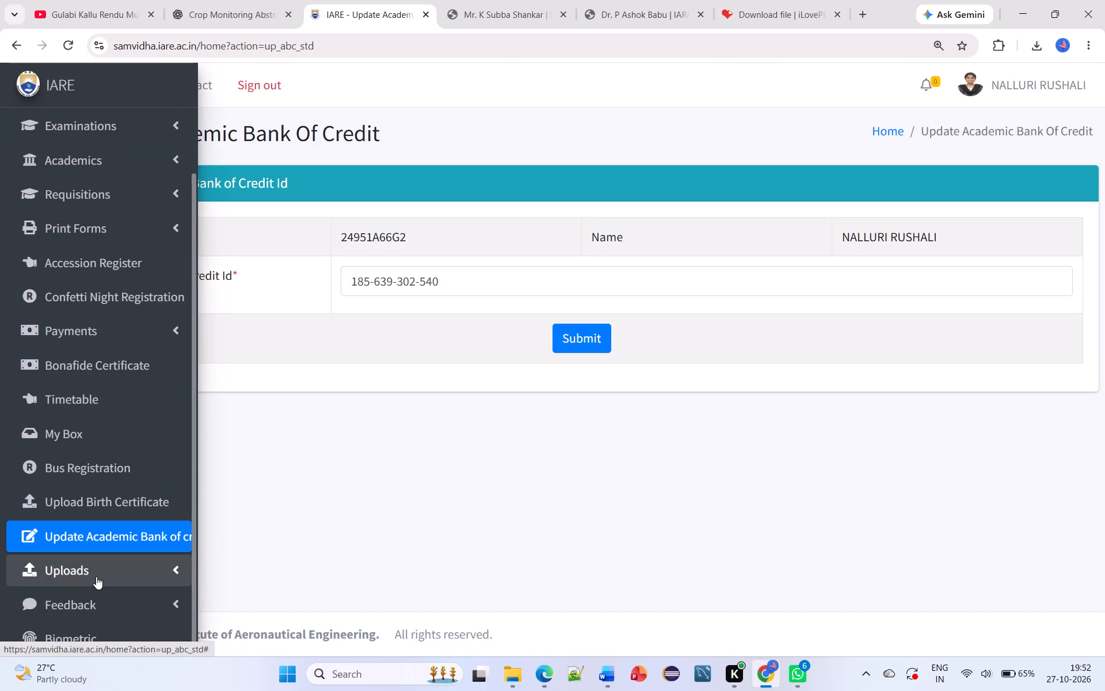
{"action": "left_click", "coordinate": [96, 576]}
{"action": "scroll", "coordinate": [96, 576], "scroll_direction": "down", "scroll_amount": 3}
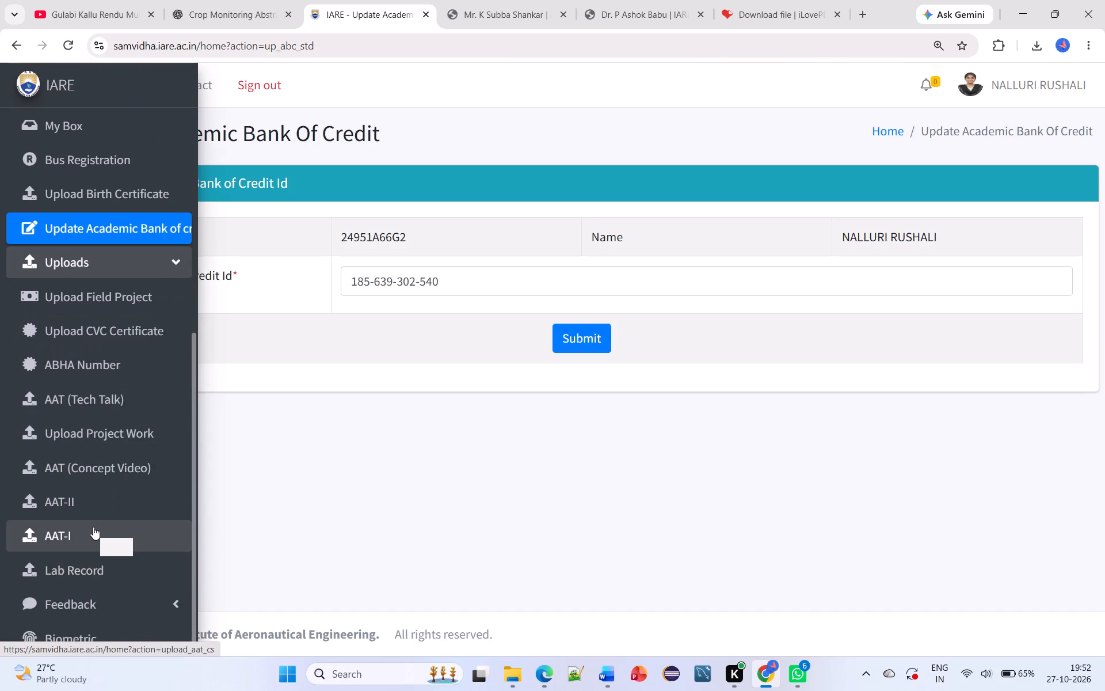
{"action": "left_click", "coordinate": [93, 527]}
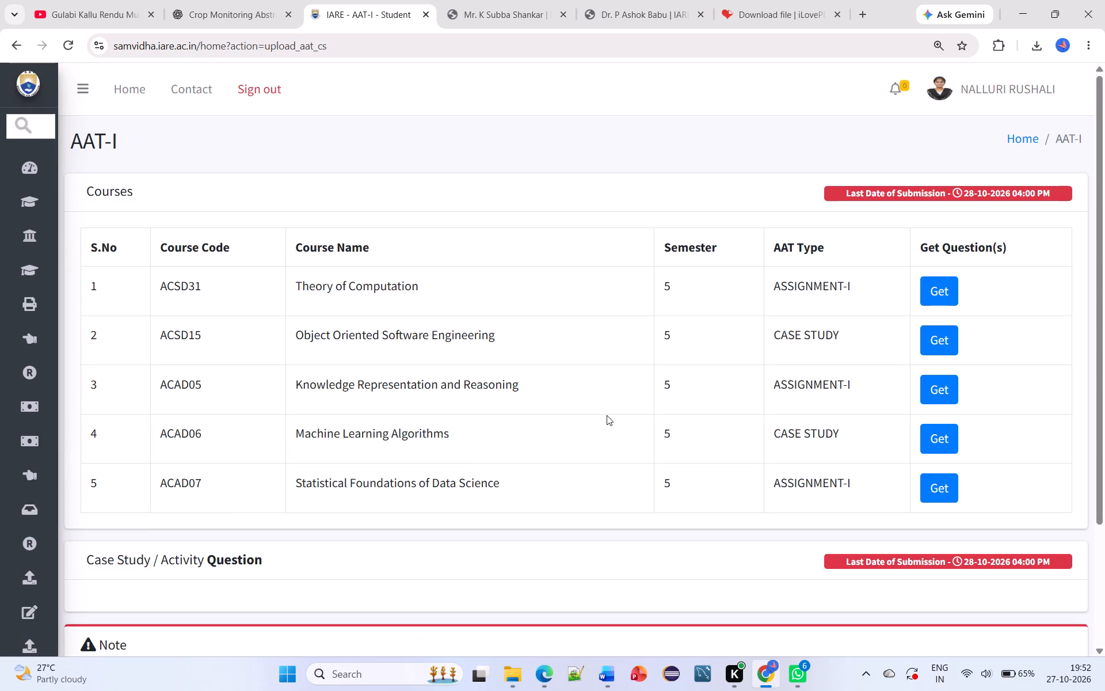
Get the AAT-I case study question for Machine Learning Algorithms, view its uploaded answer PDF, and close that PDF.
{"action": "left_click", "coordinate": [930, 438]}
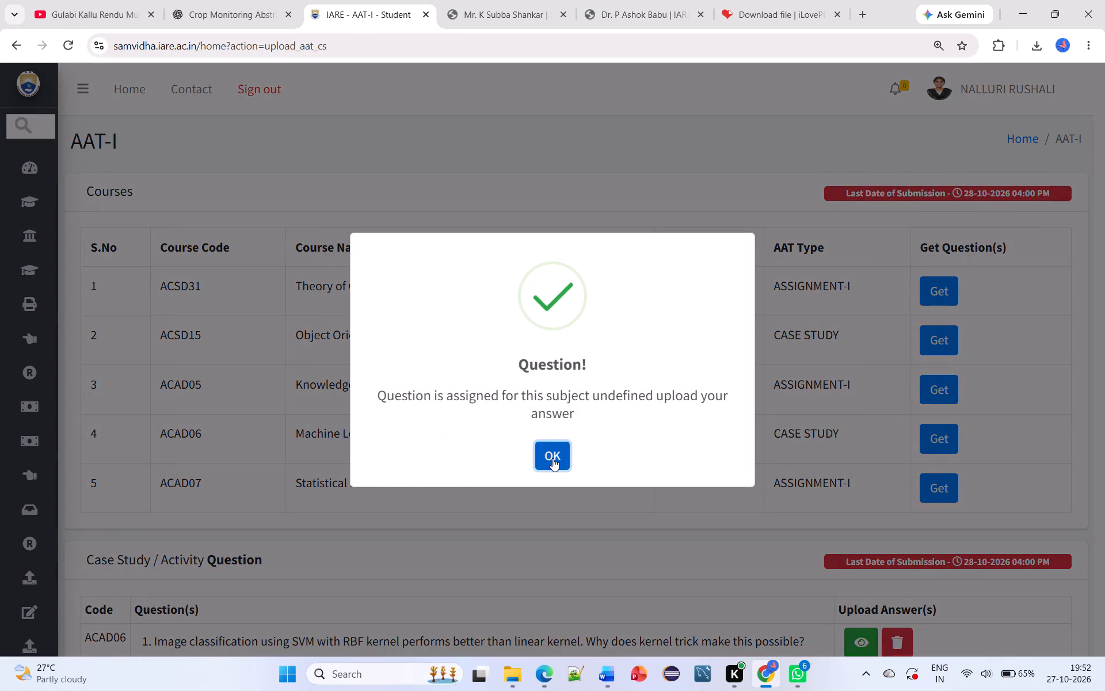
{"action": "left_click", "coordinate": [552, 458]}
{"action": "scroll", "coordinate": [552, 458], "scroll_direction": "down", "scroll_amount": 2}
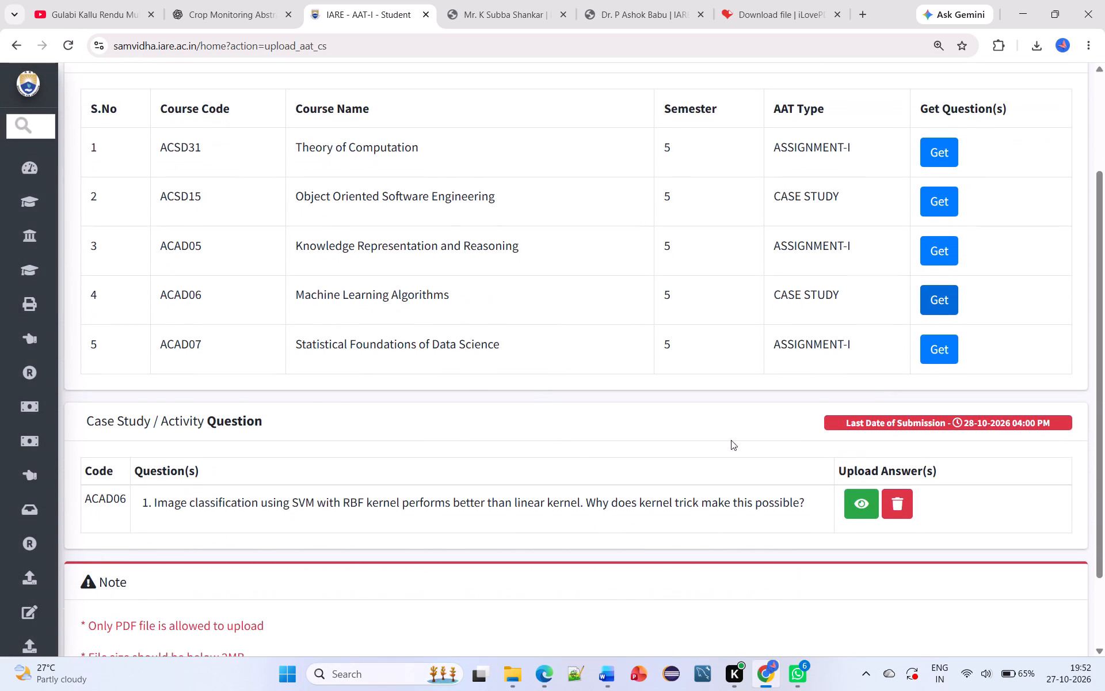
{"action": "left_click", "coordinate": [853, 498]}
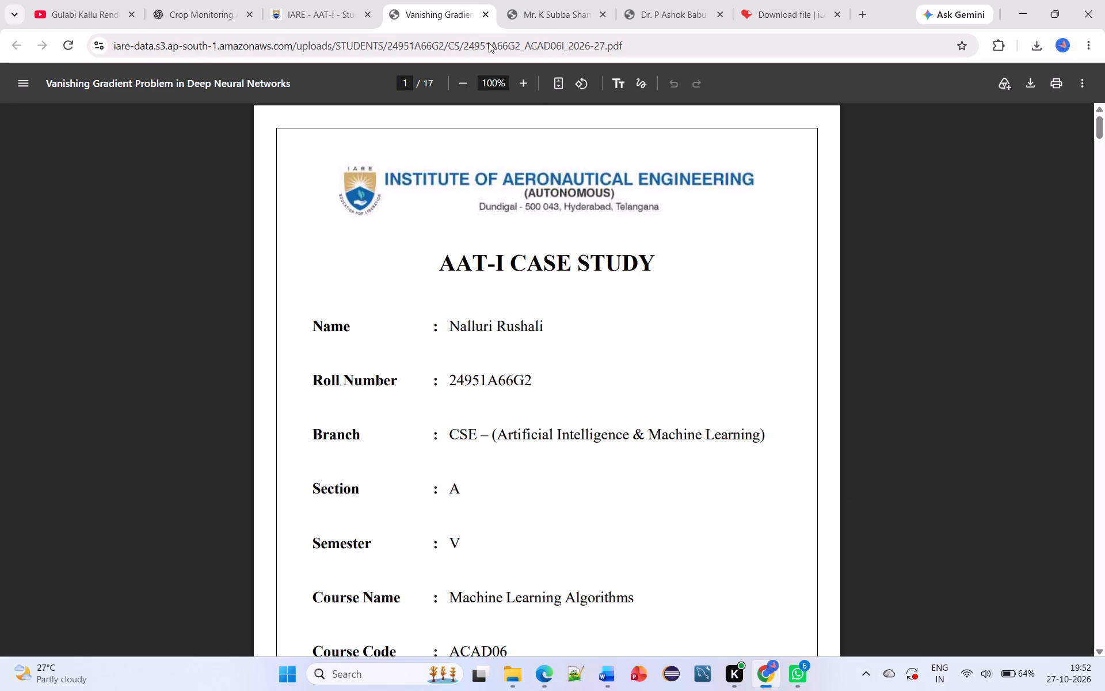
{"action": "left_click", "coordinate": [486, 21]}
{"action": "left_click", "coordinate": [486, 17]}
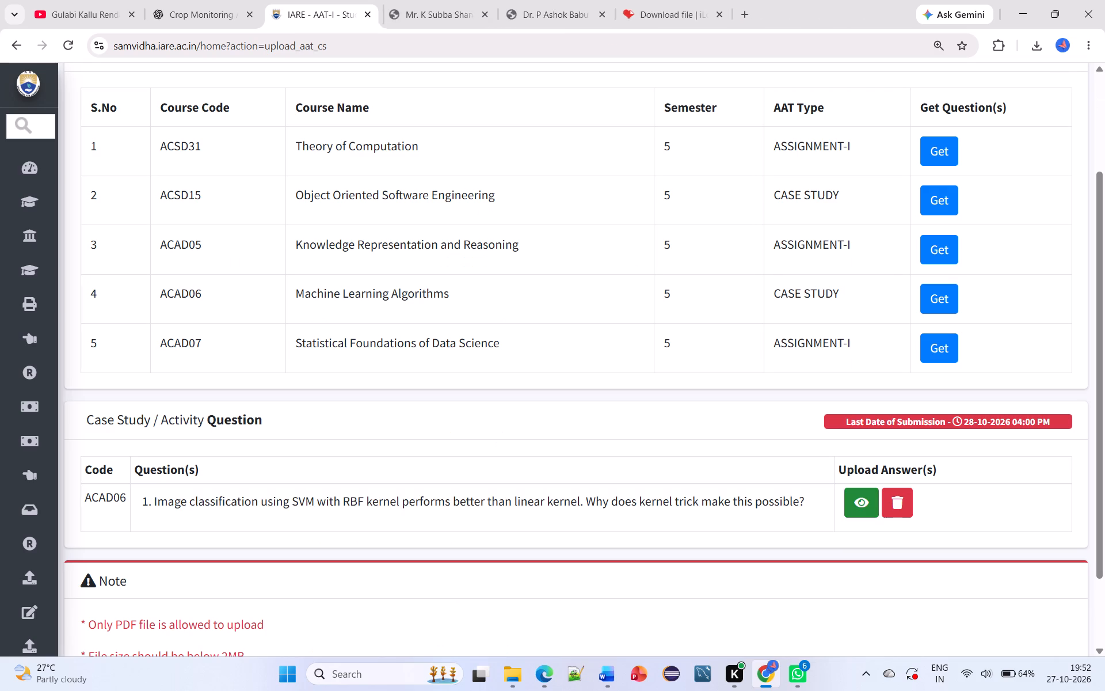